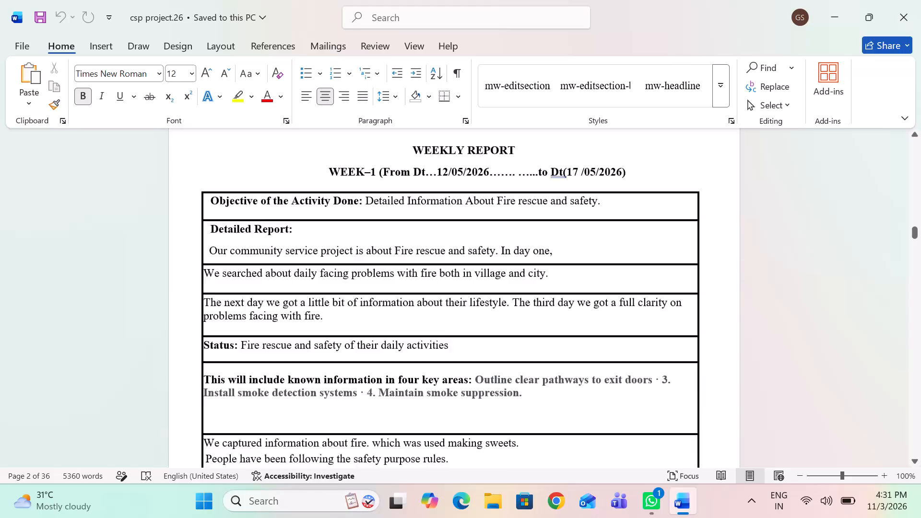
# Look back through the report from the Week 1 report to the cover page, examining the chapters, acknowledgements, certificate and declaration.
pyautogui.scroll(3, 530, 336)
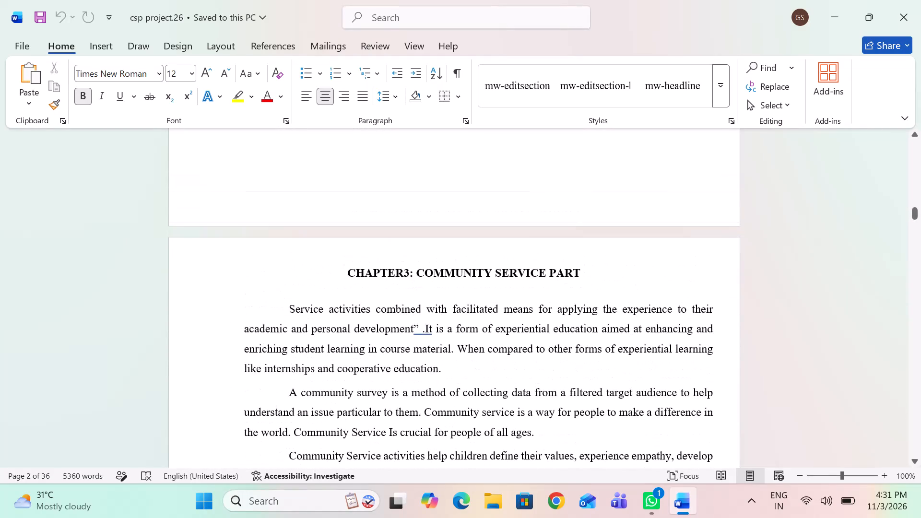
pyautogui.scroll(7, 530, 336)
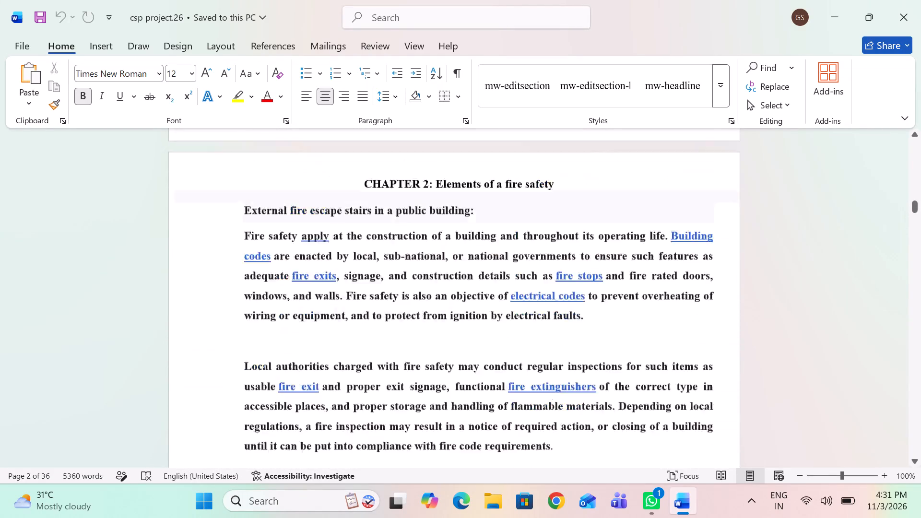
pyautogui.scroll(7, 530, 336)
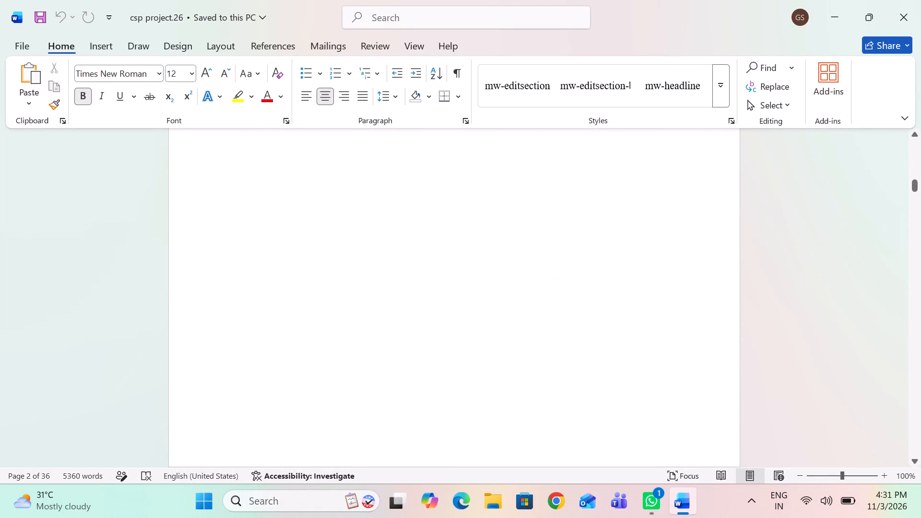
pyautogui.scroll(1, 530, 336)
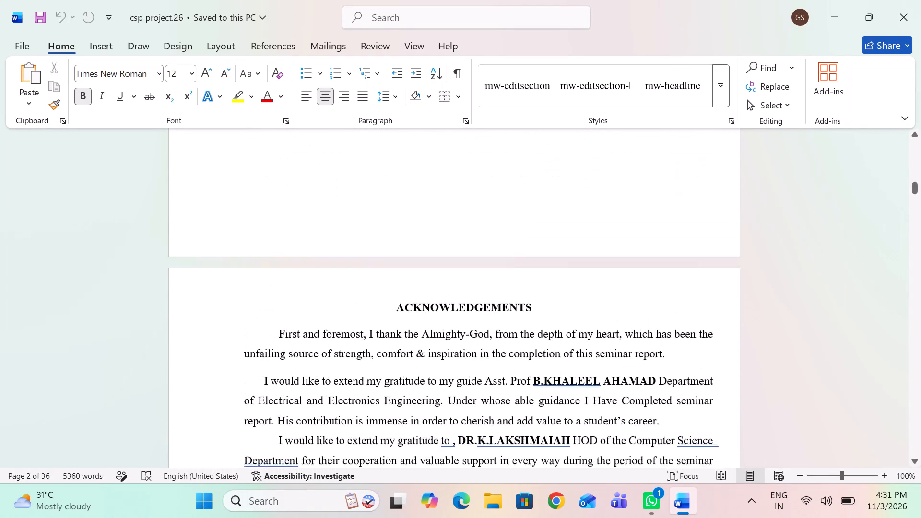
pyautogui.scroll(6, 530, 336)
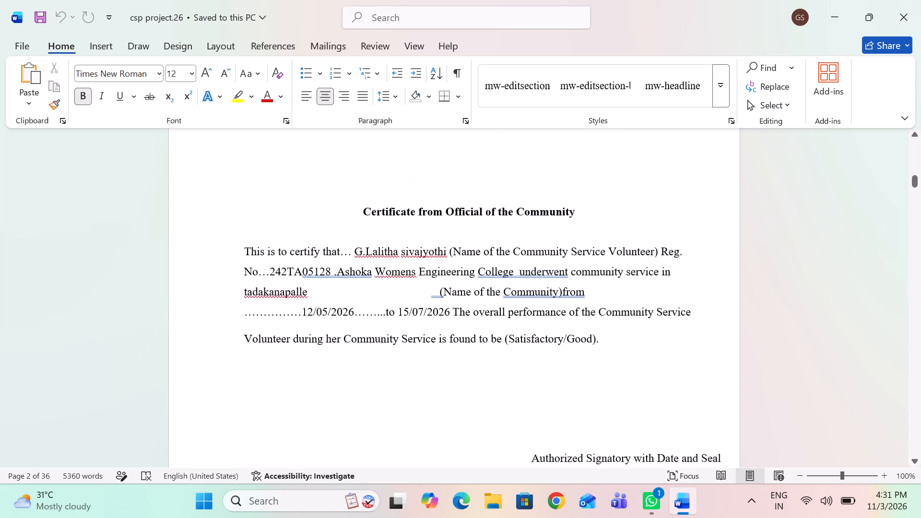
pyautogui.scroll(2, 530, 336)
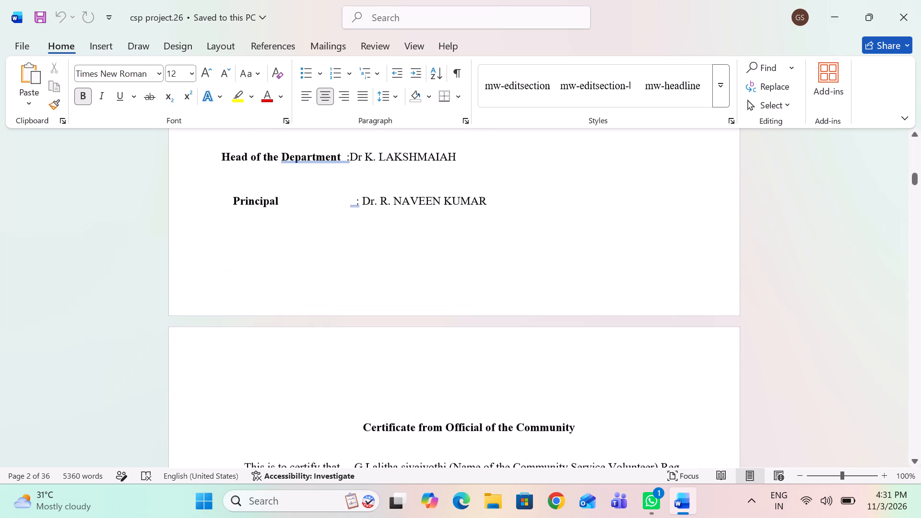
pyautogui.scroll(7, 530, 336)
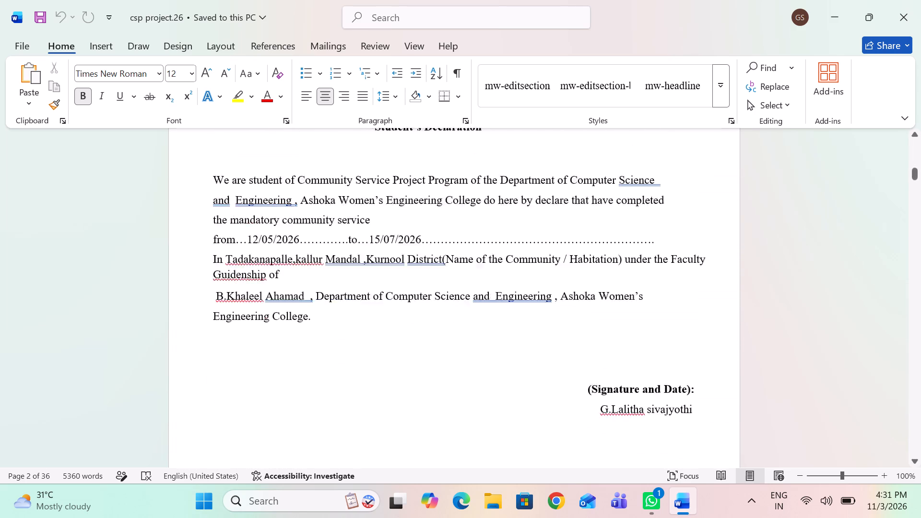
pyautogui.scroll(6, 530, 336)
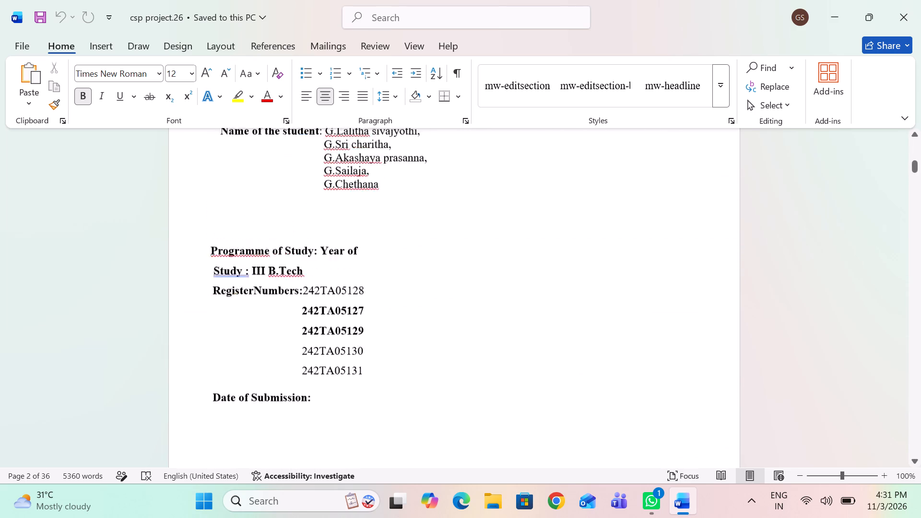
pyautogui.scroll(6, 530, 336)
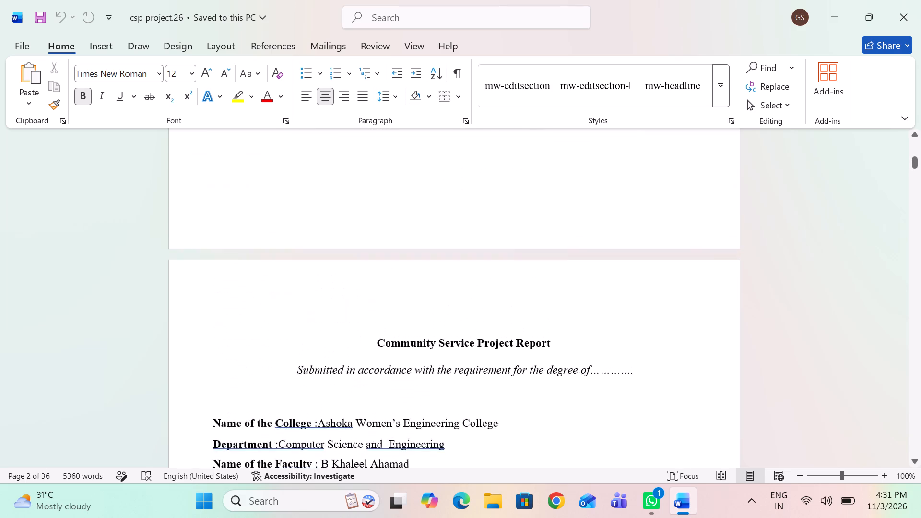
pyautogui.scroll(2, 530, 336)
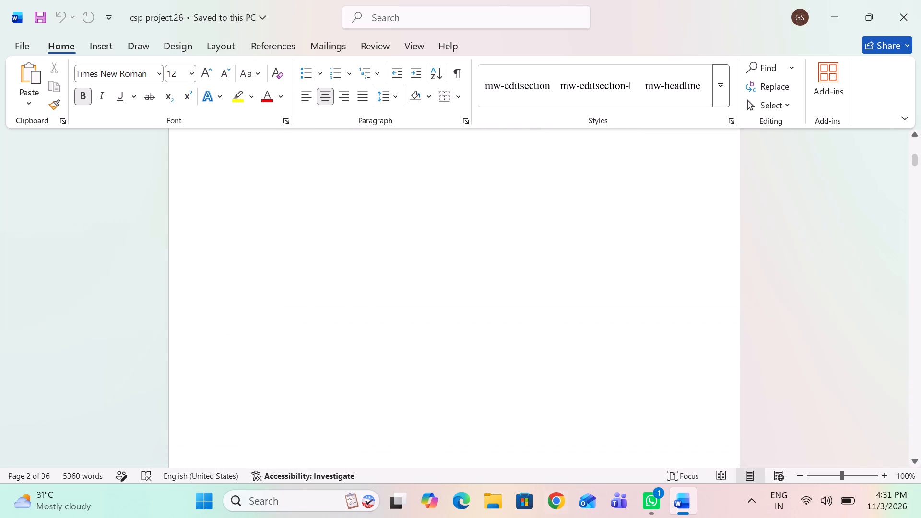
pyautogui.scroll(4, 548, 394)
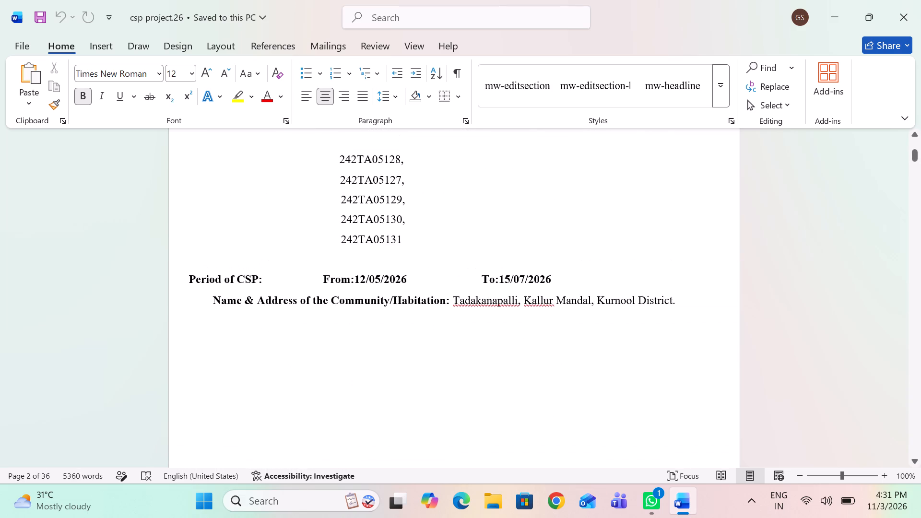
pyautogui.scroll(5, 560, 331)
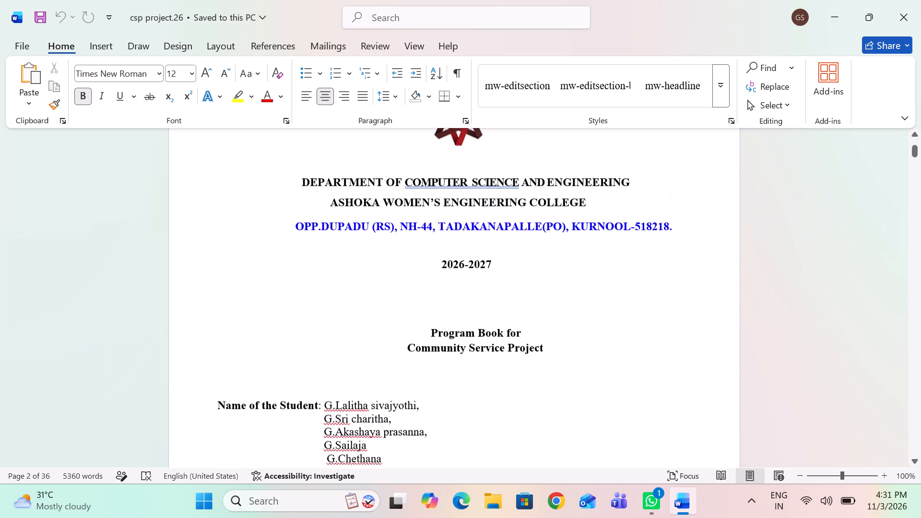
pyautogui.scroll(3, 560, 331)
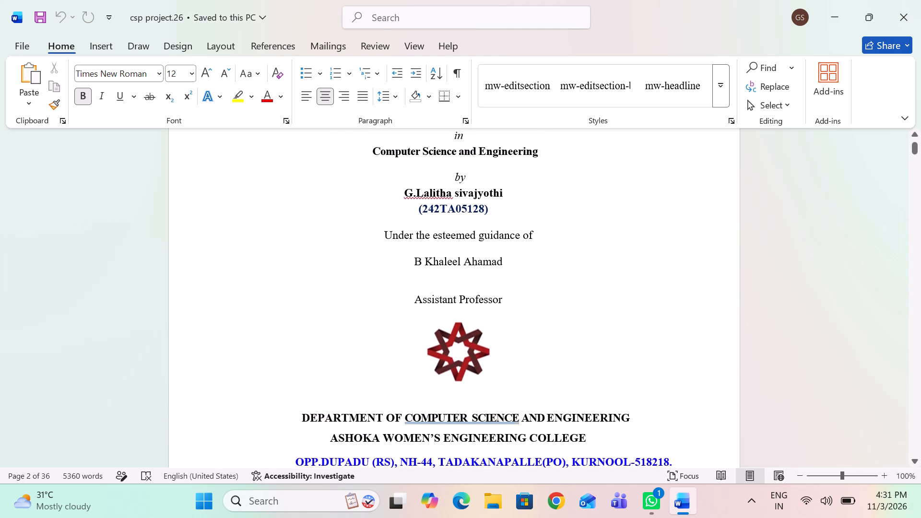
pyautogui.scroll(-2, 560, 331)
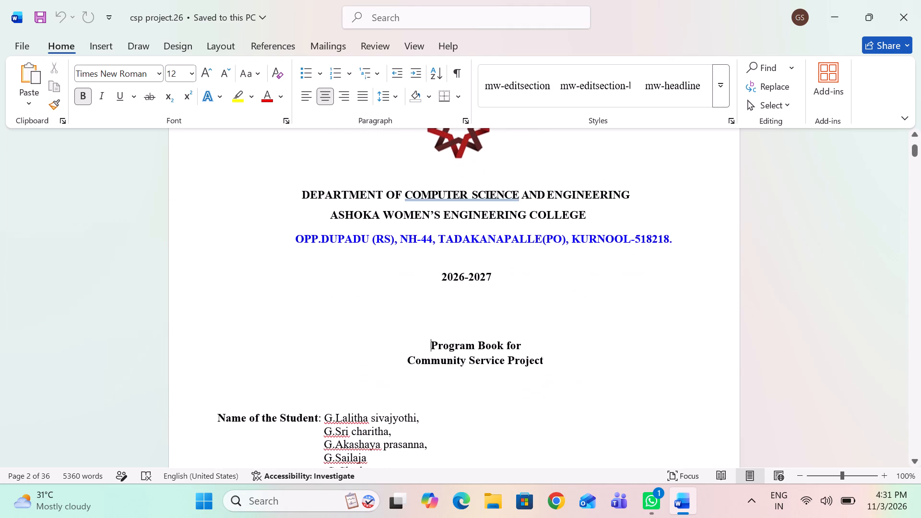
# Move the text running from "Program Book for" through "Name & Address of the Community/" to just before "Kallur Mandal" in the address line.
pyautogui.moveTo(429, 348); pyautogui.dragTo(472, 386)
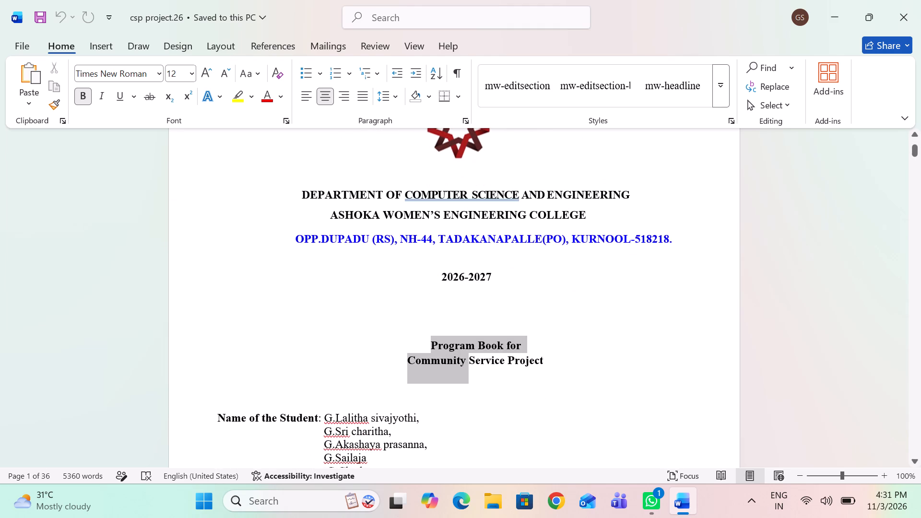
pyautogui.moveTo(472, 386); pyautogui.dragTo(446, 345)
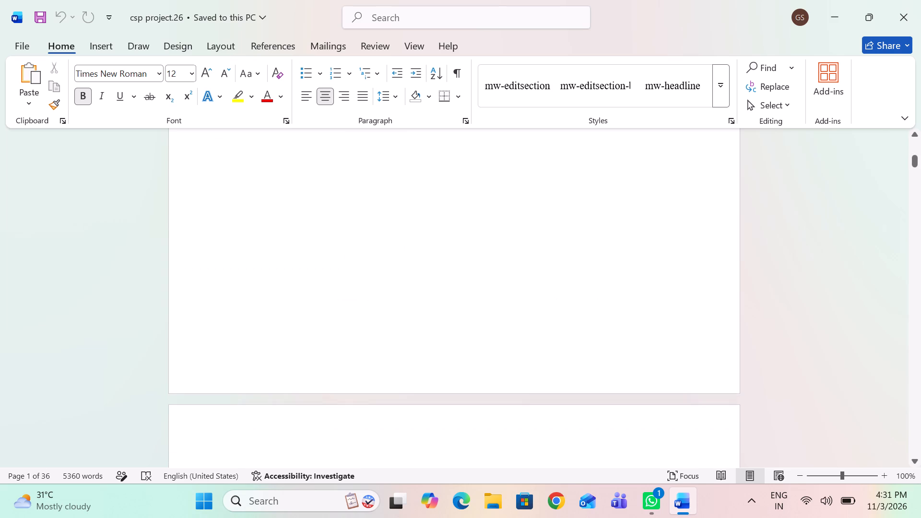
pyautogui.moveTo(446, 345); pyautogui.dragTo(396, 221)
pyautogui.scroll(2, 396, 221)
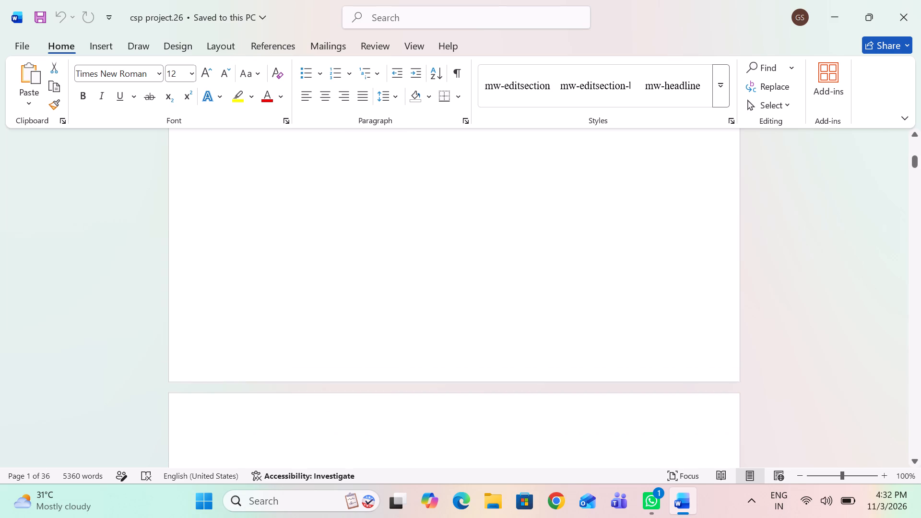
pyautogui.scroll(4, 396, 221)
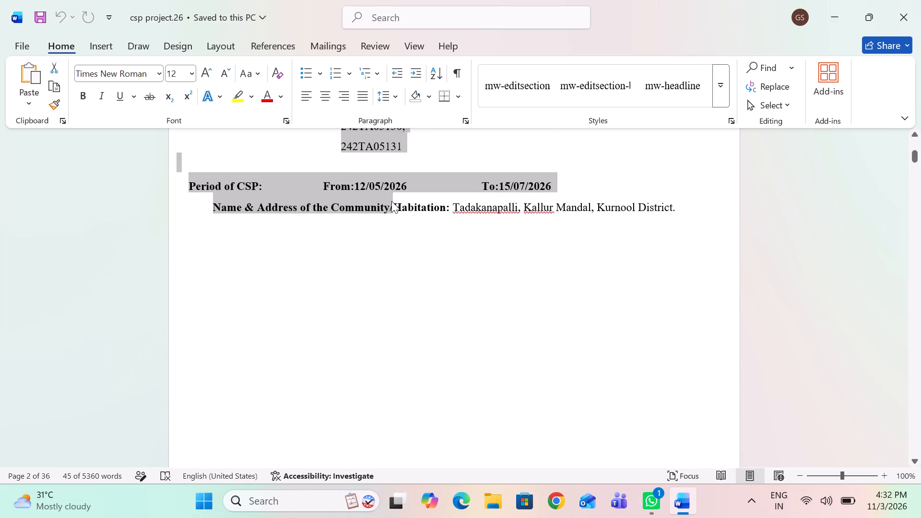
pyautogui.moveTo(391, 201); pyautogui.dragTo(524, 275)
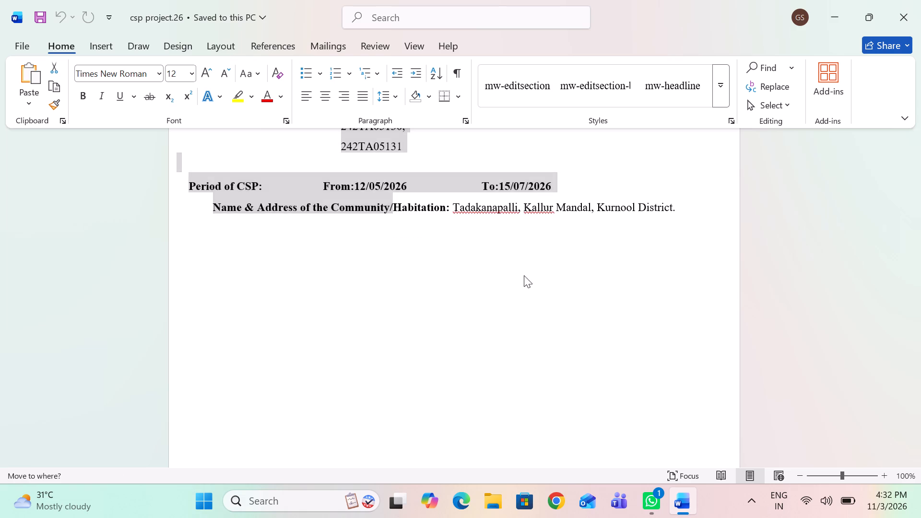
pyautogui.click(385, 282)
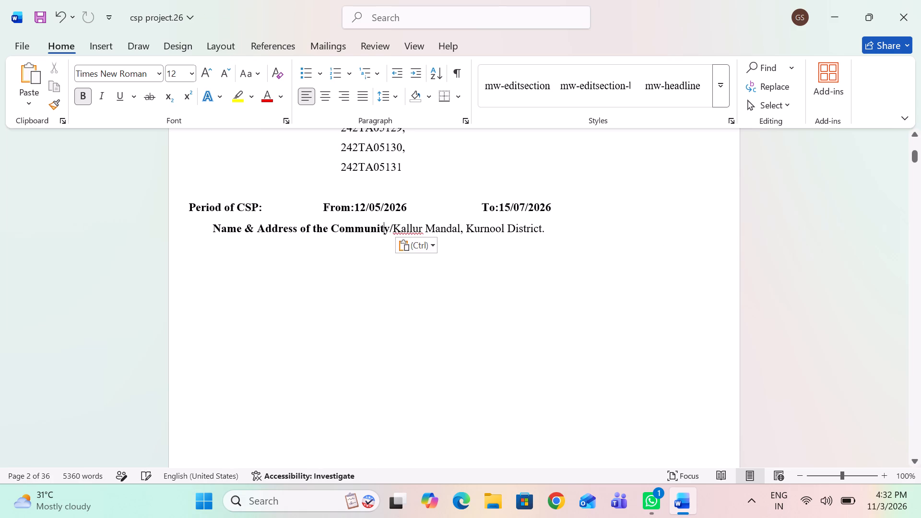
# Replace the tab gap between "Period of CSP:" and "From:" with twelve spaces.
pyautogui.click(323, 207)
pyautogui.press('BackSpace')
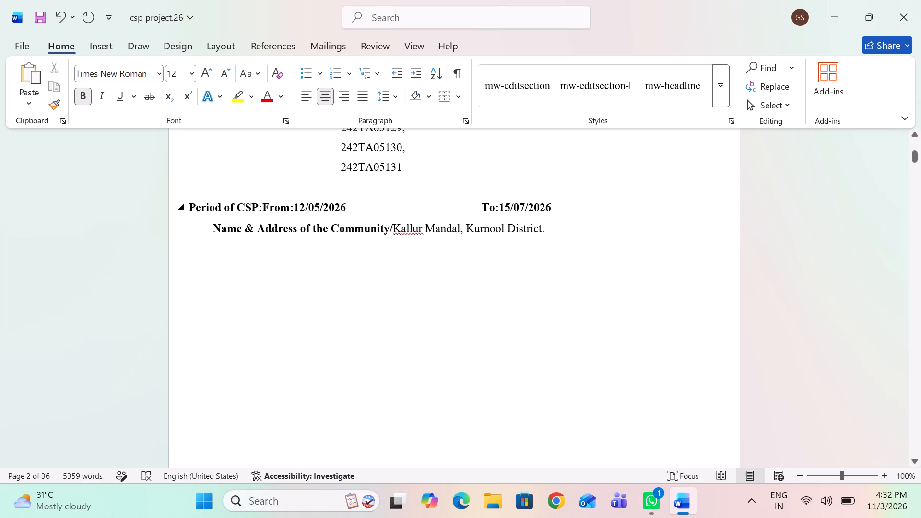
pyautogui.click(262, 209)
pyautogui.press('space')
pyautogui.press('space')
pyautogui.press('space')
pyautogui.press('space')
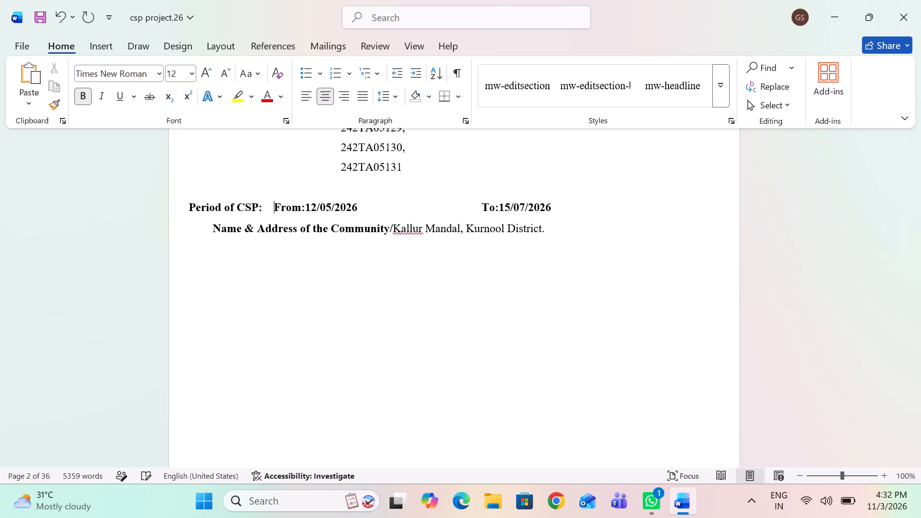
pyautogui.press('space')
pyautogui.press('space')
pyautogui.press('space')
pyautogui.press('space')
pyautogui.press('space')
pyautogui.press('space')
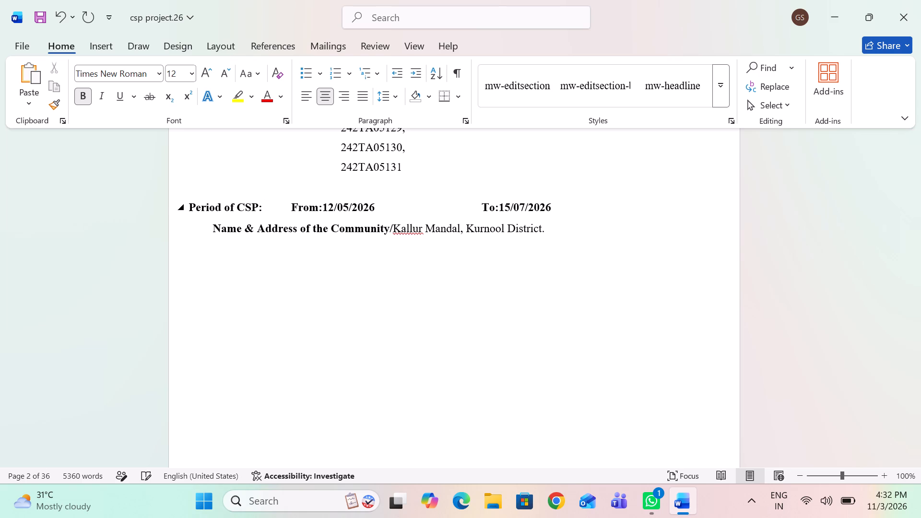
pyautogui.press('space')
pyautogui.press('space')
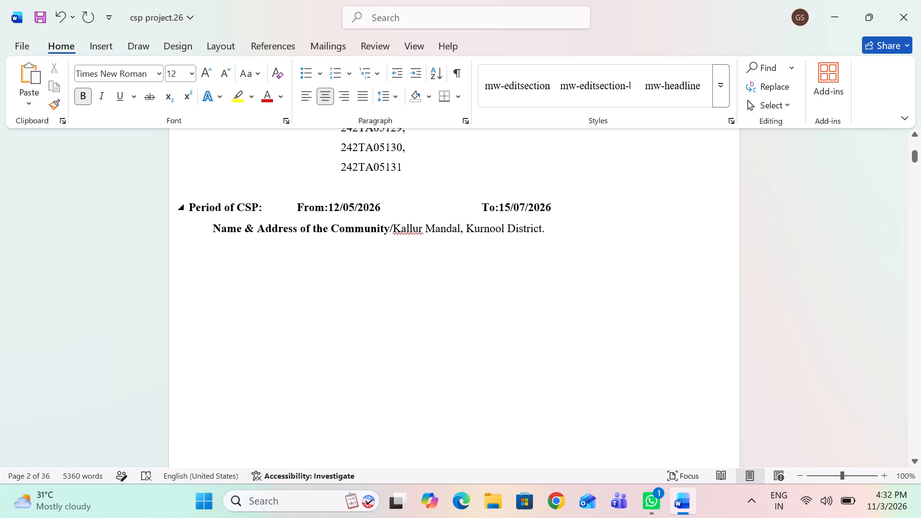
# Delete the gap before "To:" together with the last digit of the From date, and insert a single space there.
pyautogui.click(481, 207)
pyautogui.press('BackSpace')
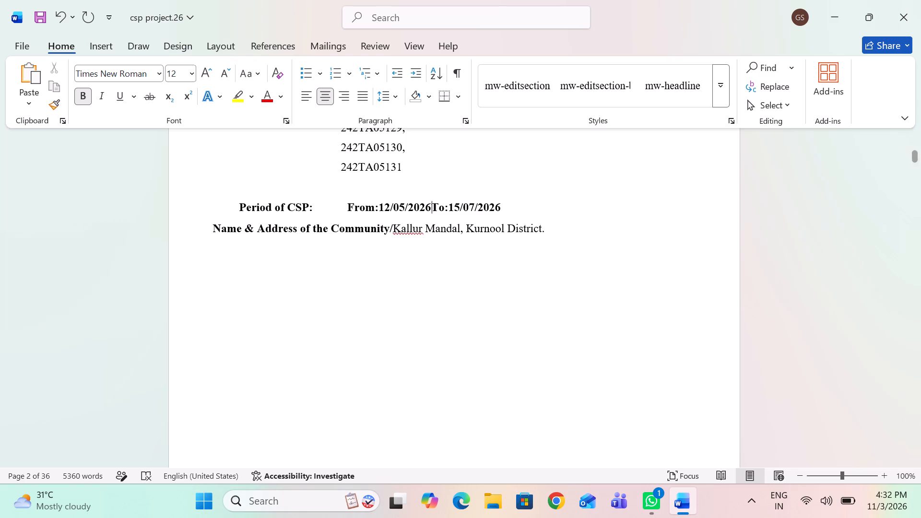
pyautogui.press('BackSpace')
pyautogui.press('space')
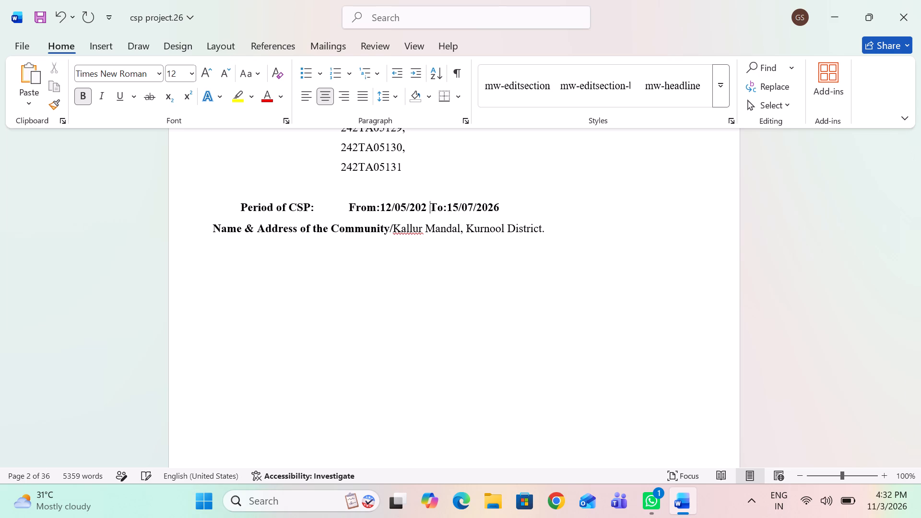
# Delete nine of the spaces between "Period of CSP:" and "From:".
pyautogui.click(346, 207)
pyautogui.press('BackSpace')
pyautogui.press('BackSpace')
pyautogui.press('BackSpace')
pyautogui.press('BackSpace')
pyautogui.press('BackSpace')
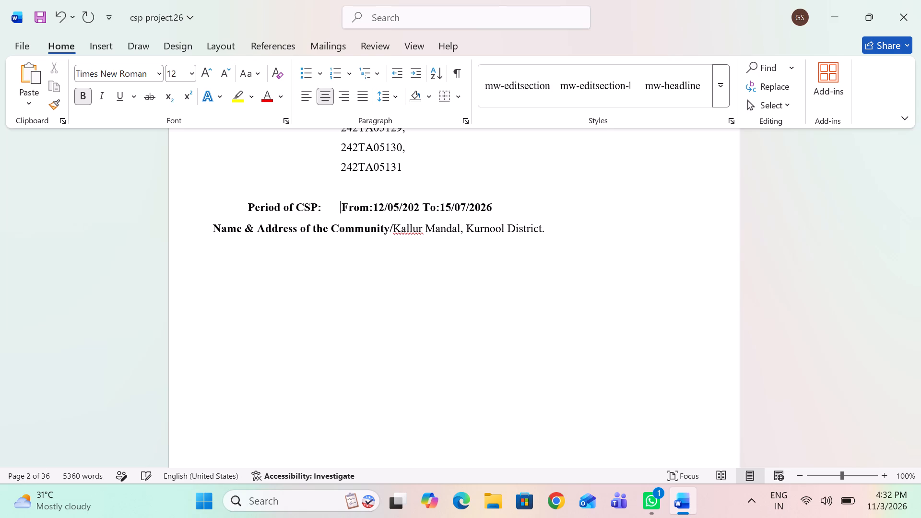
pyautogui.press('BackSpace')
pyautogui.press('BackSpace')
pyautogui.press('BackSpace')
pyautogui.press('BackSpace')
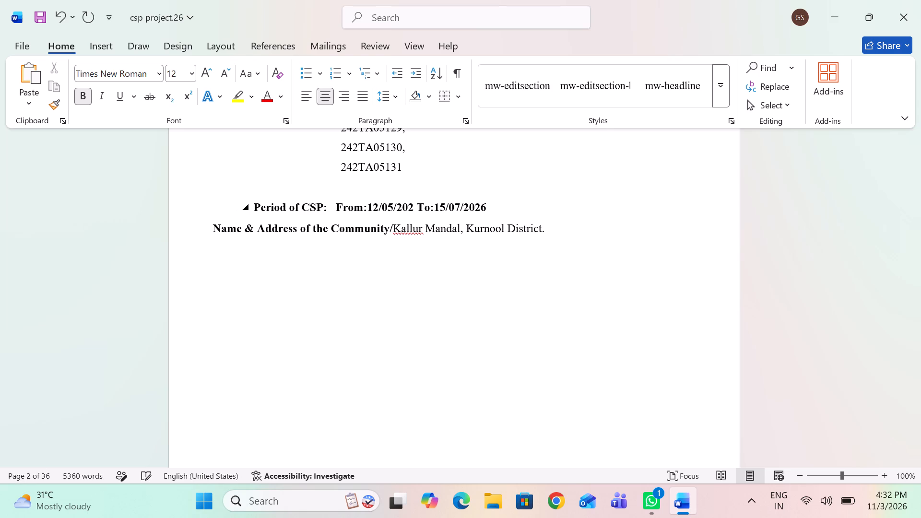
# Review the report's front pages, from the title page through the student, college, registration and CSP period details.
pyautogui.scroll(2, 346, 207)
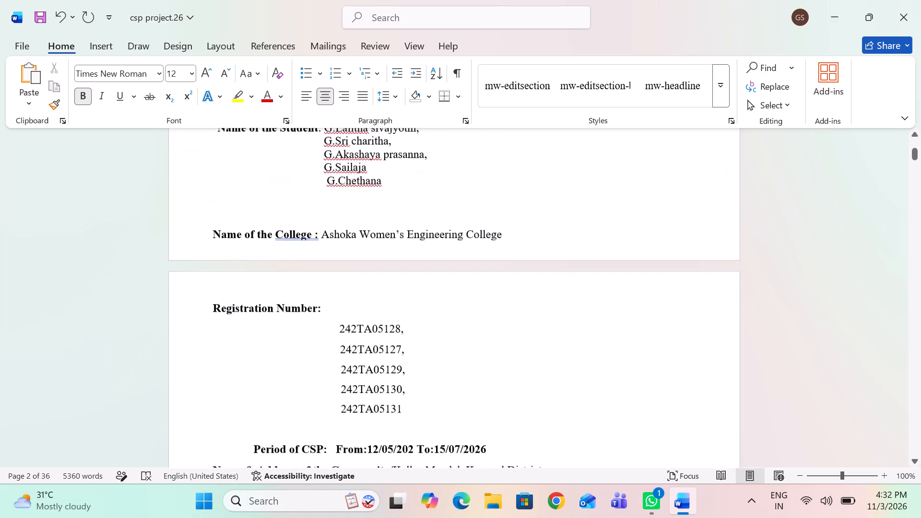
pyautogui.scroll(4, 346, 207)
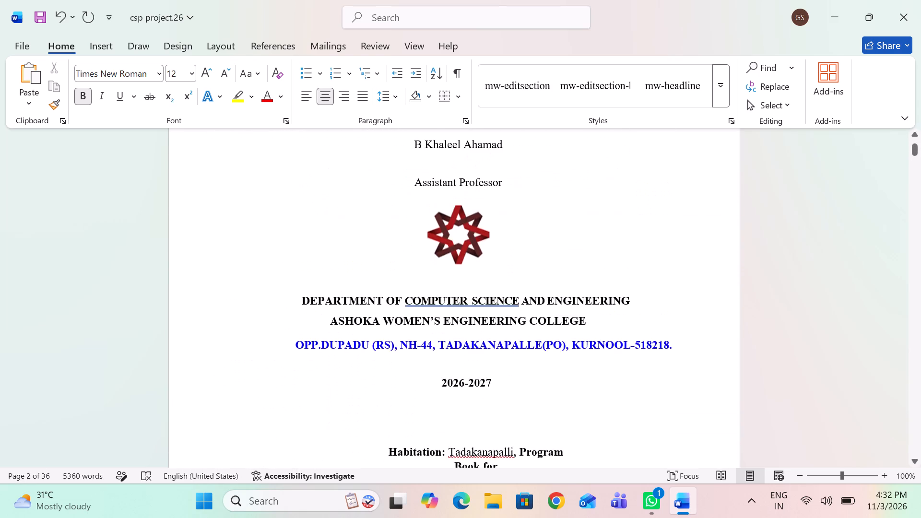
pyautogui.scroll(1, 346, 207)
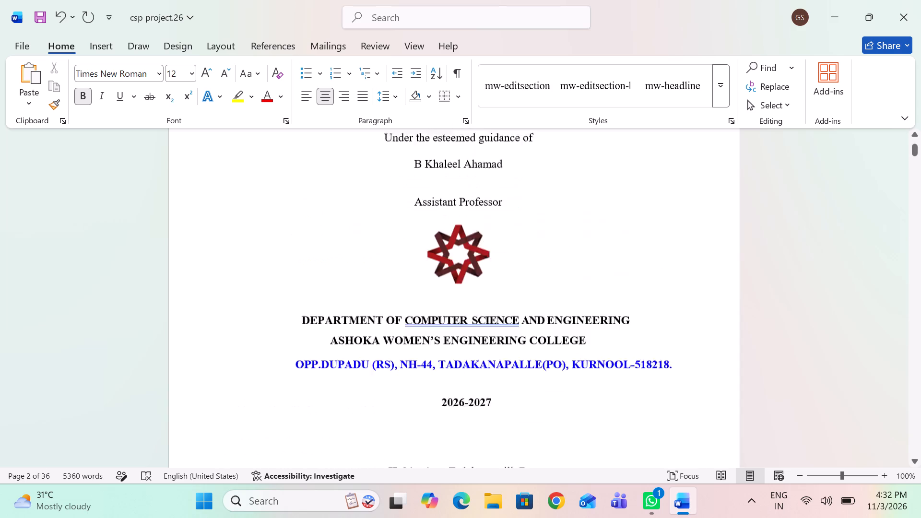
pyautogui.scroll(3, 346, 207)
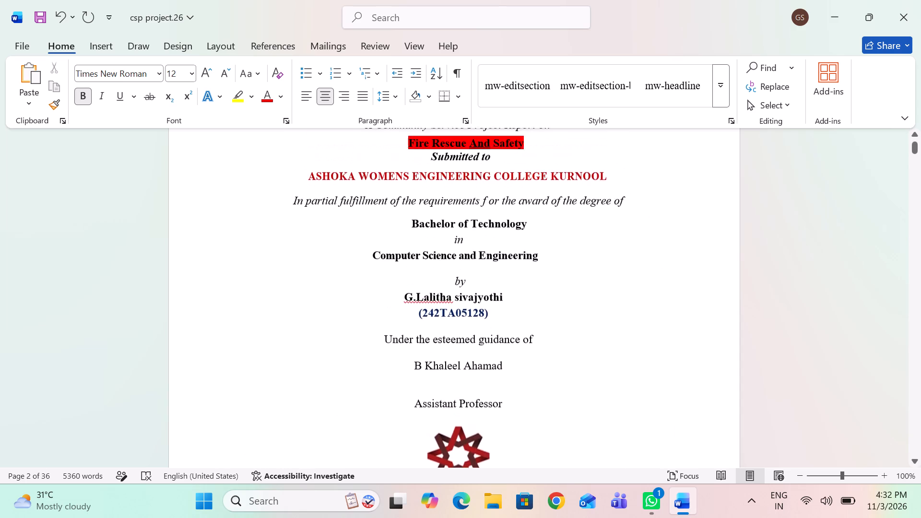
pyautogui.scroll(1, 346, 207)
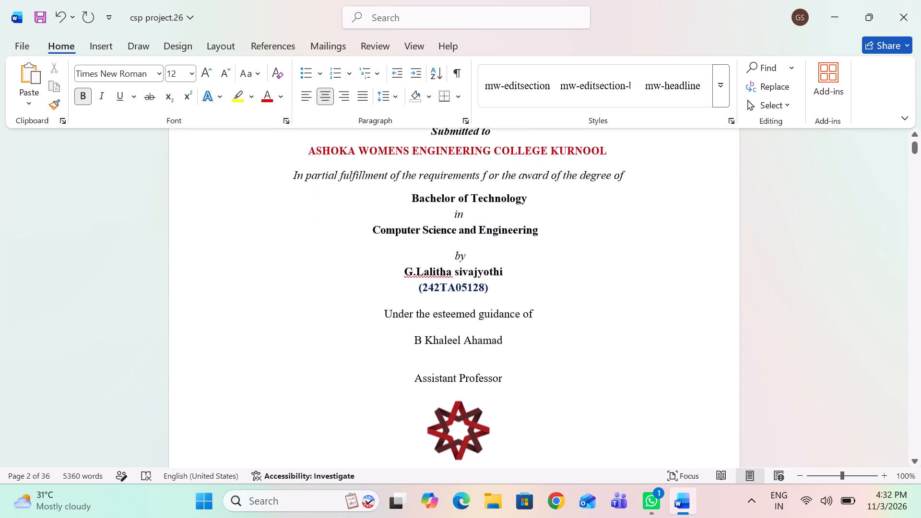
pyautogui.scroll(-5, 346, 207)
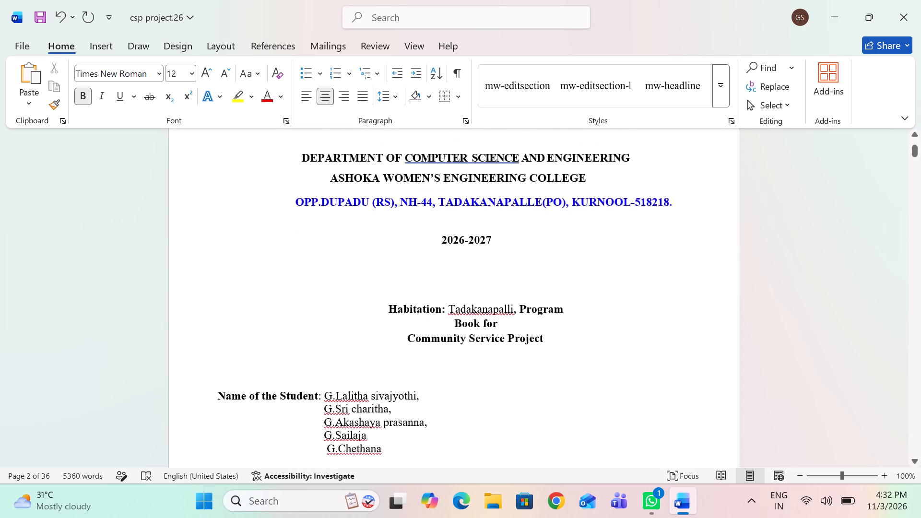
pyautogui.scroll(-1, 346, 207)
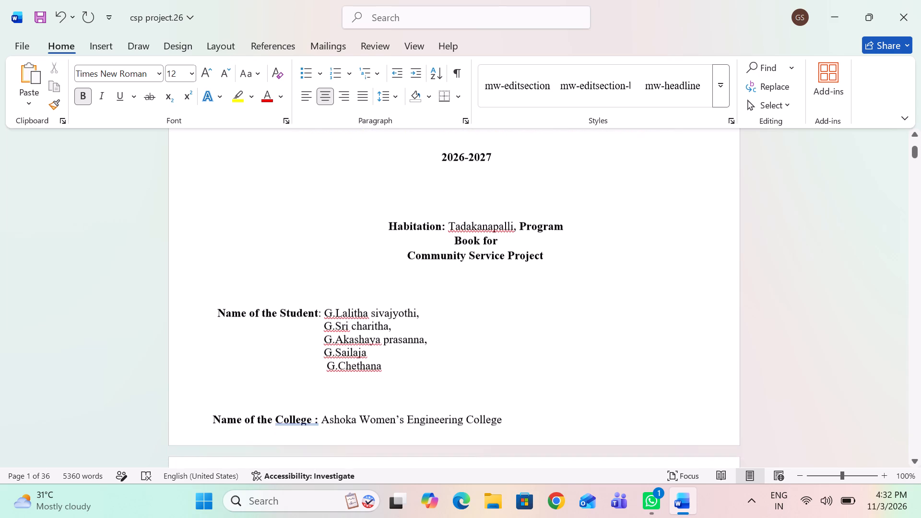
pyautogui.scroll(-1, 346, 207)
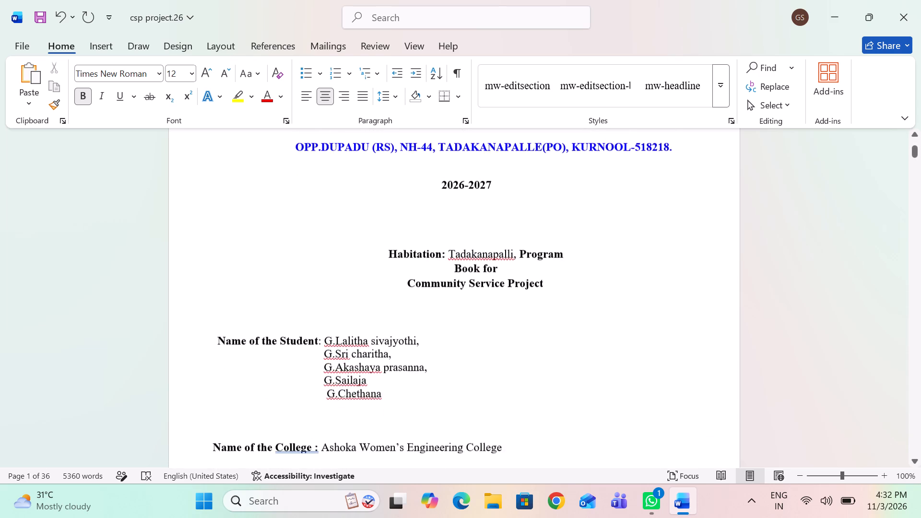
pyautogui.scroll(-3, 346, 207)
pyautogui.scroll(1, 346, 207)
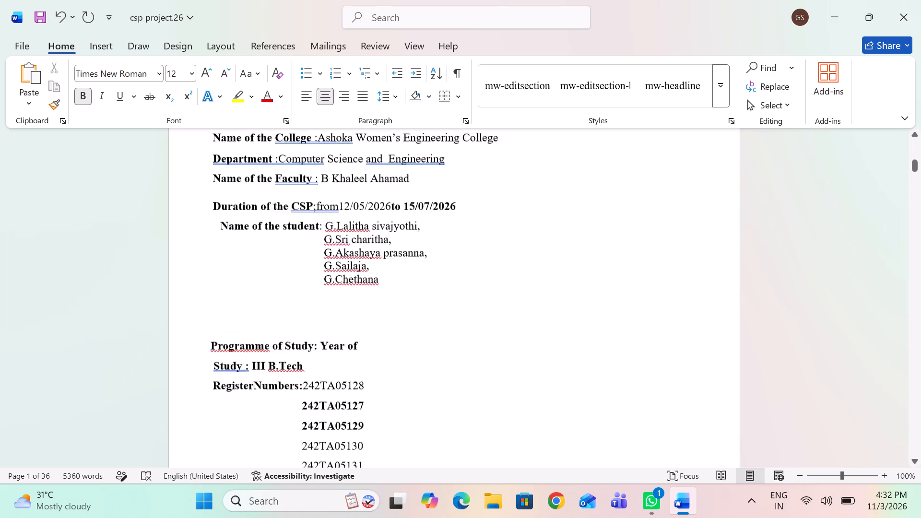
pyautogui.scroll(5, 346, 207)
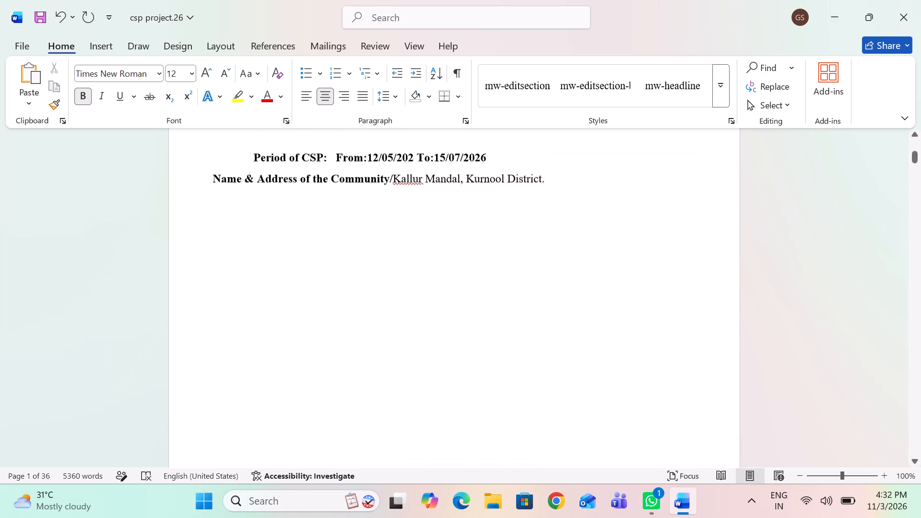
pyautogui.scroll(3, 346, 207)
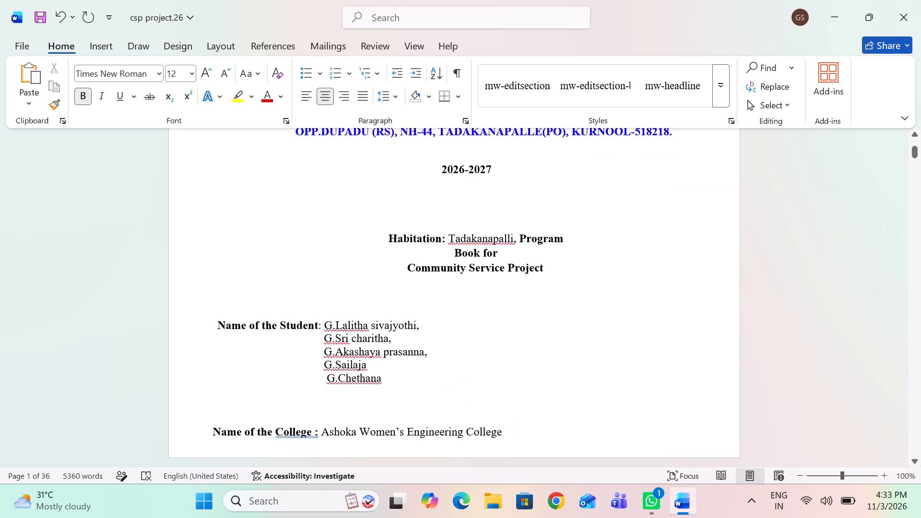
pyautogui.scroll(2, 346, 207)
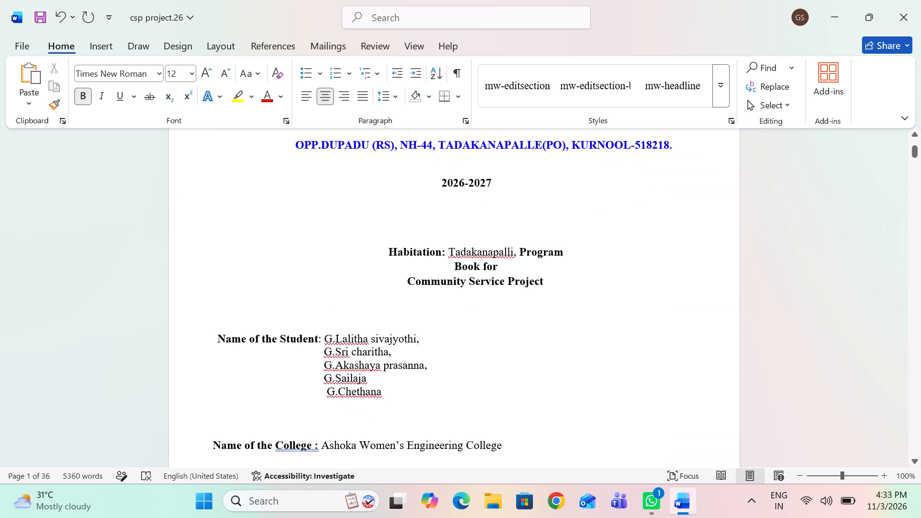
pyautogui.scroll(2, 346, 207)
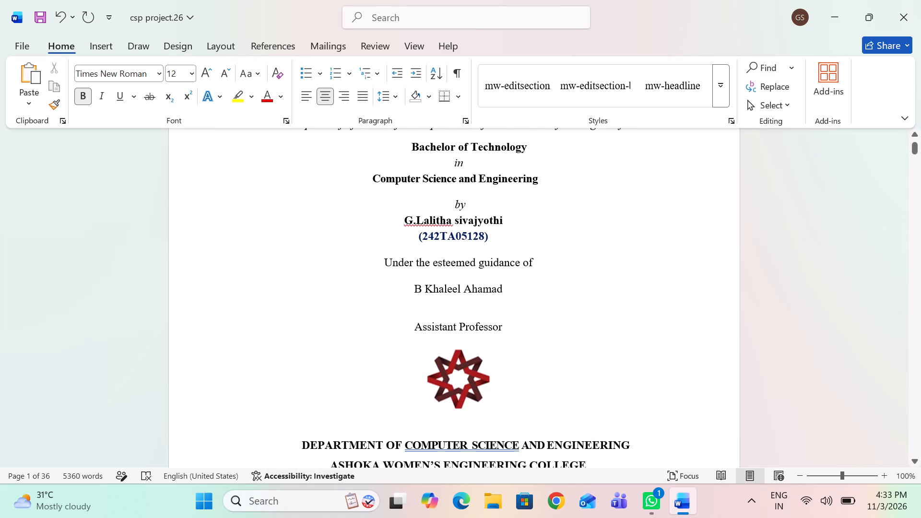
pyautogui.scroll(1, 346, 207)
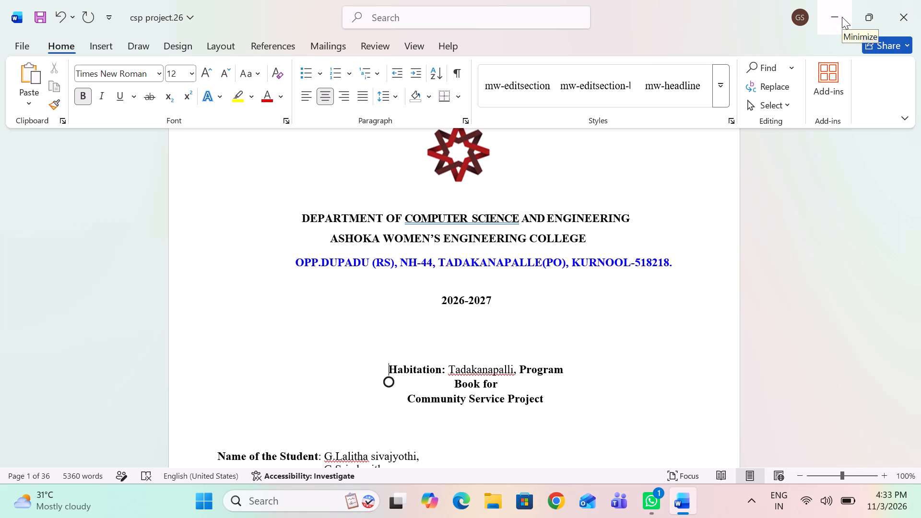
# Close the csp project.26 document without saving the changes.
pyautogui.click(911, 6)
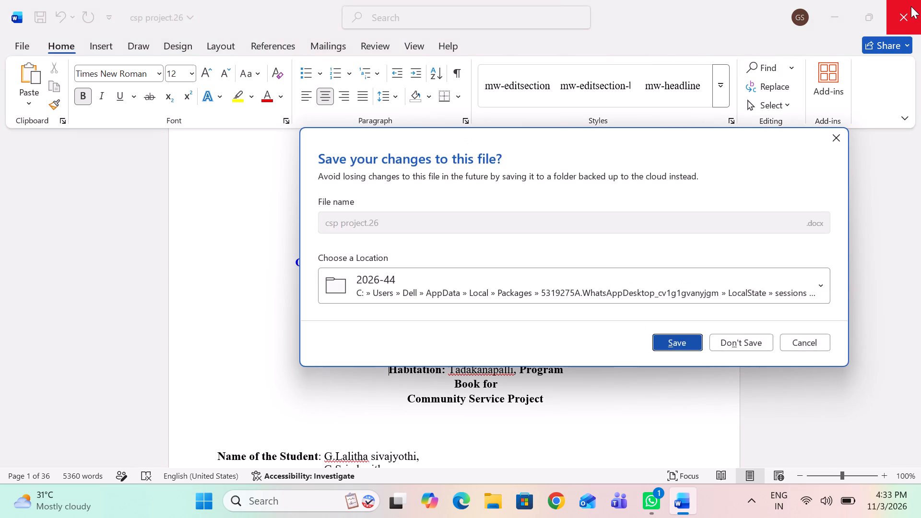
pyautogui.click(753, 341)
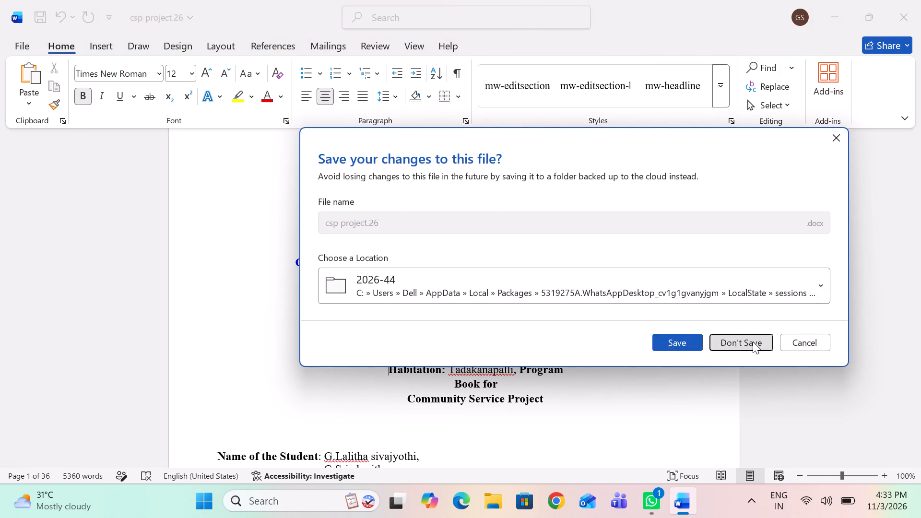
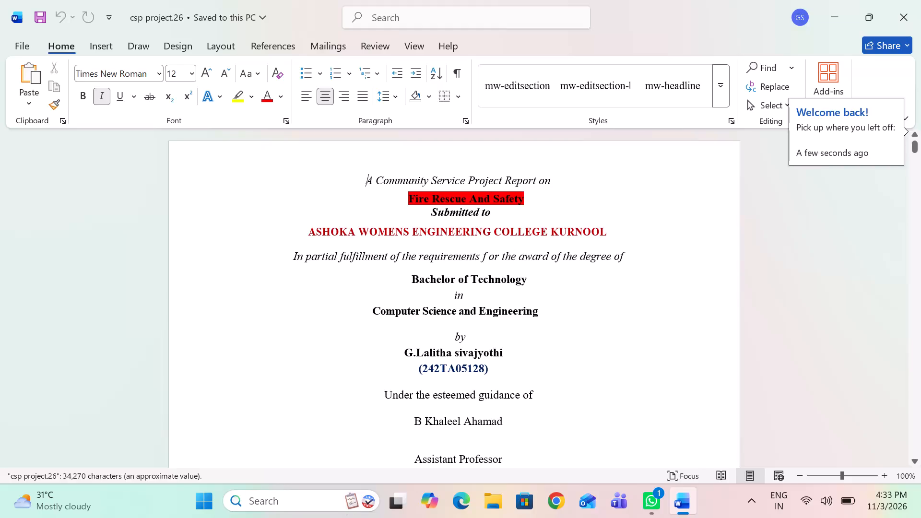
# Launch the Kuro app from the recently used apps in Windows search.
pyautogui.click(319, 505)
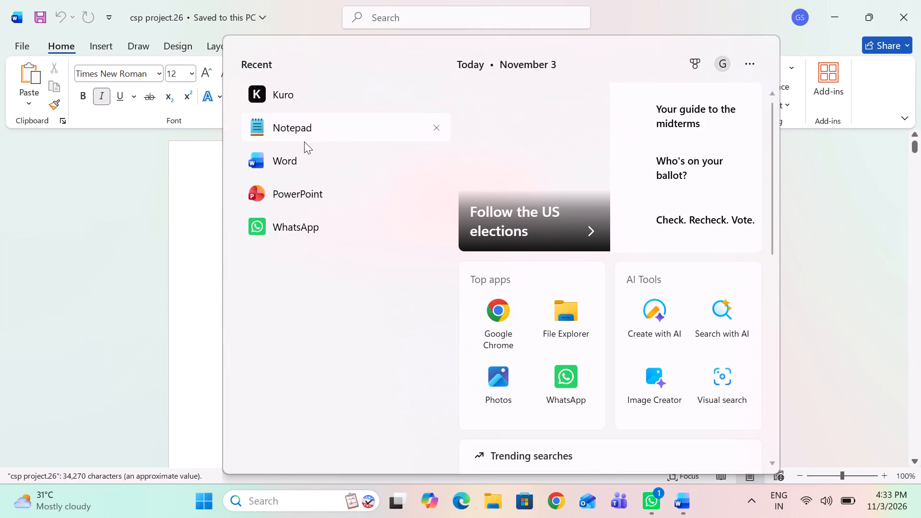
pyautogui.click(319, 86)
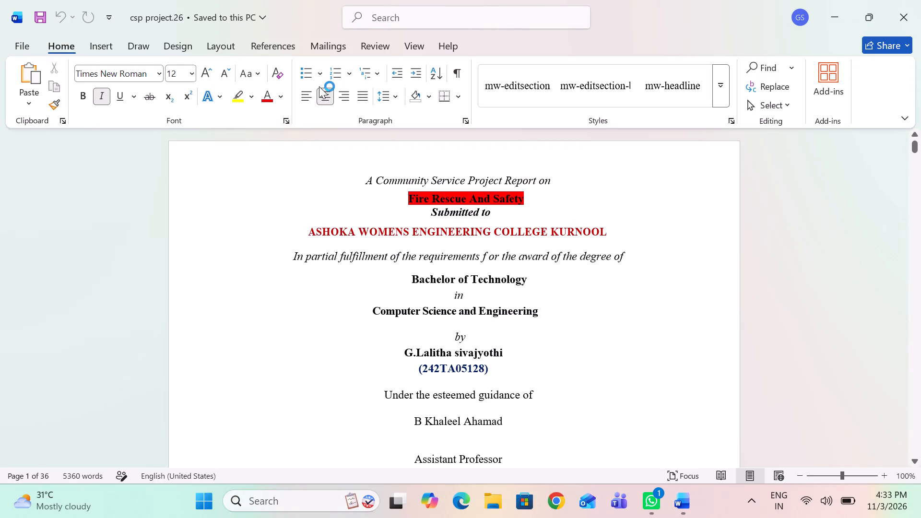
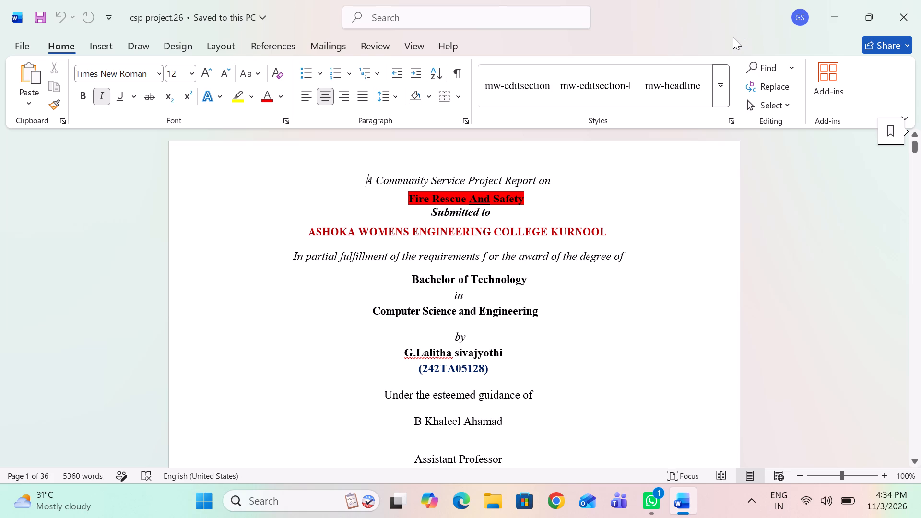
# Review the report's cover page, Program Book details, and the CSP period and community address on page 2.
pyautogui.scroll(-3, 733, 0)
pyautogui.scroll(2, 733, 0)
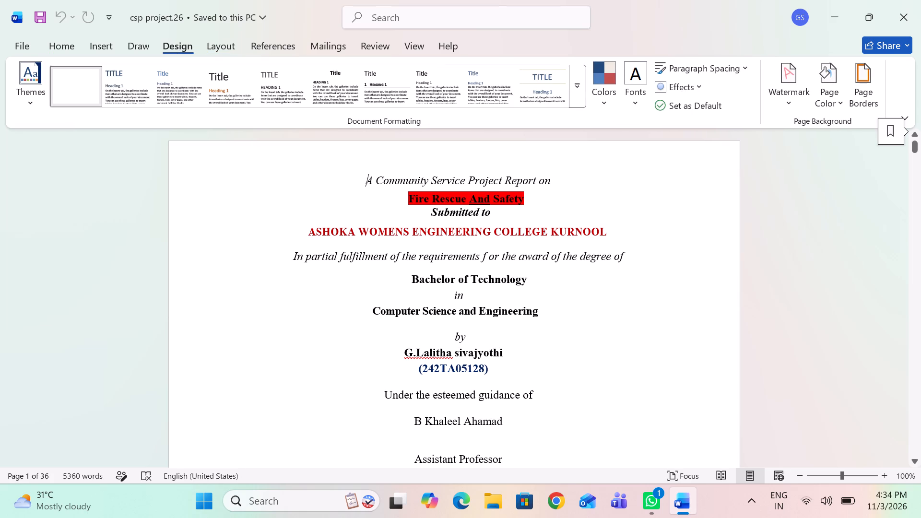
pyautogui.scroll(-4, 595, 205)
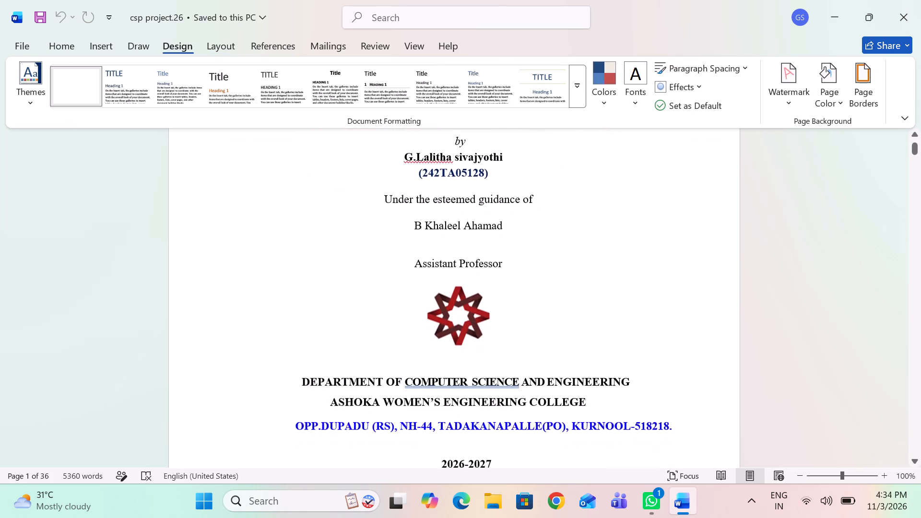
pyautogui.scroll(-3, 595, 205)
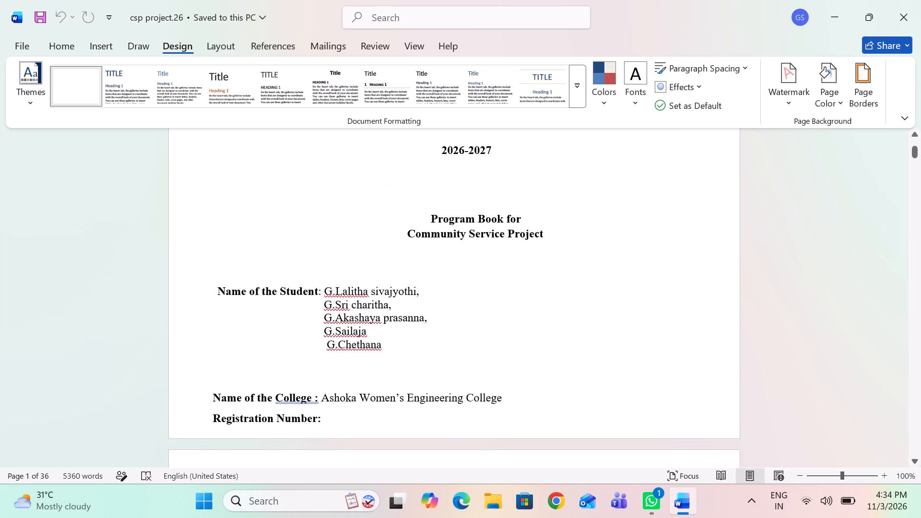
pyautogui.scroll(-2, 595, 205)
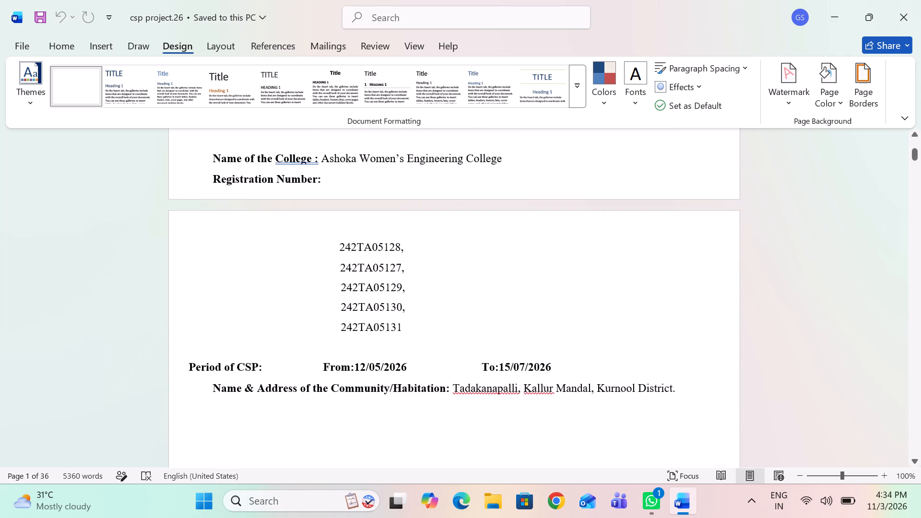
pyautogui.scroll(-2, 595, 205)
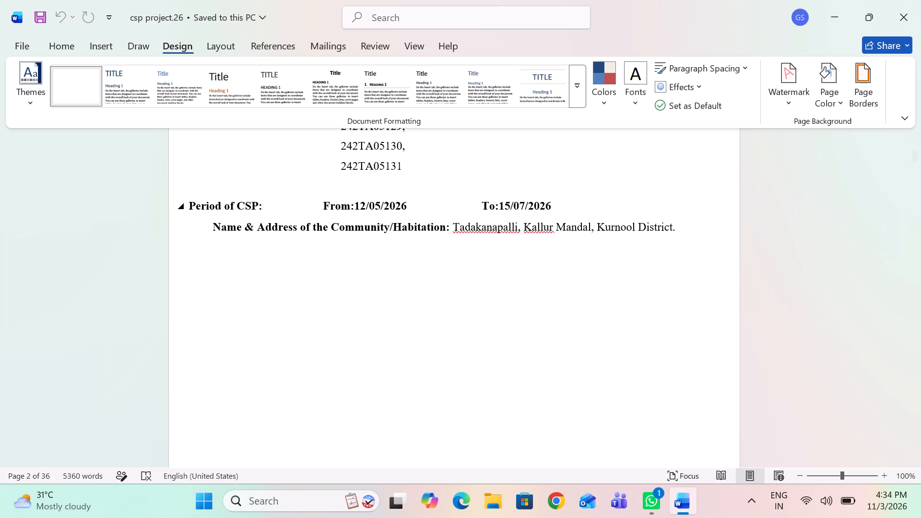
pyautogui.scroll(-1, 595, 205)
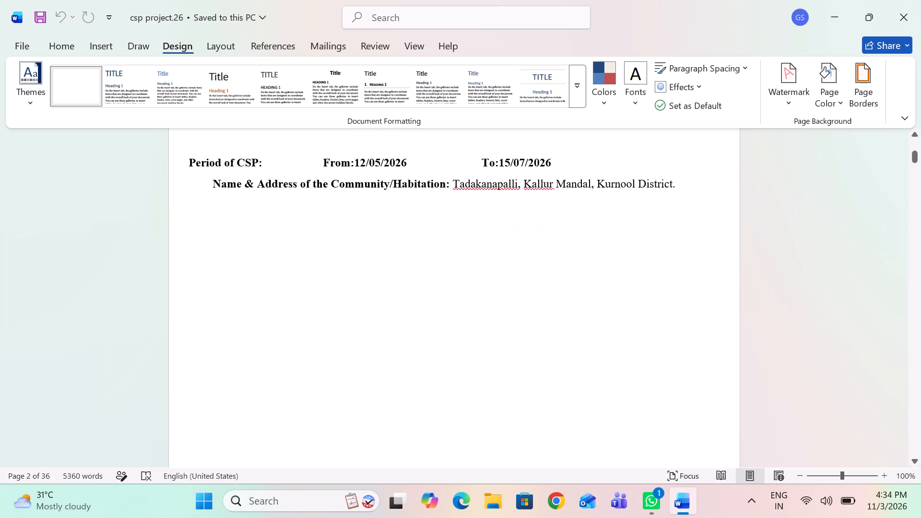
pyautogui.scroll(-1, 595, 205)
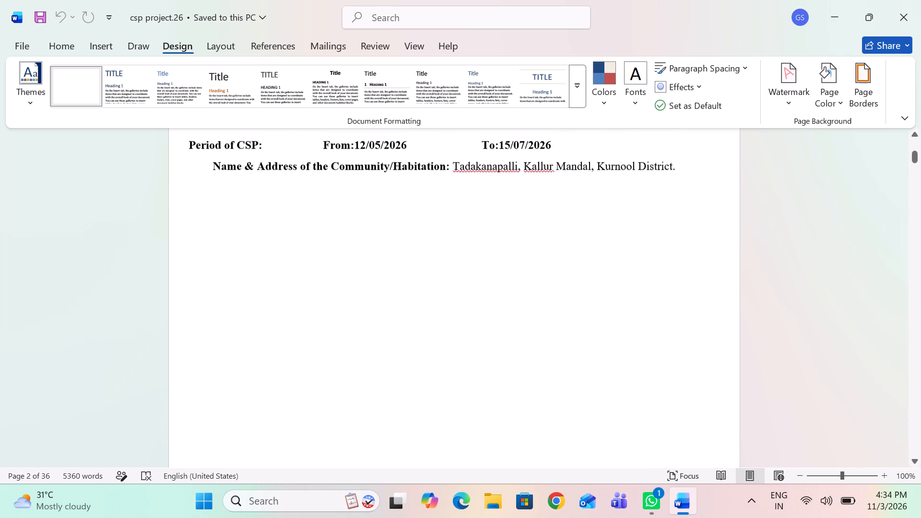
# Re-examine the department, student name, college and registration number details across the report's first two pages.
pyautogui.scroll(3, 595, 205)
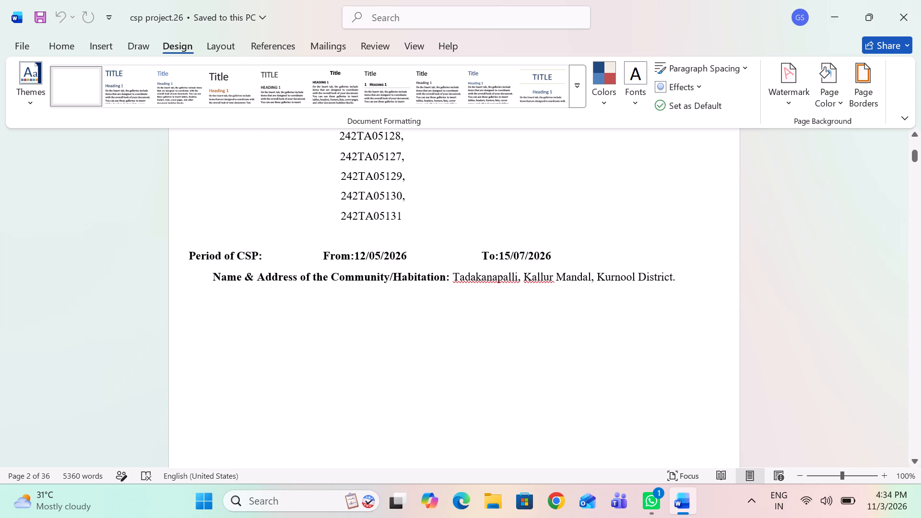
pyautogui.scroll(3, 595, 205)
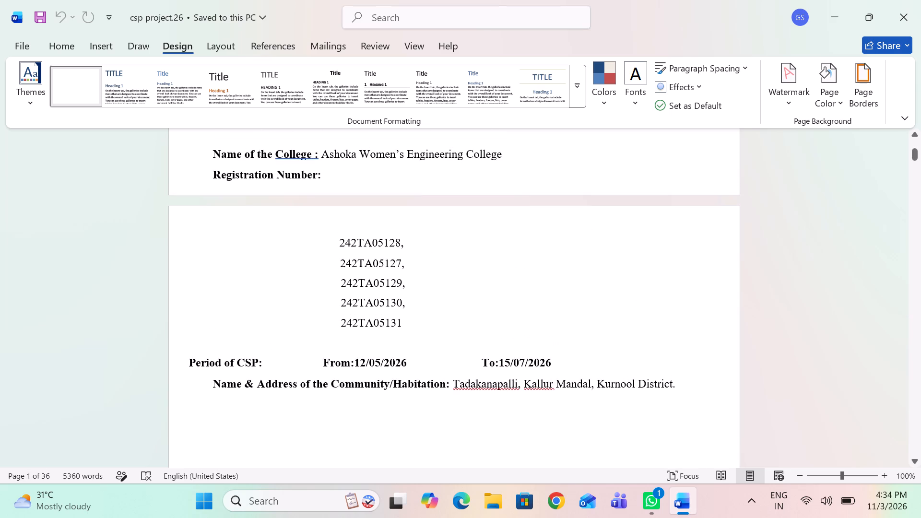
pyautogui.scroll(1, 595, 205)
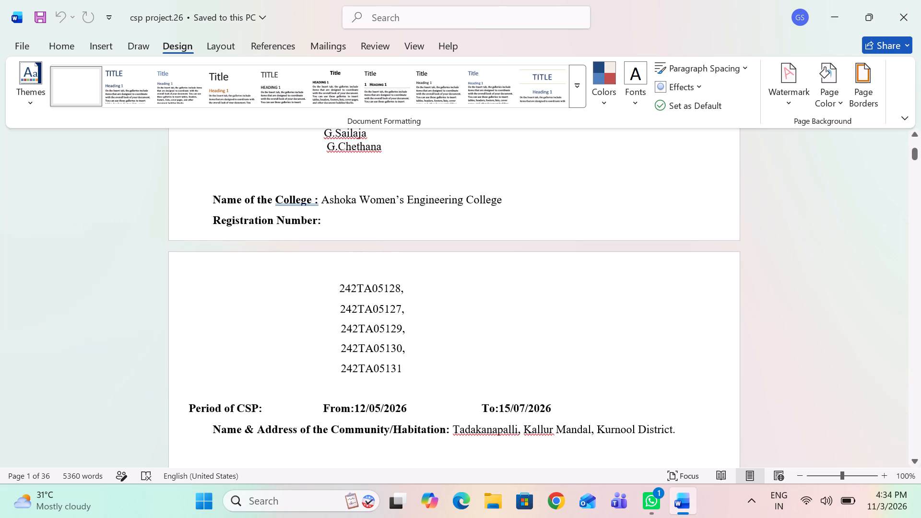
pyautogui.scroll(4, 595, 205)
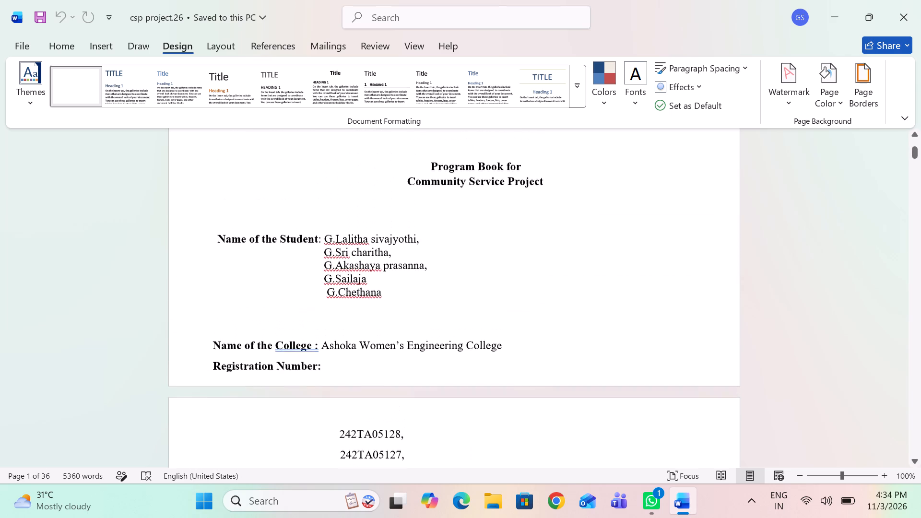
pyautogui.scroll(1, 595, 205)
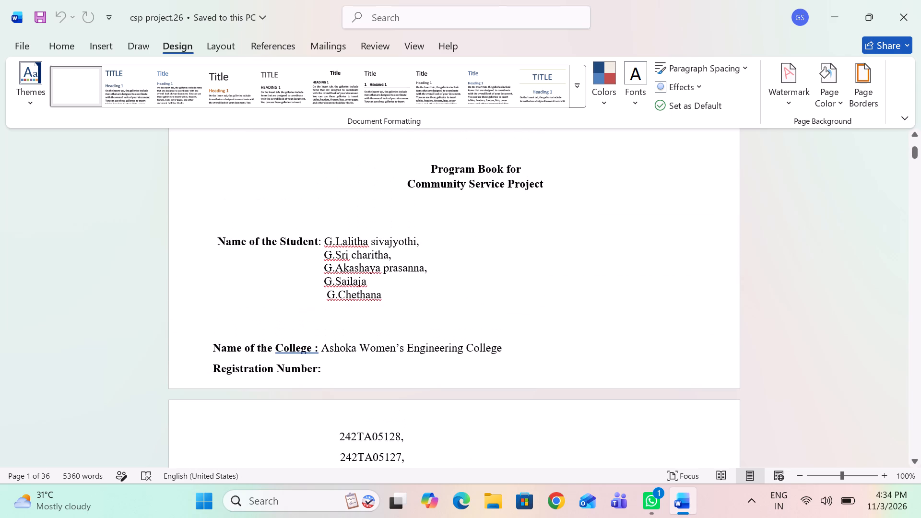
pyautogui.scroll(1, 595, 205)
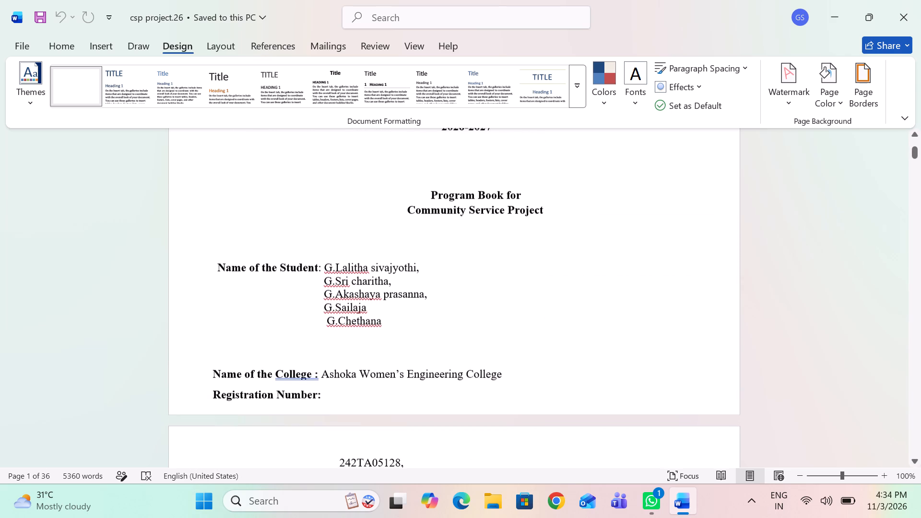
pyautogui.scroll(4, 595, 205)
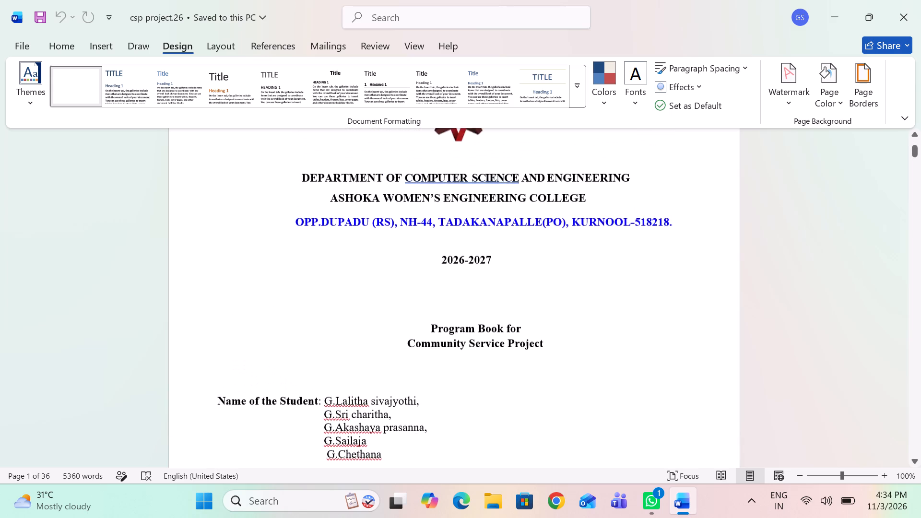
pyautogui.scroll(2, 595, 205)
pyautogui.scroll(-1, 595, 205)
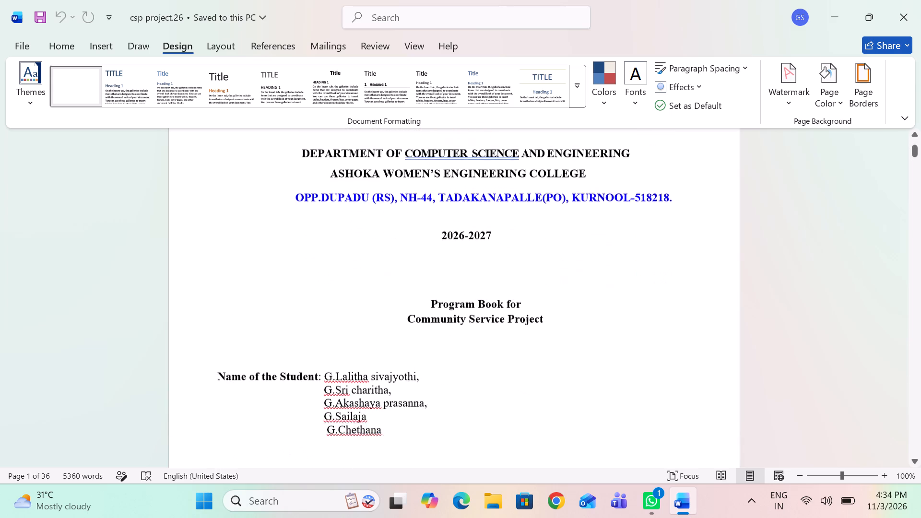
pyautogui.scroll(-2, 595, 205)
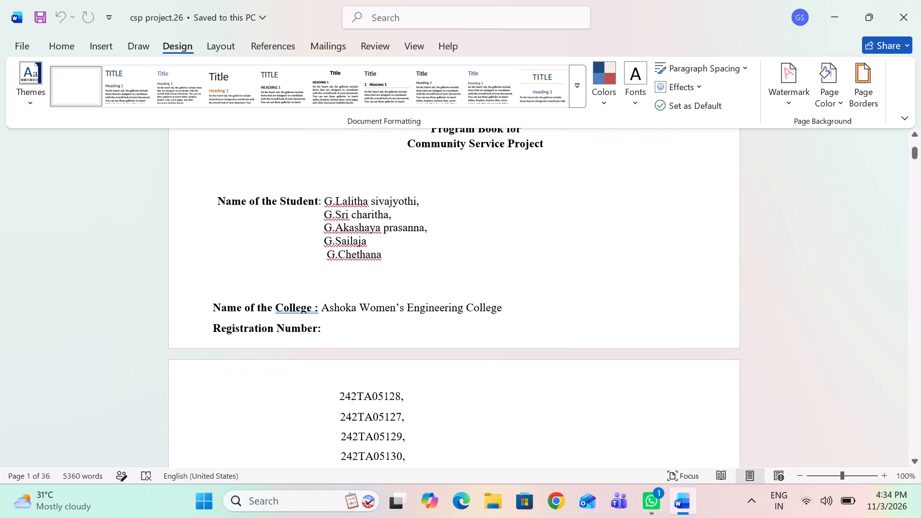
pyautogui.scroll(-1, 595, 205)
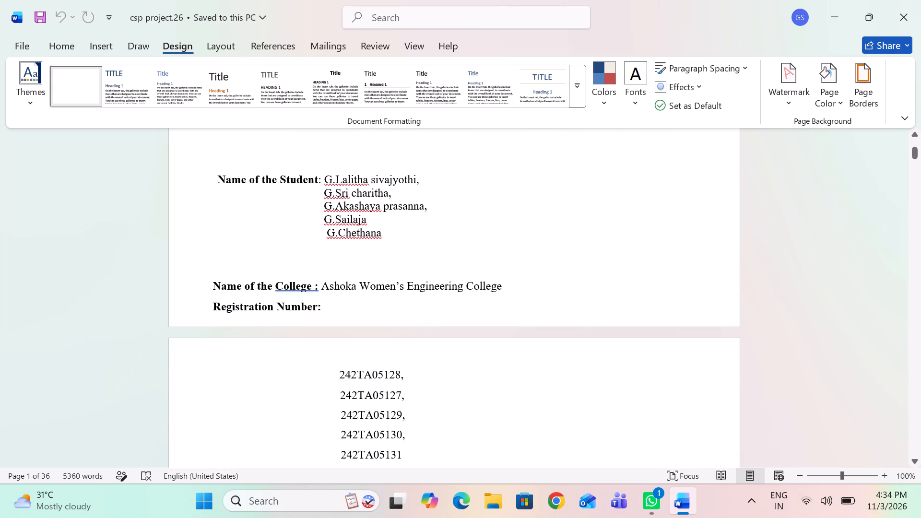
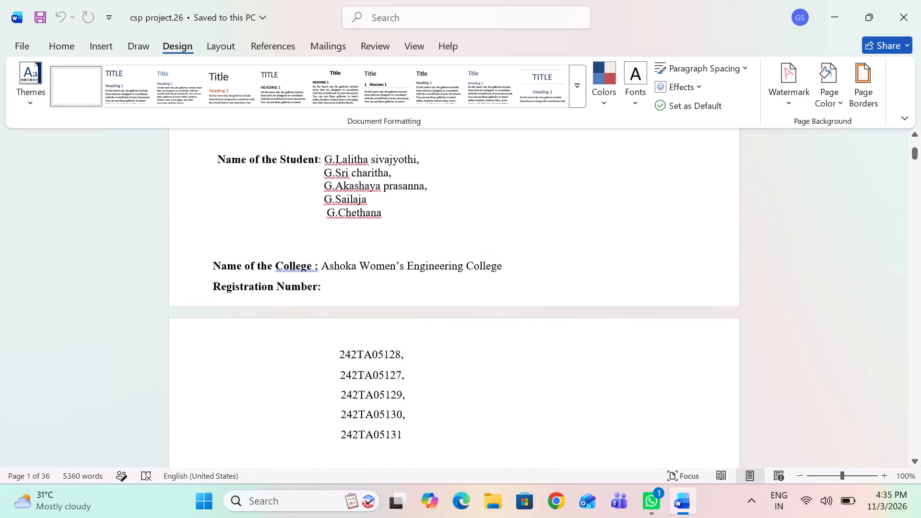
# Check the registration number list, the CSP period and the community address on page 2.
pyautogui.scroll(-3, 595, 205)
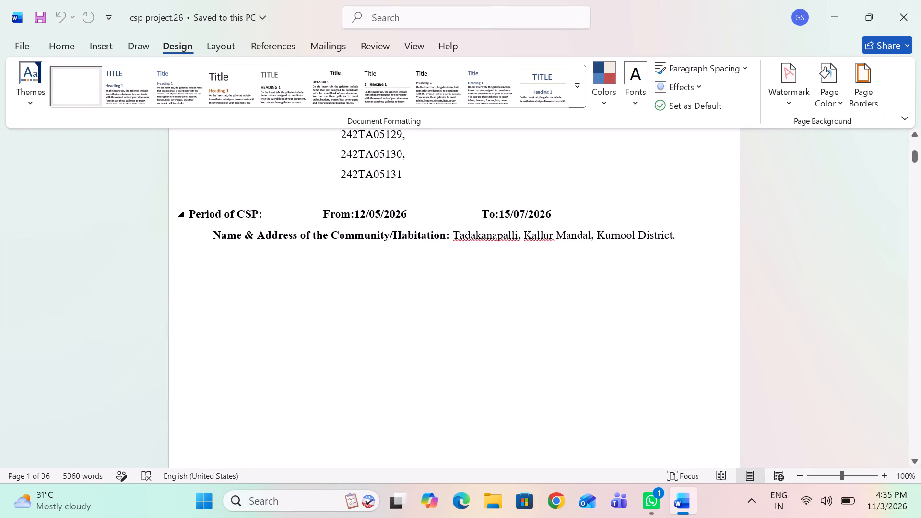
pyautogui.scroll(-1, 595, 205)
pyautogui.scroll(1, 595, 205)
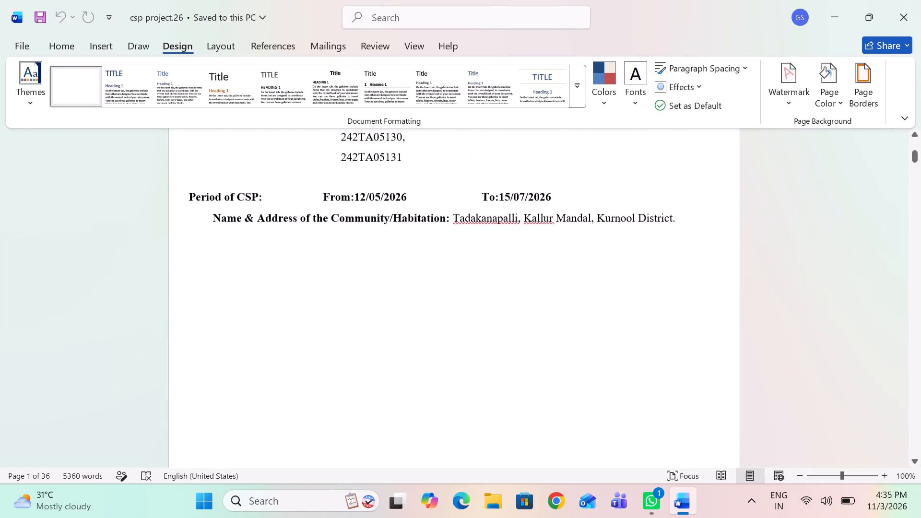
pyautogui.scroll(2, 595, 205)
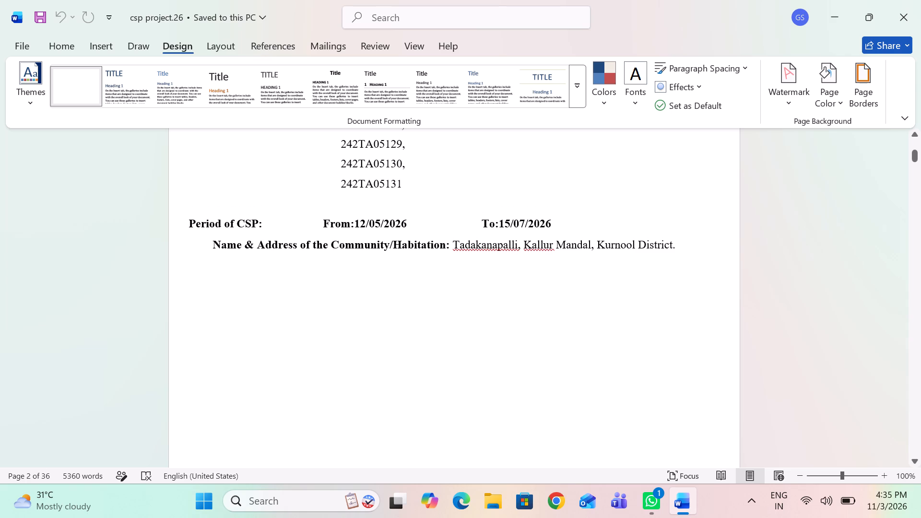
pyautogui.scroll(-1, 595, 199)
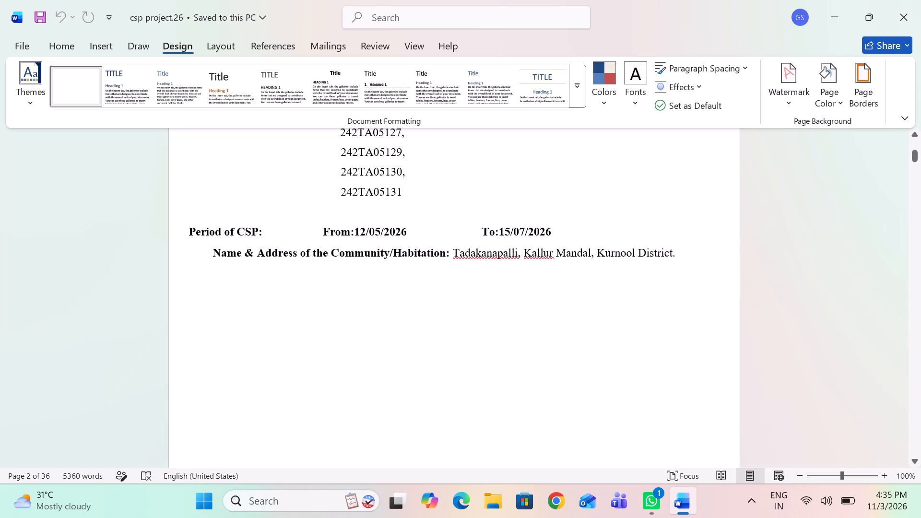
pyautogui.scroll(1, 595, 199)
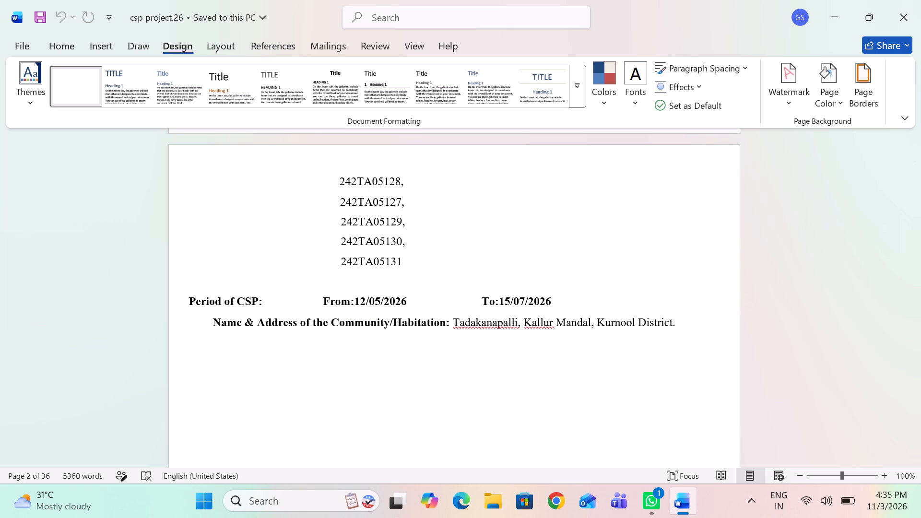
# Review the Program Book student details and the cover page back to the Fire Rescue And Safety report title.
pyautogui.scroll(4, 595, 199)
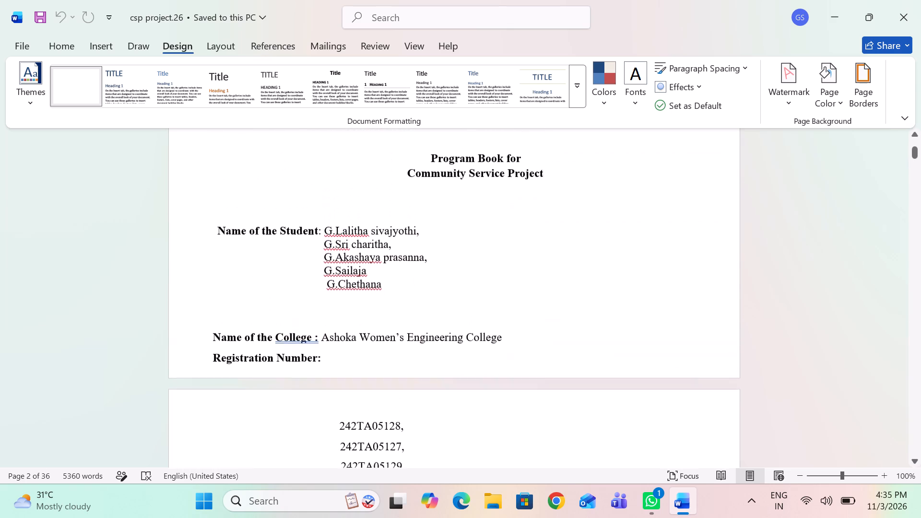
pyautogui.scroll(4, 595, 199)
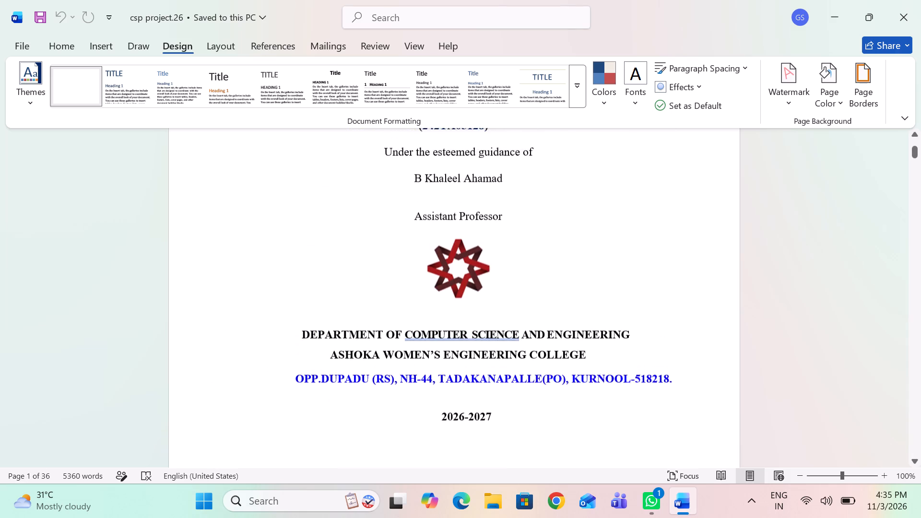
pyautogui.scroll(3, 595, 199)
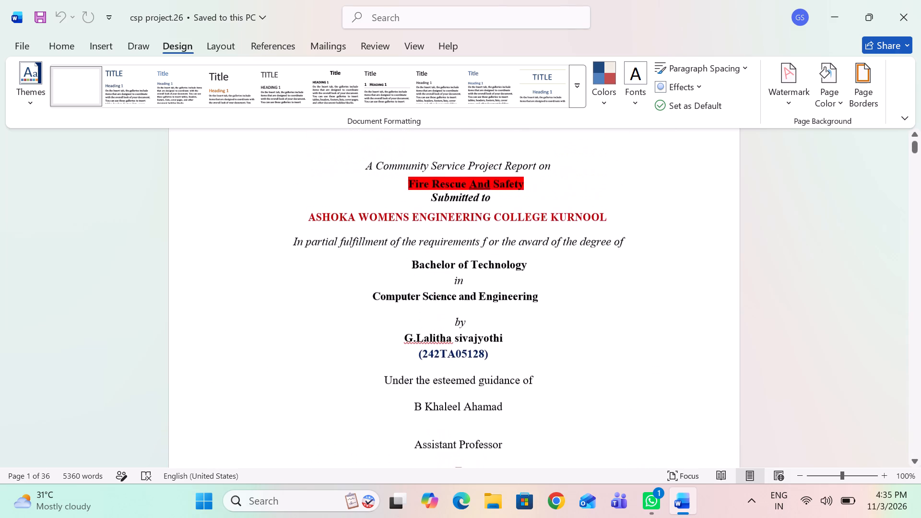
pyautogui.scroll(2, 595, 199)
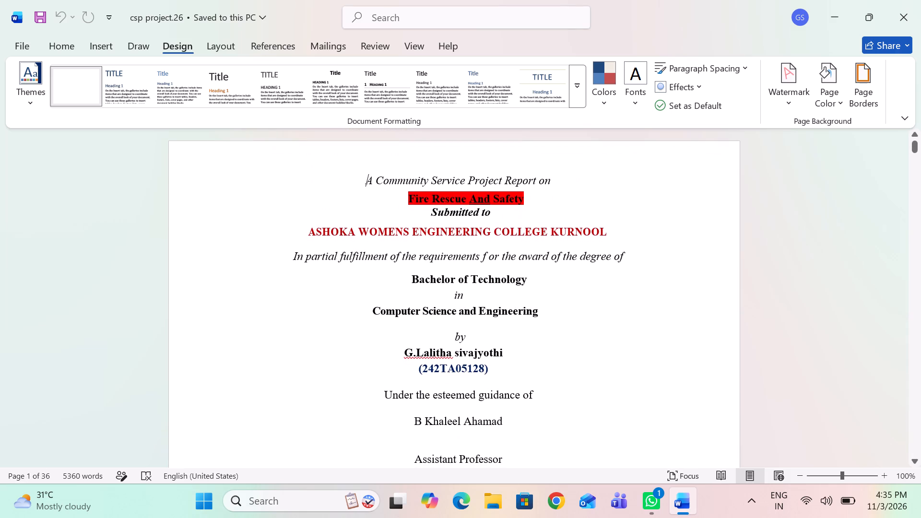
# Read through the cover page from the report title to the student names, college name and registration number heading.
pyautogui.scroll(-1, 595, 199)
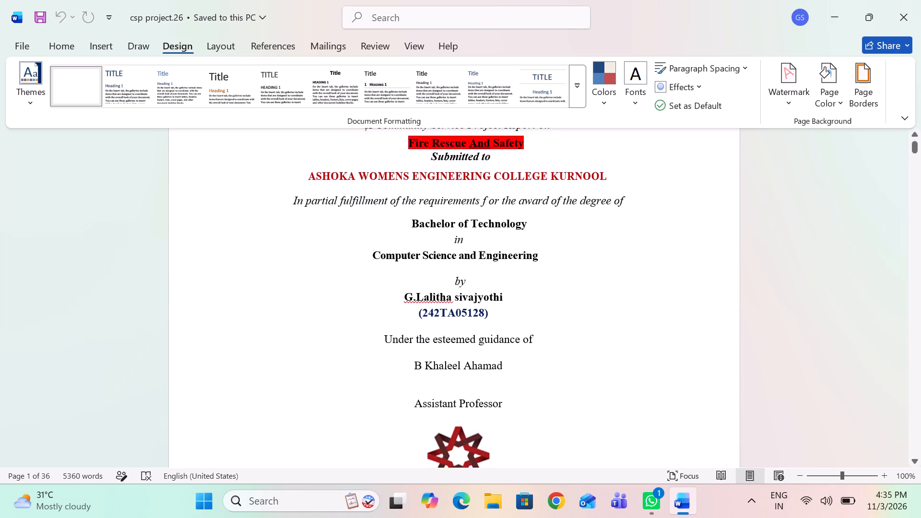
pyautogui.scroll(-1, 595, 199)
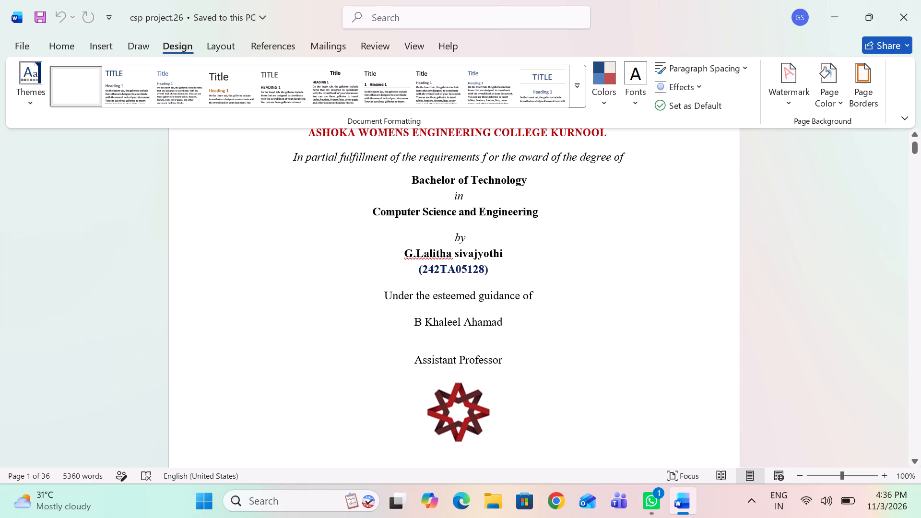
pyautogui.scroll(-2, 505, 254)
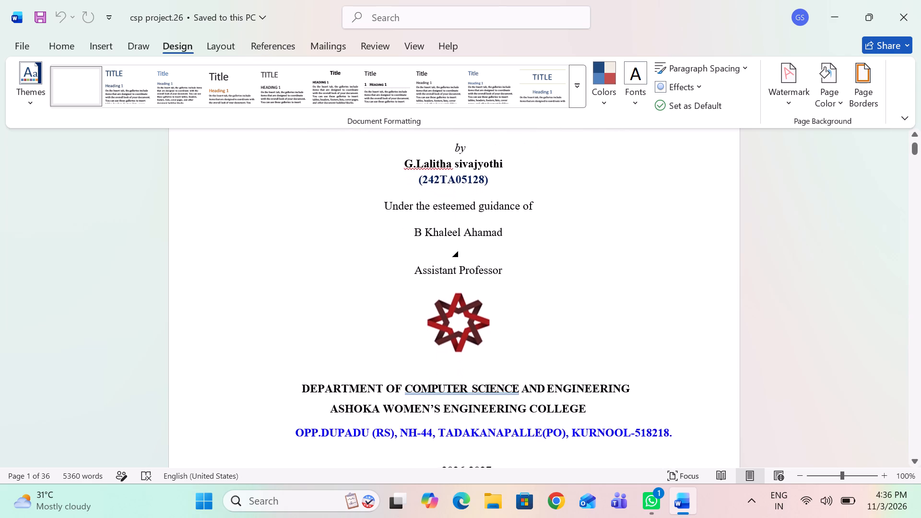
pyautogui.scroll(-2, 505, 254)
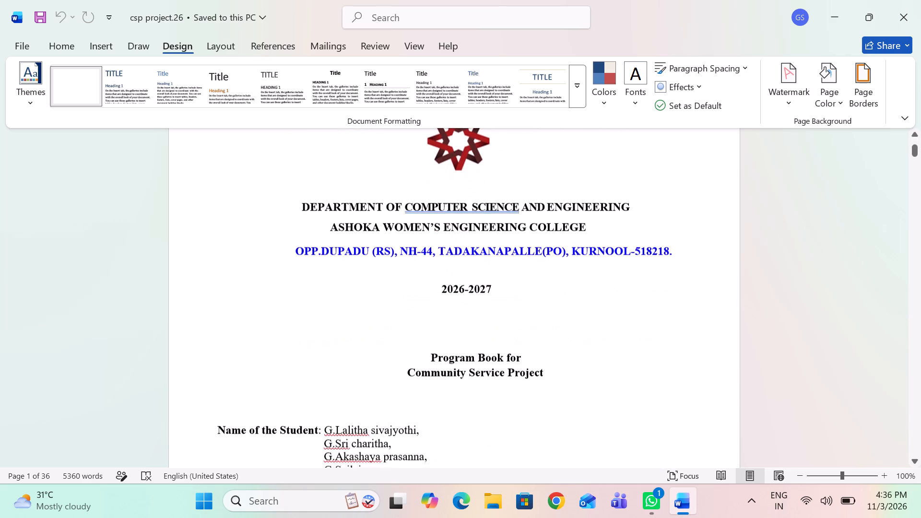
pyautogui.scroll(-2, 505, 254)
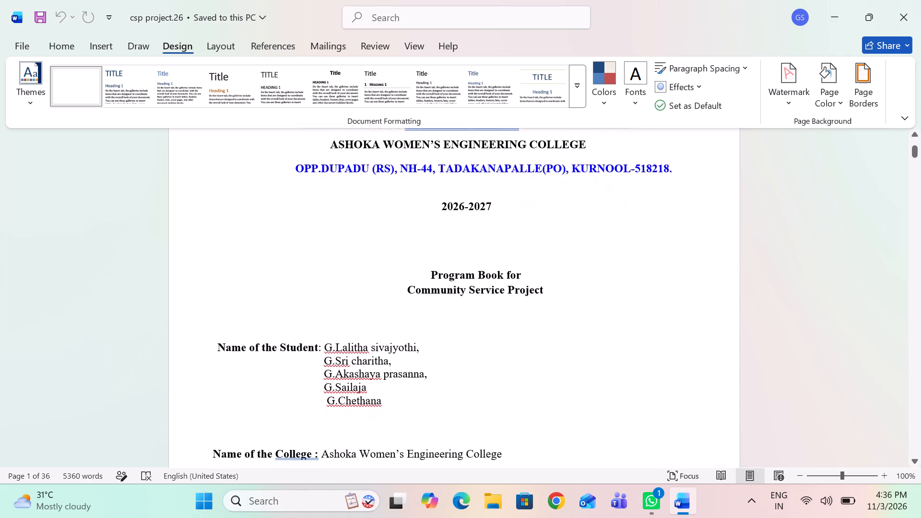
pyautogui.scroll(-1, 505, 254)
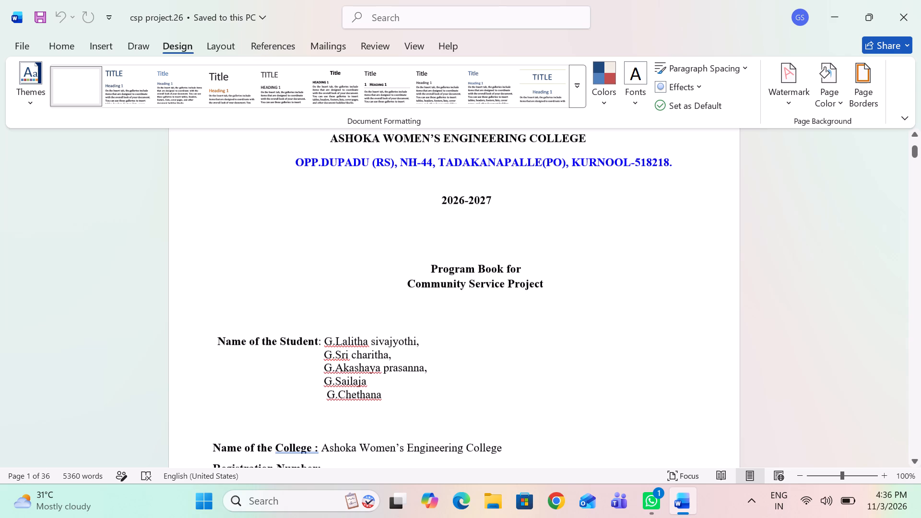
pyautogui.scroll(-1, 421, 238)
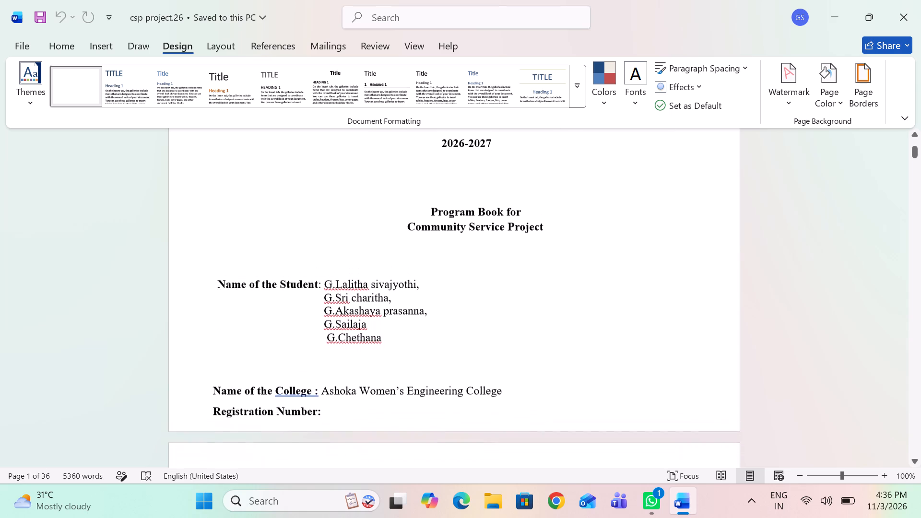
pyautogui.scroll(-3, 421, 238)
# Insert an extra space between COMPUTER and SCIENCE in the department line below the college logo.
pyautogui.scroll(1, 421, 238)
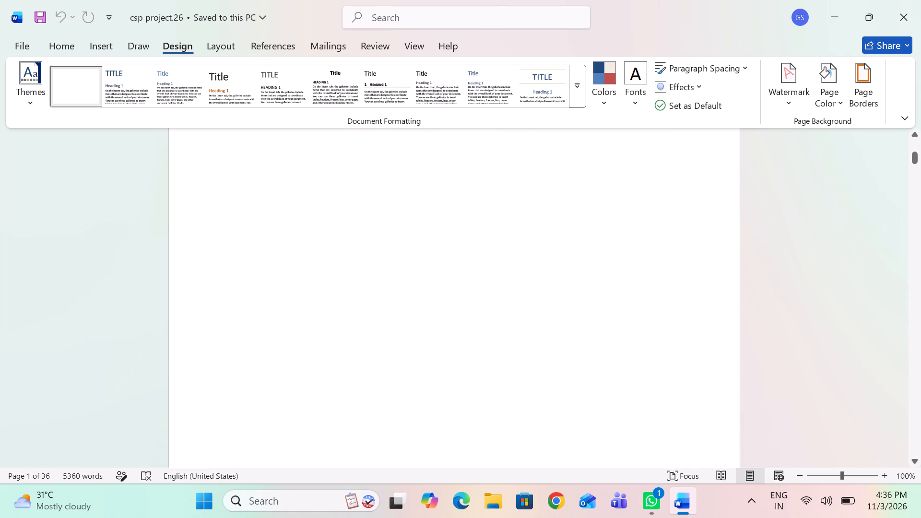
pyautogui.scroll(3, 421, 238)
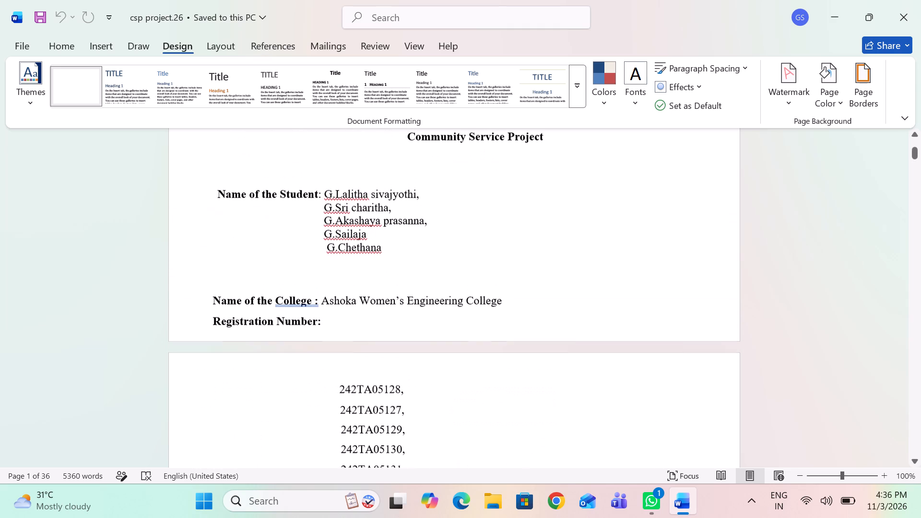
pyautogui.scroll(3, 421, 238)
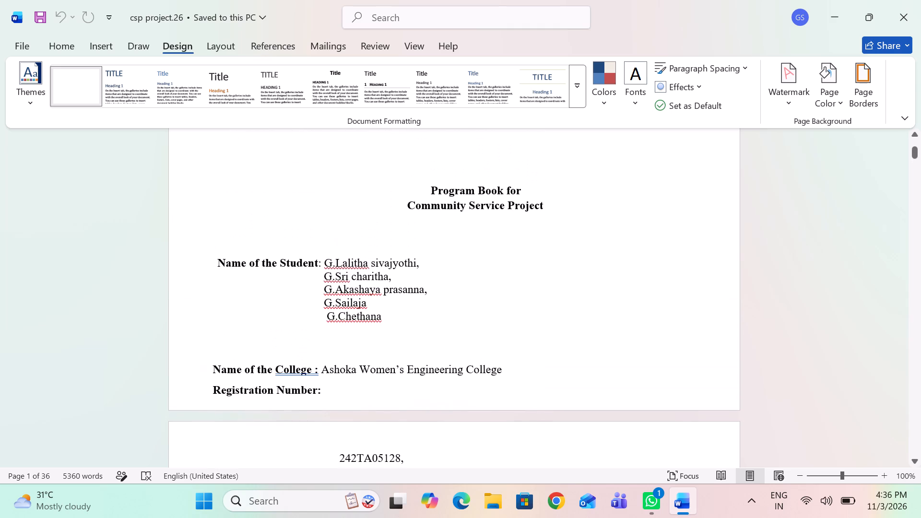
pyautogui.scroll(2, 421, 238)
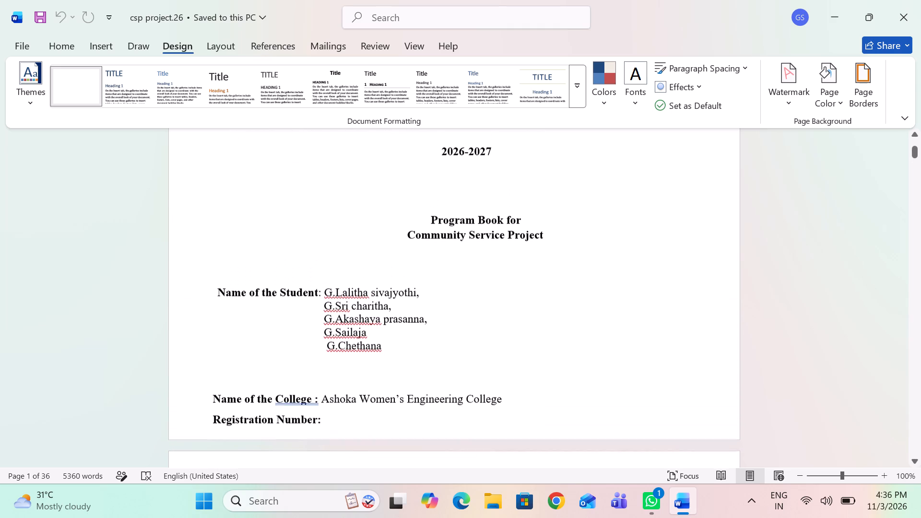
pyautogui.scroll(1, 421, 238)
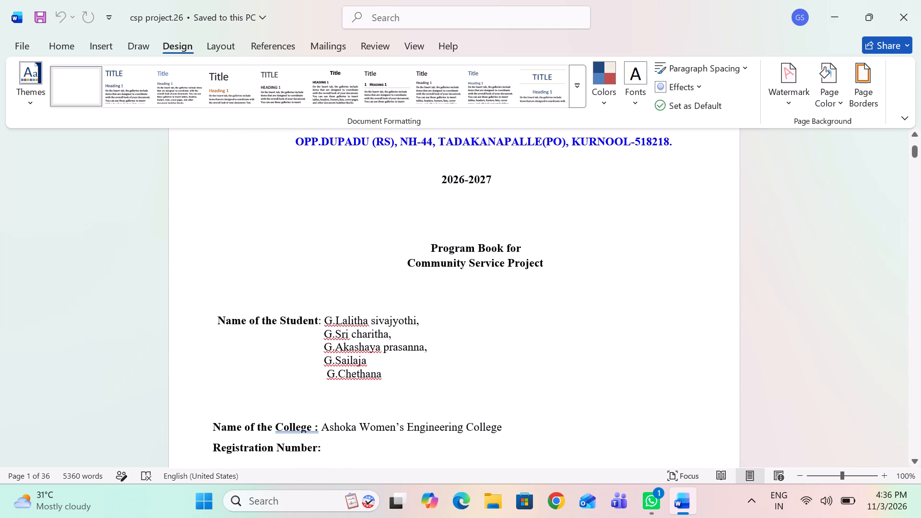
pyautogui.scroll(2, 439, 301)
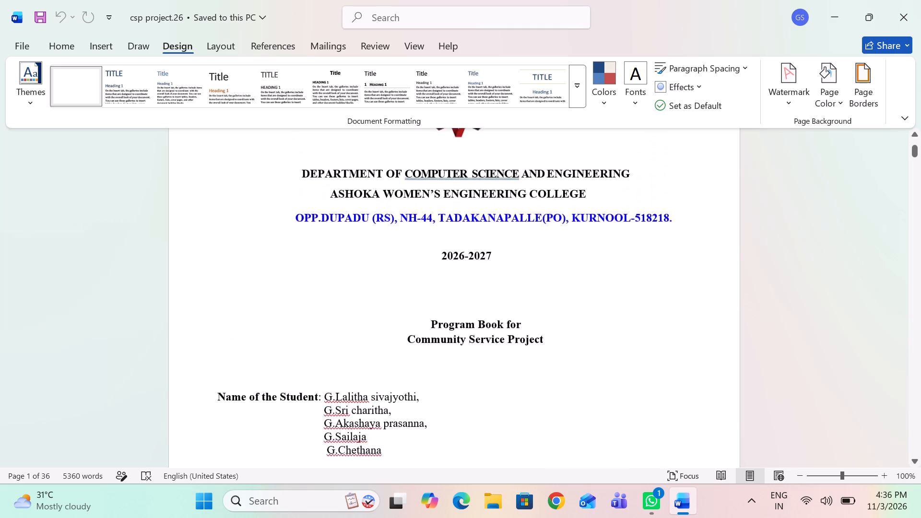
pyautogui.scroll(4, 439, 301)
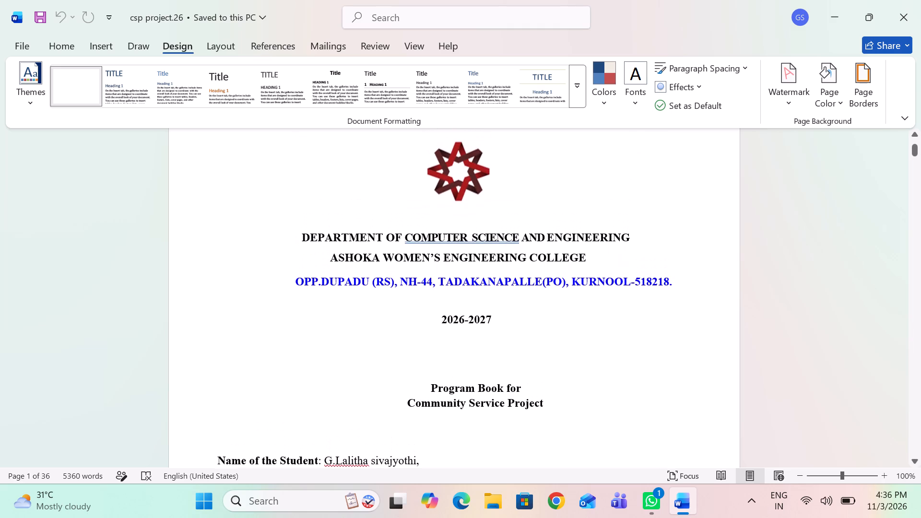
pyautogui.scroll(1, 439, 301)
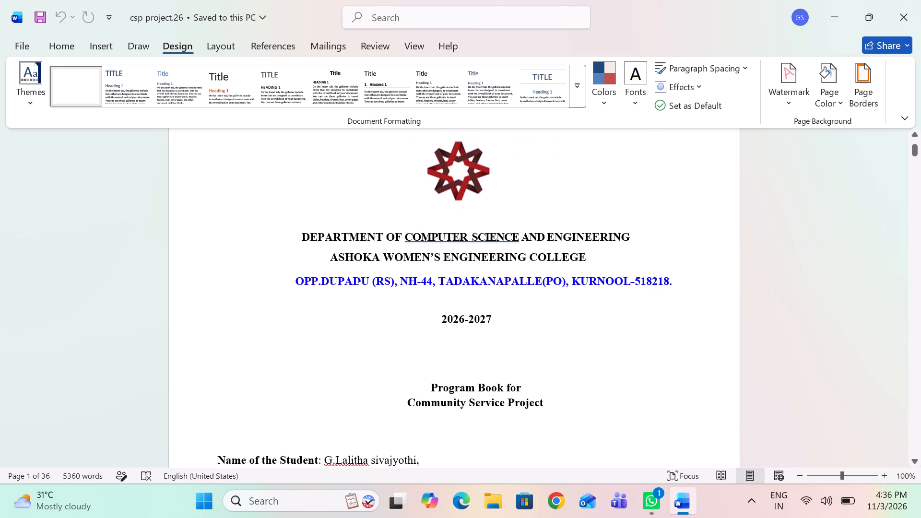
pyautogui.click(470, 238)
pyautogui.press('space')
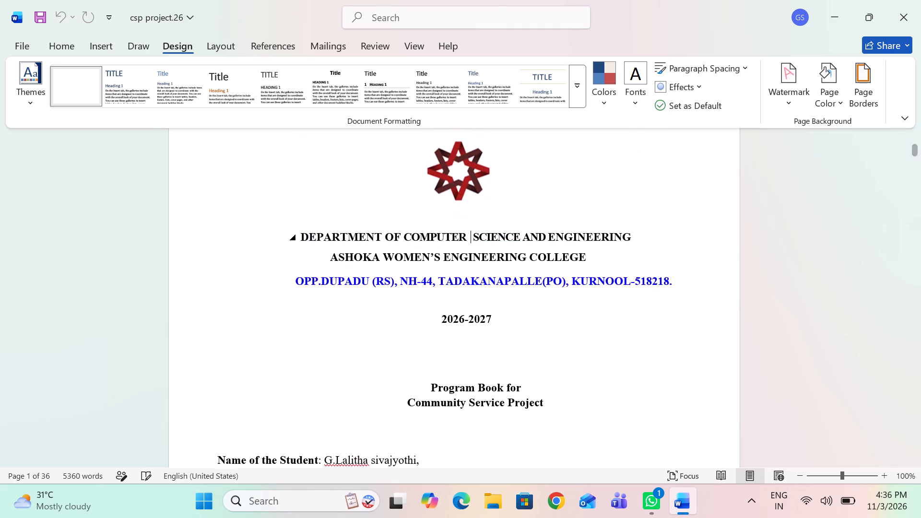
# Re-check the academic year, Program Book heading, student names and college name below the department line.
pyautogui.scroll(-1, 483, 321)
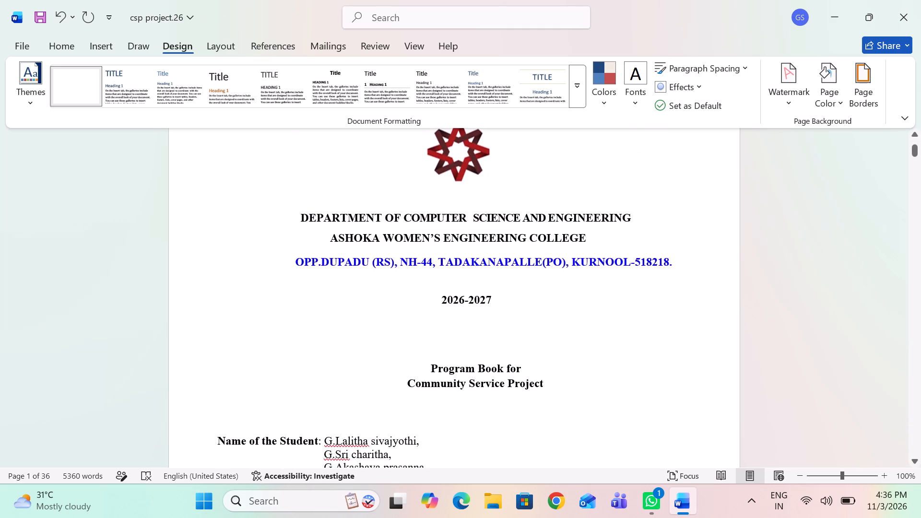
pyautogui.scroll(-3, 483, 321)
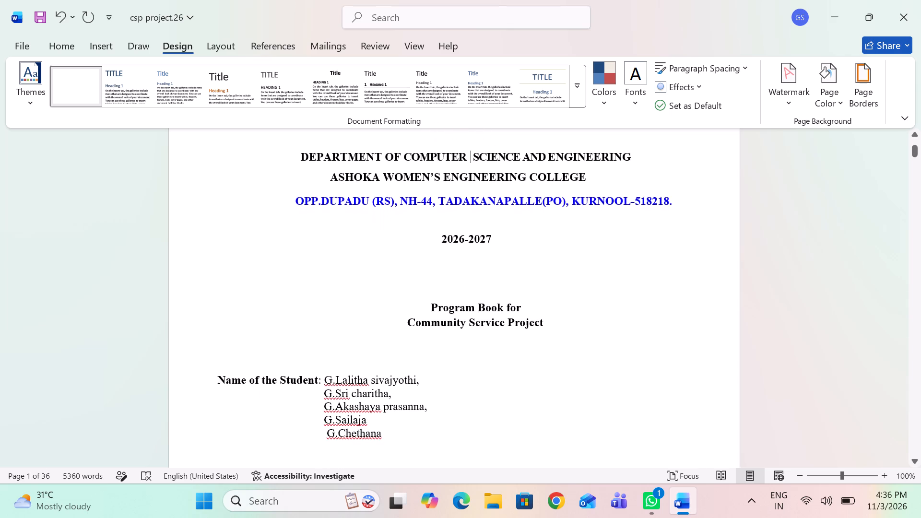
pyautogui.scroll(-2, 483, 321)
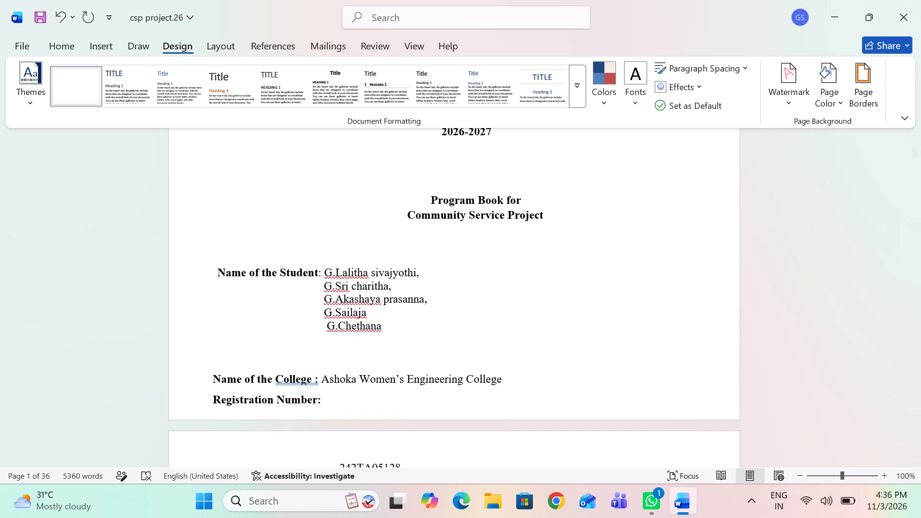
pyautogui.scroll(-1, 483, 321)
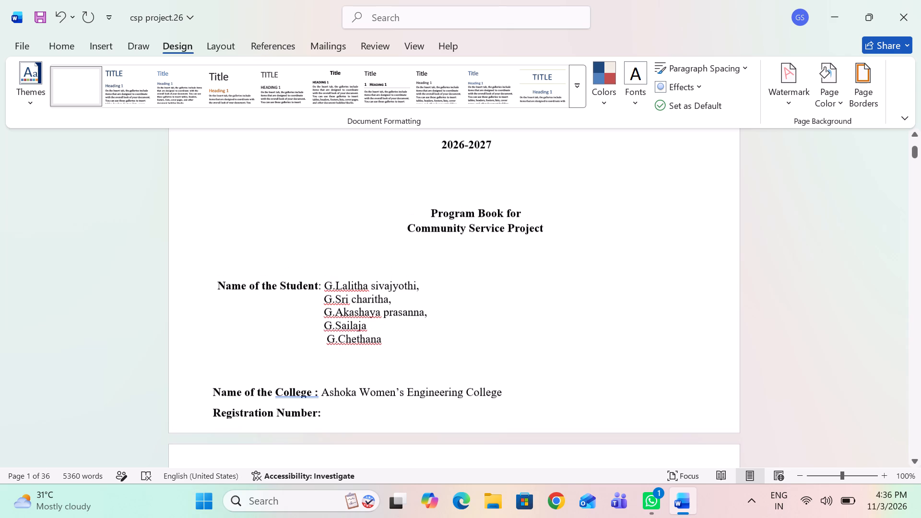
pyautogui.scroll(1, 483, 321)
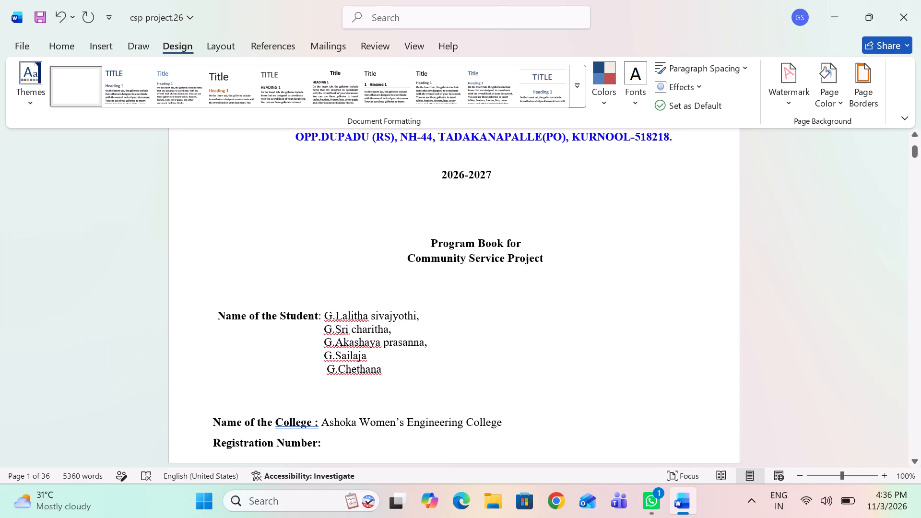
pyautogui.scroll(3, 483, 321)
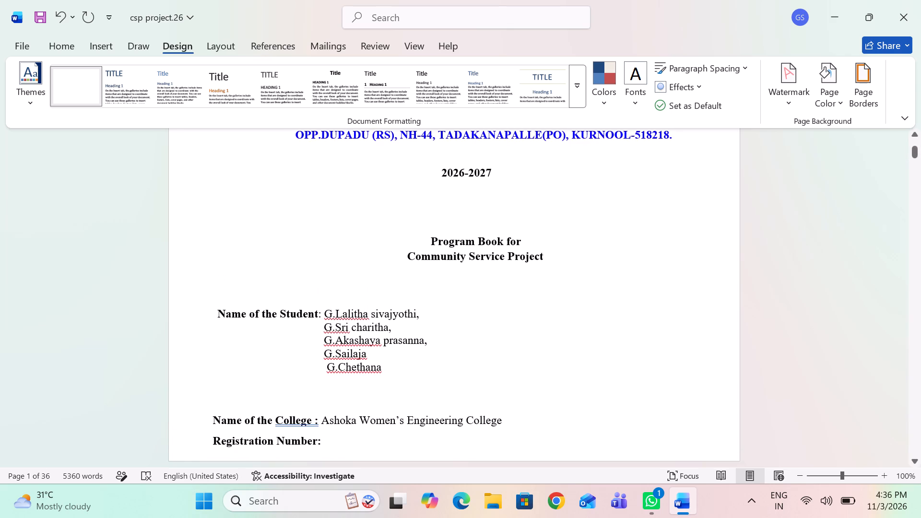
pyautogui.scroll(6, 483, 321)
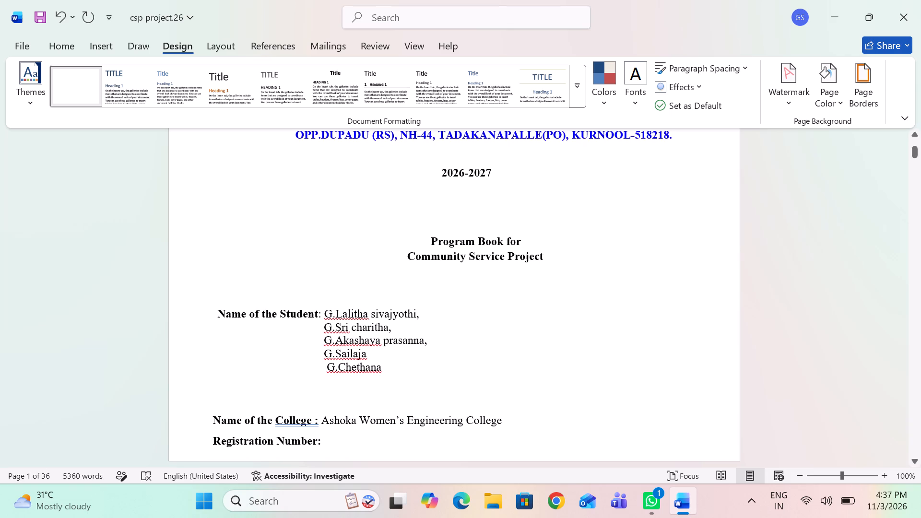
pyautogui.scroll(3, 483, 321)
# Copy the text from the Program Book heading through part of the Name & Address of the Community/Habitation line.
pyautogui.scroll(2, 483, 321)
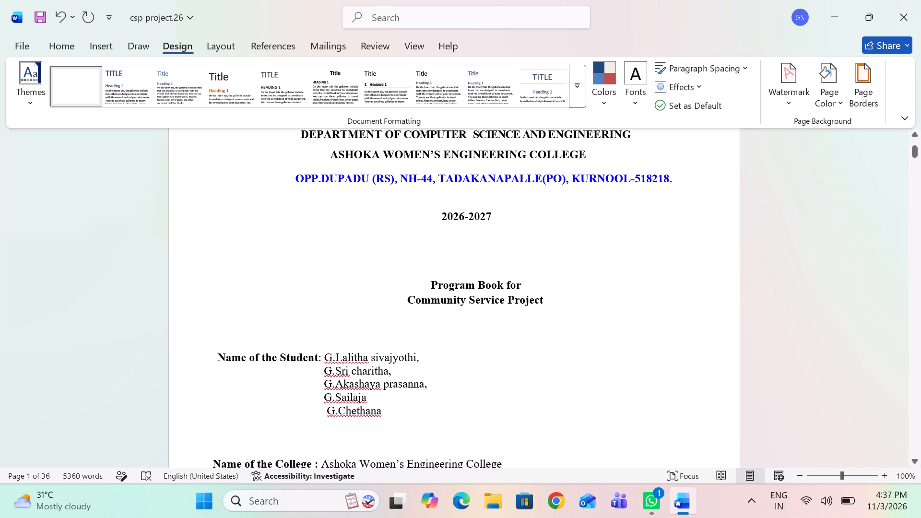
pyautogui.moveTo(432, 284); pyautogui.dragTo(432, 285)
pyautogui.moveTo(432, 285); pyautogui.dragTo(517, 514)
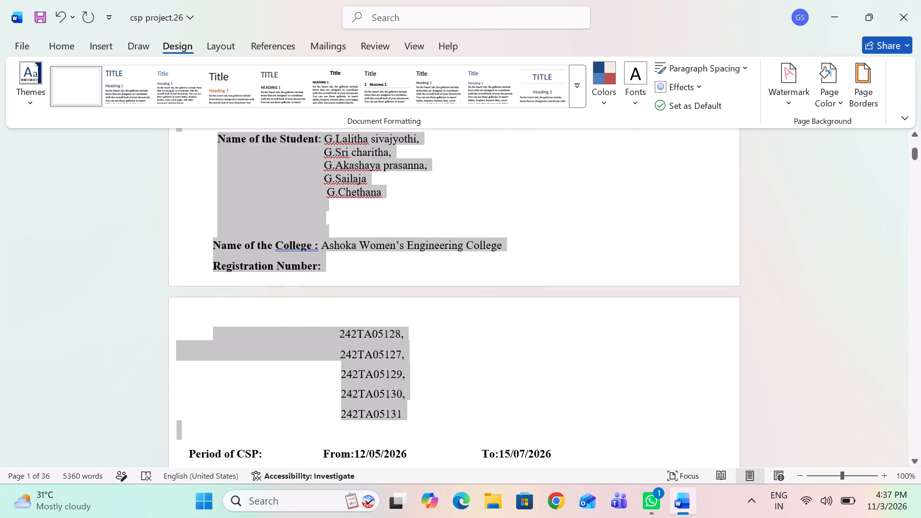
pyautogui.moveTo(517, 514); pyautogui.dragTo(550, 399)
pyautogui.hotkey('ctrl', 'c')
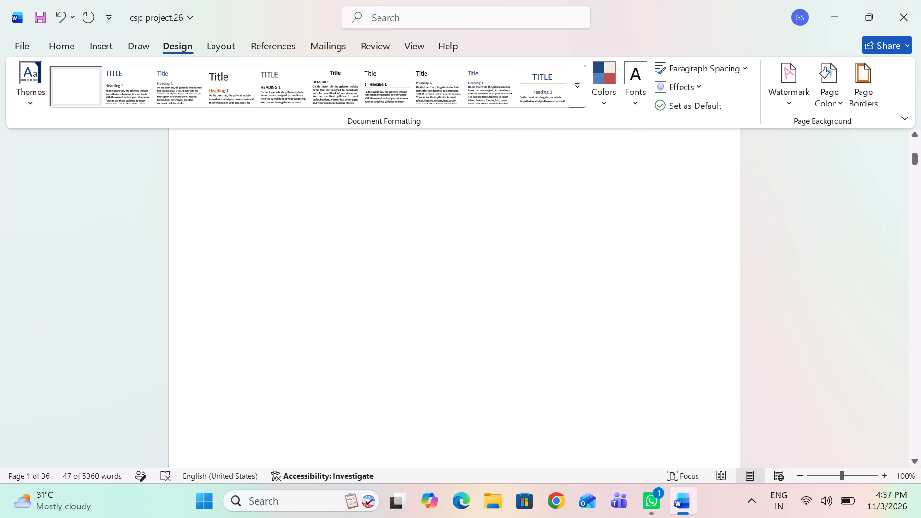
# Look over the registration numbers, CSP period and start of the Community Service Project Report page, and return to the cover page.
pyautogui.scroll(5, 550, 399)
pyautogui.scroll(-1, 550, 399)
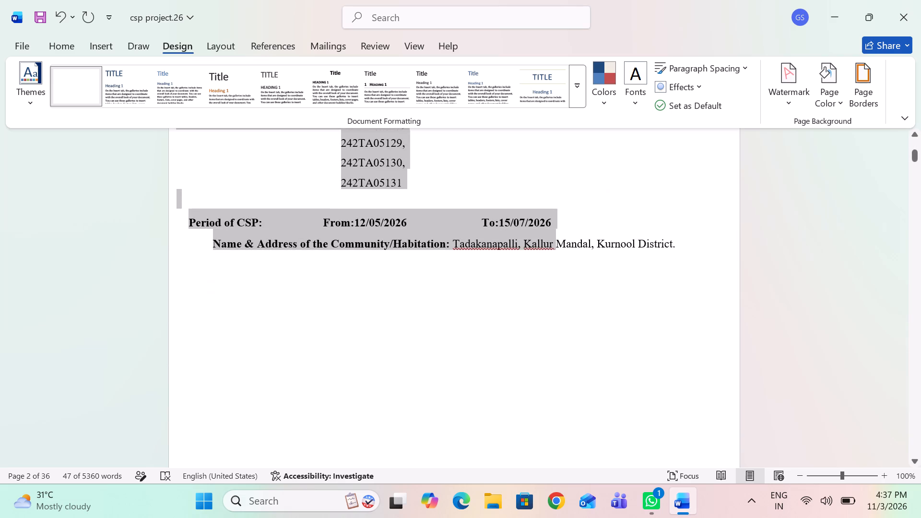
pyautogui.scroll(-2, 550, 399)
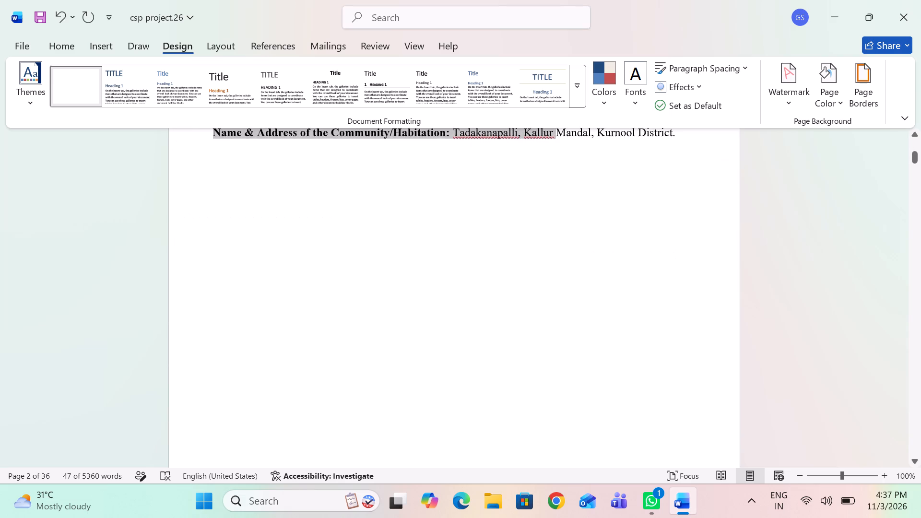
pyautogui.scroll(-5, 550, 399)
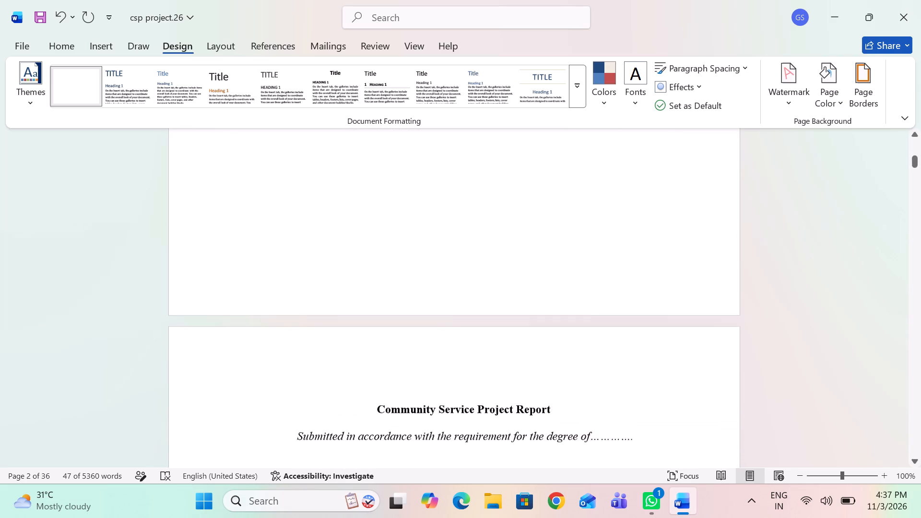
pyautogui.scroll(-1, 550, 399)
pyautogui.scroll(6, 550, 399)
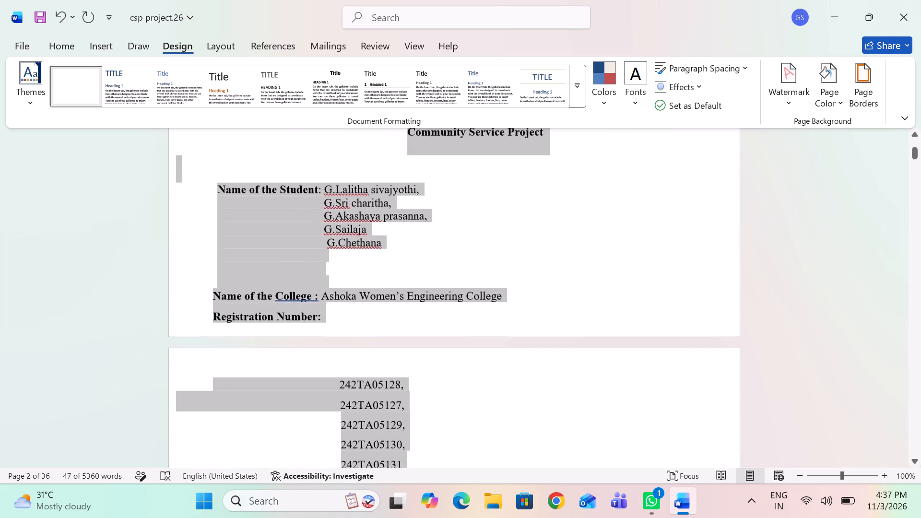
pyautogui.scroll(2, 550, 399)
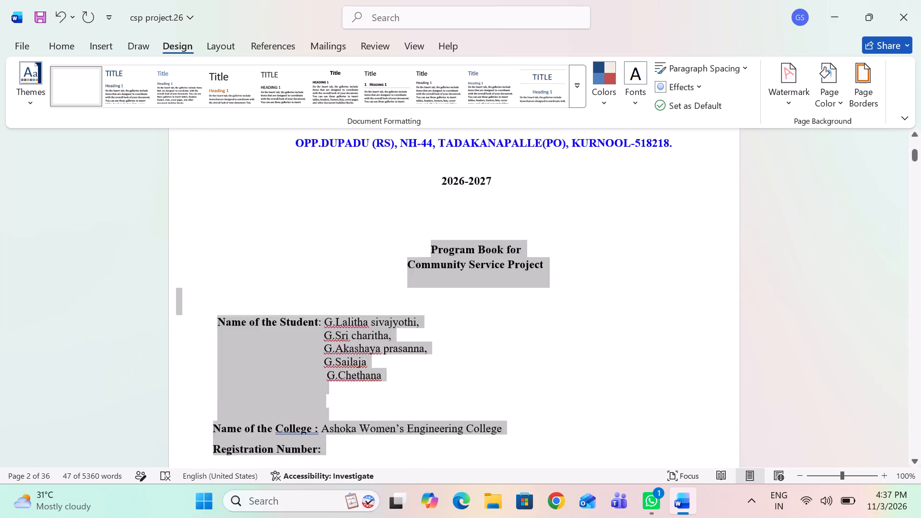
pyautogui.scroll(1, 550, 399)
# Review the pages from the guide and department lines to the Community Service Project Report heading, and return to the registration details.
pyautogui.scroll(-2, 550, 399)
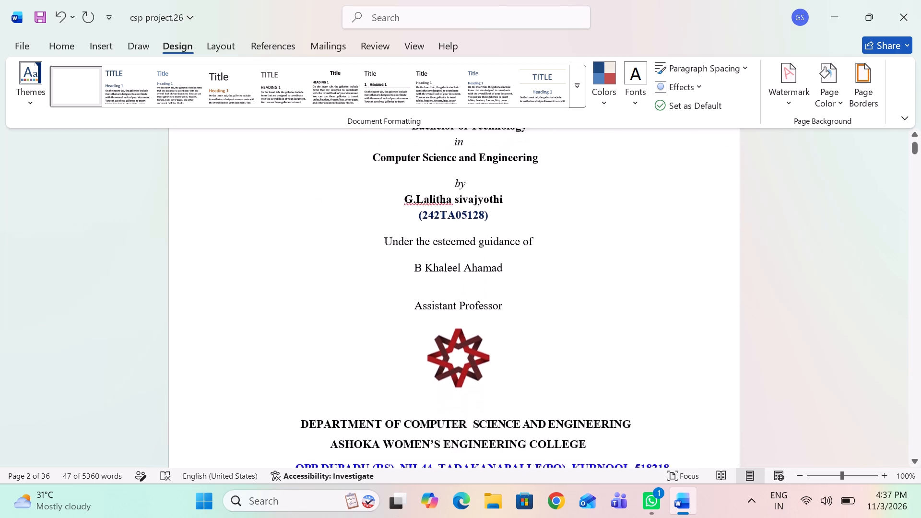
pyautogui.scroll(-4, 550, 399)
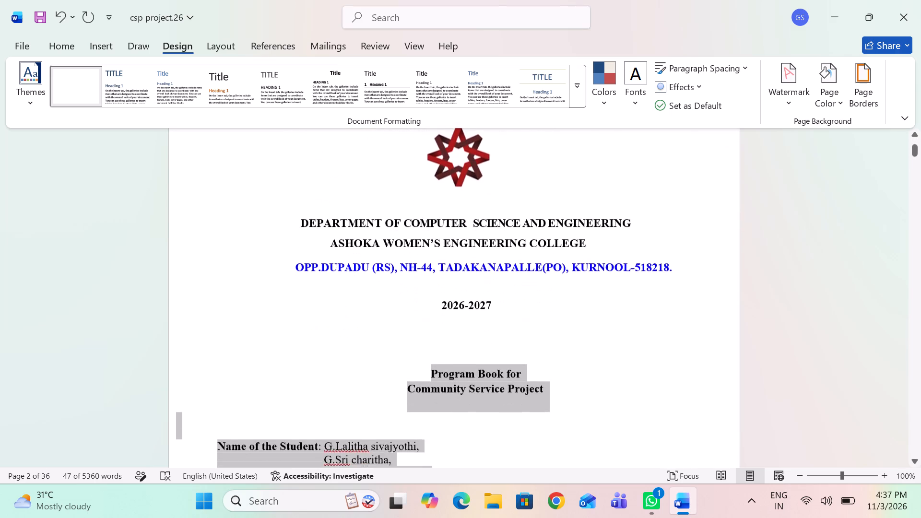
pyautogui.scroll(-6, 550, 399)
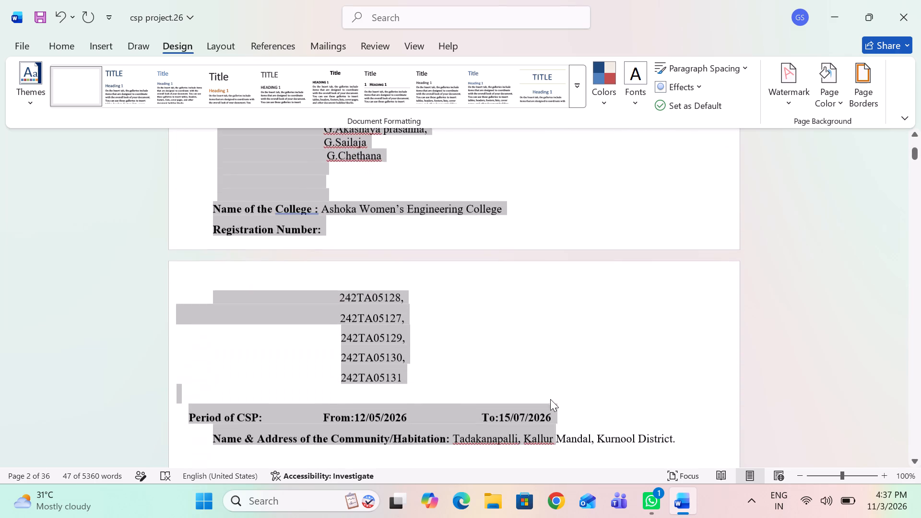
pyautogui.scroll(-4, 550, 399)
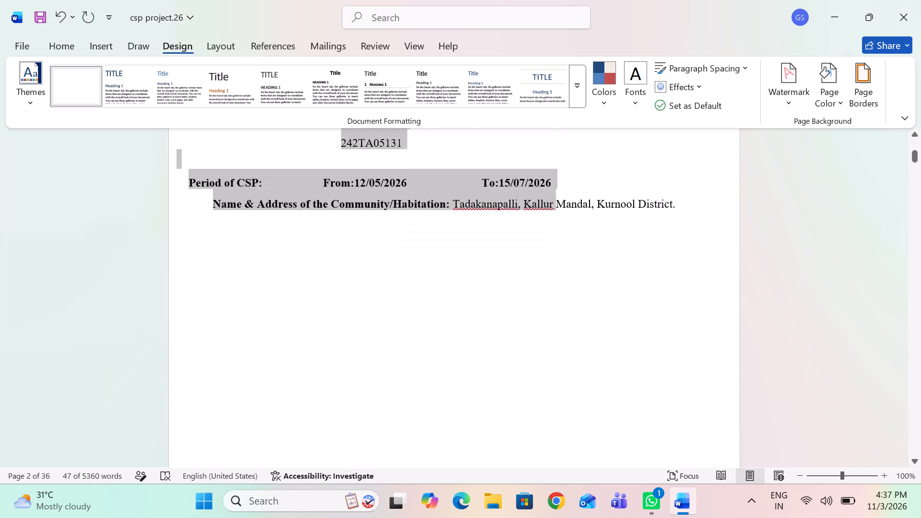
pyautogui.scroll(-5, 550, 399)
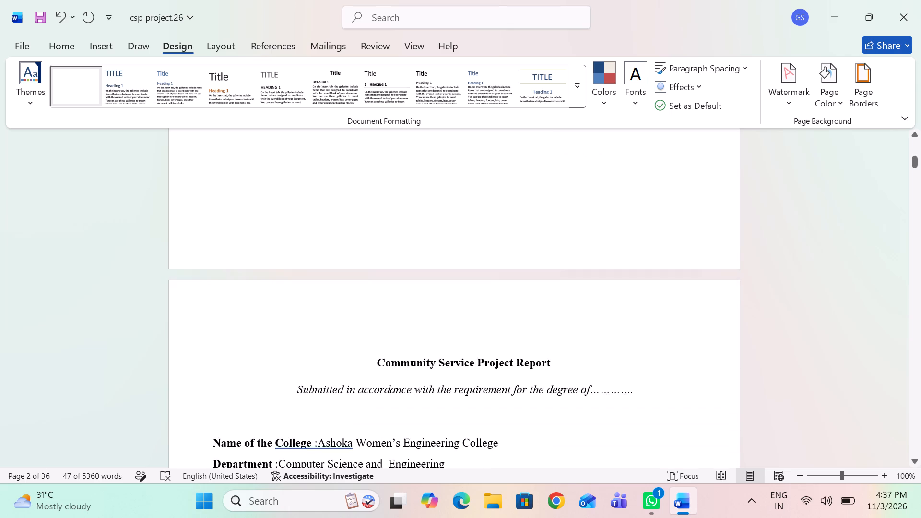
pyautogui.scroll(7, 550, 399)
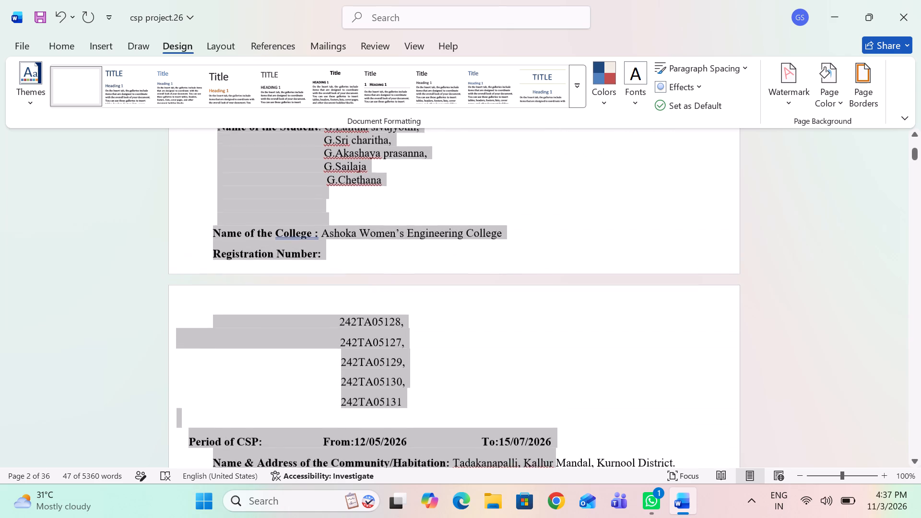
pyautogui.scroll(1, 550, 399)
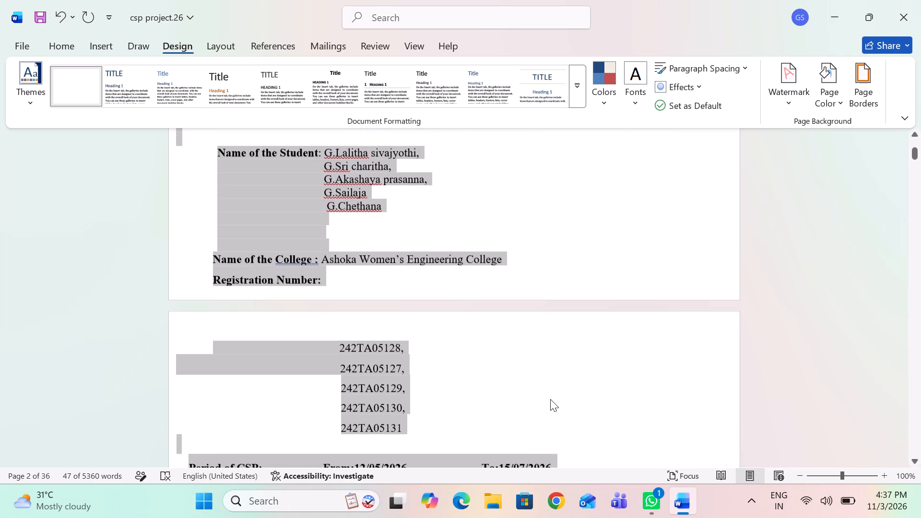
# Copy the block from the Program Book for Community Service Project heading through the Registration Number line.
pyautogui.click(337, 282)
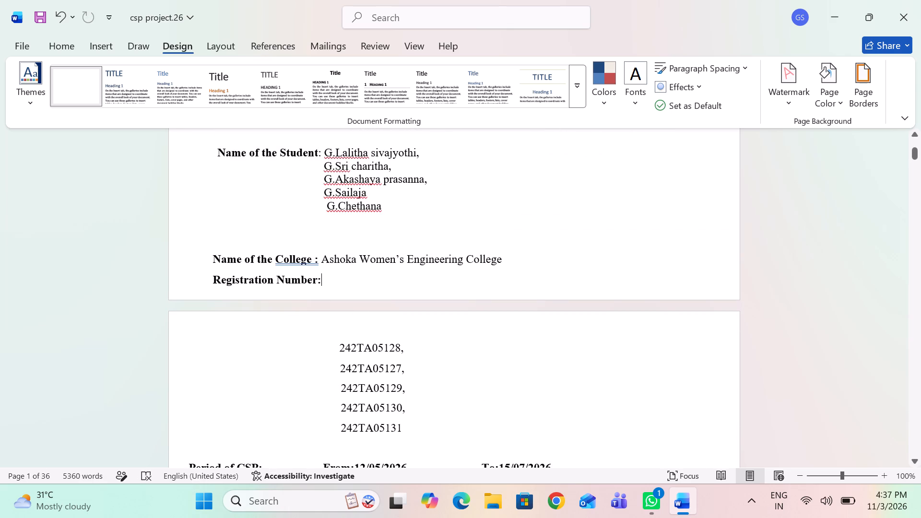
pyautogui.scroll(-1, 337, 282)
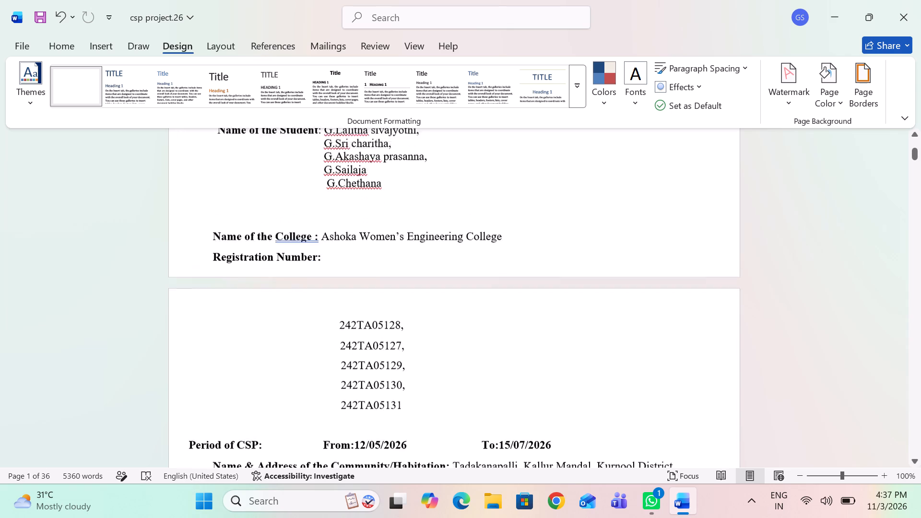
pyautogui.scroll(1, 337, 282)
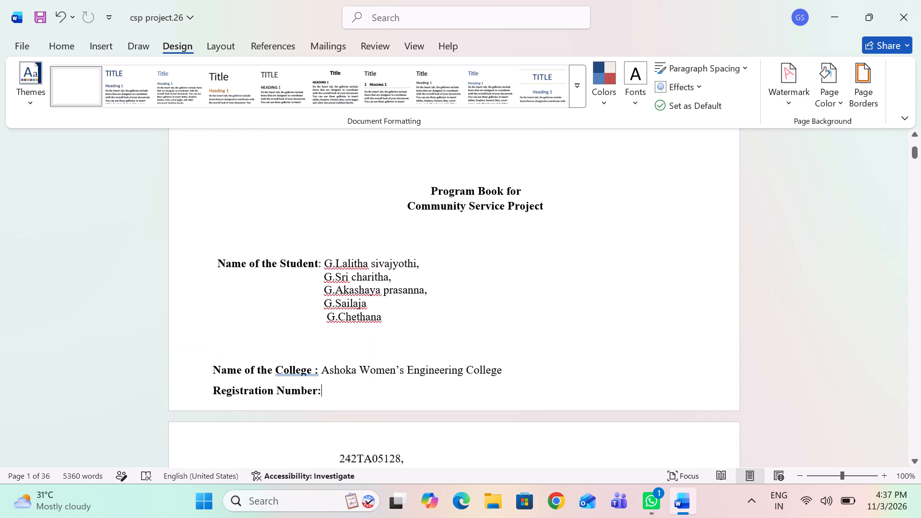
pyautogui.scroll(1, 419, 203)
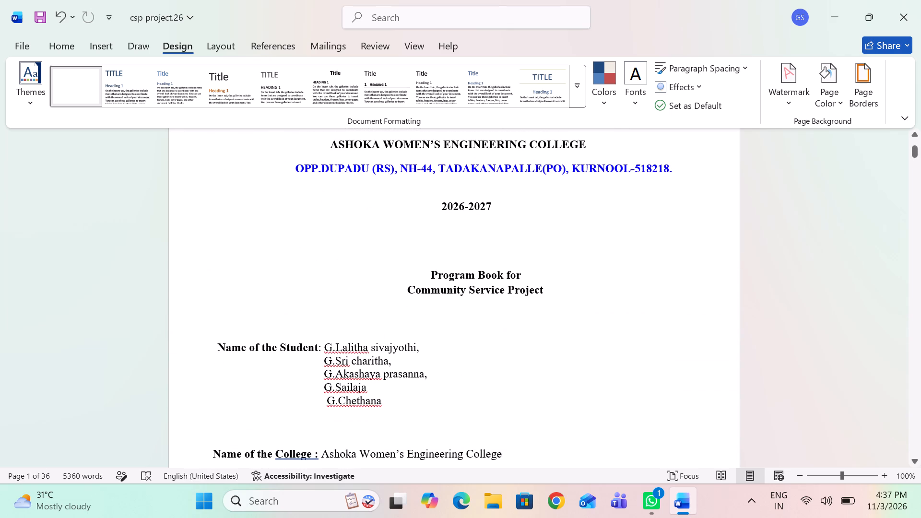
pyautogui.moveTo(426, 274); pyautogui.dragTo(464, 323)
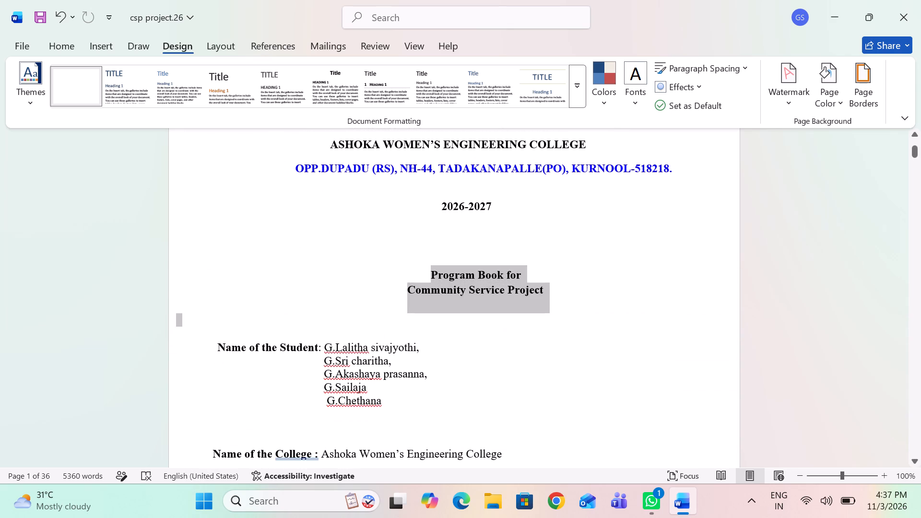
pyautogui.moveTo(464, 323); pyautogui.dragTo(408, 316)
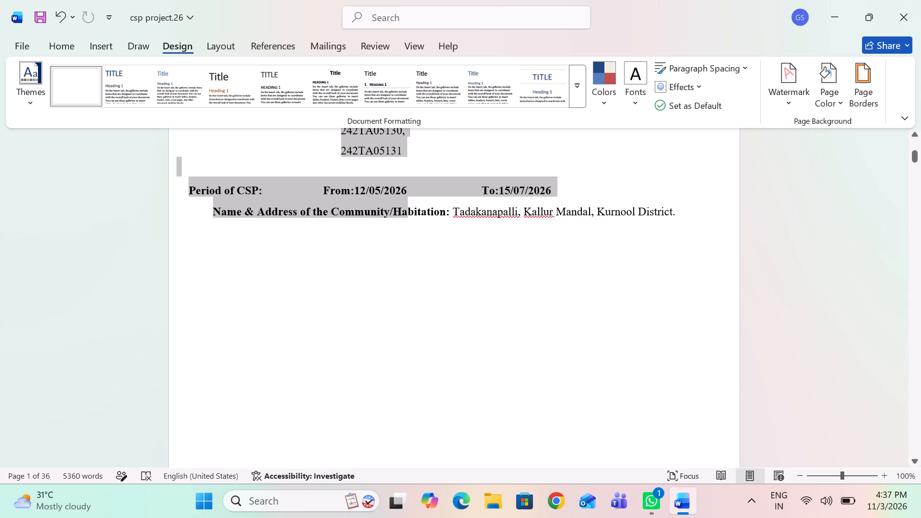
pyautogui.moveTo(408, 316); pyautogui.dragTo(256, 100)
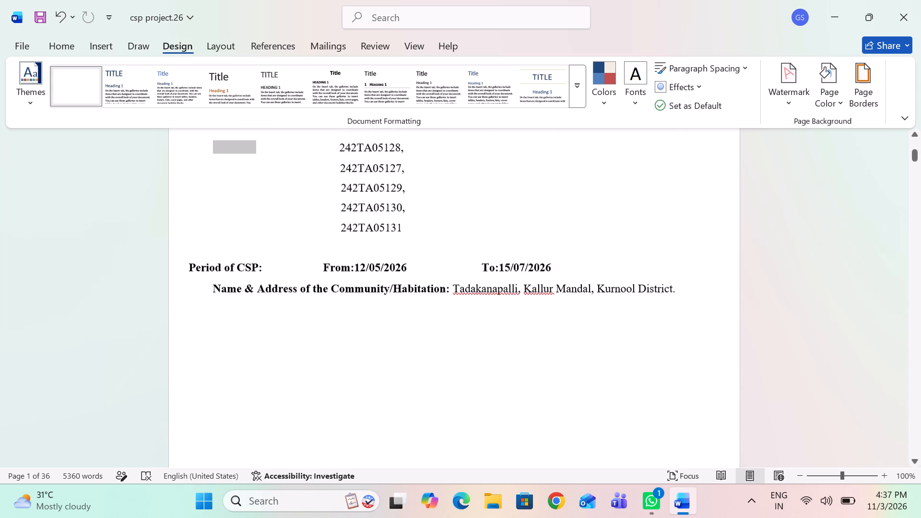
pyautogui.moveTo(256, 100); pyautogui.dragTo(392, 358)
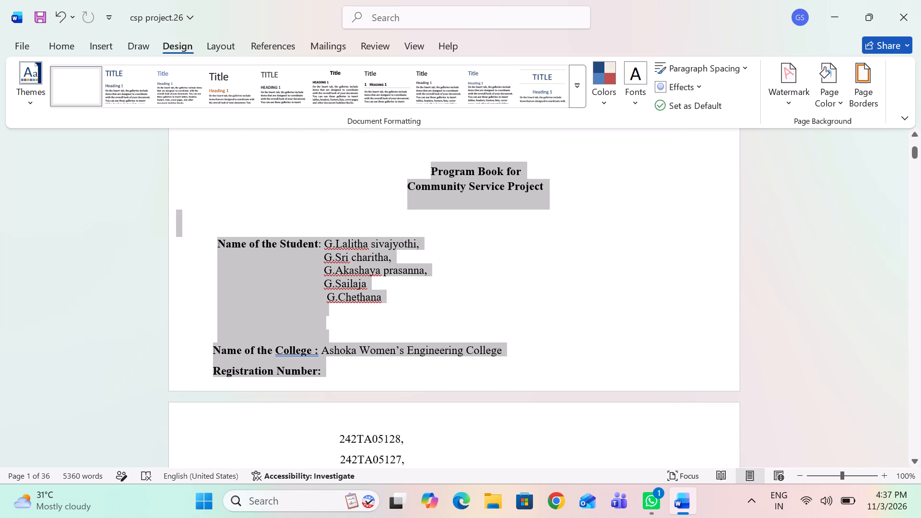
pyautogui.moveTo(392, 358); pyautogui.dragTo(397, 362)
pyautogui.moveTo(397, 362); pyautogui.dragTo(346, 355)
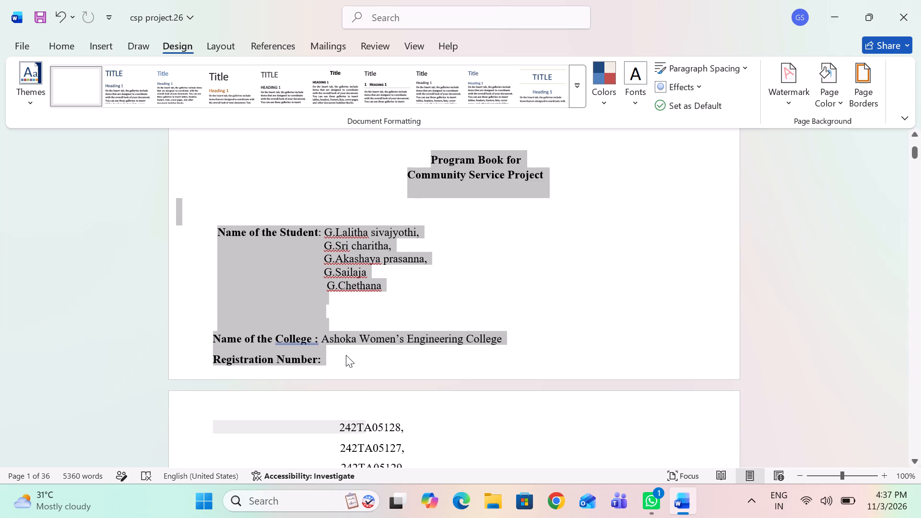
pyautogui.hotkey('ctrl', 'c')
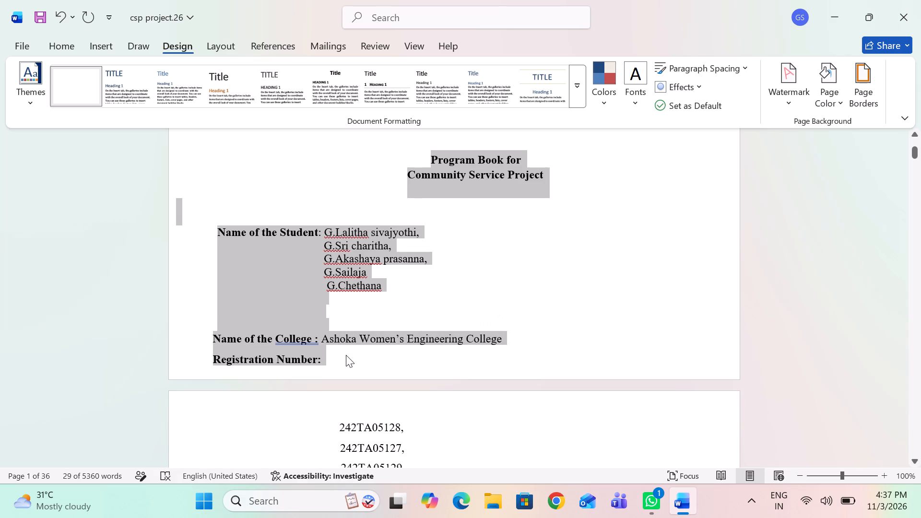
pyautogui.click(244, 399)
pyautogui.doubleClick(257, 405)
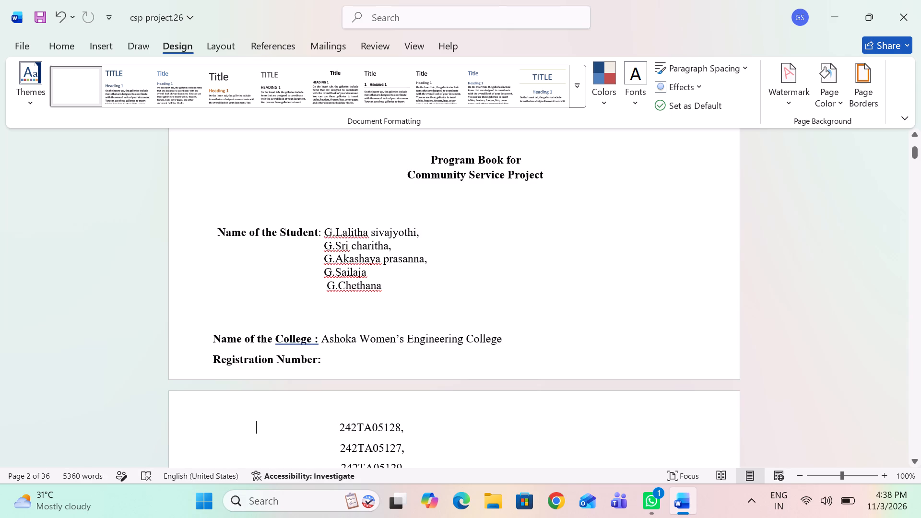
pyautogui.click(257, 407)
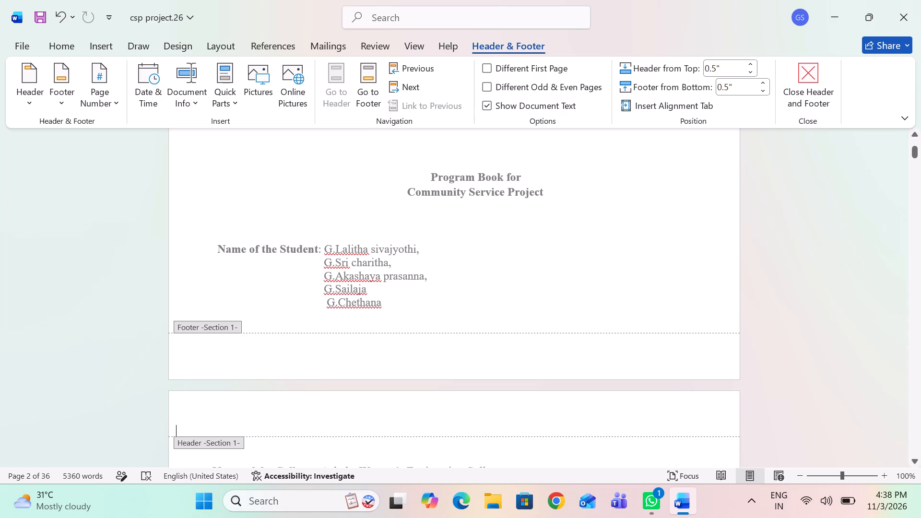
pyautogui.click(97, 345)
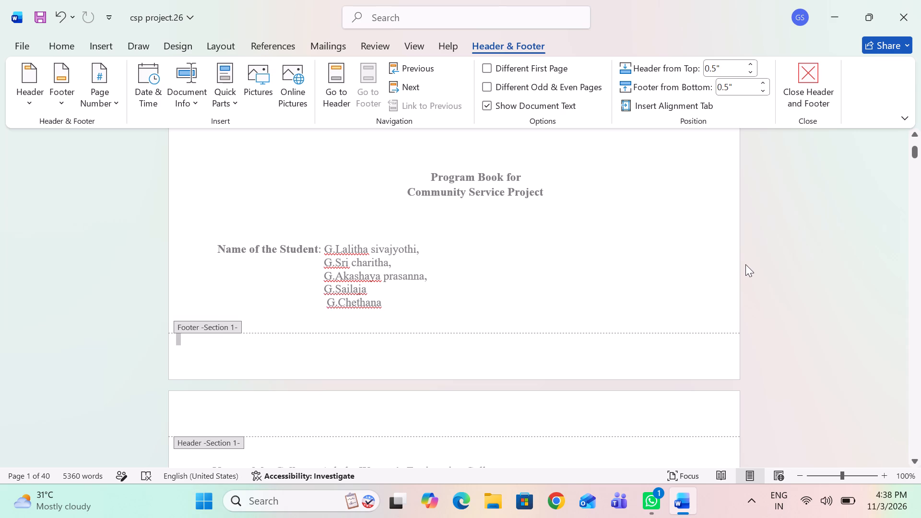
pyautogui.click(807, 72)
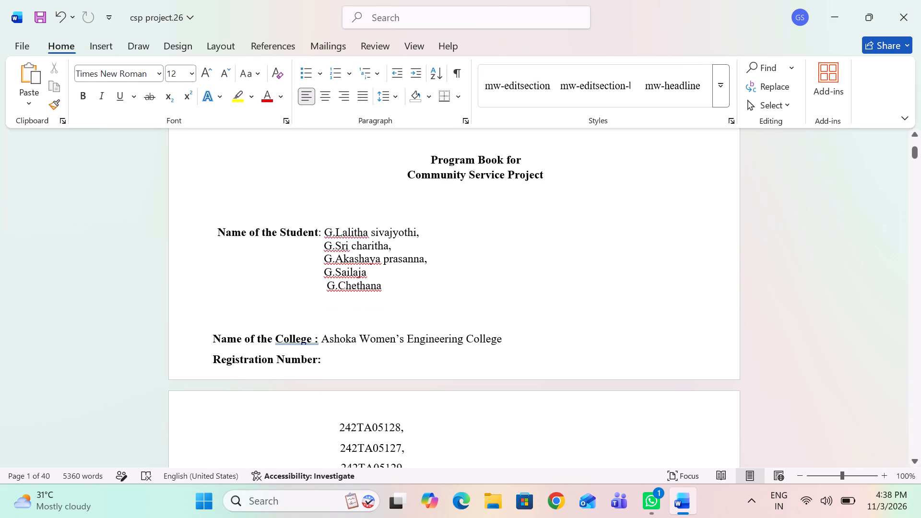
# Add a blank line above the first registration number on the second page and paste the copied Program Book block there.
pyautogui.moveTo(299, 426); pyautogui.dragTo(313, 419)
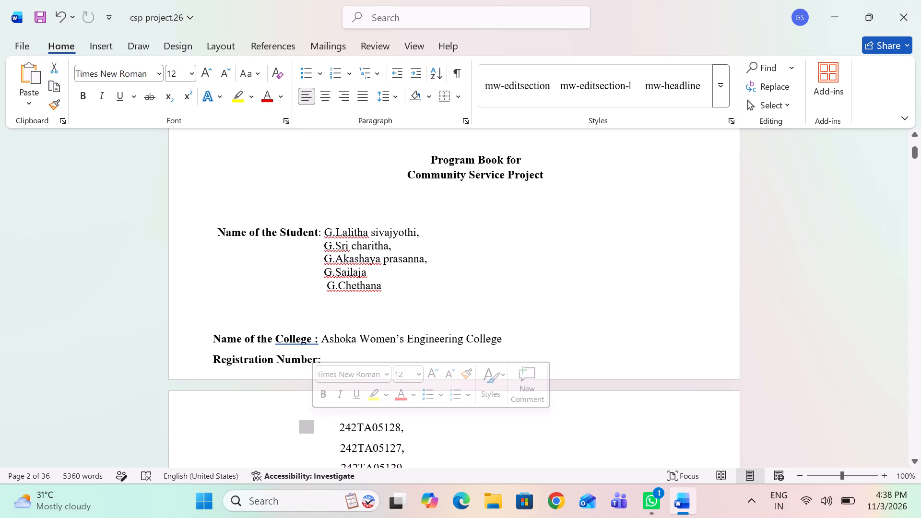
pyautogui.moveTo(274, 444); pyautogui.dragTo(290, 394)
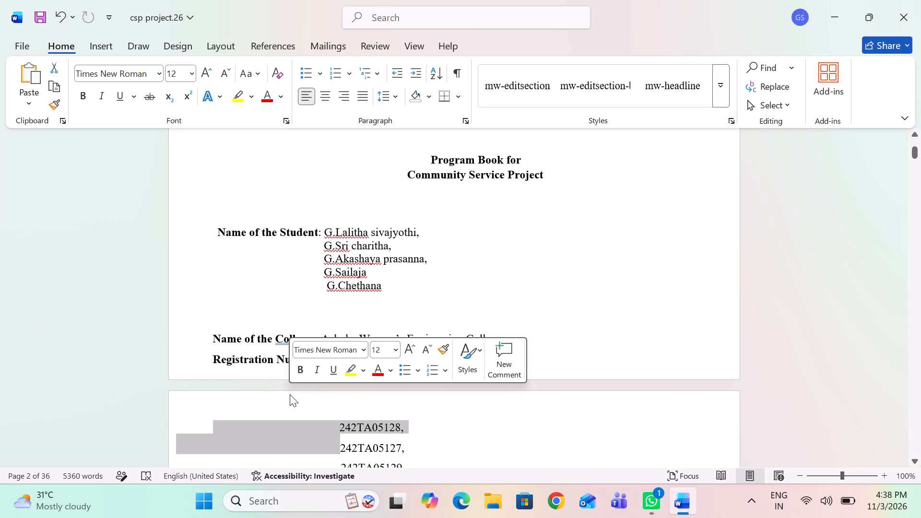
pyautogui.click(290, 394)
pyautogui.click(333, 431)
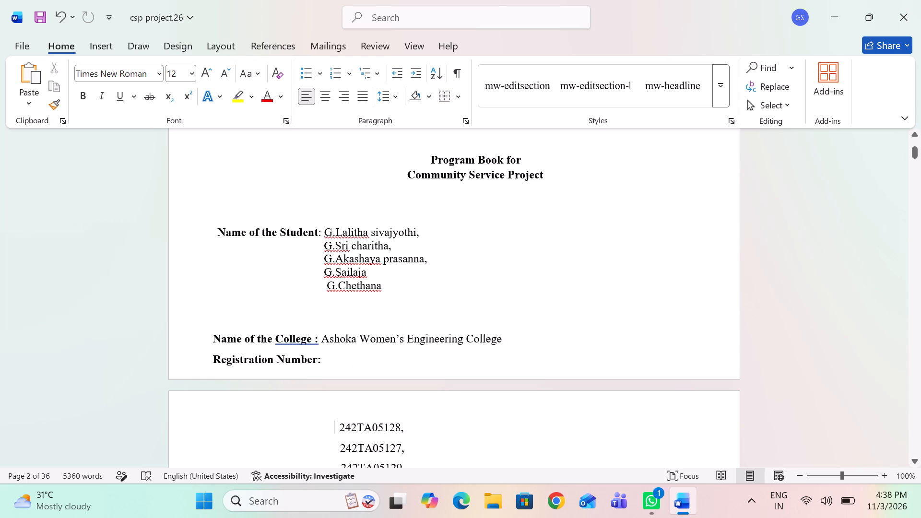
pyautogui.press('Return')
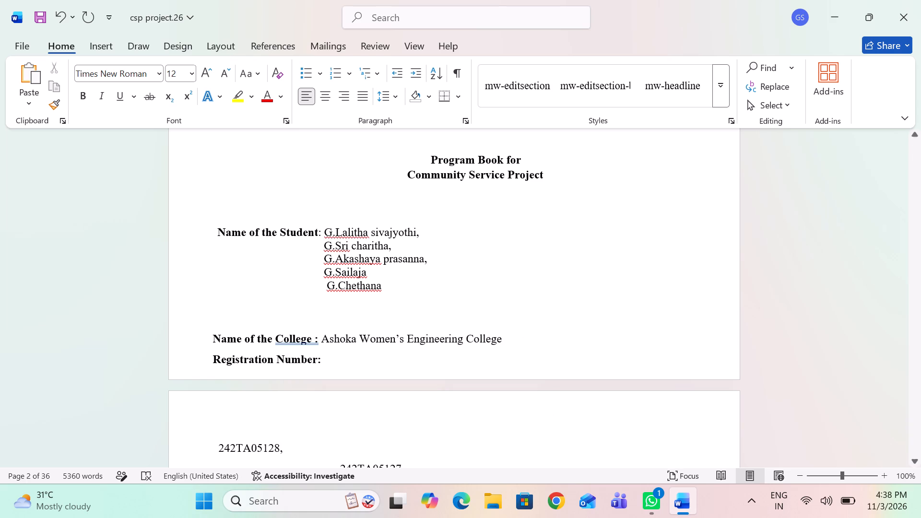
pyautogui.click(241, 431)
pyautogui.hotkey('ctrl', 'v')
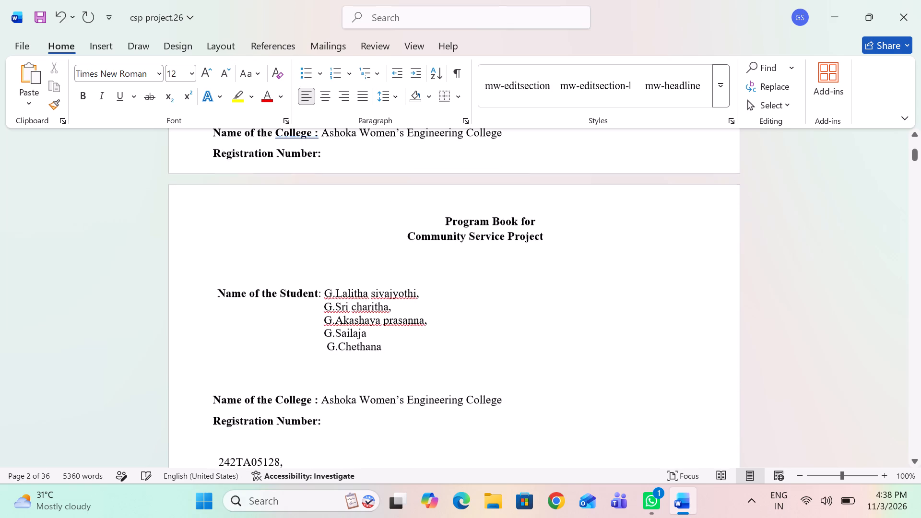
# Review the pasted block, registration numbers, CSP period and following report page, and return to the cover page's Program Book heading.
pyautogui.scroll(-1, 241, 431)
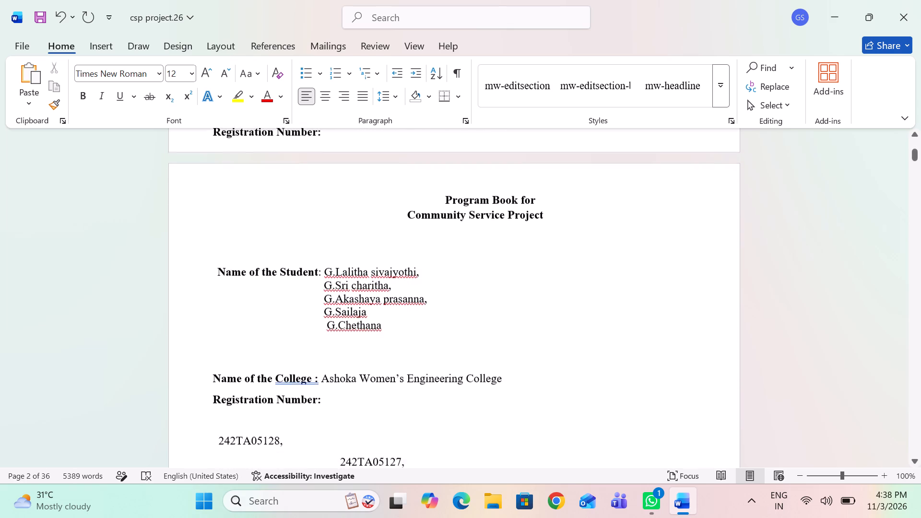
pyautogui.scroll(-2, 241, 431)
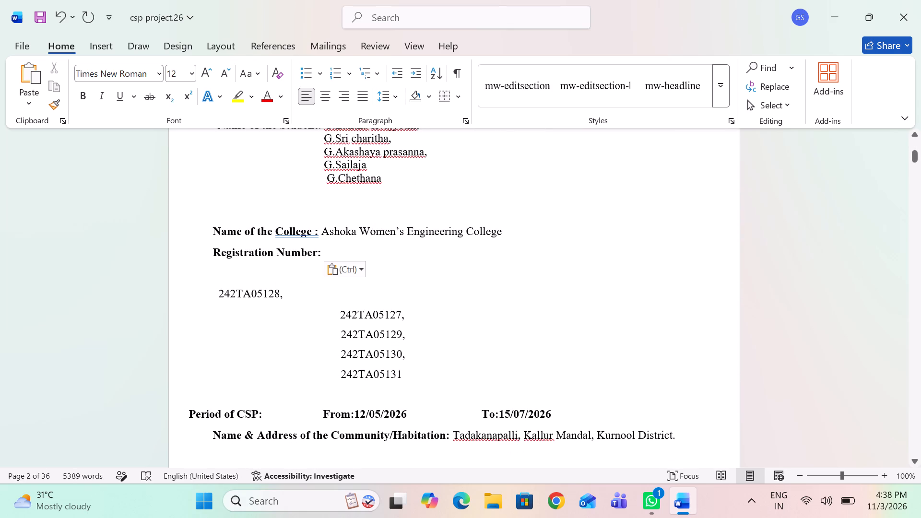
pyautogui.scroll(-2, 248, 314)
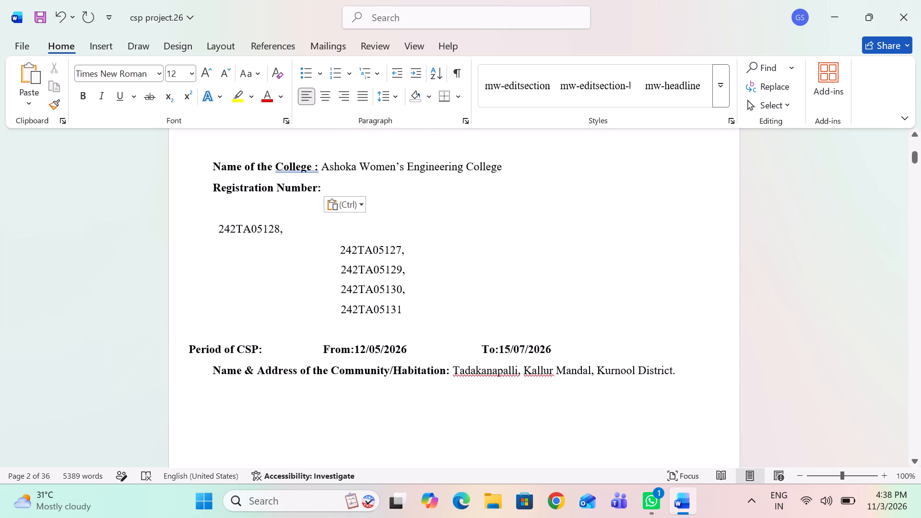
pyautogui.scroll(-4, 248, 314)
pyautogui.scroll(1, 248, 314)
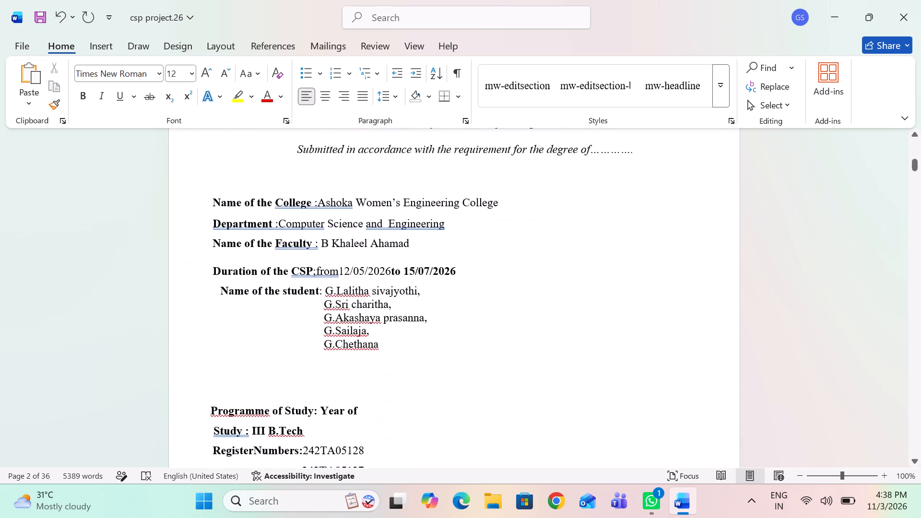
pyautogui.scroll(3, 248, 314)
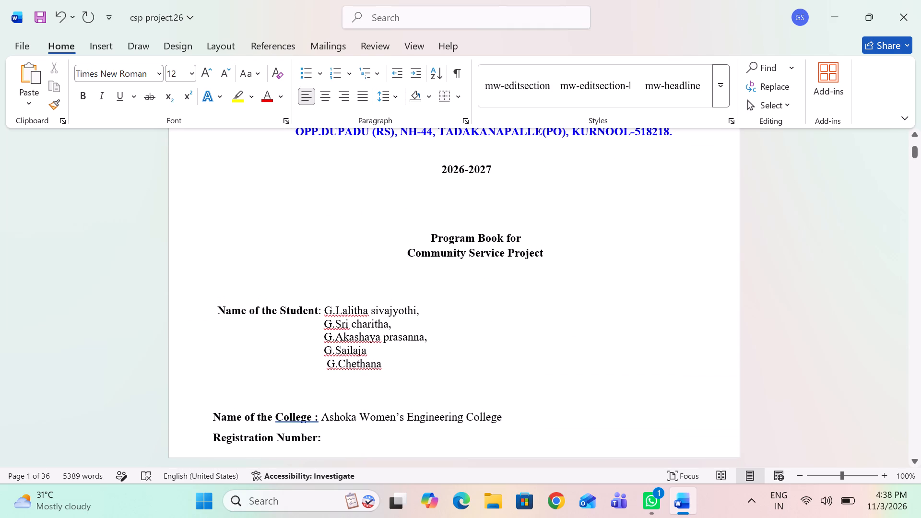
# Cut the cover page's block from the Program Book for Community Service Project heading through the Registration Number line.
pyautogui.moveTo(427, 235); pyautogui.dragTo(477, 375)
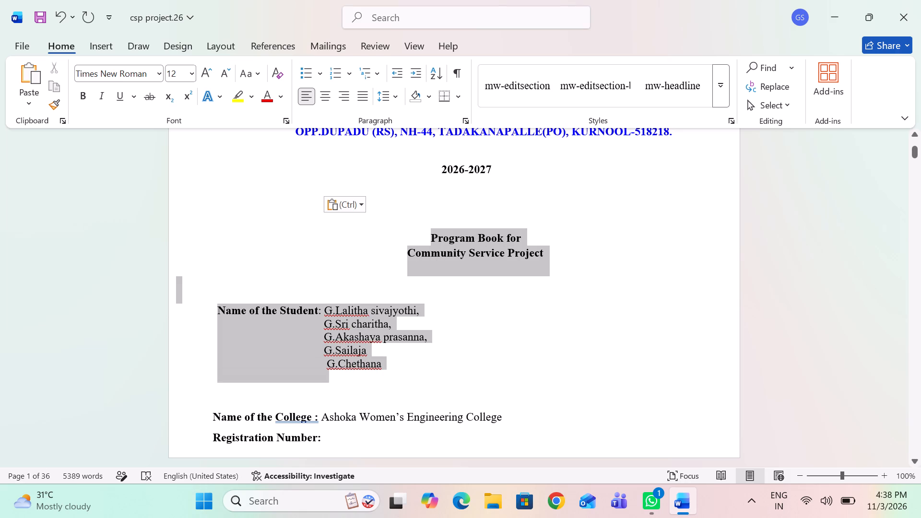
pyautogui.moveTo(477, 375); pyautogui.dragTo(402, 316)
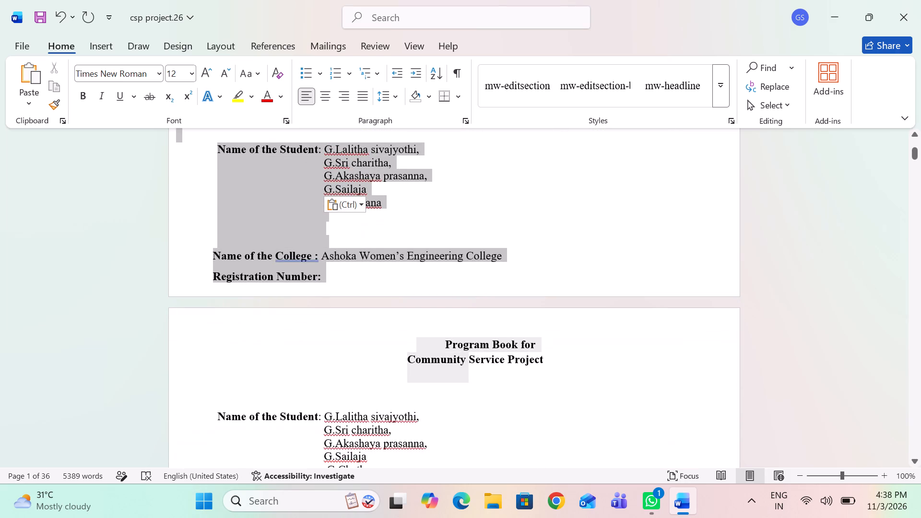
pyautogui.moveTo(402, 316); pyautogui.dragTo(384, 287)
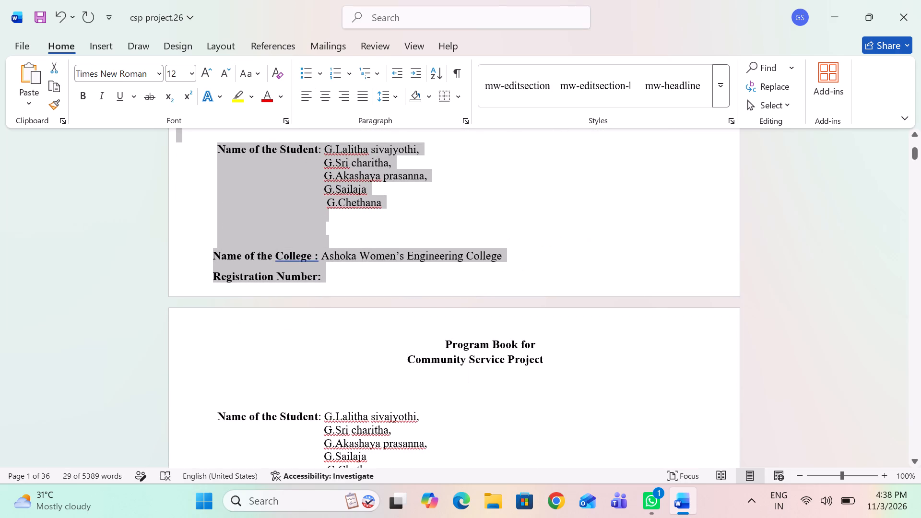
pyautogui.hotkey('ctrl', 'x')
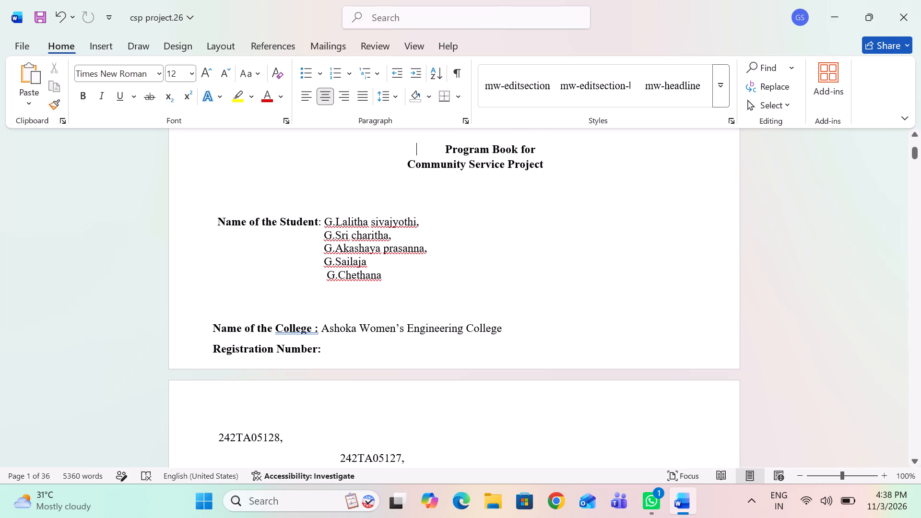
# Check the layout from the cover page's department lines down to the community address line, and return to the registration numbers.
pyautogui.scroll(2, 412, 352)
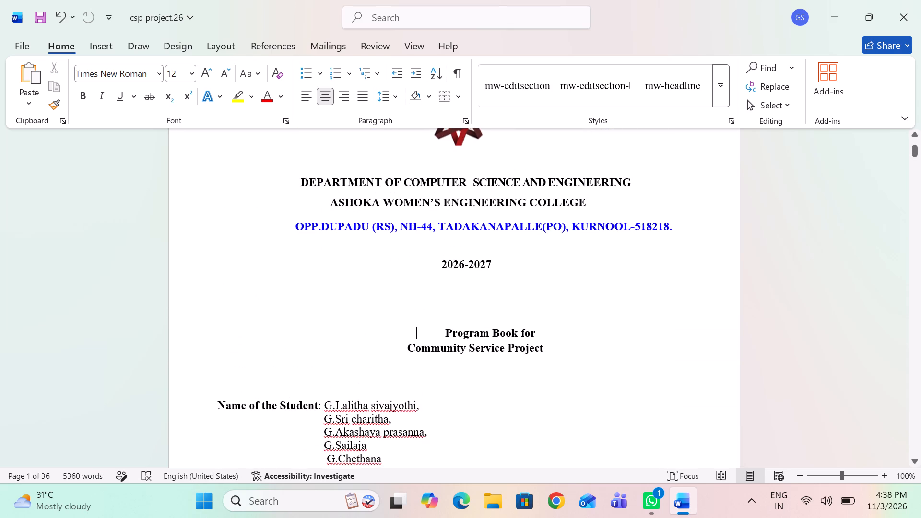
pyautogui.scroll(-1, 412, 352)
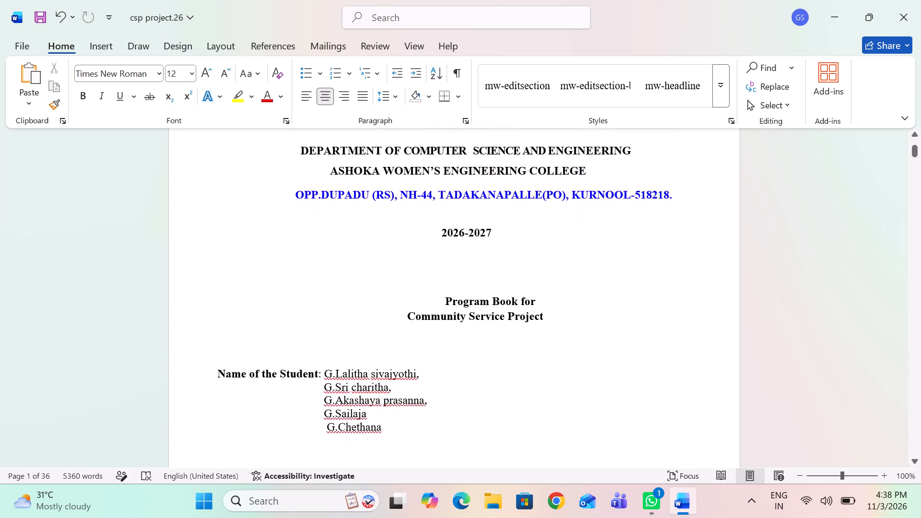
pyautogui.scroll(-2, 412, 352)
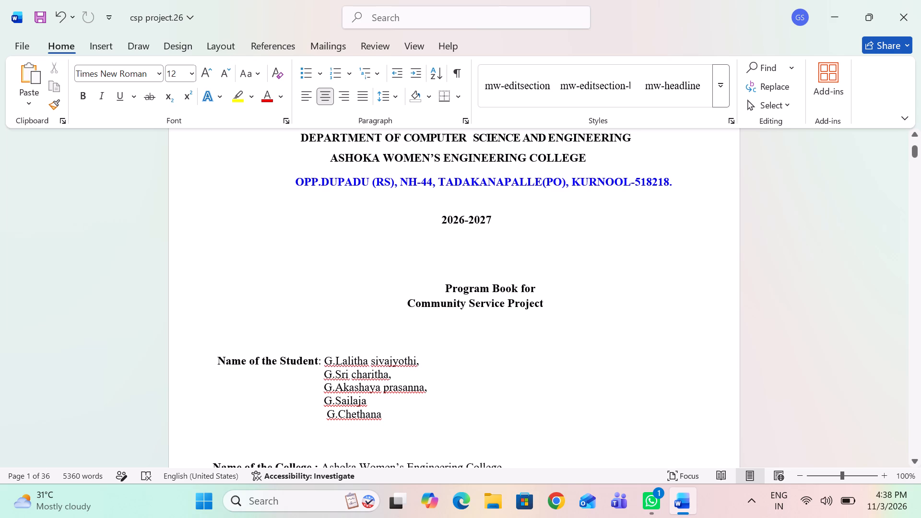
pyautogui.scroll(-2, 412, 352)
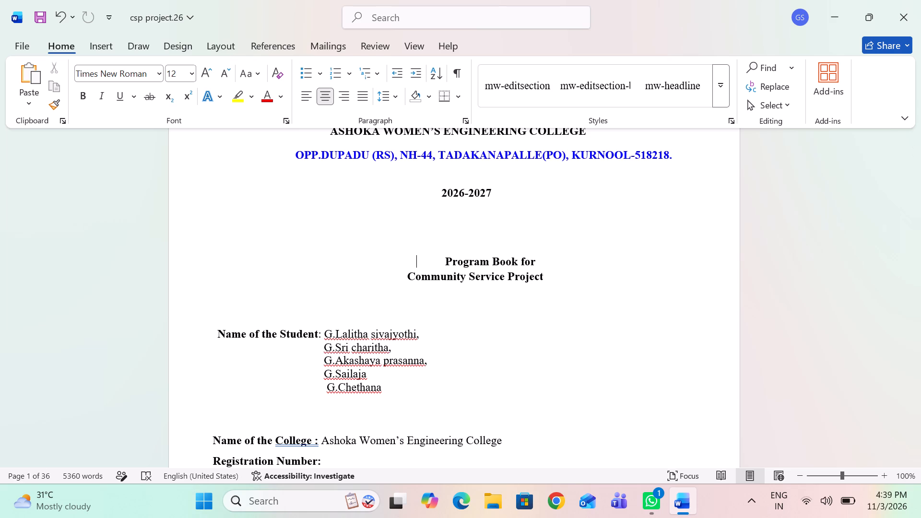
pyautogui.scroll(-1, 412, 352)
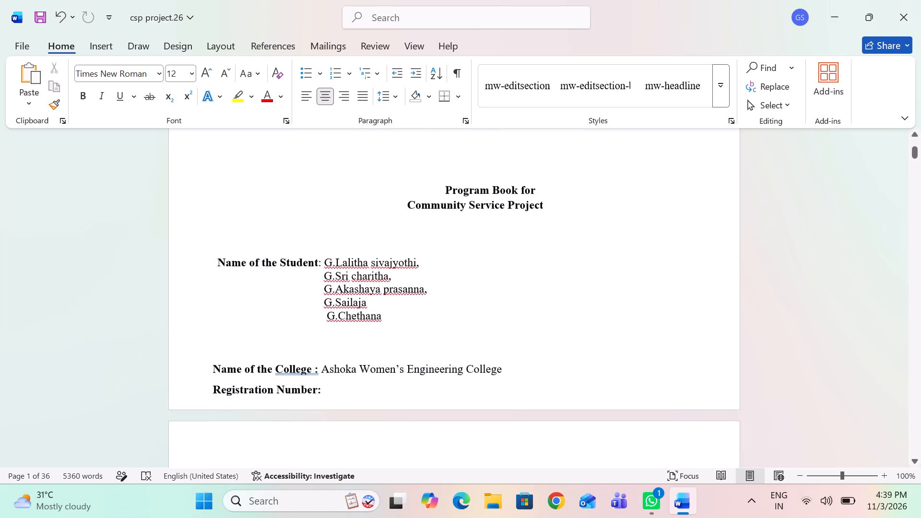
pyautogui.scroll(-3, 412, 352)
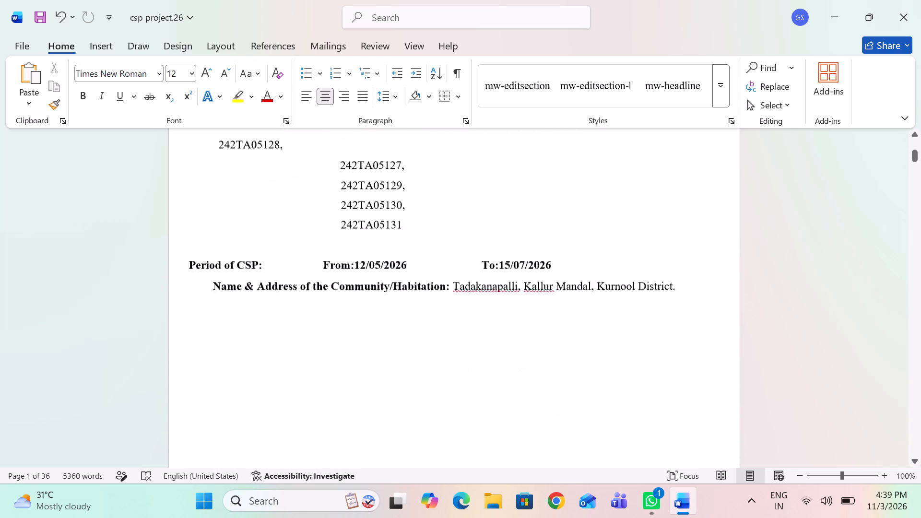
pyautogui.scroll(2, 412, 352)
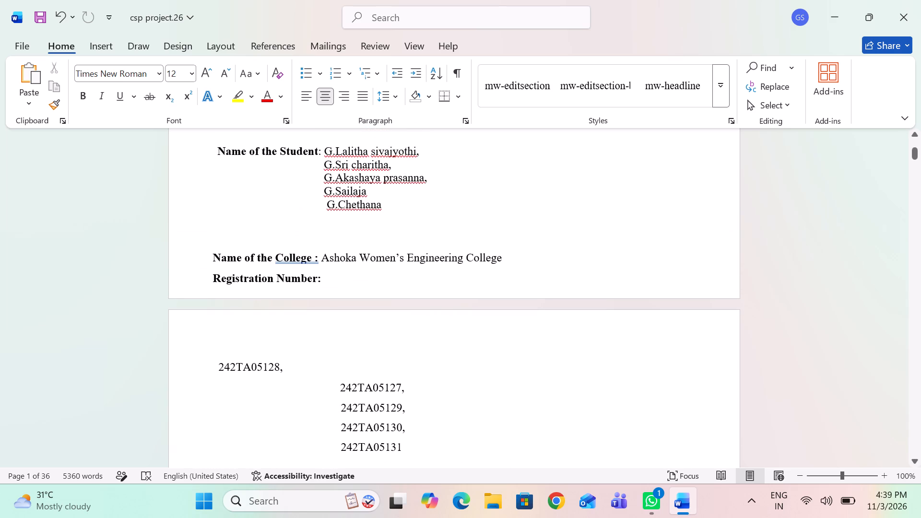
# Paste the cut Program Book block on the blank line above the first registration number.
pyautogui.click(243, 349)
pyautogui.hotkey('ctrl', 'v')
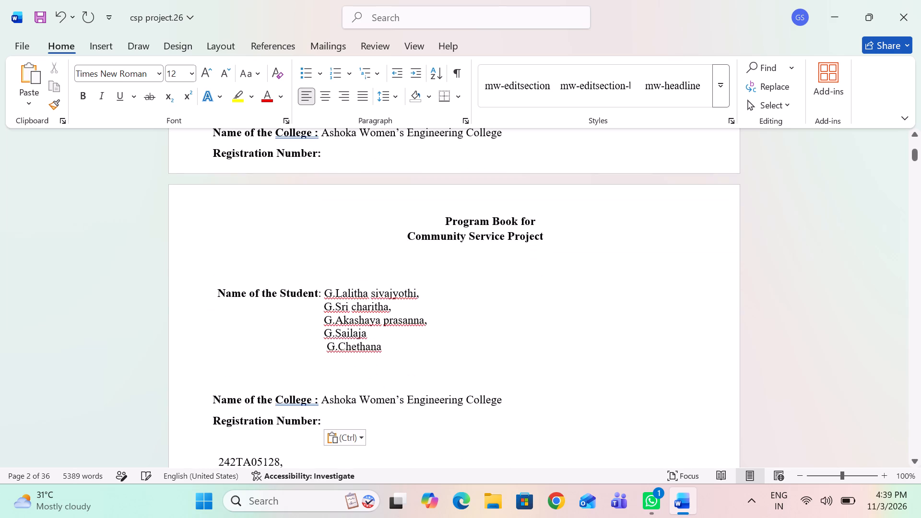
# Delete the cover page's Program Book for Community Service Project heading and student name list, up to the Name of the College line.
pyautogui.scroll(-2, 243, 349)
pyautogui.scroll(1, 243, 349)
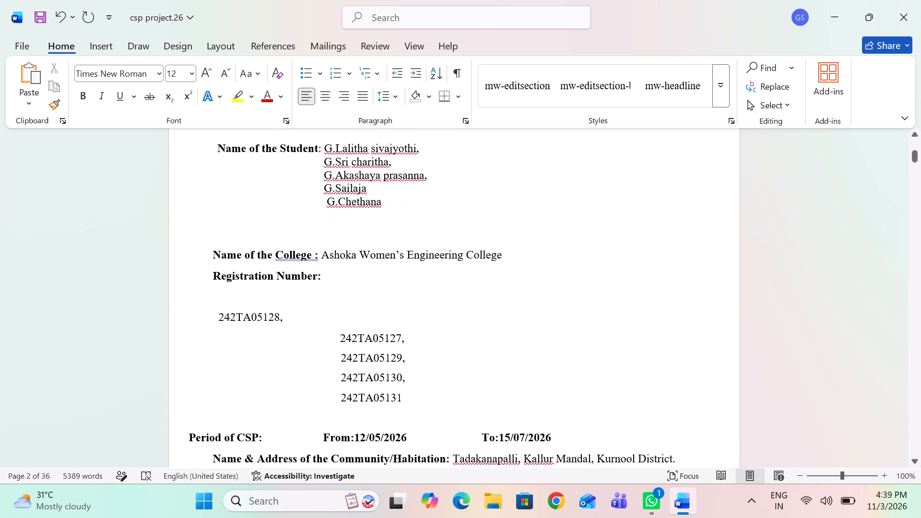
pyautogui.scroll(3, 243, 349)
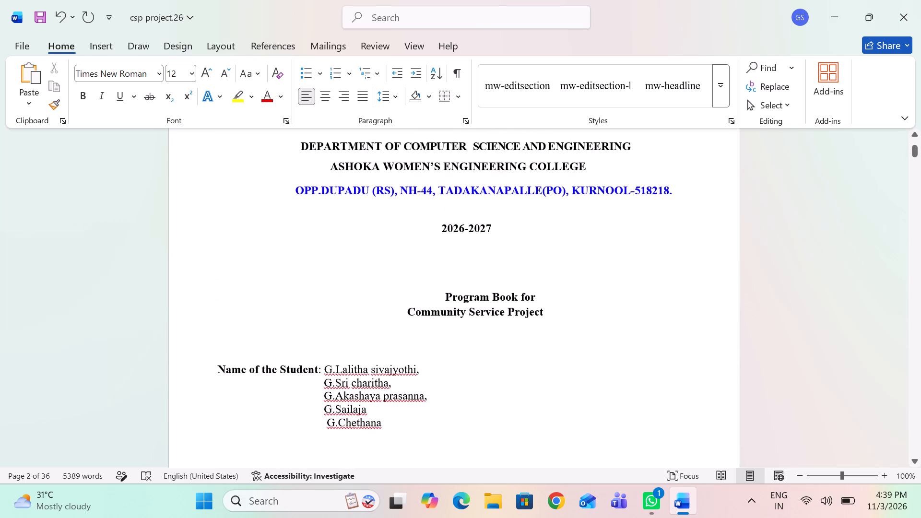
pyautogui.click(437, 297)
pyautogui.moveTo(437, 297); pyautogui.dragTo(450, 345)
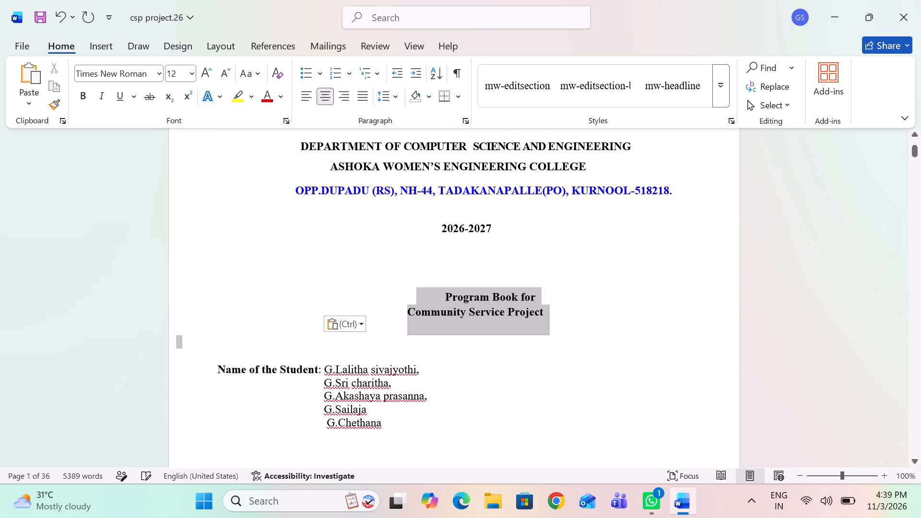
pyautogui.moveTo(450, 345); pyautogui.dragTo(439, 459)
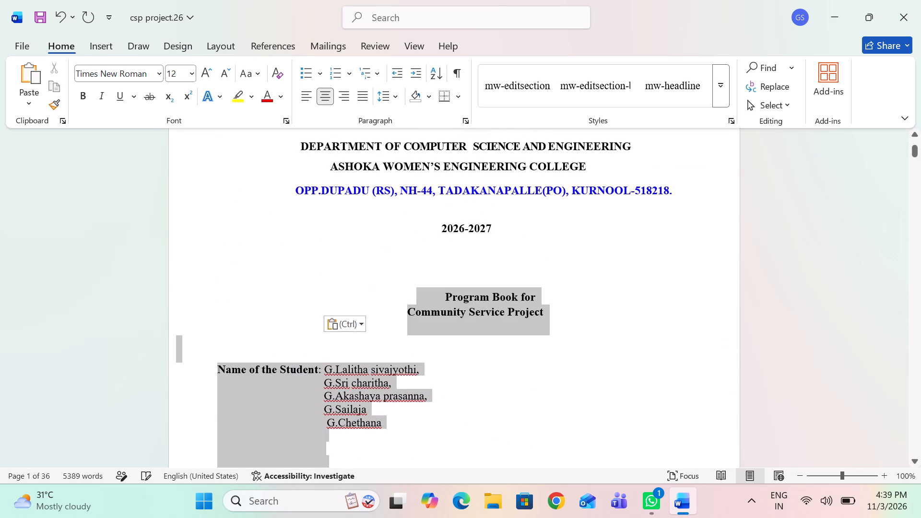
pyautogui.moveTo(439, 459); pyautogui.dragTo(417, 432)
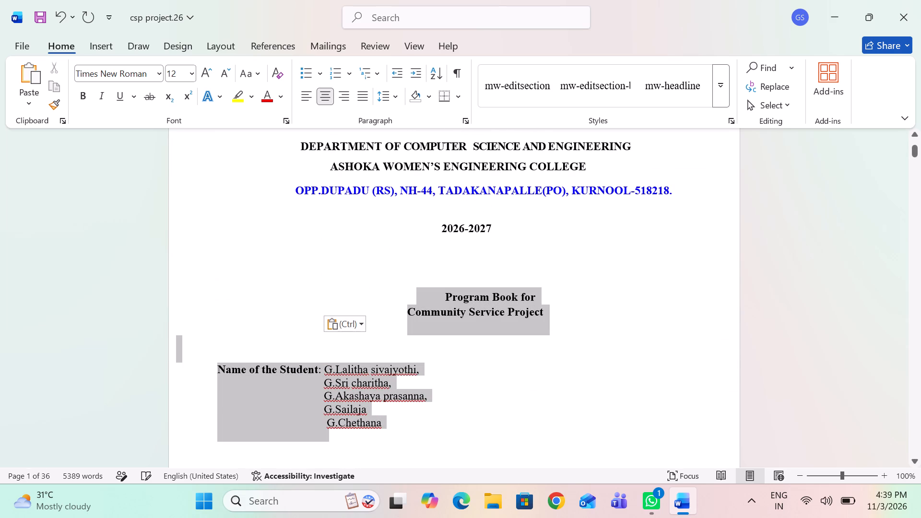
pyautogui.moveTo(417, 432); pyautogui.dragTo(418, 434)
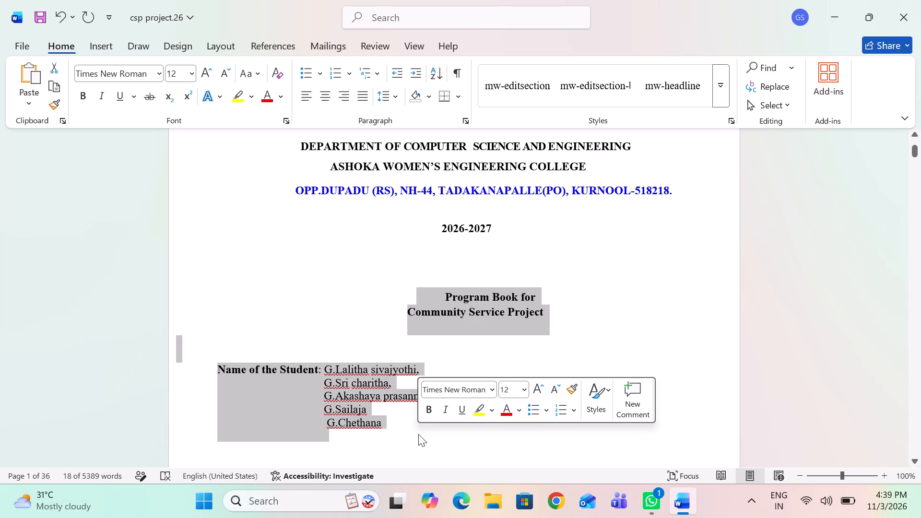
pyautogui.press('BackSpace')
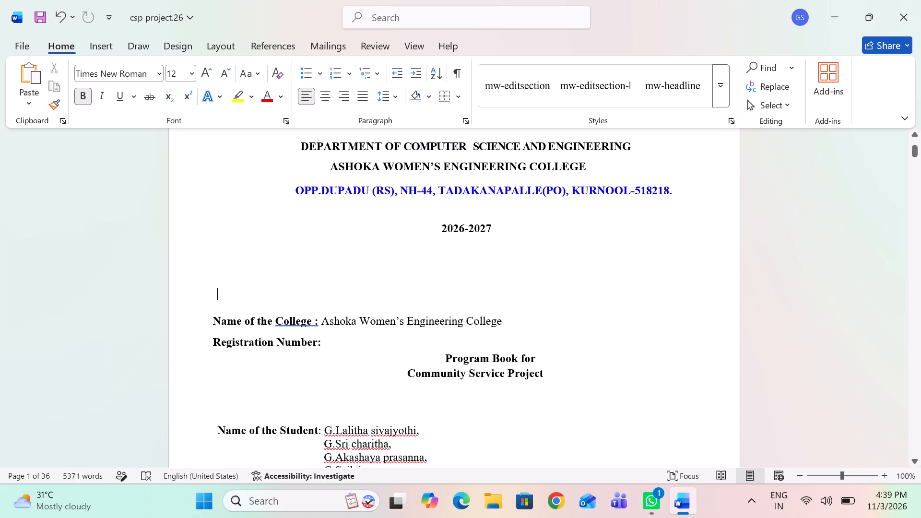
# Review the layout from the cover page through the CSP period and community address, and return to the cover page.
pyautogui.scroll(-2, 418, 434)
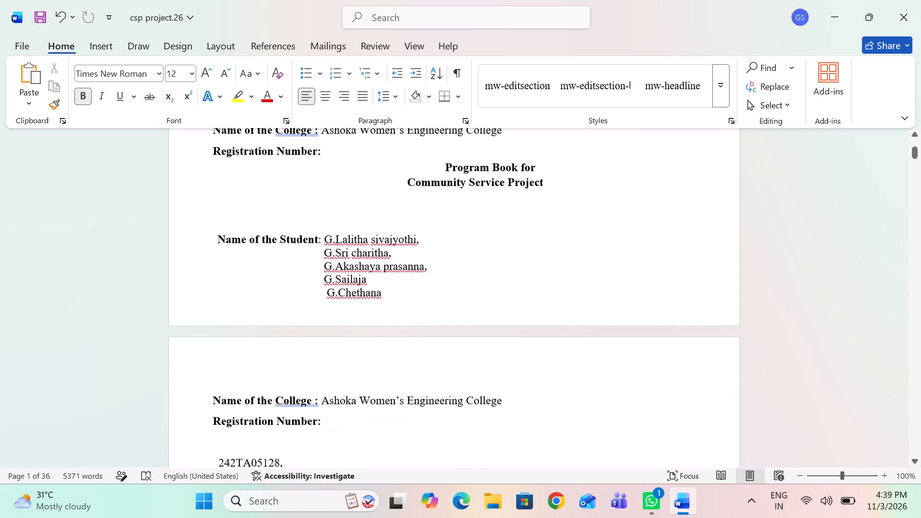
pyautogui.scroll(-2, 418, 434)
pyautogui.scroll(2, 418, 434)
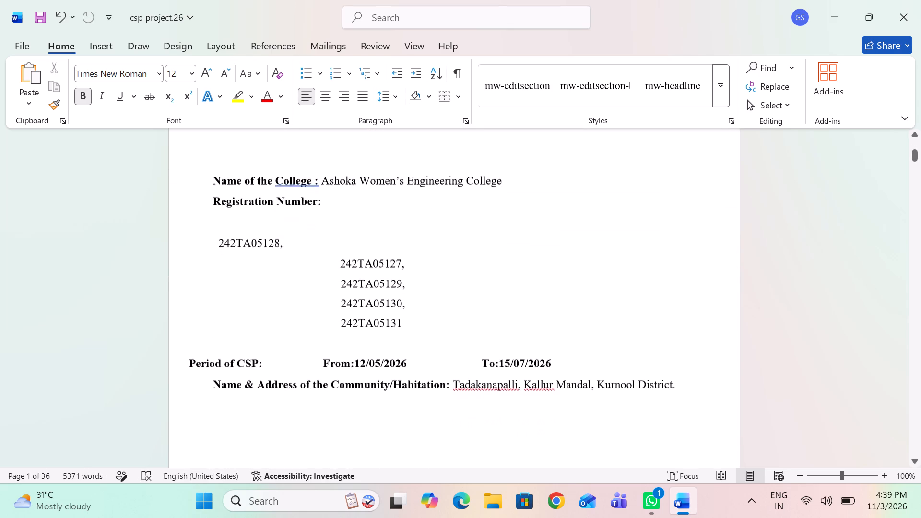
pyautogui.scroll(3, 418, 434)
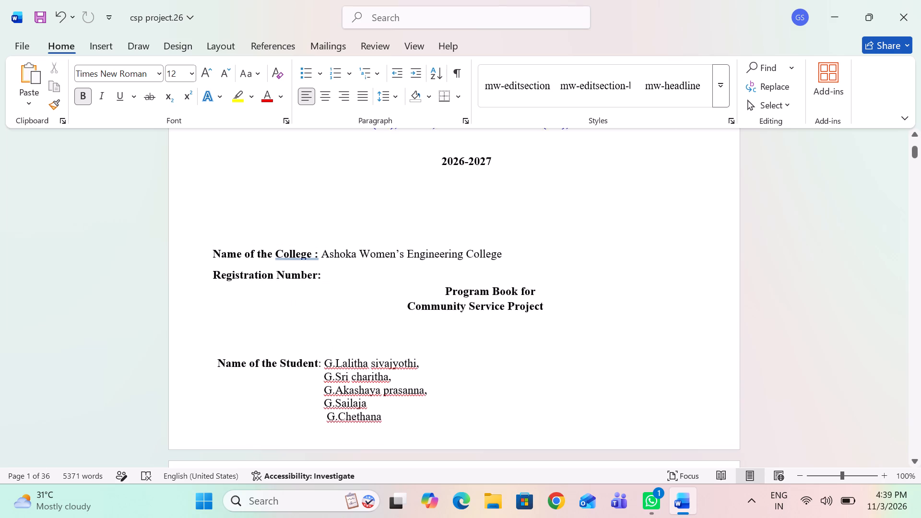
pyautogui.scroll(3, 418, 434)
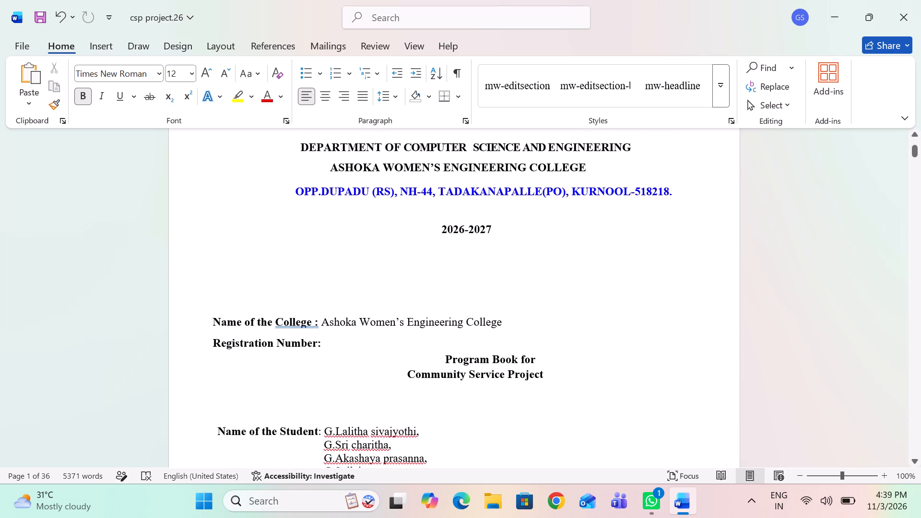
# Copy the cover page's Program Book heading and student name list to above the second page's Name of the College line.
pyautogui.moveTo(444, 358); pyautogui.dragTo(444, 360)
pyautogui.moveTo(444, 360); pyautogui.dragTo(420, 394)
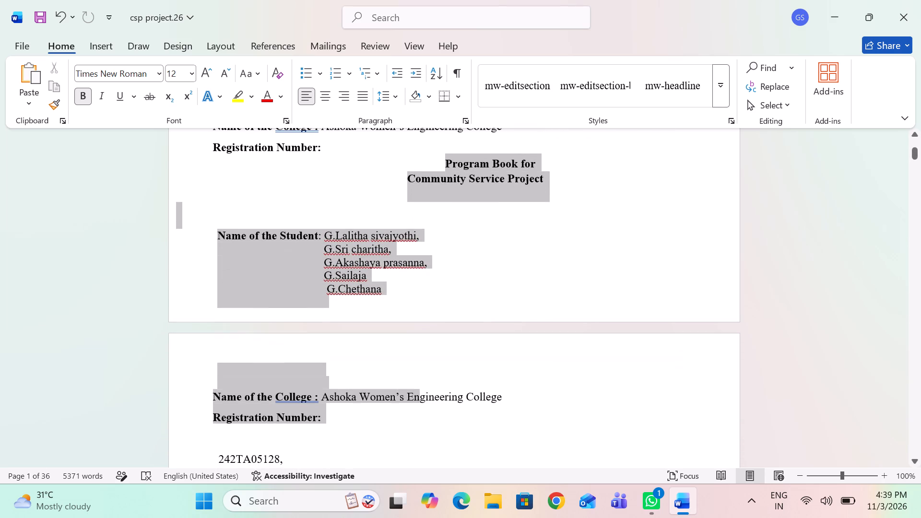
pyautogui.moveTo(420, 394); pyautogui.dragTo(393, 299)
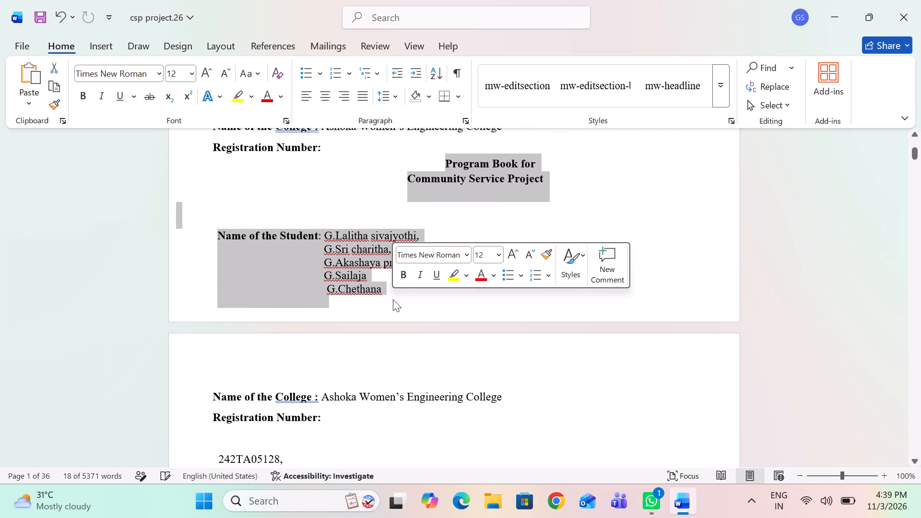
pyautogui.hotkey('ctrl', 'c')
pyautogui.scroll(1, 393, 299)
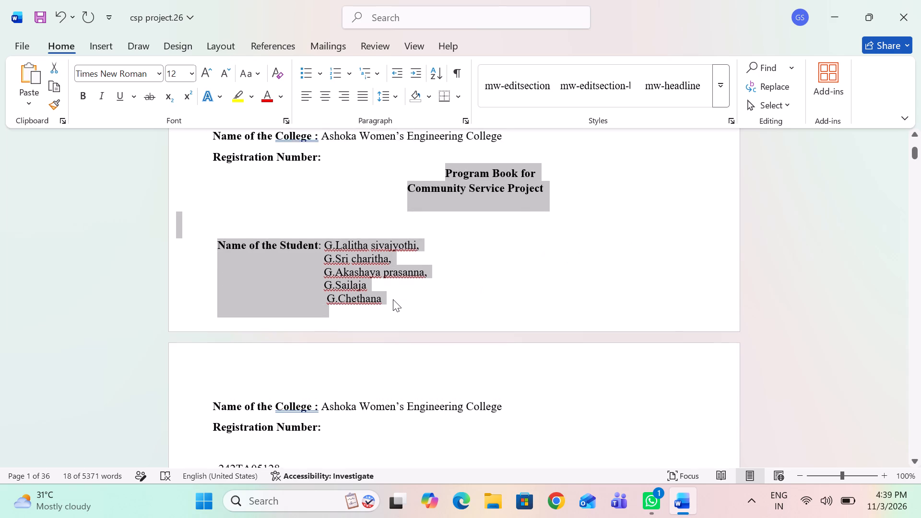
pyautogui.scroll(1, 393, 299)
pyautogui.scroll(-3, 393, 299)
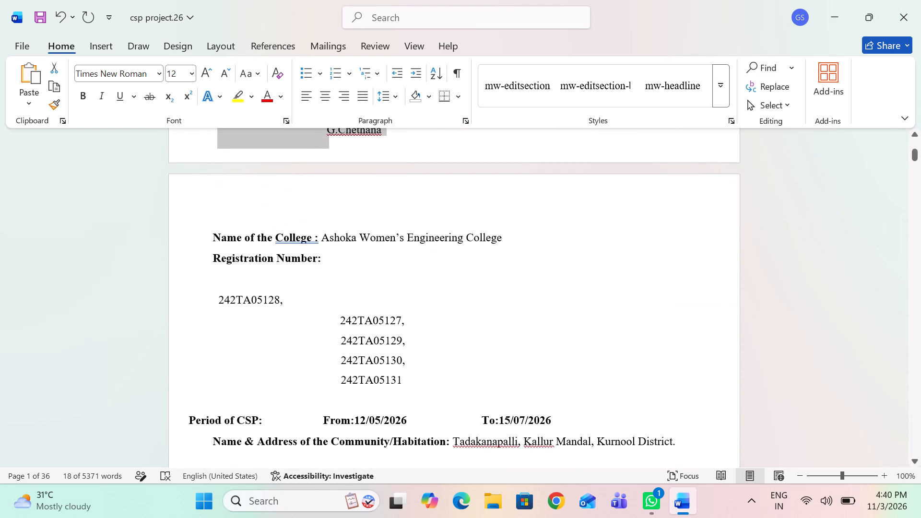
pyautogui.click(228, 224)
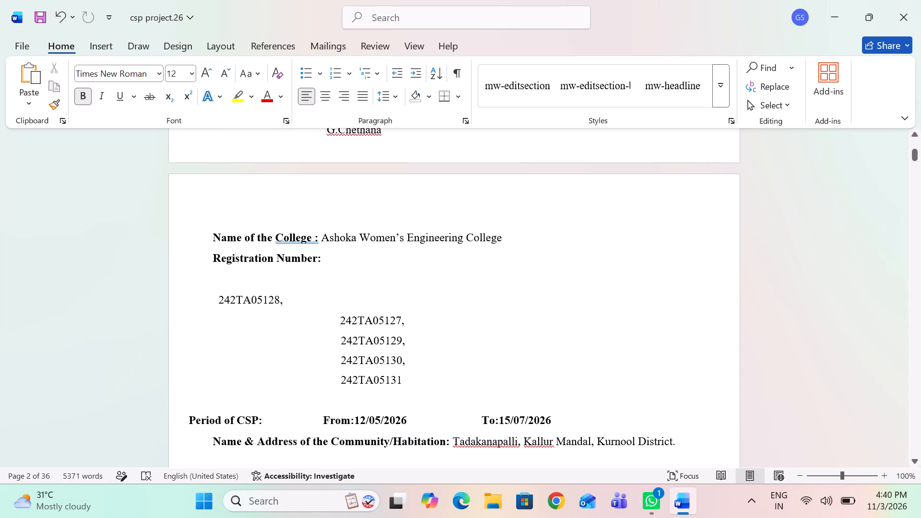
pyautogui.hotkey('ctrl', 'v')
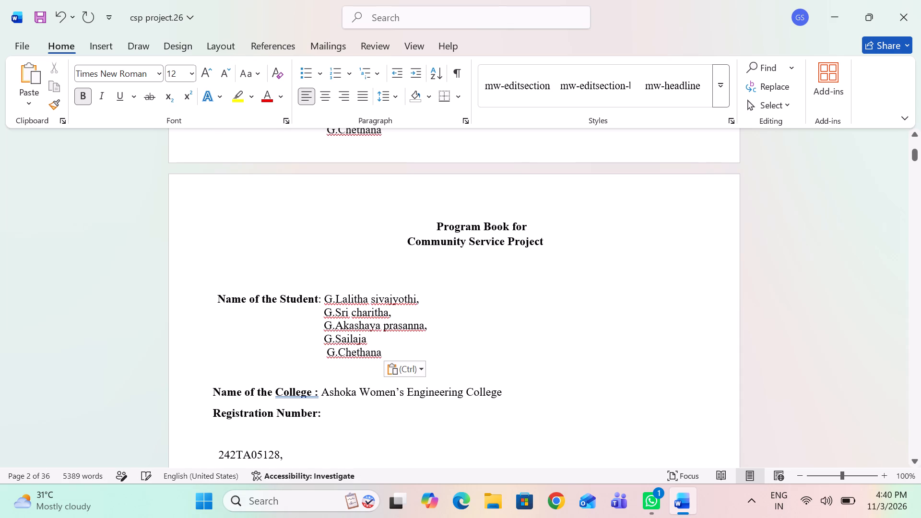
# Cut the cover page's first Name of the College and Registration Number lines together with the duplicate Program Book block below them.
pyautogui.scroll(-4, 228, 224)
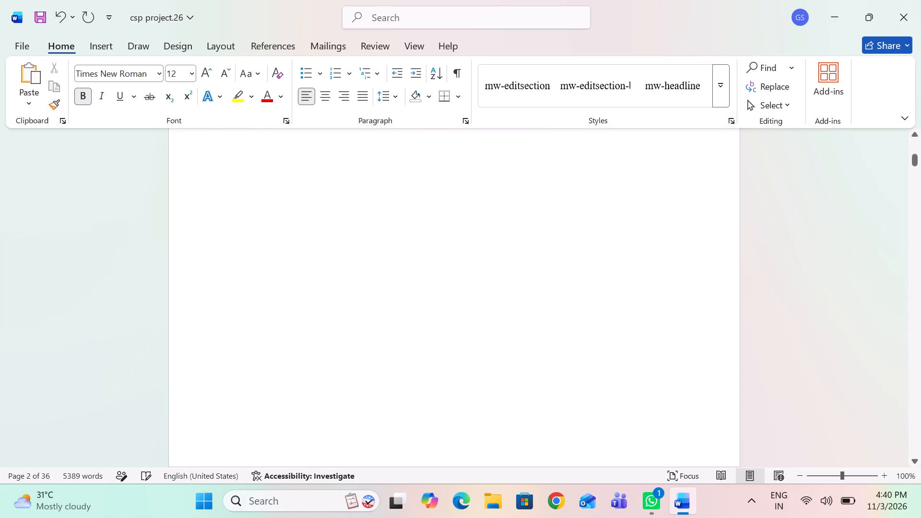
pyautogui.scroll(7, 228, 224)
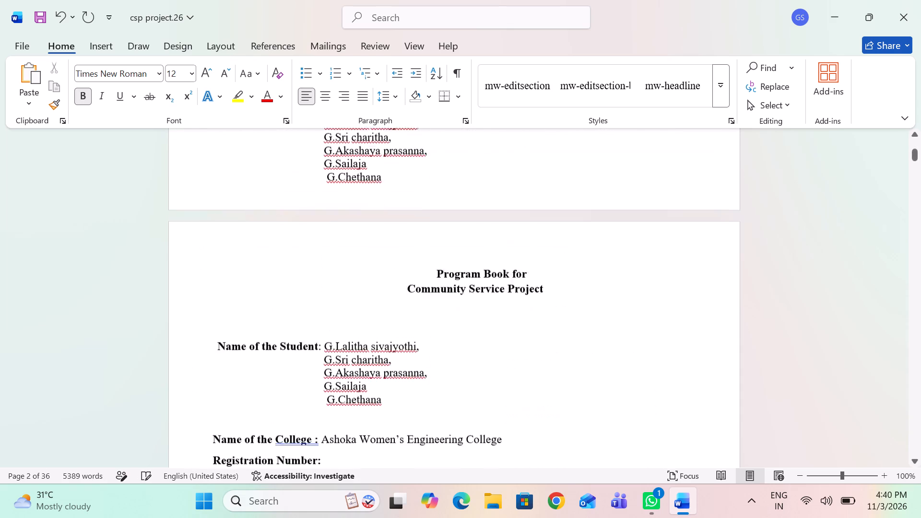
pyautogui.scroll(2, 228, 224)
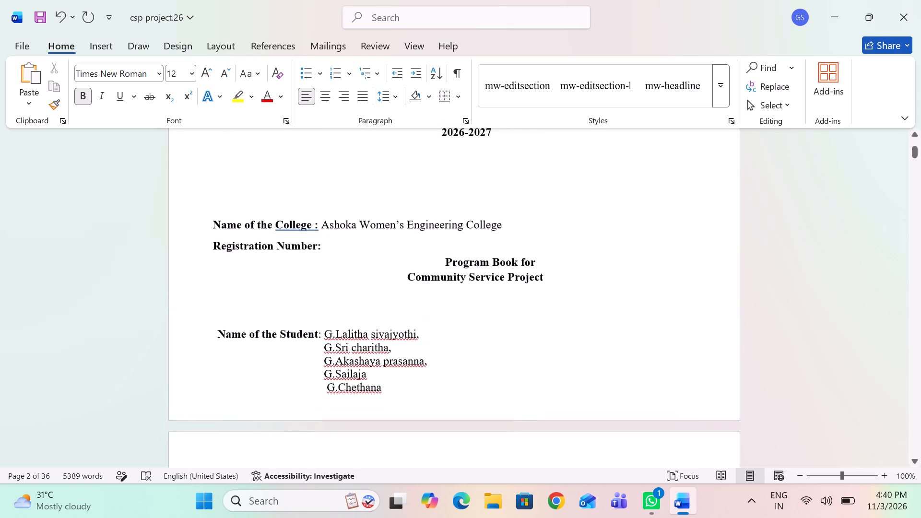
pyautogui.scroll(2, 228, 224)
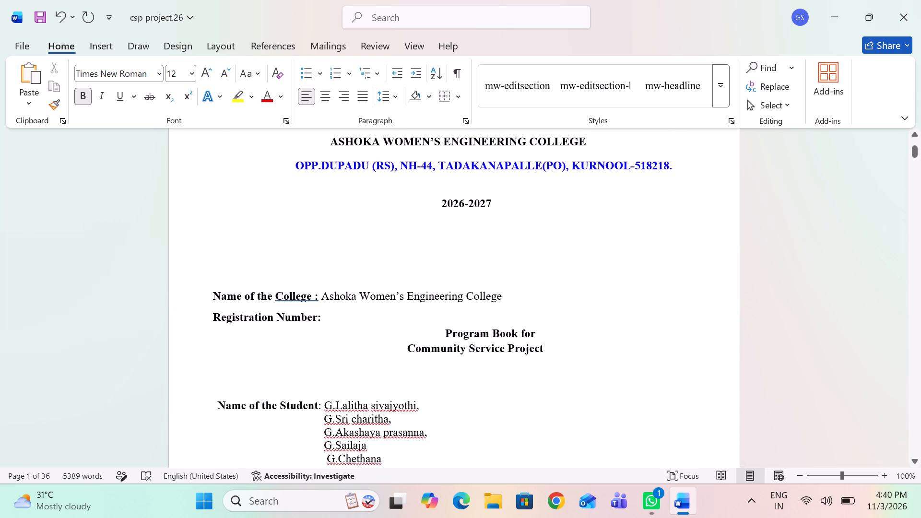
pyautogui.moveTo(211, 300); pyautogui.dragTo(367, 476)
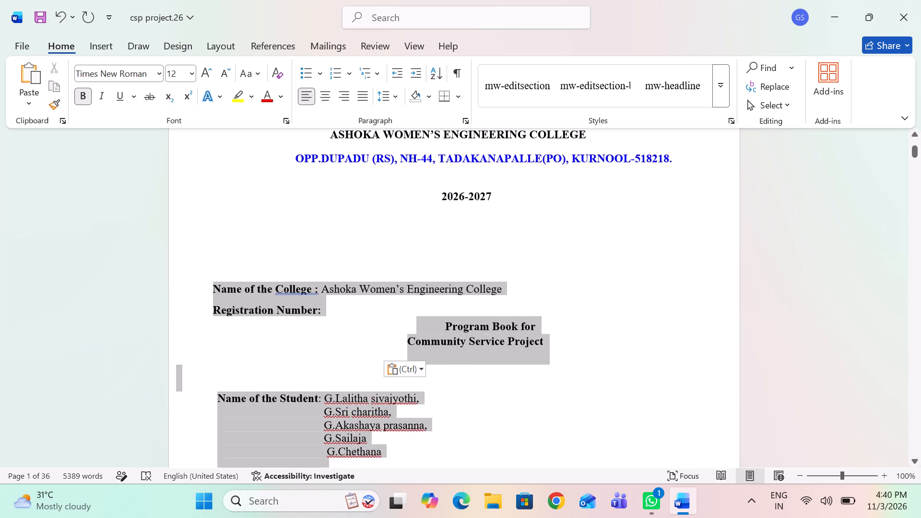
pyautogui.moveTo(367, 476); pyautogui.dragTo(332, 78)
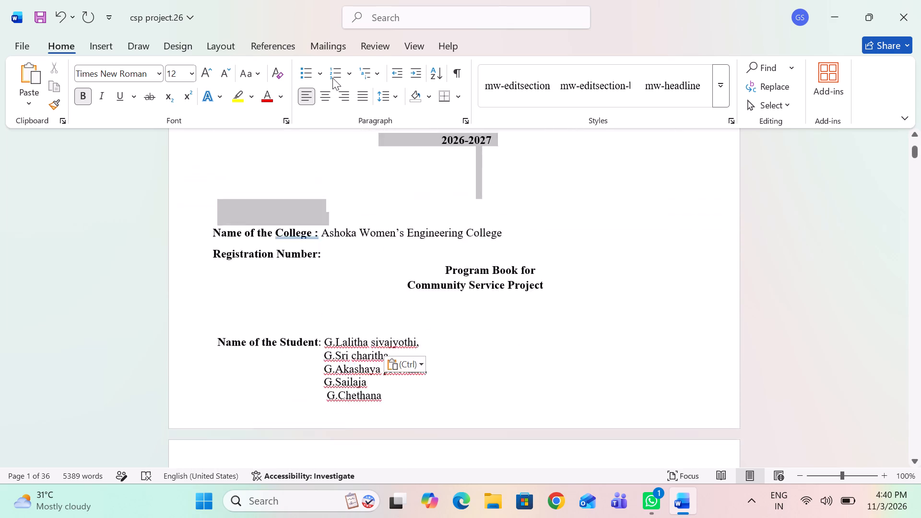
pyautogui.moveTo(332, 78); pyautogui.dragTo(364, 469)
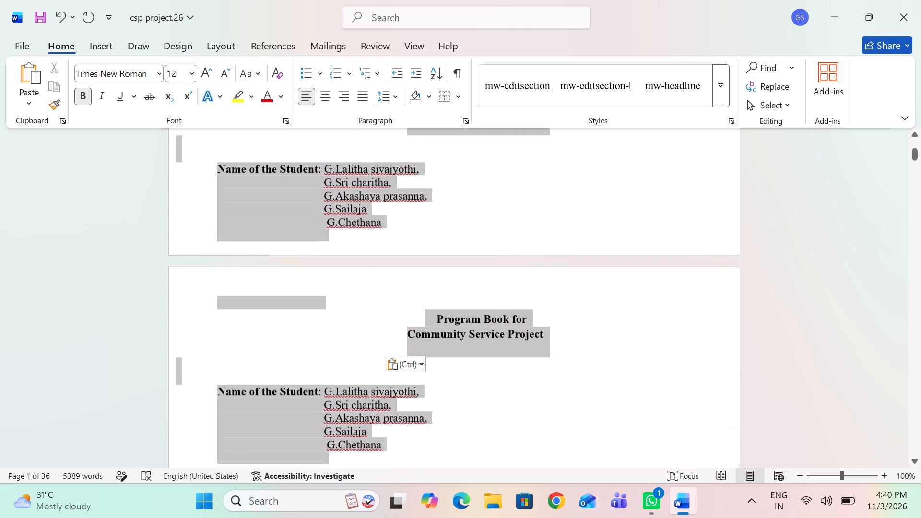
pyautogui.moveTo(364, 469); pyautogui.dragTo(359, 213)
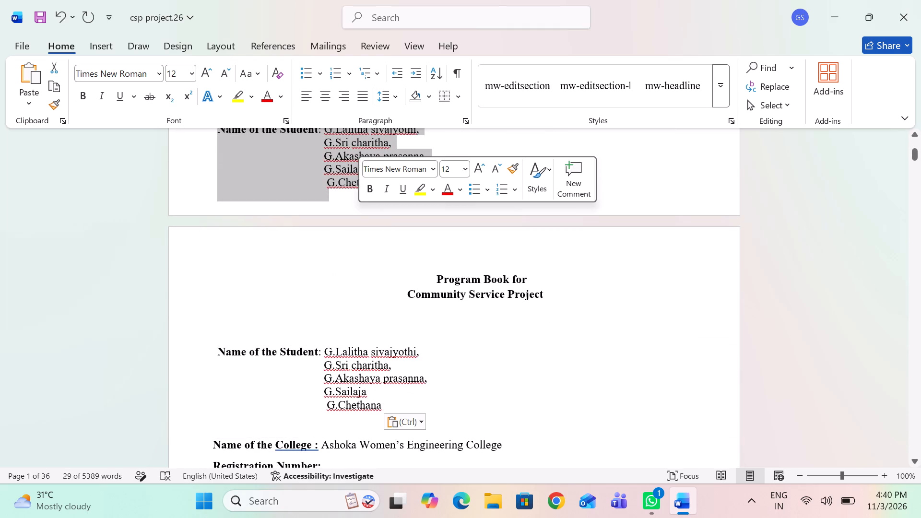
pyautogui.hotkey('ctrl', 'x')
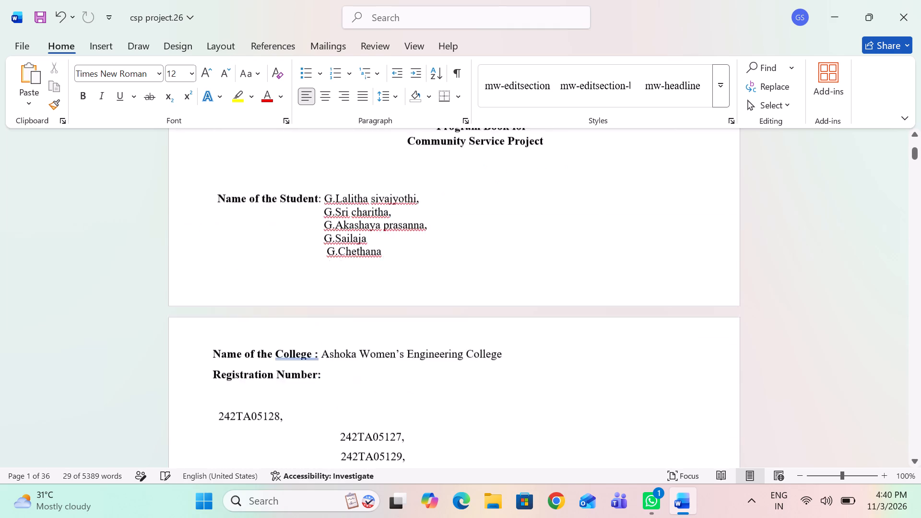
# Review the layout from the cover page's department lines through the student names, registration numbers and community address.
pyautogui.scroll(1, 359, 213)
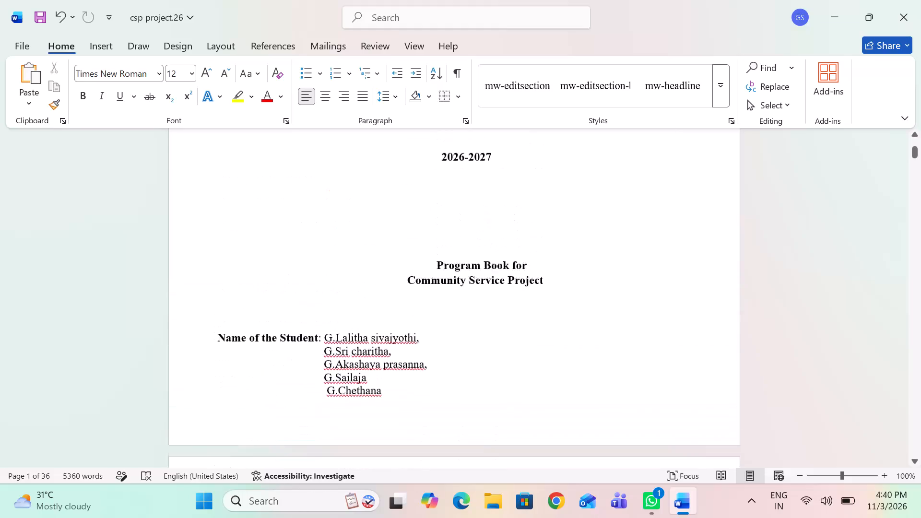
pyautogui.scroll(2, 359, 213)
pyautogui.scroll(-1, 359, 213)
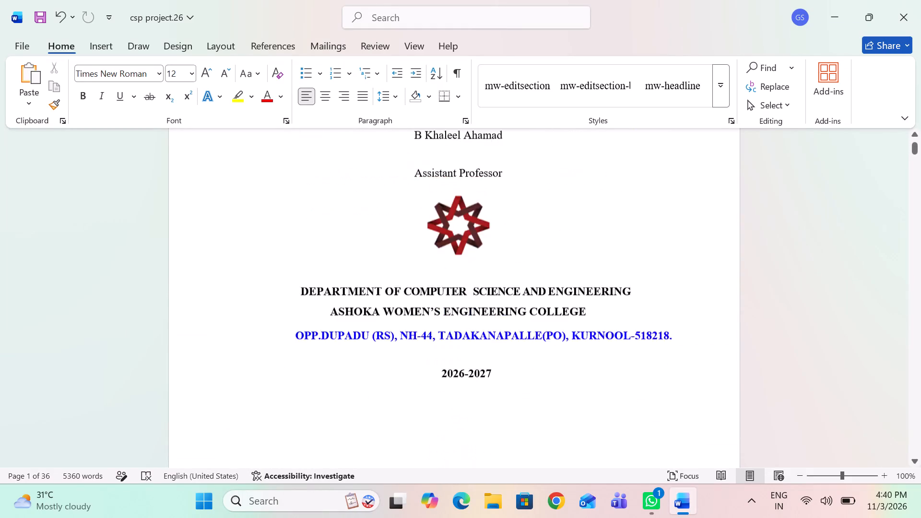
pyautogui.scroll(-2, 359, 213)
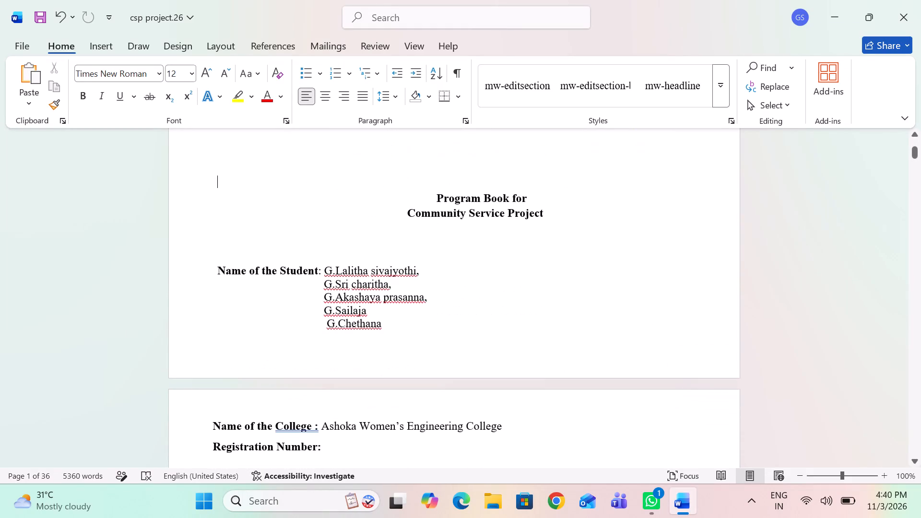
pyautogui.scroll(-3, 359, 213)
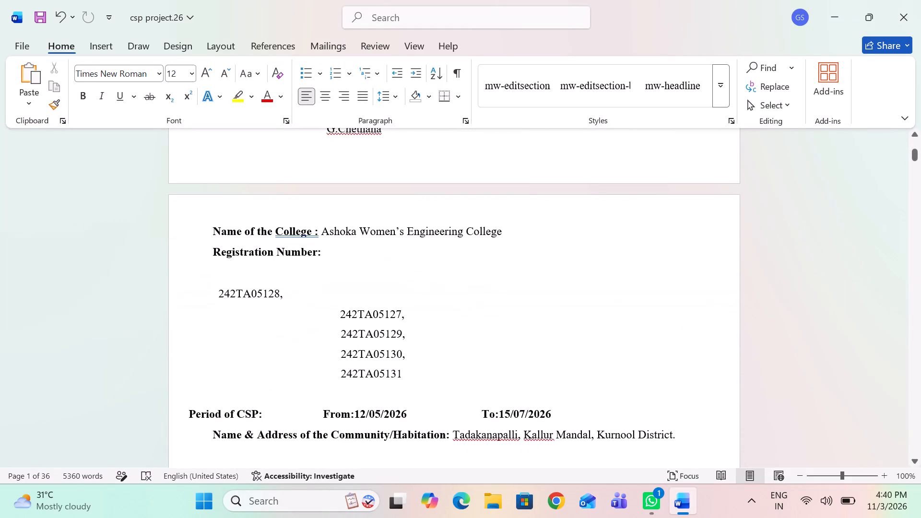
pyautogui.scroll(-1, 359, 213)
pyautogui.scroll(1, 359, 213)
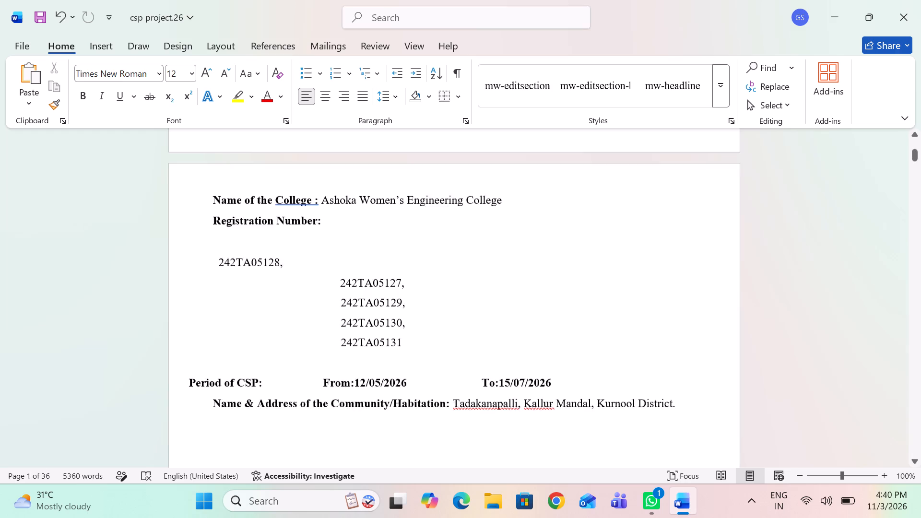
pyautogui.scroll(2, 359, 213)
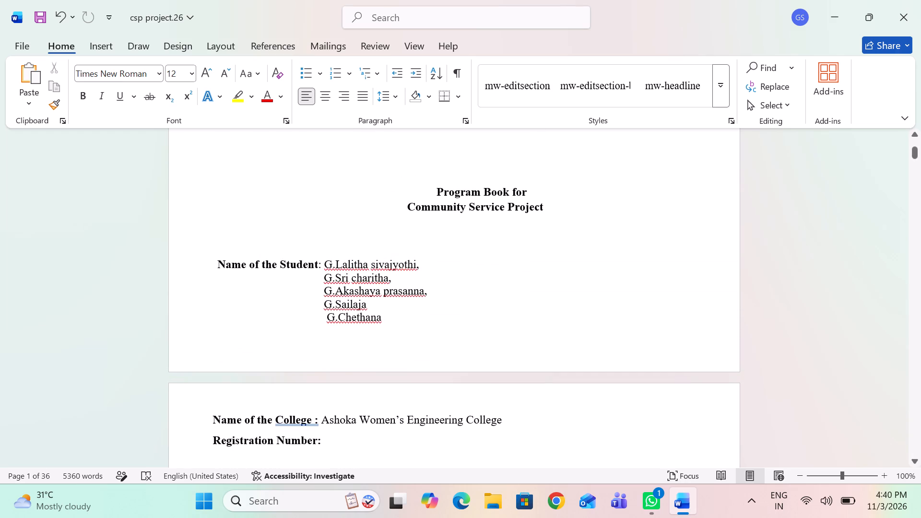
pyautogui.scroll(1, 359, 213)
# Insert leading spaces before the Name of the College text to push it down one line on the second page.
pyautogui.click(211, 421)
pyautogui.press('space')
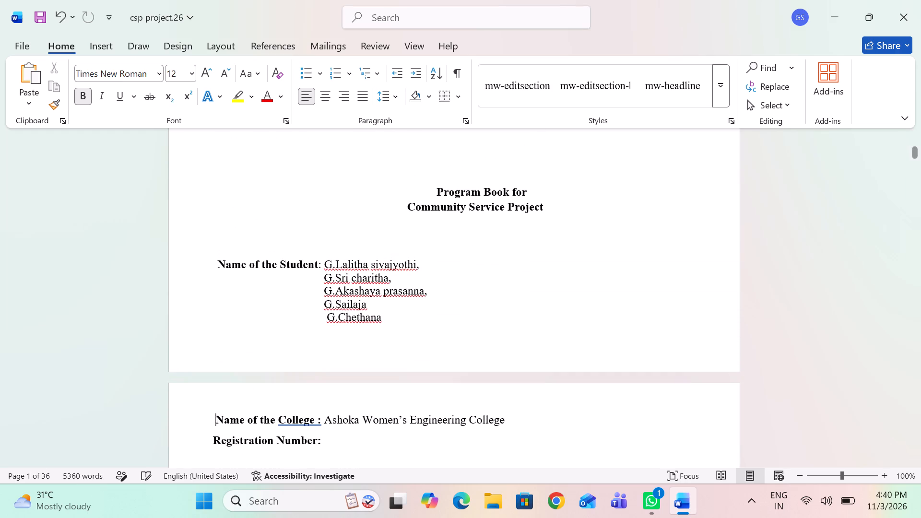
pyautogui.press('space')
pyautogui.press('space')
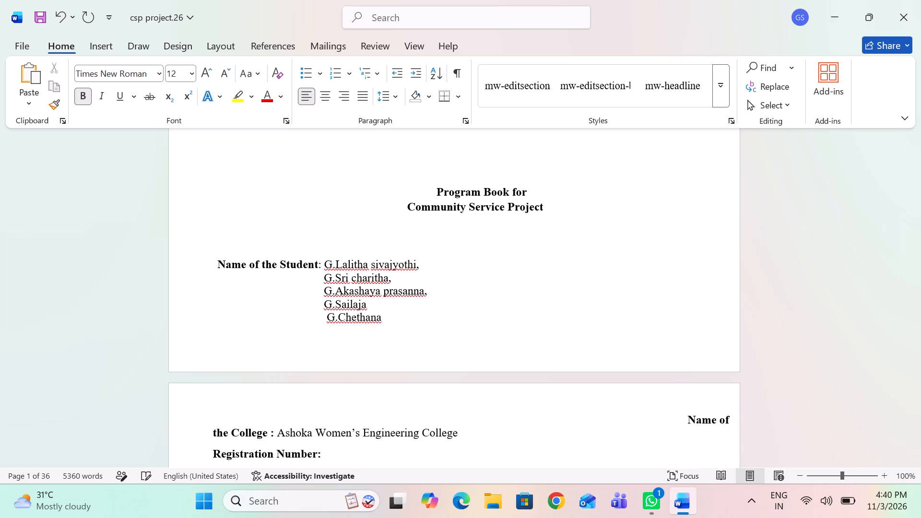
pyautogui.press('space')
pyautogui.press('space')
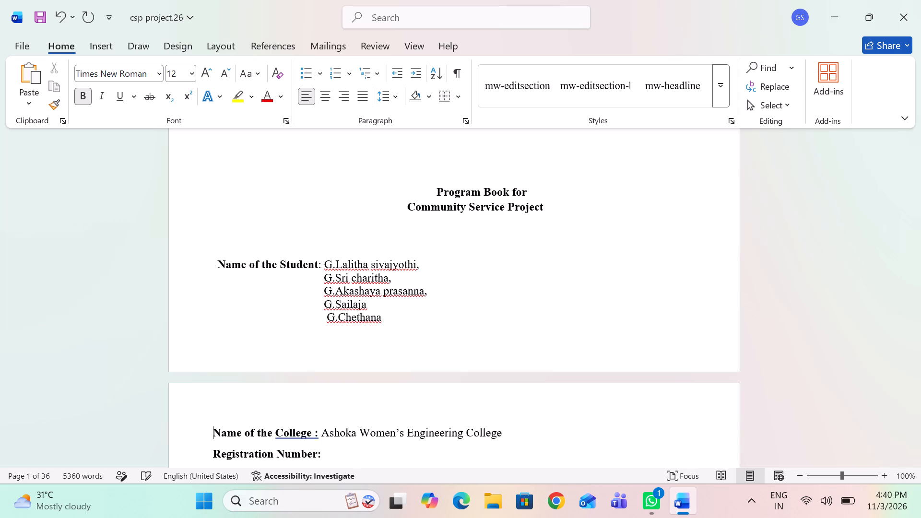
pyautogui.press('space')
pyautogui.press('space')
pyautogui.press('space')
pyautogui.press('space')
pyautogui.press('space')
pyautogui.press('space')
pyautogui.press('space')
pyautogui.press('space')
pyautogui.press('space')
pyautogui.press('space')
pyautogui.press('space')
pyautogui.press('space')
pyautogui.press('space')
pyautogui.press('space')
pyautogui.press('space')
pyautogui.press('space')
pyautogui.press('space')
pyautogui.press('space')
pyautogui.press('space')
pyautogui.press('space')
# Insert nine blank lines above the Name of the College line on the second page and check the spacing.
pyautogui.click(223, 418)
pyautogui.press('Return')
pyautogui.press('Return')
pyautogui.press('Return')
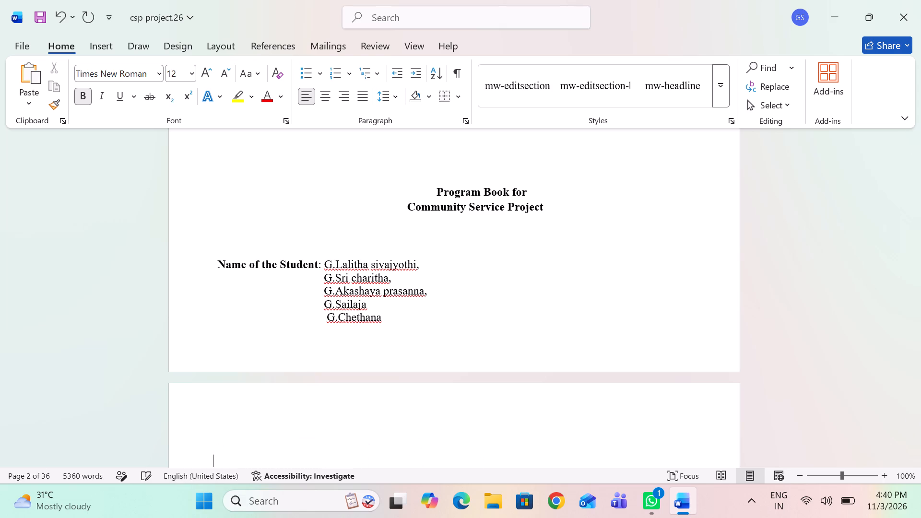
pyautogui.scroll(-3, 223, 418)
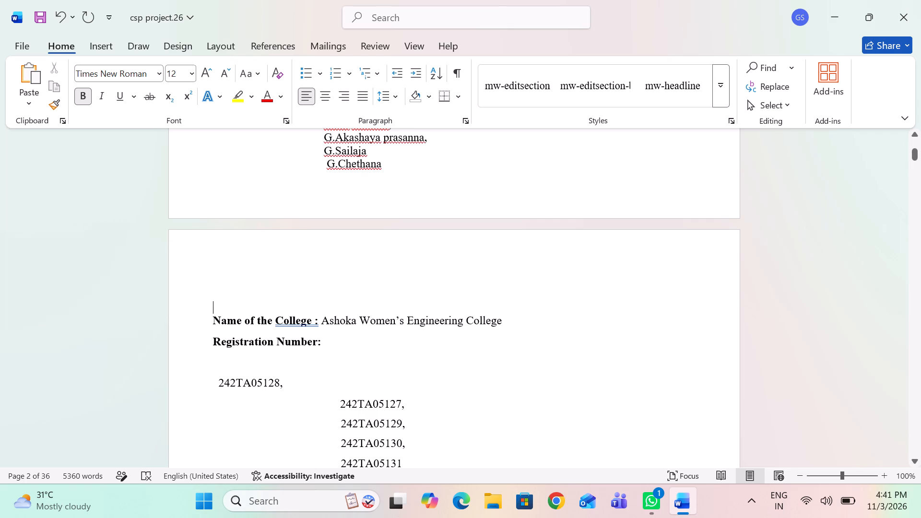
pyautogui.press('Return')
pyautogui.press('Return')
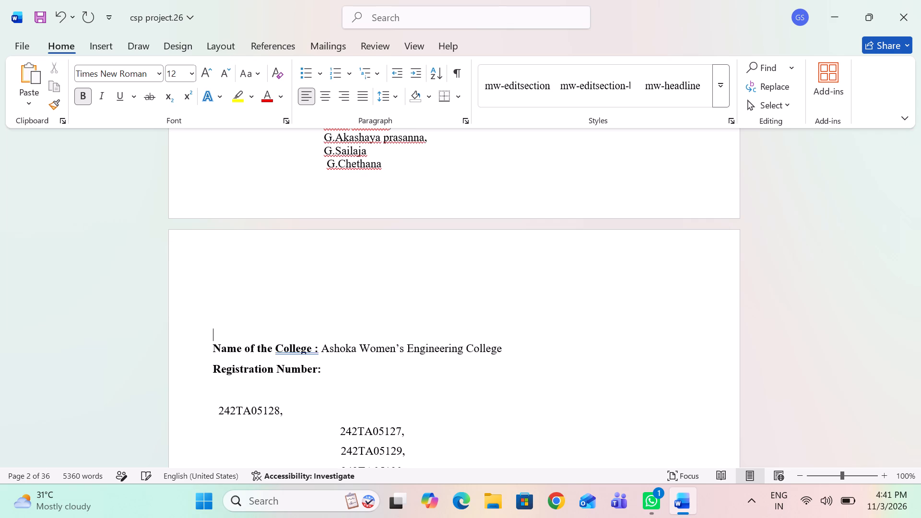
pyautogui.press('Return')
pyautogui.press('Return')
pyautogui.press('Return')
pyautogui.press('Return')
pyautogui.scroll(-2, 9, 363)
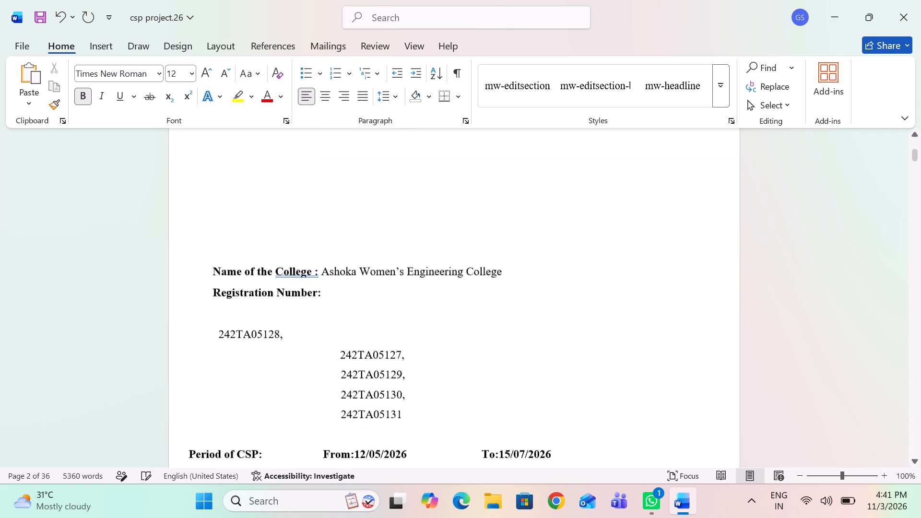
pyautogui.scroll(-2, 9, 363)
pyautogui.scroll(1, 9, 363)
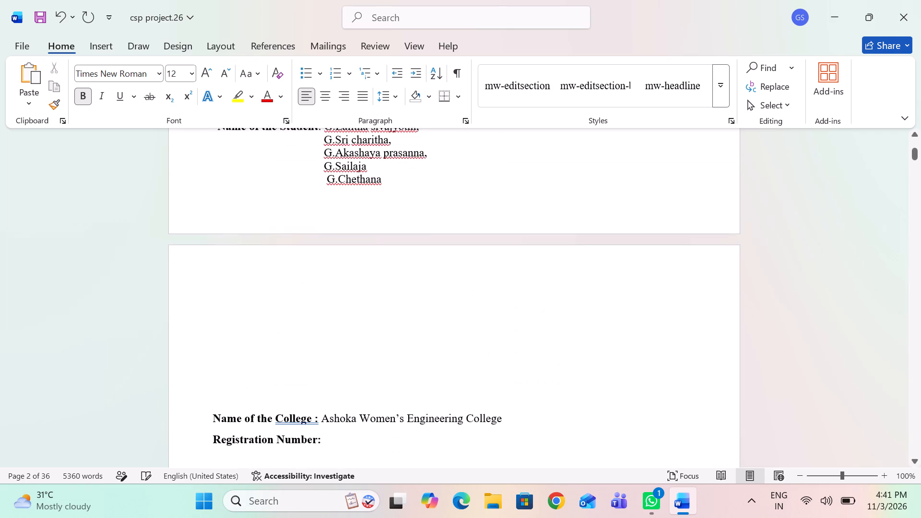
# Add four more blank lines above the second page's Name of the College line and check the registration details below.
pyautogui.press('Return')
pyautogui.press('Return')
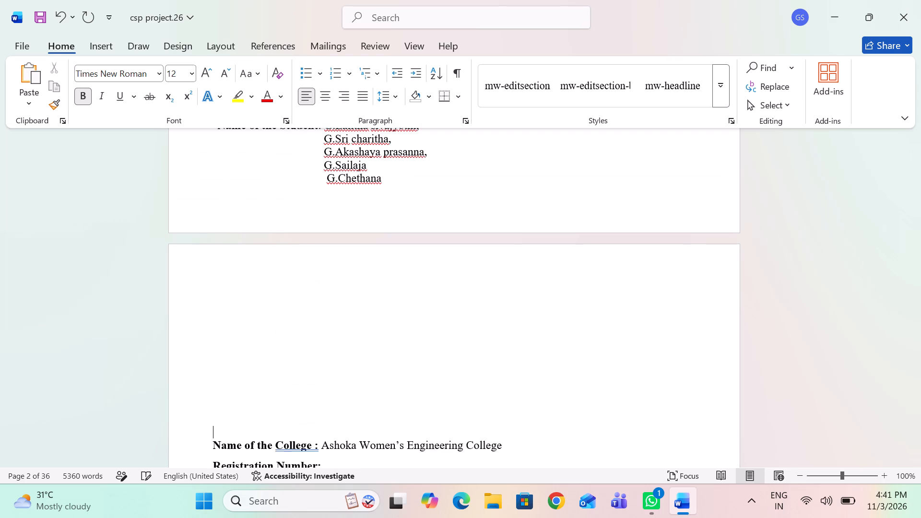
pyautogui.press('Return')
pyautogui.press('Return')
pyautogui.scroll(-4, 11, 345)
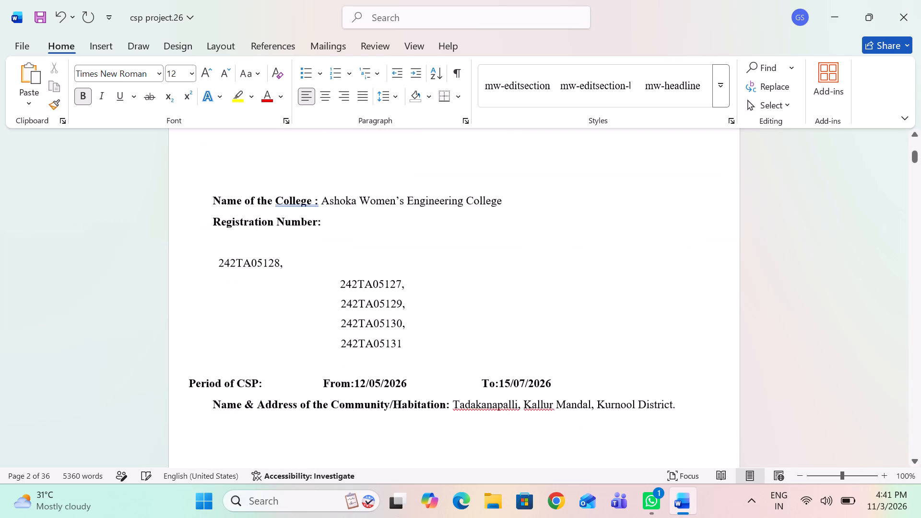
# Insert four more blank lines above the Name of the College line on the second page.
pyautogui.scroll(-2, 11, 345)
pyautogui.scroll(1, 11, 345)
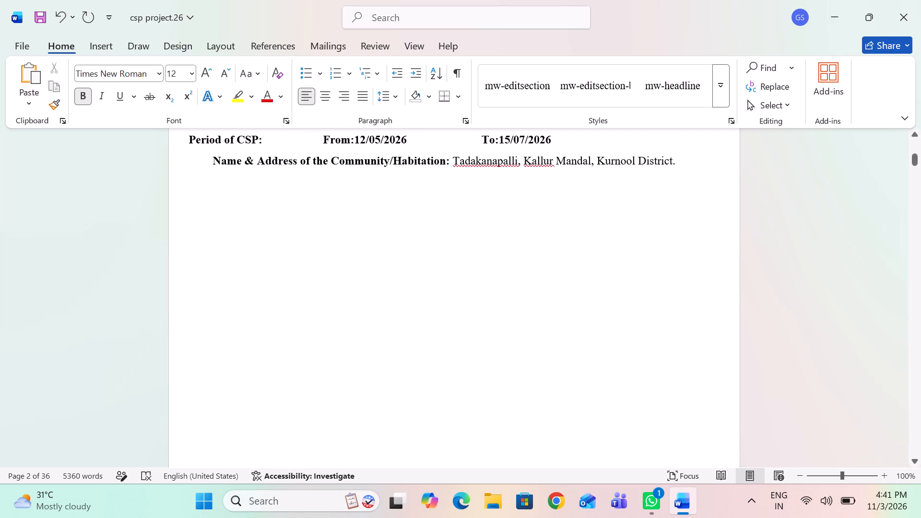
pyautogui.scroll(2, 11, 345)
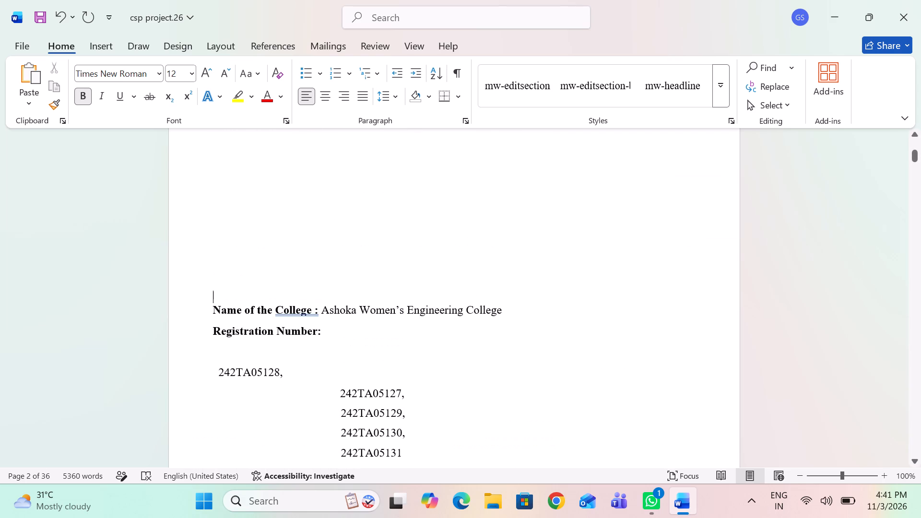
pyautogui.press('Return')
pyautogui.press('Return')
pyautogui.press('Return')
pyautogui.press('Return')
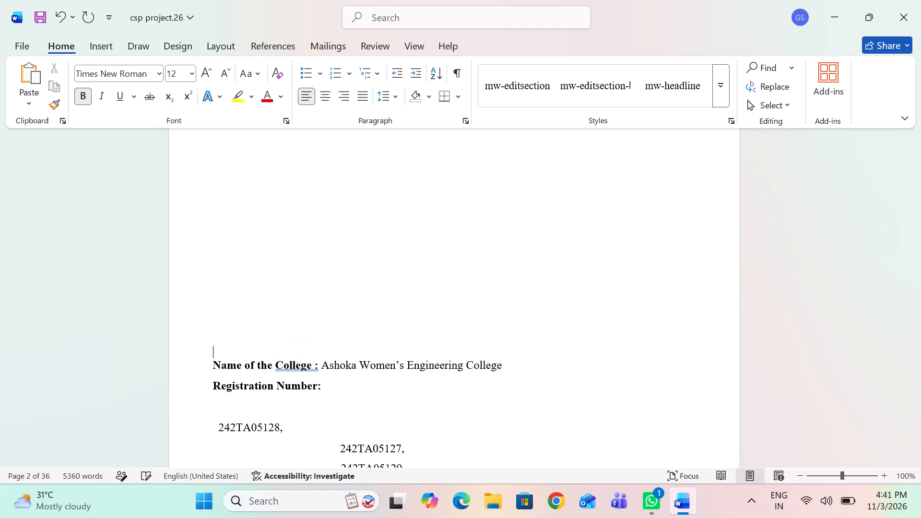
# Review the spacing from the cover page's department lines through the student names to the top of the second page.
pyautogui.scroll(-3, 0, 283)
pyautogui.scroll(3, 0, 283)
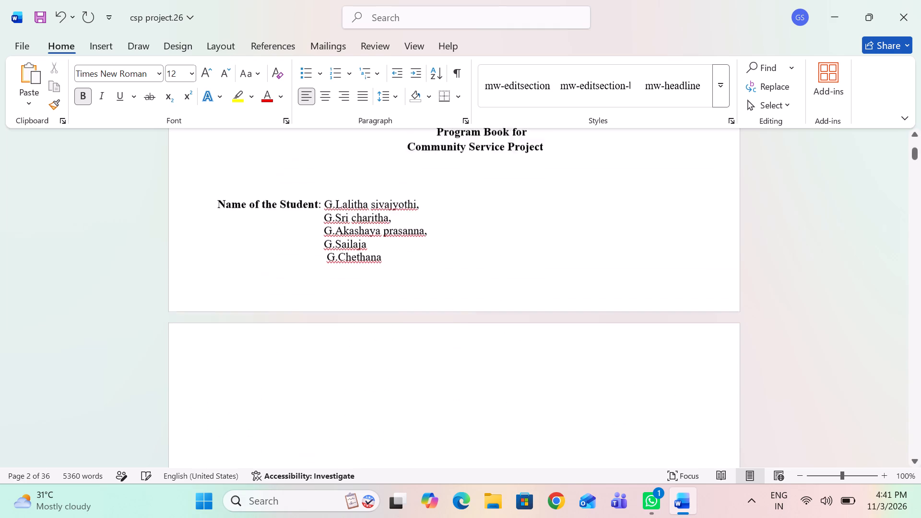
pyautogui.scroll(1, 0, 283)
pyautogui.scroll(-2, 0, 198)
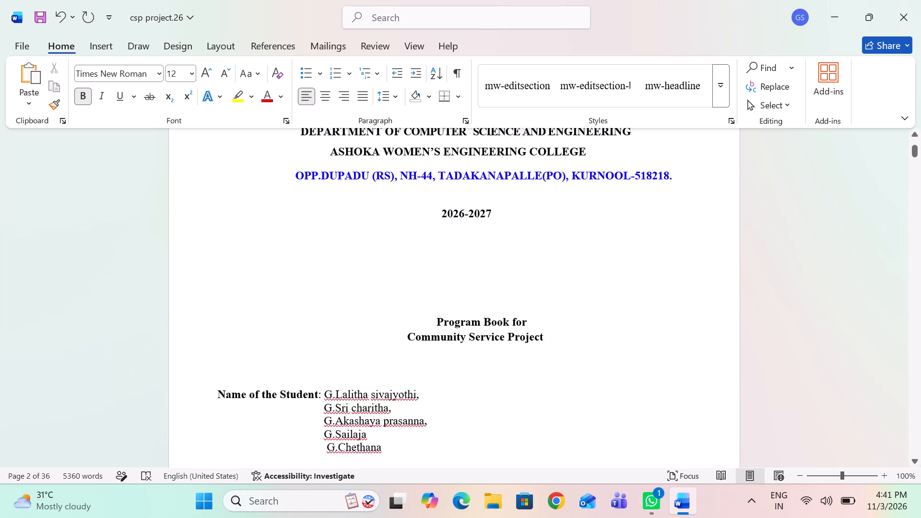
pyautogui.scroll(-3, 0, 198)
pyautogui.scroll(-2, 0, 82)
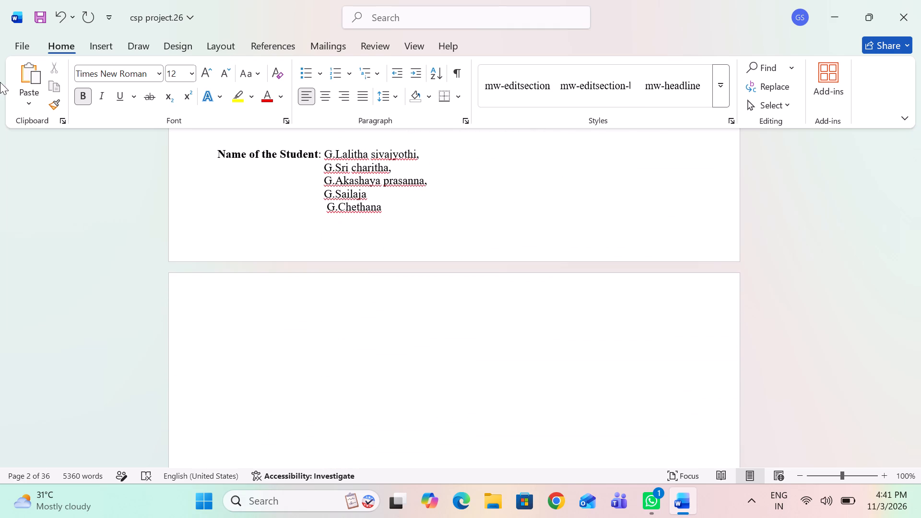
pyautogui.scroll(-3, 0, 82)
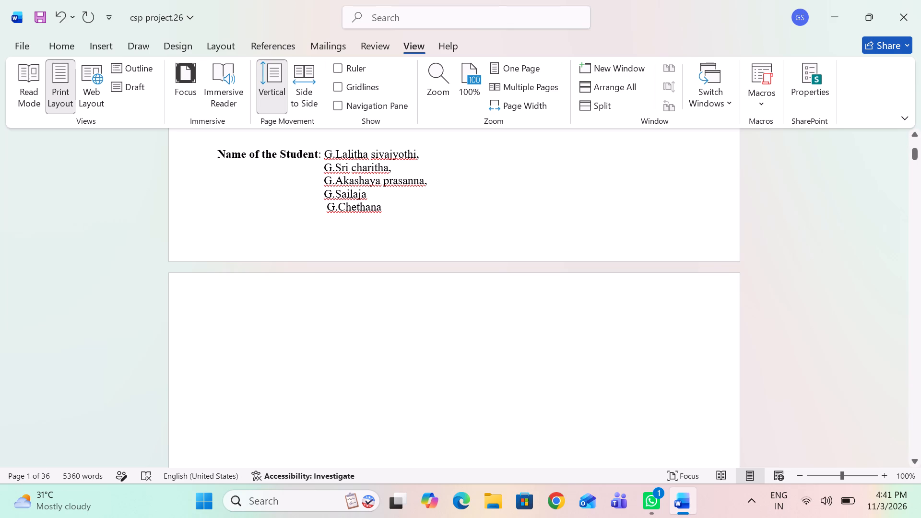
pyautogui.scroll(2, 263, 371)
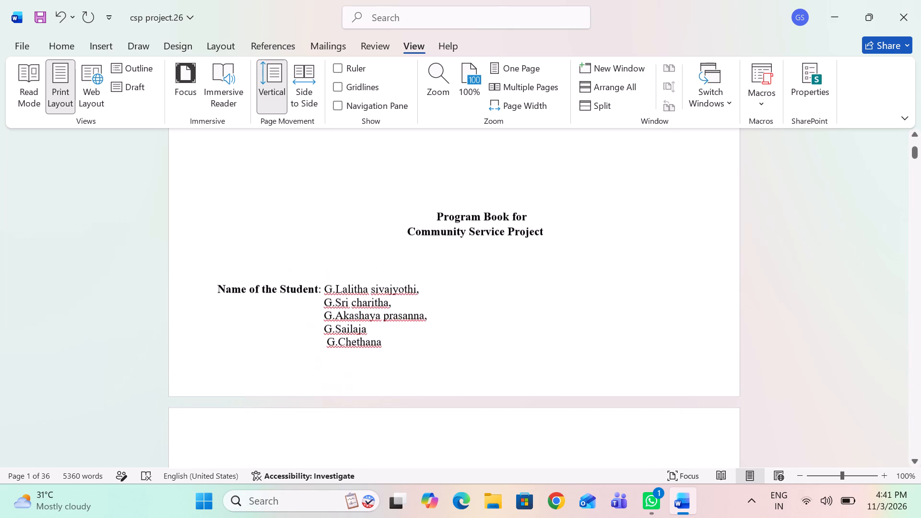
pyautogui.scroll(1, 263, 371)
# Paste the copied college, registration, Program Book heading and student name block into the blank area atop page two and check the details below.
pyautogui.scroll(-1, 263, 371)
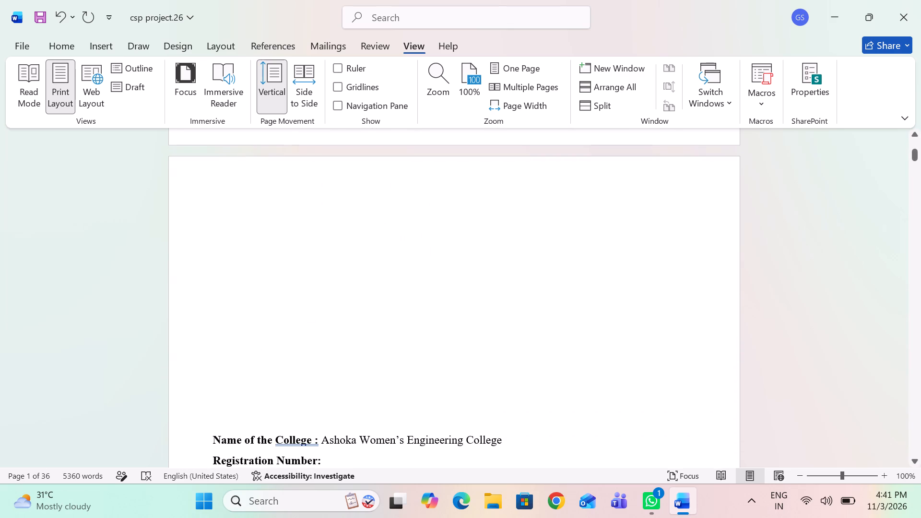
pyautogui.scroll(-1, 263, 371)
pyautogui.click(255, 243)
pyautogui.hotkey('ctrl', 'v')
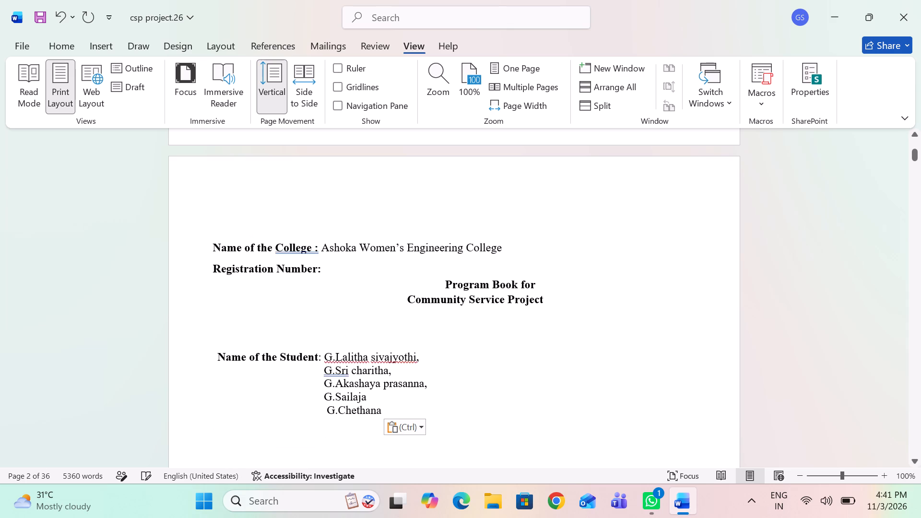
pyautogui.scroll(-3, 255, 243)
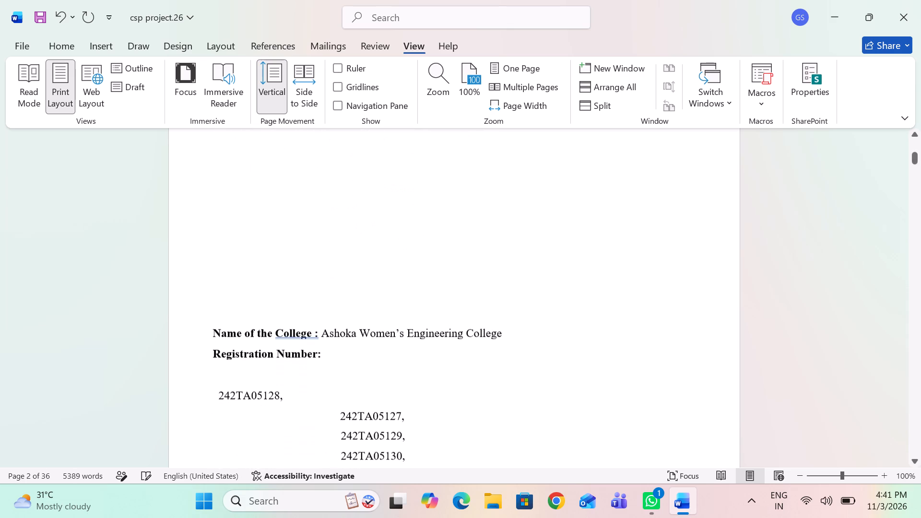
# Delete the original Program Book for Community Service Project heading and the student names beneath it from the first page.
pyautogui.scroll(5, 255, 243)
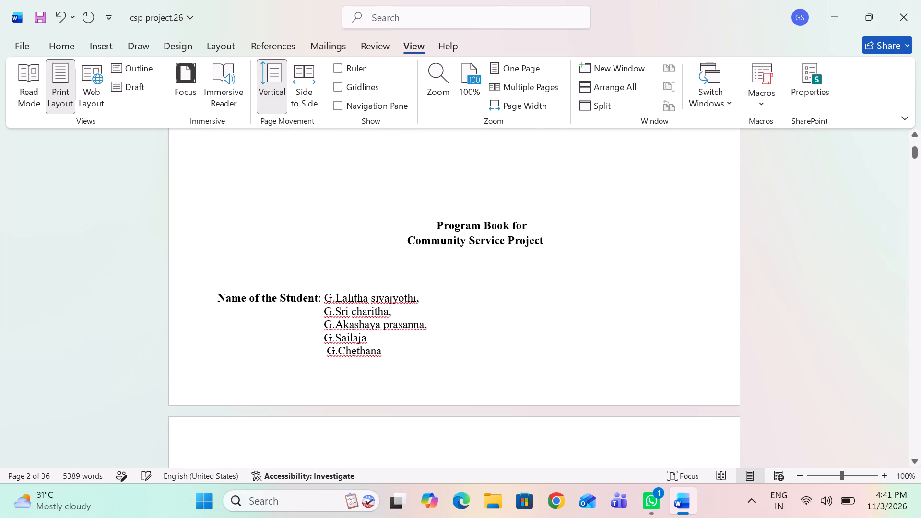
pyautogui.click(387, 351)
pyautogui.press('BackSpace')
pyautogui.press('BackSpace')
pyautogui.press('BackSpace')
pyautogui.press('BackSpace')
pyautogui.press('BackSpace')
pyautogui.press('BackSpace')
pyautogui.press('BackSpace')
pyautogui.press('BackSpace')
pyautogui.press('BackSpace')
pyautogui.press('BackSpace')
pyautogui.press('BackSpace')
pyautogui.press('BackSpace')
pyautogui.press('BackSpace')
pyautogui.press('BackSpace')
pyautogui.press('BackSpace')
pyautogui.press('BackSpace')
pyautogui.press('BackSpace')
pyautogui.press('BackSpace')
pyautogui.press('BackSpace')
pyautogui.press('BackSpace')
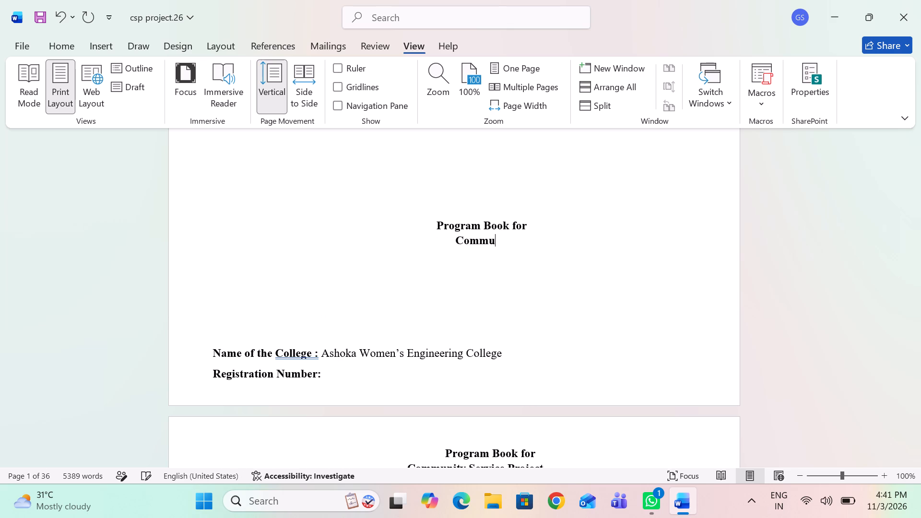
pyautogui.press('BackSpace')
pyautogui.press('BackSpace')
pyautogui.press('BackSpace')
pyautogui.press('BackSpace')
pyautogui.press('BackSpace')
pyautogui.press('BackSpace')
pyautogui.press('BackSpace')
pyautogui.press('BackSpace')
pyautogui.press('BackSpace')
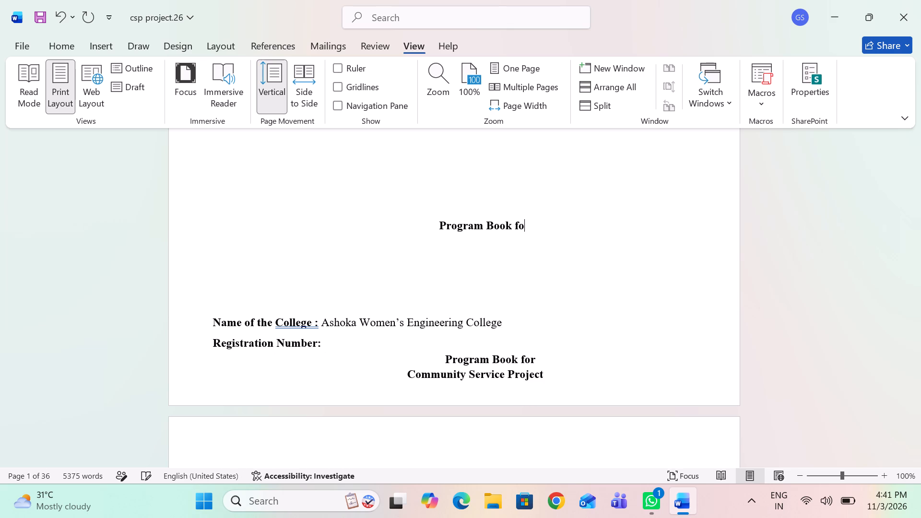
pyautogui.press('BackSpace')
pyautogui.press('BackSpace')
pyautogui.press('BackSpace')
pyautogui.press('BackSpace')
pyautogui.press('BackSpace')
pyautogui.press('BackSpace')
pyautogui.press('BackSpace')
pyautogui.press('BackSpace')
pyautogui.press('BackSpace')
pyautogui.press('BackSpace')
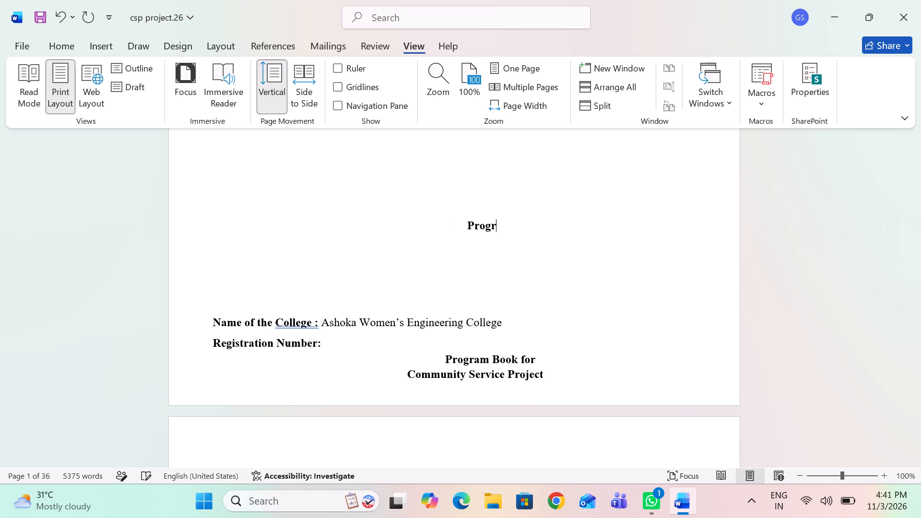
pyautogui.press('BackSpace')
pyautogui.press('BackSpace')
pyautogui.press('BackSpace')
pyautogui.press('BackSpace')
pyautogui.press('BackSpace')
# Review how the college, registration, Program Book heading and student name lines are laid out across pages one and two.
pyautogui.scroll(-1, 387, 351)
pyautogui.scroll(1, 387, 351)
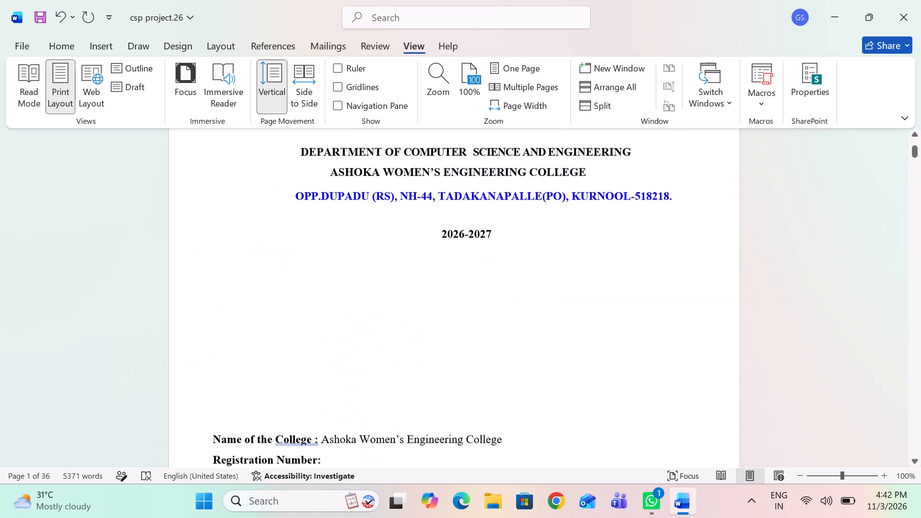
pyautogui.scroll(-1, 387, 351)
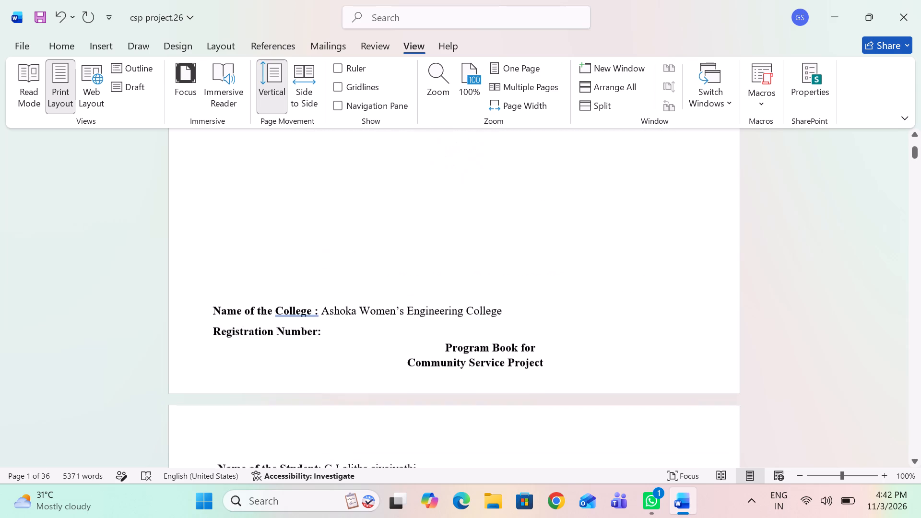
pyautogui.scroll(-1, 387, 351)
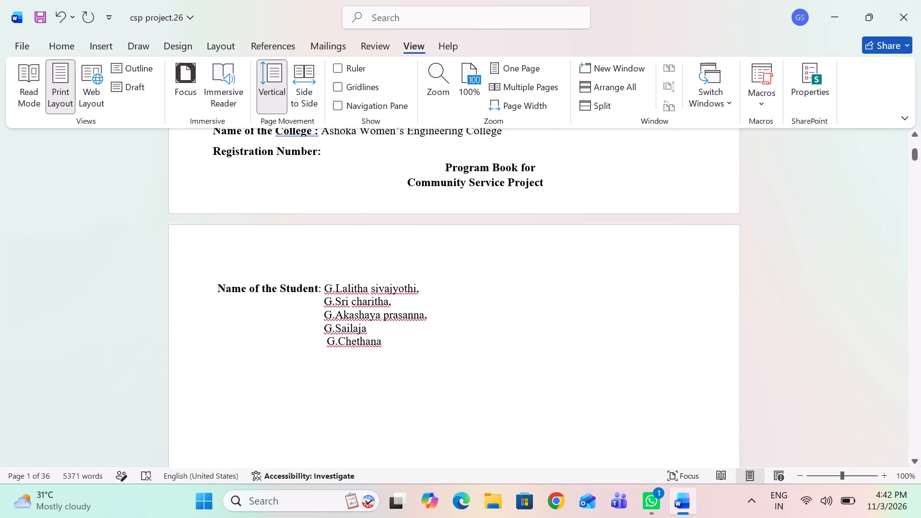
pyautogui.scroll(-1, 387, 351)
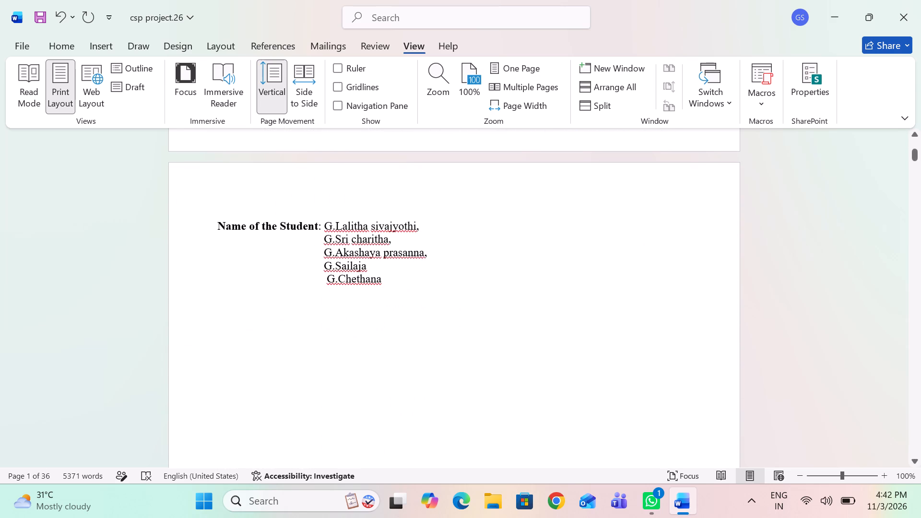
pyautogui.scroll(2, 387, 351)
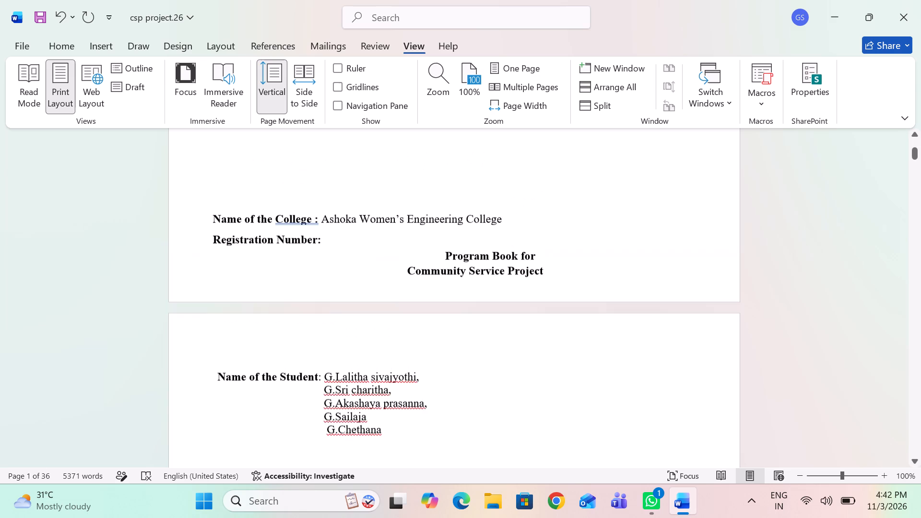
# Select the text of the Name of the College line above the Program Book heading on the first page.
pyautogui.scroll(1, 387, 351)
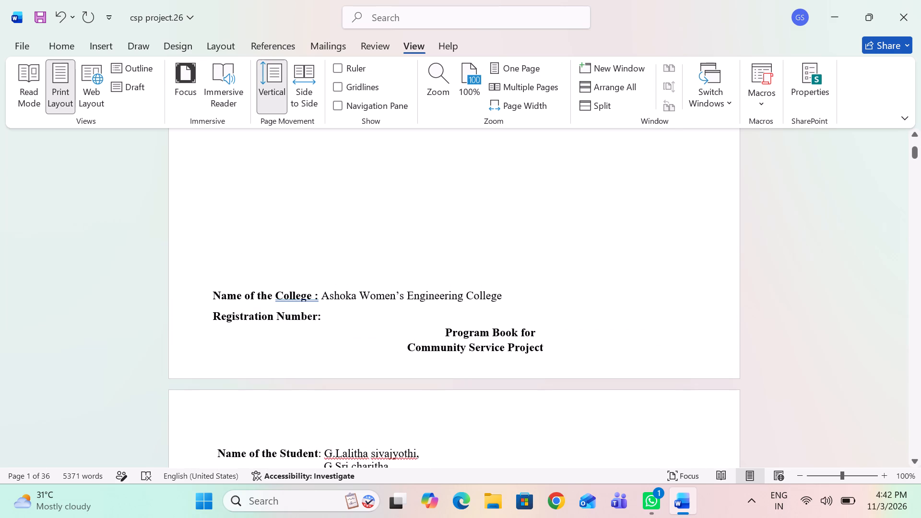
pyautogui.click(212, 294)
pyautogui.moveTo(212, 294); pyautogui.dragTo(213, 295)
# Select the block from the Name of the College line through the Program Book for Community Service Project heading at the end of page one.
pyautogui.moveTo(213, 295); pyautogui.dragTo(500, 366)
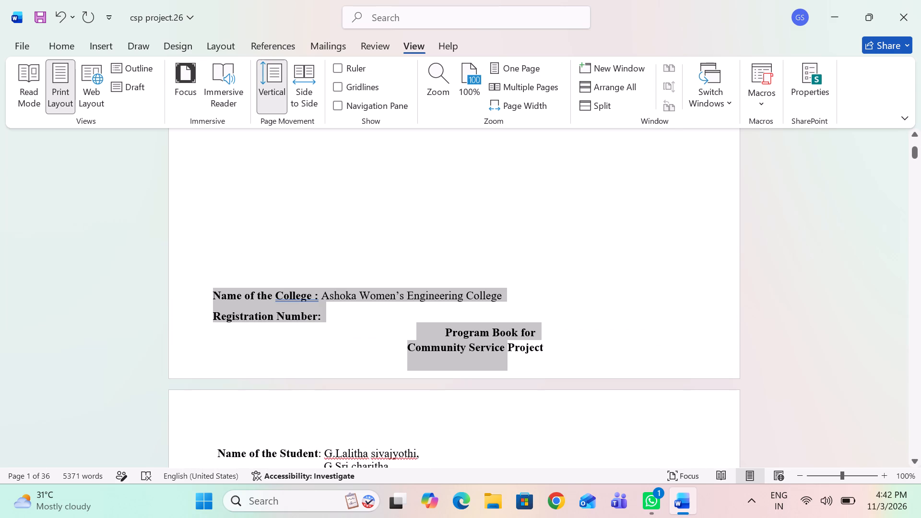
pyautogui.moveTo(500, 366); pyautogui.dragTo(458, 329)
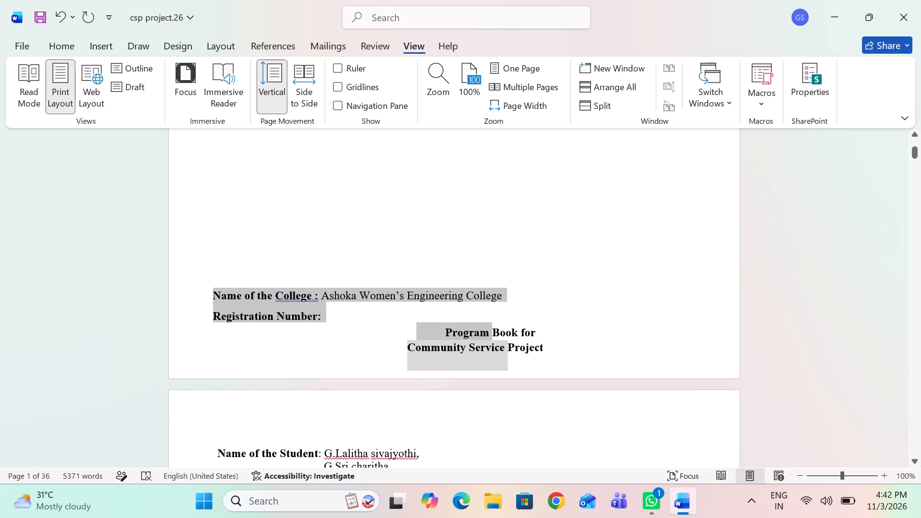
pyautogui.moveTo(458, 329); pyautogui.dragTo(440, 290)
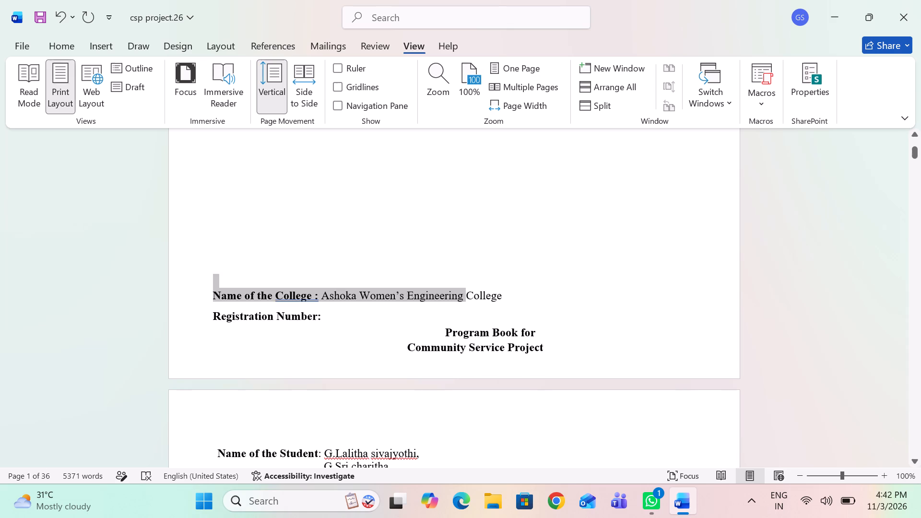
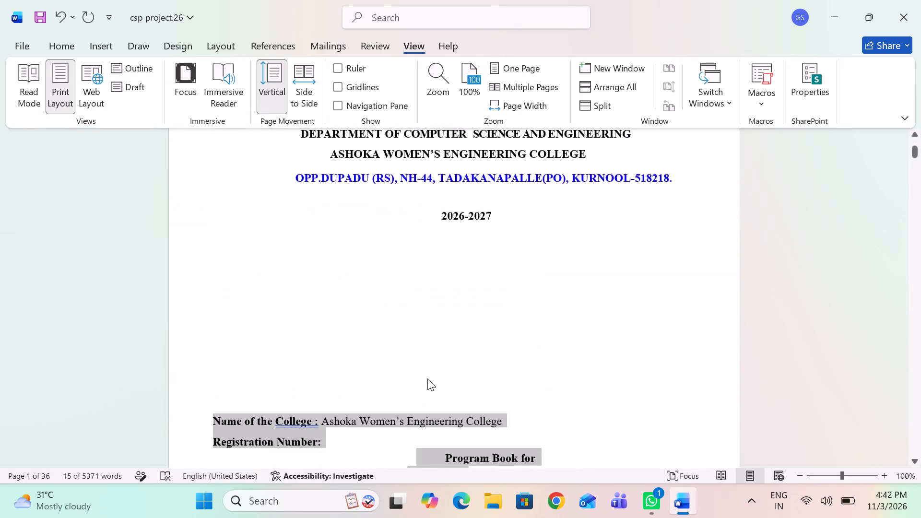
# Close the csp project.26 document without saving the changes.
pyautogui.scroll(2, 427, 378)
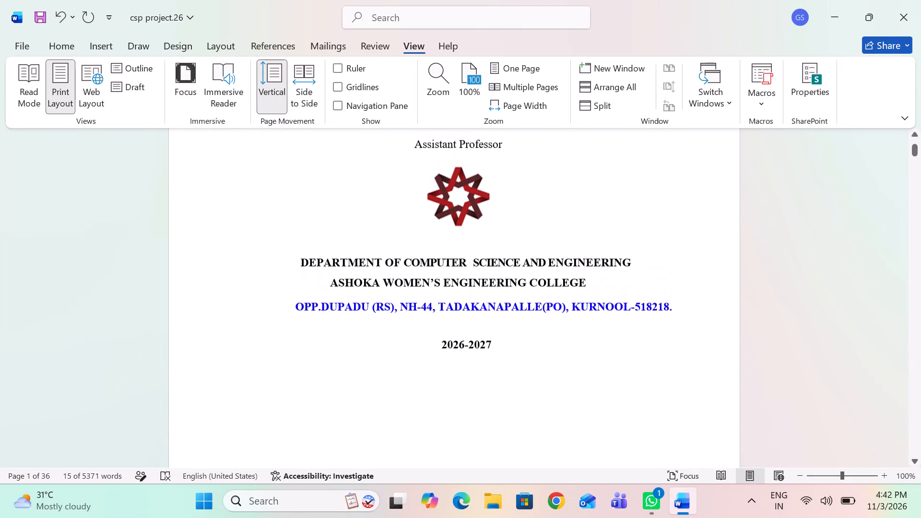
pyautogui.click(903, 16)
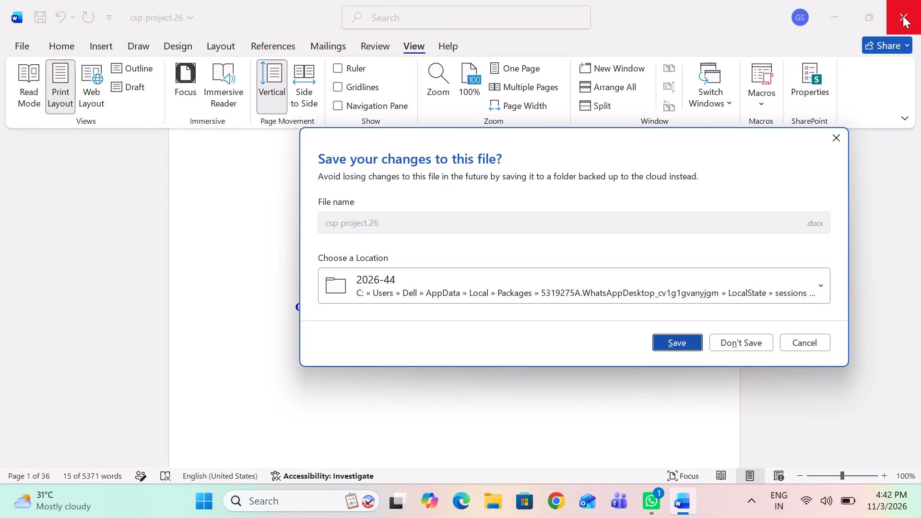
pyautogui.click(752, 340)
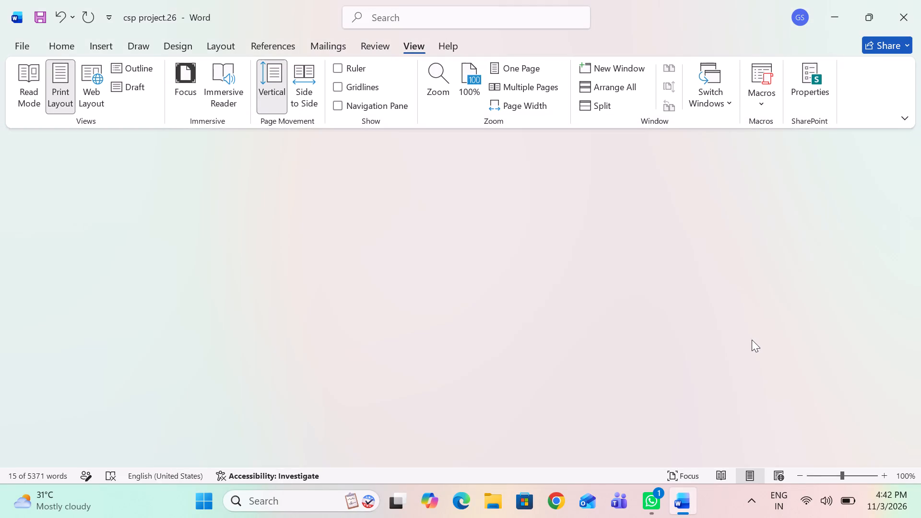
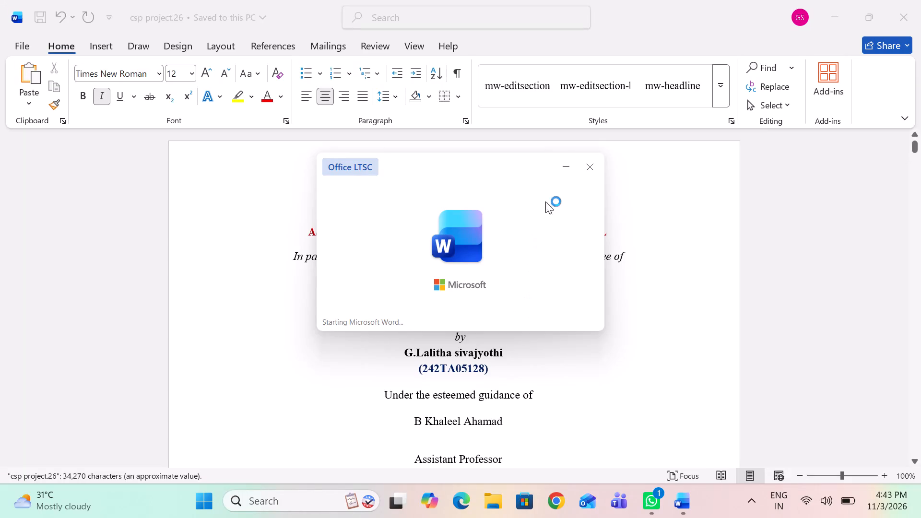
# Copy the block from the Program Book for Community Service Project heading through the Registration Number label on the first page.
pyautogui.click(564, 167)
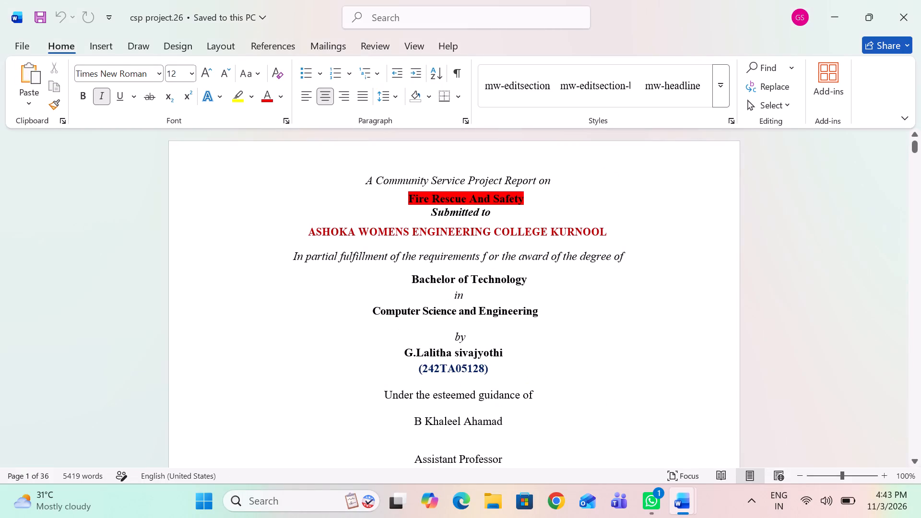
pyautogui.scroll(-2, 458, 338)
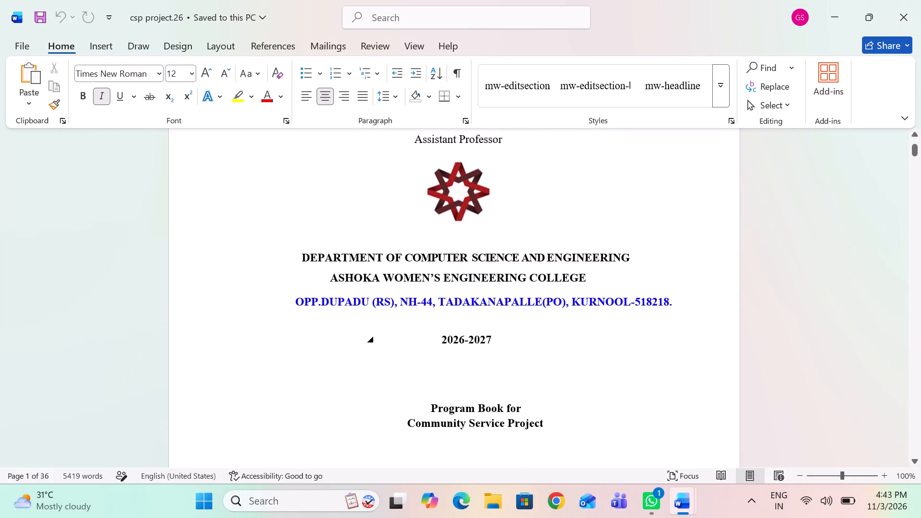
pyautogui.scroll(-3, 458, 338)
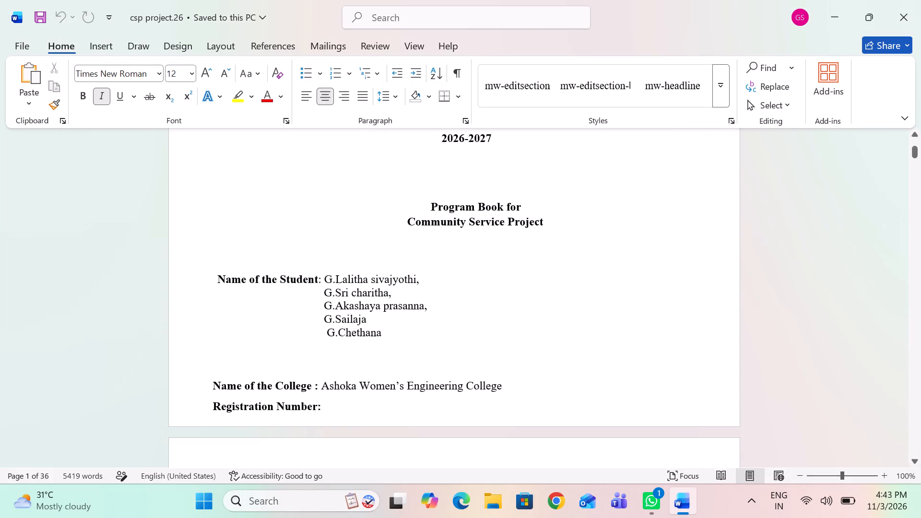
pyautogui.scroll(-3, 458, 338)
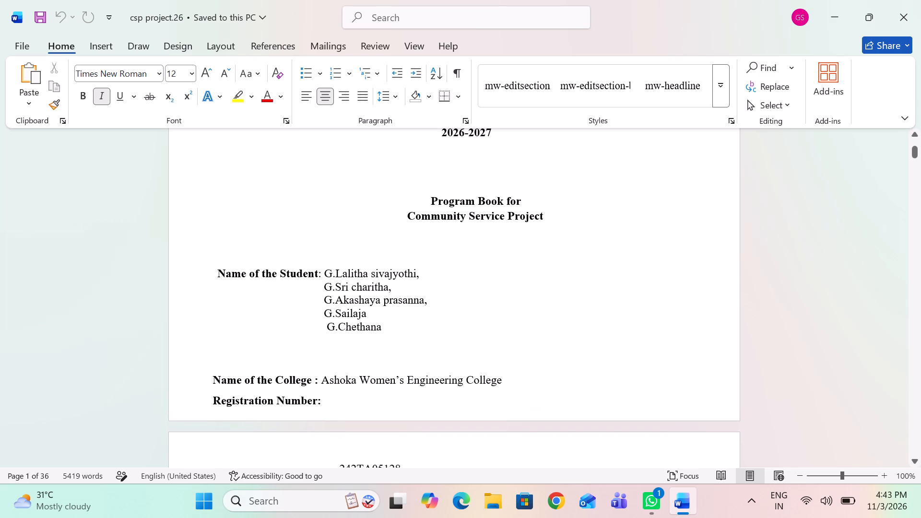
pyautogui.scroll(-2, 458, 338)
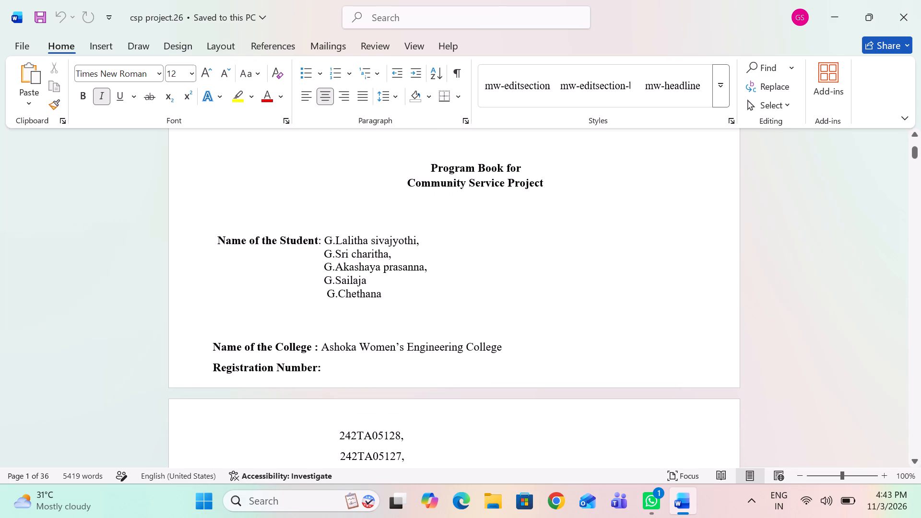
pyautogui.moveTo(428, 172); pyautogui.dragTo(483, 333)
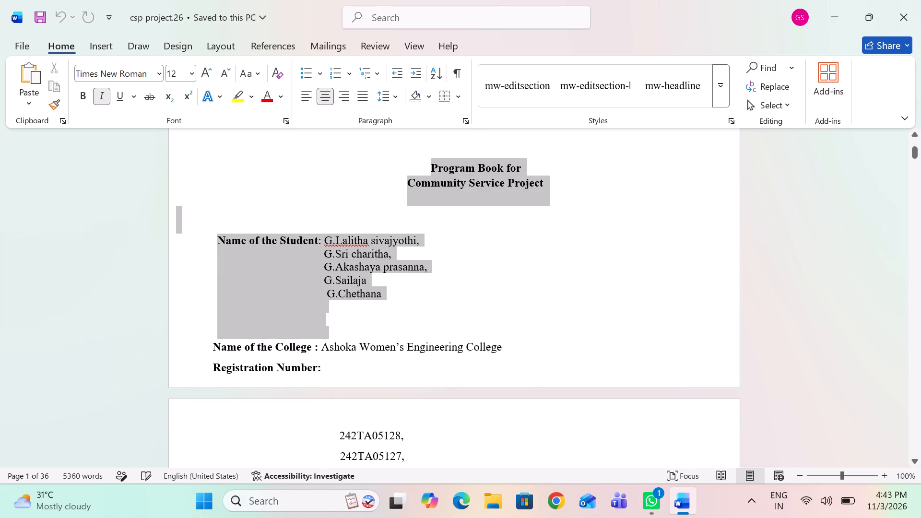
pyautogui.moveTo(483, 333); pyautogui.dragTo(492, 354)
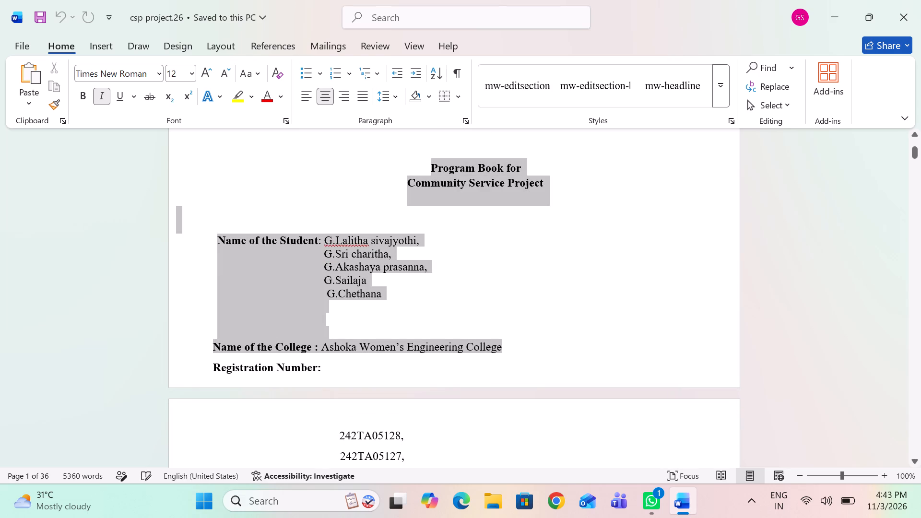
pyautogui.moveTo(492, 354); pyautogui.dragTo(501, 363)
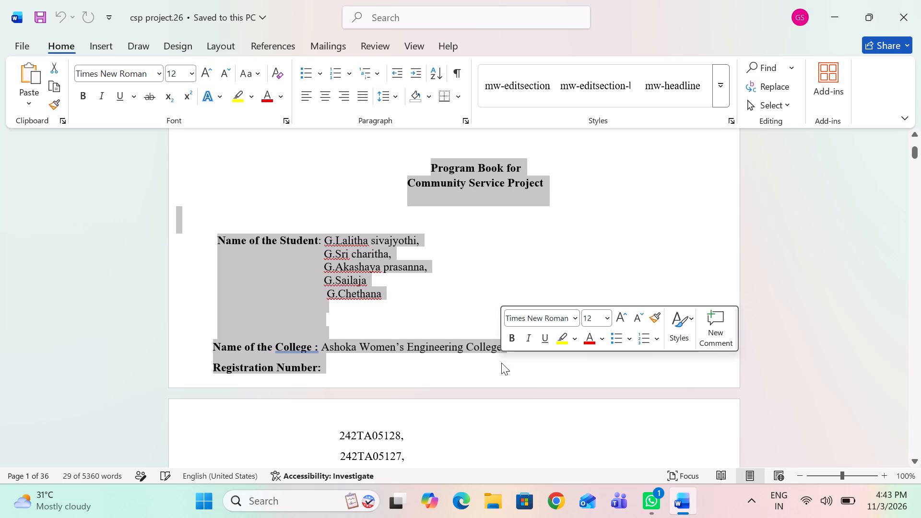
pyautogui.hotkey('ctrl', 'c')
# Insert ten blank lines above the first registration number at the top of page two.
pyautogui.scroll(-1, 501, 363)
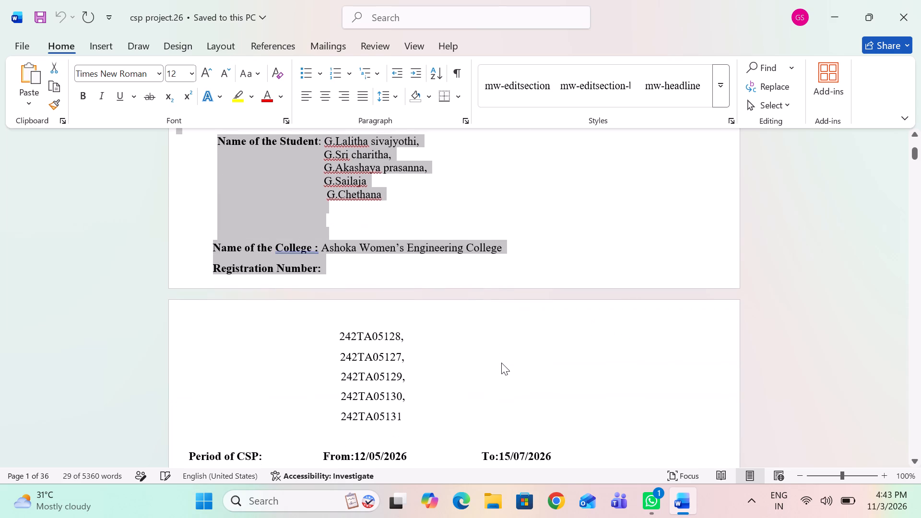
pyautogui.scroll(-1, 501, 363)
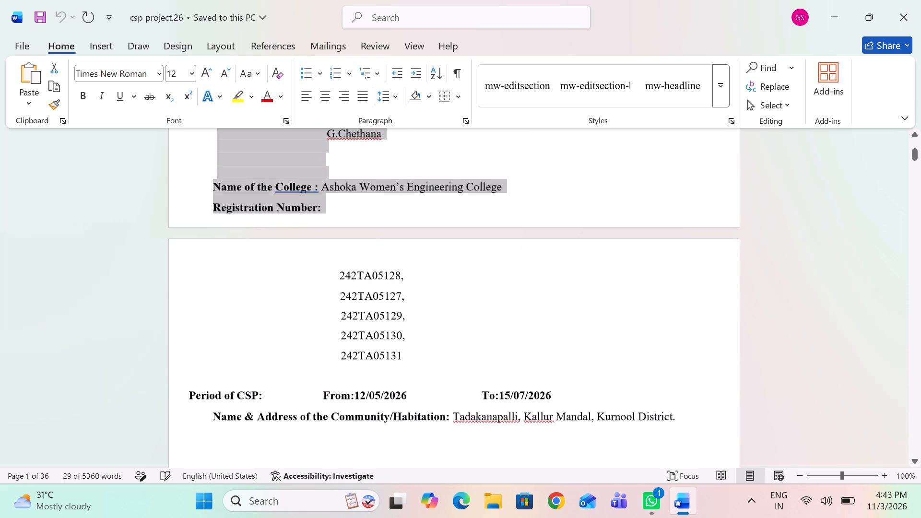
pyautogui.click(337, 275)
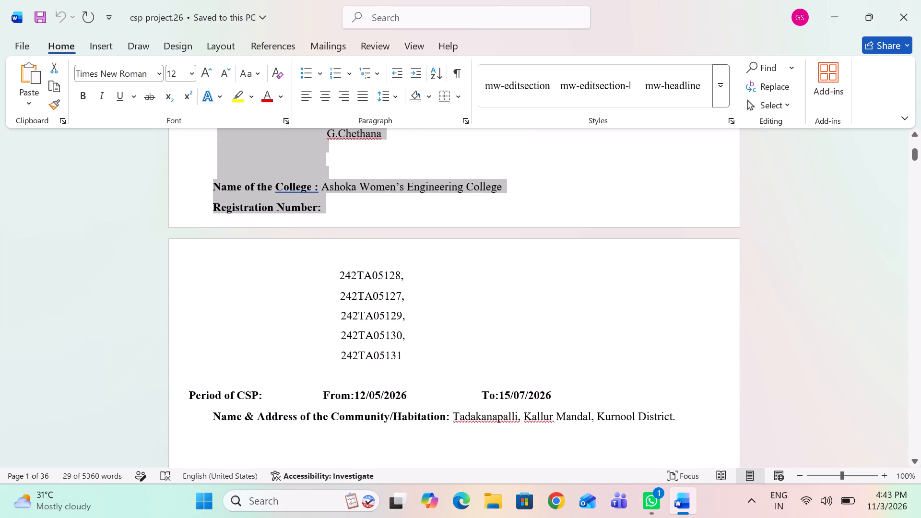
pyautogui.press('Return')
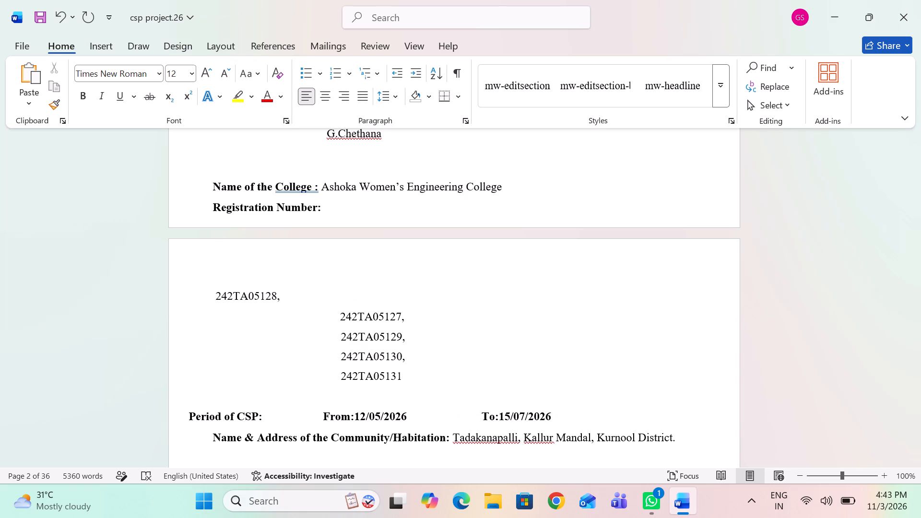
pyautogui.click(215, 295)
pyautogui.press('Return')
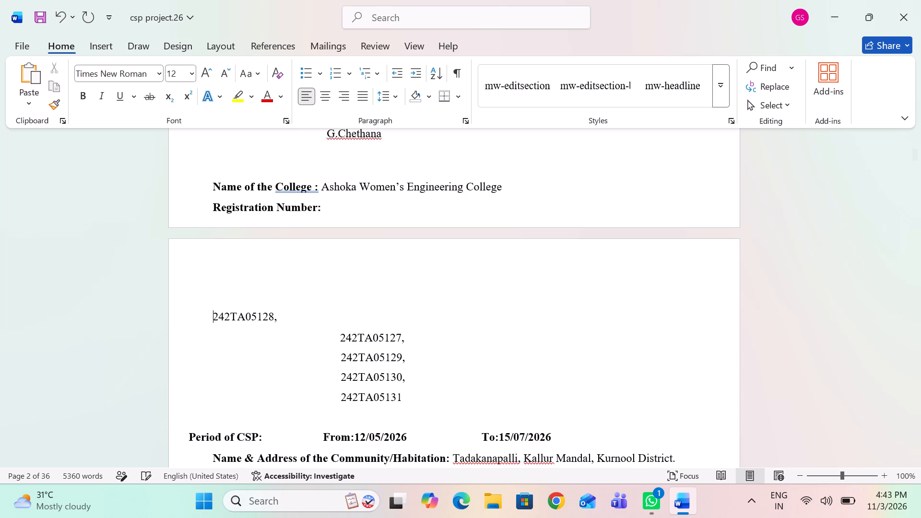
pyautogui.press('Return')
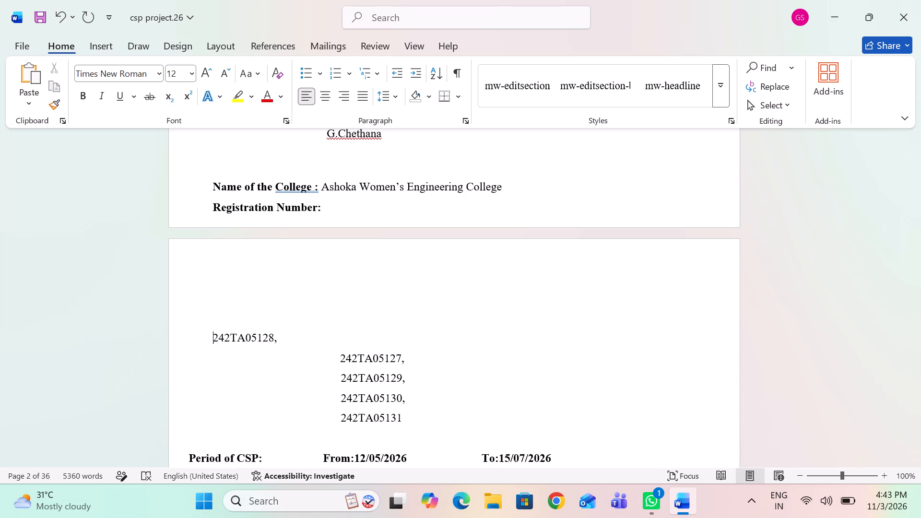
pyautogui.press('Return')
pyautogui.press('Return')
pyautogui.press('Return')
pyautogui.press('Return')
pyautogui.press('Return')
pyautogui.press('Return')
pyautogui.press('Return')
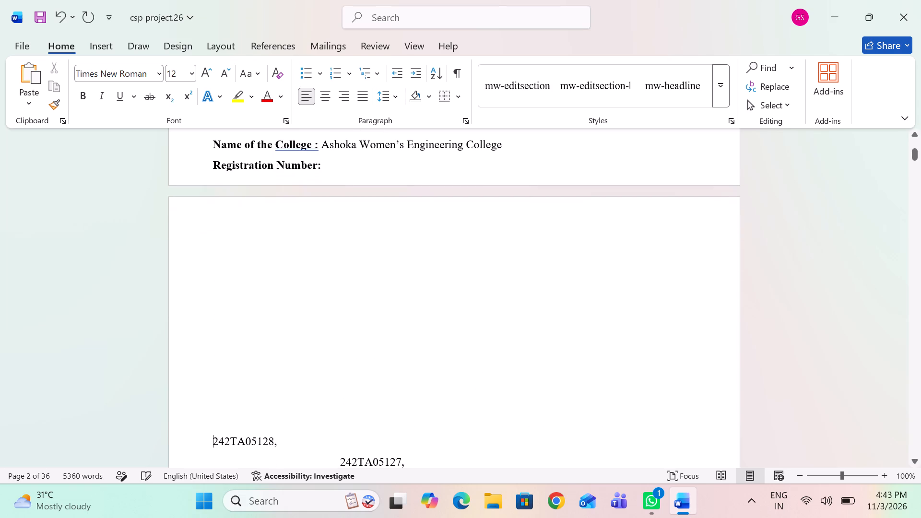
# Paste the copied Program Book heading, student names, college and Registration Number block into the blank area atop page two.
pyautogui.click(227, 262)
pyautogui.hotkey('ctrl', 'v')
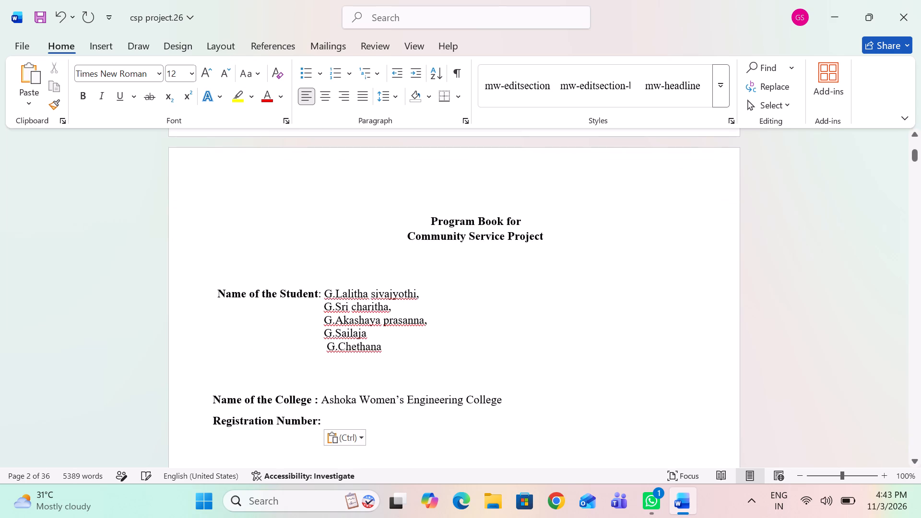
# On the first page, remove the blank line above Name of the Student and the spacing before the second student's name.
pyautogui.scroll(-3, 227, 262)
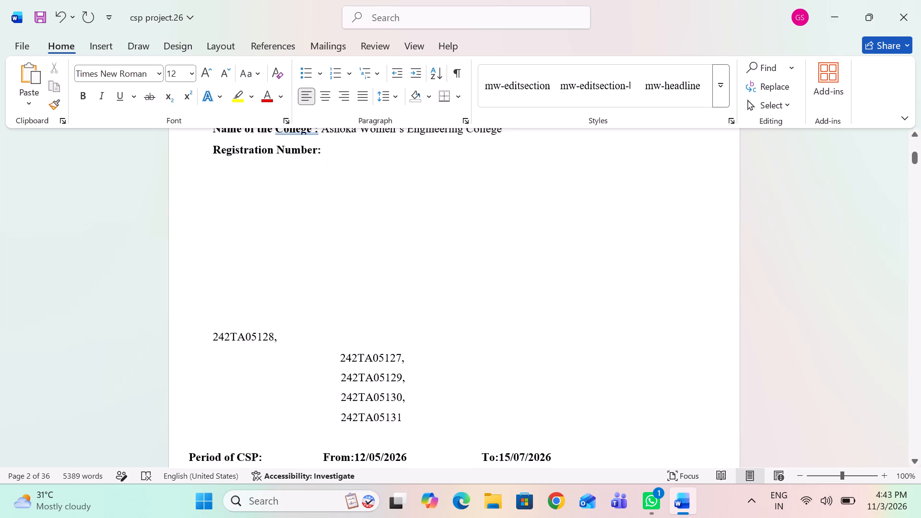
pyautogui.scroll(-1, 227, 262)
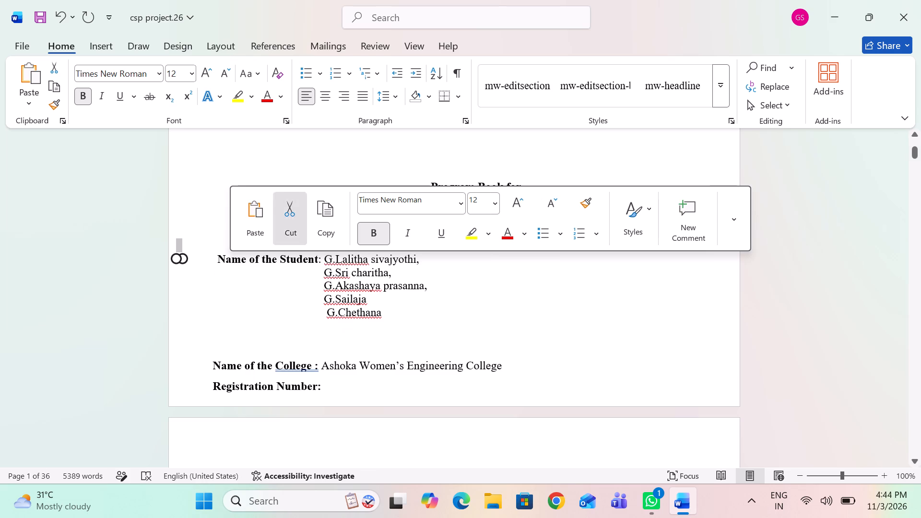
pyautogui.click(284, 210)
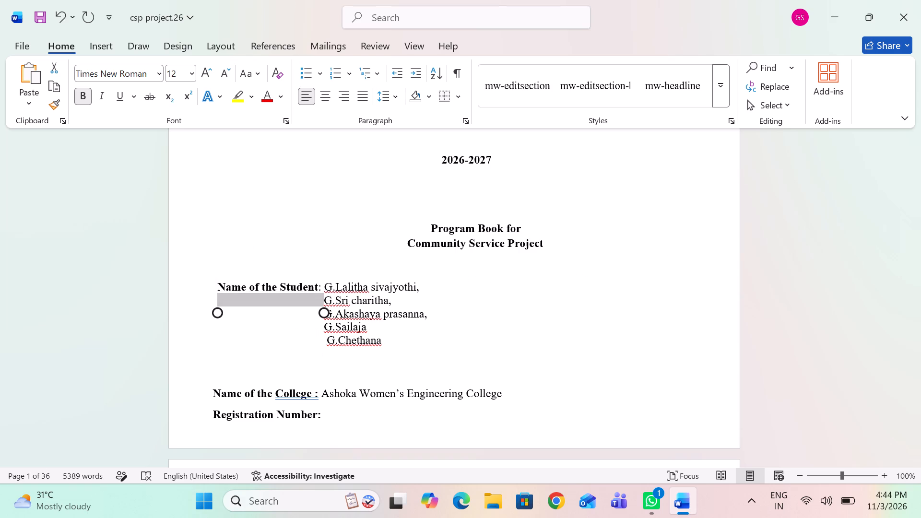
pyautogui.press('BackSpace')
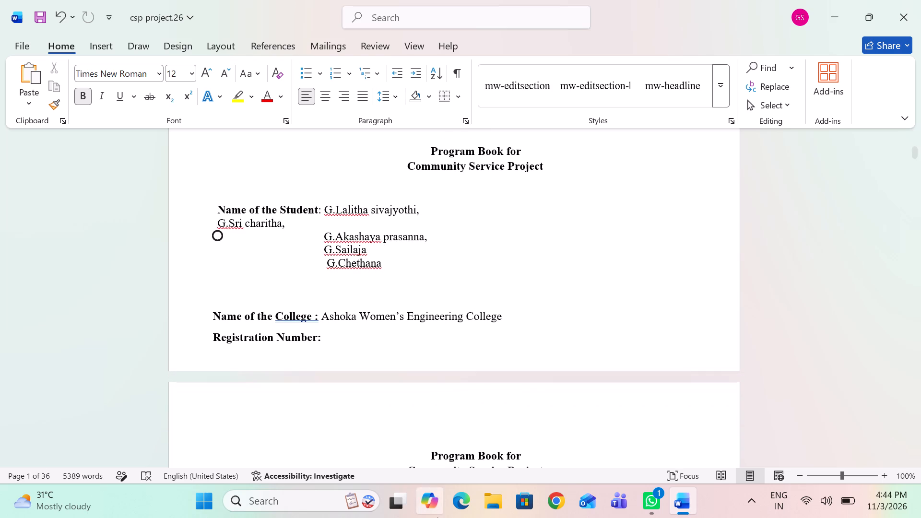
# Delete the original Registration Number line at the bottom of the first page.
pyautogui.click(326, 342)
pyautogui.press('BackSpace')
pyautogui.press('BackSpace')
pyautogui.press('BackSpace')
pyautogui.press('BackSpace')
pyautogui.press('BackSpace')
pyautogui.press('BackSpace')
pyautogui.press('BackSpace')
pyautogui.press('BackSpace')
pyautogui.press('BackSpace')
pyautogui.press('BackSpace')
pyautogui.press('BackSpace')
pyautogui.press('BackSpace')
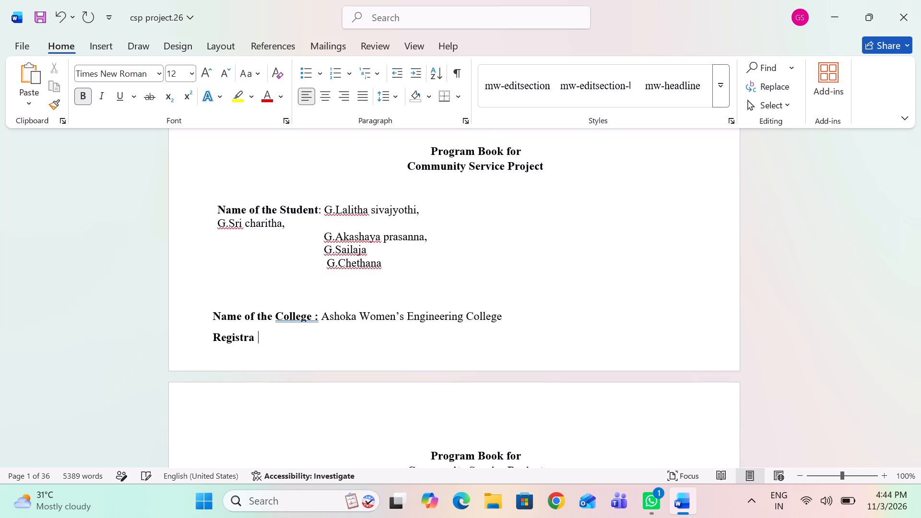
pyautogui.press('BackSpace')
pyautogui.press('BackSpace')
pyautogui.press('BackSpace')
pyautogui.press('BackSpace')
pyautogui.press('BackSpace')
pyautogui.press('BackSpace')
pyautogui.press('BackSpace')
pyautogui.press('BackSpace')
pyautogui.press('BackSpace')
# Delete the original Name of the College line, including Ashoka Women's Engineering College, from the first page.
pyautogui.press('BackSpace')
pyautogui.press('BackSpace')
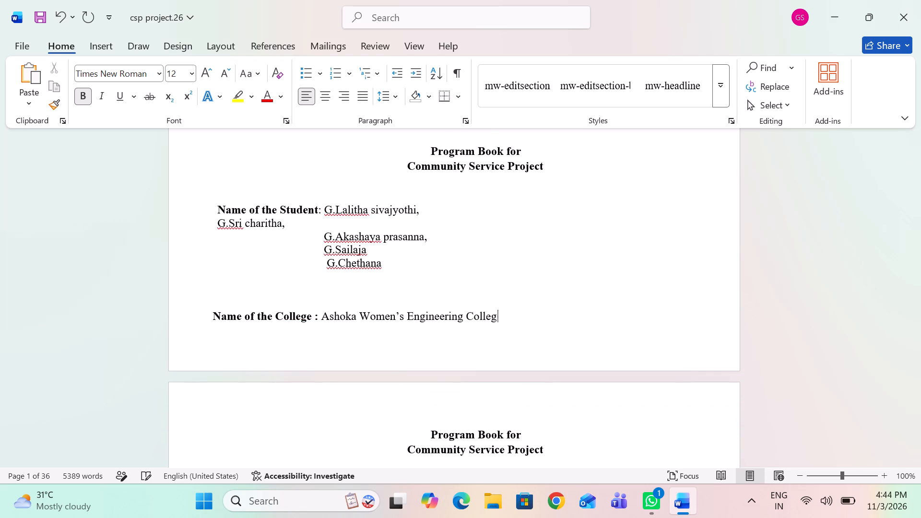
pyautogui.press('BackSpace')
pyautogui.press('BackSpace')
pyautogui.press('BackSpace')
pyautogui.press('BackSpace')
pyautogui.press('BackSpace')
pyautogui.press('BackSpace')
pyautogui.press('BackSpace')
pyautogui.press('BackSpace')
pyautogui.press('BackSpace')
pyautogui.press('BackSpace')
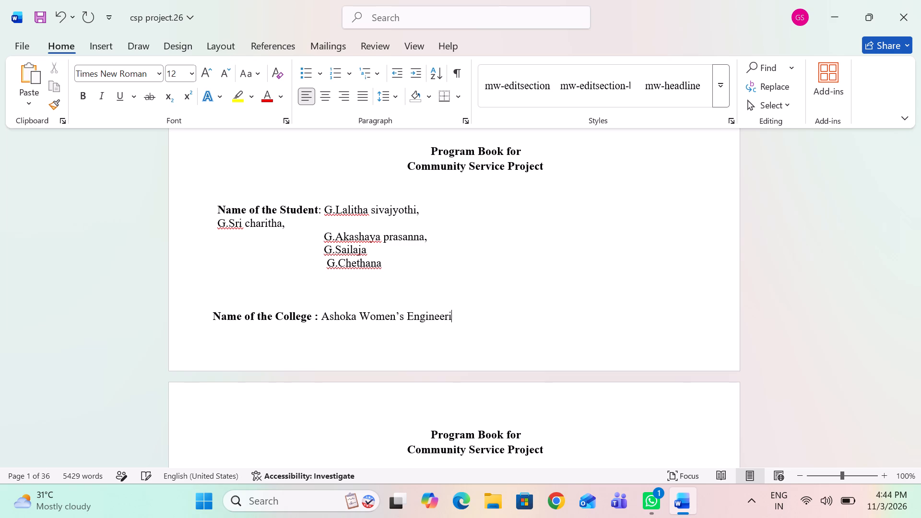
pyautogui.press('BackSpace')
pyautogui.press('BackSpace')
pyautogui.press('BackSpace')
pyautogui.press('BackSpace')
pyautogui.press('BackSpace')
pyautogui.press('BackSpace')
pyautogui.press('BackSpace')
pyautogui.press('BackSpace')
pyautogui.press('BackSpace')
pyautogui.press('BackSpace')
pyautogui.press('BackSpace')
pyautogui.press('BackSpace')
pyautogui.press('BackSpace')
pyautogui.press('BackSpace')
pyautogui.press('BackSpace')
pyautogui.press('BackSpace')
pyautogui.press('BackSpace')
pyautogui.press('BackSpace')
pyautogui.press('BackSpace')
pyautogui.press('BackSpace')
pyautogui.press('BackSpace')
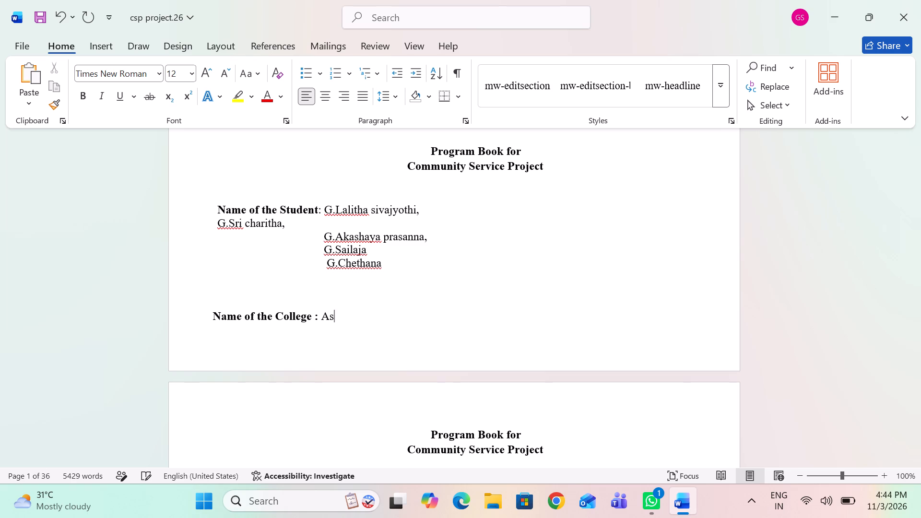
pyautogui.press('BackSpace')
pyautogui.press('BackSpace')
pyautogui.press('BackSpace')
pyautogui.press('BackSpace')
pyautogui.press('BackSpace')
pyautogui.press('BackSpace')
pyautogui.press('BackSpace')
pyautogui.press('BackSpace')
pyautogui.press('BackSpace')
pyautogui.press('BackSpace')
pyautogui.press('BackSpace')
pyautogui.press('BackSpace')
pyautogui.press('BackSpace')
pyautogui.press('BackSpace')
pyautogui.press('BackSpace')
pyautogui.press('BackSpace')
pyautogui.press('BackSpace')
pyautogui.press('BackSpace')
pyautogui.press('BackSpace')
pyautogui.press('BackSpace')
pyautogui.press('BackSpace')
pyautogui.press('BackSpace')
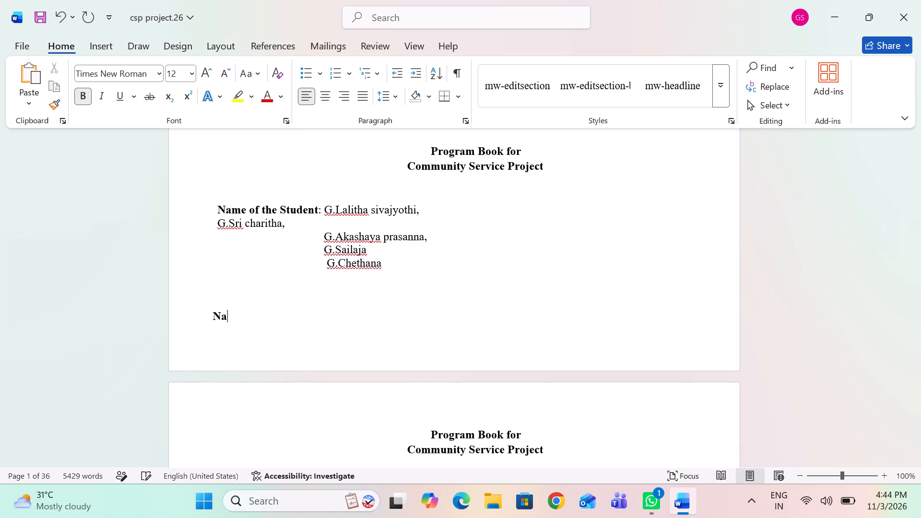
pyautogui.press('BackSpace')
pyautogui.press('BackSpace')
pyautogui.press('BackSpace')
pyautogui.press('BackSpace')
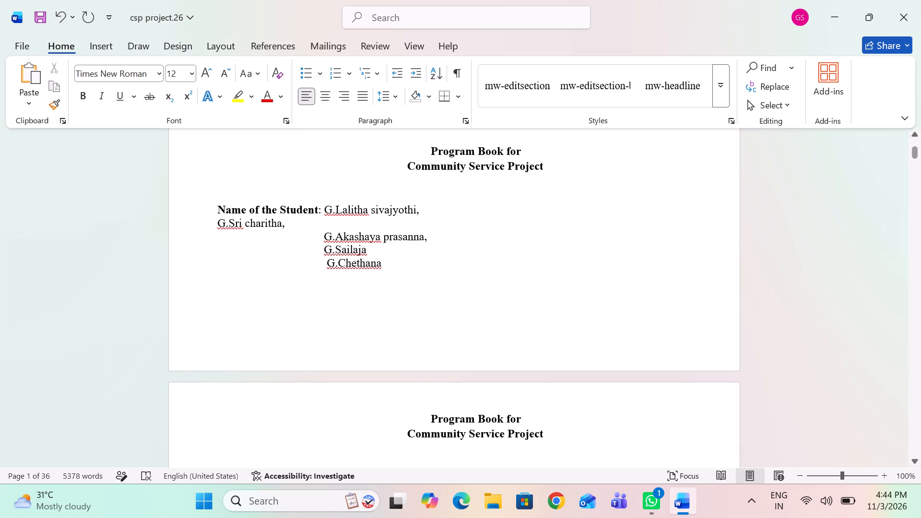
# Insert ten blank lines above the pasted Program Book for Community Service Project heading on page two.
pyautogui.click(430, 419)
pyautogui.press('Return')
pyautogui.press('Return')
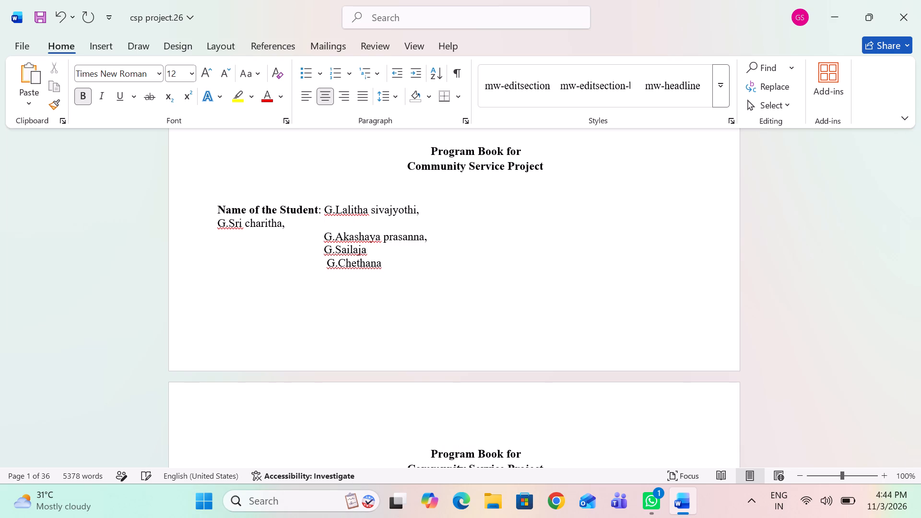
pyautogui.press('Return')
pyautogui.press('Return')
pyautogui.press('Return')
pyautogui.press('Return')
pyautogui.press('Return')
pyautogui.press('Return')
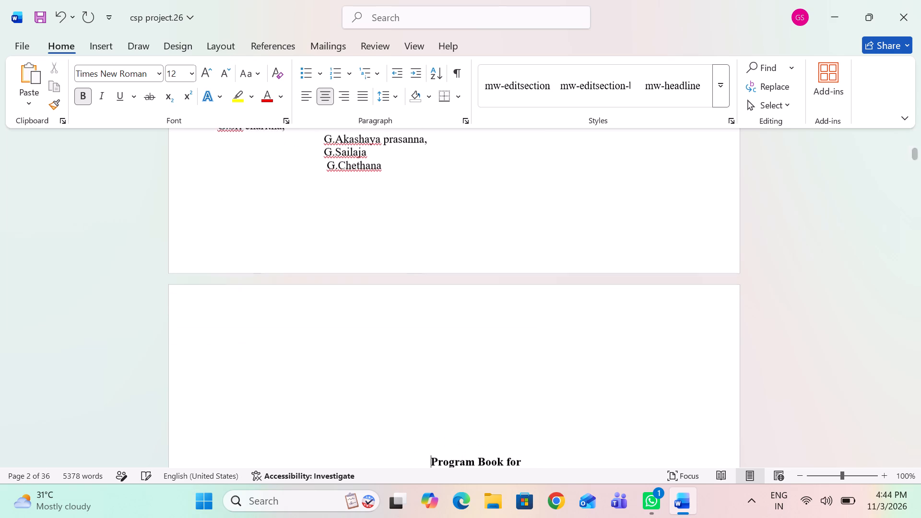
pyautogui.press('Return')
pyautogui.press('Return')
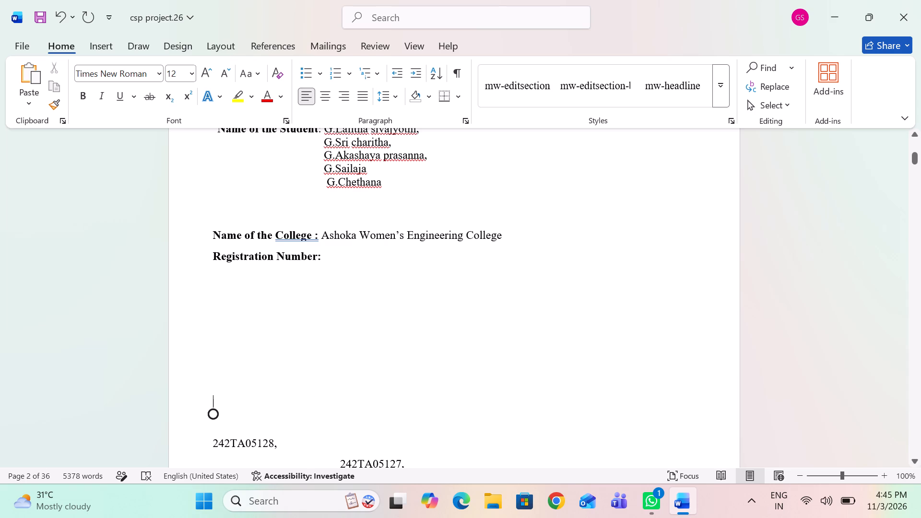
# Remove the extra blank lines between the Registration Number label and the first registration number on page two.
pyautogui.press('BackSpace')
pyautogui.press('BackSpace')
pyautogui.press('BackSpace')
pyautogui.press('BackSpace')
pyautogui.press('BackSpace')
pyautogui.press('BackSpace')
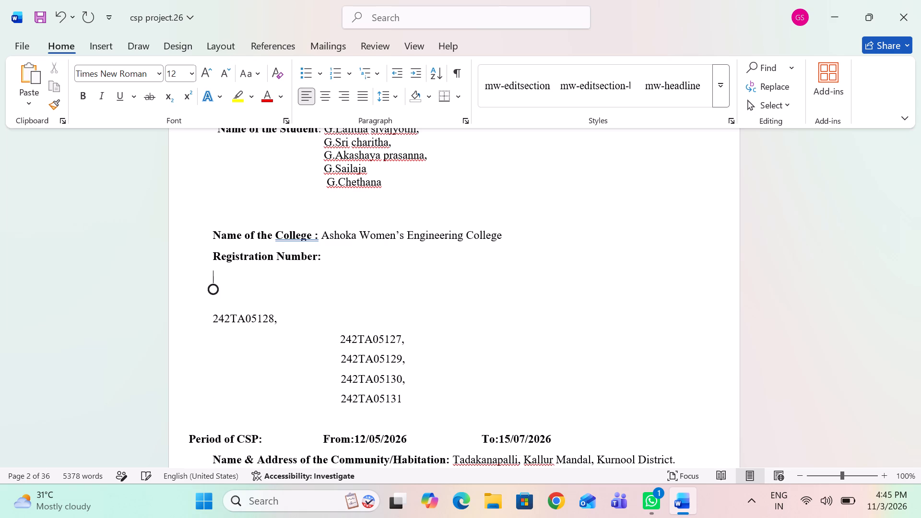
pyautogui.press('BackSpace')
pyautogui.press('BackSpace')
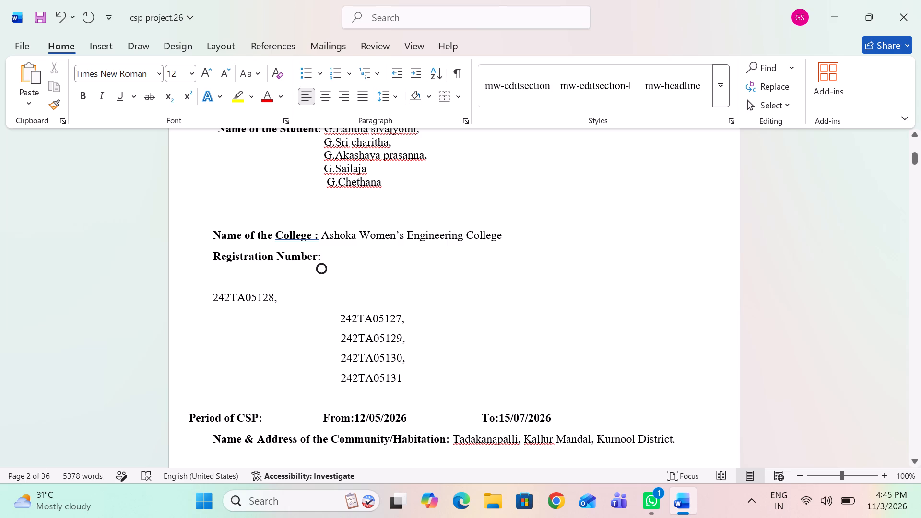
# Remove the extra blank line and trailing spaces between the student names and the Name of the College line on page two.
pyautogui.click(322, 215)
pyautogui.press('BackSpace')
pyautogui.press('BackSpace')
pyautogui.press('BackSpace')
pyautogui.press('BackSpace')
pyautogui.press('BackSpace')
pyautogui.press('BackSpace')
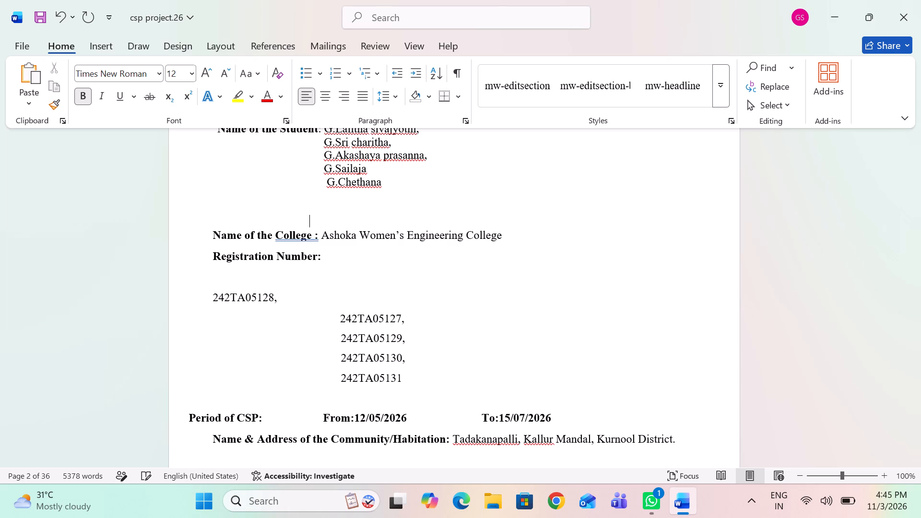
pyautogui.press('BackSpace')
pyautogui.press('BackSpace')
pyautogui.press('BackSpace')
pyautogui.press('BackSpace')
pyautogui.press('BackSpace')
pyautogui.press('BackSpace')
pyautogui.press('BackSpace')
pyautogui.press('BackSpace')
pyautogui.press('BackSpace')
pyautogui.press('BackSpace')
pyautogui.press('BackSpace')
pyautogui.press('BackSpace')
pyautogui.press('BackSpace')
pyautogui.press('BackSpace')
pyautogui.press('BackSpace')
pyautogui.press('BackSpace')
pyautogui.press('BackSpace')
pyautogui.press('BackSpace')
pyautogui.press('BackSpace')
pyautogui.press('BackSpace')
pyautogui.press('BackSpace')
pyautogui.press('BackSpace')
pyautogui.press('BackSpace')
pyautogui.press('BackSpace')
pyautogui.press('BackSpace')
pyautogui.press('BackSpace')
pyautogui.press('BackSpace')
pyautogui.press('BackSpace')
pyautogui.press('BackSpace')
pyautogui.press('BackSpace')
pyautogui.press('BackSpace')
pyautogui.press('BackSpace')
pyautogui.press('BackSpace')
pyautogui.press('BackSpace')
pyautogui.press('BackSpace')
pyautogui.press('BackSpace')
pyautogui.press('BackSpace')
pyautogui.press('BackSpace')
pyautogui.press('BackSpace')
pyautogui.press('BackSpace')
pyautogui.press('BackSpace')
pyautogui.press('BackSpace')
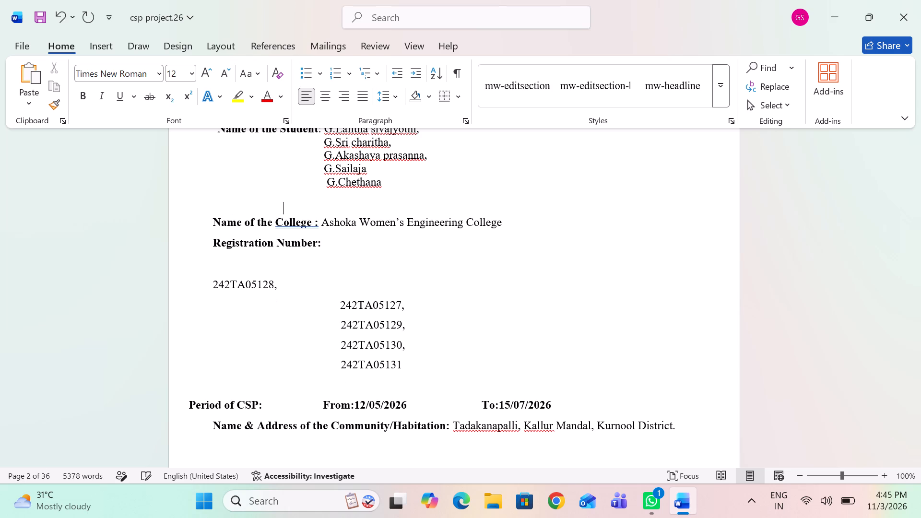
pyautogui.press('BackSpace')
pyautogui.press('BackSpace')
pyautogui.press('BackSpace')
pyautogui.press('BackSpace')
pyautogui.press('BackSpace')
pyautogui.press('BackSpace')
pyautogui.press('BackSpace')
pyautogui.press('BackSpace')
pyautogui.press('BackSpace')
pyautogui.press('BackSpace')
pyautogui.press('BackSpace')
pyautogui.press('BackSpace')
pyautogui.press('BackSpace')
pyautogui.press('BackSpace')
pyautogui.press('BackSpace')
pyautogui.press('BackSpace')
pyautogui.press('BackSpace')
pyautogui.press('BackSpace')
pyautogui.press('BackSpace')
pyautogui.press('BackSpace')
pyautogui.press('BackSpace')
pyautogui.press('BackSpace')
# Delete the original Program Book for Community Service Project heading and the Name of the Student list from the first page.
pyautogui.scroll(-1, 376, 213)
pyautogui.scroll(1, 376, 213)
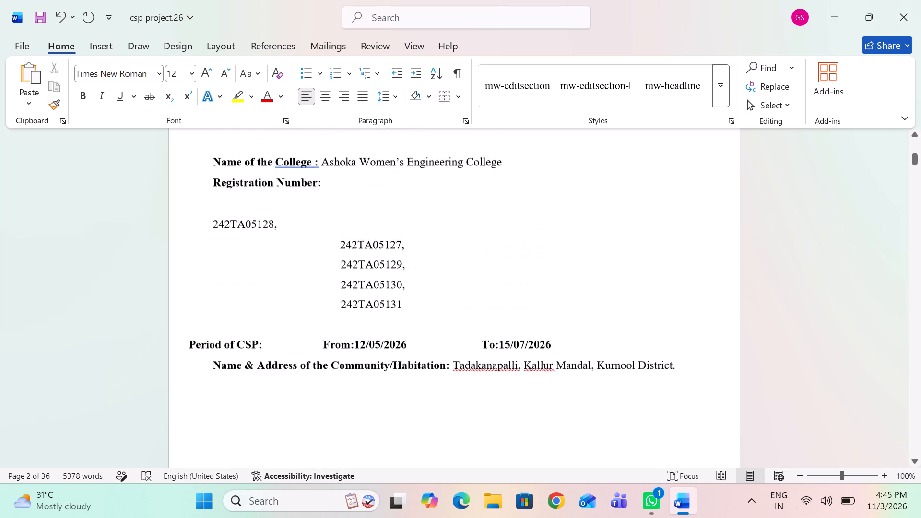
pyautogui.scroll(5, 376, 213)
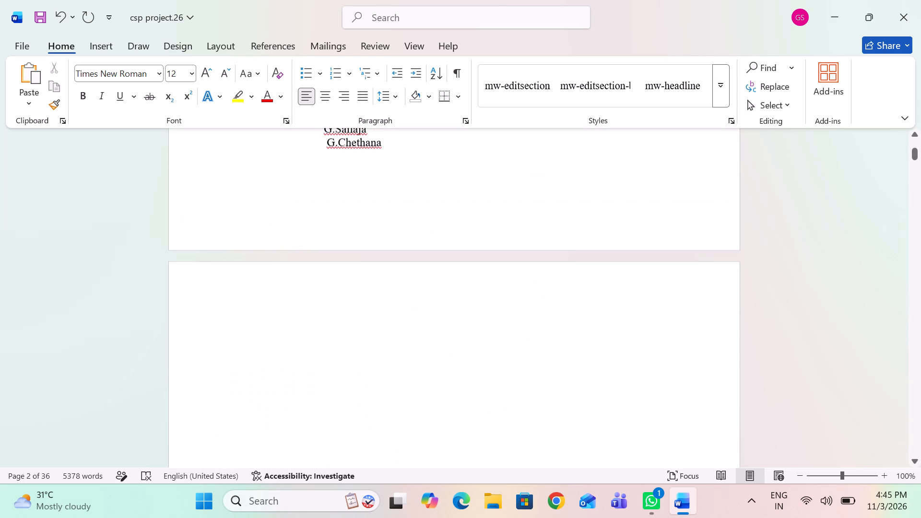
pyautogui.scroll(4, 376, 213)
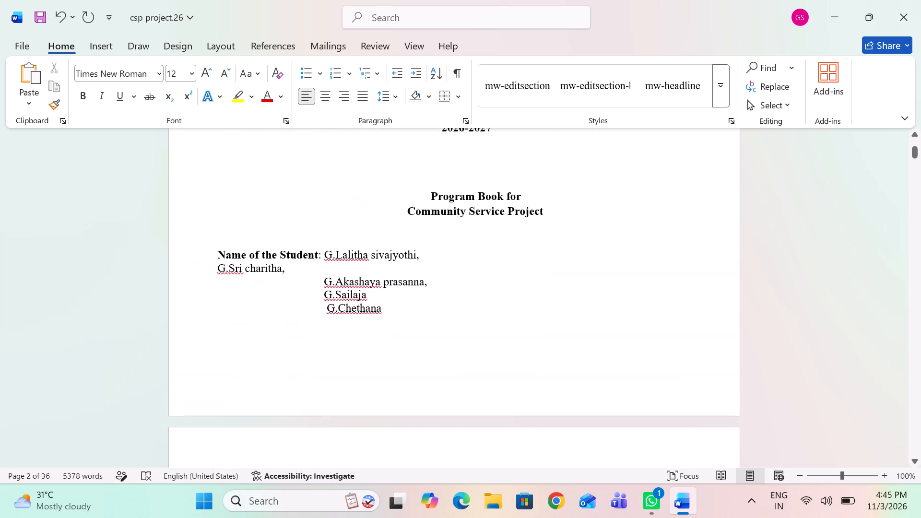
pyautogui.scroll(1, 376, 213)
pyautogui.click(387, 306)
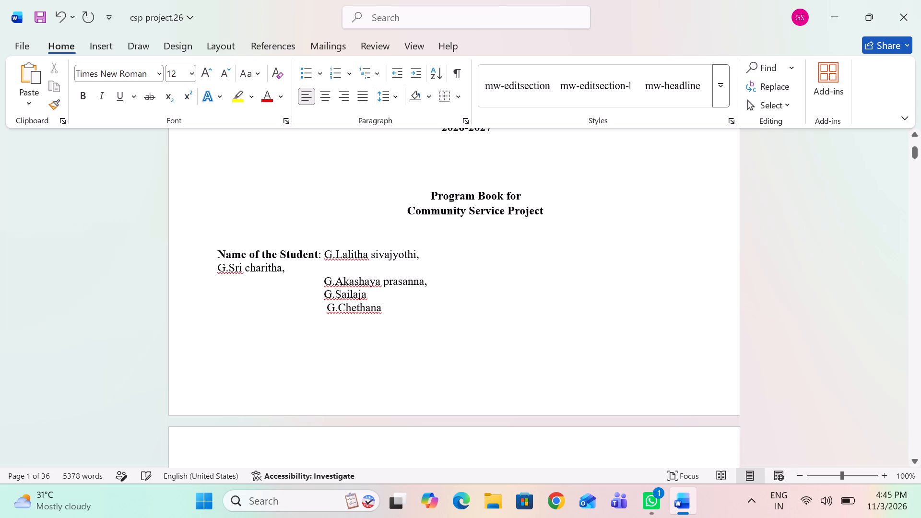
pyautogui.press('BackSpace')
pyautogui.press('BackSpace')
pyautogui.press('BackSpace')
pyautogui.press('BackSpace')
pyautogui.press('BackSpace')
pyautogui.press('BackSpace')
pyautogui.press('BackSpace')
pyautogui.press('BackSpace')
pyautogui.press('BackSpace')
pyautogui.press('BackSpace')
pyautogui.press('BackSpace')
pyautogui.press('BackSpace')
pyautogui.press('BackSpace')
pyautogui.press('BackSpace')
pyautogui.press('BackSpace')
pyautogui.press('BackSpace')
pyautogui.press('BackSpace')
pyautogui.press('BackSpace')
pyautogui.press('BackSpace')
pyautogui.press('BackSpace')
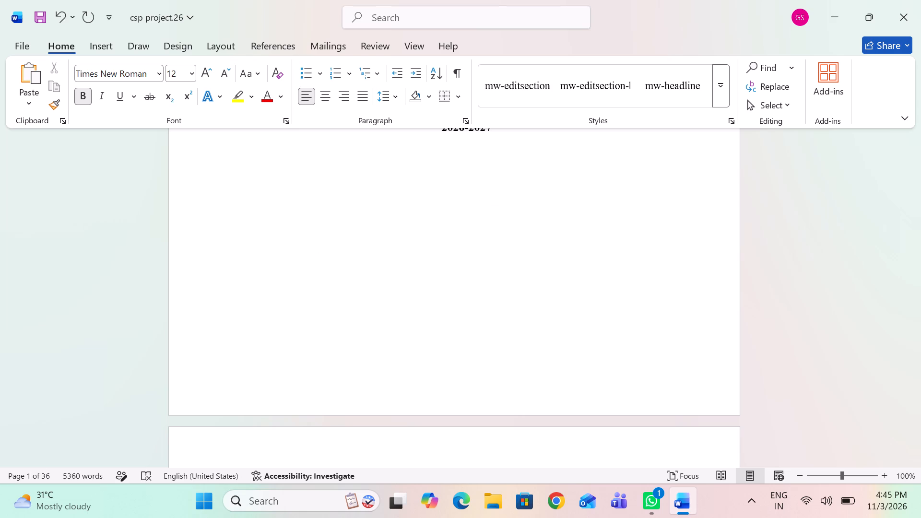
# Review the layout of the cover page and the relocated Program Book details on page two.
pyautogui.scroll(3, 387, 306)
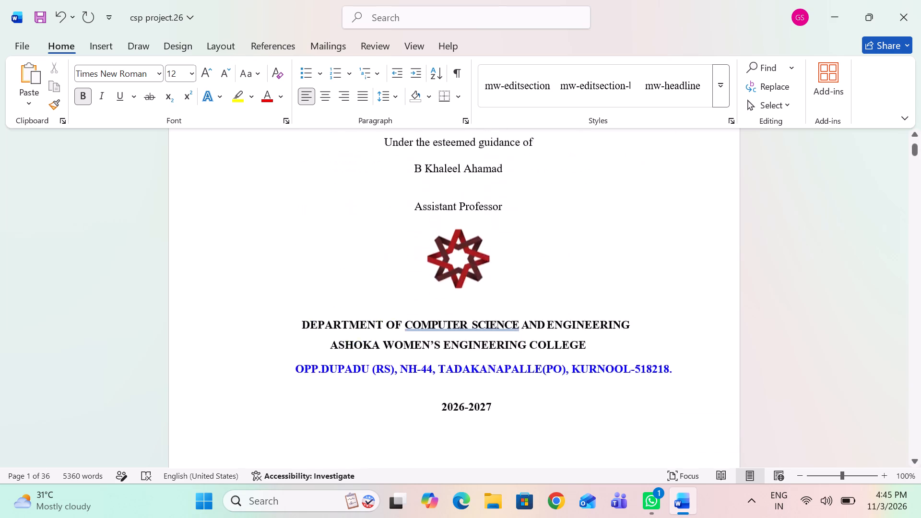
pyautogui.scroll(3, 387, 306)
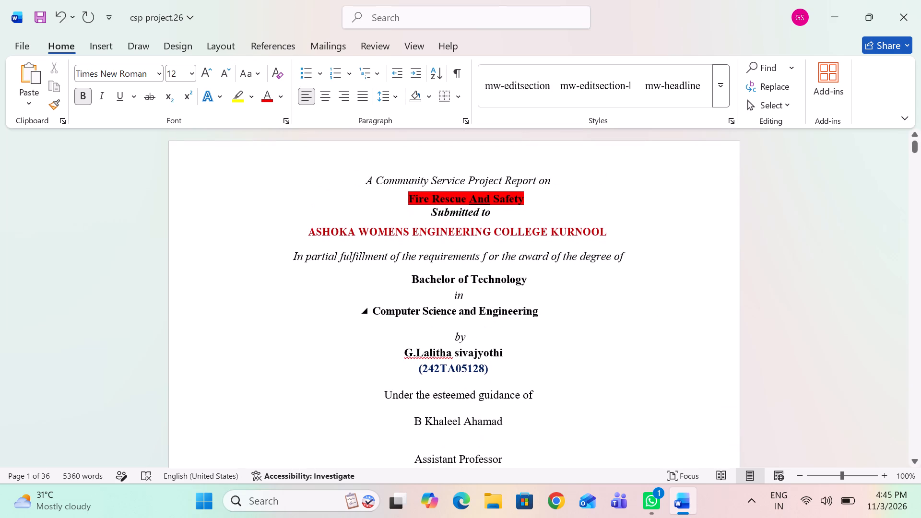
pyautogui.scroll(-4, 387, 306)
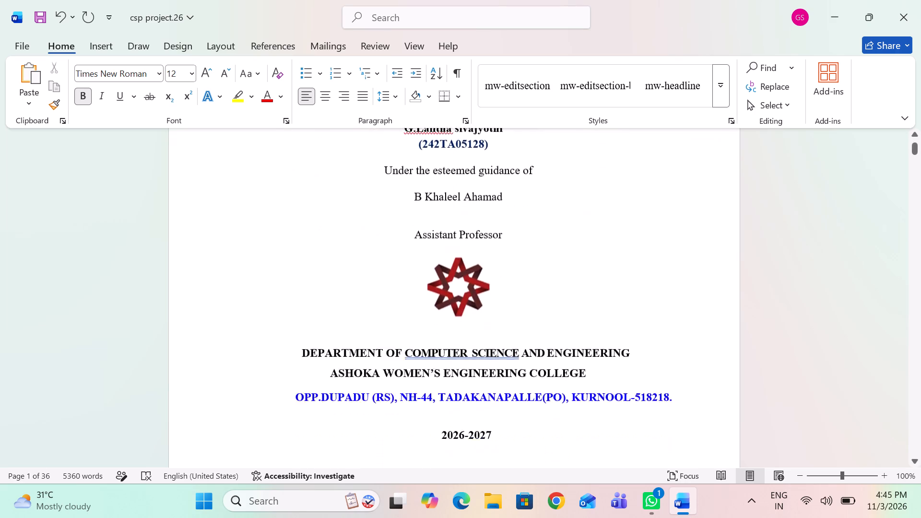
pyautogui.scroll(-3, 387, 306)
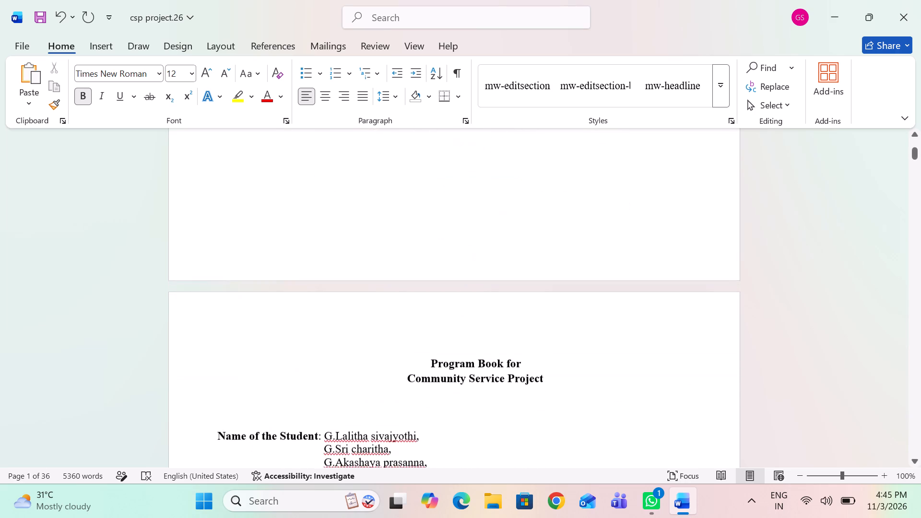
pyautogui.scroll(-5, 387, 306)
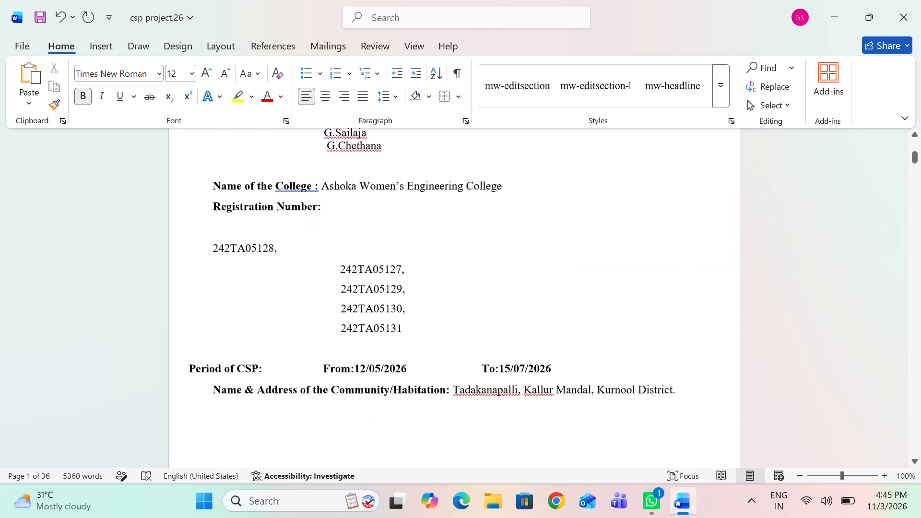
pyautogui.scroll(-4, 387, 306)
pyautogui.scroll(1, 387, 306)
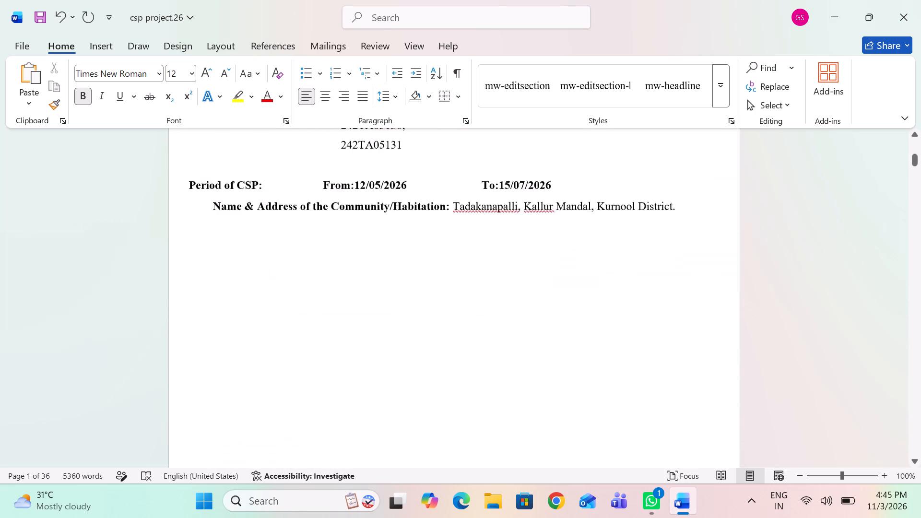
pyautogui.scroll(1, 387, 306)
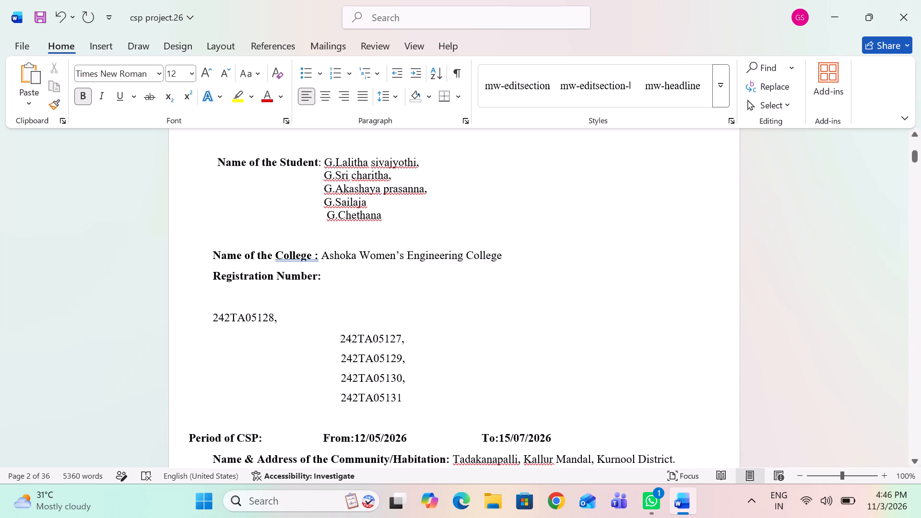
# Enter the fourth listed student's registration number in regular weight directly after the Registration Number label on page two.
pyautogui.click(329, 277)
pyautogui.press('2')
pyautogui.press('BackSpace')
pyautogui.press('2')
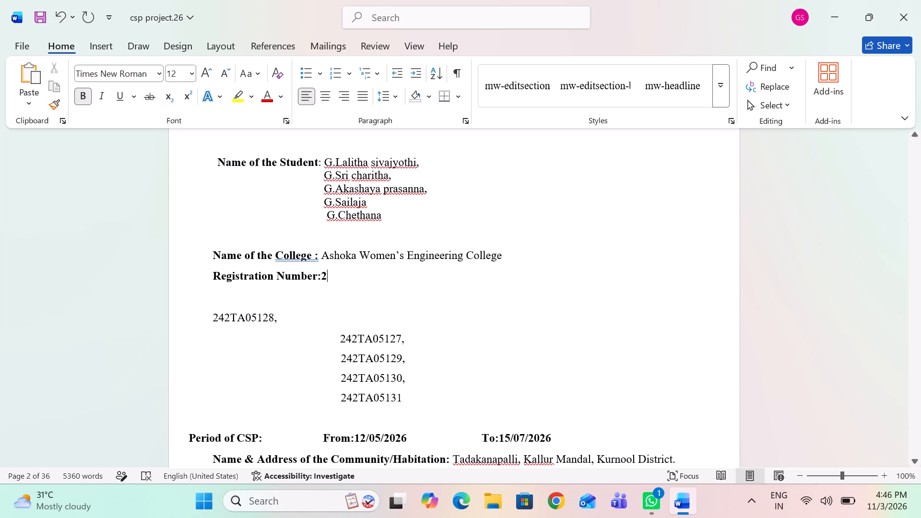
pyautogui.moveTo(322, 276); pyautogui.dragTo(331, 282)
pyautogui.click(335, 255)
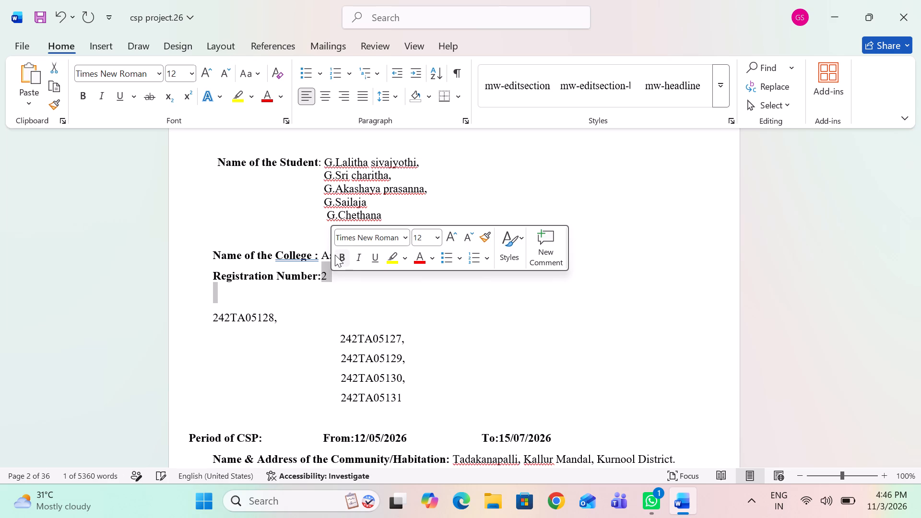
pyautogui.click(344, 291)
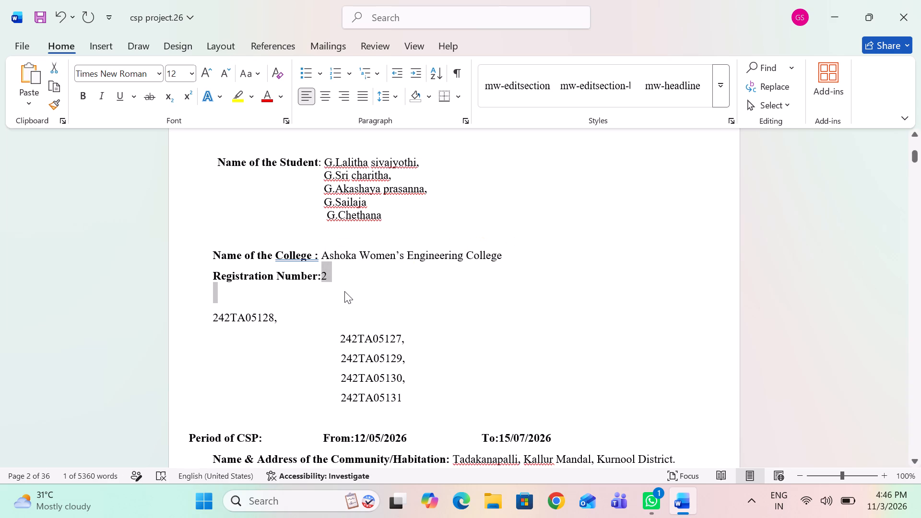
pyautogui.moveTo(344, 291); pyautogui.dragTo(330, 276)
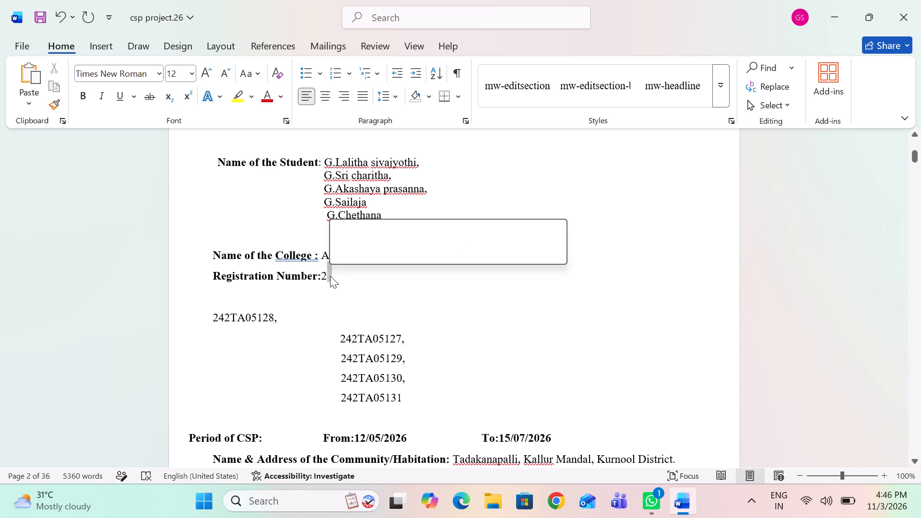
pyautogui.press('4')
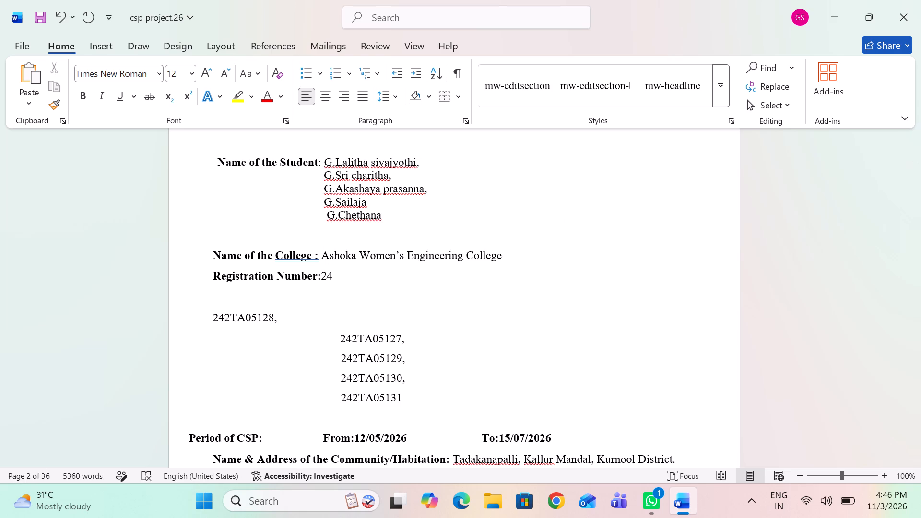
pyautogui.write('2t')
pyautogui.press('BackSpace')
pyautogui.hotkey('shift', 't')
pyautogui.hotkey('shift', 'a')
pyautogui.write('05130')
# Delete the separate first registration number line and the blank line below the Registration Number label.
pyautogui.click(284, 320)
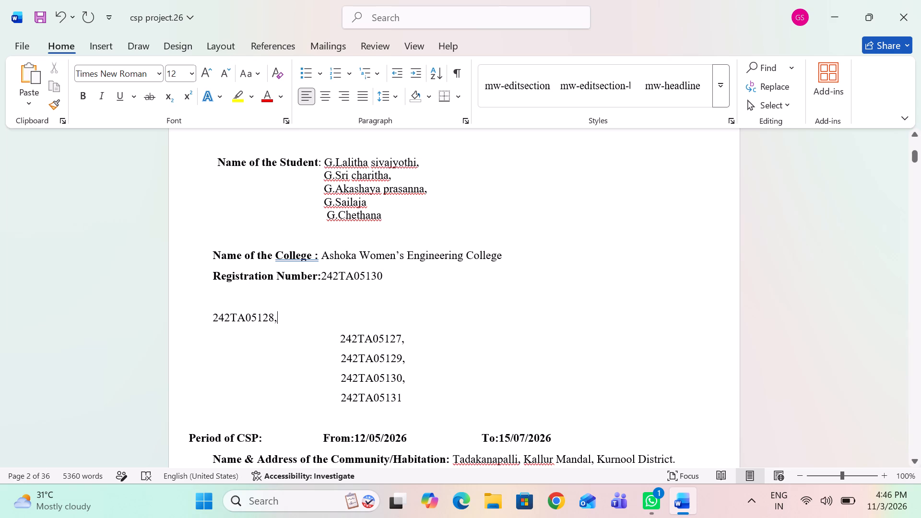
pyautogui.press('BackSpace')
pyautogui.press('BackSpace')
pyautogui.press('BackSpace')
pyautogui.press('BackSpace')
pyautogui.press('BackSpace')
pyautogui.press('BackSpace')
pyautogui.press('BackSpace')
pyautogui.press('BackSpace')
pyautogui.press('BackSpace')
pyautogui.press('BackSpace')
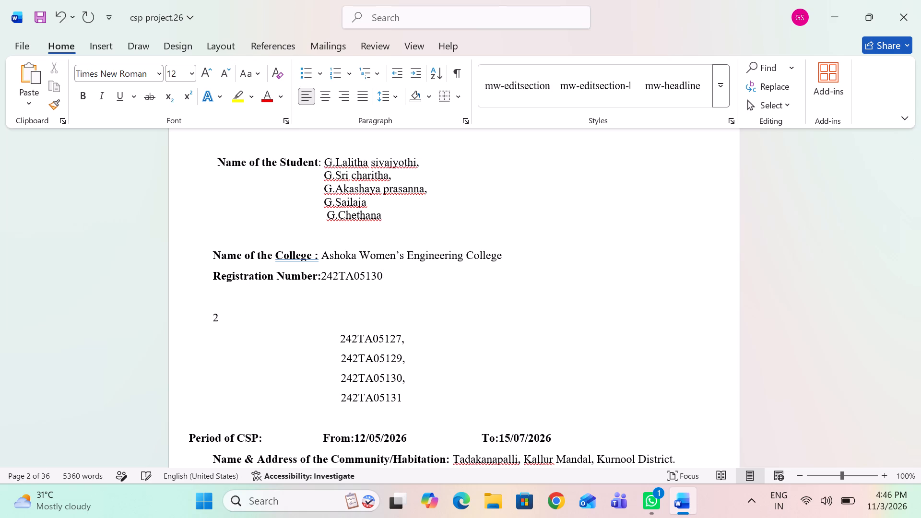
pyautogui.press('BackSpace')
pyautogui.press('BackSpace')
pyautogui.press('BackSpace')
pyautogui.press('BackSpace')
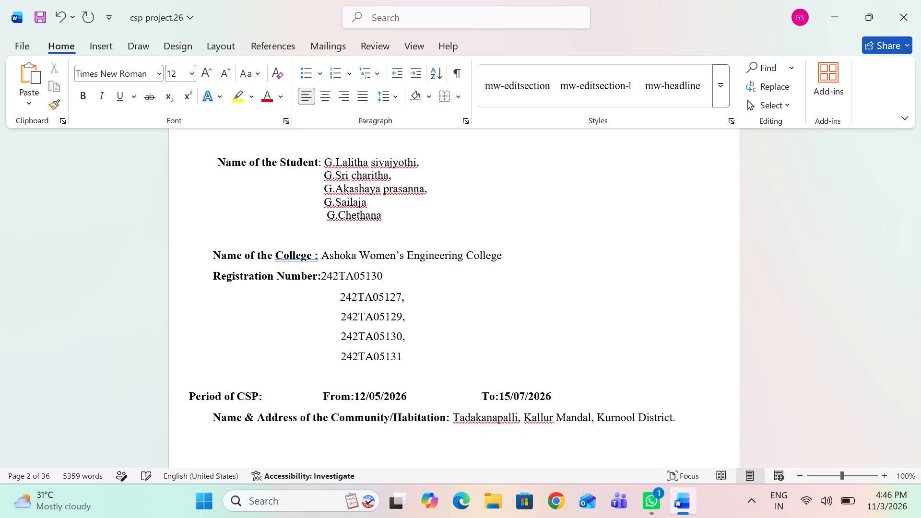
# Insert five spaces between the Registration Number label and the first number to bring it nearer the numbers listed below.
pyautogui.click(323, 276)
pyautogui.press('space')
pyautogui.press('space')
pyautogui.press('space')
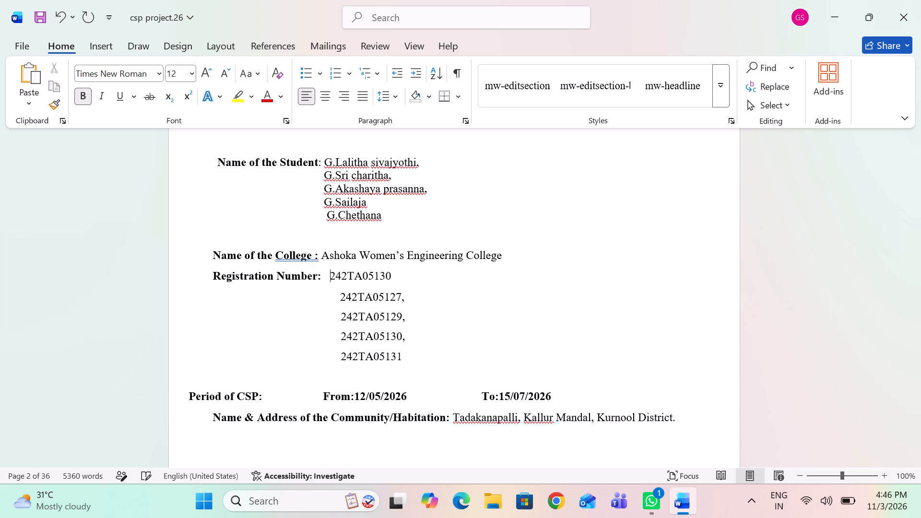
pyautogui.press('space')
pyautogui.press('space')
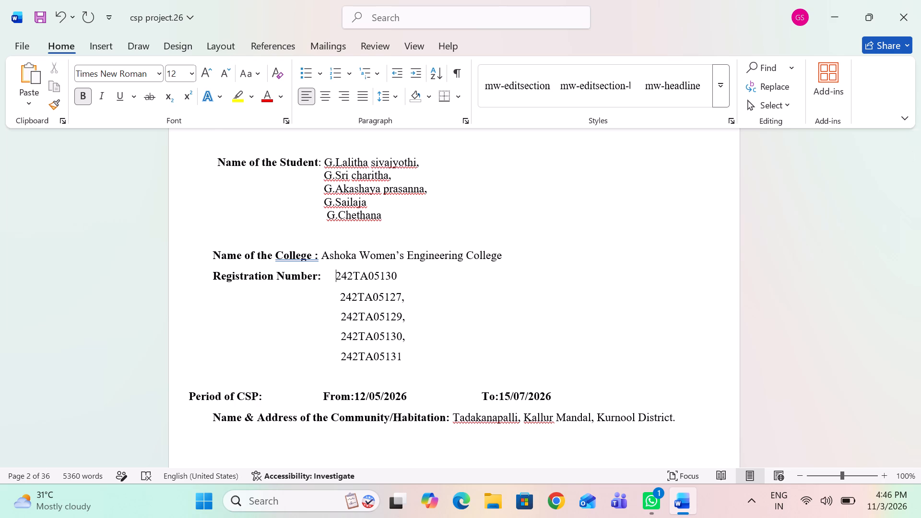
# Remove the trailing commas from the second, third and fourth registration numbers in the list on page two.
pyautogui.scroll(-3, 328, 254)
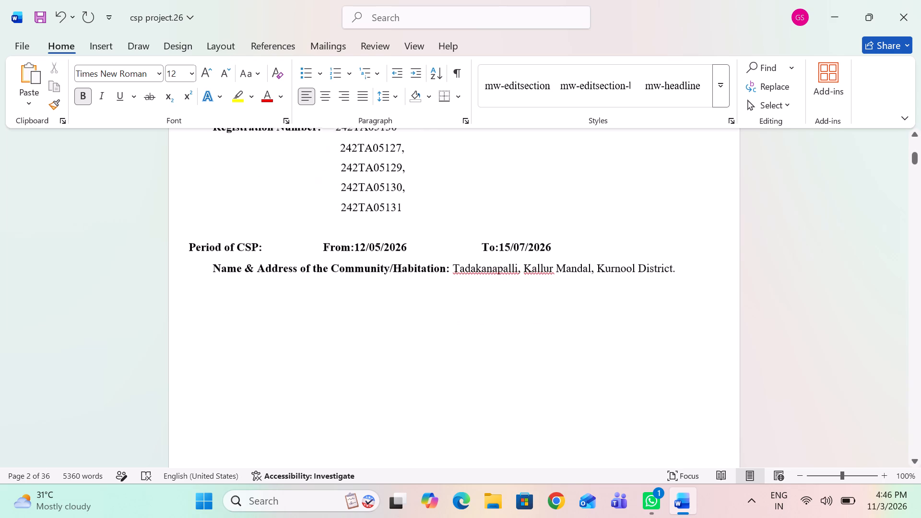
pyautogui.scroll(1, 328, 254)
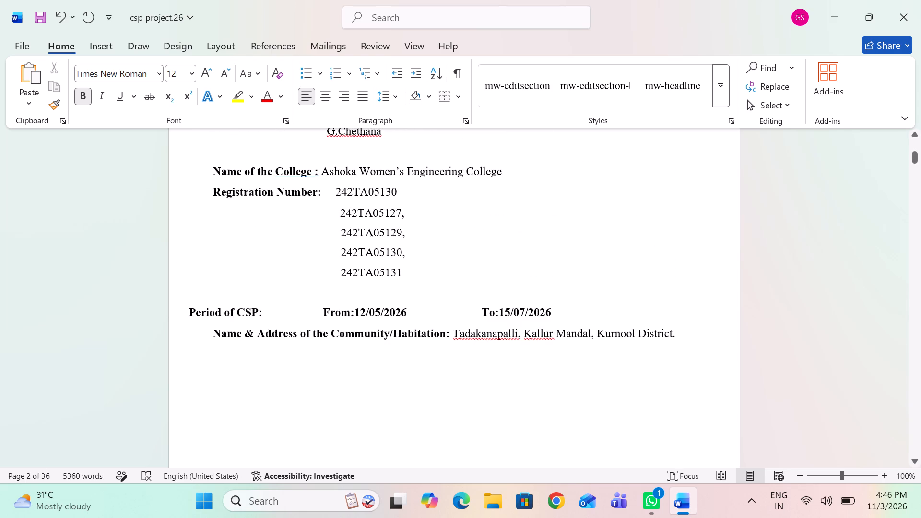
pyautogui.scroll(1, 328, 254)
pyautogui.click(410, 213)
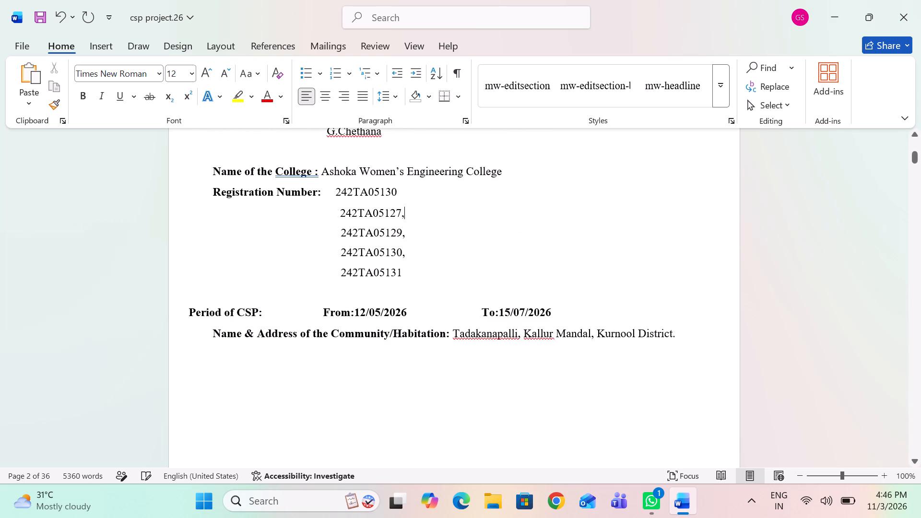
pyautogui.press('BackSpace')
pyautogui.click(413, 234)
pyautogui.press('BackSpace')
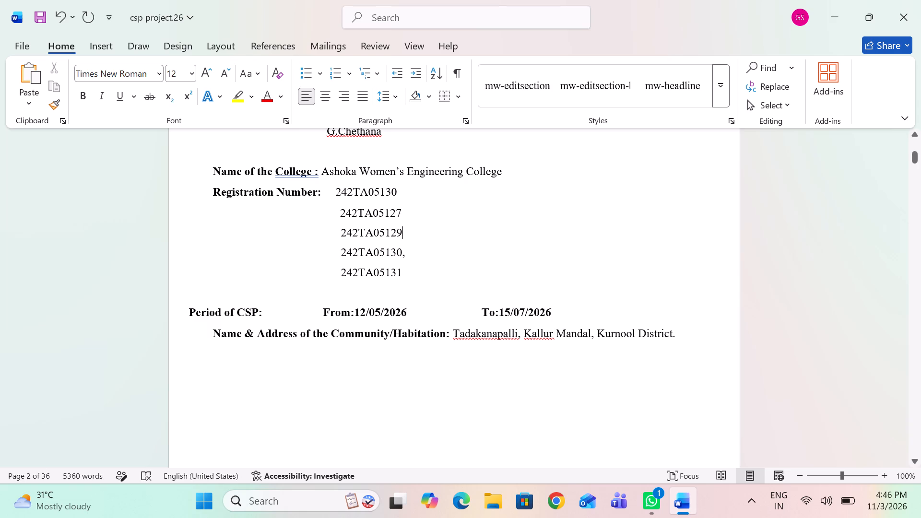
pyautogui.click(408, 253)
pyautogui.press('BackSpace')
# Check the remainder of page two below the community name and address line.
pyautogui.scroll(-1, 408, 253)
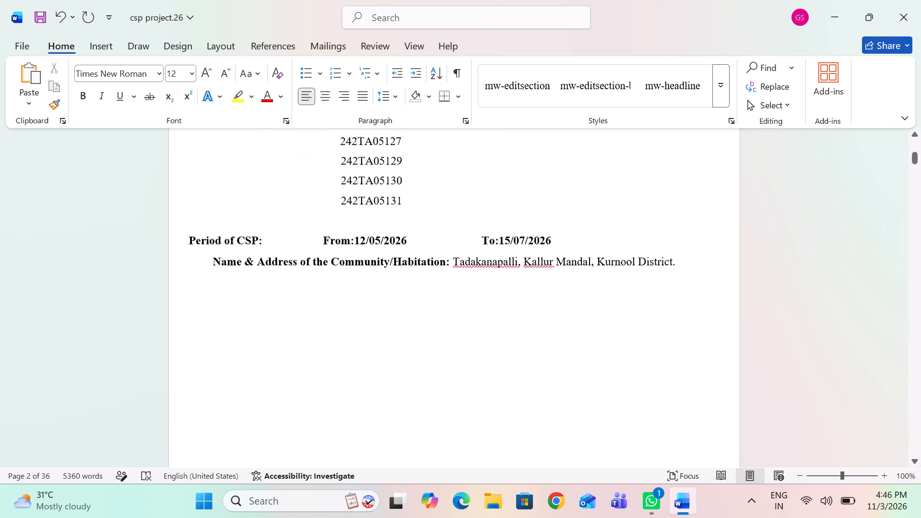
pyautogui.scroll(-1, 408, 253)
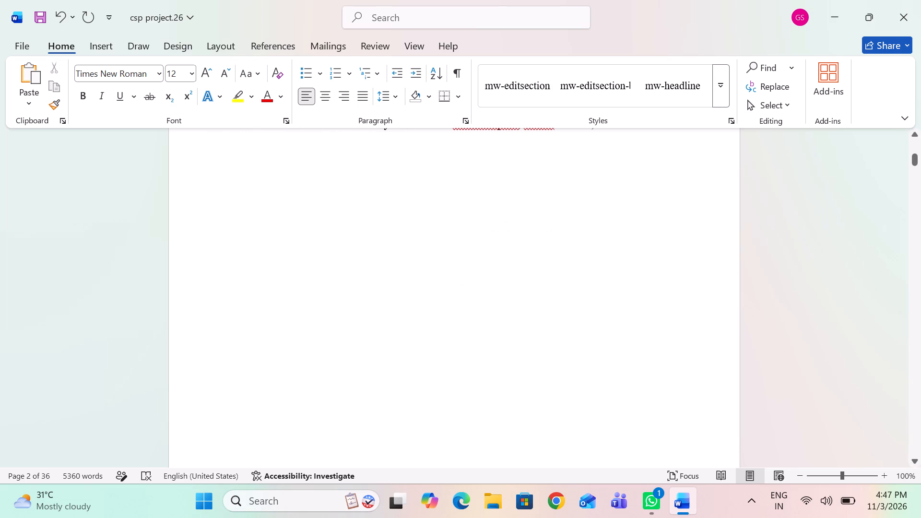
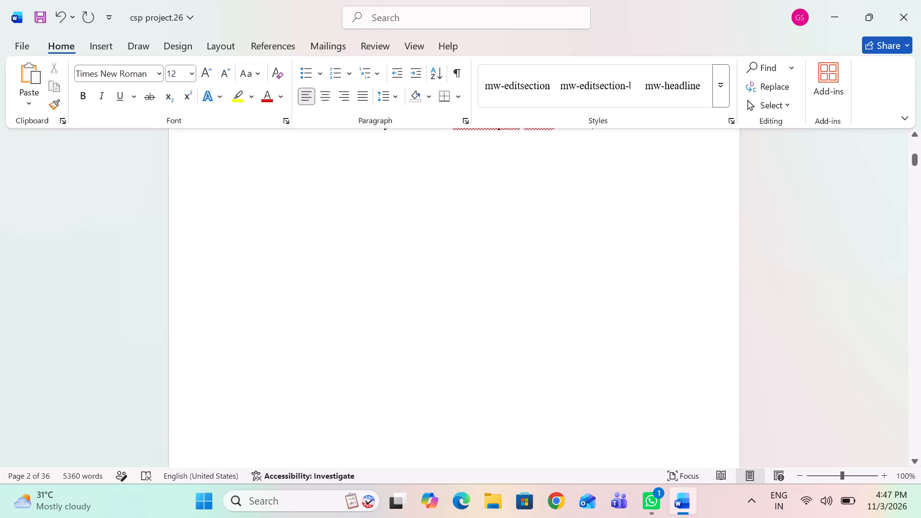
# Review the title, student, college and registration details on page two.
pyautogui.scroll(1, 257, 338)
pyautogui.scroll(-1, 257, 338)
pyautogui.scroll(3, 257, 338)
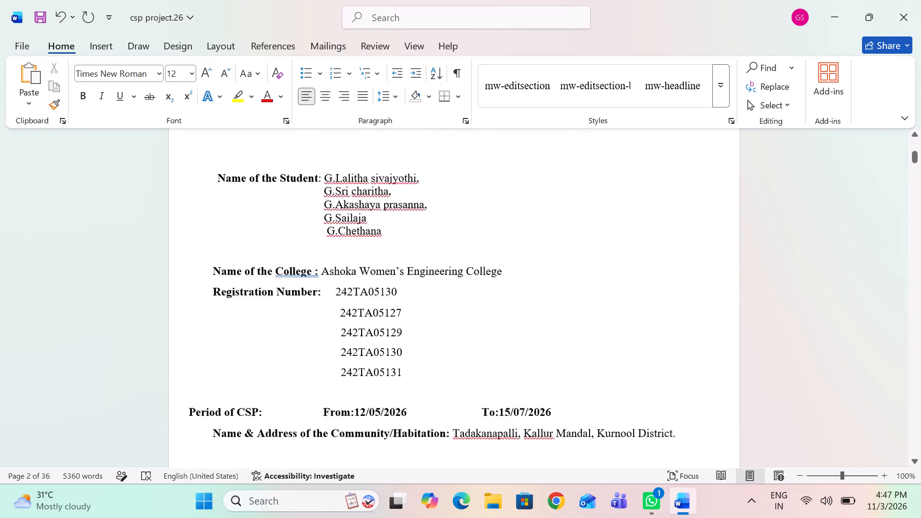
pyautogui.scroll(2, 257, 338)
pyautogui.hscroll(1, 257, 338)
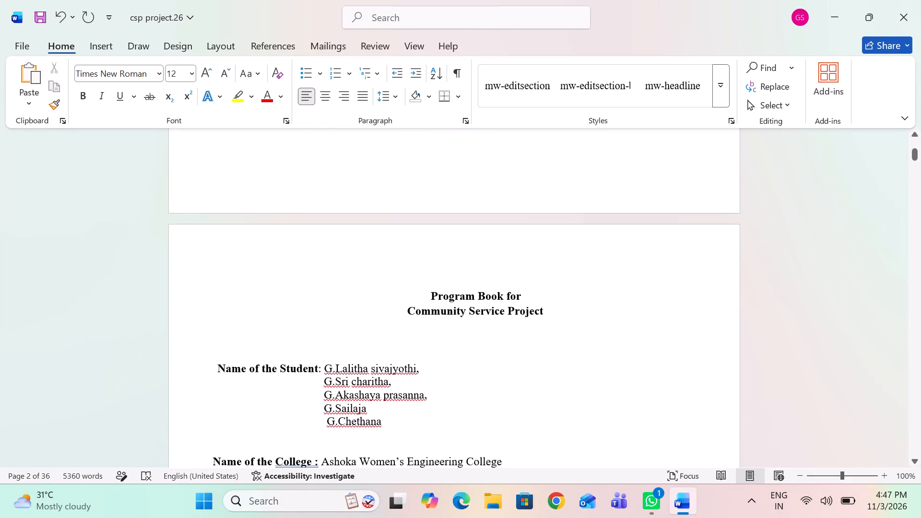
pyautogui.hscroll(1, 257, 338)
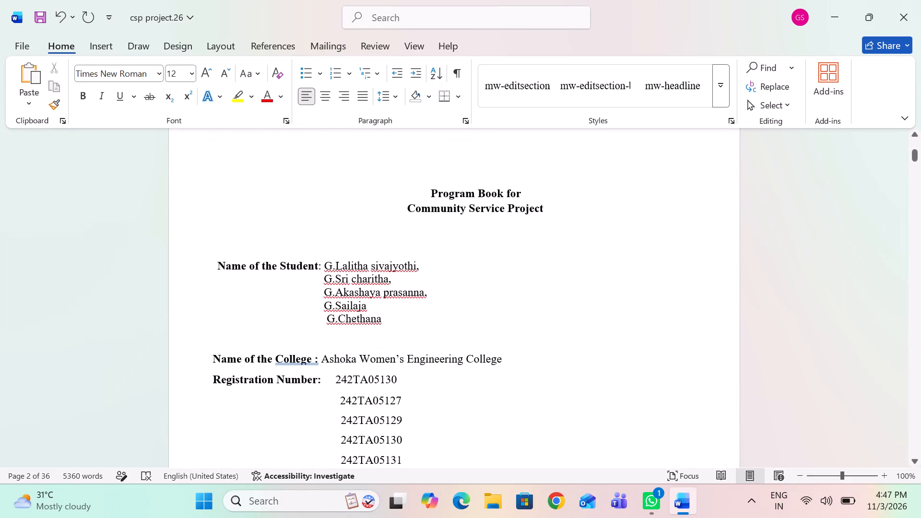
pyautogui.hscroll(1, 257, 338)
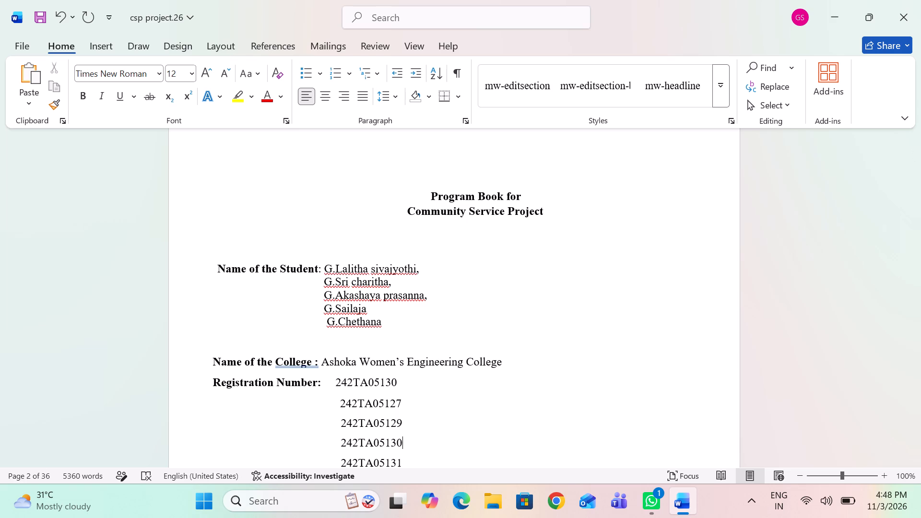
# Replace the first student's name on page three with the name of the student listed fourth, keeping the initial and leaving off the trailing comma.
pyautogui.scroll(-1, 263, 312)
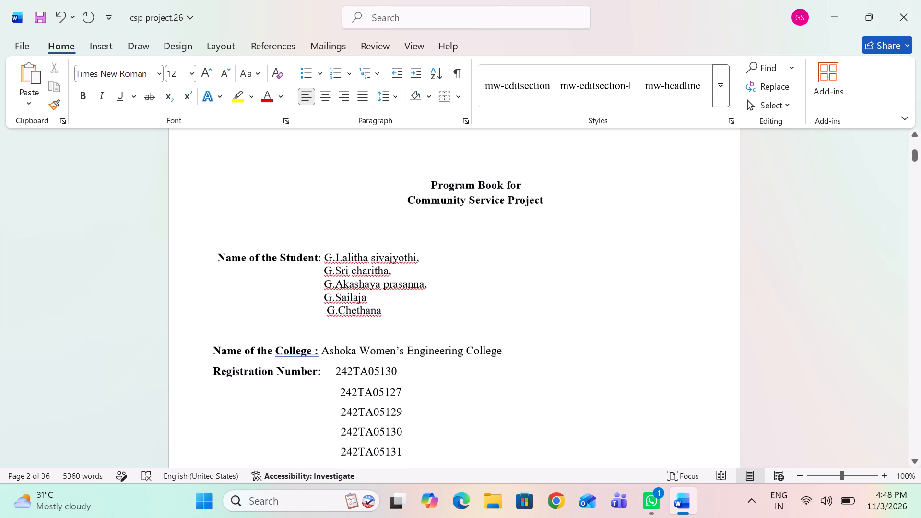
pyautogui.scroll(-5, 263, 312)
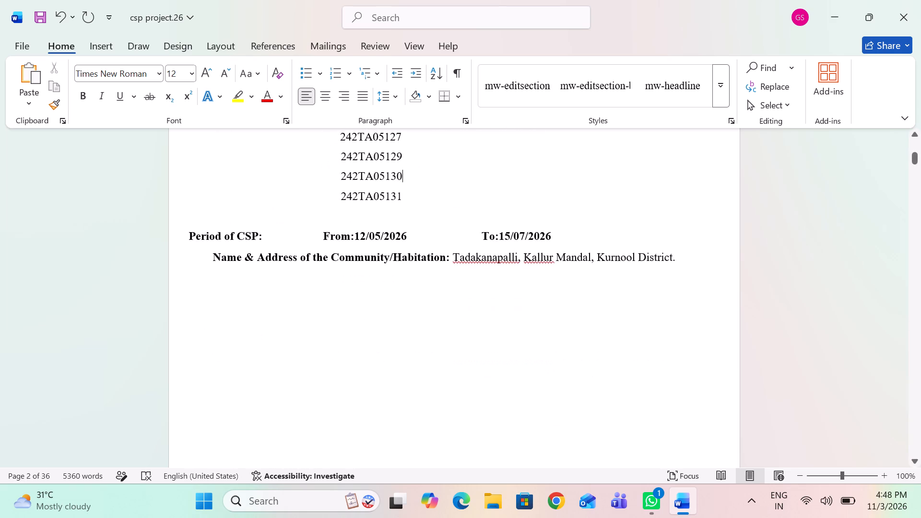
pyautogui.scroll(-5, 263, 312)
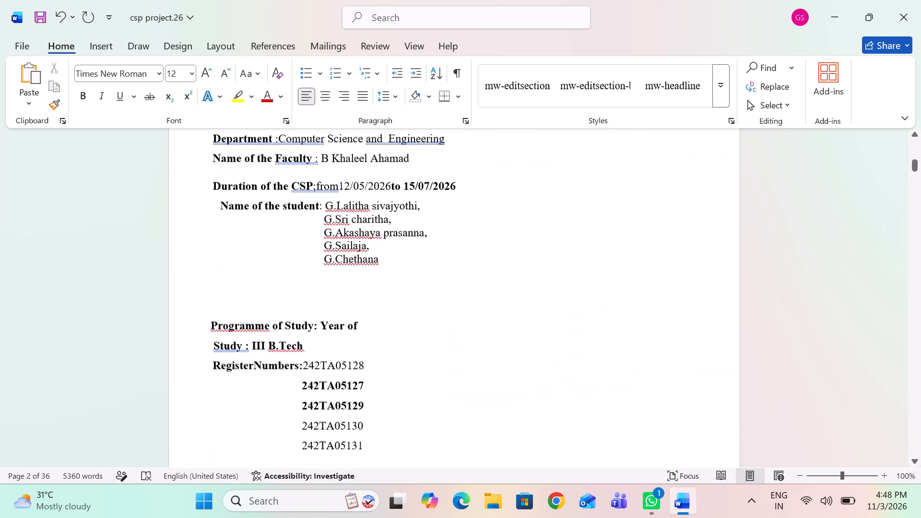
pyautogui.scroll(-1, 263, 312)
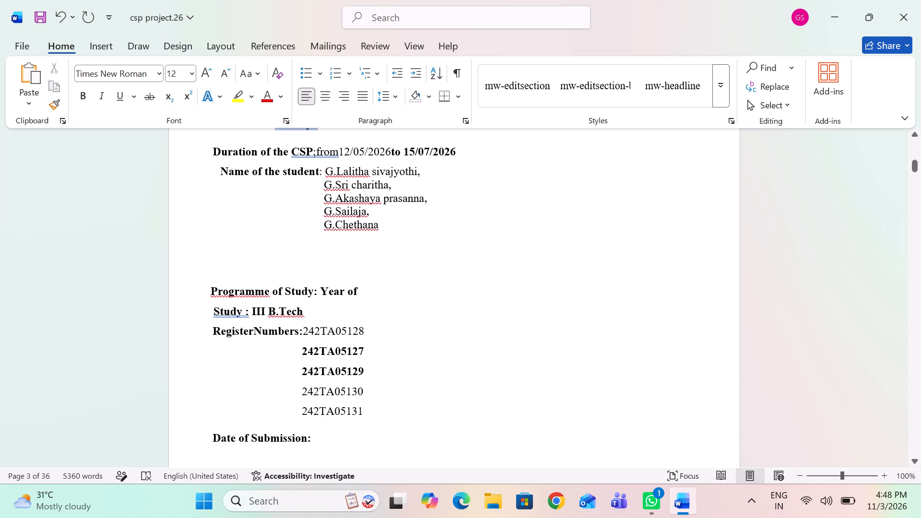
pyautogui.click(422, 176)
pyautogui.press('BackSpace')
pyautogui.press('BackSpace')
pyautogui.press('BackSpace')
pyautogui.press('BackSpace')
pyautogui.press('BackSpace')
pyautogui.press('BackSpace')
pyautogui.press('BackSpace')
pyautogui.press('BackSpace')
pyautogui.press('BackSpace')
pyautogui.press('BackSpace')
pyautogui.press('BackSpace')
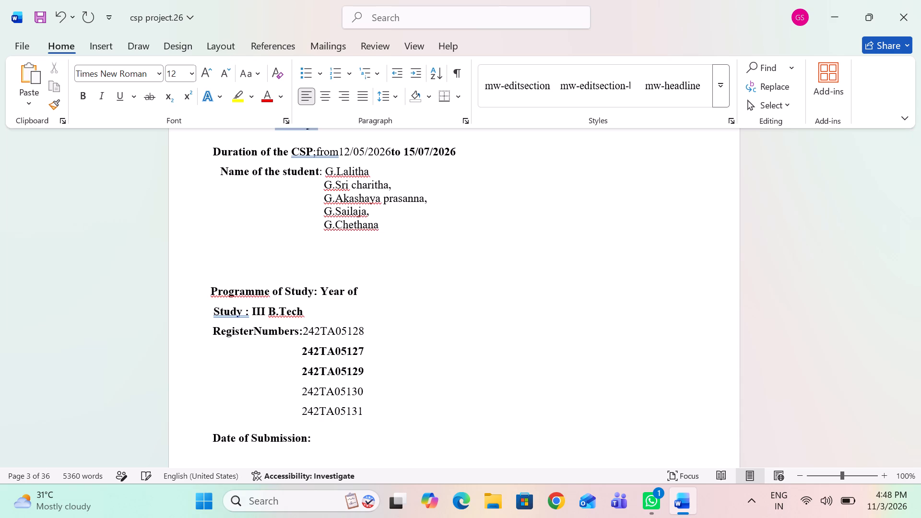
pyautogui.press('BackSpace')
pyautogui.press('BackSpace')
pyautogui.press('BackSpace')
pyautogui.press('BackSpace')
pyautogui.press('BackSpace')
pyautogui.press('BackSpace')
pyautogui.press('BackSpace')
pyautogui.press('BackSpace')
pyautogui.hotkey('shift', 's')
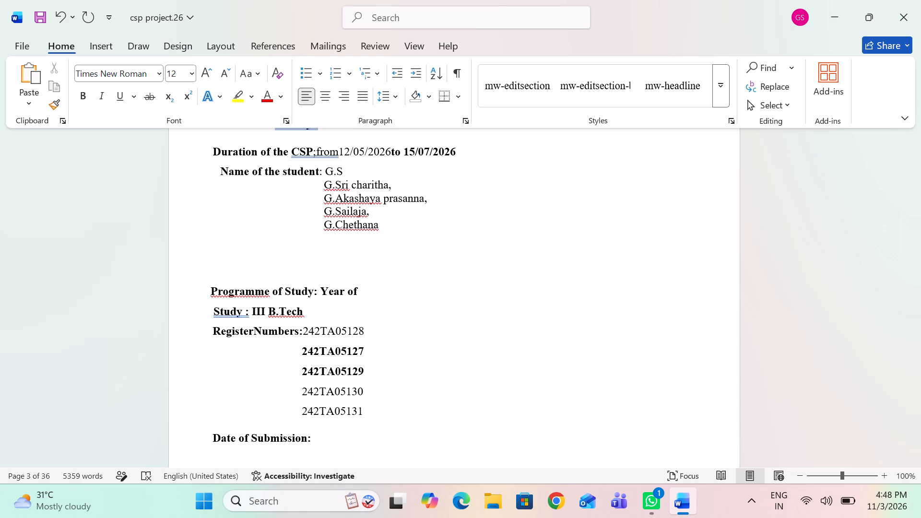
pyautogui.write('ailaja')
# Insert a space after the initial in the second, third and fourth student names on page three.
pyautogui.click(332, 182)
pyautogui.click(334, 183)
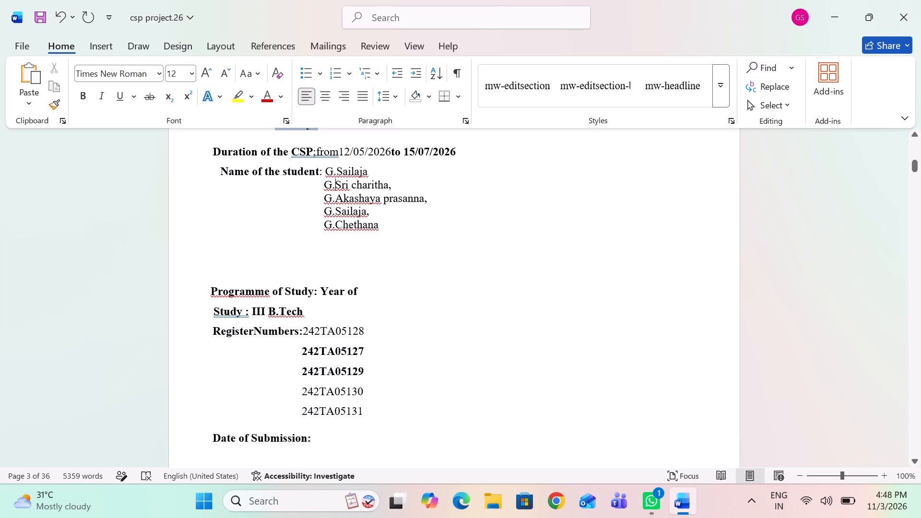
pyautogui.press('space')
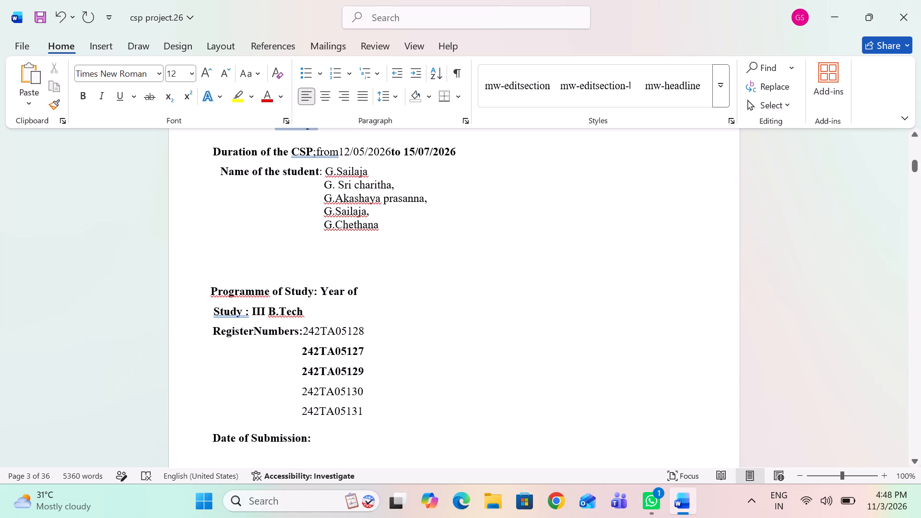
pyautogui.click(337, 199)
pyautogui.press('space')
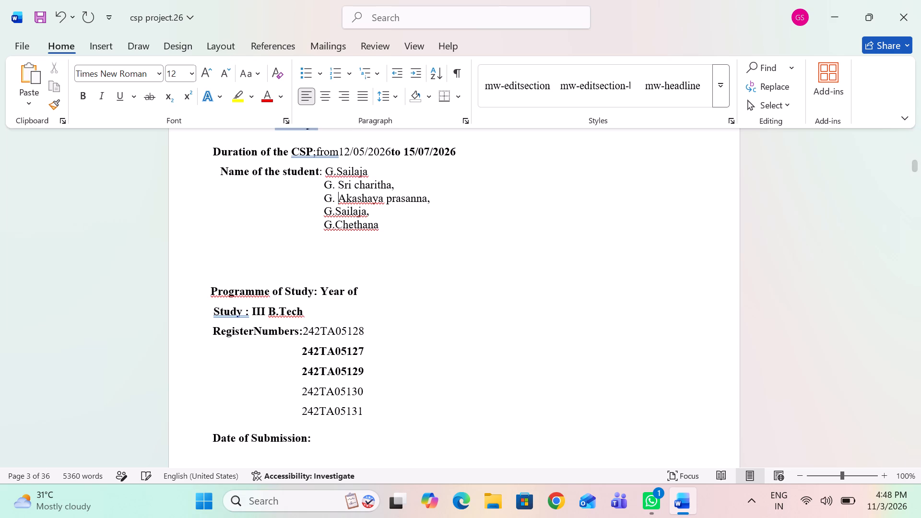
pyautogui.click(335, 208)
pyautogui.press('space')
# Correct the third student's name by capitalising its last word and removing the extra "a" before the "s" in its given name.
pyautogui.click(392, 197)
pyautogui.press('BackSpace')
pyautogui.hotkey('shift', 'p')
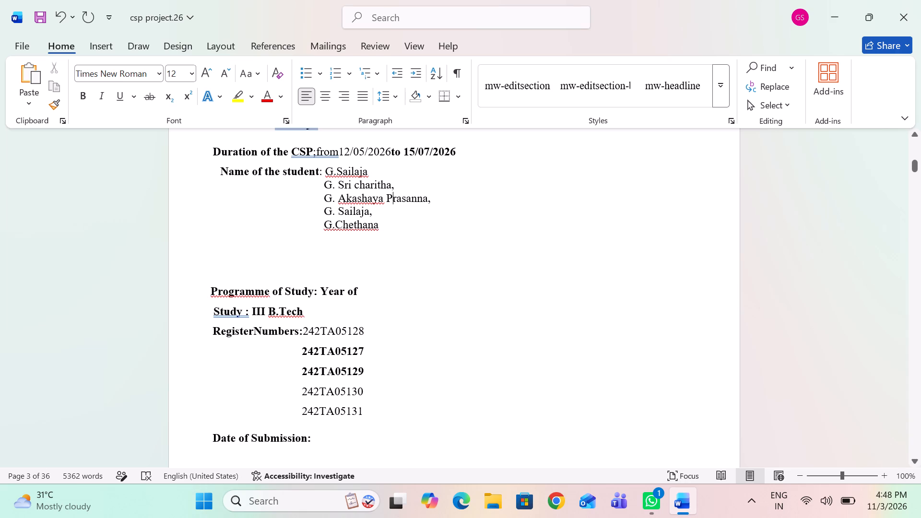
pyautogui.click(363, 198)
pyautogui.press('BackSpace')
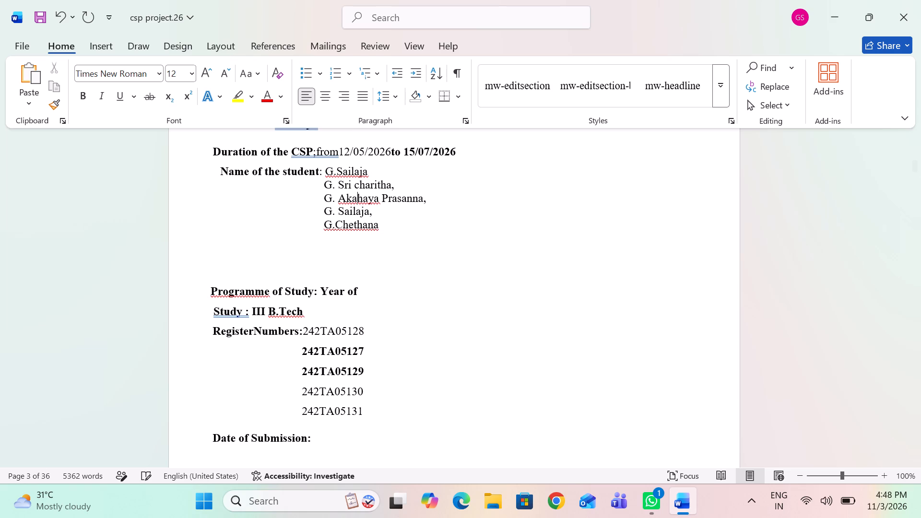
pyautogui.press('BackSpace')
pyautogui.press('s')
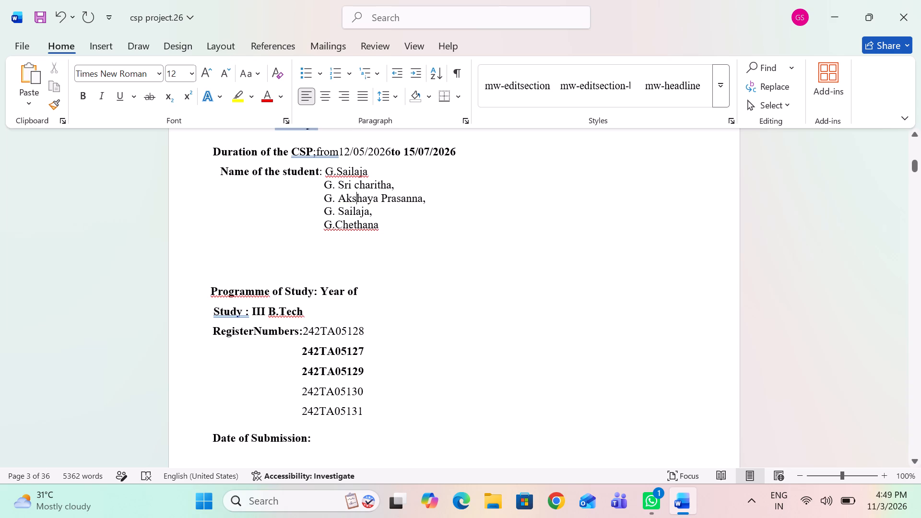
# Insert a space after the initial in the fifth and first student names on page three.
pyautogui.click(336, 222)
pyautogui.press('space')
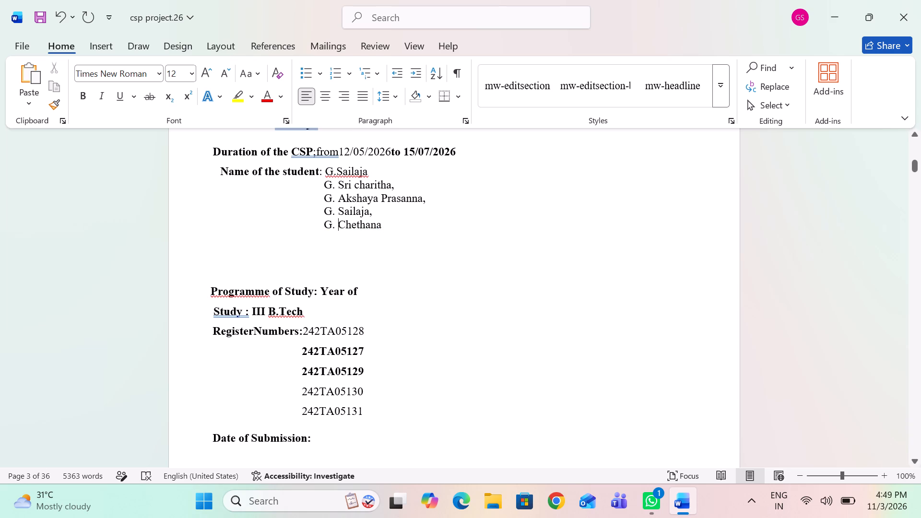
pyautogui.click(336, 167)
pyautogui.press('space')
# Change the endings of the first, third and fourth register numbers on page three to 30, 28 and 29 respectively.
pyautogui.scroll(-1, 336, 167)
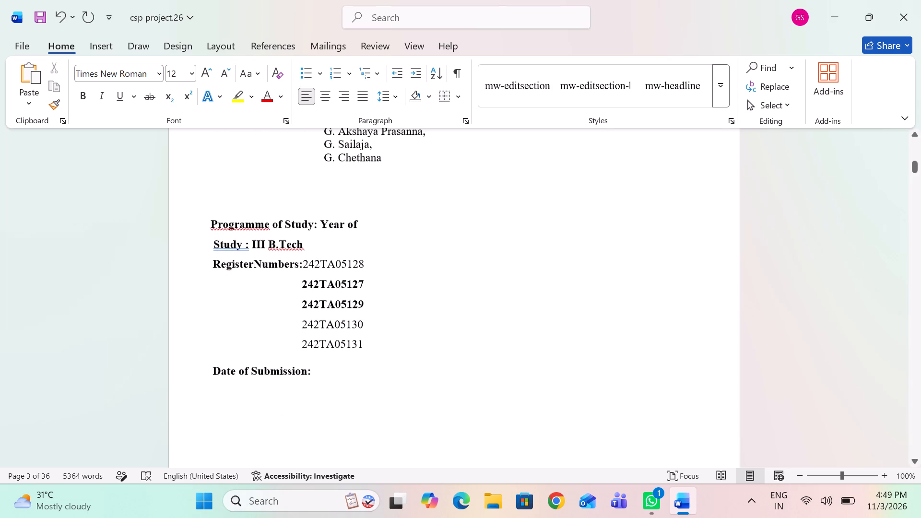
pyautogui.click(365, 265)
pyautogui.press('BackSpace')
pyautogui.press('BackSpace')
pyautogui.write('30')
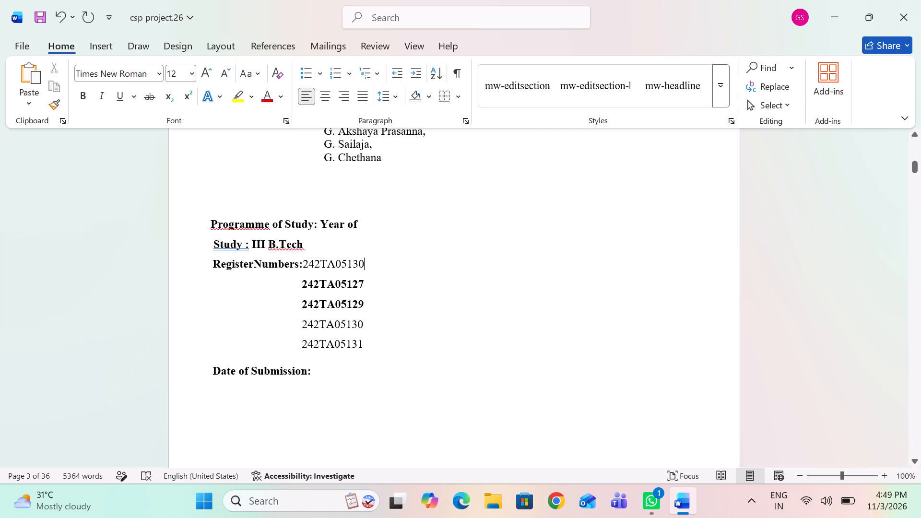
pyautogui.click(365, 307)
pyautogui.press('BackSpace')
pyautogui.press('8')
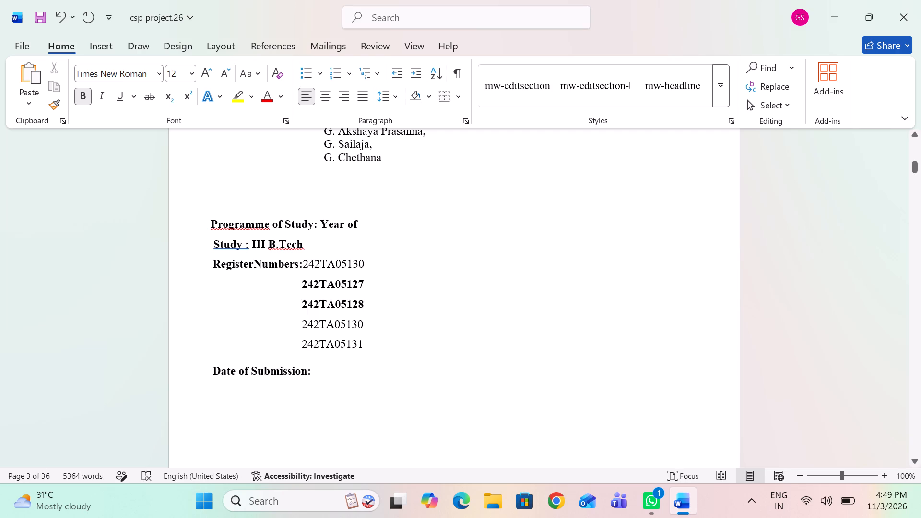
pyautogui.click(365, 322)
pyautogui.press('BackSpace')
pyautogui.press('BackSpace')
pyautogui.press('BackSpace')
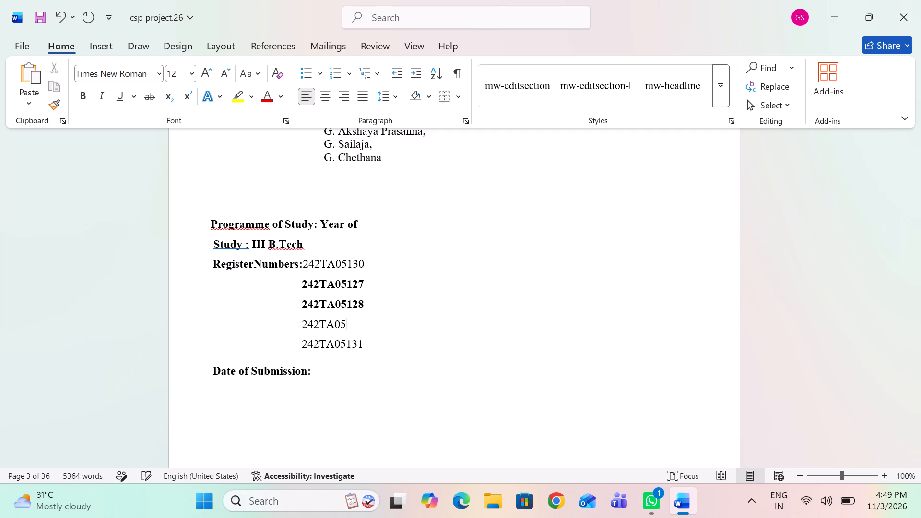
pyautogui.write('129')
# Replace the fourth student's name on page three, after the initial, with the page-four signatory's given name as three capitalised words without a comma.
pyautogui.scroll(1, 365, 322)
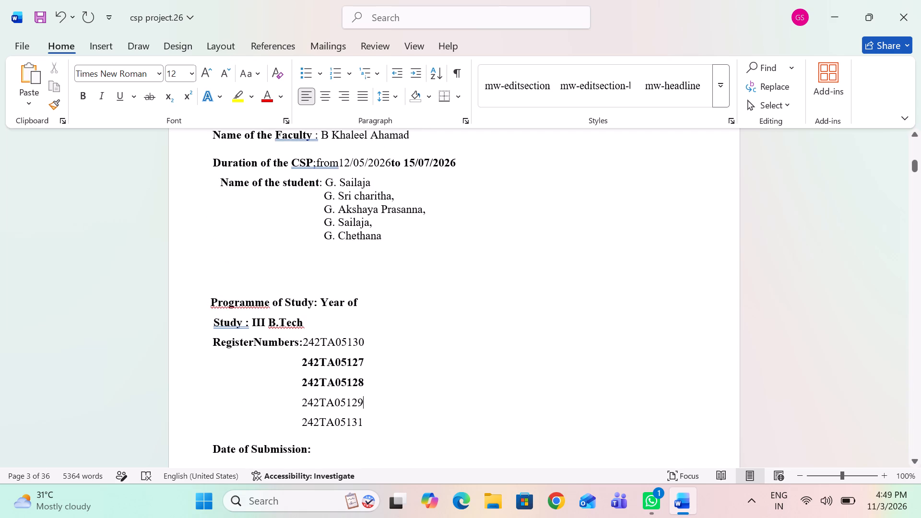
pyautogui.click(373, 224)
pyautogui.press('BackSpace')
pyautogui.press('BackSpace')
pyautogui.press('BackSpace')
pyautogui.press('BackSpace')
pyautogui.press('BackSpace')
pyautogui.press('BackSpace')
pyautogui.press('BackSpace')
pyautogui.press('BackSpace')
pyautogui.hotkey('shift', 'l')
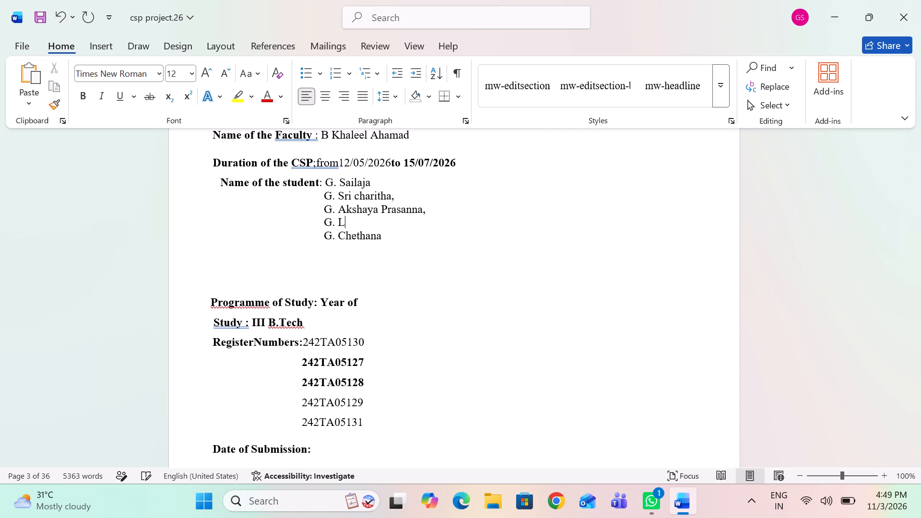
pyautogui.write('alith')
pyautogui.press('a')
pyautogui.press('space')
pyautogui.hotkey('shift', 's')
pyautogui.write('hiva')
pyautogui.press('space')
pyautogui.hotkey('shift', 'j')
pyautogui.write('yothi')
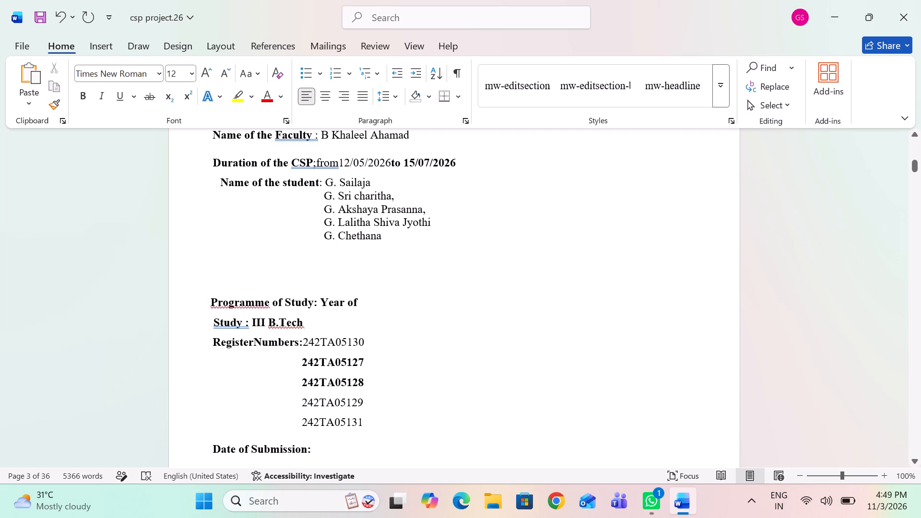
# Remove the trailing commas after the third and second student names on page three.
pyautogui.click(426, 209)
pyautogui.press('BackSpace')
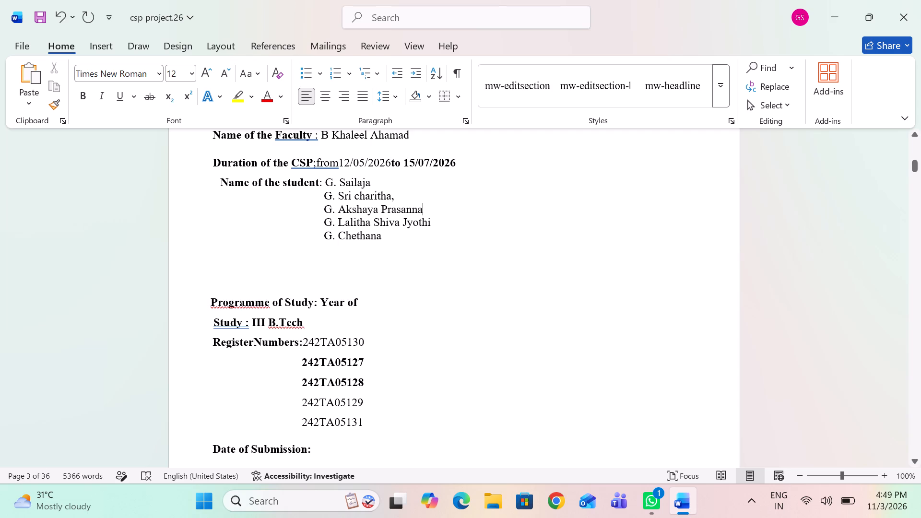
pyautogui.click(395, 196)
pyautogui.press('BackSpace')
# Replace the name below "(Signature and Date):" on page four with the first student's name, leaving a space after the initial.
pyautogui.scroll(-2, 395, 196)
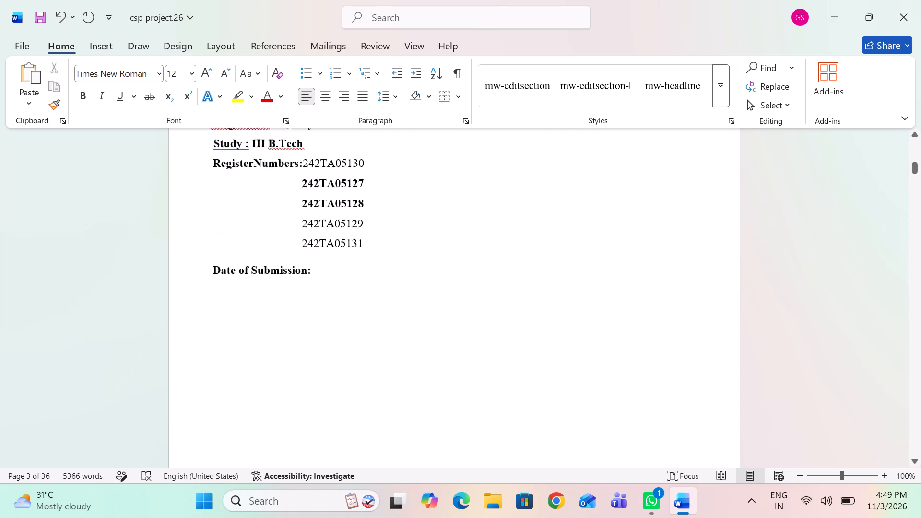
pyautogui.scroll(-5, 395, 196)
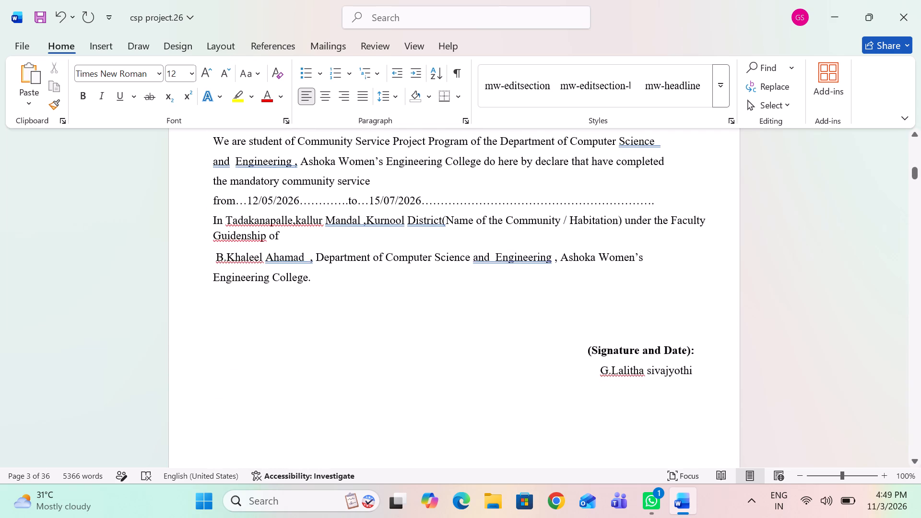
pyautogui.scroll(-2, 395, 196)
pyautogui.scroll(1, 395, 196)
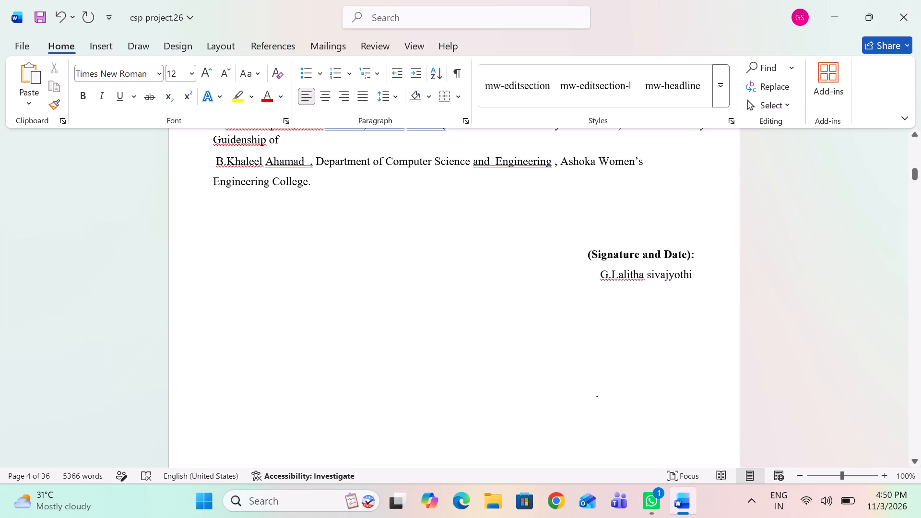
pyautogui.moveTo(595, 275); pyautogui.dragTo(693, 271)
pyautogui.press('BackSpace')
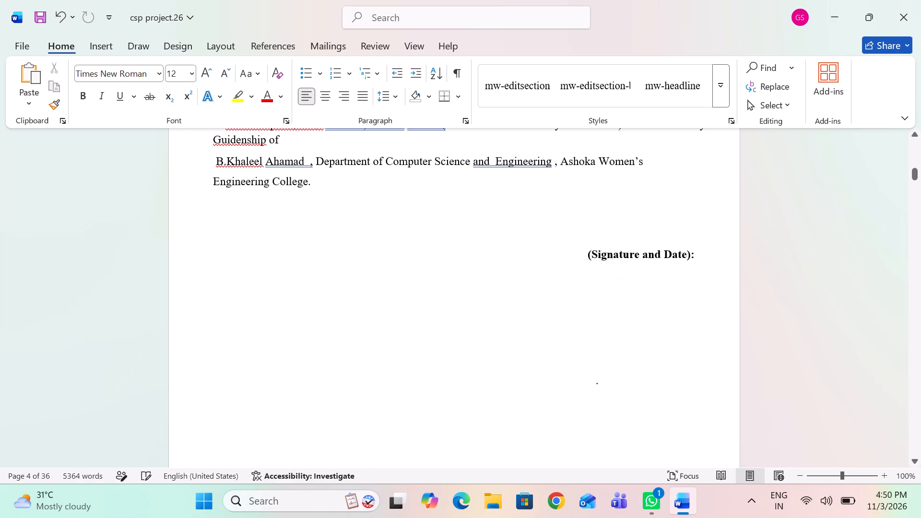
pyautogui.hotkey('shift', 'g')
pyautogui.press('BackSpace')
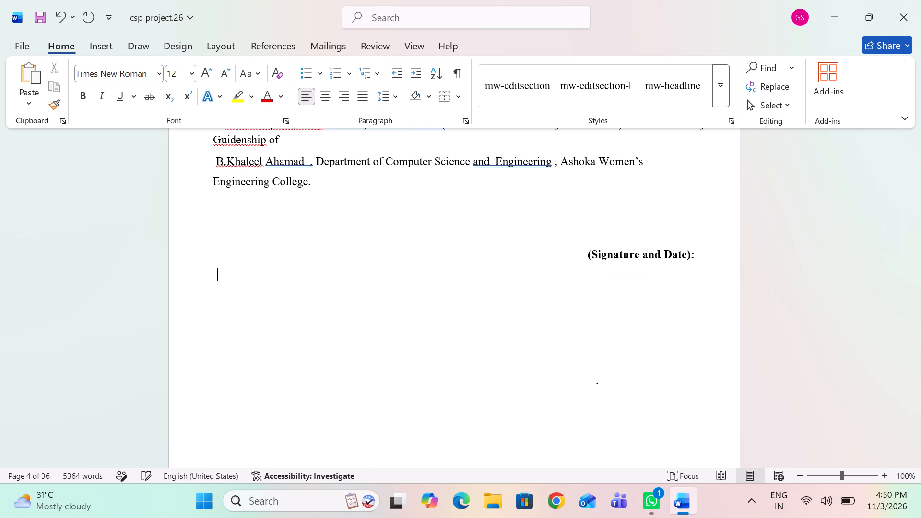
pyautogui.click(595, 271)
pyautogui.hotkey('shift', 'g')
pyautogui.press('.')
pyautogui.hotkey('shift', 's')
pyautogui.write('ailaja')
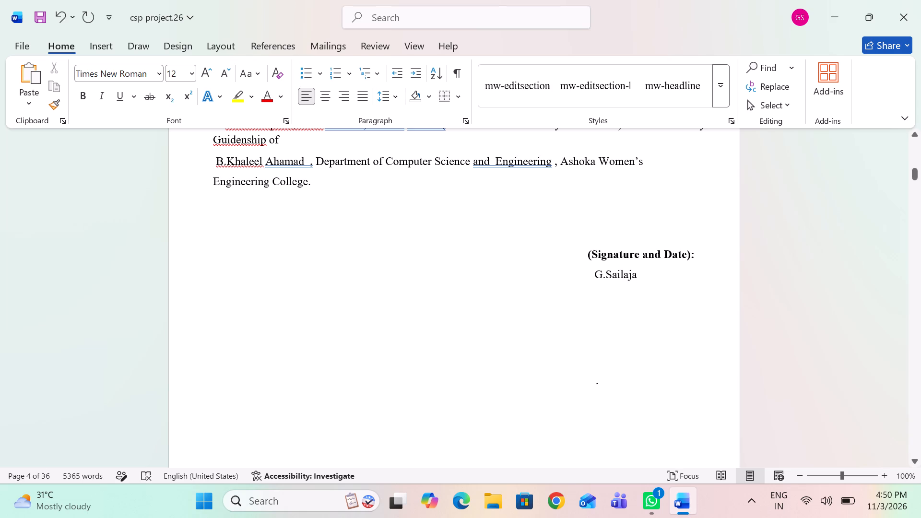
pyautogui.click(607, 278)
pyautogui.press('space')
# Indent the student's name below "(Signature and Date):" with eight additional leading spaces.
pyautogui.click(589, 272)
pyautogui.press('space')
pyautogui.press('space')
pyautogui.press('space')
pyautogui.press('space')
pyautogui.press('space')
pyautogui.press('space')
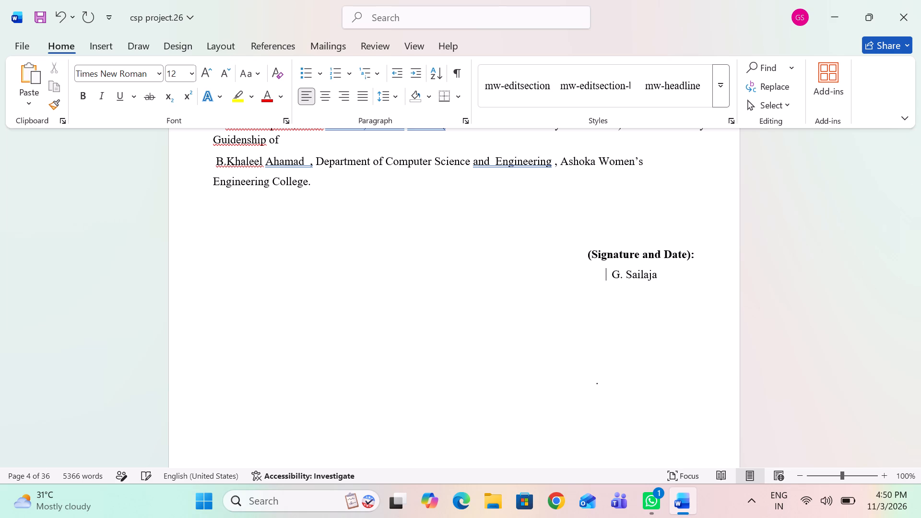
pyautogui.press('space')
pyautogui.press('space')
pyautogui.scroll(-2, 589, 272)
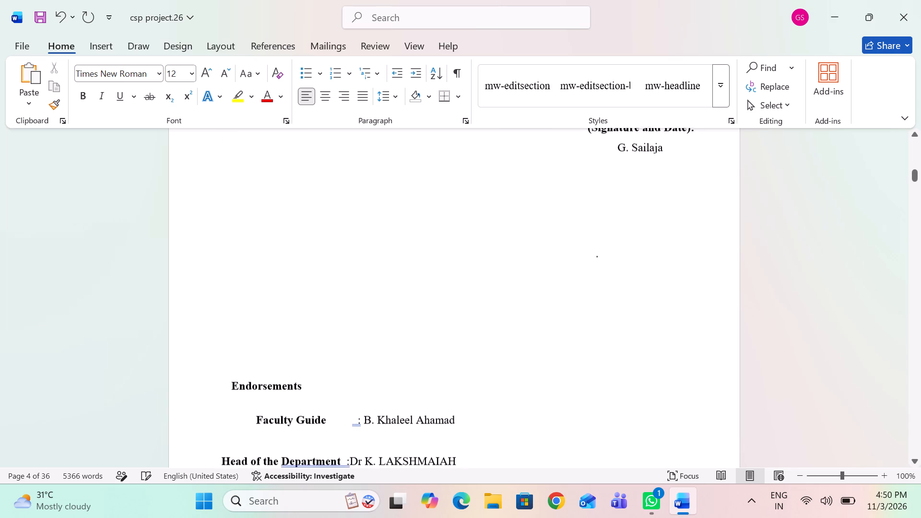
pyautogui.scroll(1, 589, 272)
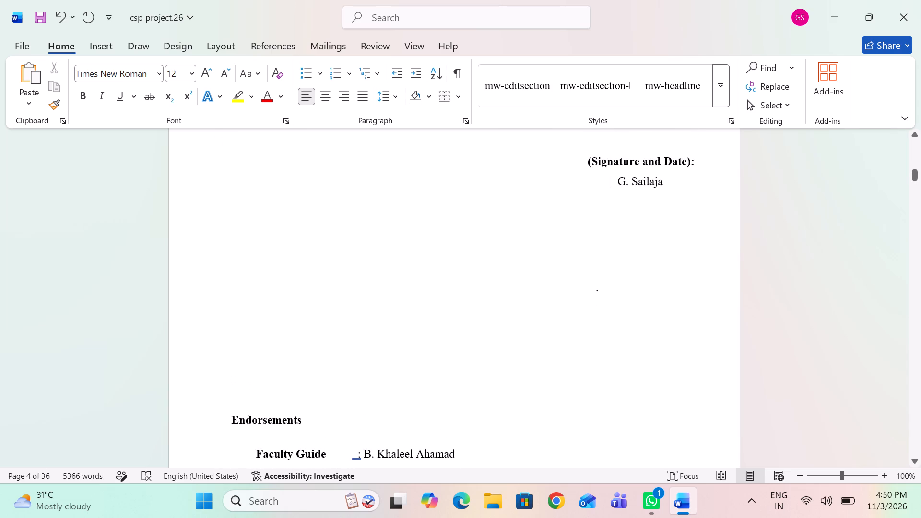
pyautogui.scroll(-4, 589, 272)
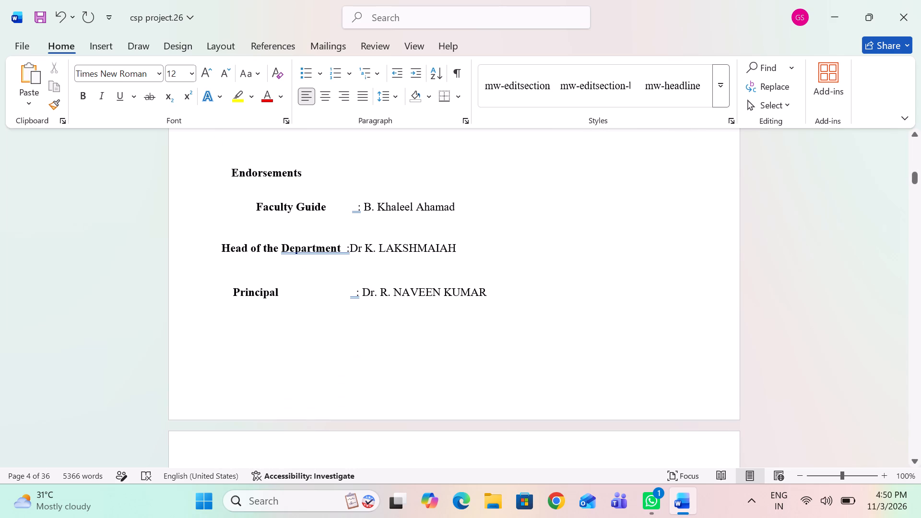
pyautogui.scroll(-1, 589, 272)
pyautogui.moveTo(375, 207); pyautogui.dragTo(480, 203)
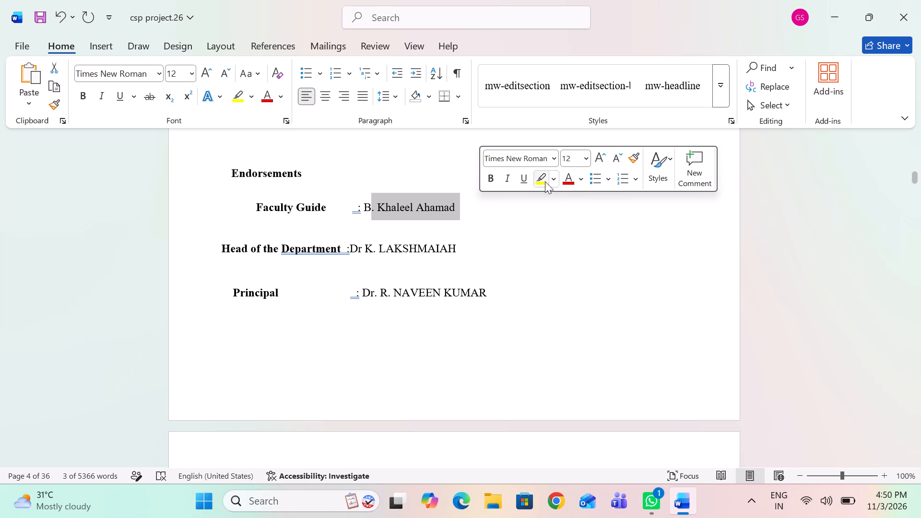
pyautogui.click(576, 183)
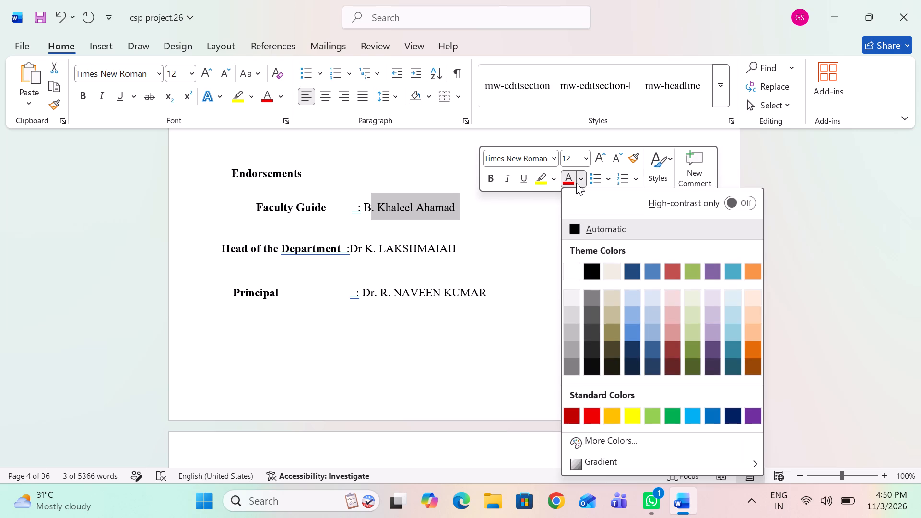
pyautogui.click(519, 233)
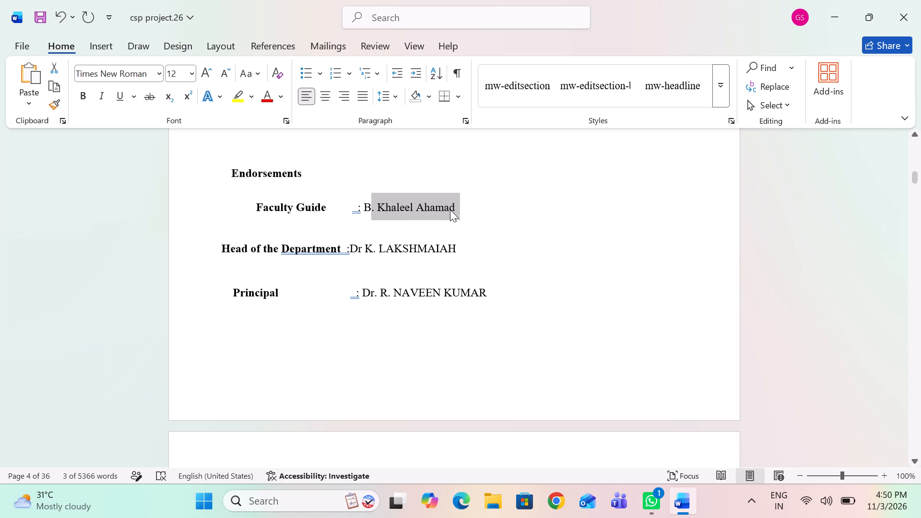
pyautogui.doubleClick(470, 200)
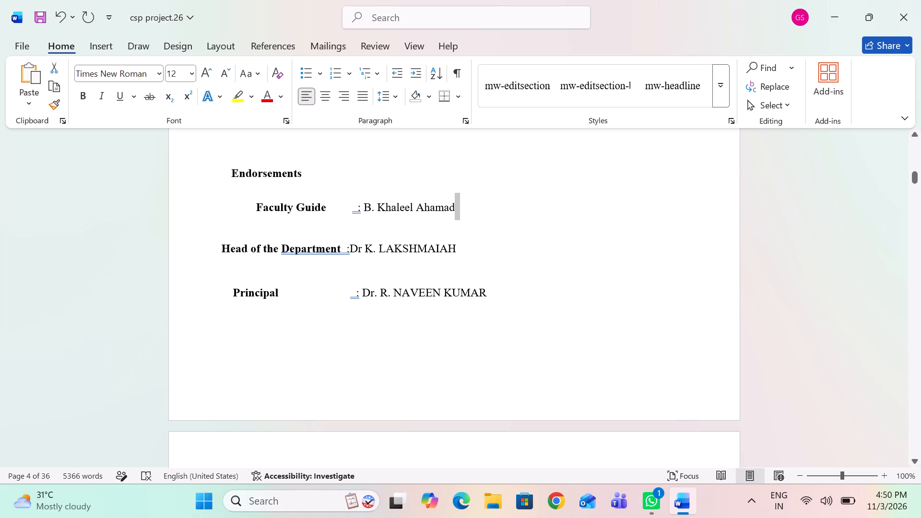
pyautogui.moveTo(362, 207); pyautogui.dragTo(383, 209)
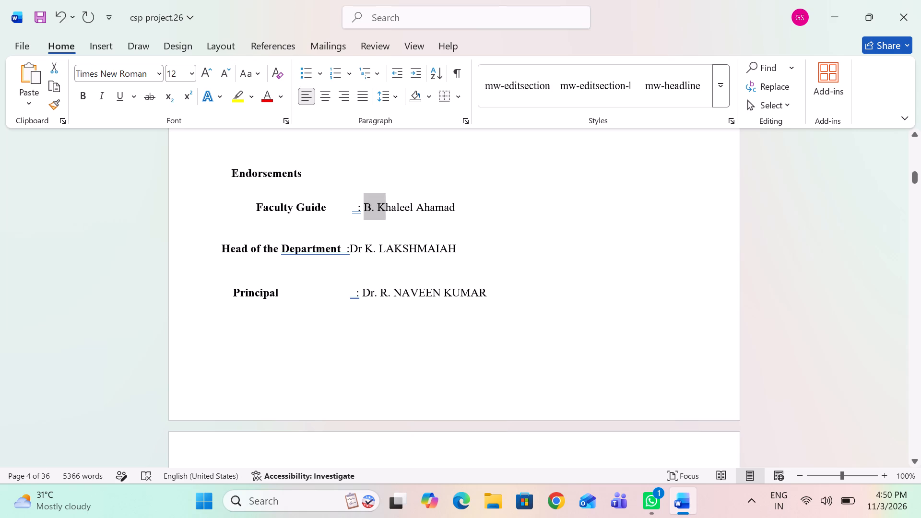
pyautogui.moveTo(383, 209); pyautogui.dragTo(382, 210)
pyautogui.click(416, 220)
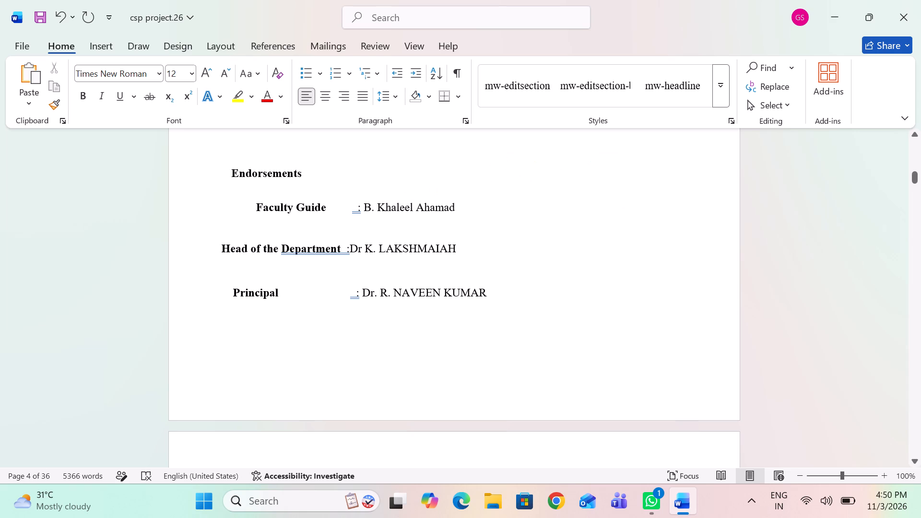
pyautogui.click(453, 208)
pyautogui.press('BackSpace')
pyautogui.press('BackSpace')
pyautogui.press('BackSpace')
pyautogui.press('BackSpace')
pyautogui.press('BackSpace')
pyautogui.press('BackSpace')
pyautogui.press('BackSpace')
pyautogui.press('BackSpace')
pyautogui.press('BackSpace')
pyautogui.press('BackSpace')
pyautogui.press('BackSpace')
pyautogui.press('BackSpace')
pyautogui.press('BackSpace')
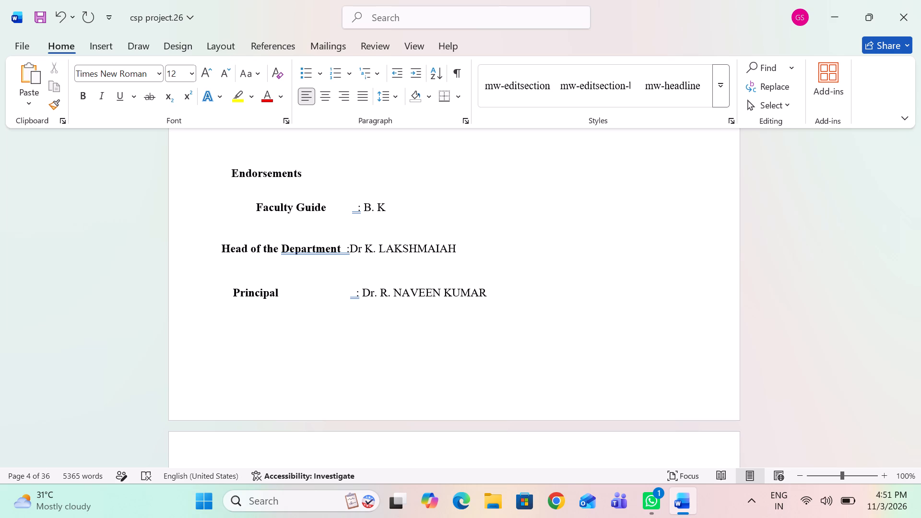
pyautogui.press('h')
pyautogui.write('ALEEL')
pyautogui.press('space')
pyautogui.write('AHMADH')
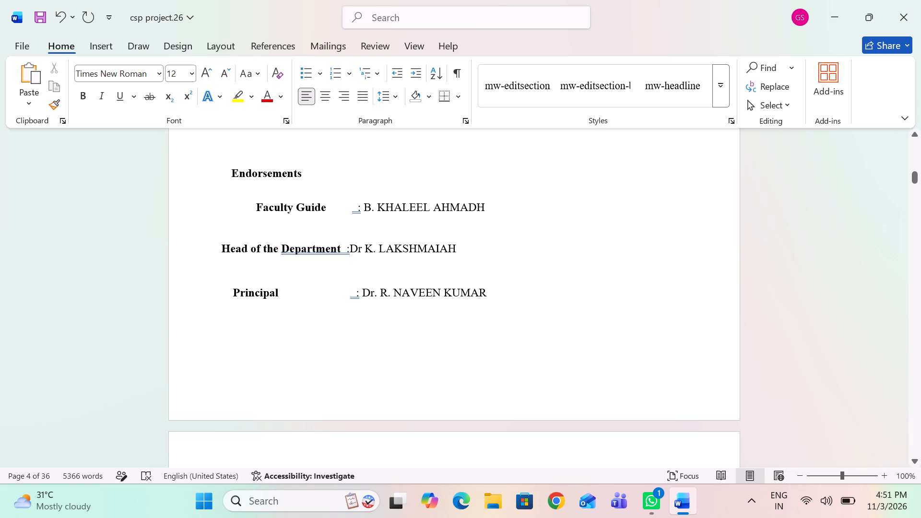
# Adjust the spacing before the Endorsements colons: remove three spaces for Faculty Guide, add one for Head of the Department, remove one for Principal.
pyautogui.scroll(-1, 460, 223)
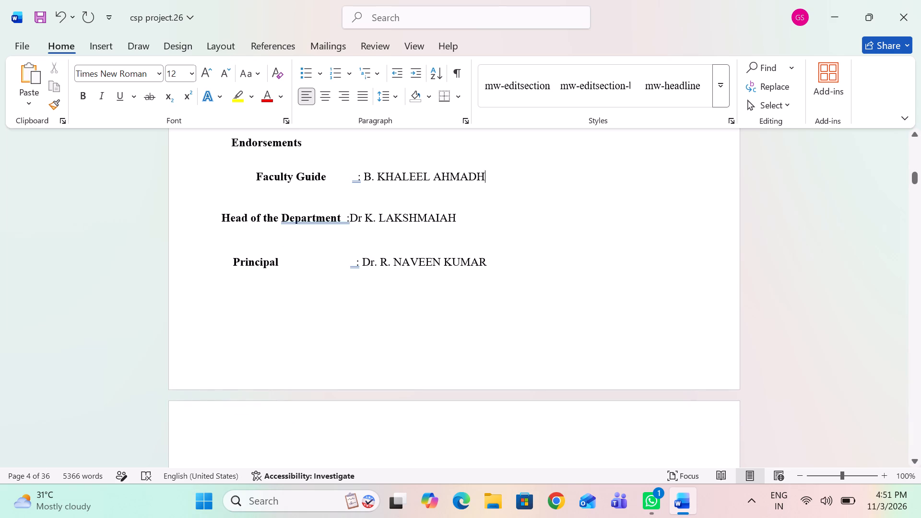
pyautogui.click(354, 177)
pyautogui.press('BackSpace')
pyautogui.press('BackSpace')
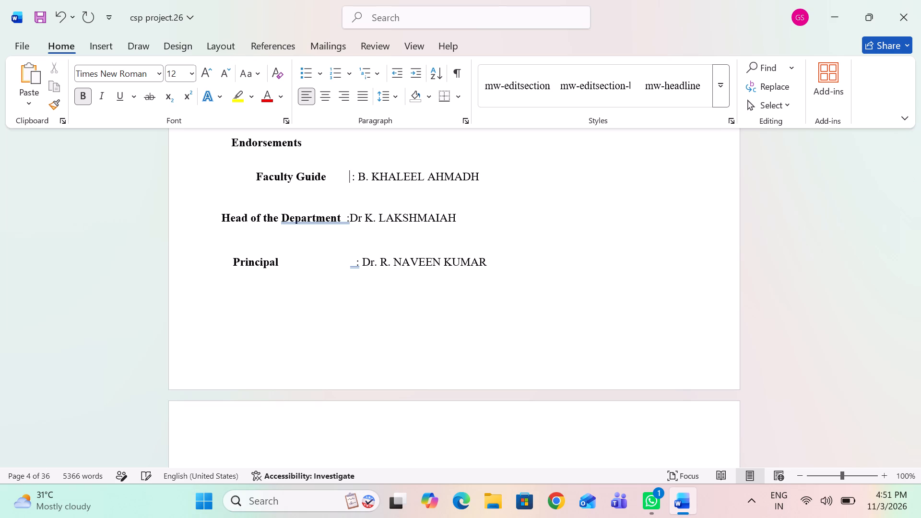
pyautogui.press('BackSpace')
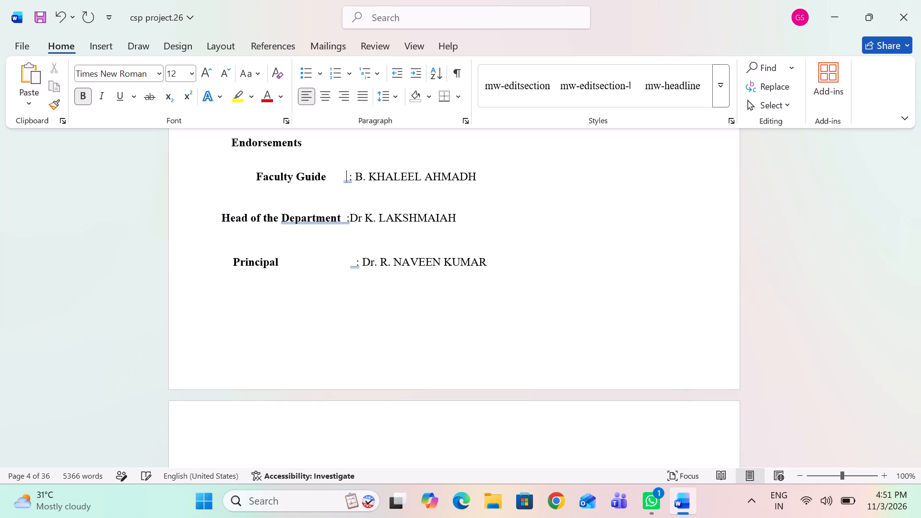
pyautogui.click(346, 219)
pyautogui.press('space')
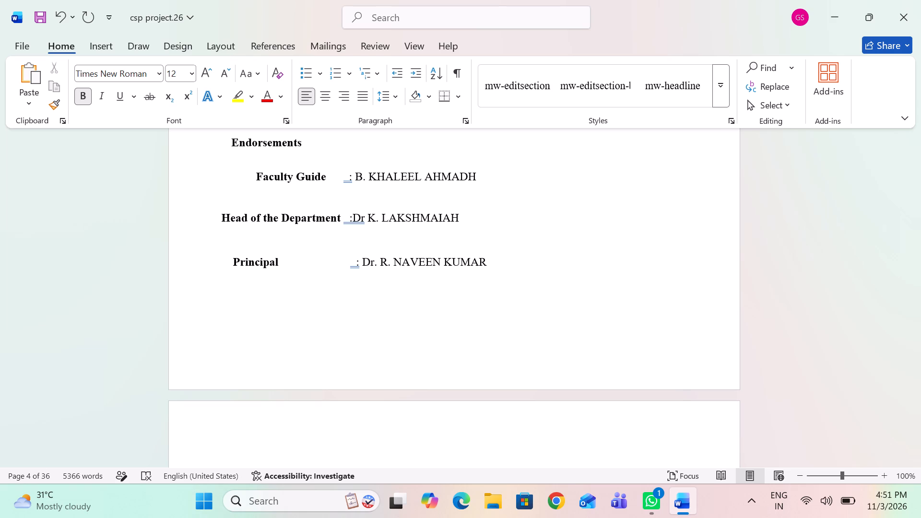
pyautogui.click(353, 264)
pyautogui.press('BackSpace')
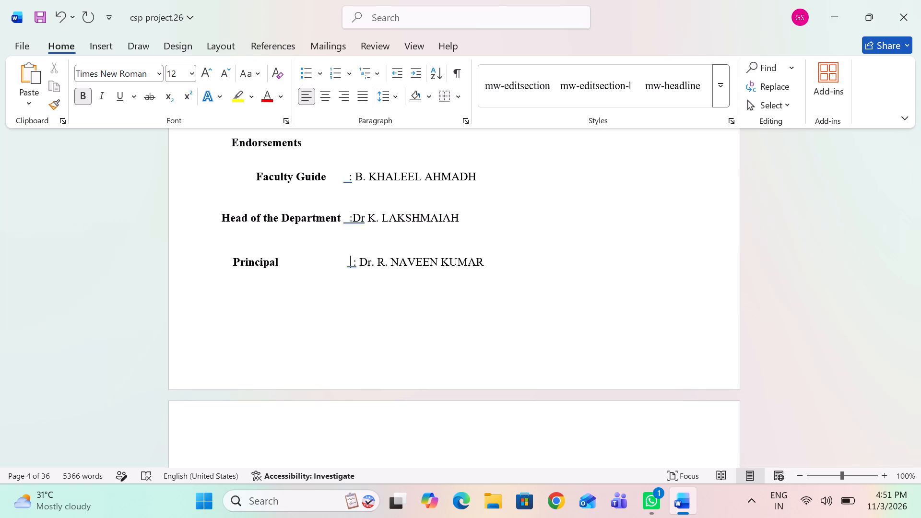
# Replace the volunteer's given names in the page-five Certificate from Official of the Community with Sailaja, adding a space after the initial.
pyautogui.scroll(-3, 353, 264)
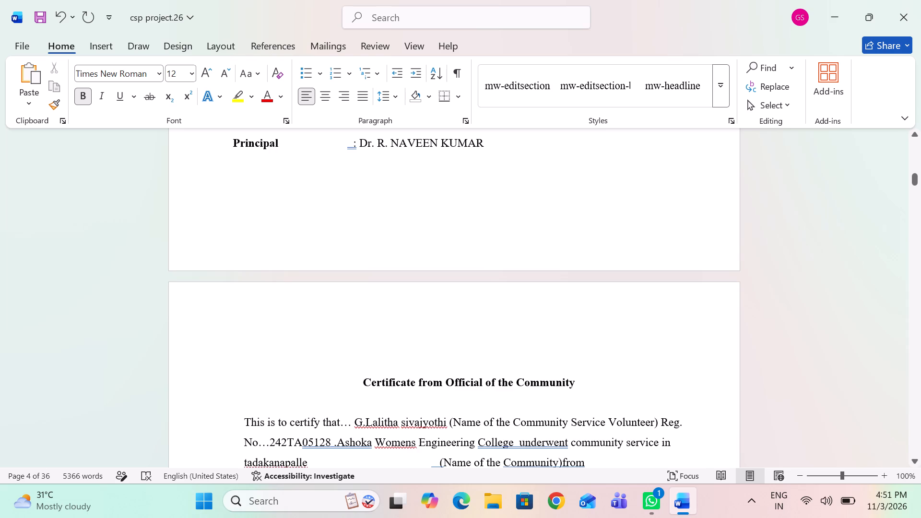
pyautogui.scroll(-4, 353, 264)
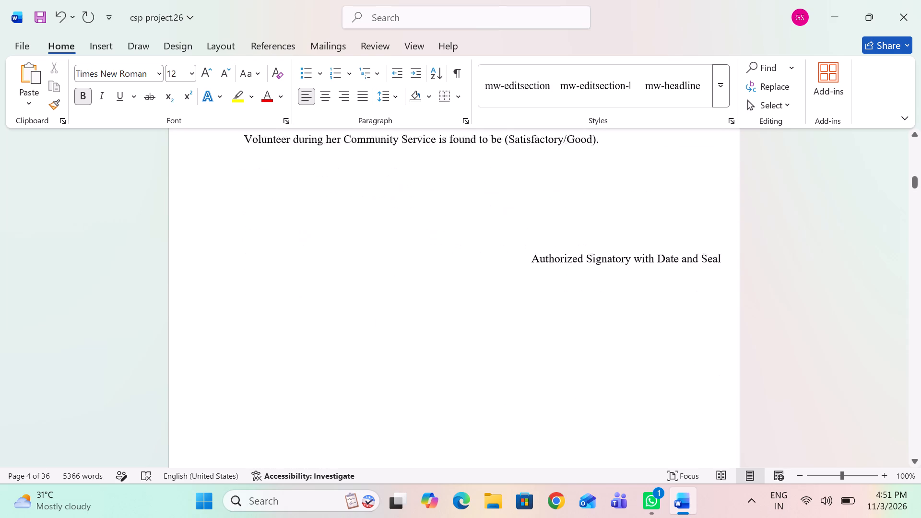
pyautogui.scroll(-2, 353, 264)
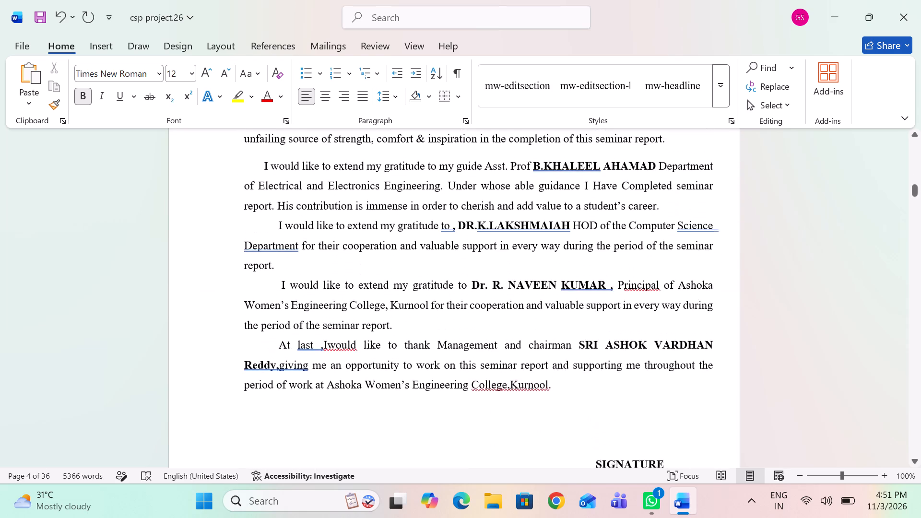
pyautogui.scroll(1, 353, 264)
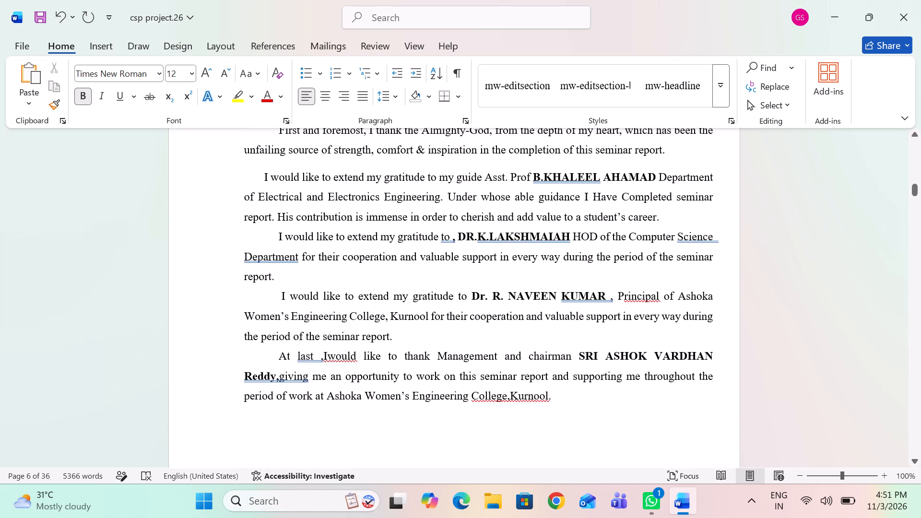
pyautogui.scroll(4, 316, 324)
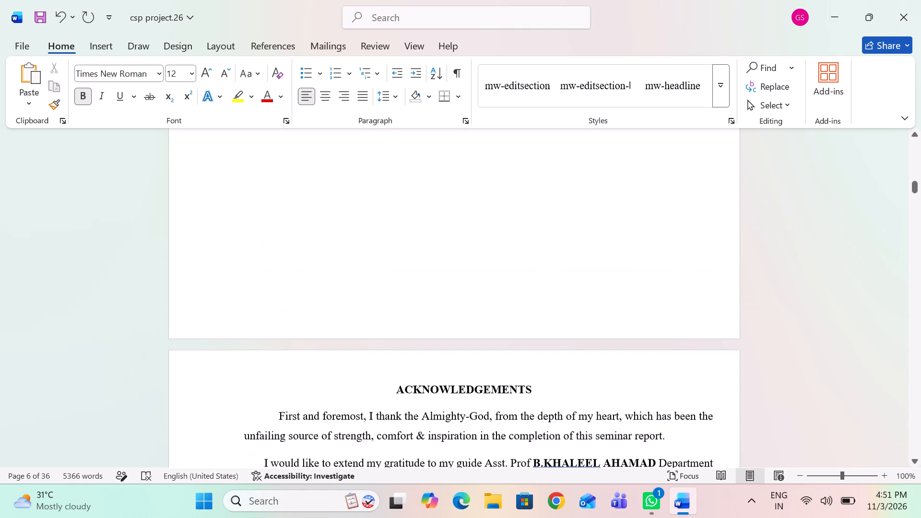
pyautogui.scroll(6, 316, 324)
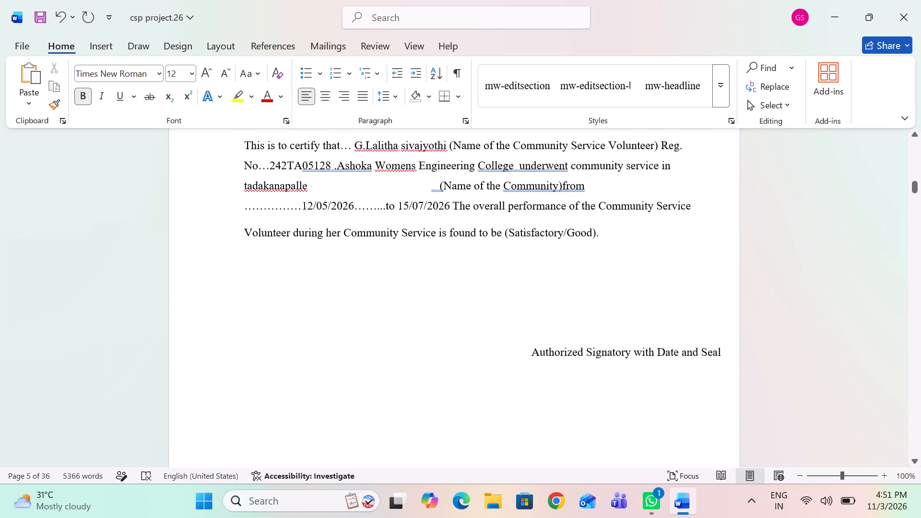
pyautogui.scroll(1, 316, 324)
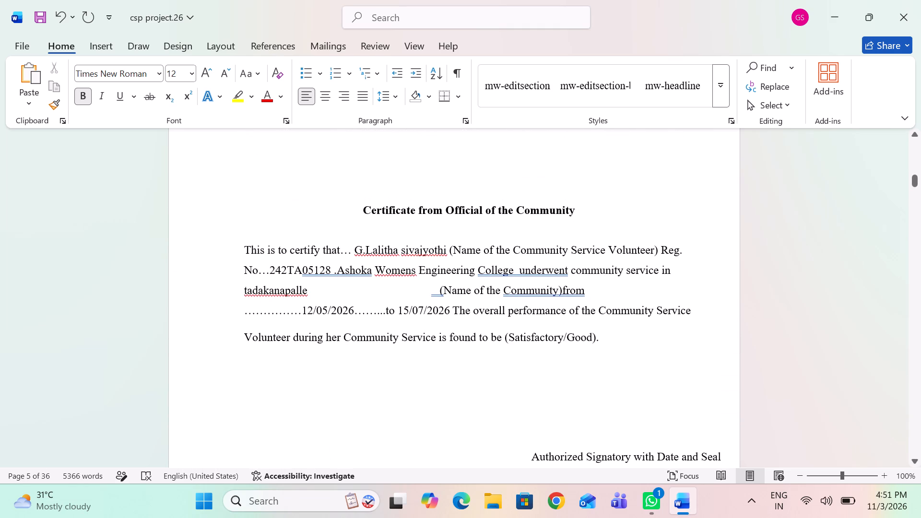
pyautogui.click(448, 247)
pyautogui.press('BackSpace')
pyautogui.press('BackSpace')
pyautogui.press('BackSpace')
pyautogui.press('BackSpace')
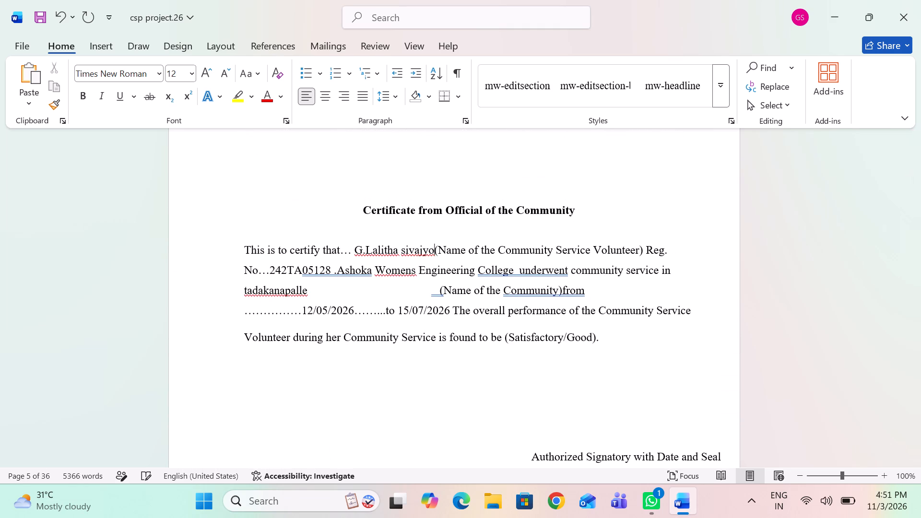
pyautogui.press('BackSpace')
pyautogui.press('BackSpace')
pyautogui.press('BackSpace')
pyautogui.press('BackSpace')
pyautogui.press('BackSpace')
pyautogui.press('BackSpace')
pyautogui.press('BackSpace')
pyautogui.press('BackSpace')
pyautogui.press('BackSpace')
pyautogui.press('BackSpace')
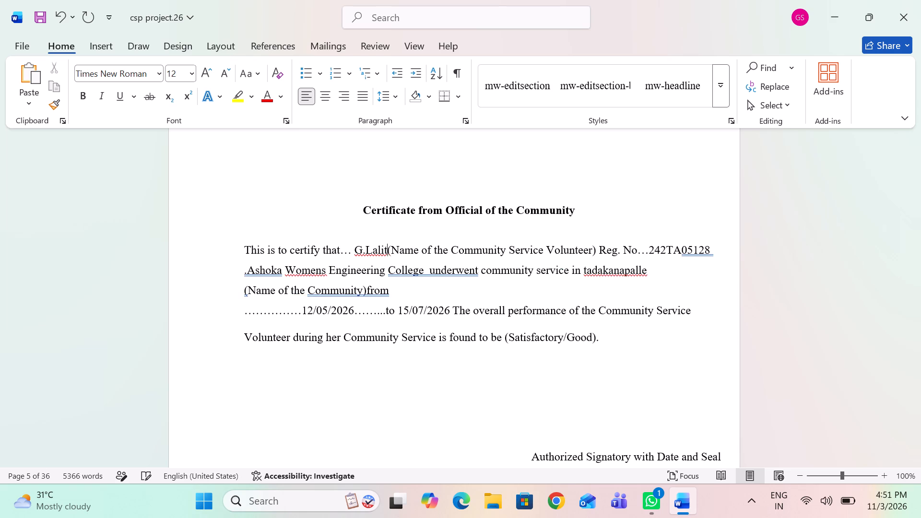
pyautogui.press('BackSpace')
pyautogui.press('BackSpace')
pyautogui.press('BackSpace')
pyautogui.press('BackSpace')
pyautogui.press('BackSpace')
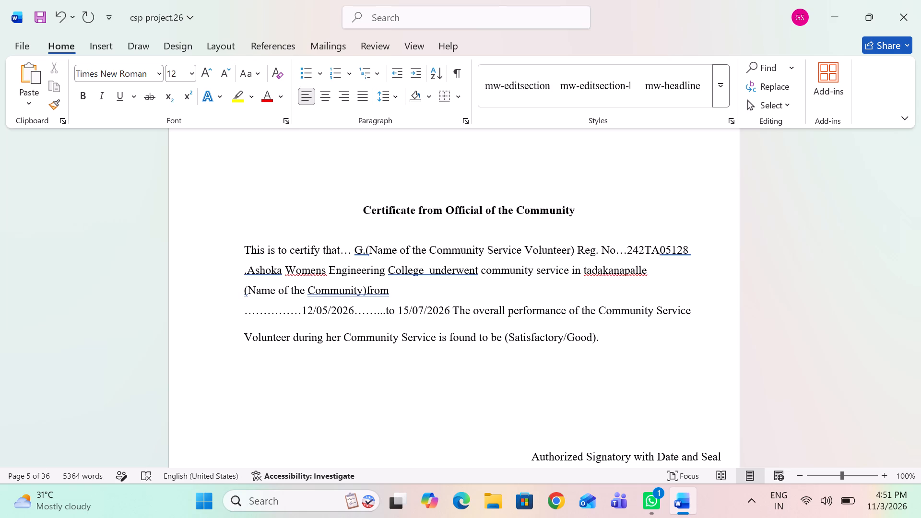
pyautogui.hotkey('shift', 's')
pyautogui.press('BackSpace')
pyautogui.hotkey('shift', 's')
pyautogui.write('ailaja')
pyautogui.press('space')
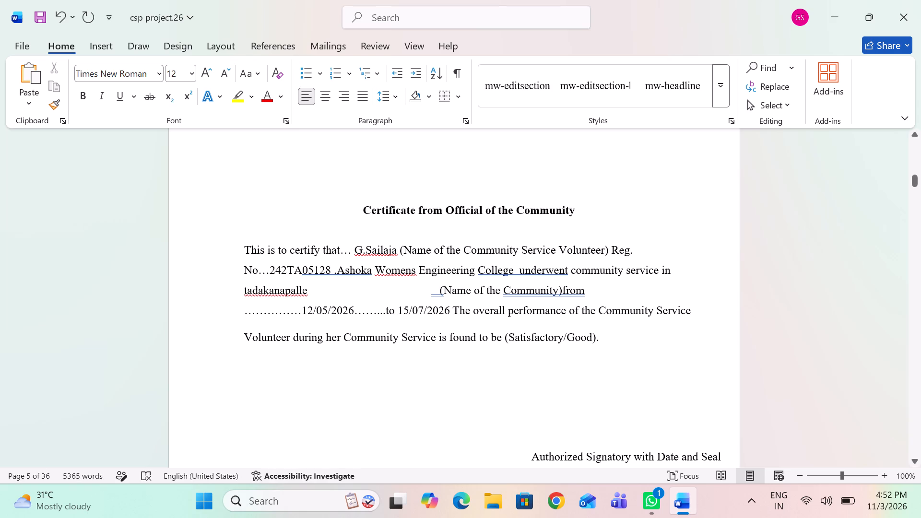
pyautogui.click(364, 252)
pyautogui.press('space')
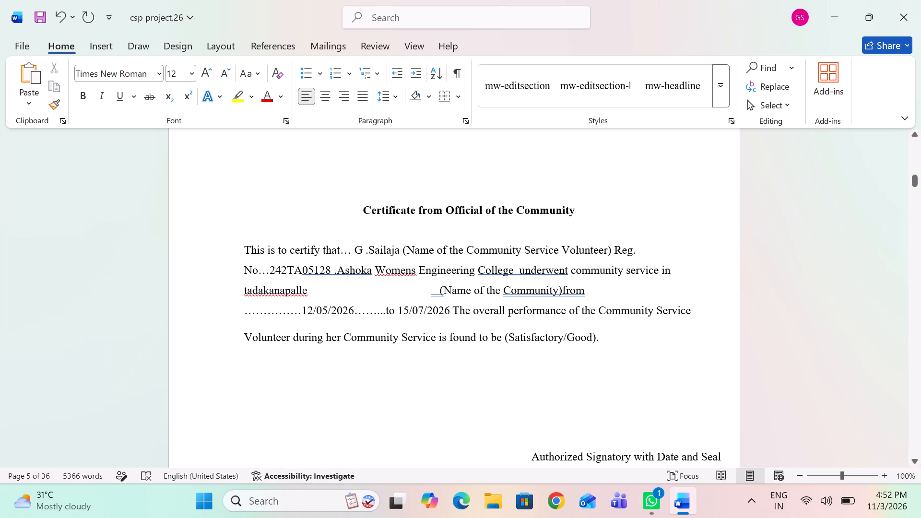
# Add an extra space between Womens and Engineering in the certificate's college name.
pyautogui.click(417, 271)
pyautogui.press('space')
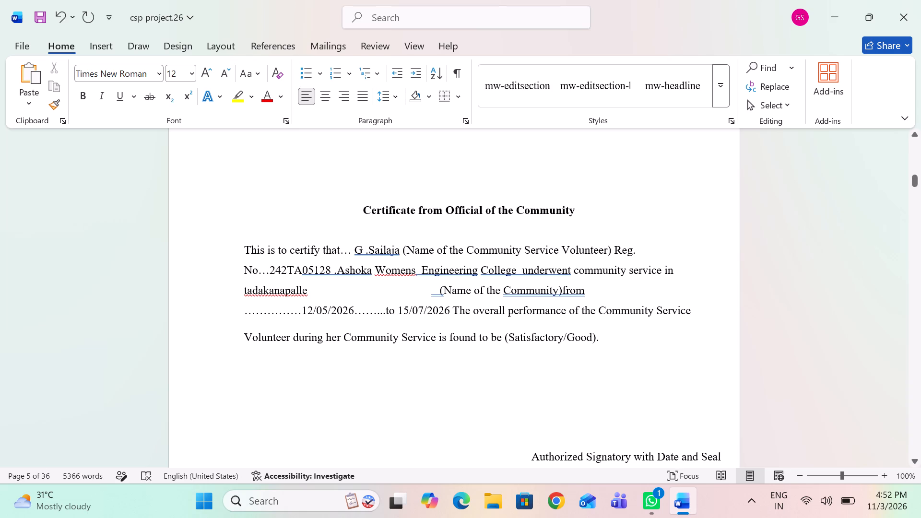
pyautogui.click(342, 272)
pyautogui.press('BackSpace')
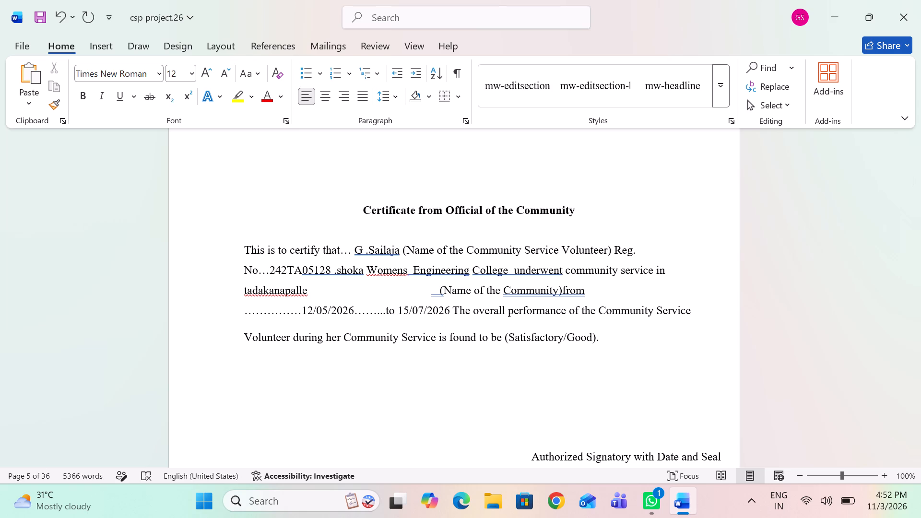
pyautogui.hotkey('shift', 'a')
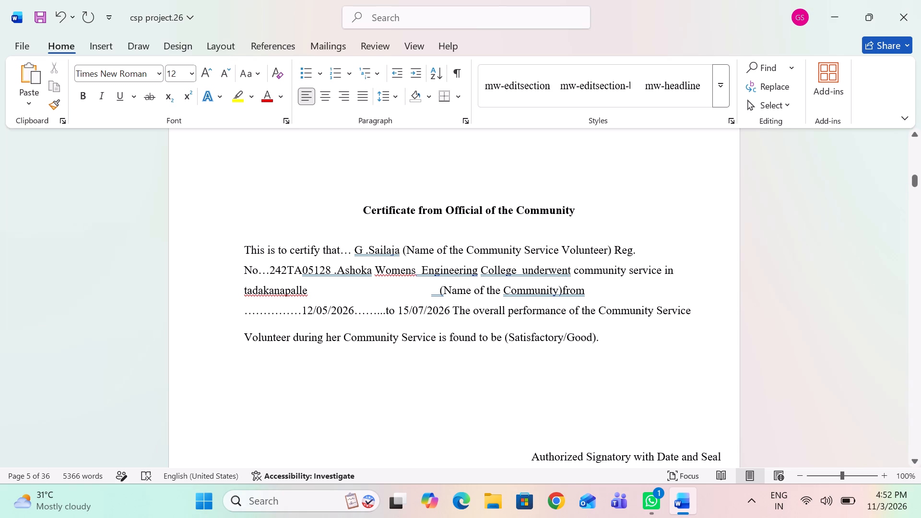
# Change the last two digits of the certificate's register number to 30 and remove the space before the full stop.
pyautogui.click(333, 270)
pyautogui.press('BackSpace')
pyautogui.press('BackSpace')
pyautogui.press('BackSpace')
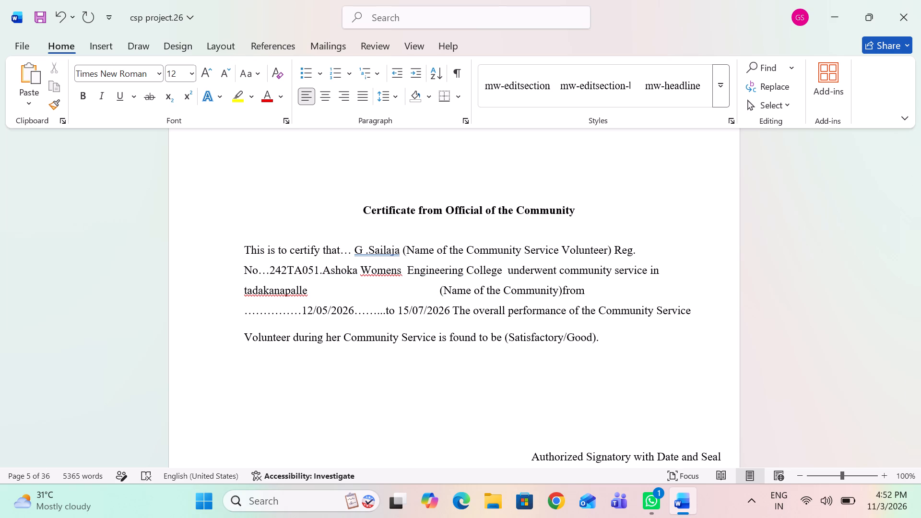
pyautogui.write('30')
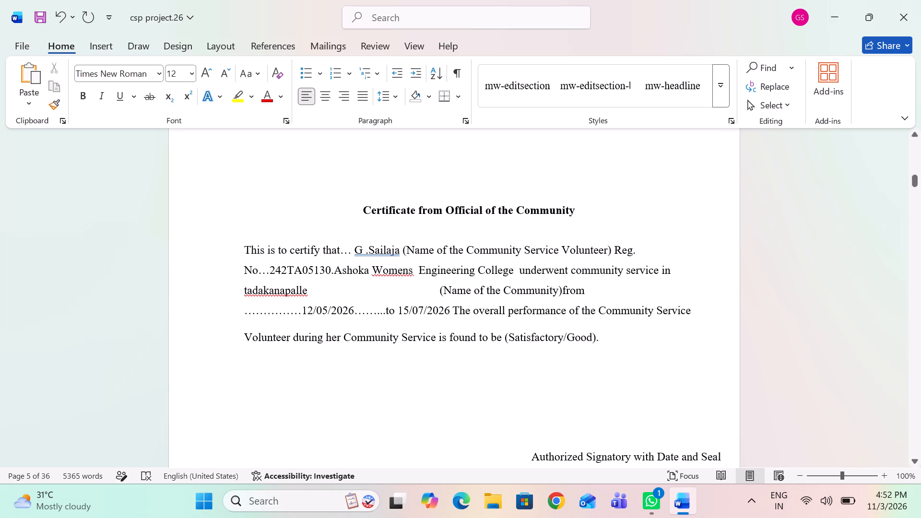
# Insert an apostrophe in the certificate's college name so that it reads Women's.
pyautogui.click(408, 272)
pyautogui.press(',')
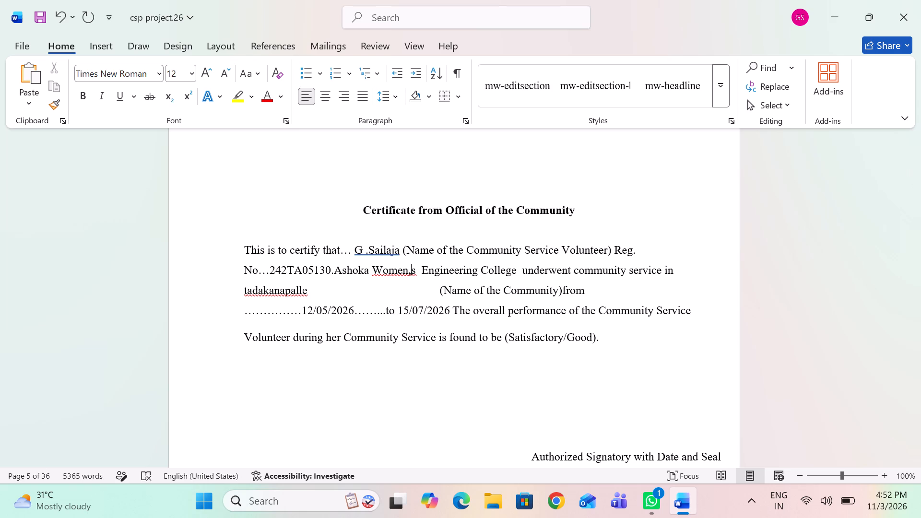
pyautogui.press('BackSpace')
pyautogui.press("'")
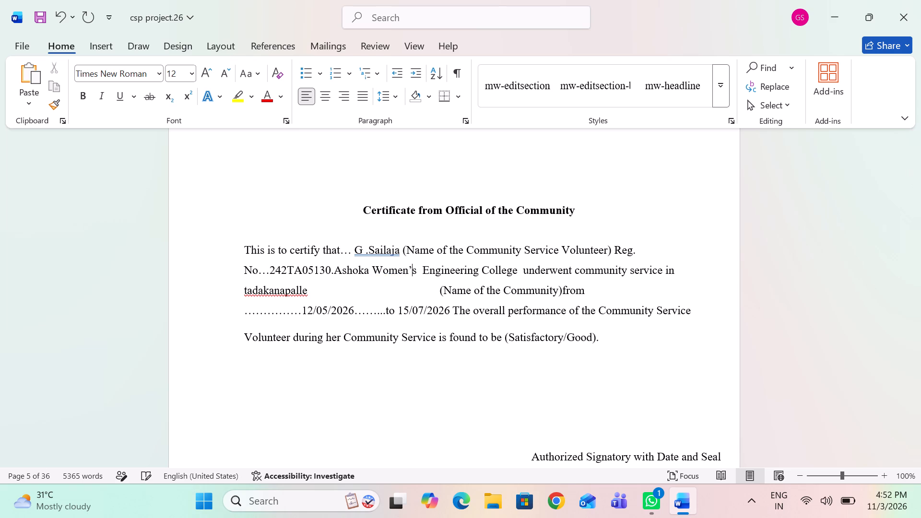
# Replace the first two letters of the community name in the certificate with Th, making it Thdakanapalle.
pyautogui.click(250, 291)
pyautogui.press('BackSpace')
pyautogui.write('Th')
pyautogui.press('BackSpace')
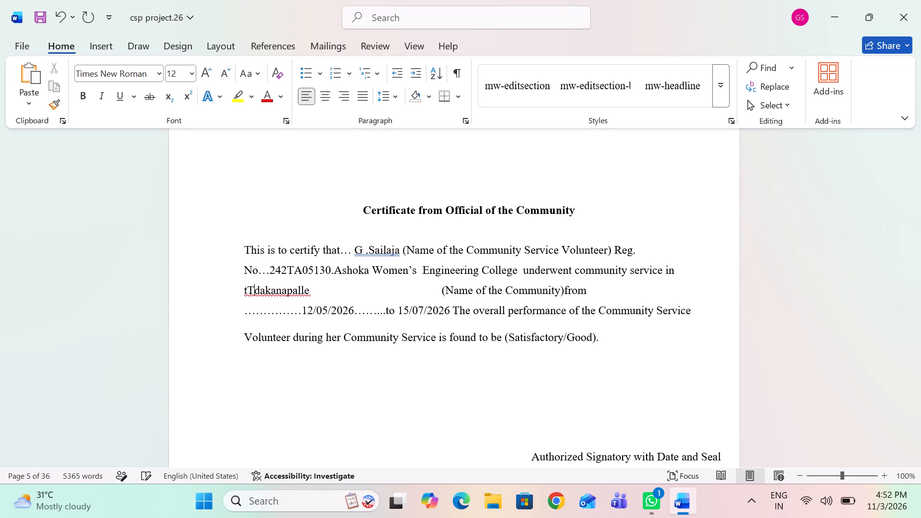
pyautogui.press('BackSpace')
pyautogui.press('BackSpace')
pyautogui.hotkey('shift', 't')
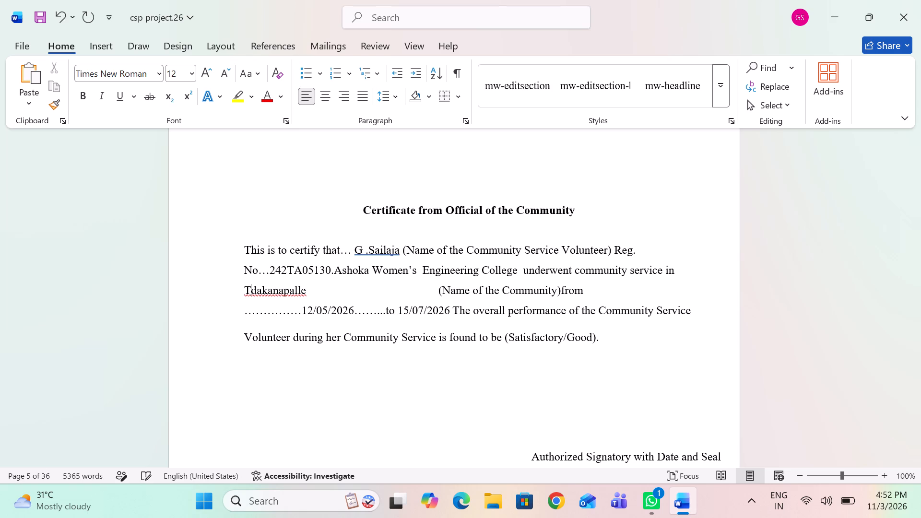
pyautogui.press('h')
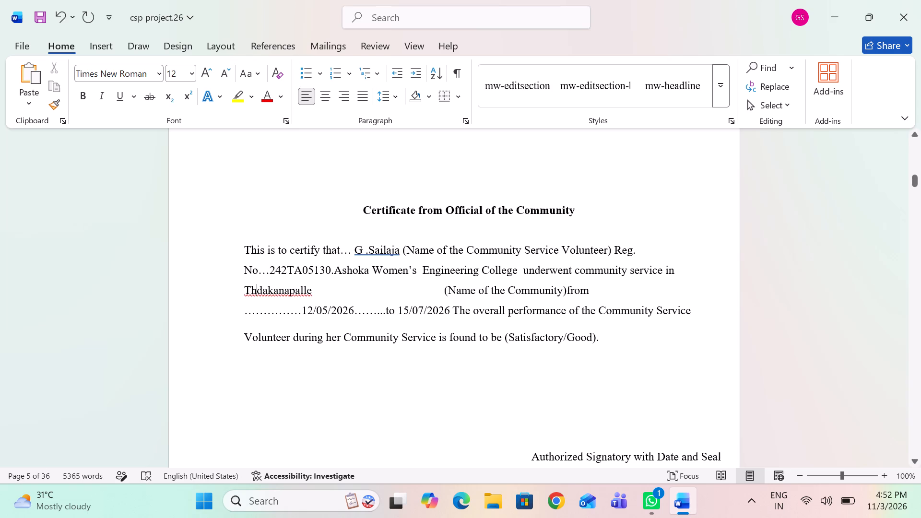
# Replace the letters ana with e in the community name on the page-two address line, making it Tadakepalli.
pyautogui.scroll(5, 310, 298)
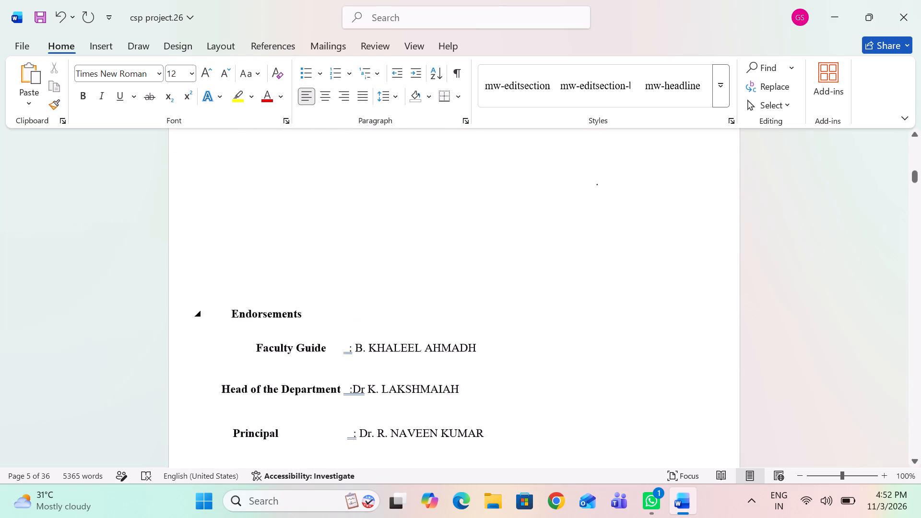
pyautogui.scroll(3, 310, 298)
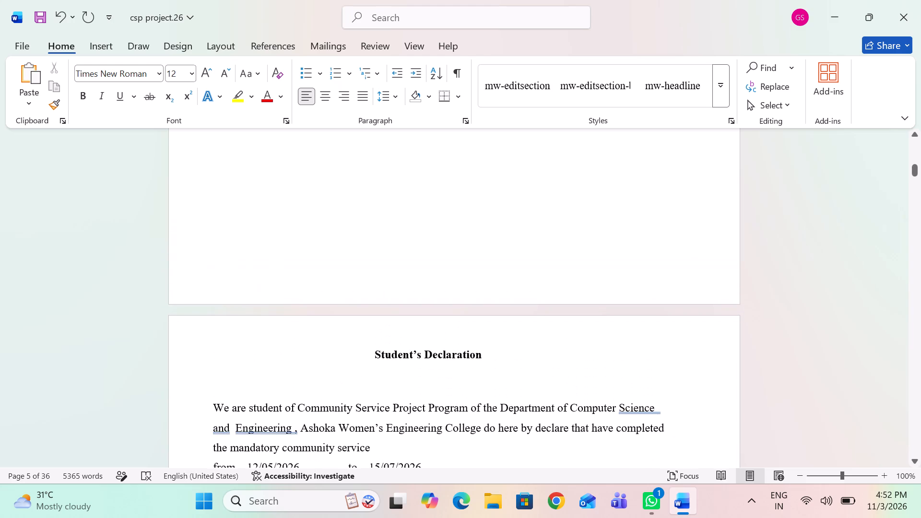
pyautogui.scroll(1, 310, 298)
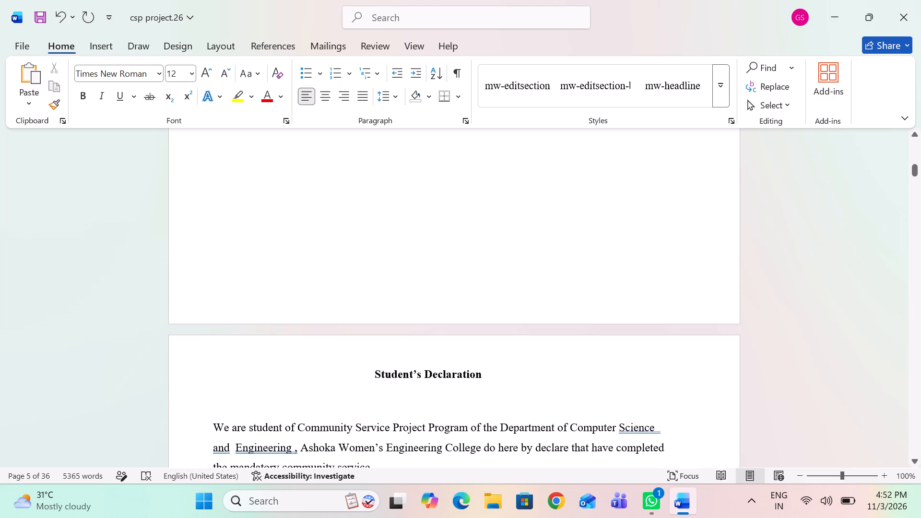
pyautogui.scroll(1, 310, 298)
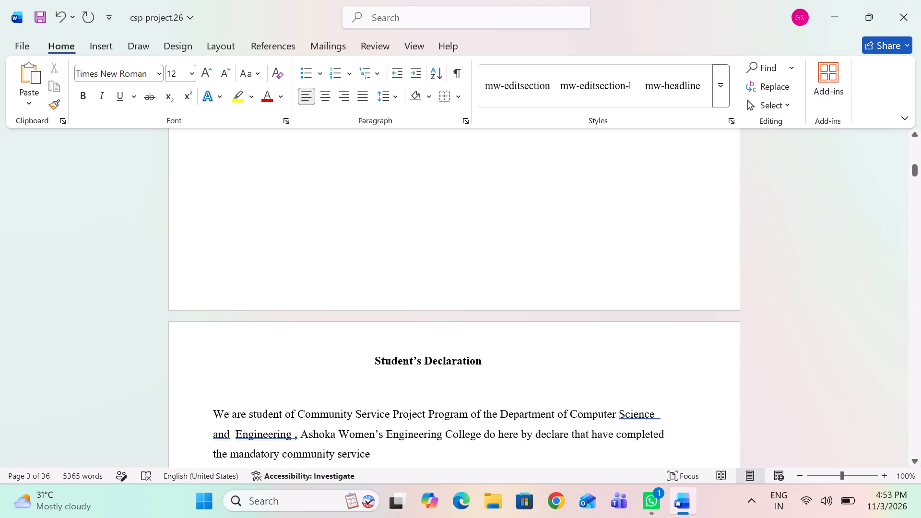
pyautogui.scroll(6, 310, 298)
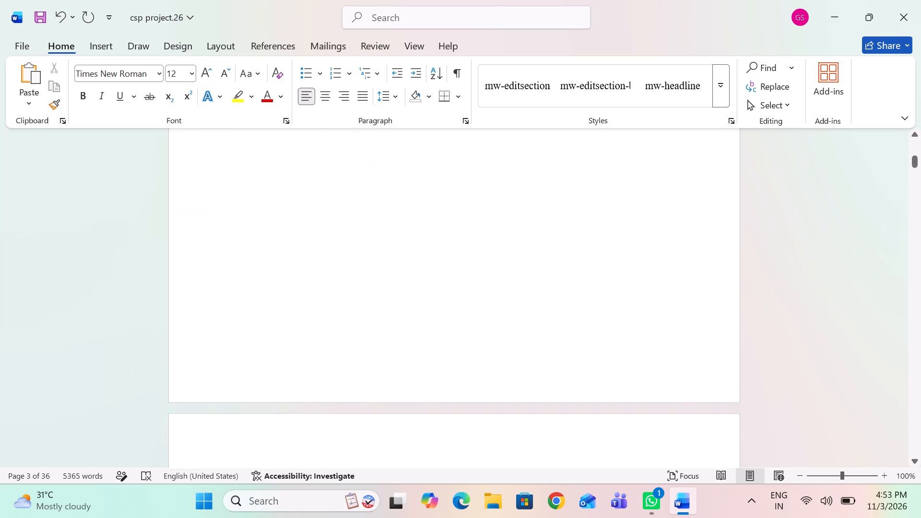
pyautogui.scroll(1, 310, 298)
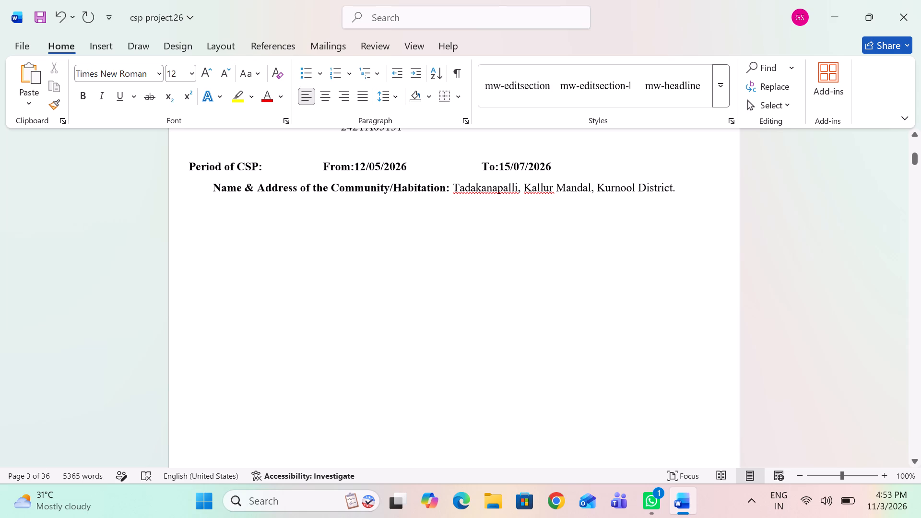
pyautogui.click(498, 188)
pyautogui.press('BackSpace')
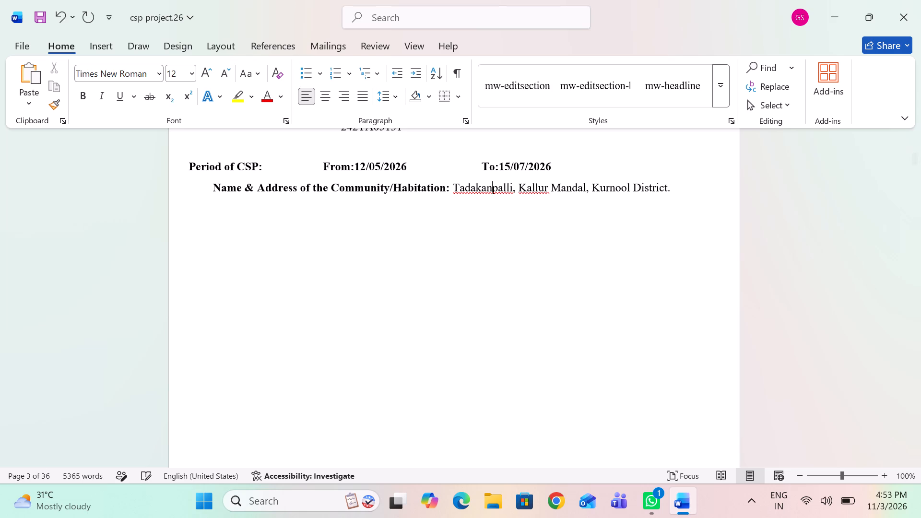
pyautogui.press('BackSpace')
pyautogui.press('BackSpace')
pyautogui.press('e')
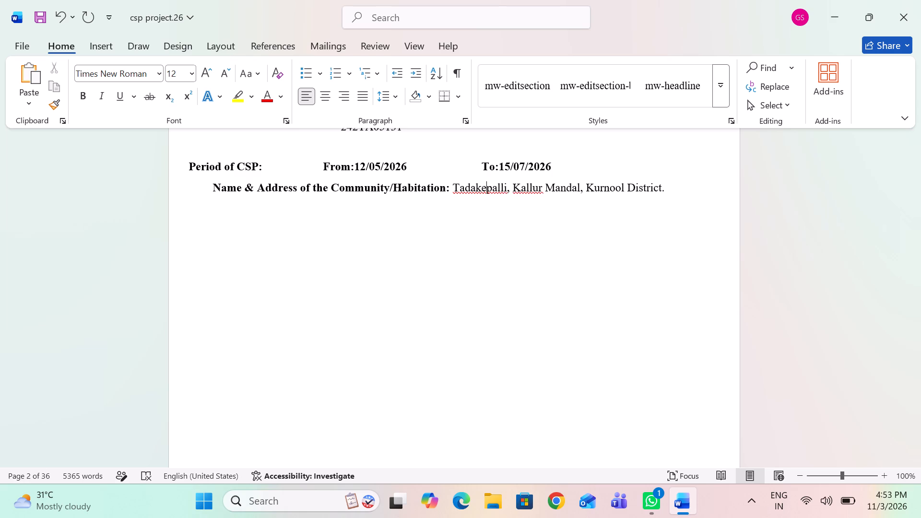
pyautogui.moveTo(498, 188); pyautogui.dragTo(572, 411)
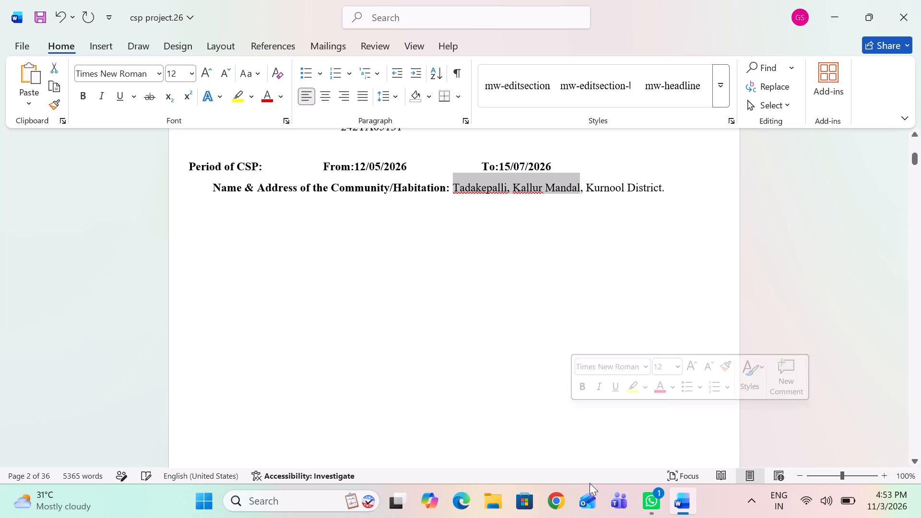
# Switch to Chrome with the college profile, search the web for thadakanepalle in kurnool, and close the browser tab.
pyautogui.click(554, 499)
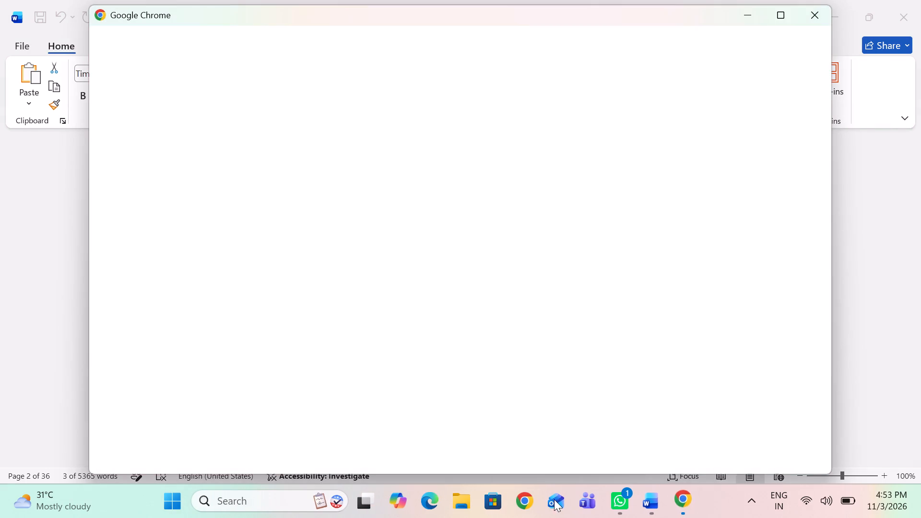
pyautogui.click(351, 280)
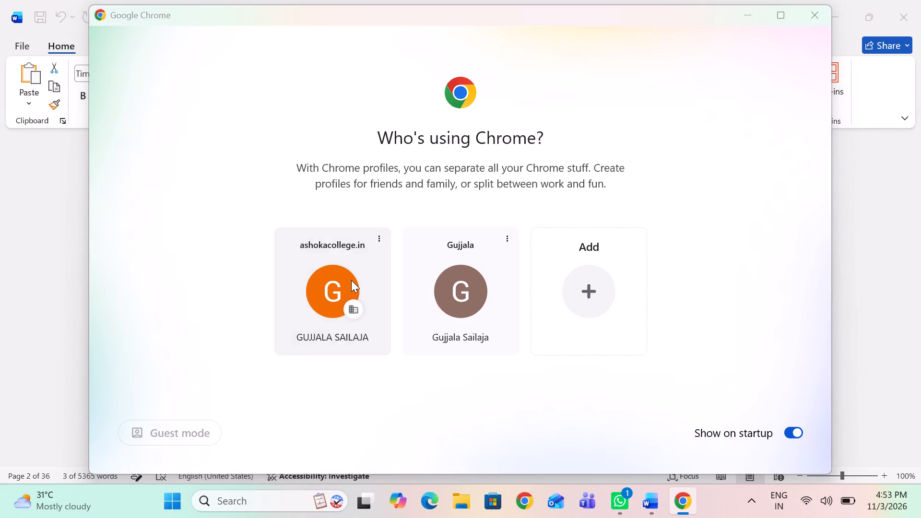
pyautogui.click(330, 271)
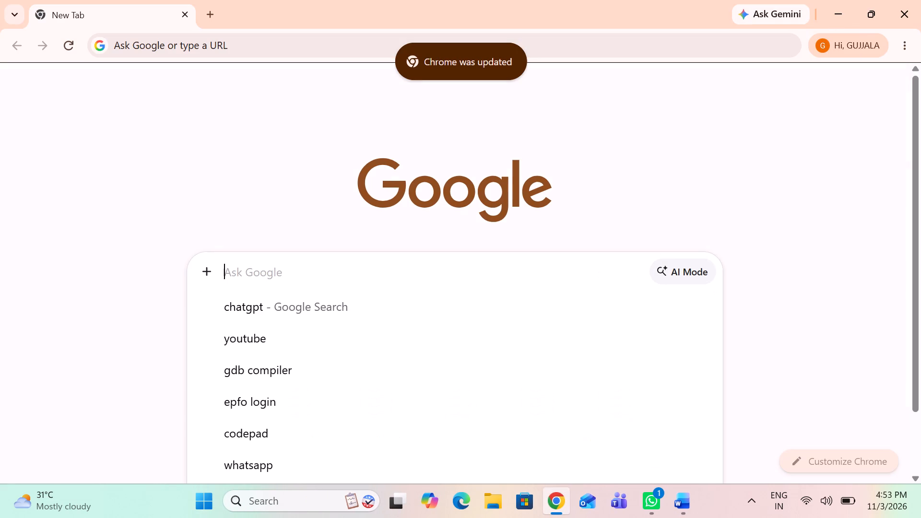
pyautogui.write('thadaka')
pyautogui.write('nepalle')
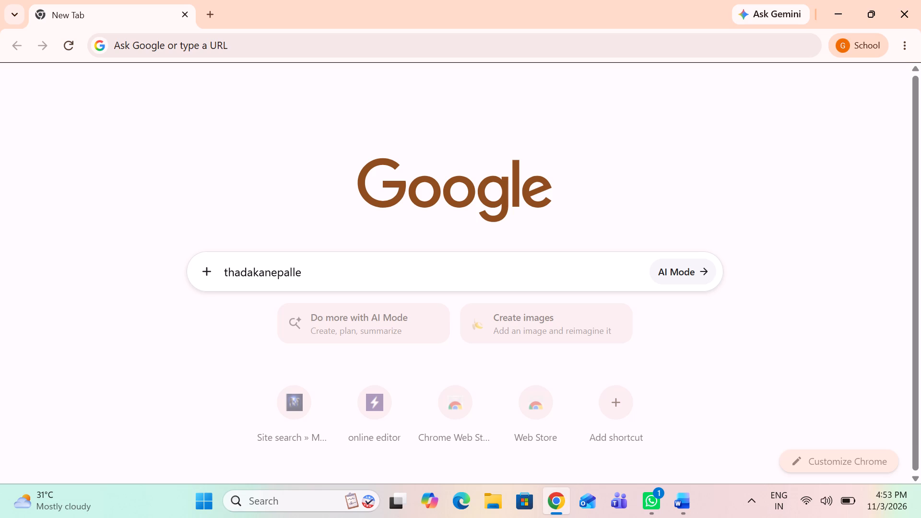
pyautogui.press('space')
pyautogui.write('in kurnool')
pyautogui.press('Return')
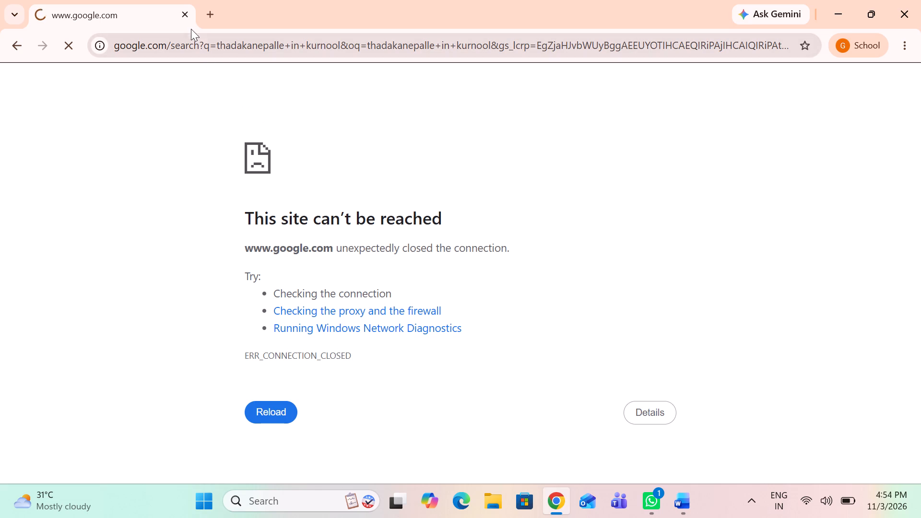
pyautogui.click(184, 16)
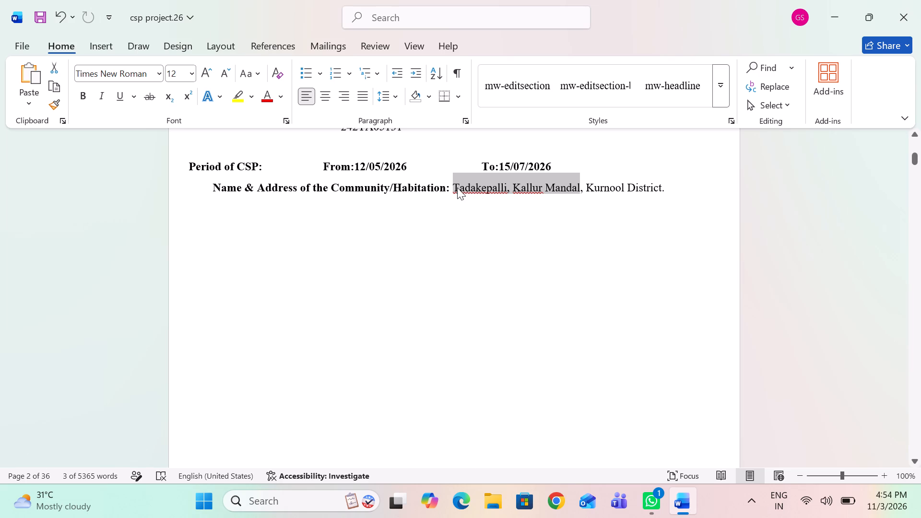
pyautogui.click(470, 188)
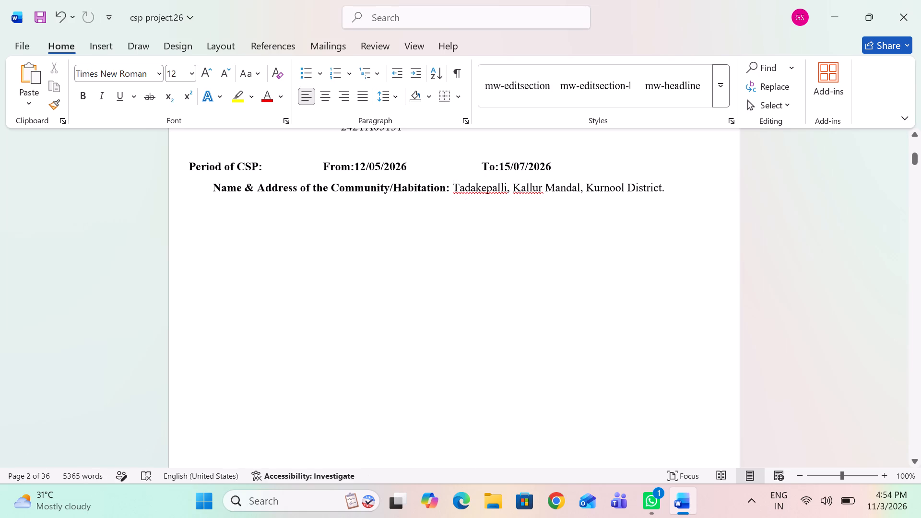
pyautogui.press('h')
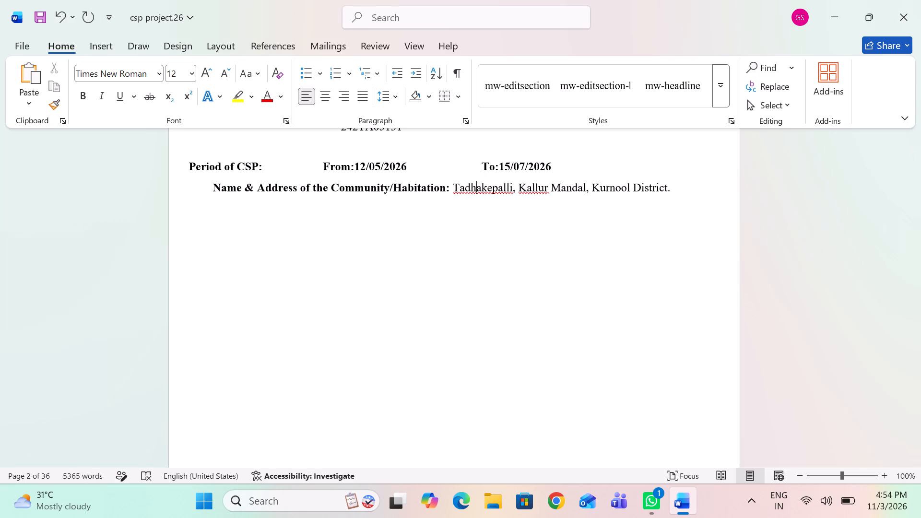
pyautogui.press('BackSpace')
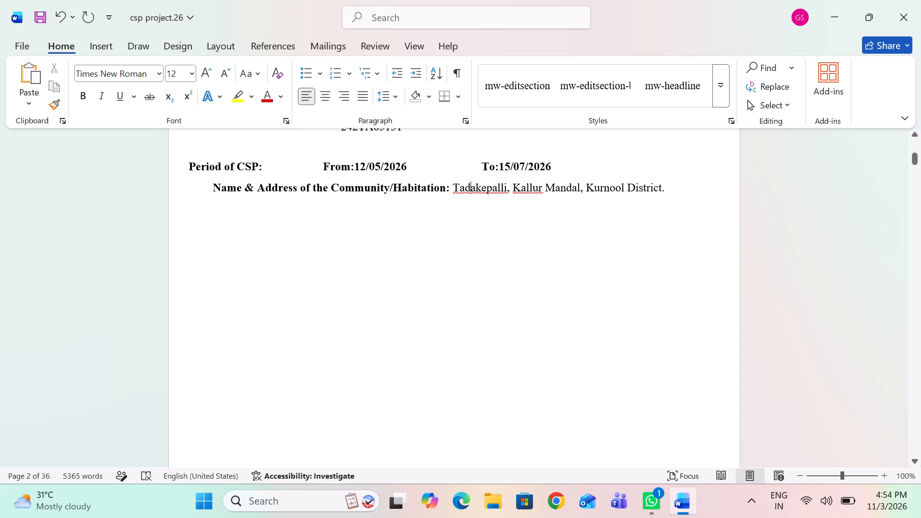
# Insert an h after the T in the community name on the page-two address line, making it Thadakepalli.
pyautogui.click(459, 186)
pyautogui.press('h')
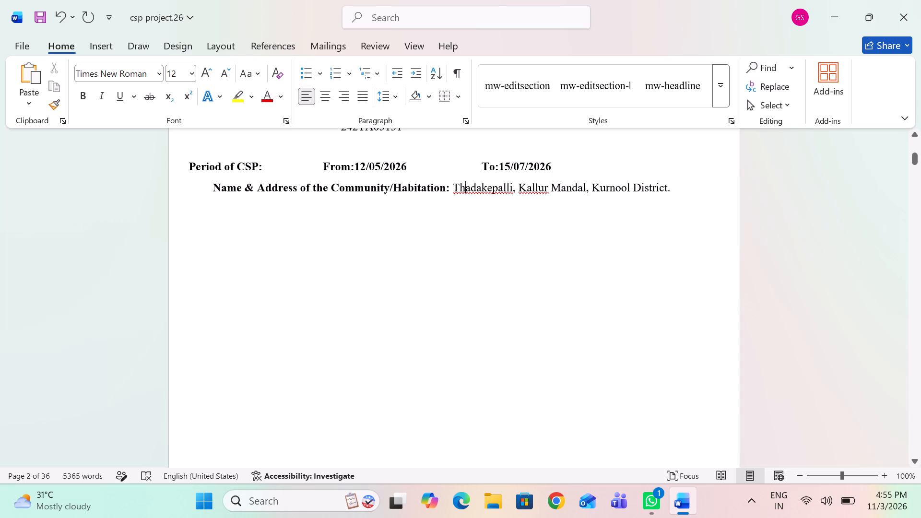
# Connect the computer to the secured Wi-Fi network sailu and return to the document.
pyautogui.click(818, 507)
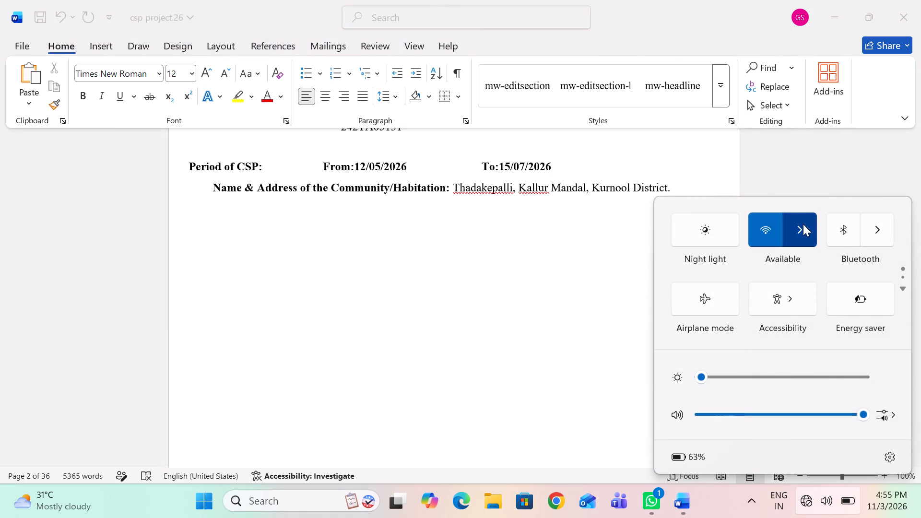
pyautogui.click(803, 224)
pyautogui.click(798, 239)
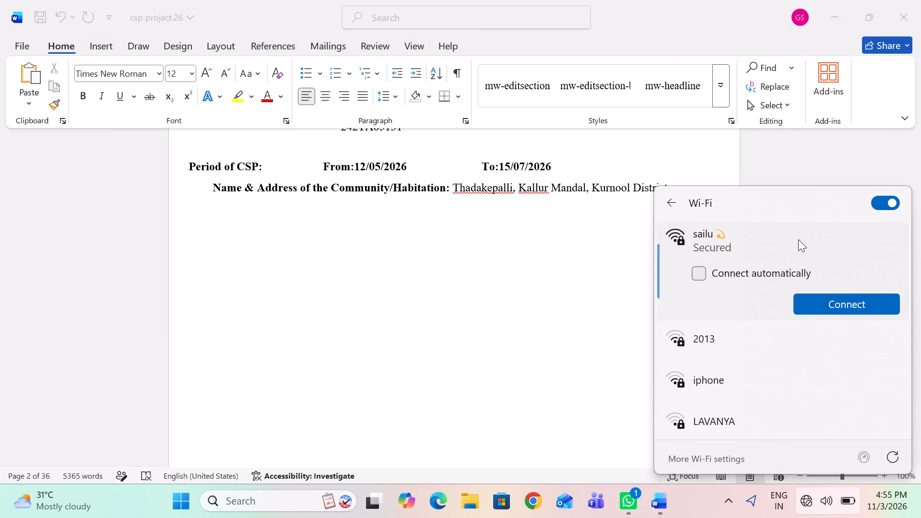
pyautogui.click(837, 303)
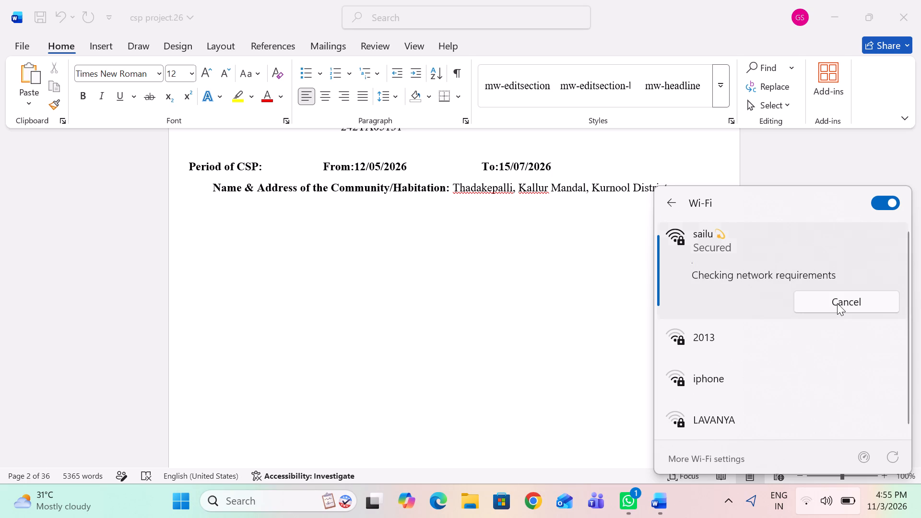
pyautogui.click(813, 151)
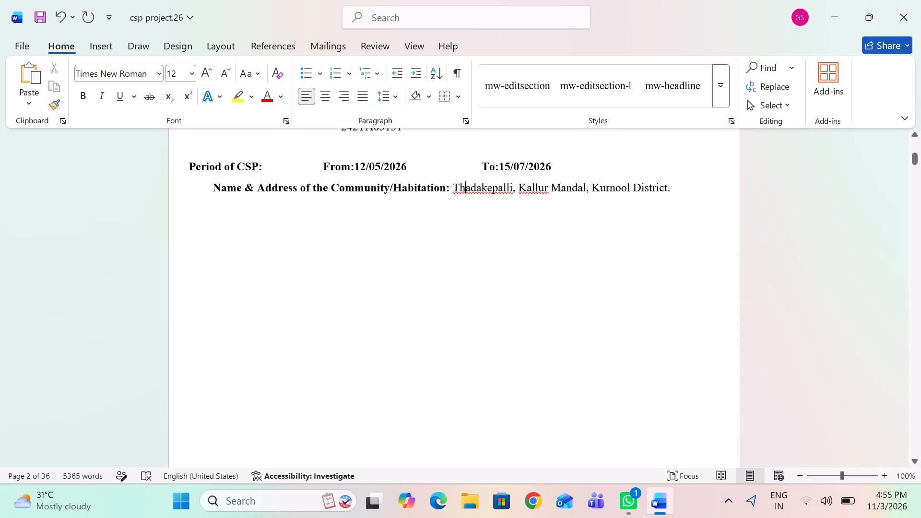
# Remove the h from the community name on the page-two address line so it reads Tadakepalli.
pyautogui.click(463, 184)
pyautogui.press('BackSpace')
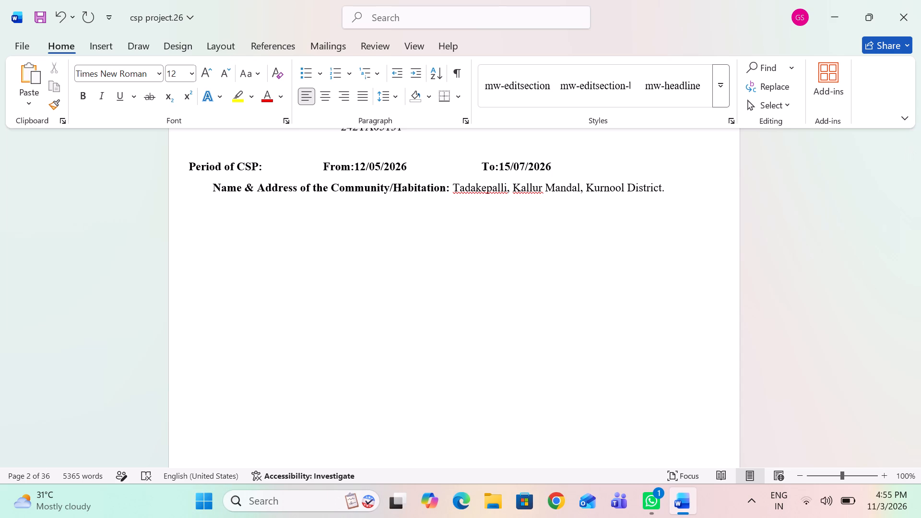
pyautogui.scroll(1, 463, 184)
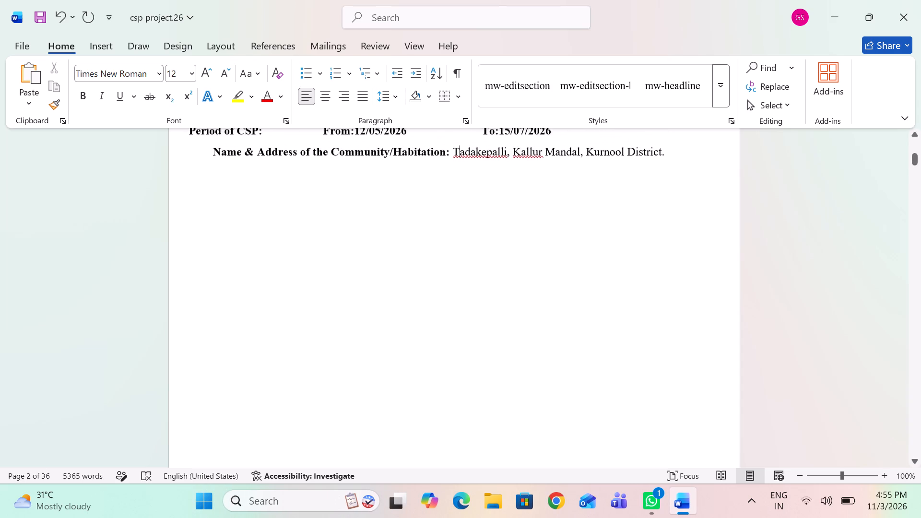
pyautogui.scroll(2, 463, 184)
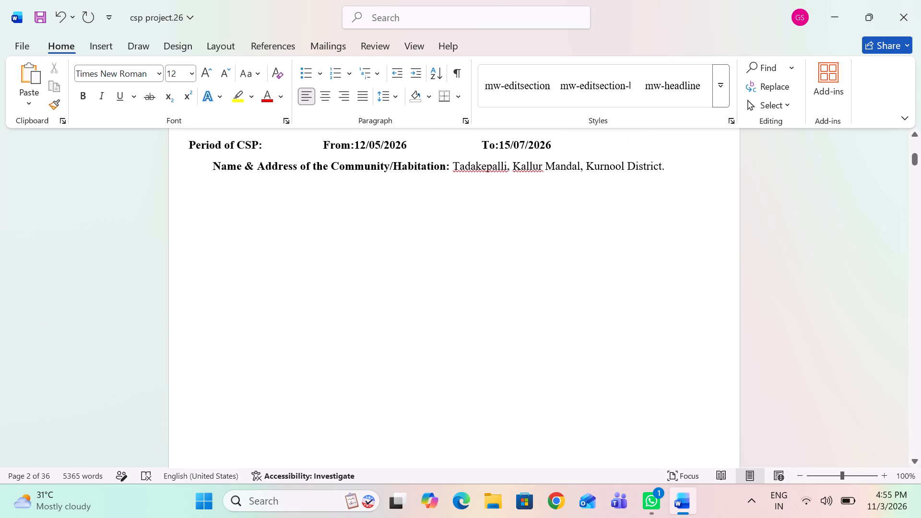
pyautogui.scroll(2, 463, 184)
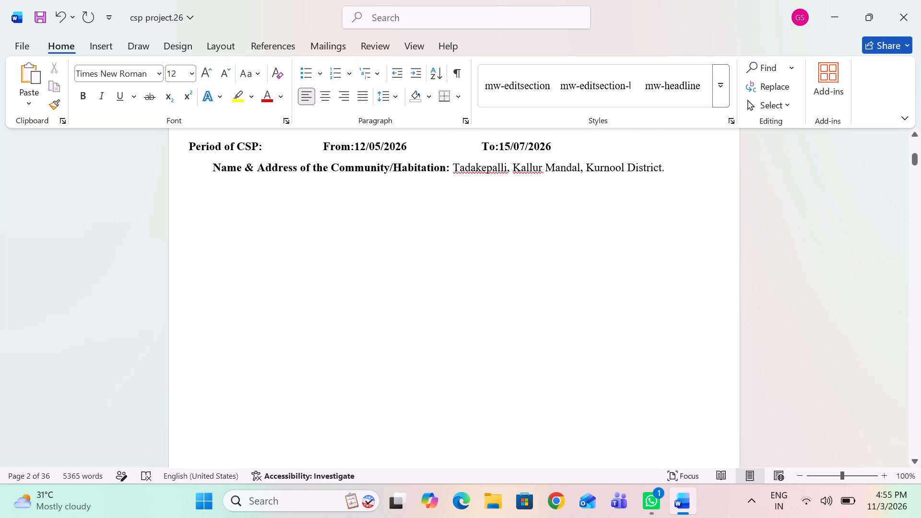
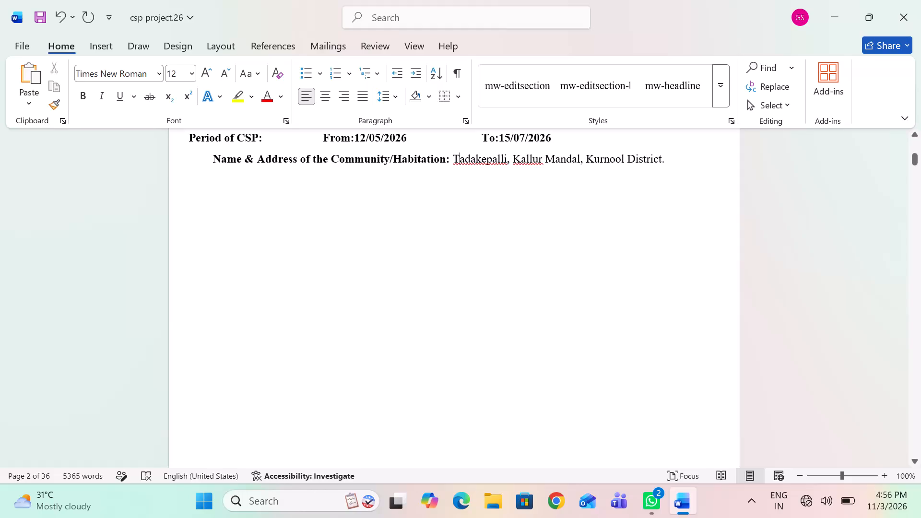
# Indent the Period of CSP line on page two by inserting 18 spaces before it.
pyautogui.scroll(1, 463, 184)
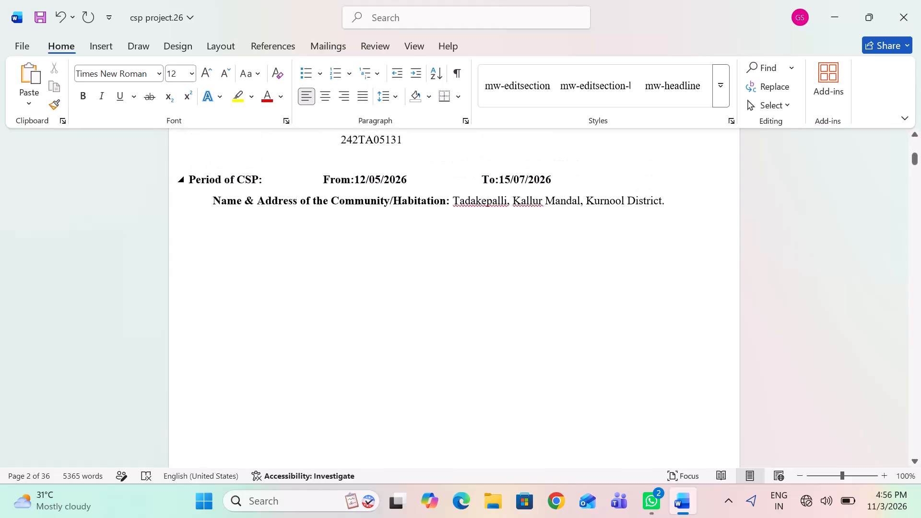
pyautogui.scroll(2, 463, 184)
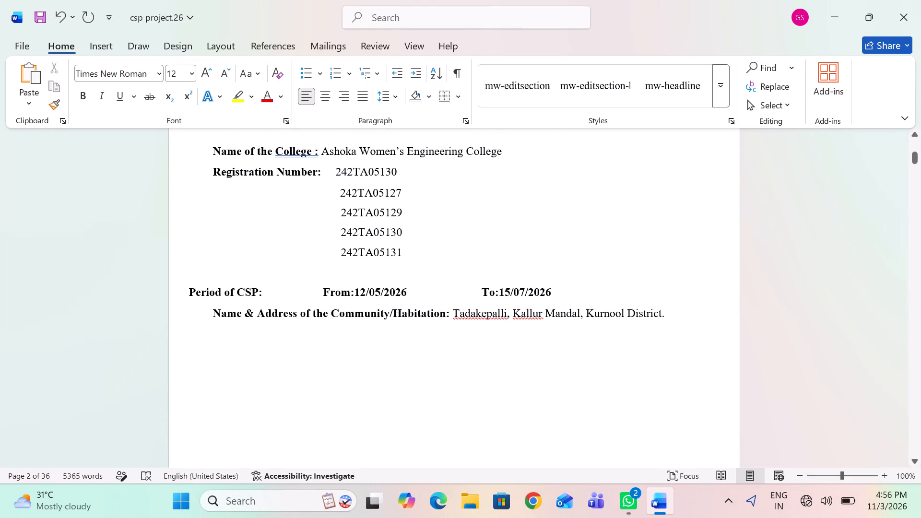
pyautogui.click(188, 292)
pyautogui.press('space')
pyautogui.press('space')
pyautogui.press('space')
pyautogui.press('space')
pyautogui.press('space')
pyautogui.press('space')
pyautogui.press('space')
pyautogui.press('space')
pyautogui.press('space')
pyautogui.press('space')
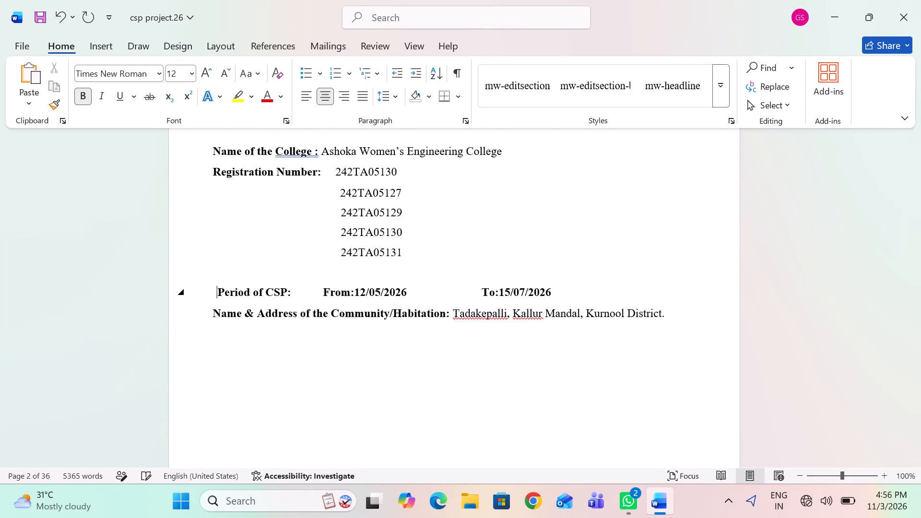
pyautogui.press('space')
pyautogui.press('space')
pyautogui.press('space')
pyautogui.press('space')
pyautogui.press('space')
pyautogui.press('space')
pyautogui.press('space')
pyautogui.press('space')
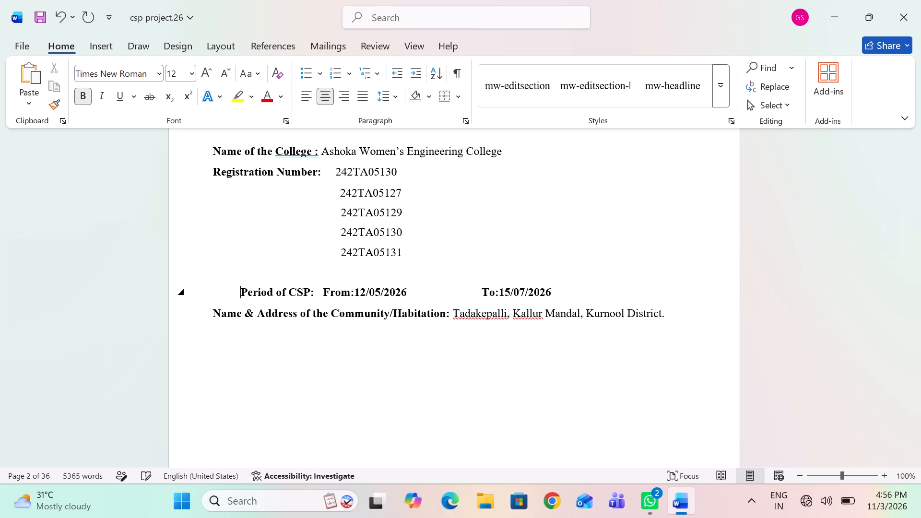
# Review the cover page, endorsements, community certificate and acknowledgement pages down to the signature list.
pyautogui.scroll(1, 242, 362)
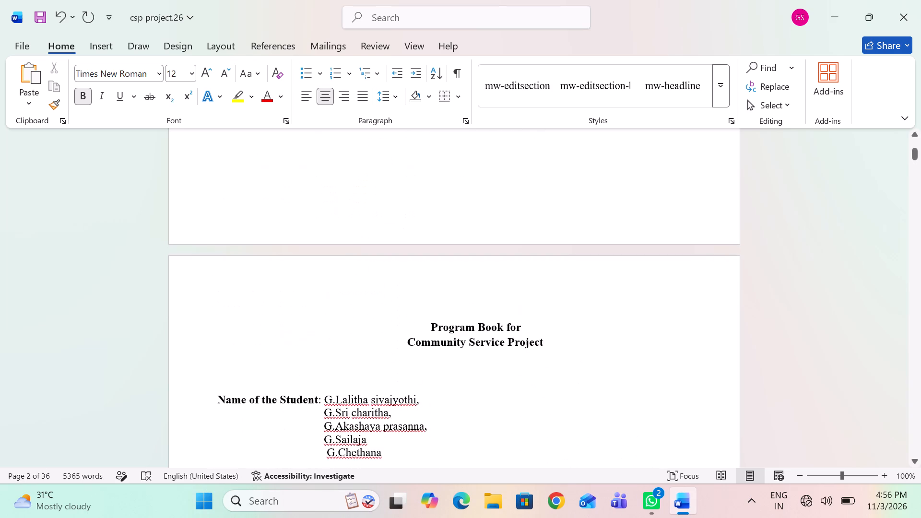
pyautogui.scroll(4, 242, 362)
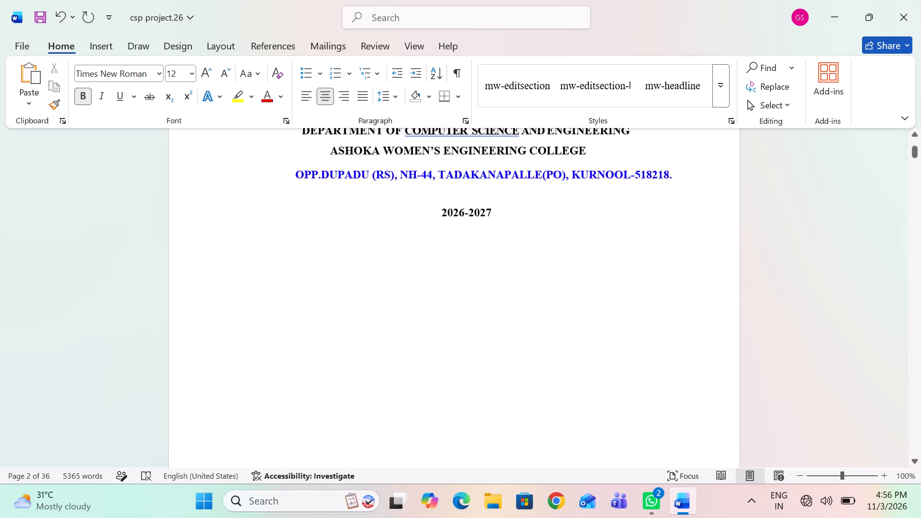
pyautogui.scroll(4, 242, 362)
pyautogui.hscroll(1, 242, 362)
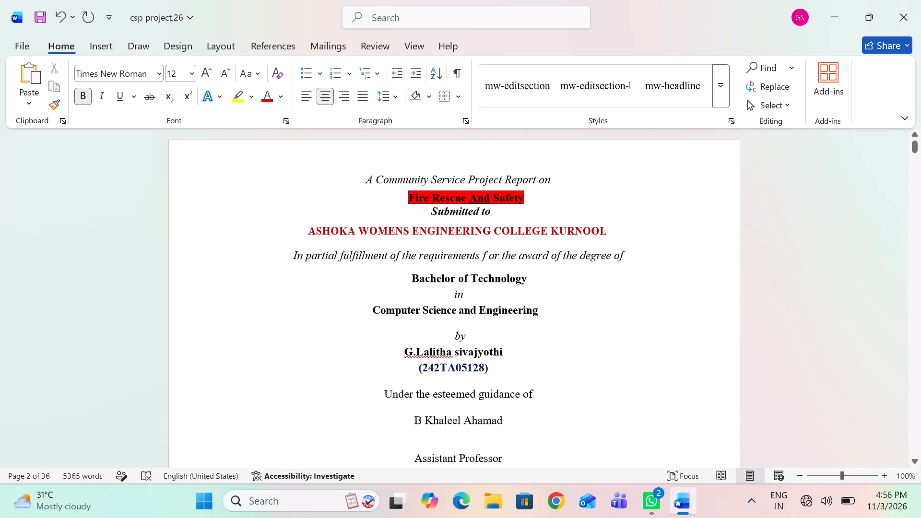
pyautogui.hscroll(2, 242, 362)
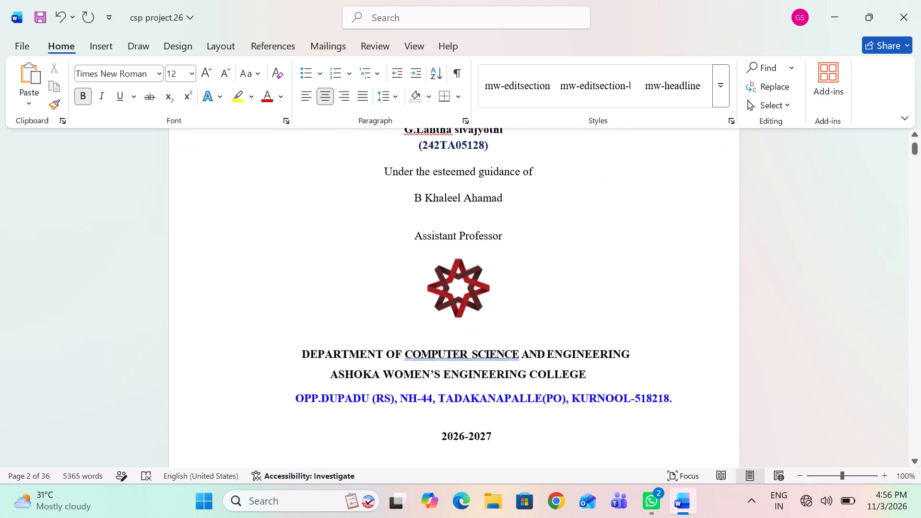
pyautogui.scroll(-7, 242, 362)
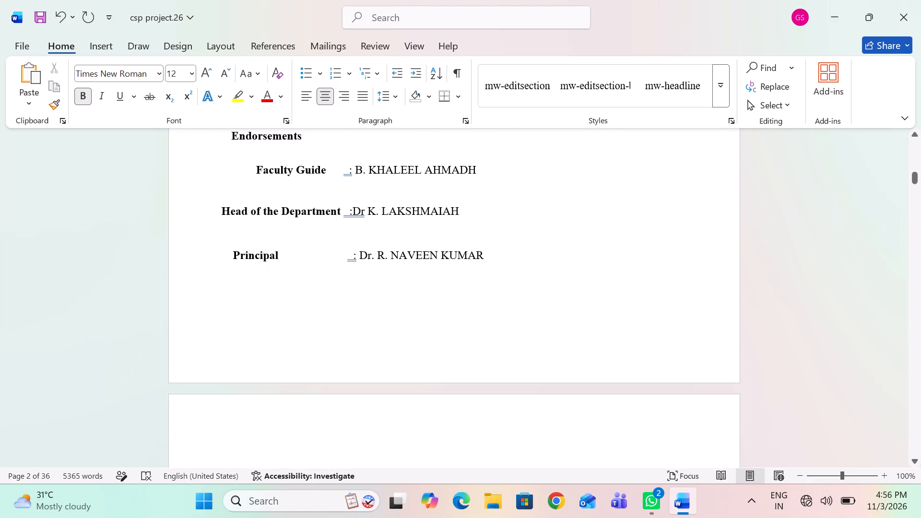
pyautogui.scroll(-4, 242, 362)
pyautogui.scroll(1, 242, 362)
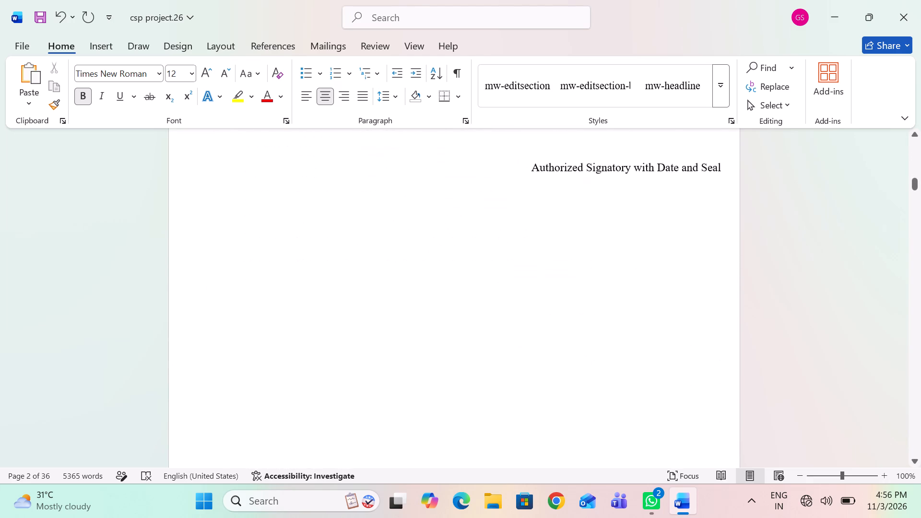
pyautogui.scroll(1, 242, 362)
pyautogui.scroll(-1, 242, 362)
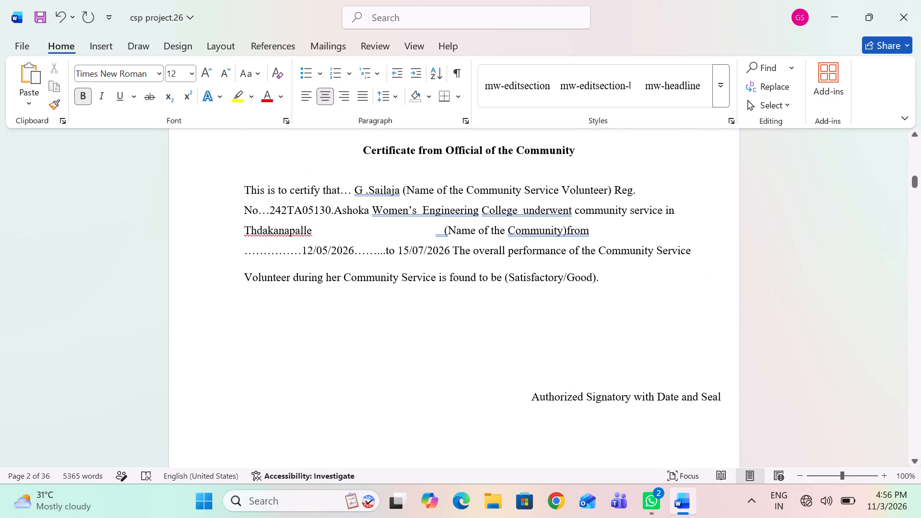
pyautogui.scroll(-2, 242, 362)
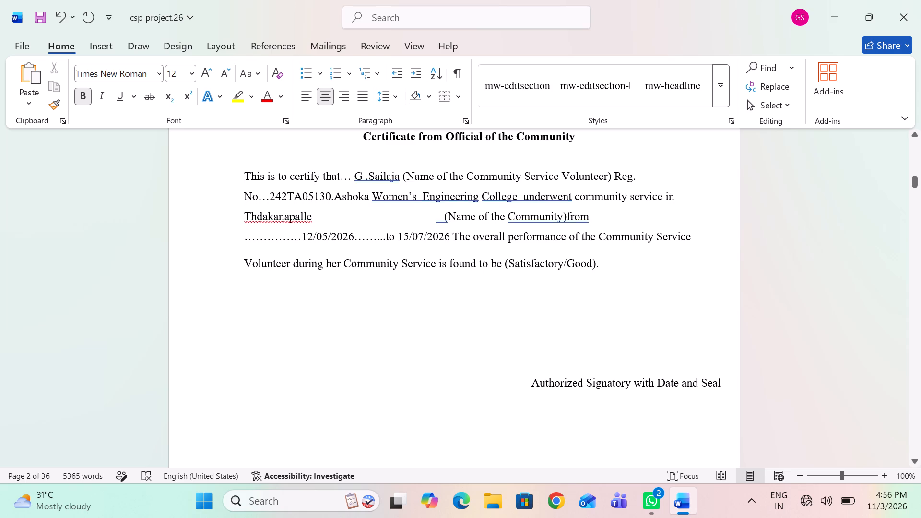
pyautogui.scroll(-3, 242, 362)
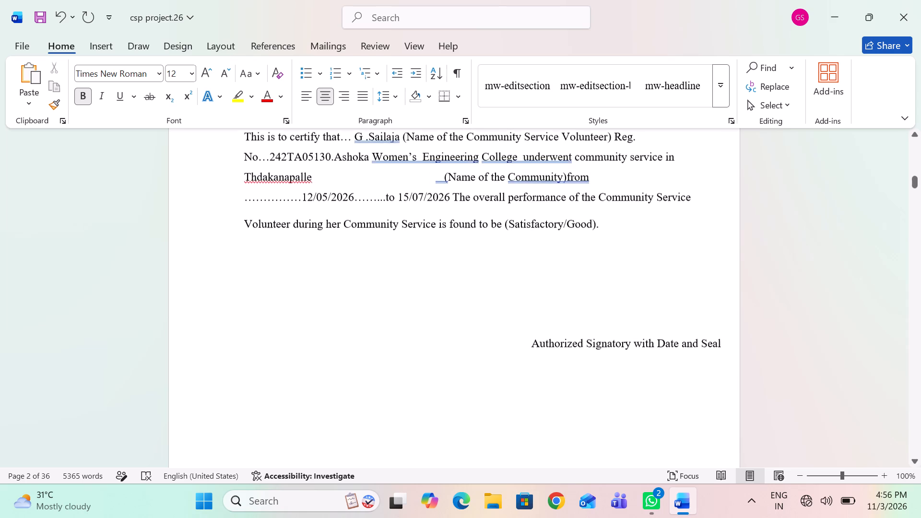
pyautogui.scroll(-5, 242, 362)
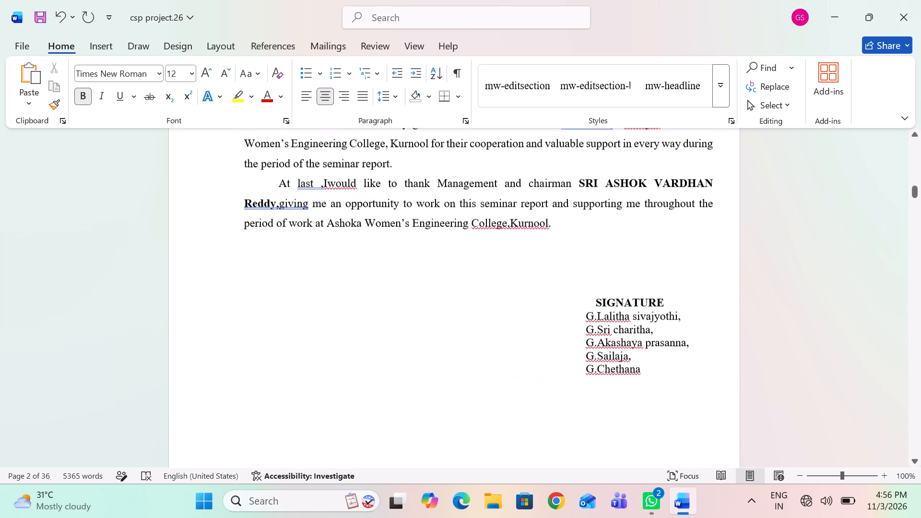
pyautogui.scroll(-1, 242, 362)
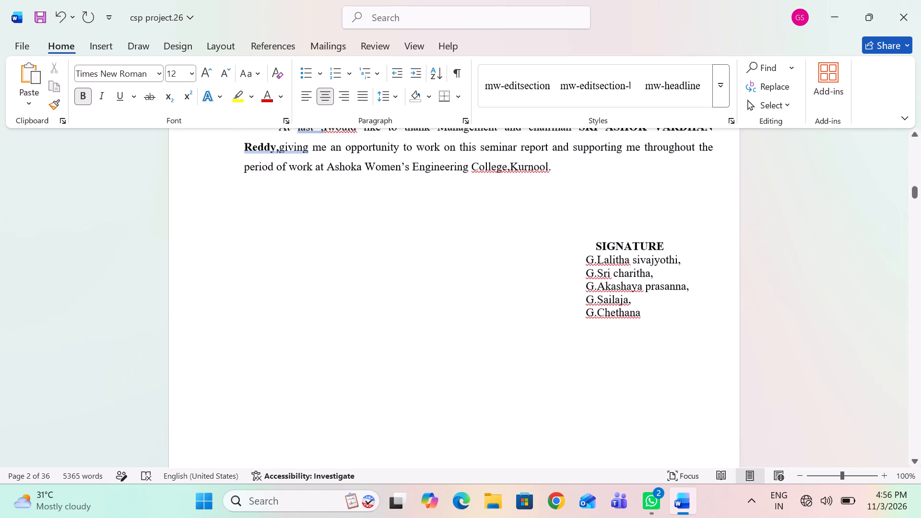
# Replace the name after the initial on the first line of the acknowledgement's signature list with Sailaja, dropping the trailing comma.
pyautogui.click(680, 259)
pyautogui.press('BackSpace')
pyautogui.press('BackSpace')
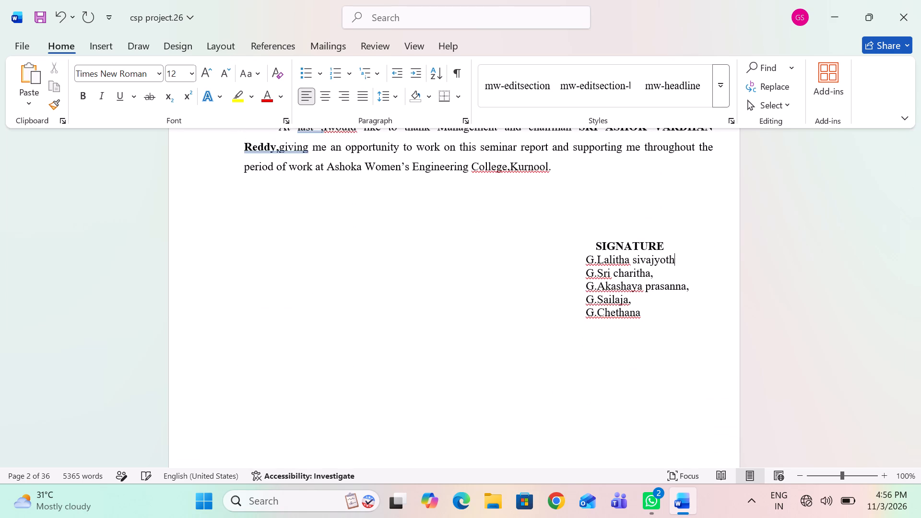
pyautogui.press('BackSpace')
pyautogui.press('BackSpace')
pyautogui.press('BackSpace')
pyautogui.press('BackSpace')
pyautogui.press('BackSpace')
pyautogui.press('BackSpace')
pyautogui.press('BackSpace')
pyautogui.press('BackSpace')
pyautogui.press('BackSpace')
pyautogui.press('BackSpace')
pyautogui.press('BackSpace')
pyautogui.press('BackSpace')
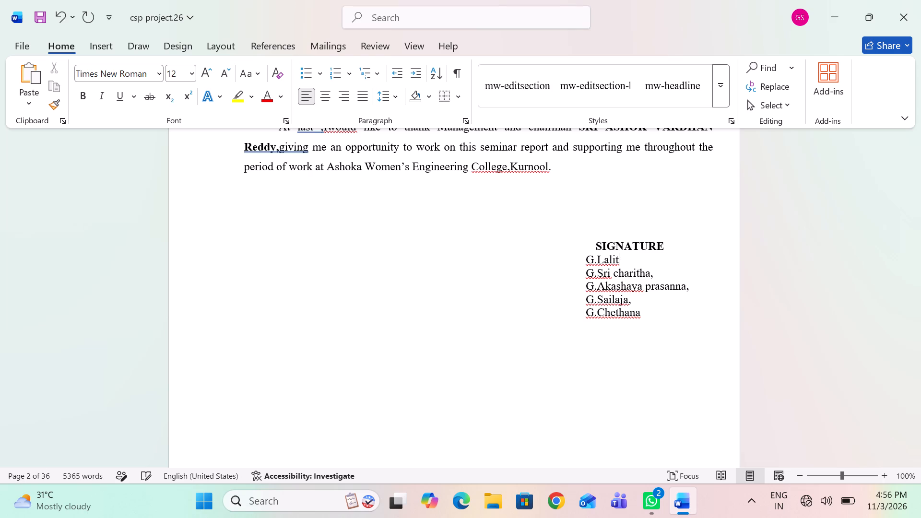
pyautogui.press('BackSpace')
pyautogui.press('BackSpace')
pyautogui.press('BackSpace')
pyautogui.press('BackSpace')
pyautogui.press('BackSpace')
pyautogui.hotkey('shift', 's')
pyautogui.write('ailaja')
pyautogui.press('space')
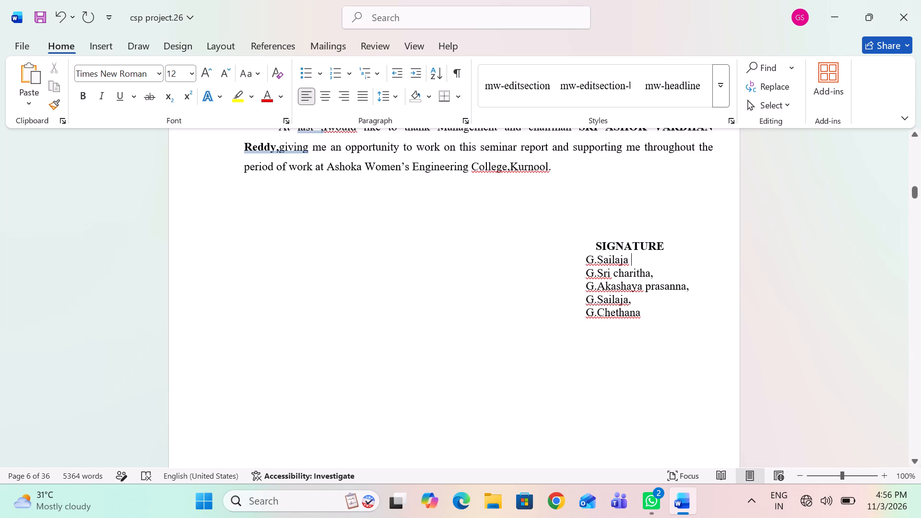
# Insert spacing after the initial G. on the first three signature lines: two spaces on the first and third, one on the second.
pyautogui.click(598, 260)
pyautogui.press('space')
pyautogui.click(597, 270)
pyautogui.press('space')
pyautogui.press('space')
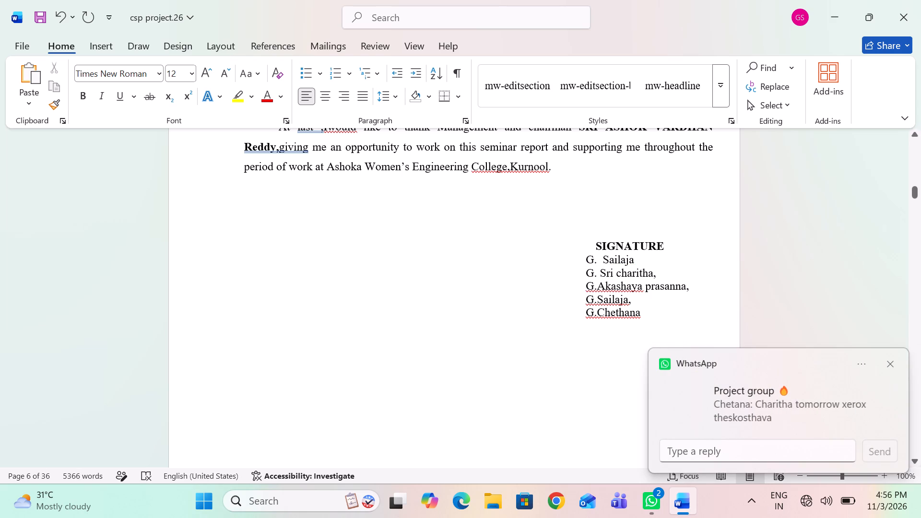
pyautogui.click(598, 287)
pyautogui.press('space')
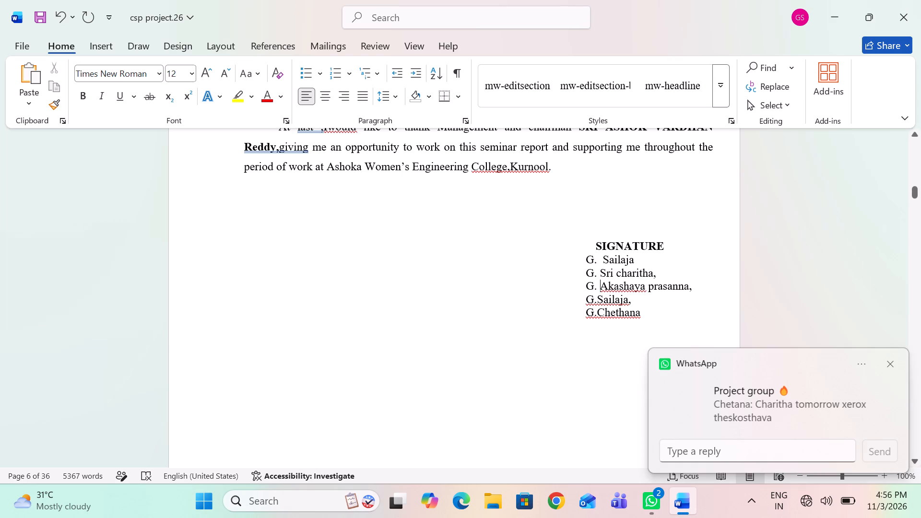
pyautogui.click(601, 288)
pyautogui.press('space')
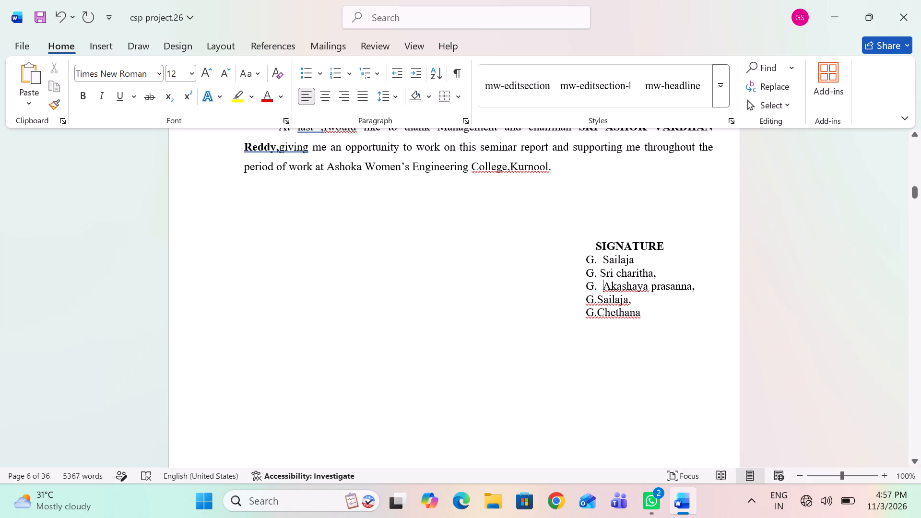
# Delete the extra a after the k in the third signature line's first name, making it Akshaya.
pyautogui.click(622, 288)
pyautogui.press('BackSpace')
# Replace Sailaja in the fourth signature entry with a space and Lalitha's three-part name, capitalising each part.
pyautogui.click(596, 299)
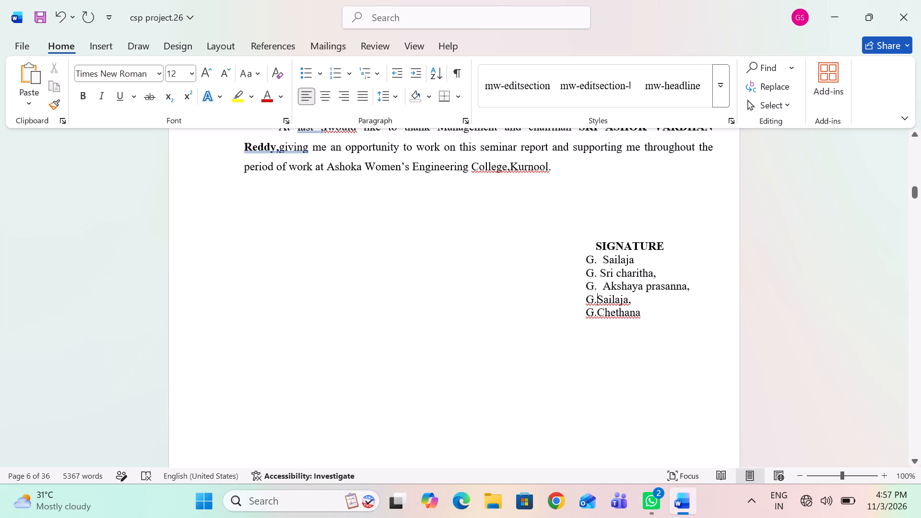
pyautogui.click(631, 301)
pyautogui.press('BackSpace')
pyautogui.press('BackSpace')
pyautogui.press('BackSpace')
pyautogui.press('BackSpace')
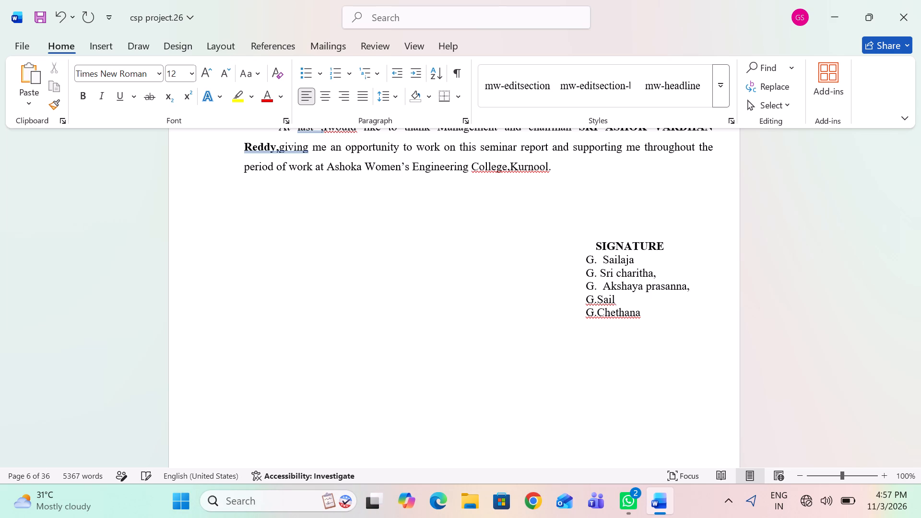
pyautogui.press('BackSpace')
pyautogui.press('BackSpace')
pyautogui.press('BackSpace')
pyautogui.press('BackSpace')
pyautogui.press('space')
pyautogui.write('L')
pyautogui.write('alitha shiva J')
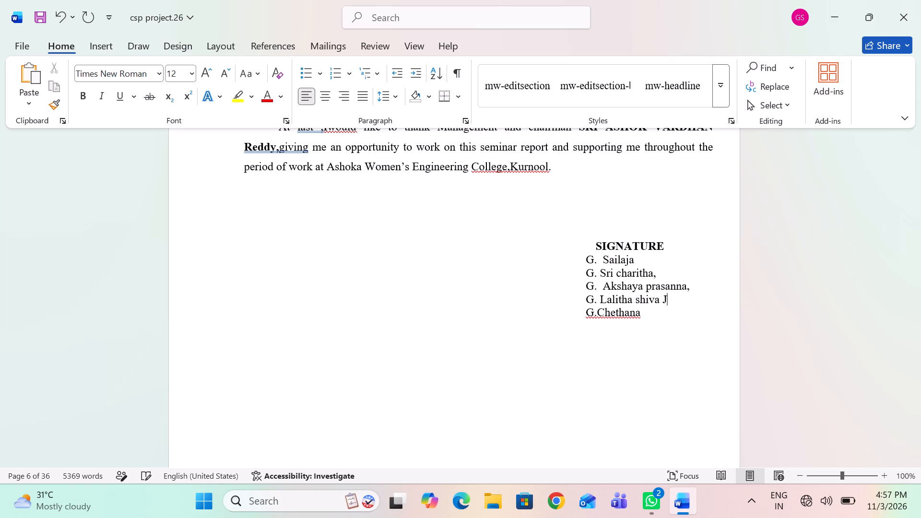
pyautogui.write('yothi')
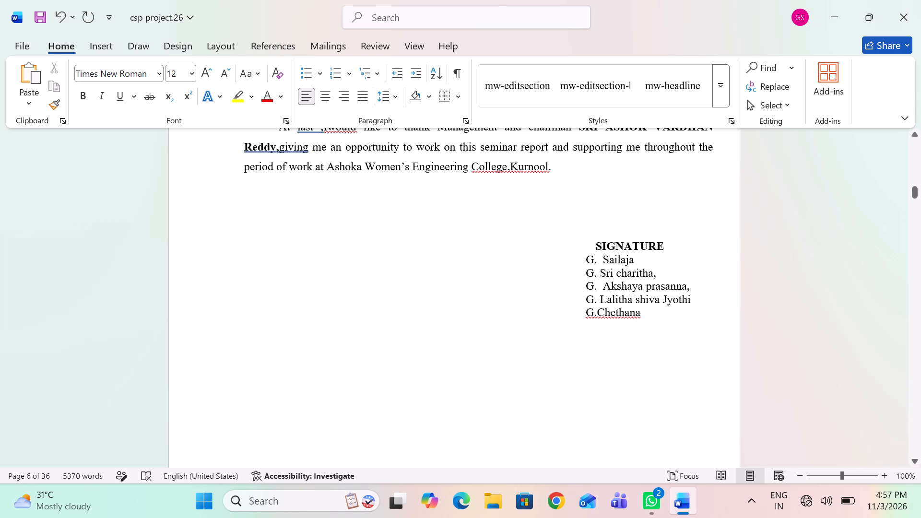
pyautogui.click(640, 301)
pyautogui.press('BackSpace')
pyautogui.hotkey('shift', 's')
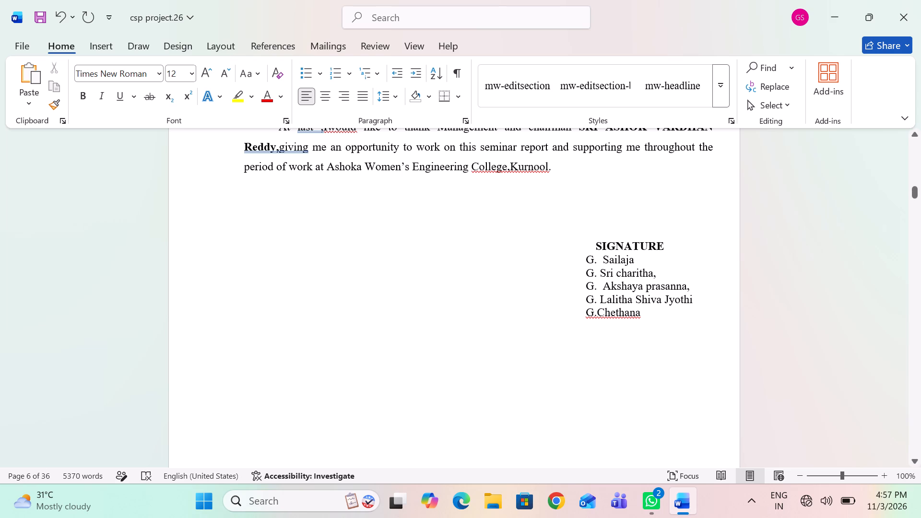
pyautogui.click(595, 314)
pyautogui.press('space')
pyautogui.press('BackSpace')
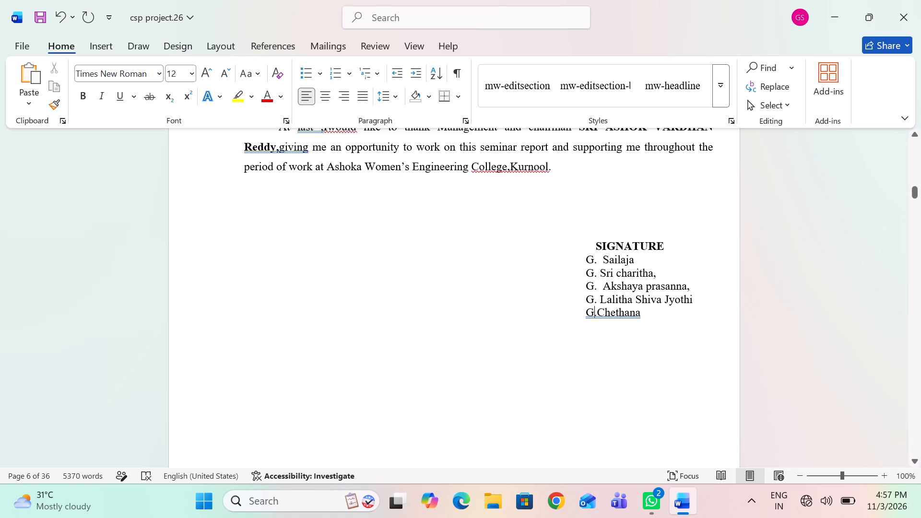
pyautogui.click(596, 311)
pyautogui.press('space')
pyautogui.scroll(-1, 639, 321)
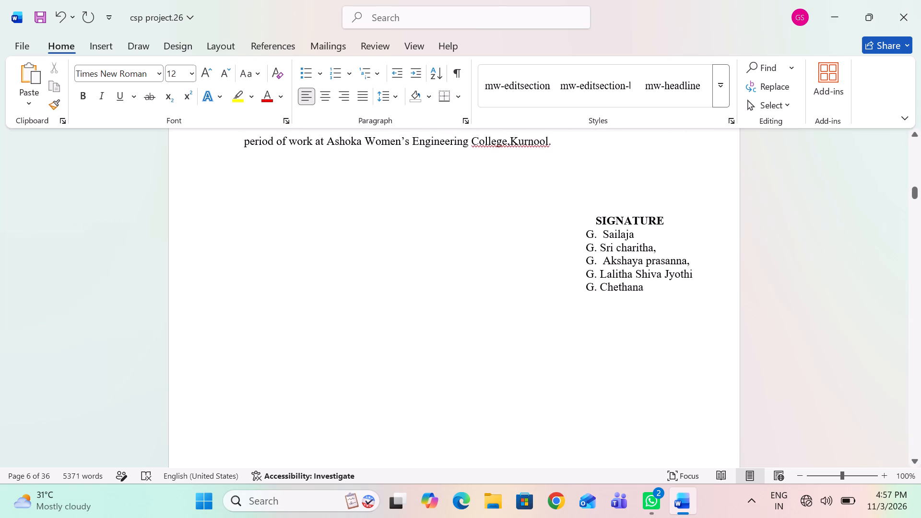
pyautogui.scroll(-1, 639, 321)
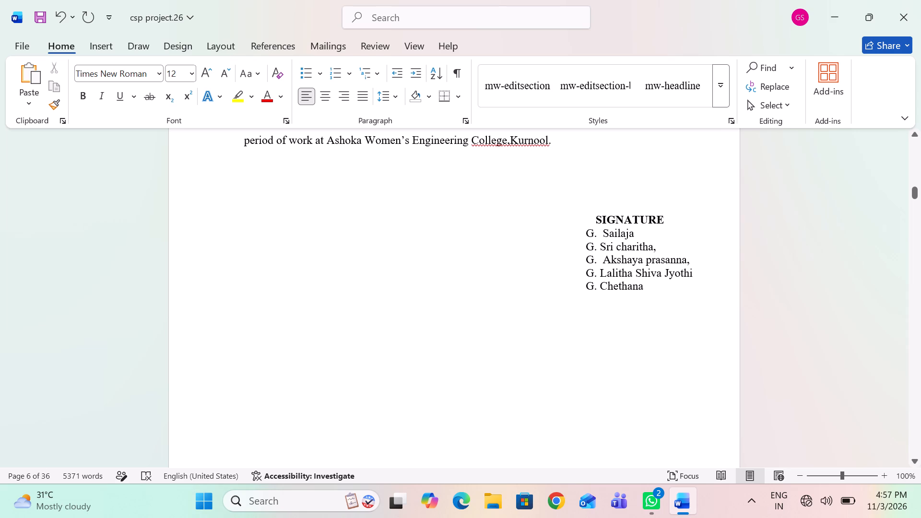
pyautogui.moveTo(586, 259); pyautogui.dragTo(618, 262)
pyautogui.moveTo(618, 262); pyautogui.dragTo(683, 254)
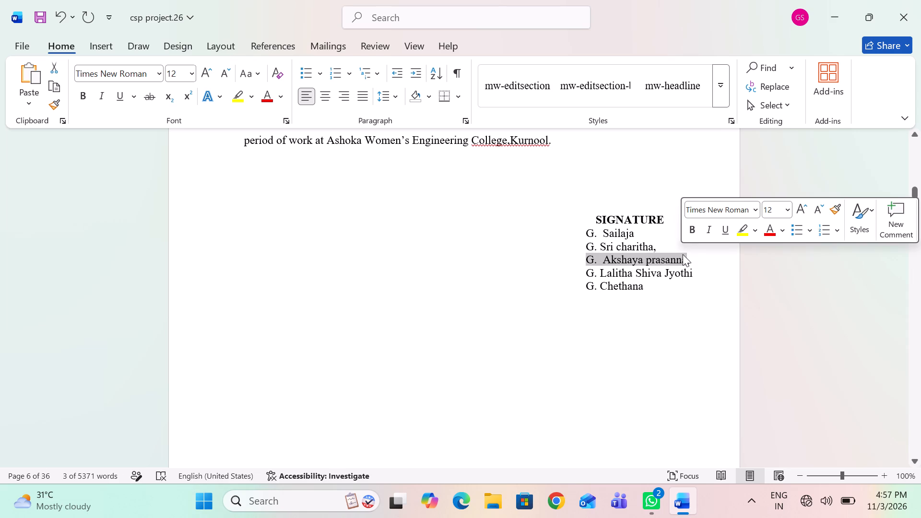
pyautogui.hotkey('ctrl', 'c')
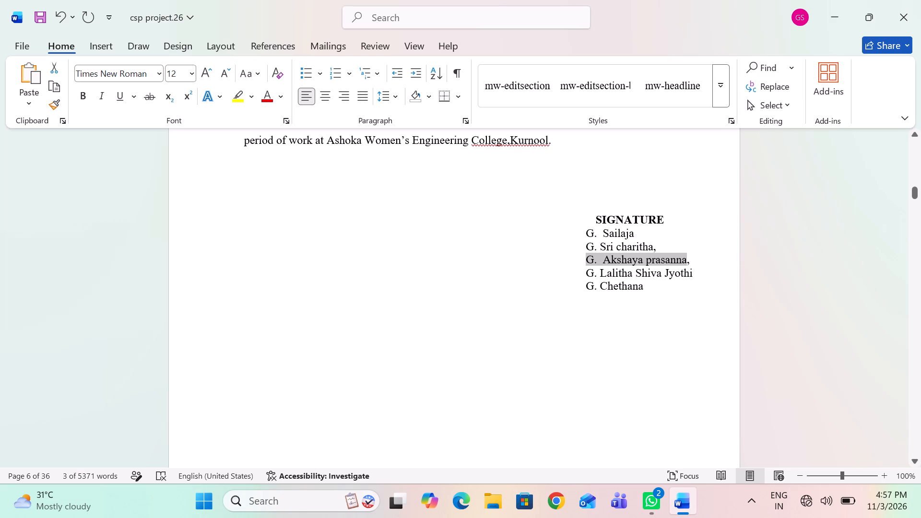
pyautogui.hotkey('ctrl', 'x')
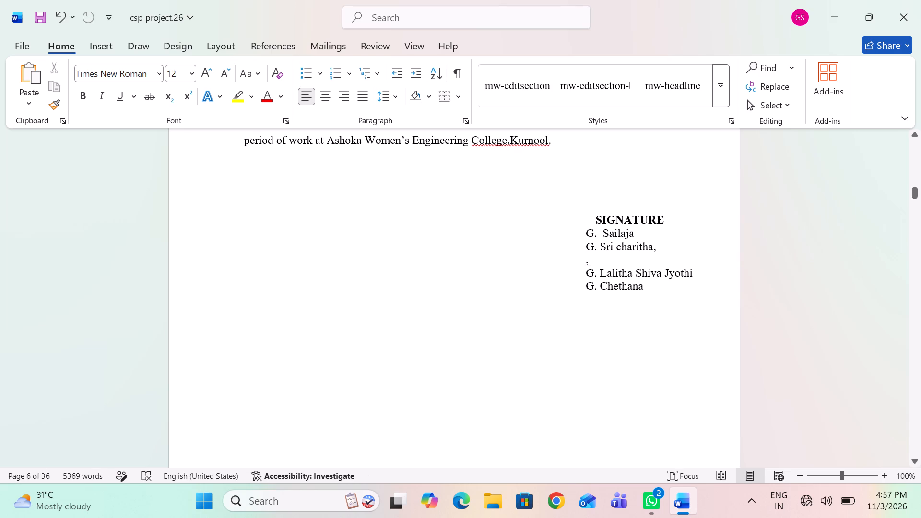
# Remove the emptied third signature line with its comma and padding spaces, plus the second entry's trailing comma, so that entry ends in "charitha".
pyautogui.click(590, 266)
pyautogui.press('BackSpace')
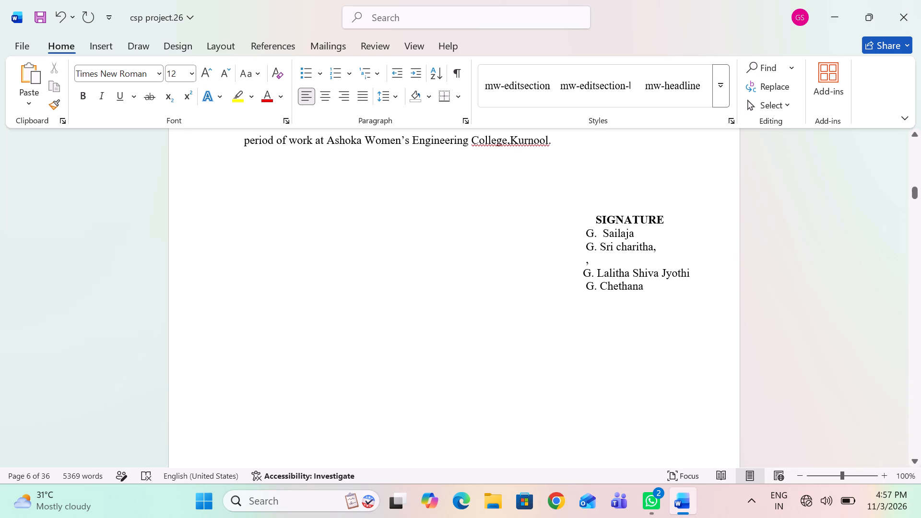
pyautogui.click(597, 261)
pyautogui.press('BackSpace')
pyautogui.press('BackSpace')
pyautogui.press('BackSpace')
pyautogui.press('BackSpace')
pyautogui.press('BackSpace')
pyautogui.press('BackSpace')
pyautogui.press('BackSpace')
pyautogui.press('BackSpace')
pyautogui.press('BackSpace')
pyautogui.press('BackSpace')
pyautogui.press('BackSpace')
pyautogui.press('BackSpace')
pyautogui.press('BackSpace')
pyautogui.press('BackSpace')
pyautogui.press('BackSpace')
pyautogui.press('BackSpace')
pyautogui.press('BackSpace')
pyautogui.press('BackSpace')
pyautogui.press('BackSpace')
pyautogui.press('BackSpace')
pyautogui.press('BackSpace')
pyautogui.press('BackSpace')
pyautogui.press('BackSpace')
pyautogui.press('BackSpace')
pyautogui.press('BackSpace')
pyautogui.press('BackSpace')
pyautogui.press('BackSpace')
pyautogui.press('BackSpace')
pyautogui.press('BackSpace')
pyautogui.press('BackSpace')
pyautogui.press('BackSpace')
pyautogui.press('BackSpace')
pyautogui.press('BackSpace')
pyautogui.press('BackSpace')
pyautogui.press('BackSpace')
pyautogui.press('BackSpace')
pyautogui.press('BackSpace')
pyautogui.press('BackSpace')
pyautogui.press('BackSpace')
pyautogui.press('BackSpace')
pyautogui.press('BackSpace')
pyautogui.press('BackSpace')
pyautogui.press('BackSpace')
pyautogui.press('BackSpace')
pyautogui.press('BackSpace')
pyautogui.press('BackSpace')
pyautogui.press('BackSpace')
pyautogui.press('BackSpace')
pyautogui.press('BackSpace')
pyautogui.press('BackSpace')
pyautogui.press('BackSpace')
pyautogui.press('BackSpace')
pyautogui.press('BackSpace')
pyautogui.press('BackSpace')
pyautogui.press('BackSpace')
pyautogui.press('BackSpace')
pyautogui.press('BackSpace')
pyautogui.press('BackSpace')
pyautogui.press('BackSpace')
pyautogui.press('BackSpace')
pyautogui.press('BackSpace')
pyautogui.press('BackSpace')
pyautogui.press('BackSpace')
pyautogui.press('BackSpace')
pyautogui.press('BackSpace')
pyautogui.press('BackSpace')
pyautogui.press('BackSpace')
pyautogui.press('BackSpace')
pyautogui.press('BackSpace')
pyautogui.press('BackSpace')
pyautogui.press('BackSpace')
pyautogui.press('BackSpace')
pyautogui.press('BackSpace')
pyautogui.press('BackSpace')
pyautogui.press('BackSpace')
pyautogui.press('BackSpace')
pyautogui.press('BackSpace')
pyautogui.press('BackSpace')
pyautogui.press('BackSpace')
pyautogui.press('BackSpace')
pyautogui.press('BackSpace')
pyautogui.press('BackSpace')
pyautogui.press('BackSpace')
pyautogui.press('BackSpace')
pyautogui.press('BackSpace')
pyautogui.press('BackSpace')
pyautogui.press('BackSpace')
pyautogui.press('BackSpace')
pyautogui.press('BackSpace')
pyautogui.press('BackSpace')
pyautogui.press('BackSpace')
pyautogui.press('BackSpace')
pyautogui.press('BackSpace')
pyautogui.press('BackSpace')
pyautogui.press('BackSpace')
pyautogui.press('BackSpace')
pyautogui.press('BackSpace')
pyautogui.press('BackSpace')
pyautogui.press('BackSpace')
pyautogui.press('BackSpace')
pyautogui.press('BackSpace')
pyautogui.press('BackSpace')
pyautogui.press('BackSpace')
pyautogui.press('BackSpace')
pyautogui.press('BackSpace')
pyautogui.press('BackSpace')
pyautogui.press('BackSpace')
pyautogui.press('BackSpace')
pyautogui.press('BackSpace')
pyautogui.press('BackSpace')
pyautogui.press('BackSpace')
pyautogui.press('BackSpace')
pyautogui.press('BackSpace')
pyautogui.press('BackSpace')
pyautogui.press('BackSpace')
pyautogui.press('BackSpace')
pyautogui.press('BackSpace')
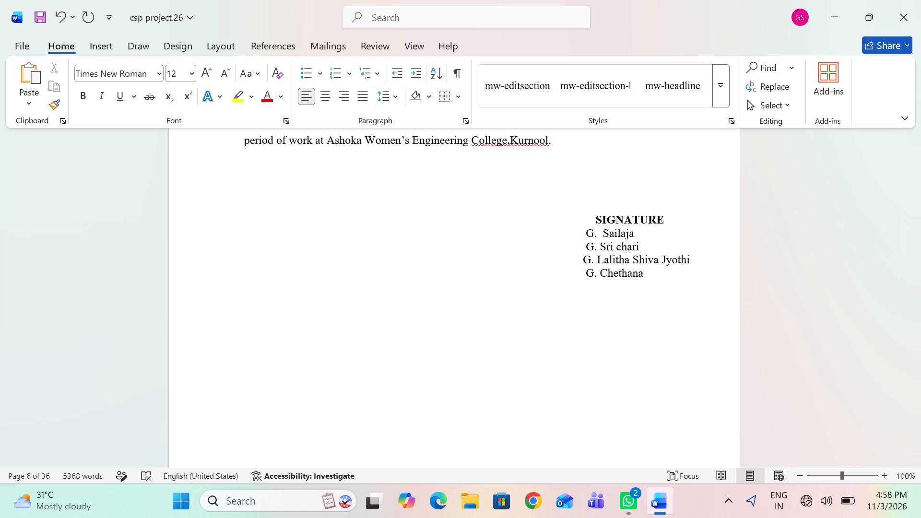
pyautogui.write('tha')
# Add a line below Lalitha's signature entry, indent it with spaces, and paste Akshaya's cut name there, aligned with the entry above.
pyautogui.click(691, 261)
pyautogui.press('Return')
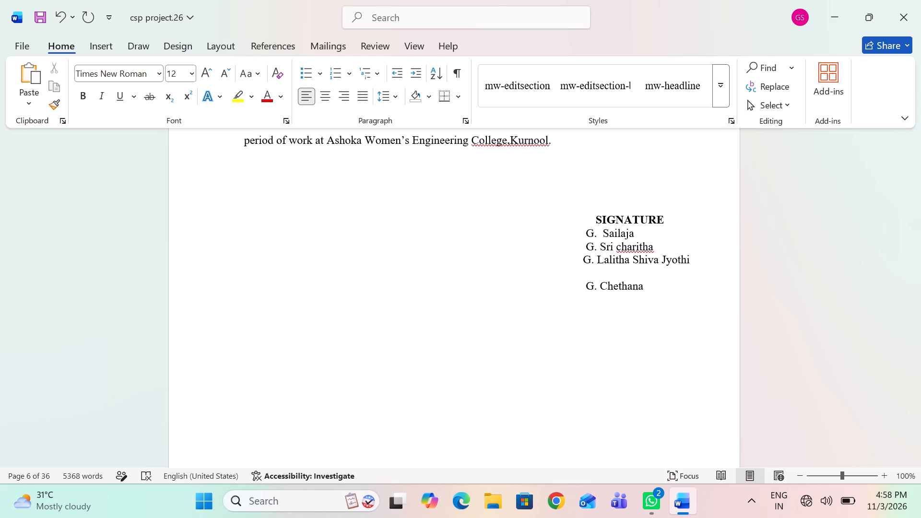
pyautogui.click(591, 274)
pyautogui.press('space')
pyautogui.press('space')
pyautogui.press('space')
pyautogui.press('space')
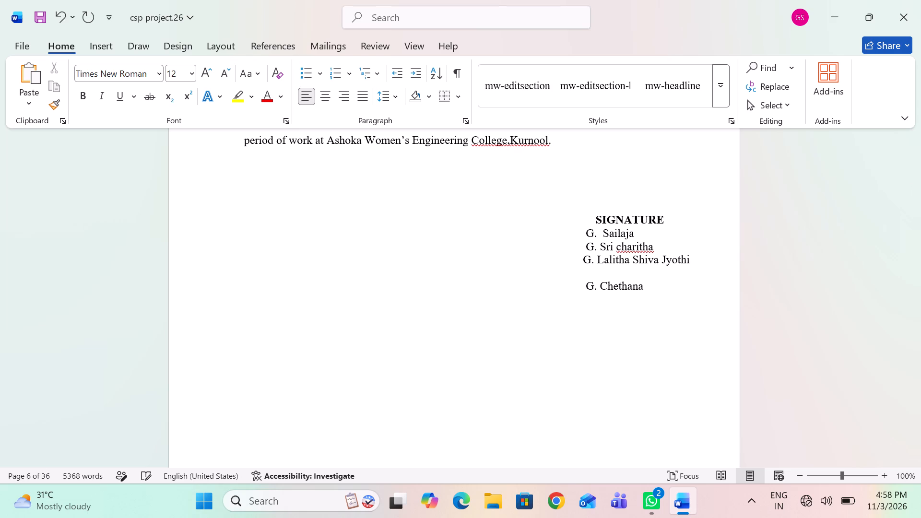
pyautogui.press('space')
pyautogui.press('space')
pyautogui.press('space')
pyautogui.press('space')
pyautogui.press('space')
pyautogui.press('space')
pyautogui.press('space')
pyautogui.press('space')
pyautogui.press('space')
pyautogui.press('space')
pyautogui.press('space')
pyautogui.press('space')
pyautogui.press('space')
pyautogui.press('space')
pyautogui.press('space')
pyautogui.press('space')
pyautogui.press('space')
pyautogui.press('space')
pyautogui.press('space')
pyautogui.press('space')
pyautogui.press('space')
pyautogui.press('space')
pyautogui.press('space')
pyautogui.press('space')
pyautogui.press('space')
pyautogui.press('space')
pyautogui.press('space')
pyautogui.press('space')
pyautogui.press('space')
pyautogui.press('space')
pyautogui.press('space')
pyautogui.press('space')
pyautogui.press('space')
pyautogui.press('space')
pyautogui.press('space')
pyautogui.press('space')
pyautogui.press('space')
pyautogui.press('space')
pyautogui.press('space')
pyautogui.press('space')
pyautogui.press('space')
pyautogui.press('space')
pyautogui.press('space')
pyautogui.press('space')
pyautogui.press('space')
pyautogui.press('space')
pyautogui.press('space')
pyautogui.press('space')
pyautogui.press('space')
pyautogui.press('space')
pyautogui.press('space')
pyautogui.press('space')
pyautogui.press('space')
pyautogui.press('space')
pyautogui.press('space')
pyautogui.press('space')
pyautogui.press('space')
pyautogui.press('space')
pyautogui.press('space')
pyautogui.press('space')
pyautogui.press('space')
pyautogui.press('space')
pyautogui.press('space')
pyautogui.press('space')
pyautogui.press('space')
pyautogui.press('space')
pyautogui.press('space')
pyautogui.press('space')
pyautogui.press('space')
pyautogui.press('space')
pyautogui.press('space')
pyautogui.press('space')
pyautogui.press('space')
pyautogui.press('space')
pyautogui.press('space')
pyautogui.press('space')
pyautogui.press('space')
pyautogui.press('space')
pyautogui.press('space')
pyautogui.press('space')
pyautogui.hotkey('ctrl', 'v')
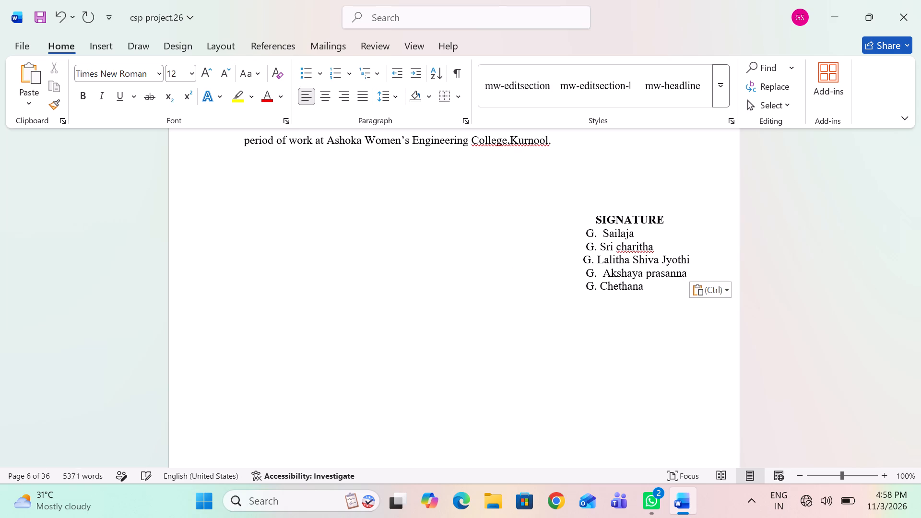
pyautogui.click(584, 270)
pyautogui.press('BackSpace')
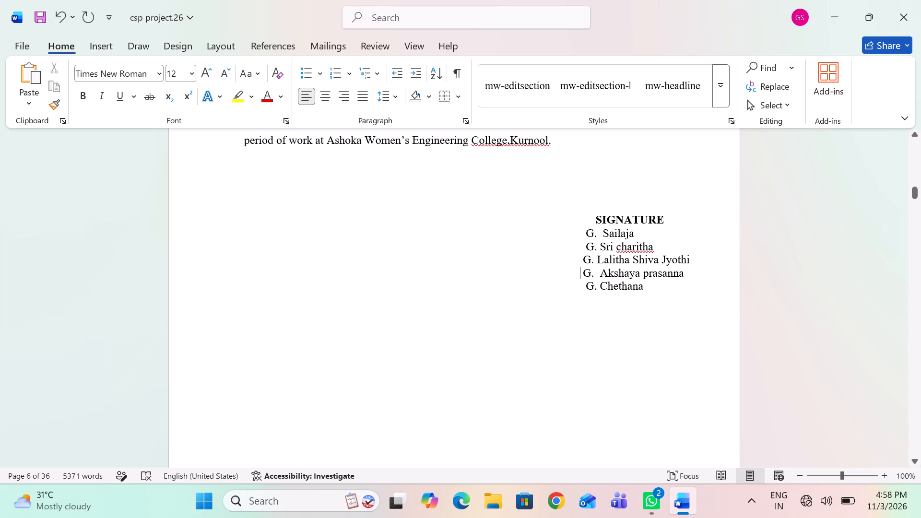
# Capitalise the first letter of "charitha" in the second signature entry of the acknowledgements.
pyautogui.click(620, 248)
pyautogui.press('BackSpace')
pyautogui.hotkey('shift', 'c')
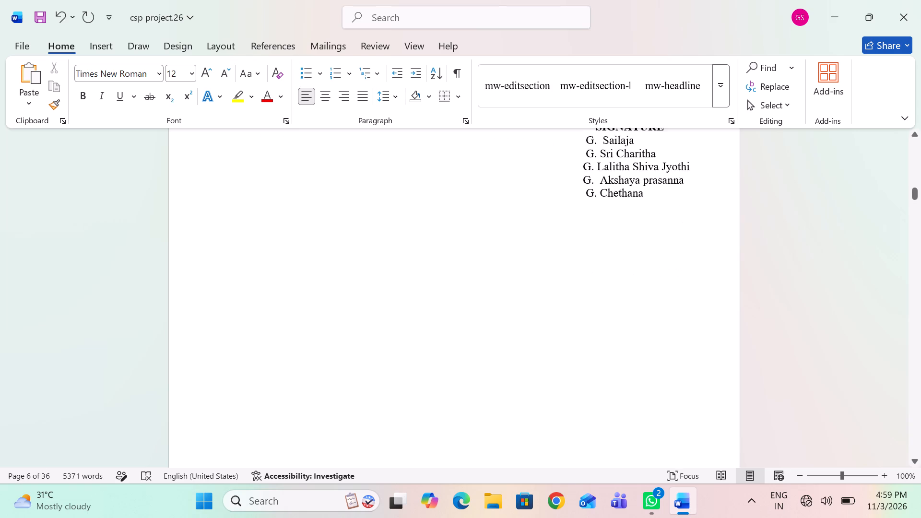
# Insert a space before and after the comma between "College" and "Kurnool" in the last acknowledgement paragraph.
pyautogui.scroll(1, 634, 274)
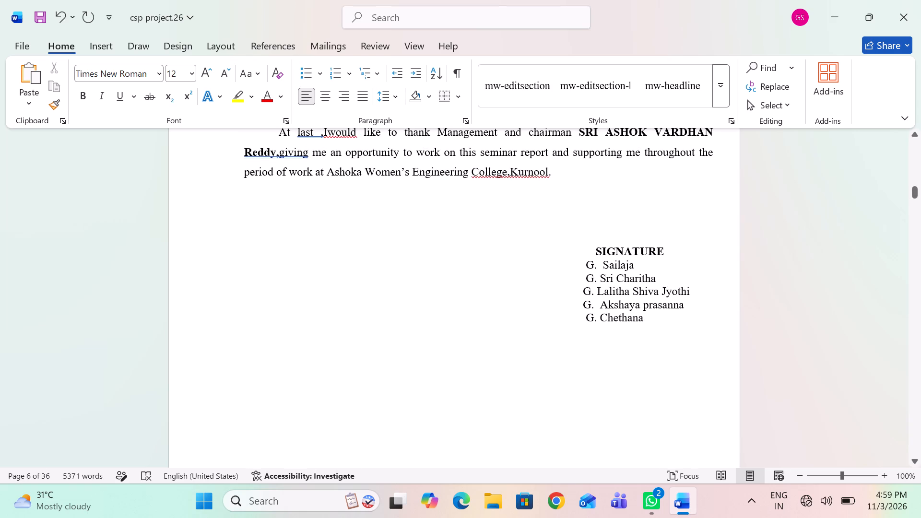
pyautogui.click(507, 173)
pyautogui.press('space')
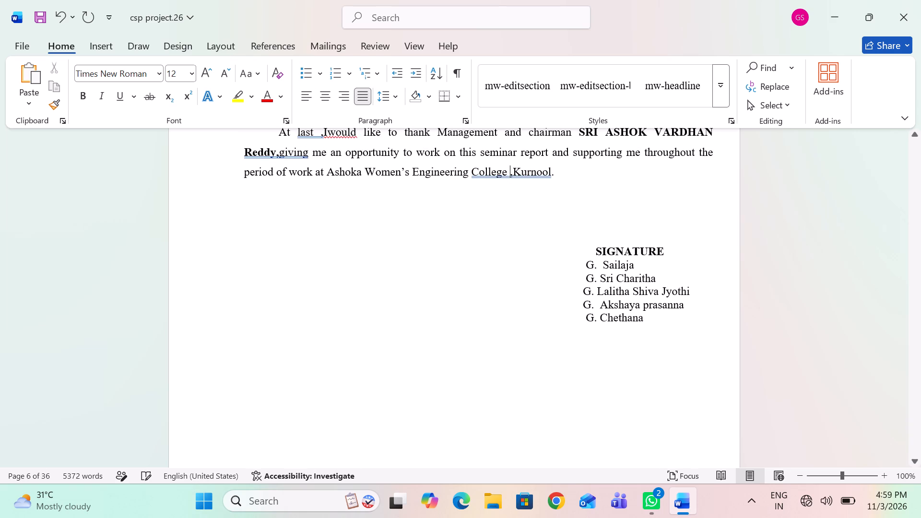
pyautogui.click(513, 172)
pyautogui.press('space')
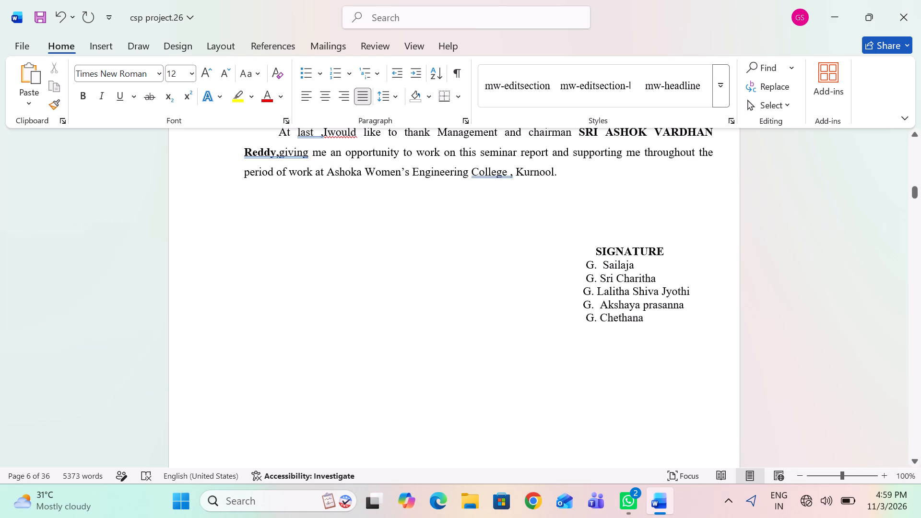
# Review the pages around the acknowledgements, from the Chapter 1 executive summary back to the Student's Declaration.
pyautogui.scroll(-6, 471, 186)
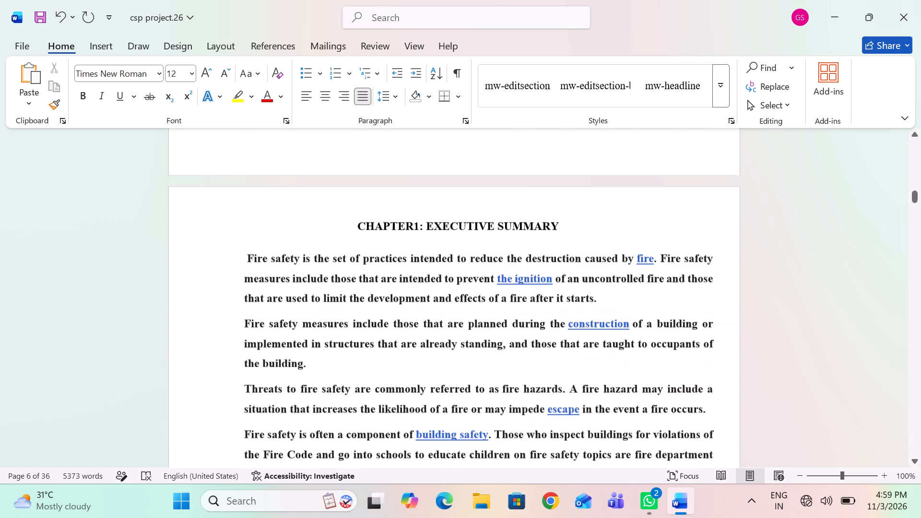
pyautogui.scroll(-6, 471, 186)
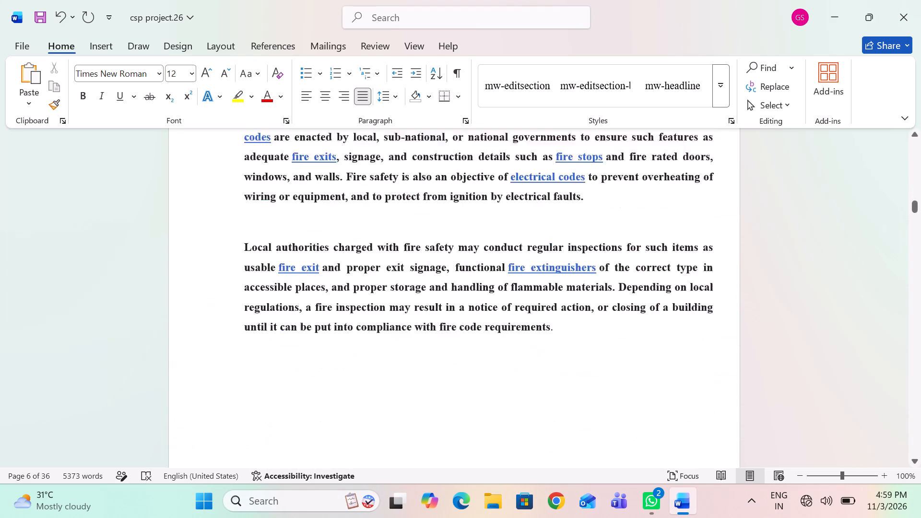
pyautogui.scroll(-2, 471, 186)
pyautogui.scroll(2, 471, 186)
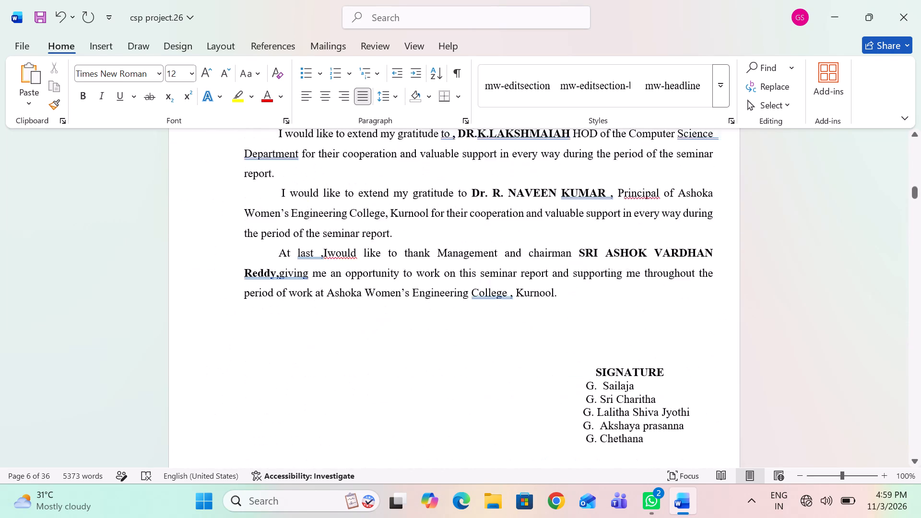
pyautogui.scroll(3, 471, 186)
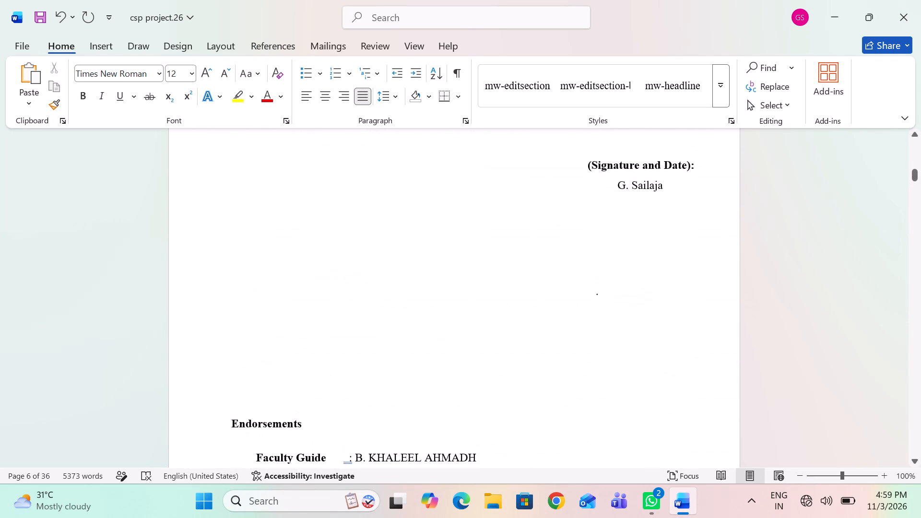
pyautogui.scroll(2, 471, 186)
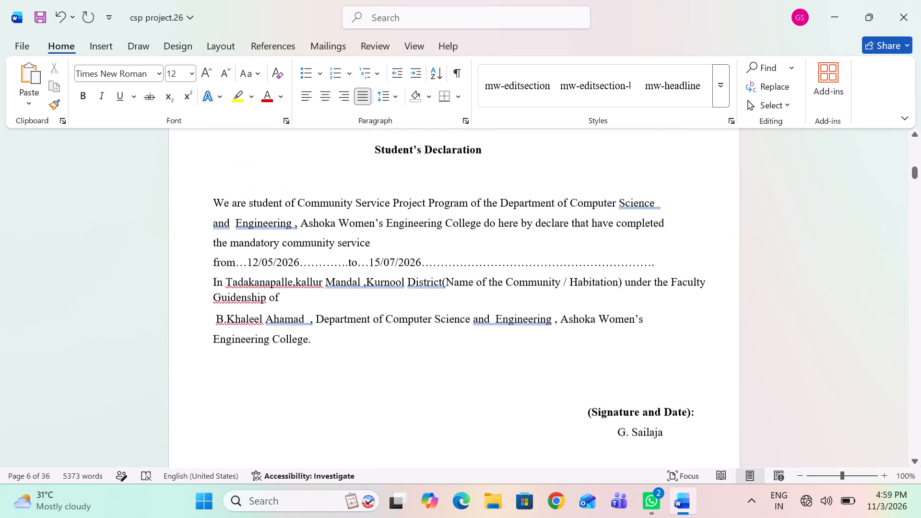
pyautogui.scroll(1, 471, 186)
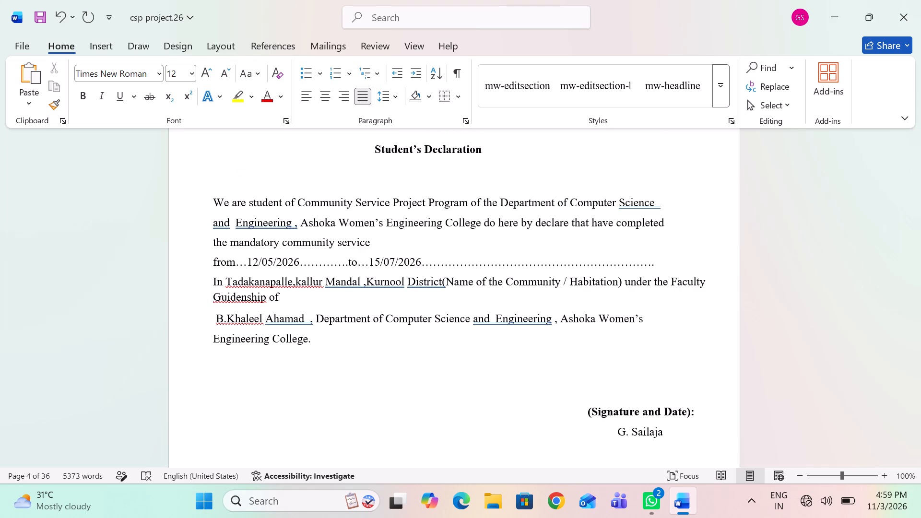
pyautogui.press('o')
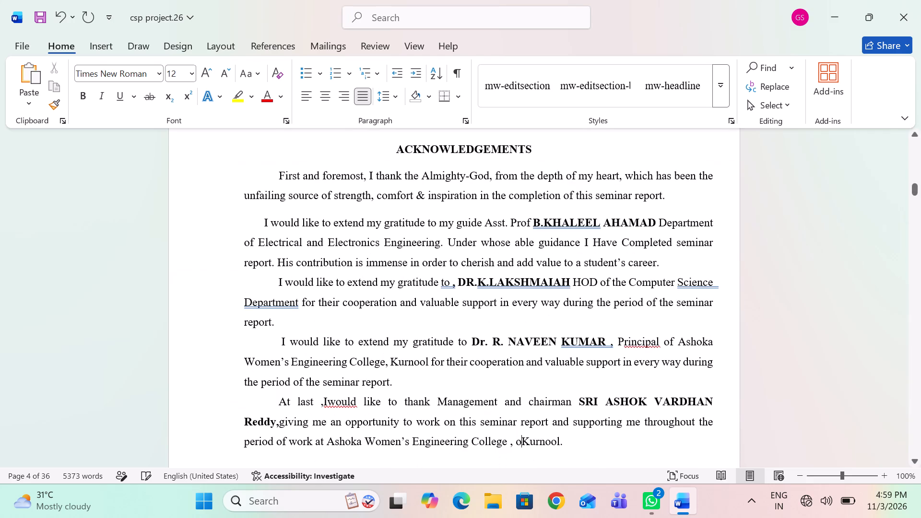
# Capitalise the first letter of "charitha" in the student name list on the Community Service Project Report page.
pyautogui.scroll(1, 483, 208)
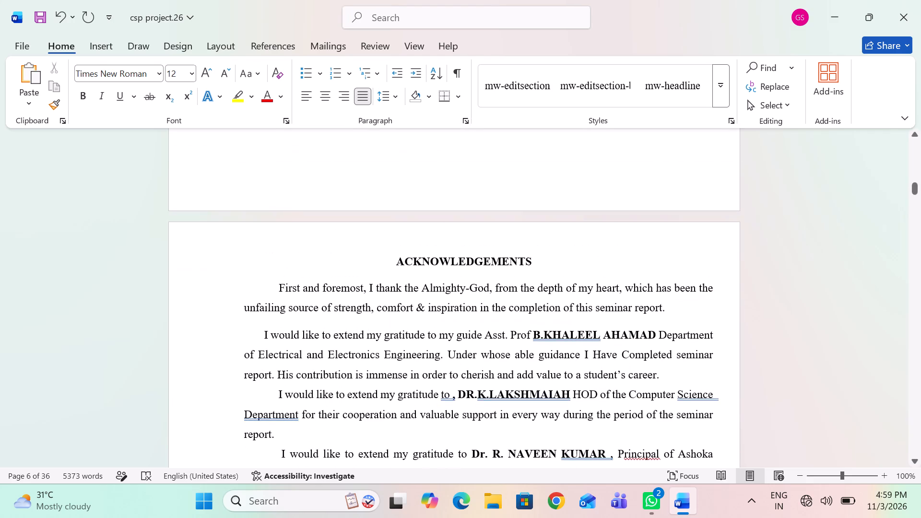
pyautogui.scroll(1, 483, 208)
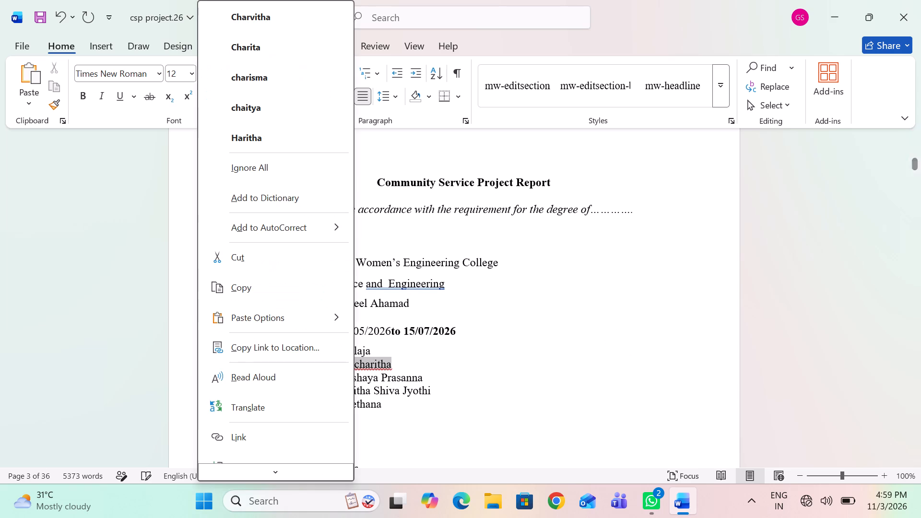
pyautogui.click(490, 319)
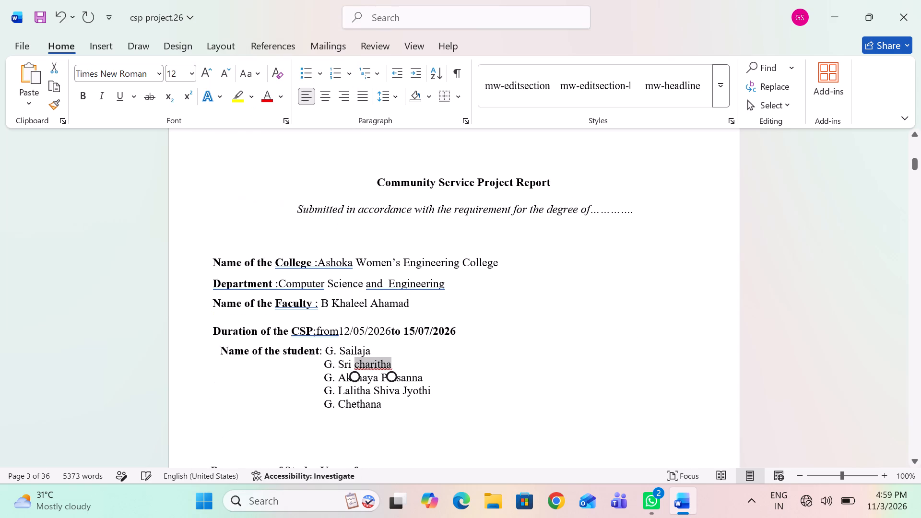
pyautogui.click(356, 365)
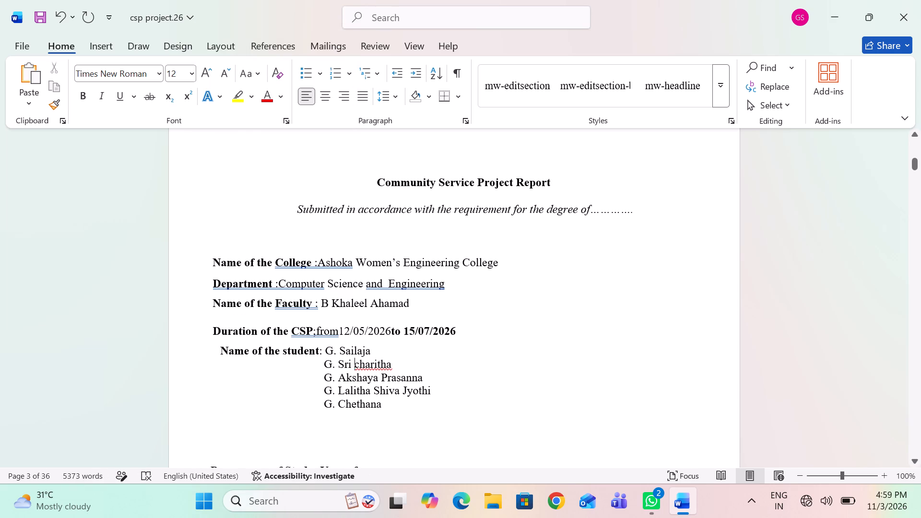
pyautogui.click(357, 367)
pyautogui.press('BackSpace')
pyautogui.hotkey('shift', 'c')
# Replace the punctuation mark after "CSP" in the duration line with a colon.
pyautogui.click(317, 332)
pyautogui.press('BackSpace')
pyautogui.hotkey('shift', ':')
# Capitalise the first letter of "from" in the CSP duration line.
pyautogui.click(319, 334)
pyautogui.press('BackSpace')
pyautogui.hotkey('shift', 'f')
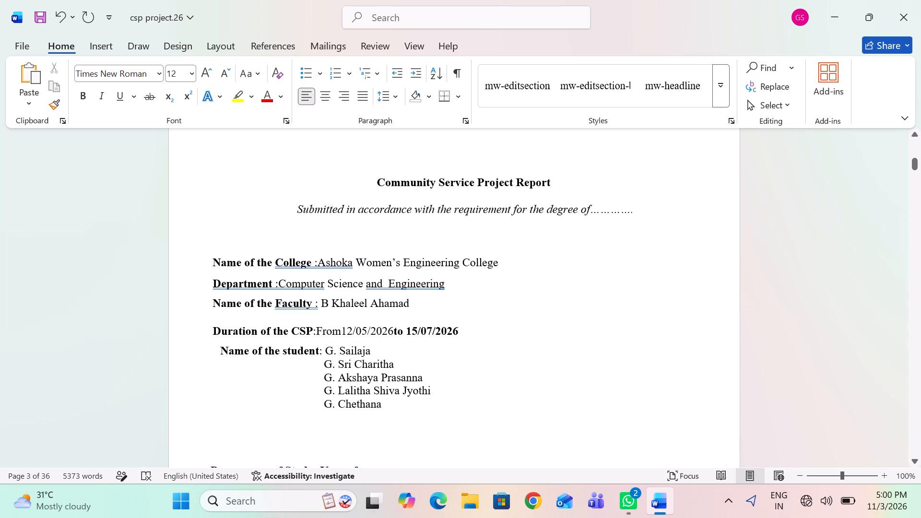
# In the Department line, add one space before and two after the colon, plus an extra space between "and" and "Engineering".
pyautogui.click(279, 283)
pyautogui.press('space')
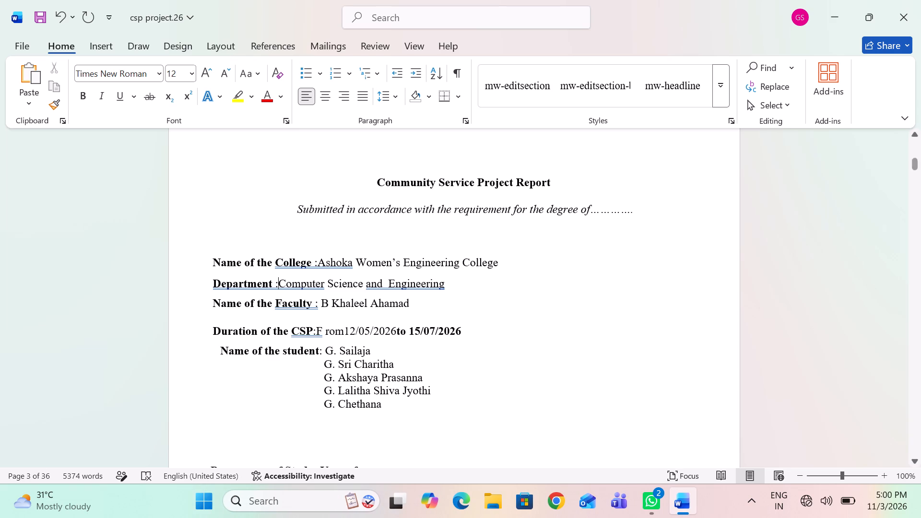
pyautogui.click(278, 283)
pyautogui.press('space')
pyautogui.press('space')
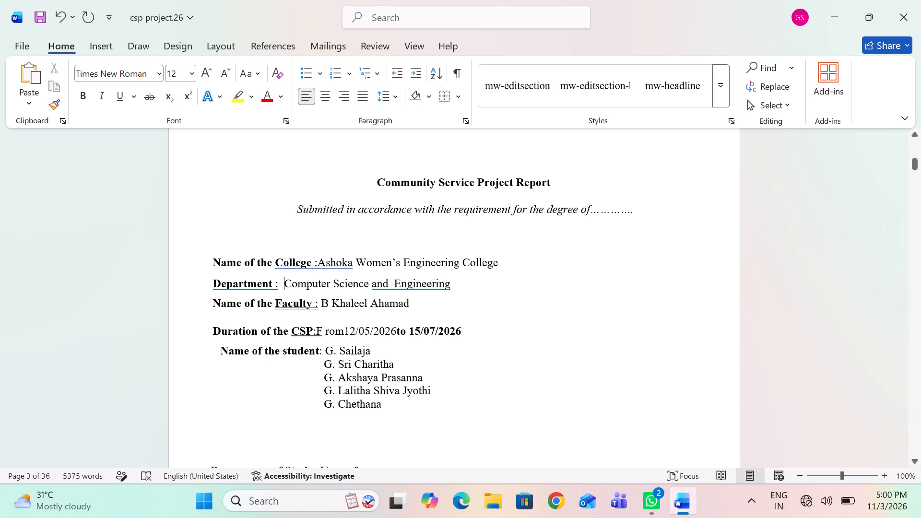
pyautogui.click(273, 285)
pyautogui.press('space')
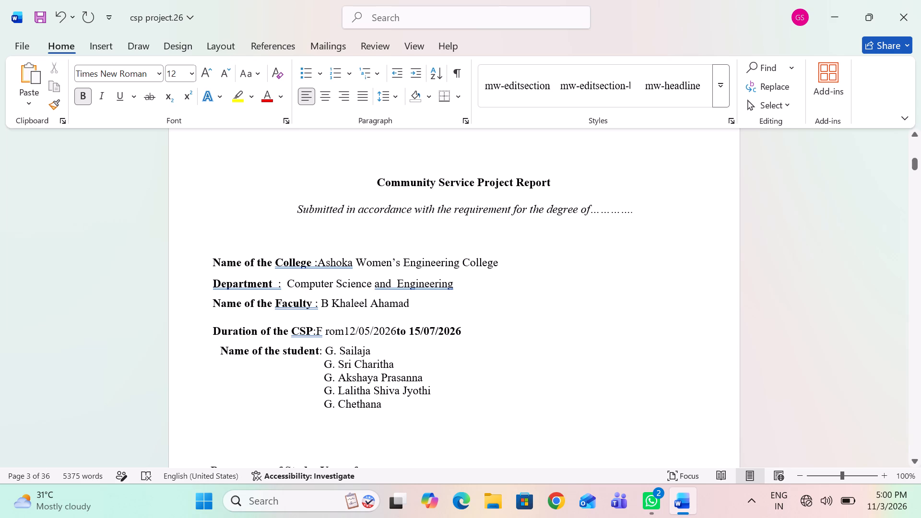
pyautogui.click(394, 283)
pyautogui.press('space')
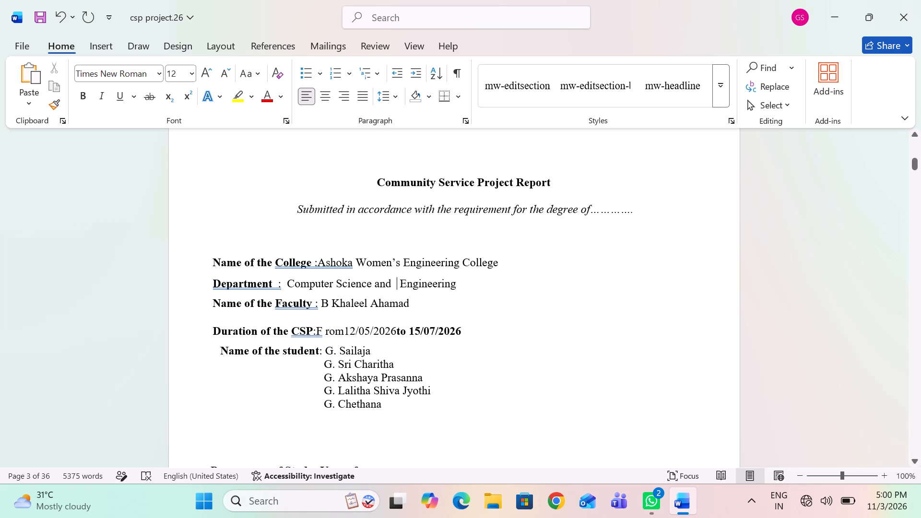
# Insert a space after the colon in the Name of the College line.
pyautogui.click(316, 264)
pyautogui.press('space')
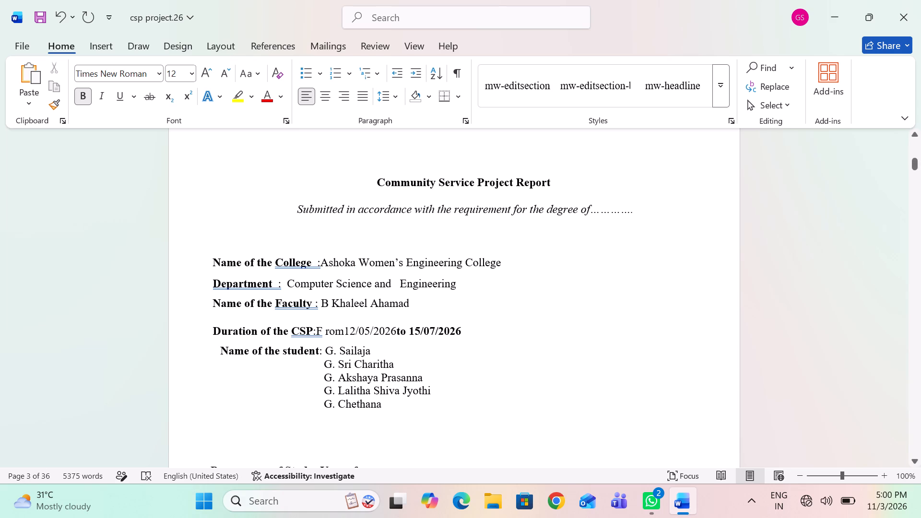
pyautogui.press('BackSpace')
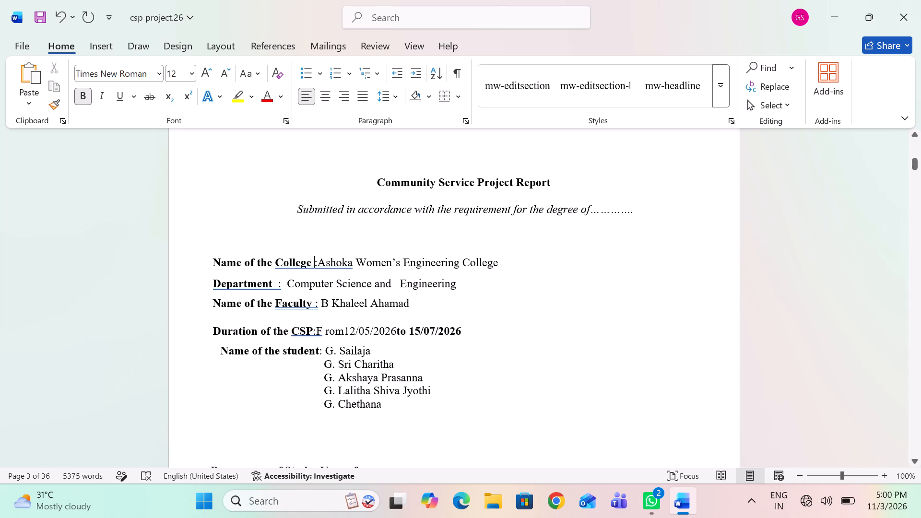
pyautogui.click(318, 263)
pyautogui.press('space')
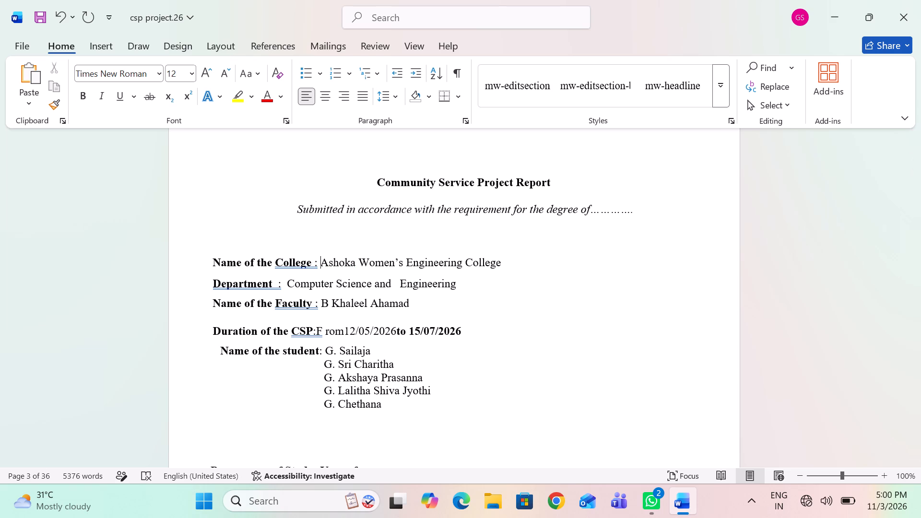
# Look through the report from the Student's Declaration to the performance rating page with the student names and registration numbers.
pyautogui.scroll(-5, 318, 263)
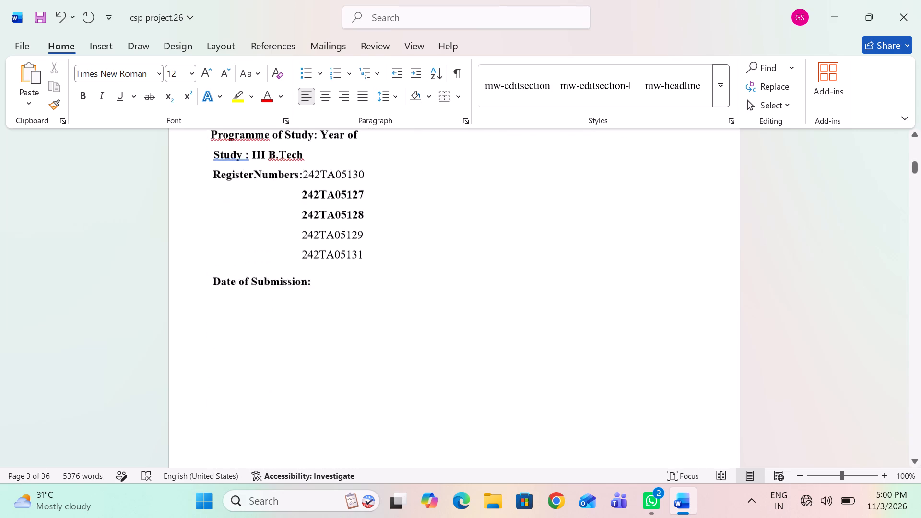
pyautogui.scroll(-3, 318, 263)
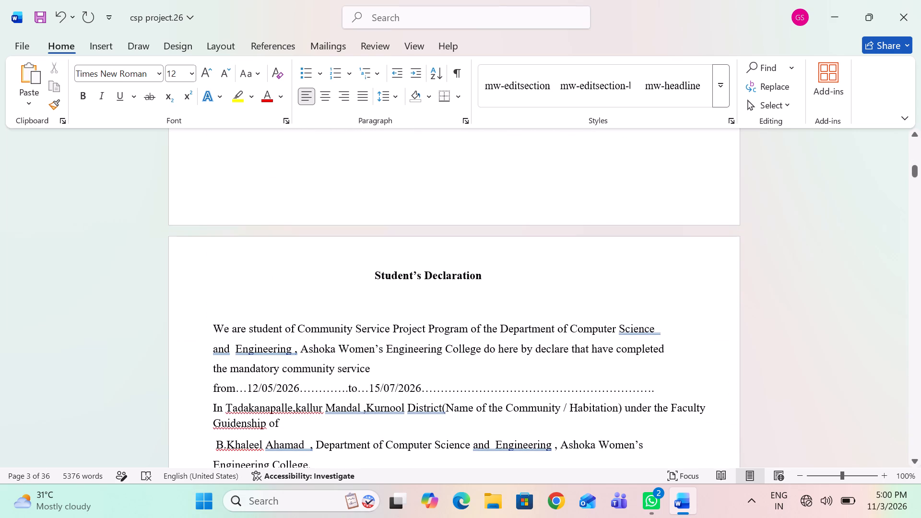
pyautogui.scroll(-1, 318, 263)
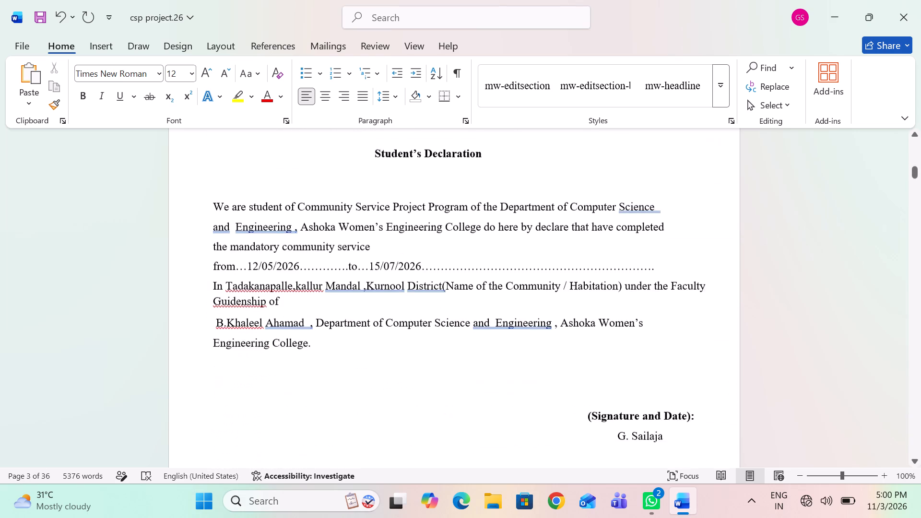
pyautogui.scroll(-2, 318, 263)
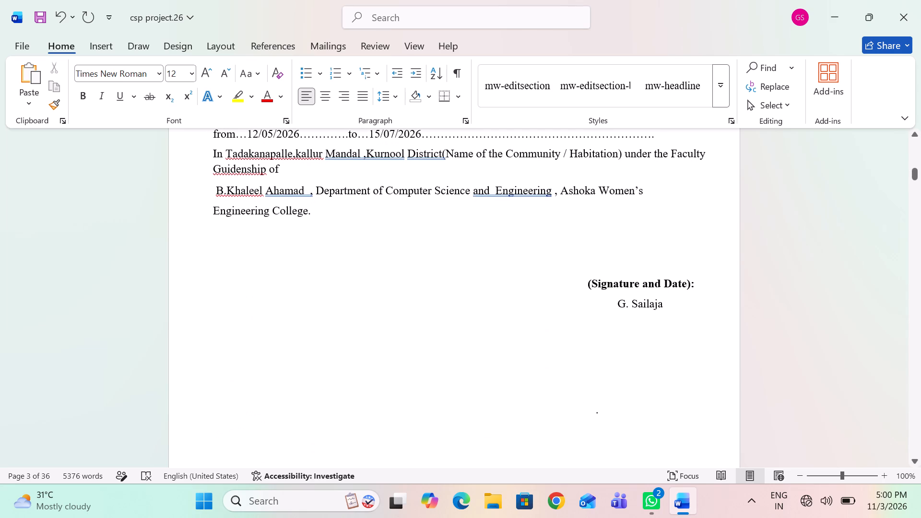
pyautogui.scroll(-1, 319, 249)
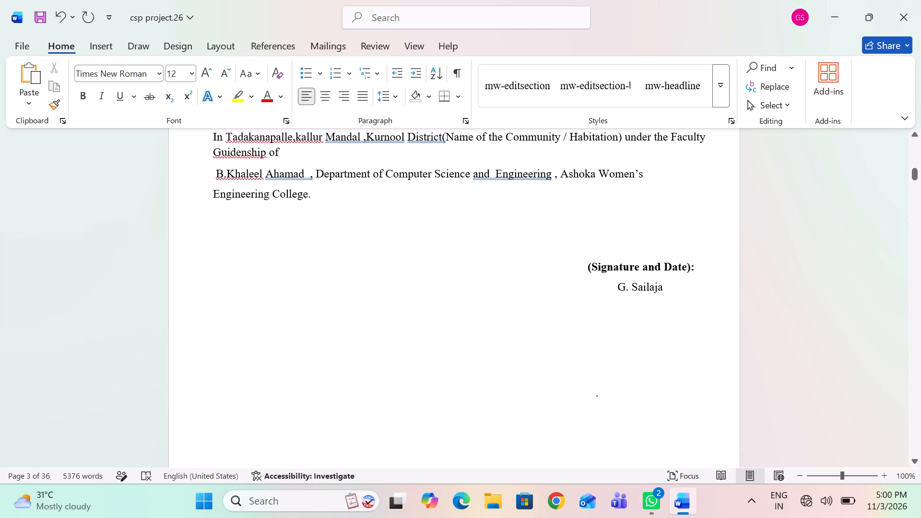
pyautogui.scroll(-2, 319, 249)
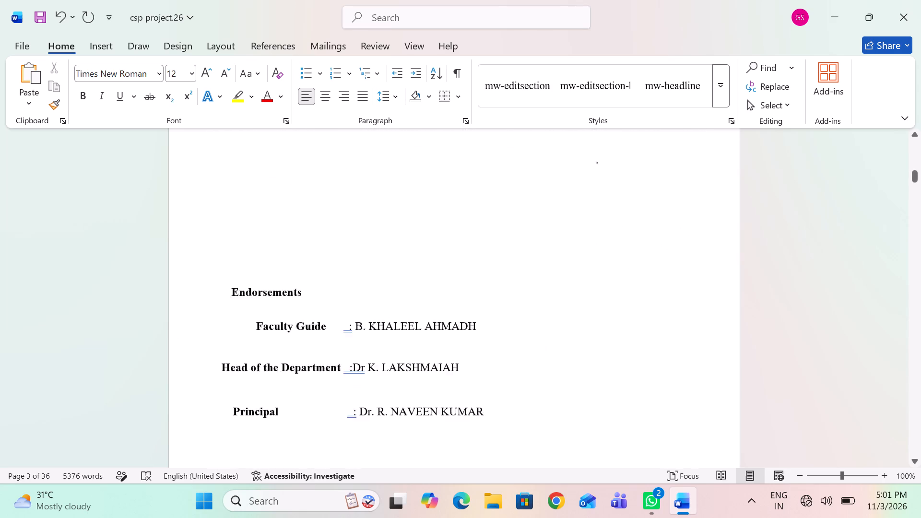
pyautogui.scroll(-2, 319, 249)
pyautogui.scroll(1, 319, 249)
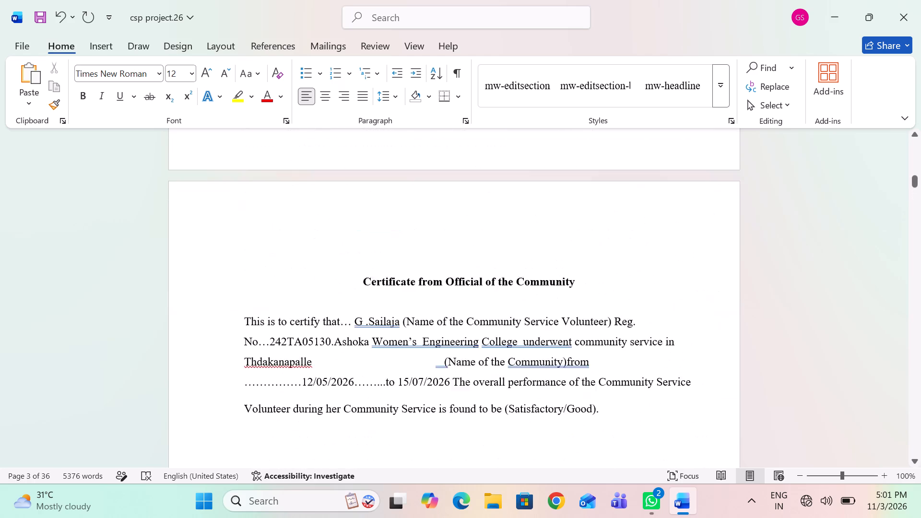
pyautogui.scroll(-4, 319, 249)
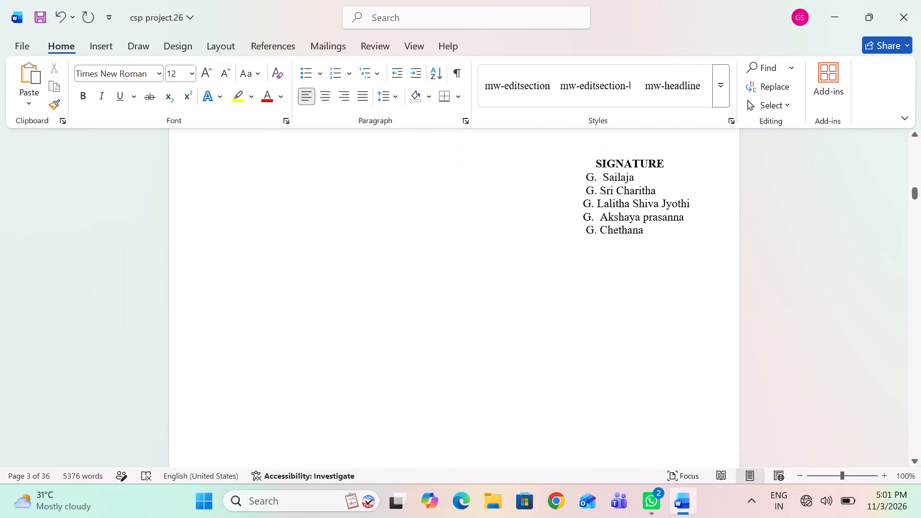
pyautogui.scroll(-10, 319, 249)
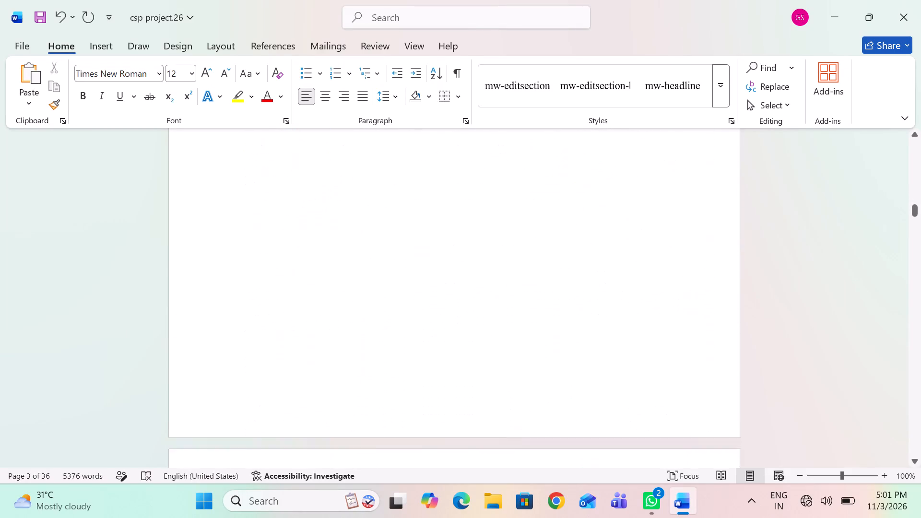
pyautogui.scroll(-8, 320, 233)
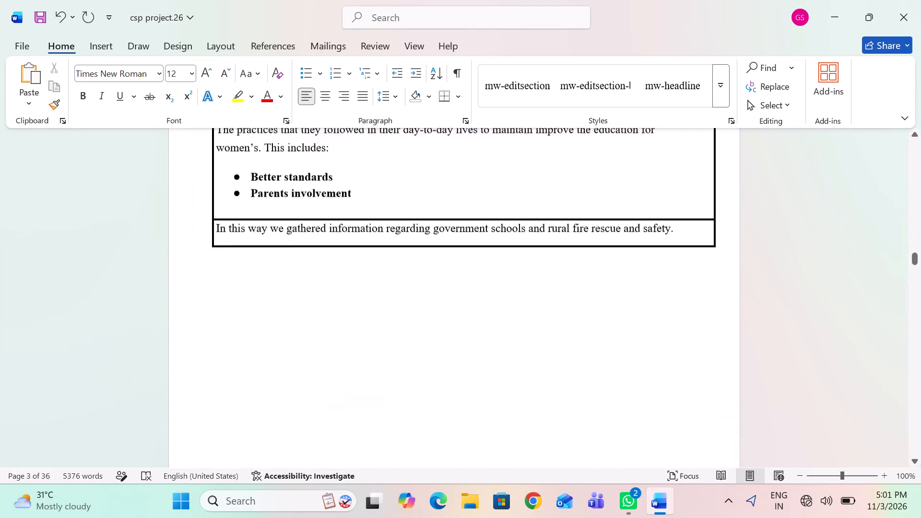
pyautogui.scroll(-5, 320, 233)
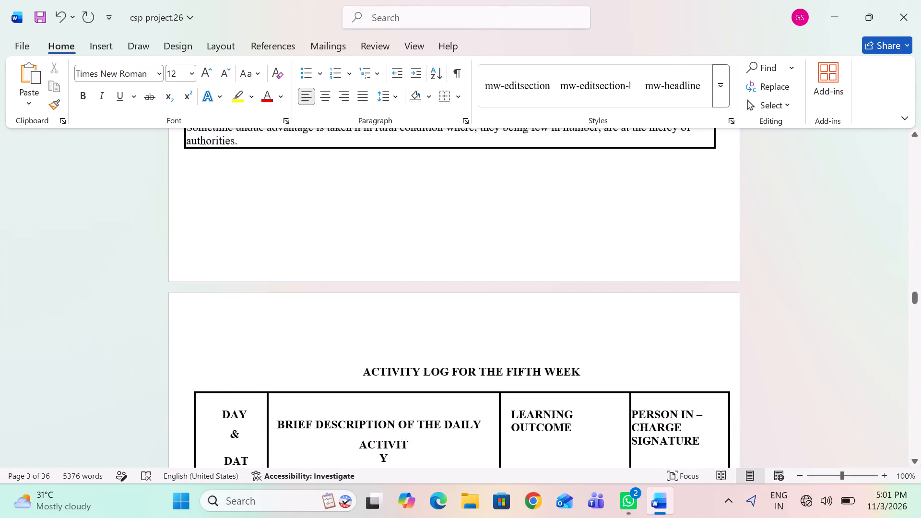
pyautogui.scroll(-4, 320, 233)
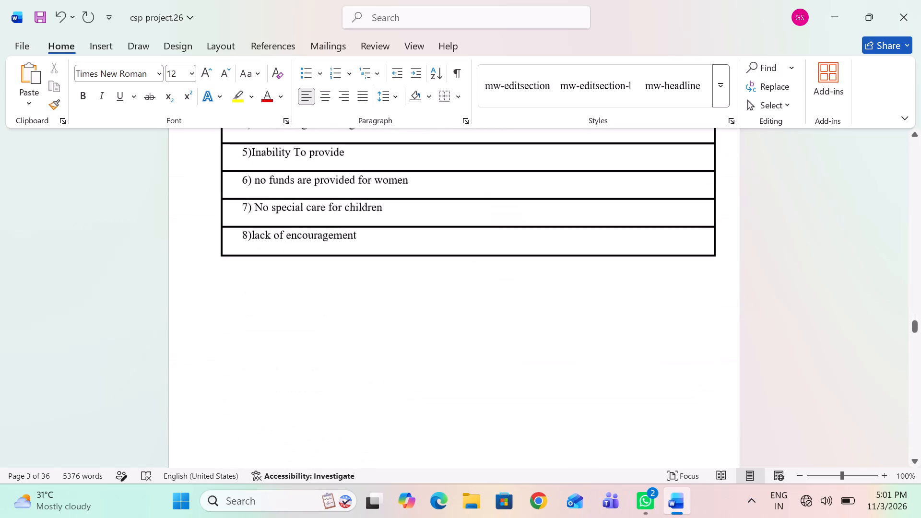
pyautogui.scroll(-5, 320, 233)
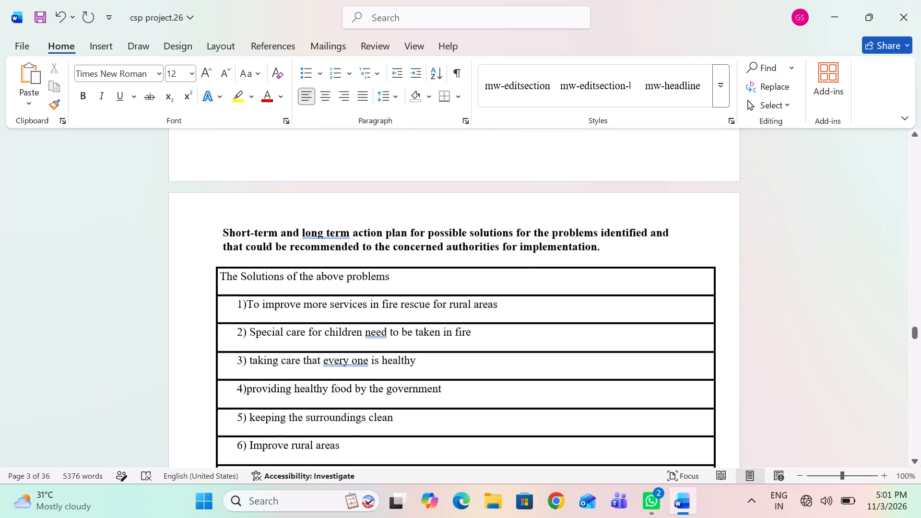
pyautogui.scroll(-8, 331, 200)
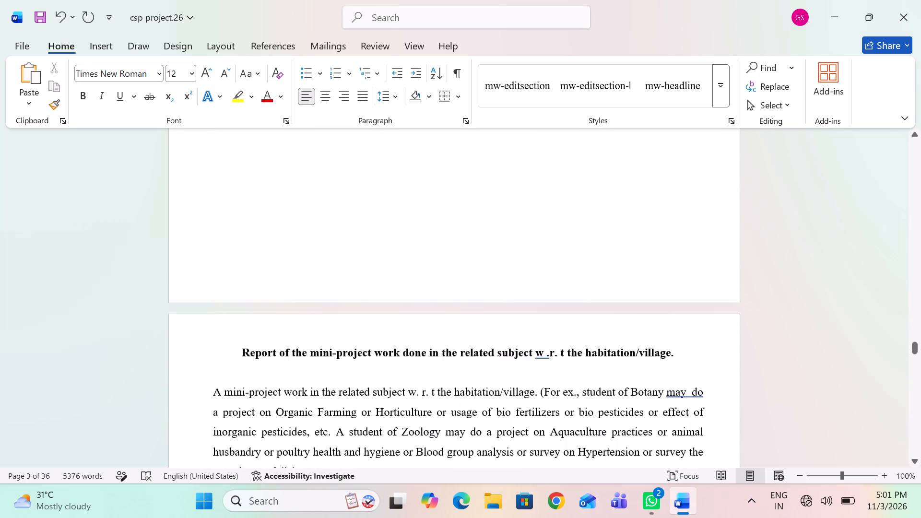
pyautogui.scroll(-4, 331, 200)
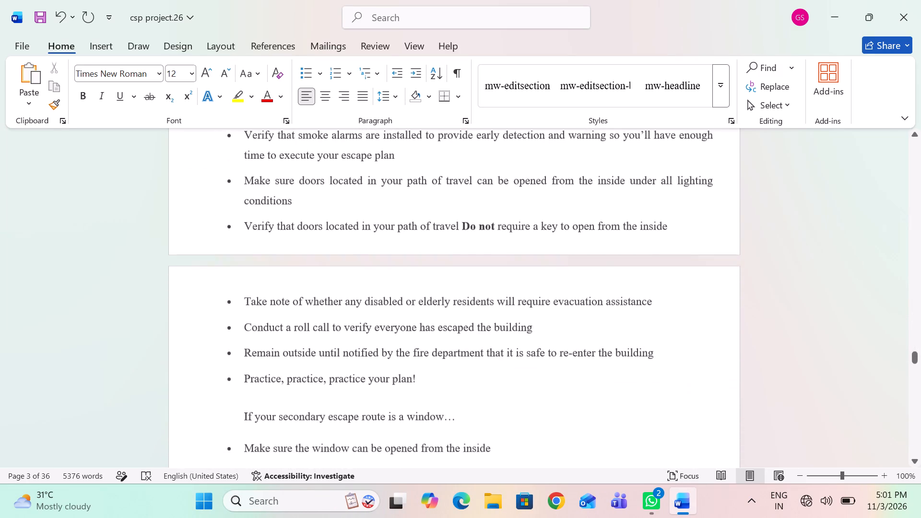
pyautogui.scroll(-6, 331, 200)
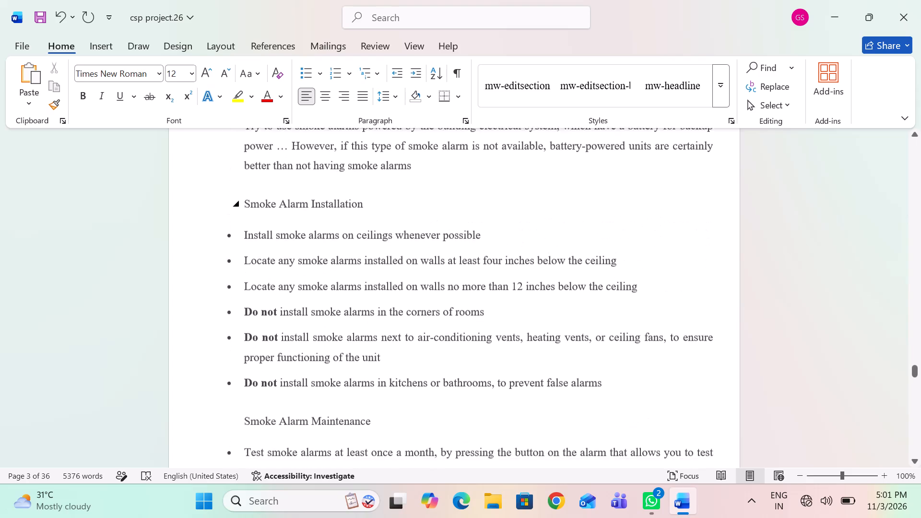
pyautogui.scroll(-8, 331, 200)
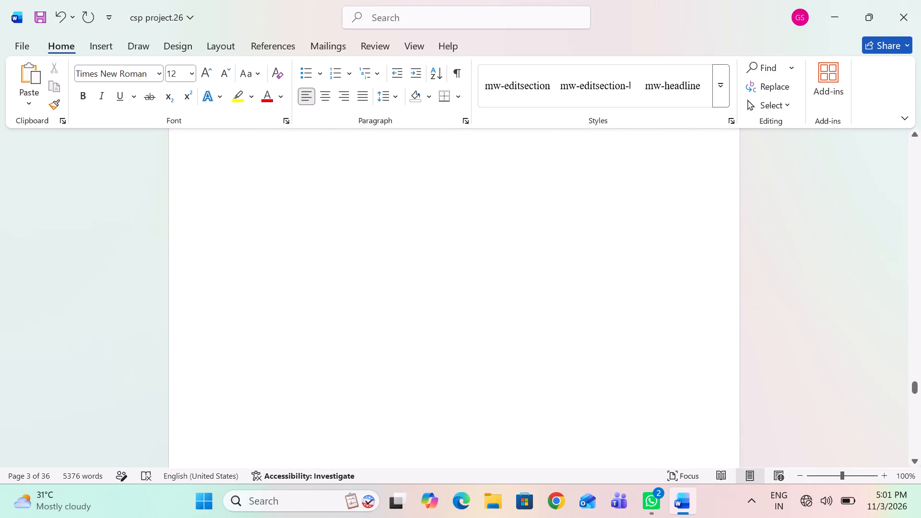
pyautogui.scroll(-3, 331, 200)
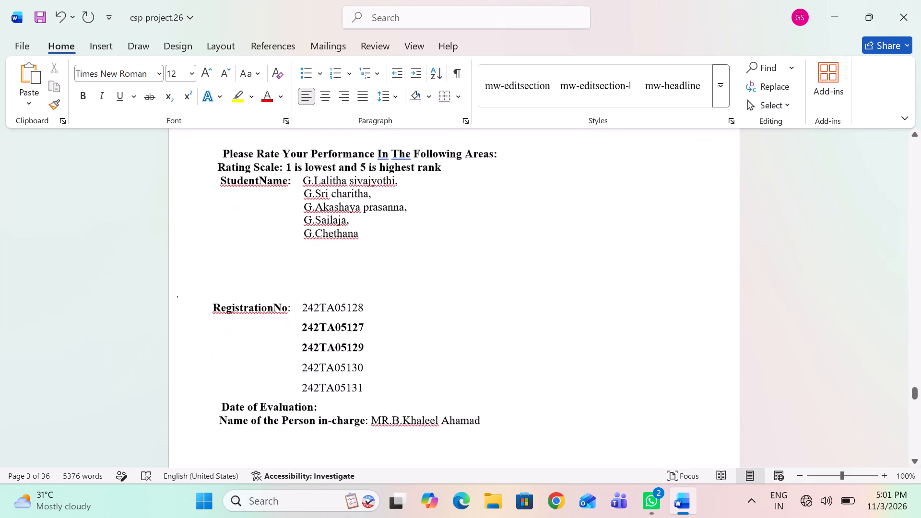
pyautogui.scroll(-1, 331, 200)
pyautogui.scroll(1, 331, 200)
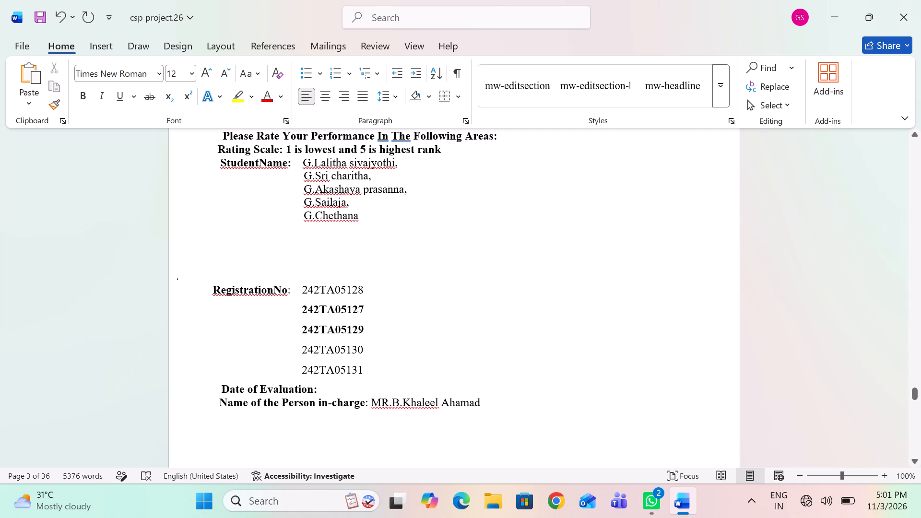
# Replace the first entry in the performance rating page's student name list with Sailaja, preceded by the initial and a full stop.
pyautogui.moveTo(301, 165); pyautogui.dragTo(359, 160)
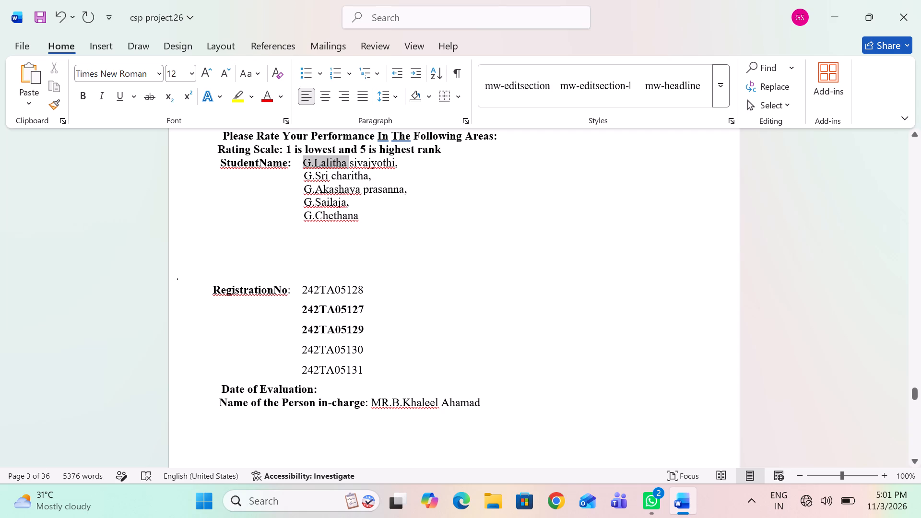
pyautogui.moveTo(359, 160); pyautogui.dragTo(402, 157)
pyautogui.press('BackSpace')
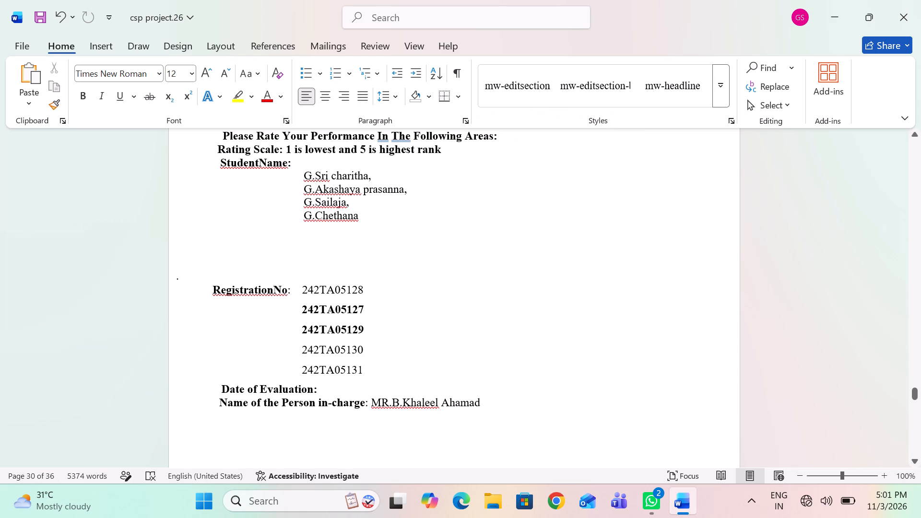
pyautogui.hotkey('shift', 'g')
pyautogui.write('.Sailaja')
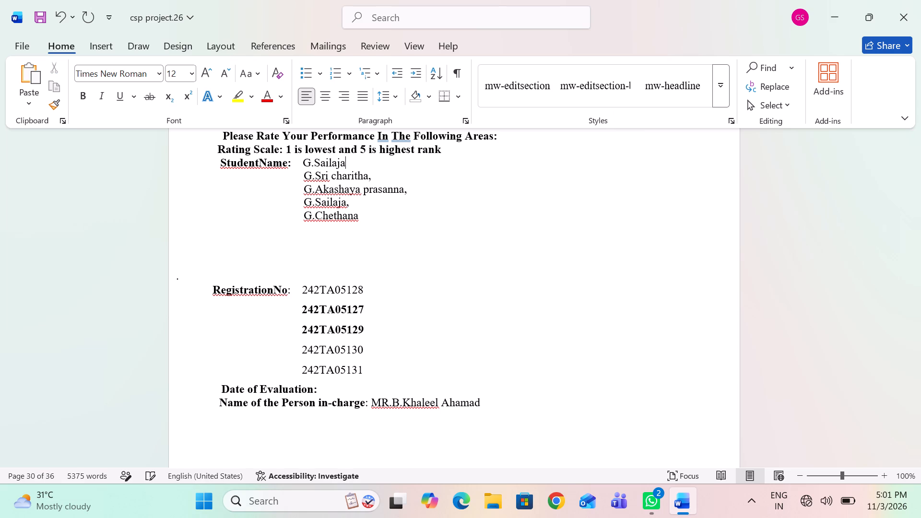
# Insert a space after the initial in the first two entries of the rating page's student name list.
pyautogui.click(316, 180)
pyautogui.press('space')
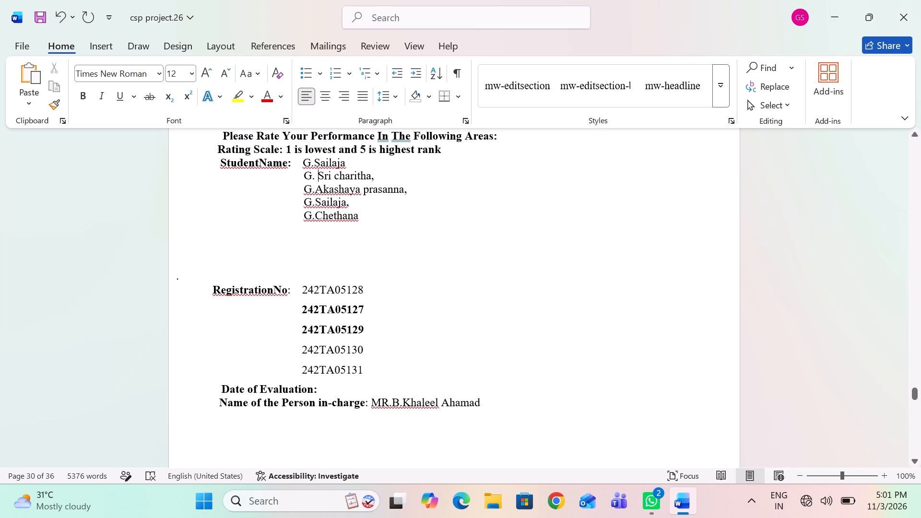
pyautogui.click(315, 162)
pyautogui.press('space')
# Delete the name and its comma after the initial in the fourth entry of the rating page's student name list.
pyautogui.click(353, 203)
pyautogui.click(353, 203)
pyautogui.press('BackSpace')
pyautogui.press('BackSpace')
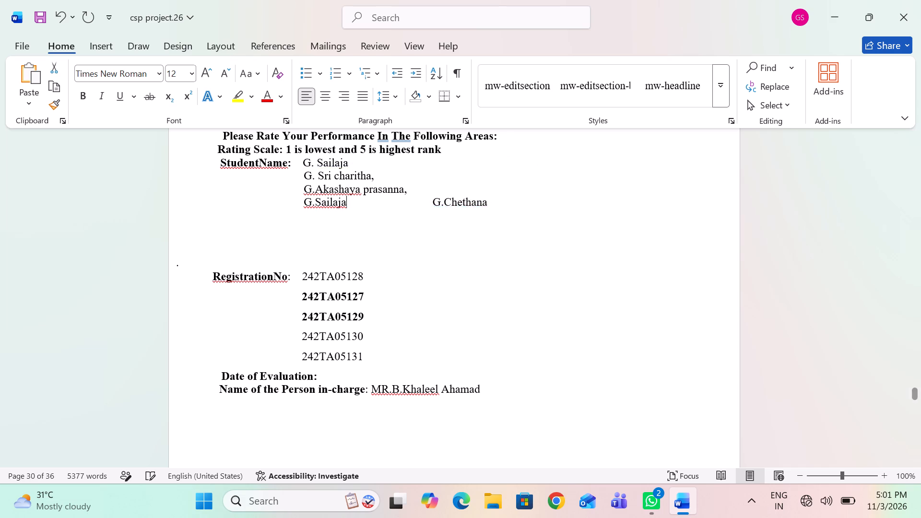
pyautogui.press('BackSpace')
pyautogui.press('BackSpace')
pyautogui.press('BackSpace')
pyautogui.press('BackSpace')
pyautogui.press('BackSpace')
pyautogui.press('BackSpace')
pyautogui.press('BackSpace')
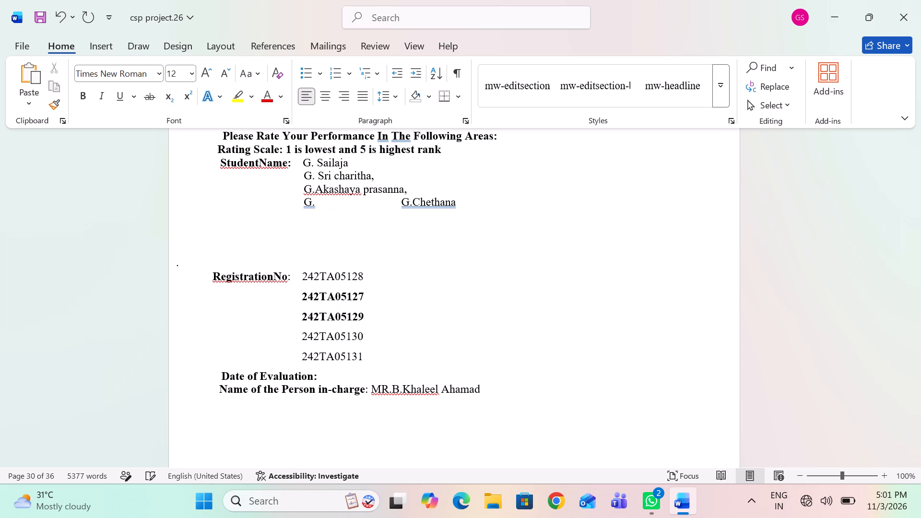
# Put the fifth student entry back on its own line, indented with spaces to align with the names above.
pyautogui.click(402, 200)
pyautogui.press('Return')
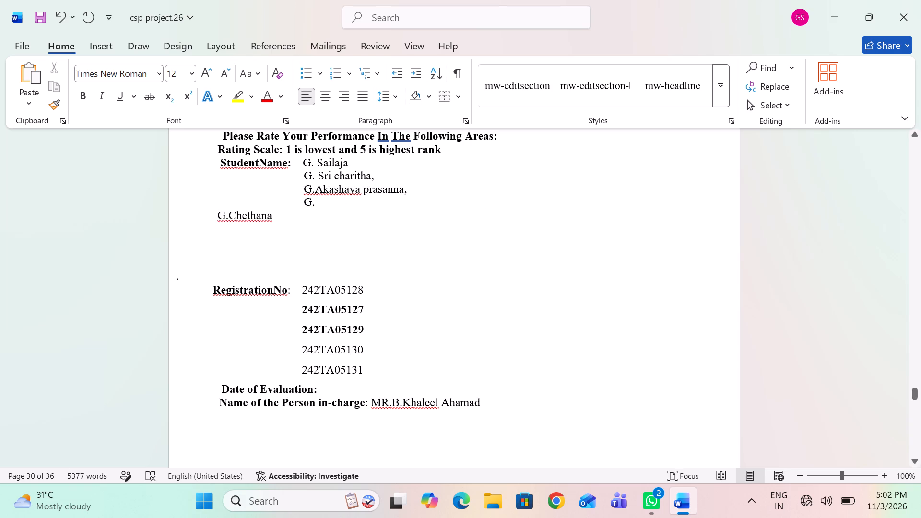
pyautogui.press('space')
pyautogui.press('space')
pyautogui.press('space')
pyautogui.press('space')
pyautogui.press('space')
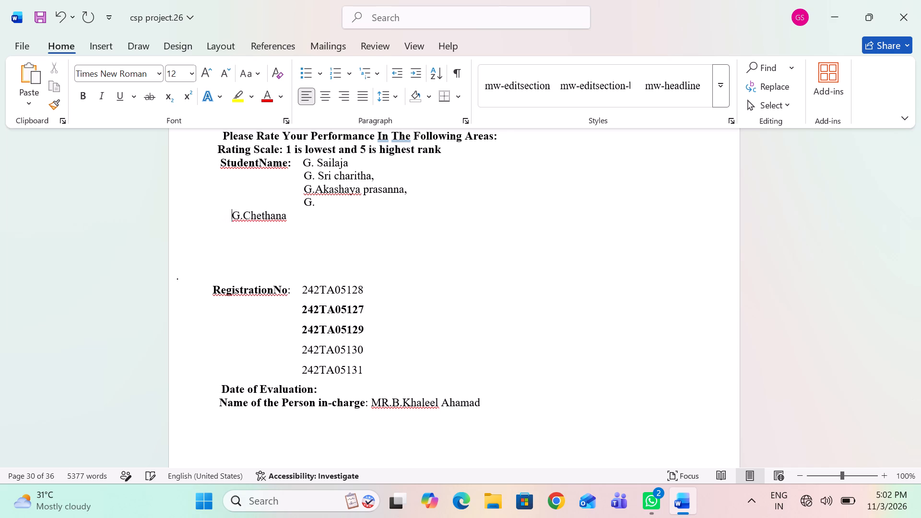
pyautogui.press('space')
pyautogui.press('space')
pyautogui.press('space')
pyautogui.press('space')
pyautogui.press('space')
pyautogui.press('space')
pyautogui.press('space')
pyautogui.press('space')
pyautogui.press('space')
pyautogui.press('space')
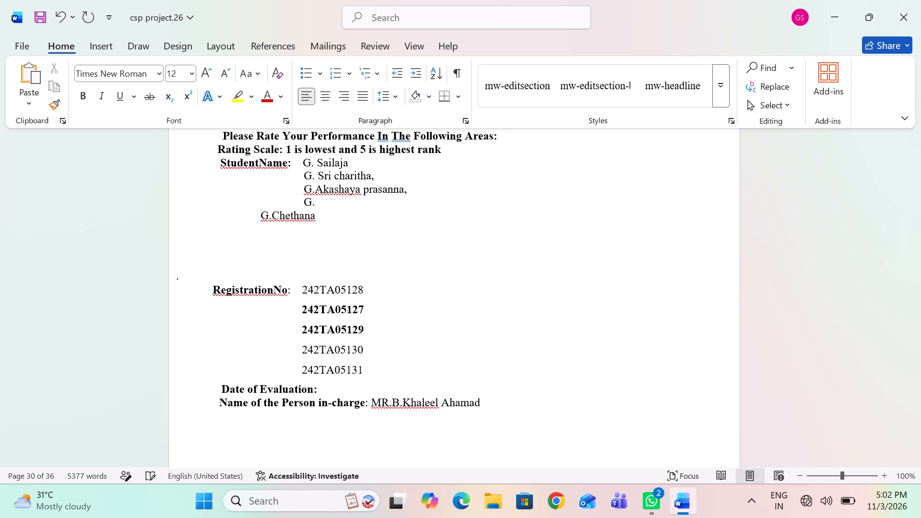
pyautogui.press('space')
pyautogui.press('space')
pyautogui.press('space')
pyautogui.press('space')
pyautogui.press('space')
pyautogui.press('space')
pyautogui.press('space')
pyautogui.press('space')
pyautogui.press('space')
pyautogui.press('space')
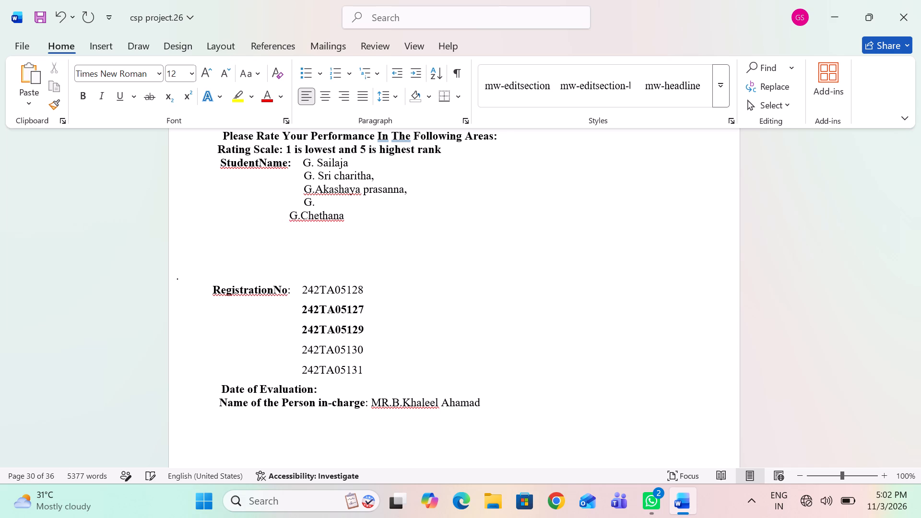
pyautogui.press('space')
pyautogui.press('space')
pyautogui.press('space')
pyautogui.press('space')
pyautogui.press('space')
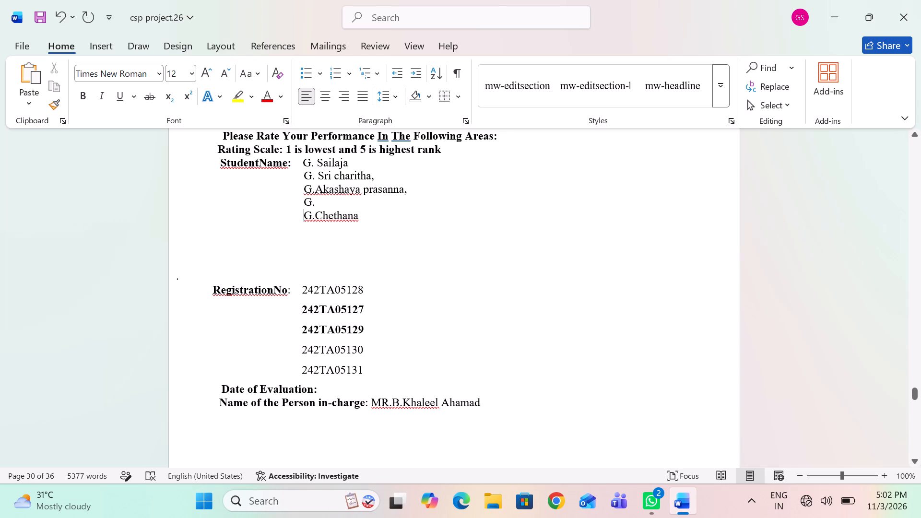
# Enter the two-word student name beginning with Akshaya, both words capitalised, after the initial in the fourth entry.
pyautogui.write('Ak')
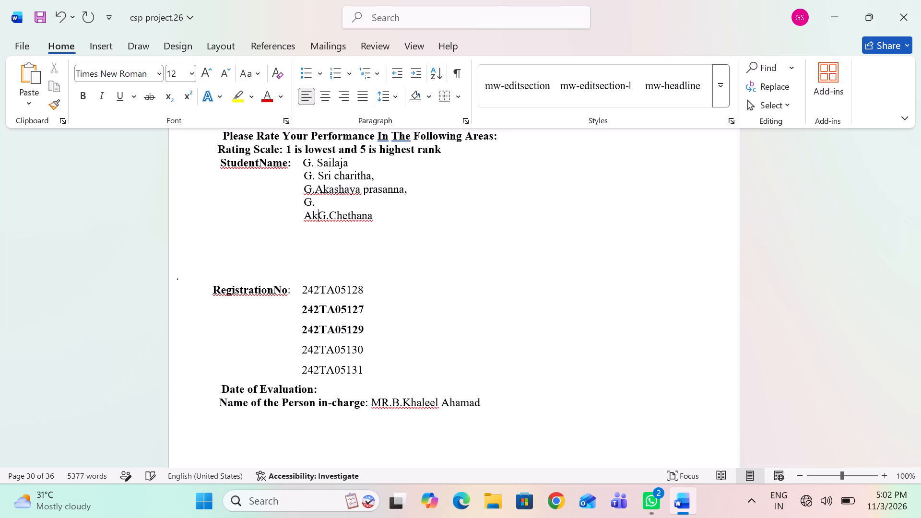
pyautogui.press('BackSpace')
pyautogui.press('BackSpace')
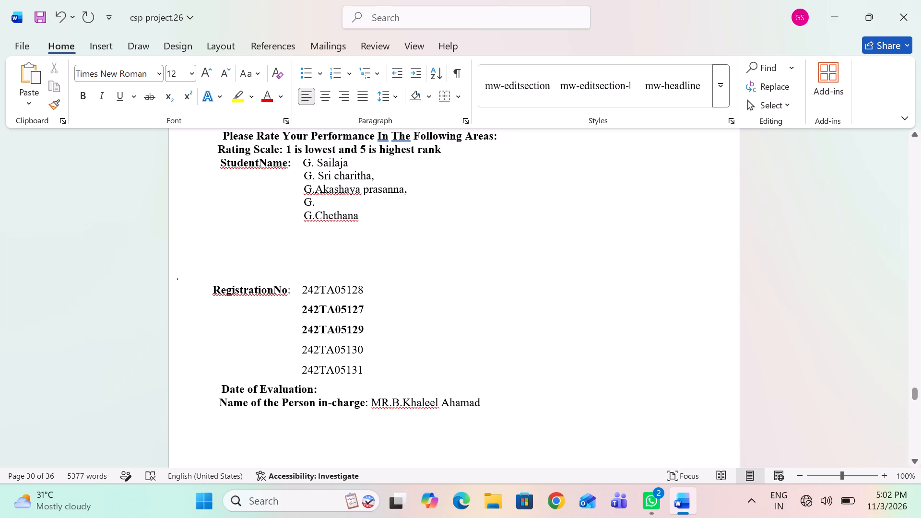
pyautogui.click(316, 204)
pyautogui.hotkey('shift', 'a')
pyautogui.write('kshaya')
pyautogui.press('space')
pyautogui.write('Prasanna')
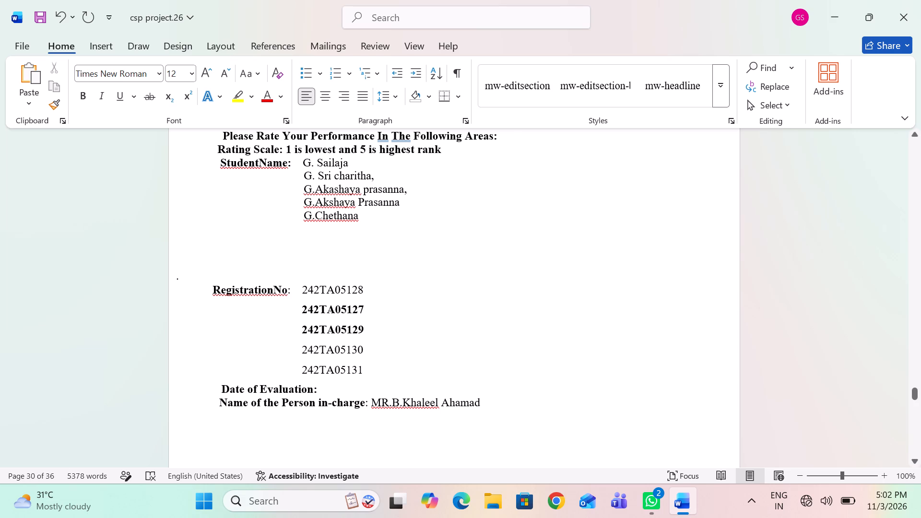
# Insert a space after the initial in the fifth, fourth and third entries of the student name list.
pyautogui.click(315, 216)
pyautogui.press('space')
pyautogui.click(315, 203)
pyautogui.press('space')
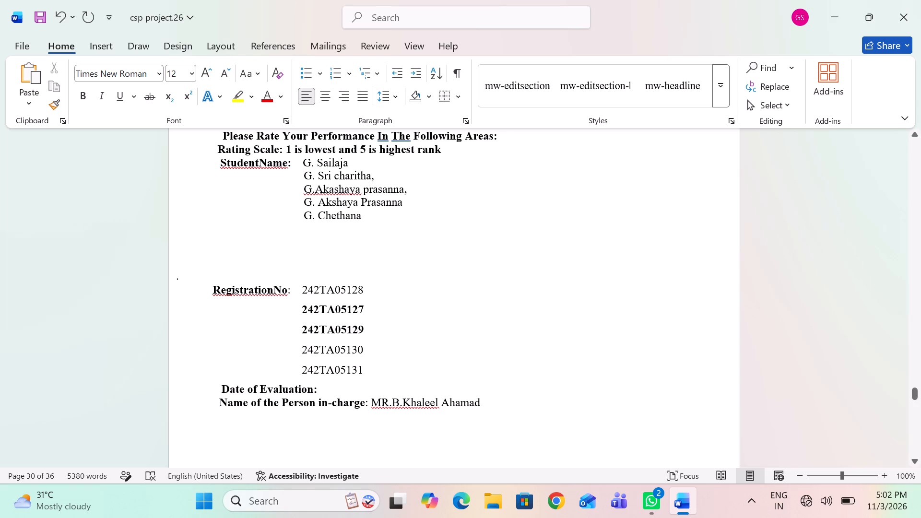
pyautogui.click(317, 190)
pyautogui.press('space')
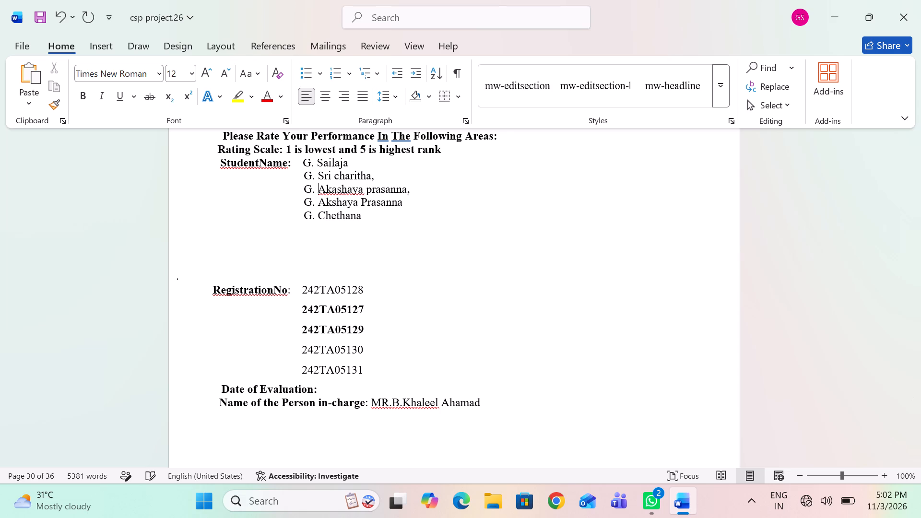
# Capitalise the first letter of the last word in the third entry of the student name list.
pyautogui.click(372, 190)
pyautogui.press('BackSpace')
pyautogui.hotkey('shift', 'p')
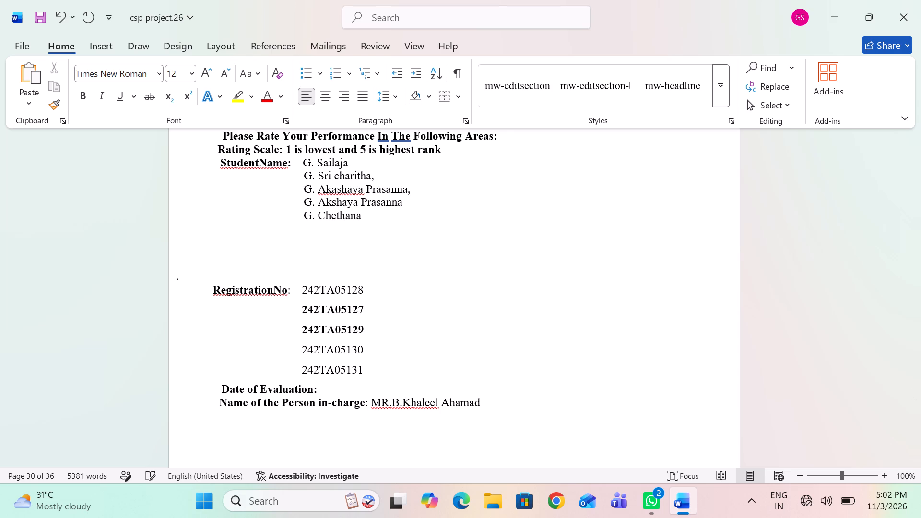
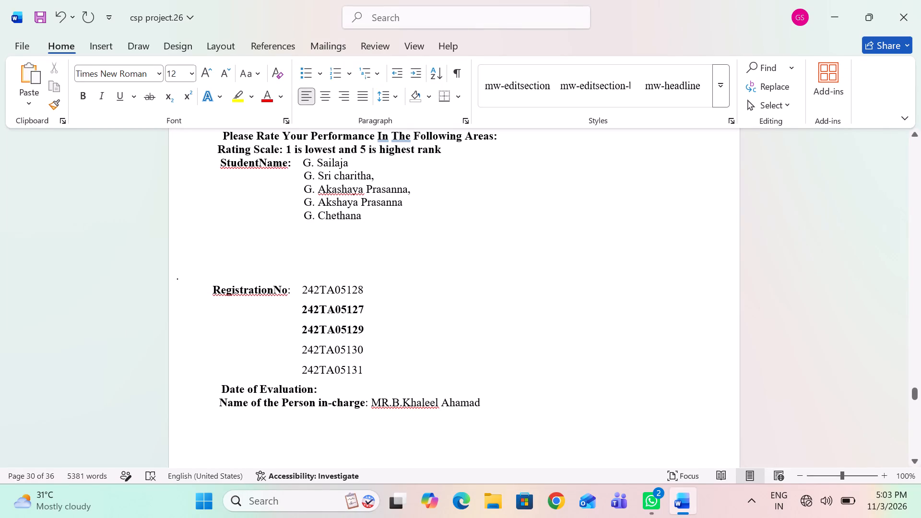
# Correct the spelling of the first word after the initial in the third student entry to Akshaya.
pyautogui.click(351, 191)
pyautogui.press('BackSpace')
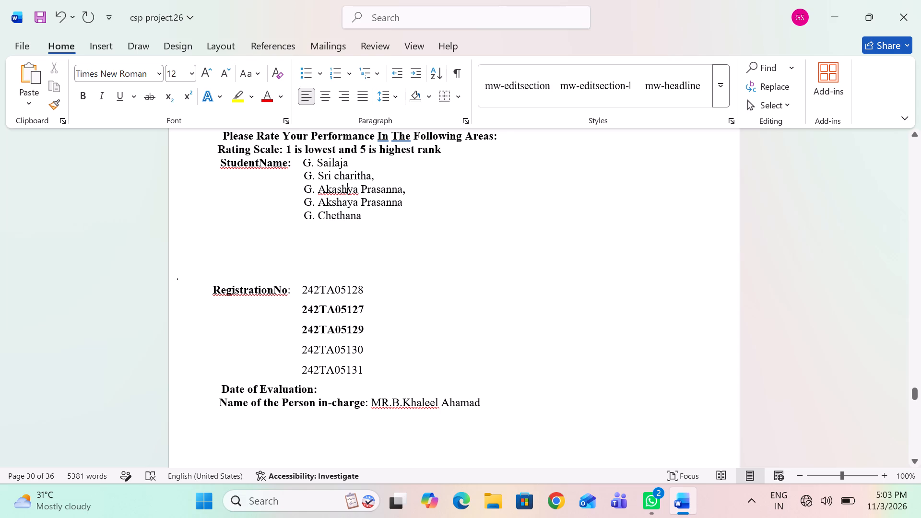
pyautogui.click(338, 190)
pyautogui.press('BackSpace')
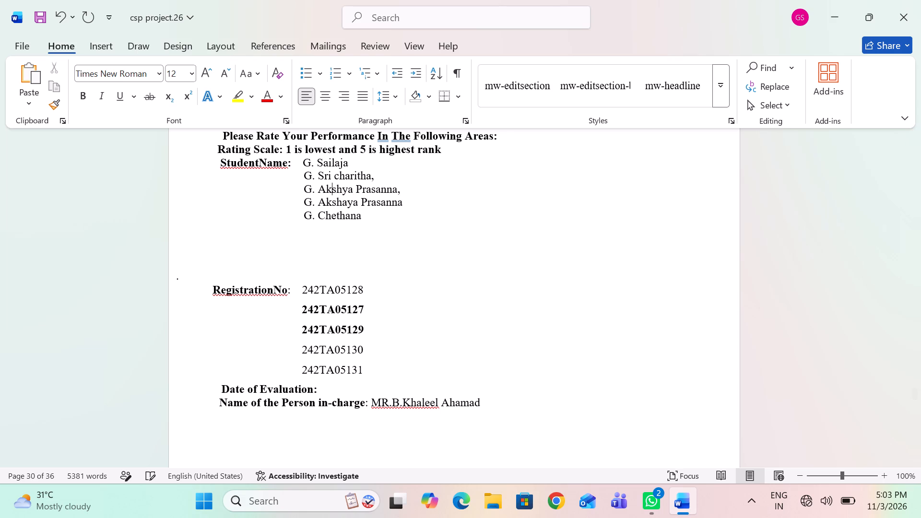
pyautogui.click(342, 189)
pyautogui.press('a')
# Remove the trailing commas from the second and third entries of the student name list.
pyautogui.hscroll(1, 354, 203)
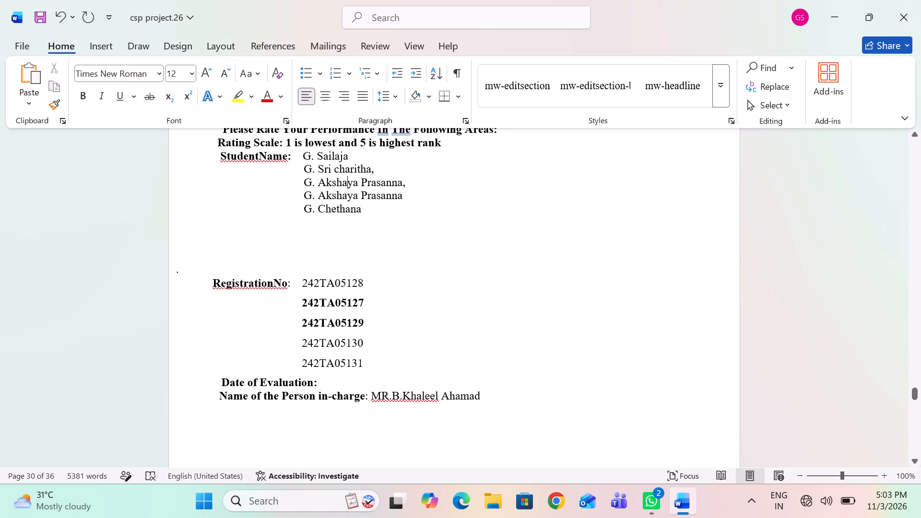
pyautogui.click(379, 173)
pyautogui.press('BackSpace')
pyautogui.click(407, 186)
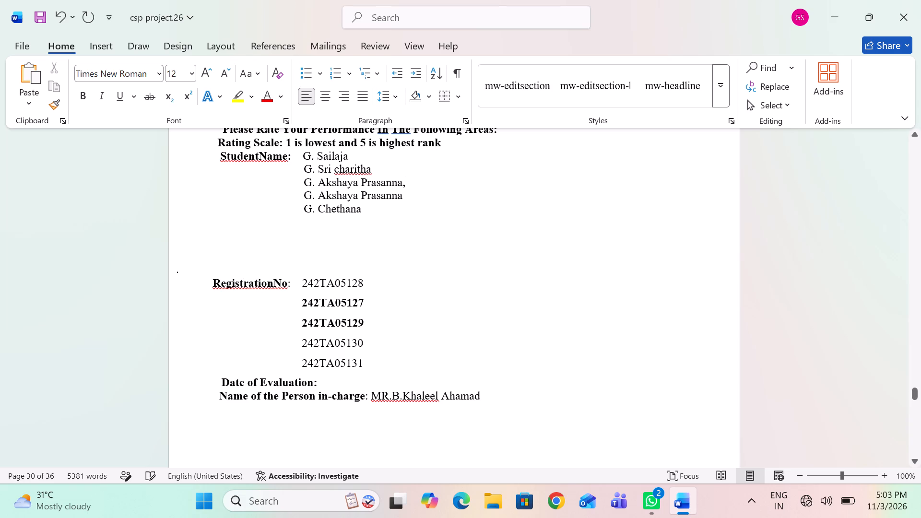
pyautogui.click(407, 186)
pyautogui.press('BackSpace')
# Capitalise the first letter of the last word in the second student entry.
pyautogui.click(339, 170)
pyautogui.press('BackSpace')
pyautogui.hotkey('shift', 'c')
# Insert a space between the words of the labels so they read "Student Name" and "Registration No".
pyautogui.scroll(-2, 339, 170)
pyautogui.scroll(1, 339, 170)
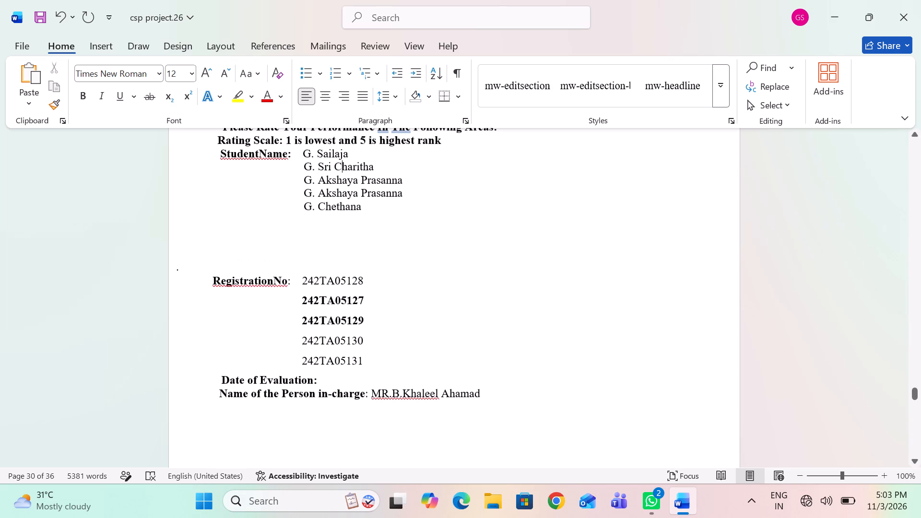
pyautogui.click(259, 153)
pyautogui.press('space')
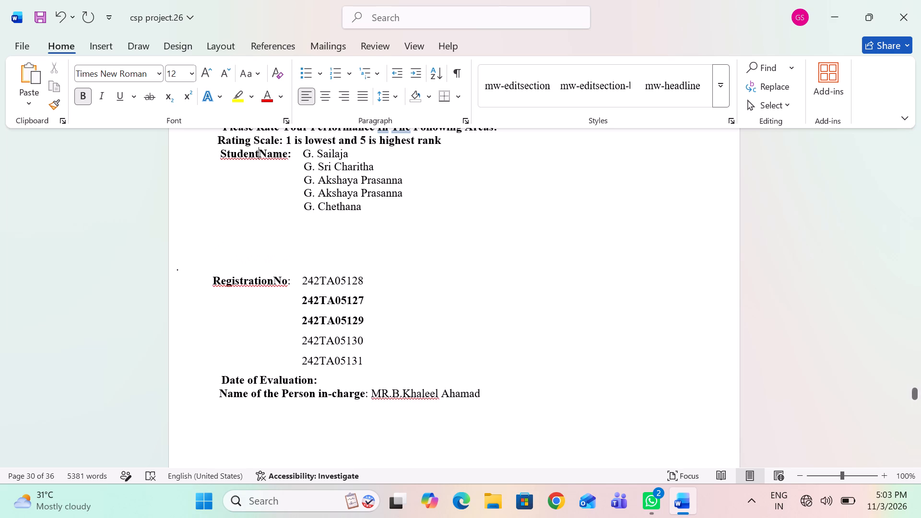
pyautogui.scroll(-1, 286, 190)
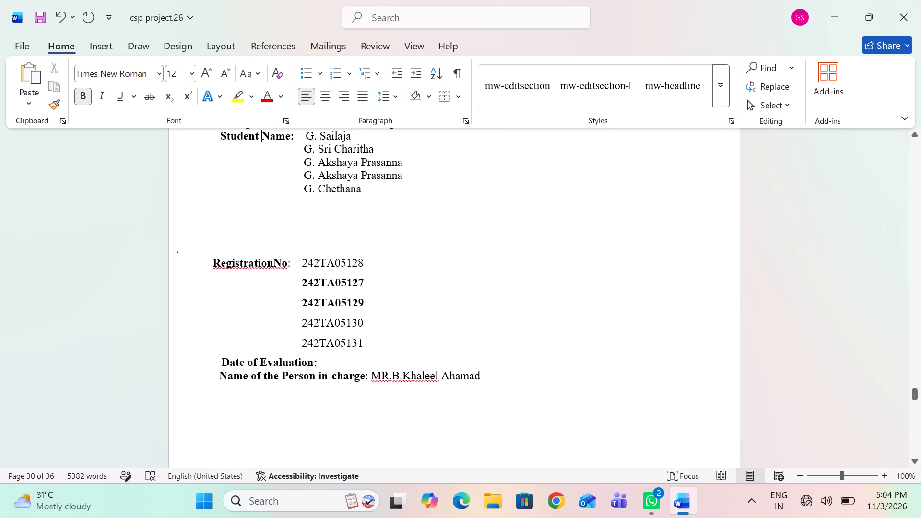
pyautogui.click(272, 261)
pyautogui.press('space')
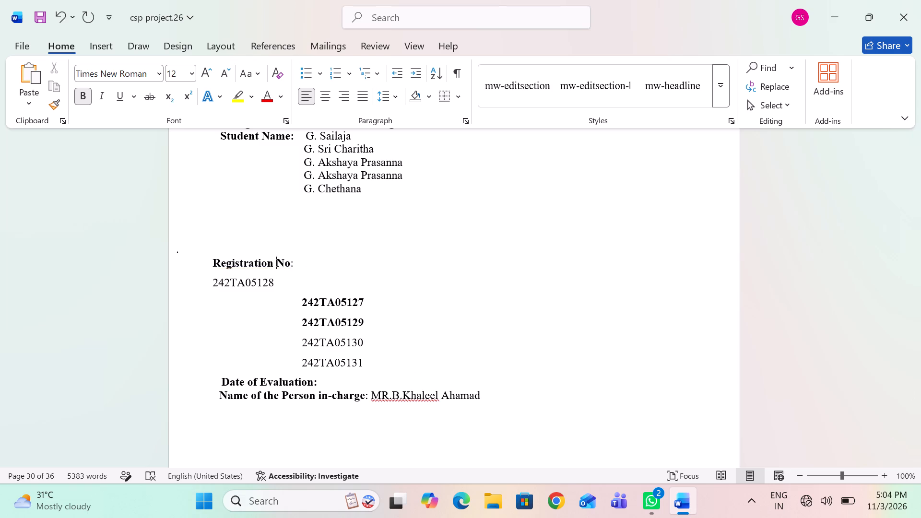
# Replace the first registration number with the one ending in 130, placed on the same line as the Registration No label.
pyautogui.moveTo(210, 282); pyautogui.dragTo(281, 282)
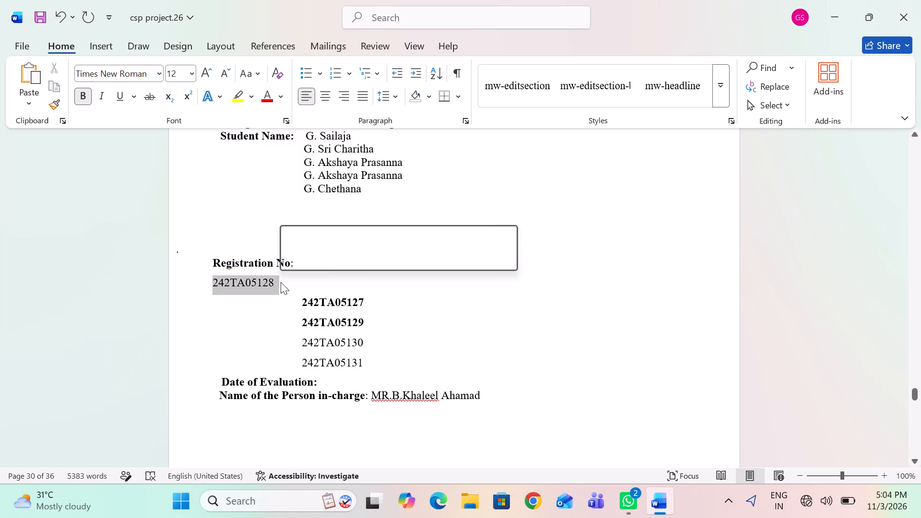
pyautogui.press('BackSpace')
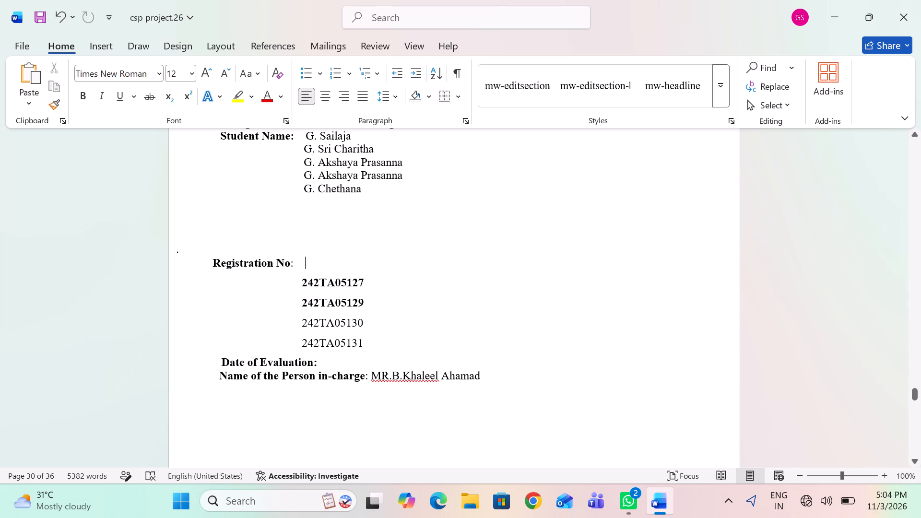
pyautogui.click(307, 263)
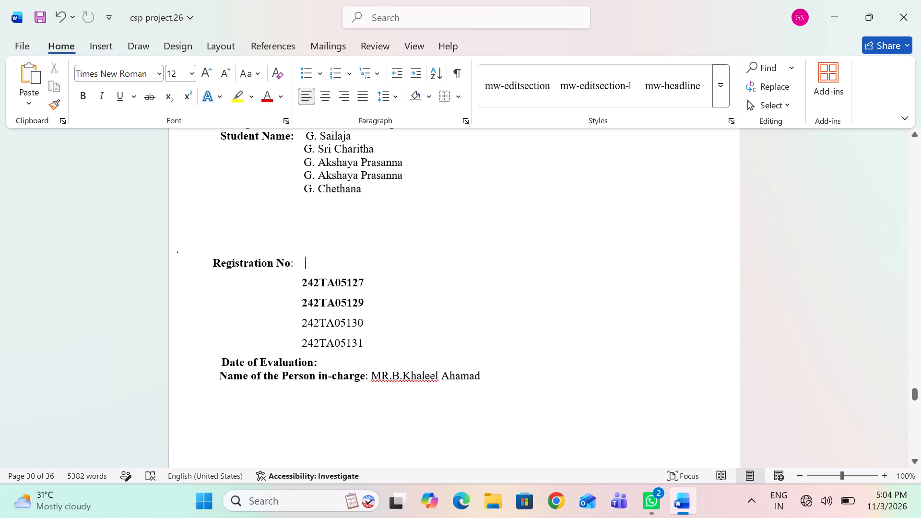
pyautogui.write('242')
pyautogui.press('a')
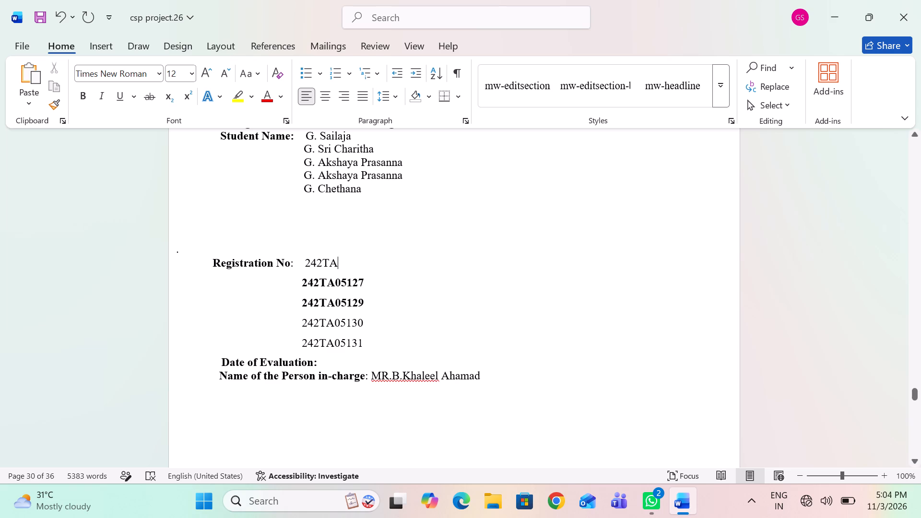
pyautogui.click(335, 264)
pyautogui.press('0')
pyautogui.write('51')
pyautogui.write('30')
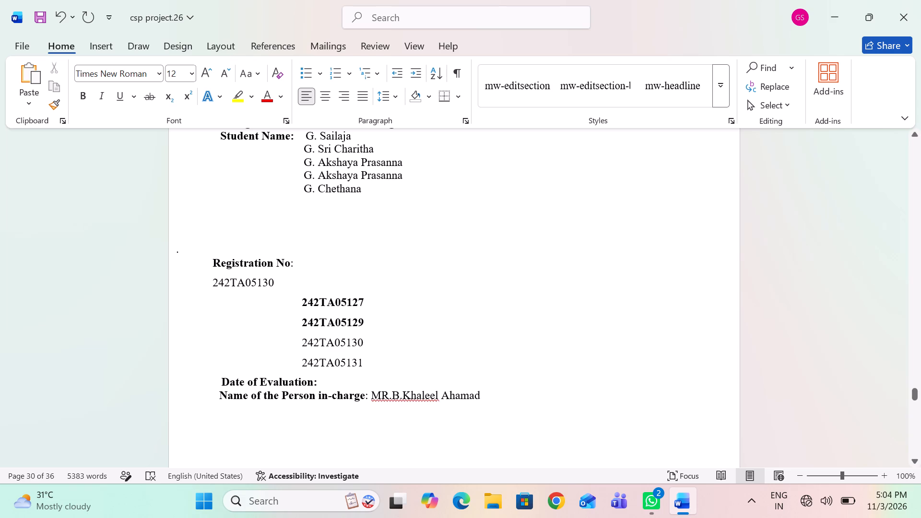
pyautogui.click(212, 285)
pyautogui.press('BackSpace')
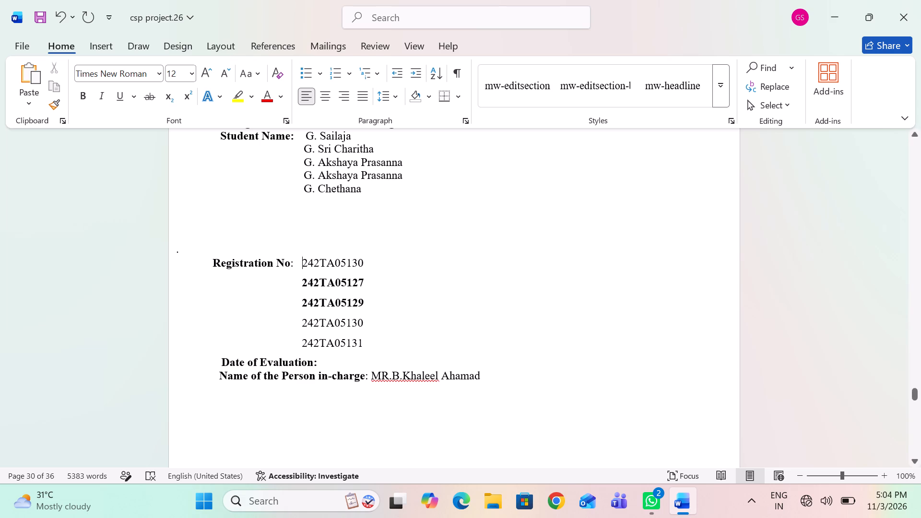
# Add a space-indented line below the registration number ending in 127 and enter the number ending in 128 there, aligned with the others.
pyautogui.click(306, 291)
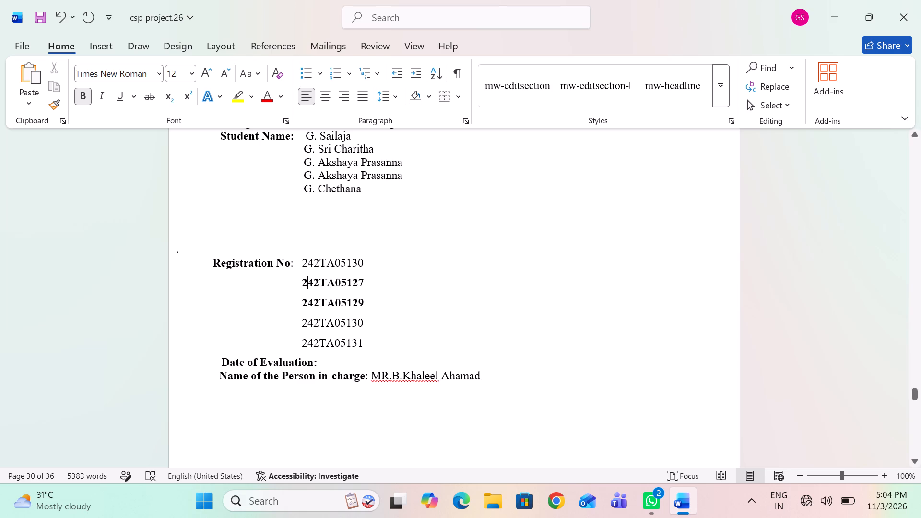
pyautogui.click(367, 281)
pyautogui.press('Return')
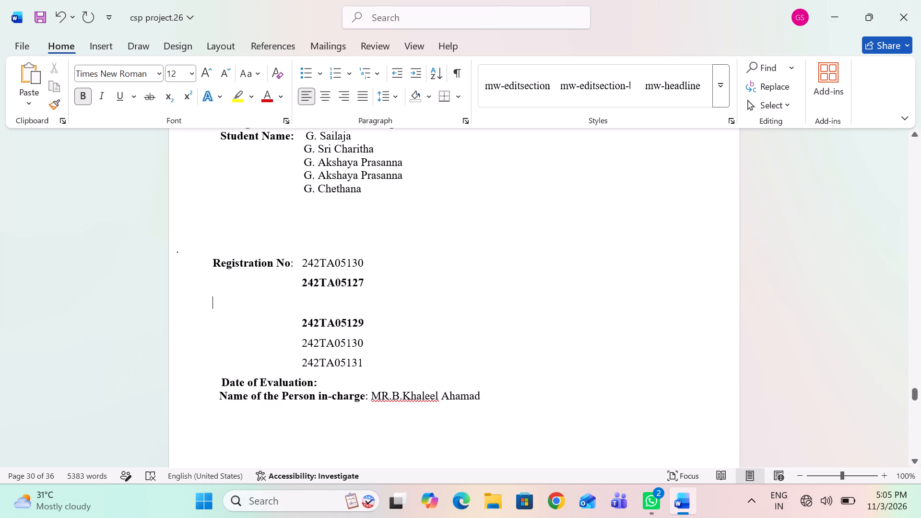
pyautogui.click(300, 302)
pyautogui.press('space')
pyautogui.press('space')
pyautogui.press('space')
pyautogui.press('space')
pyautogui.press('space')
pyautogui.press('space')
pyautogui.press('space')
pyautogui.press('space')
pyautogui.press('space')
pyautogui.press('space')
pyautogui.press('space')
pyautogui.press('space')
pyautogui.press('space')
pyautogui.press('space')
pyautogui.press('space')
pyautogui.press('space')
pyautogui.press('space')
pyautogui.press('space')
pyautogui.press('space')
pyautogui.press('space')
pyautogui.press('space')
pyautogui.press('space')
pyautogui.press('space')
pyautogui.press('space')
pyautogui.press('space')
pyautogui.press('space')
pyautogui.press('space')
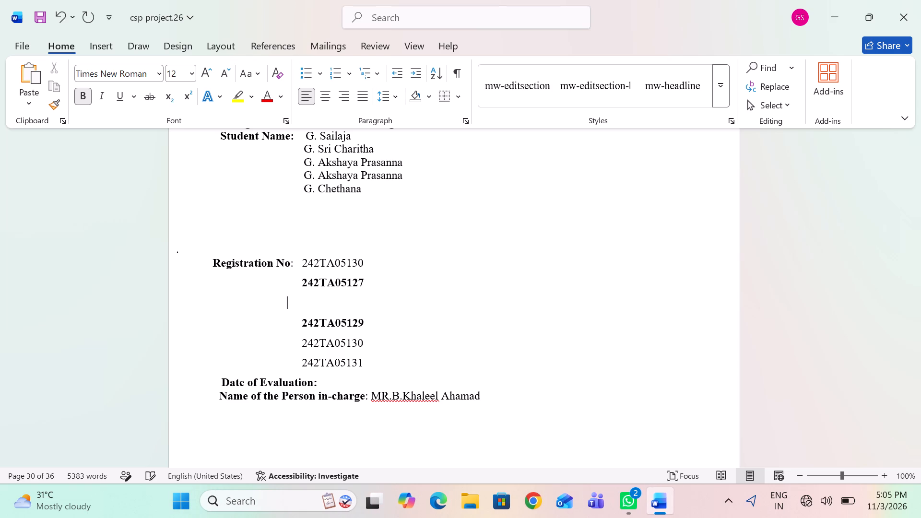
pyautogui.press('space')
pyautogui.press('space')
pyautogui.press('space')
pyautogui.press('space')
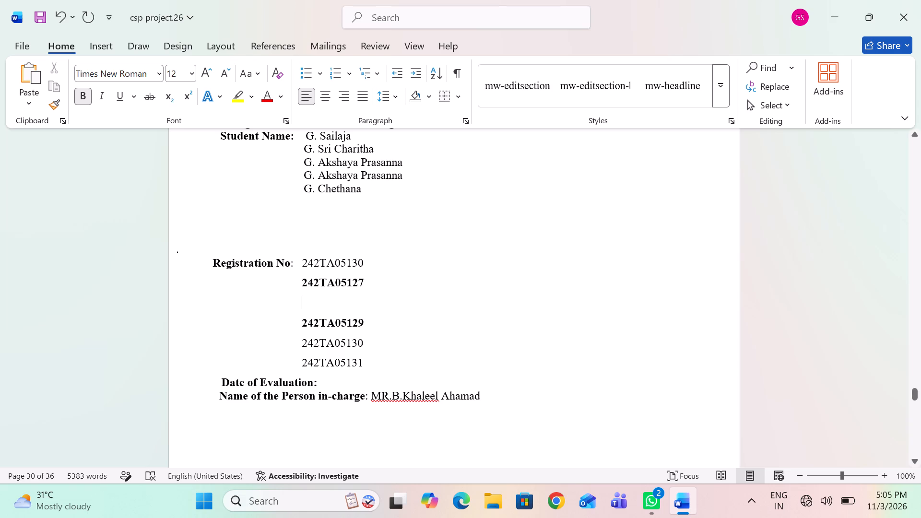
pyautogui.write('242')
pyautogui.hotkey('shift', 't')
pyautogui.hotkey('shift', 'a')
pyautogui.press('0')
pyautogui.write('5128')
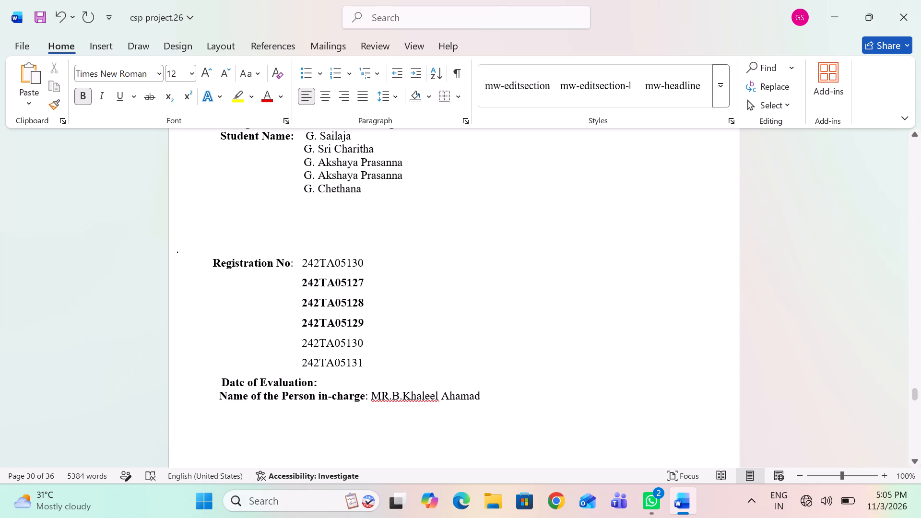
# Delete the repeated registration number ending in 130 and its space-indented line, between the numbers ending in 129 and 131.
pyautogui.moveTo(301, 342); pyautogui.dragTo(376, 340)
pyautogui.press('BackSpace')
pyautogui.press('BackSpace')
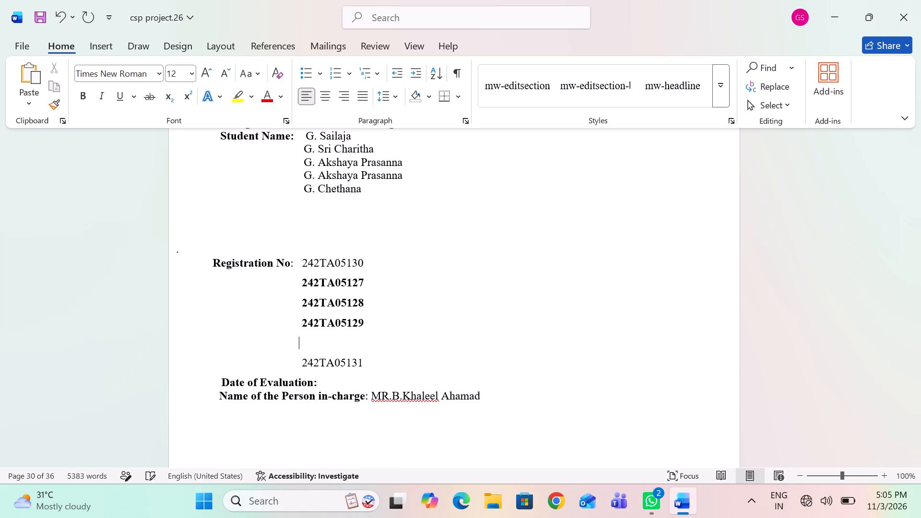
pyautogui.press('BackSpace')
pyautogui.press('BackSpace')
pyautogui.press('BackSpace')
pyautogui.press('BackSpace')
pyautogui.press('BackSpace')
pyautogui.press('BackSpace')
pyautogui.press('BackSpace')
pyautogui.press('BackSpace')
pyautogui.press('BackSpace')
pyautogui.press('BackSpace')
pyautogui.press('BackSpace')
pyautogui.press('BackSpace')
pyautogui.press('BackSpace')
pyautogui.press('BackSpace')
pyautogui.press('BackSpace')
pyautogui.press('BackSpace')
pyautogui.press('BackSpace')
pyautogui.press('BackSpace')
pyautogui.press('BackSpace')
pyautogui.press('BackSpace')
pyautogui.press('BackSpace')
pyautogui.press('BackSpace')
pyautogui.press('BackSpace')
pyautogui.press('BackSpace')
pyautogui.press('BackSpace')
pyautogui.press('BackSpace')
pyautogui.press('BackSpace')
pyautogui.press('BackSpace')
pyautogui.press('BackSpace')
pyautogui.press('BackSpace')
pyautogui.press('BackSpace')
pyautogui.press('BackSpace')
pyautogui.press('BackSpace')
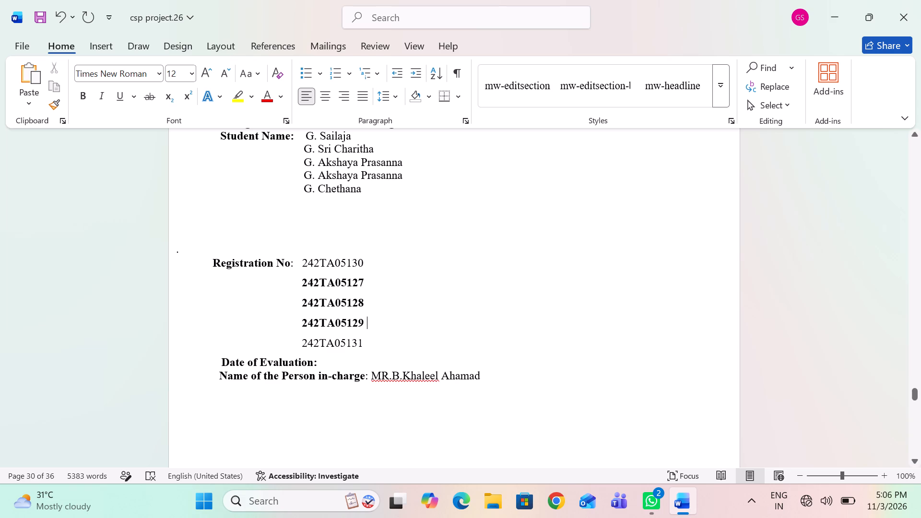
# Insert a space after the initial "B." in the name of the person in-charge.
pyautogui.scroll(-1, 354, 304)
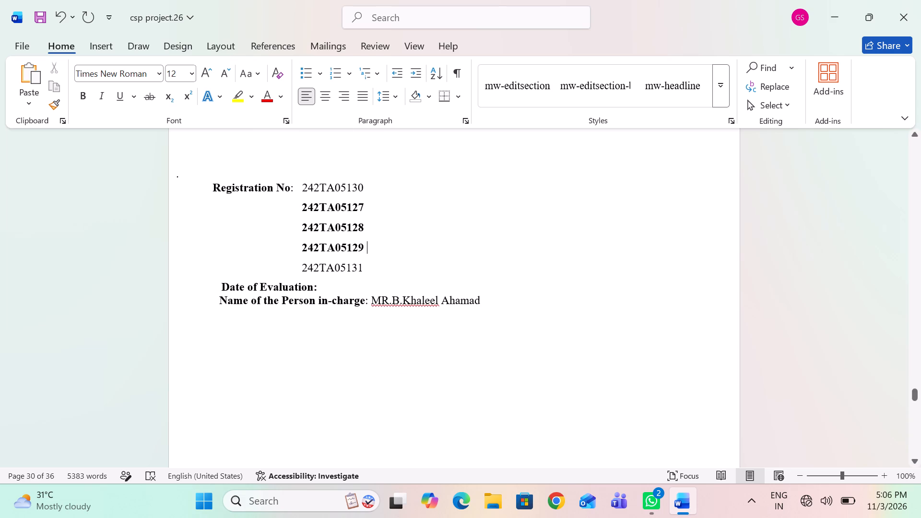
pyautogui.click(404, 302)
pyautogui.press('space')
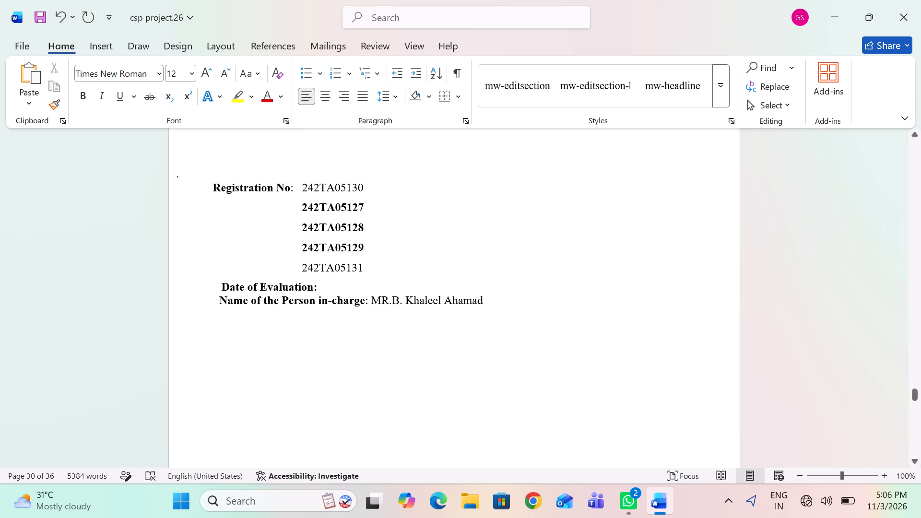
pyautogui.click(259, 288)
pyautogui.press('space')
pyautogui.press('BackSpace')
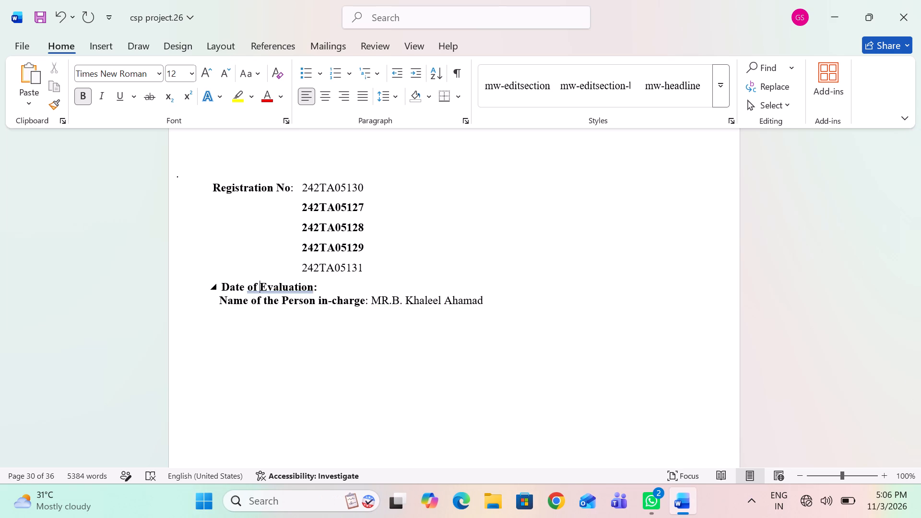
# Separate the words in rating criteria 1 and 2 so they read "Oral Communication" and "Written Communication".
pyautogui.scroll(-3, 259, 288)
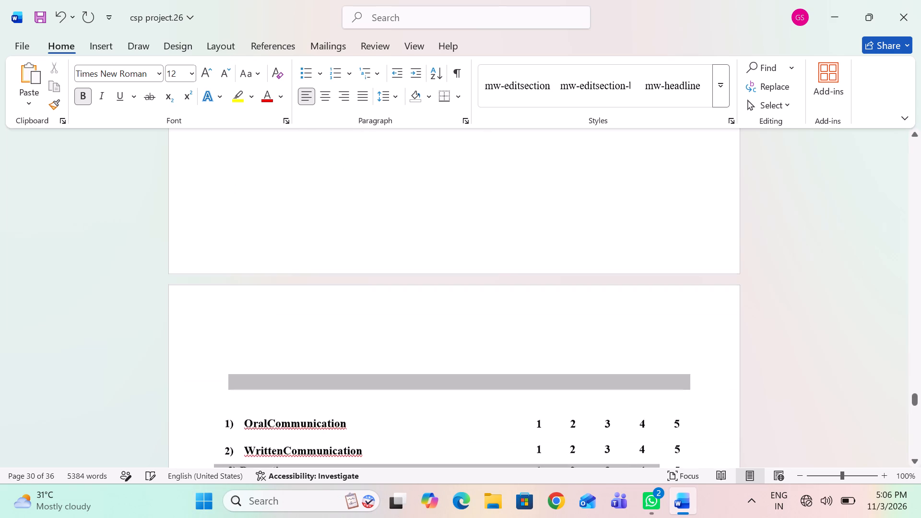
pyautogui.scroll(-4, 259, 288)
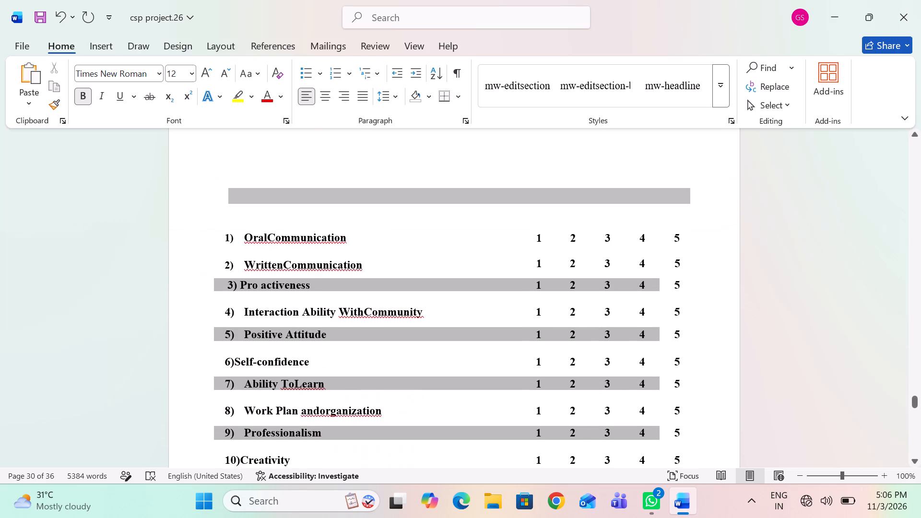
pyautogui.scroll(-1, 259, 288)
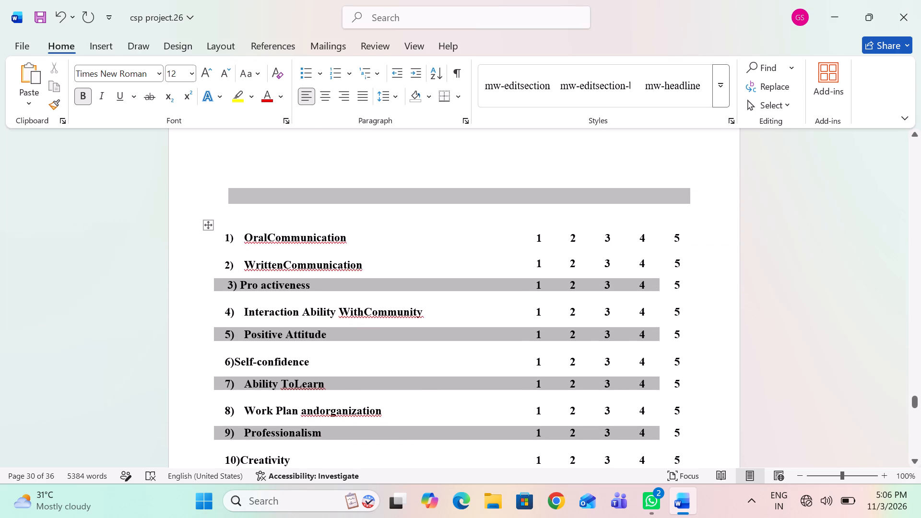
pyautogui.click(265, 240)
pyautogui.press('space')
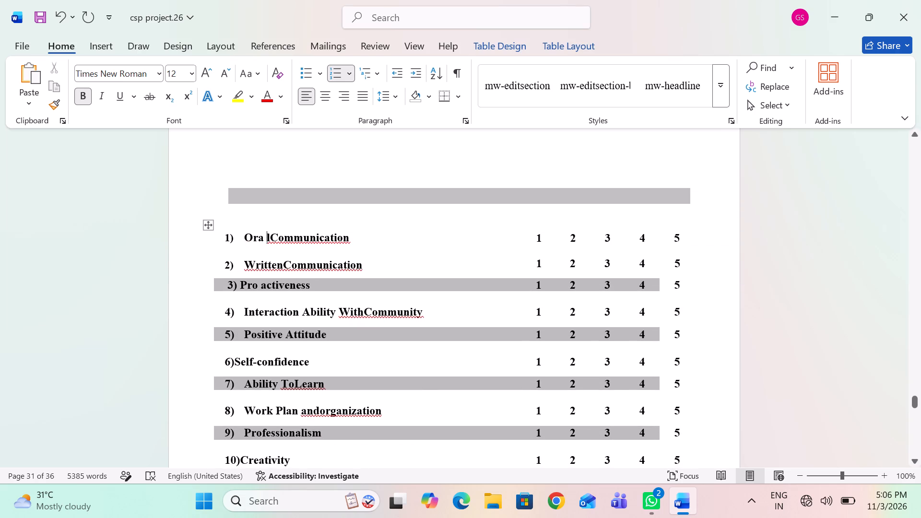
pyautogui.click(284, 265)
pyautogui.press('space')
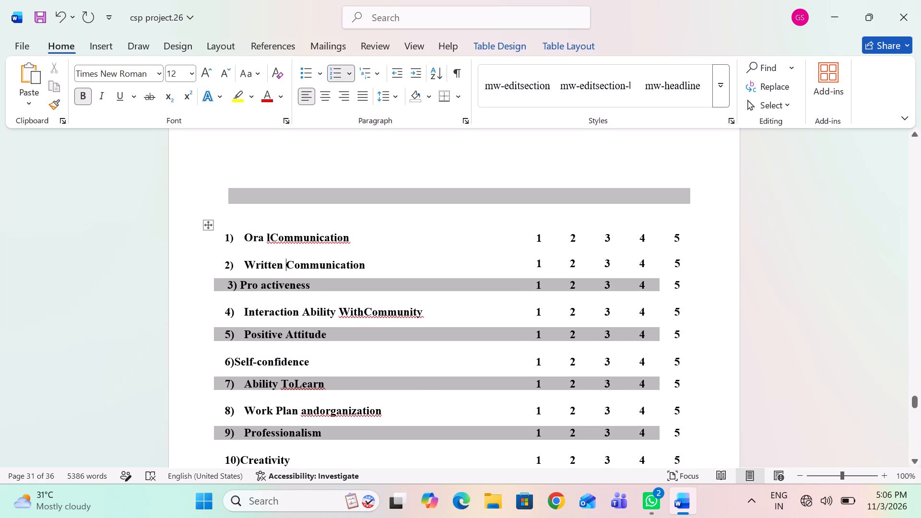
pyautogui.click(271, 239)
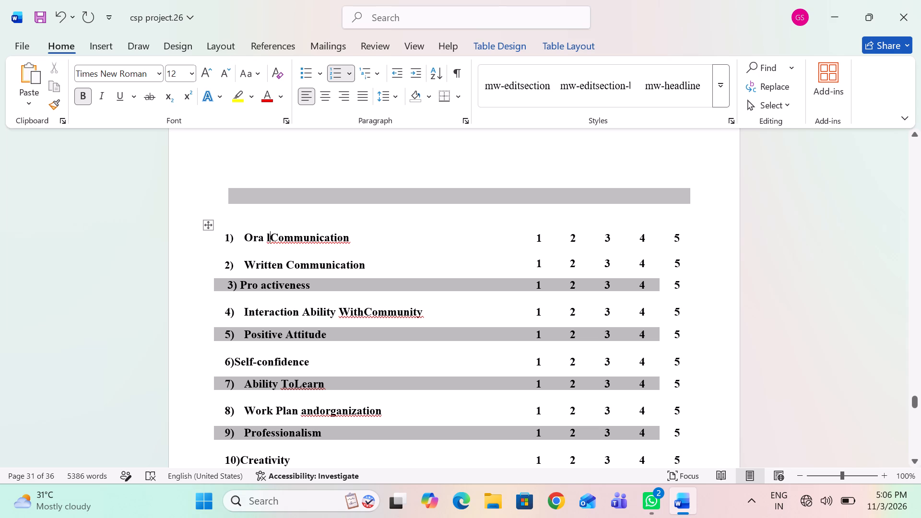
pyautogui.click(264, 238)
pyautogui.press('BackSpace')
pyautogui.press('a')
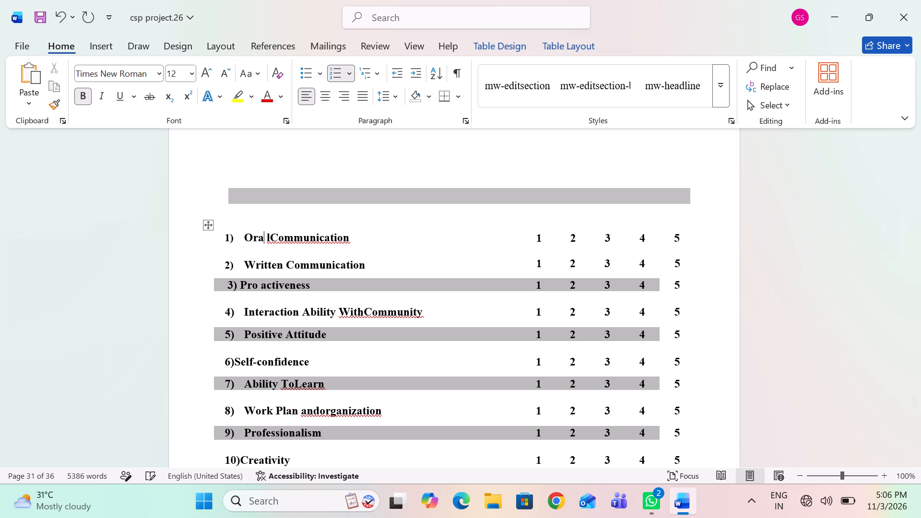
pyautogui.click(267, 238)
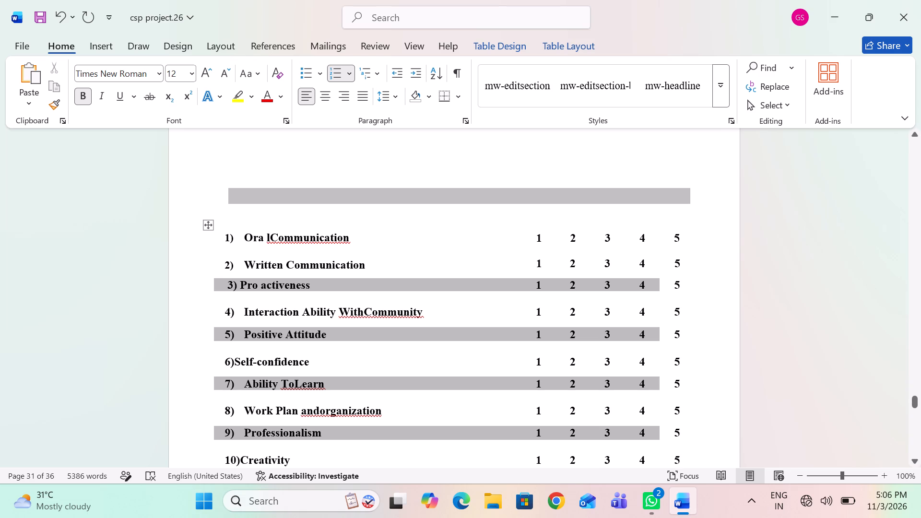
pyautogui.press('BackSpace')
pyautogui.click(267, 239)
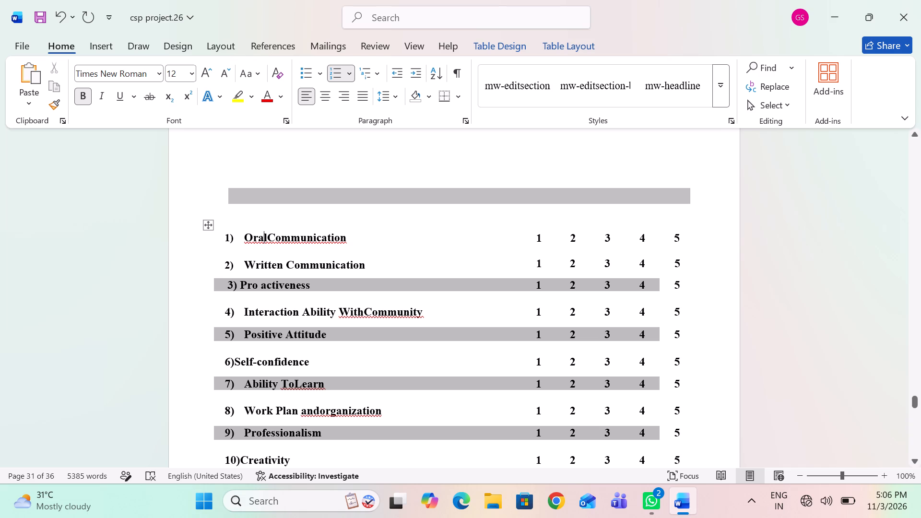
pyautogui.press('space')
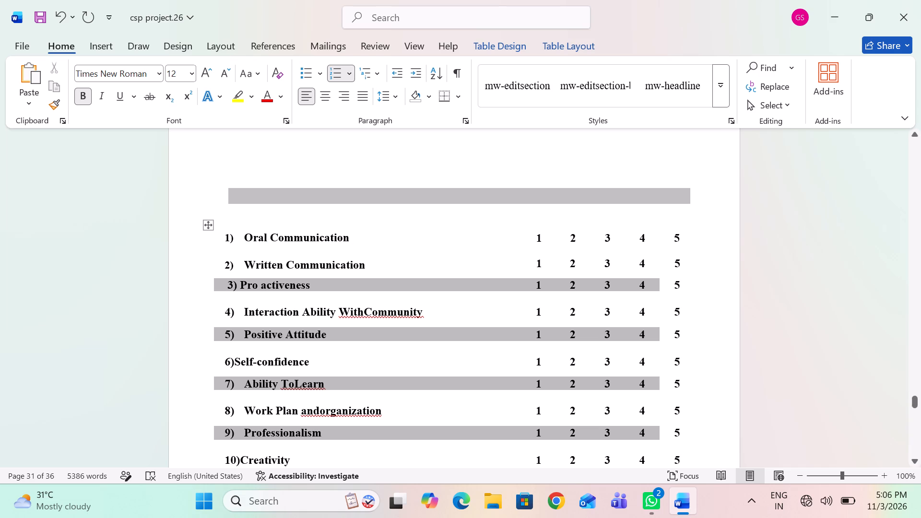
# Correct the spacing in rating criterion 4 so it reads "Interaction Ability With Community".
pyautogui.click(364, 311)
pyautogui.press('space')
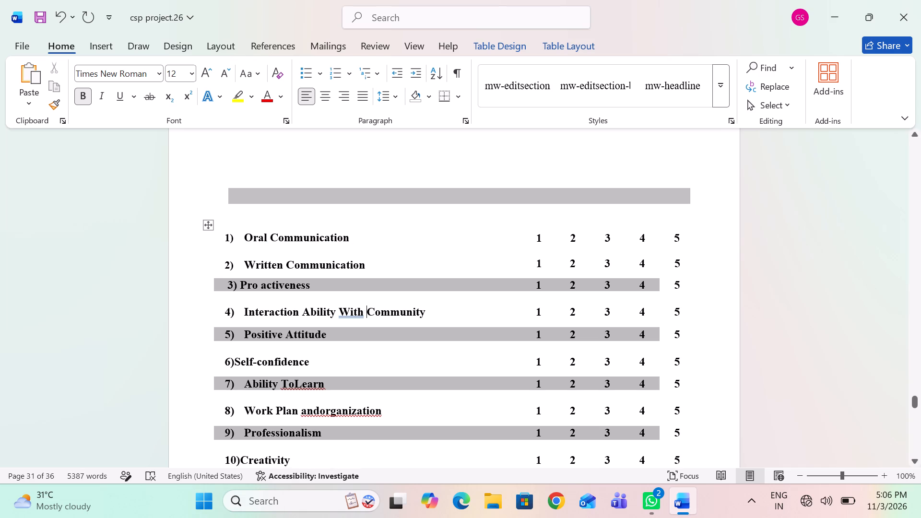
pyautogui.click(336, 312)
pyautogui.press('BackSpace')
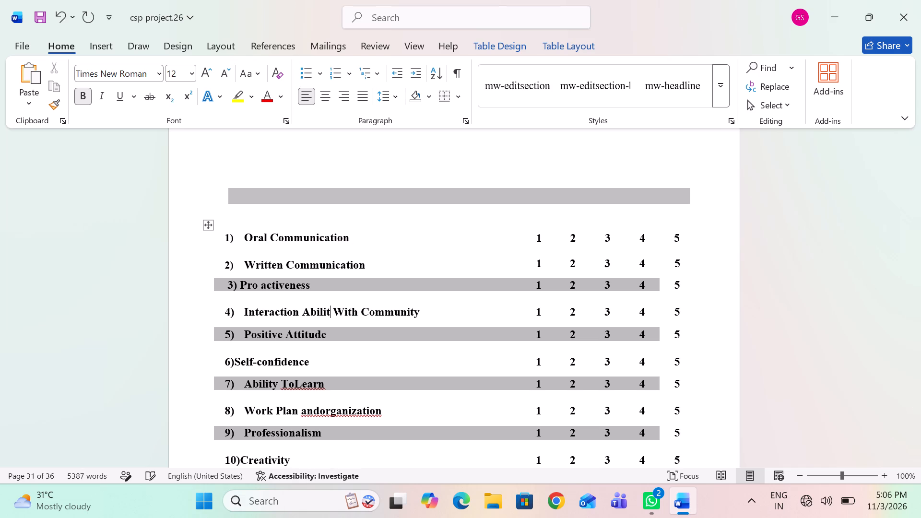
pyautogui.click(336, 312)
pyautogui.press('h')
pyautogui.press('BackSpace')
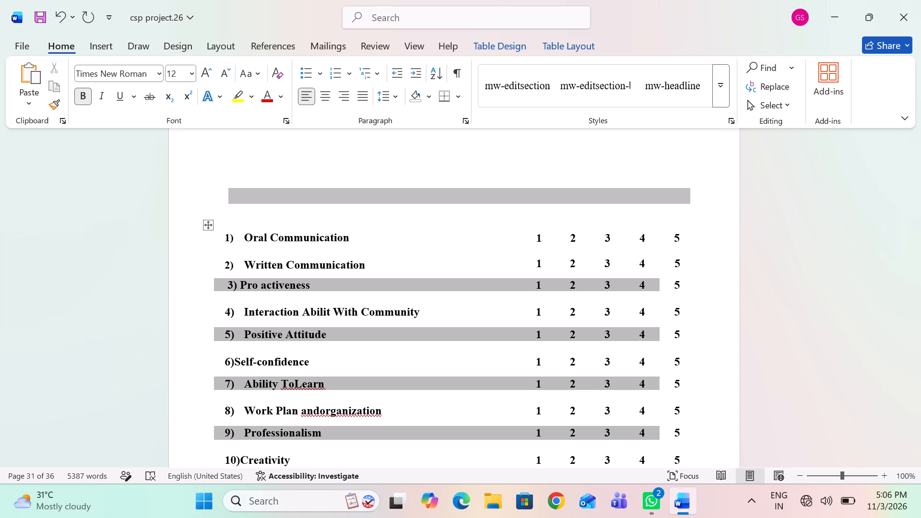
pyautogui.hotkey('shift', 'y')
pyautogui.press('BackSpace')
pyautogui.press('BackSpace')
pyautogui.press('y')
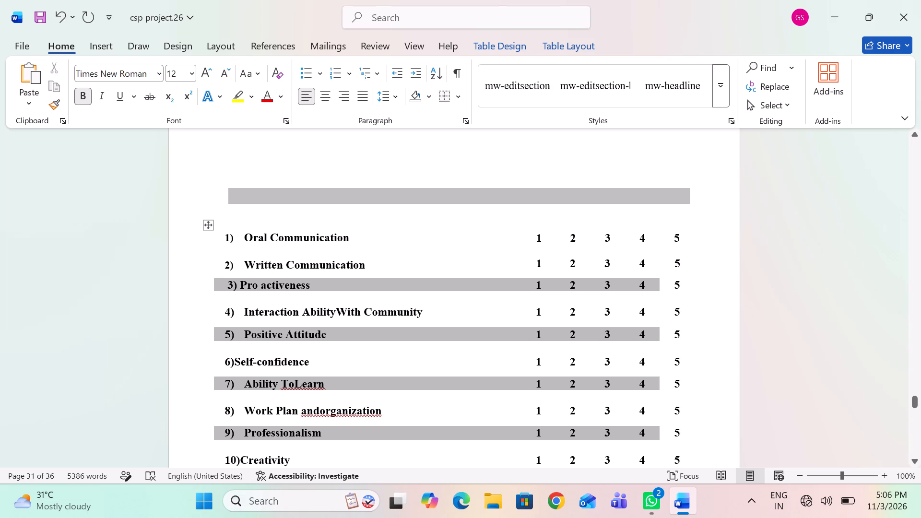
pyautogui.click(335, 312)
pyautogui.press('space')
# Separate the joined words in rating criteria 7 and 8 so they read "Ability To Learn" and "Work Plan and organization".
pyautogui.scroll(-1, 316, 373)
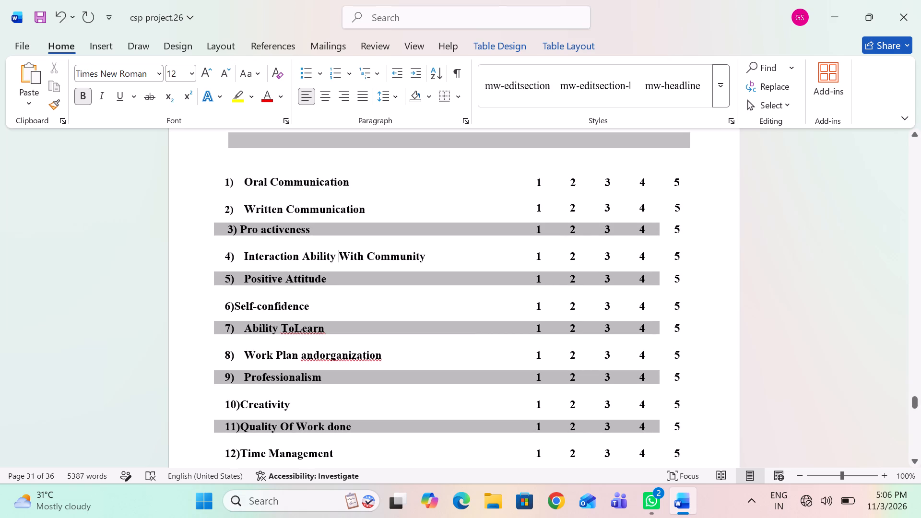
pyautogui.click(301, 330)
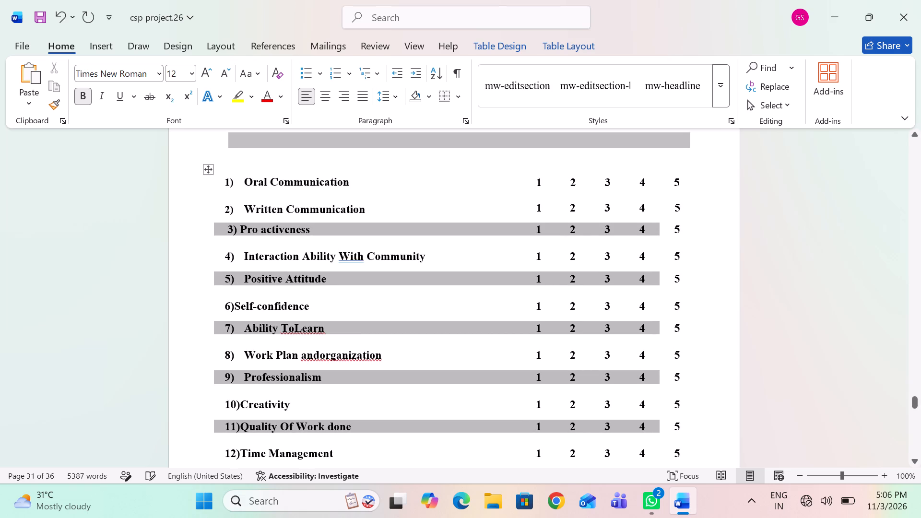
pyautogui.click(295, 330)
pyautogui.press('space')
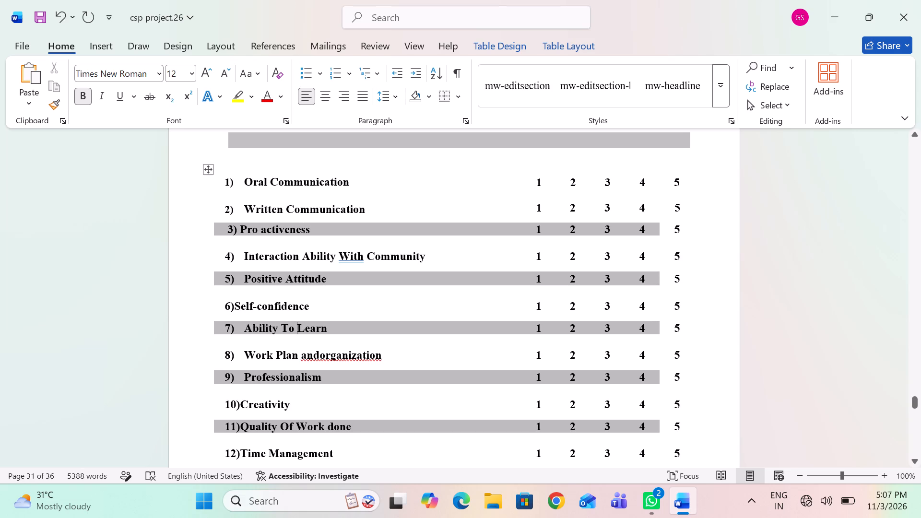
pyautogui.click(319, 356)
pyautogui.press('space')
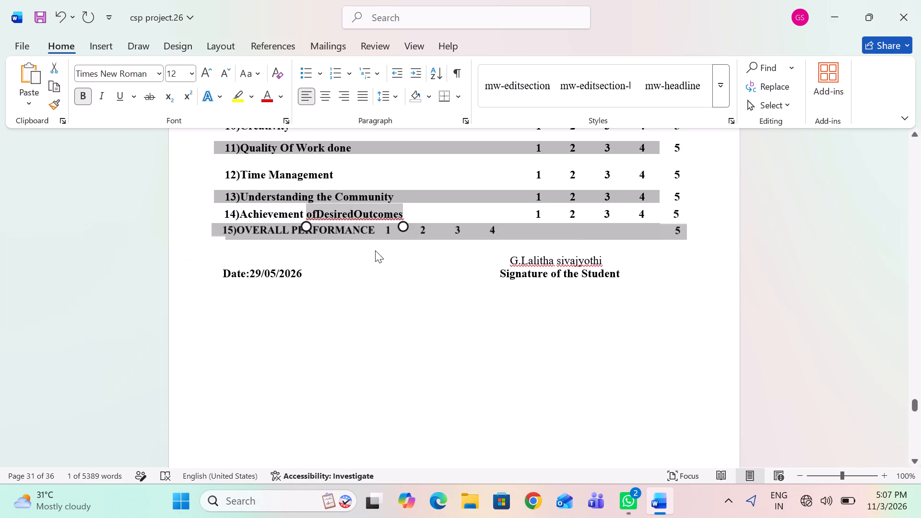
# Separate the joined words in rating criterion 14 so it reads "Achievement of Desired Outcomes".
pyautogui.click(316, 209)
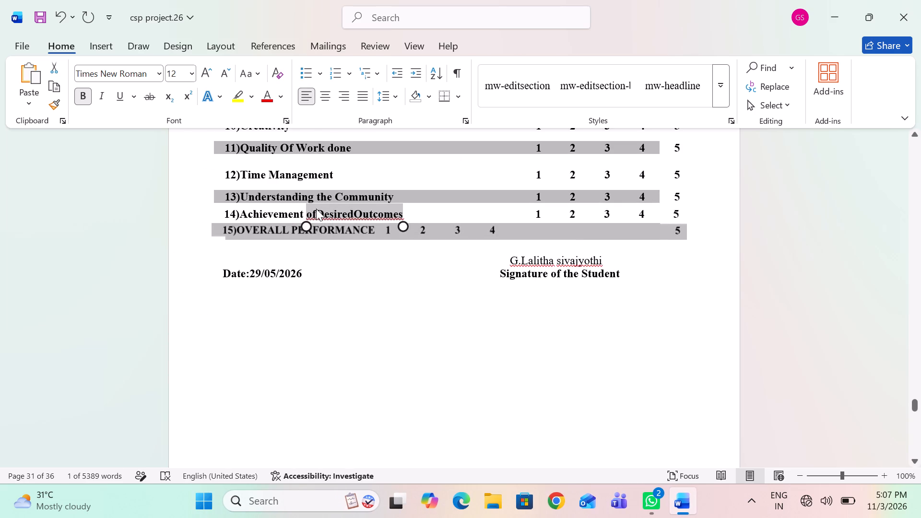
pyautogui.click(316, 209)
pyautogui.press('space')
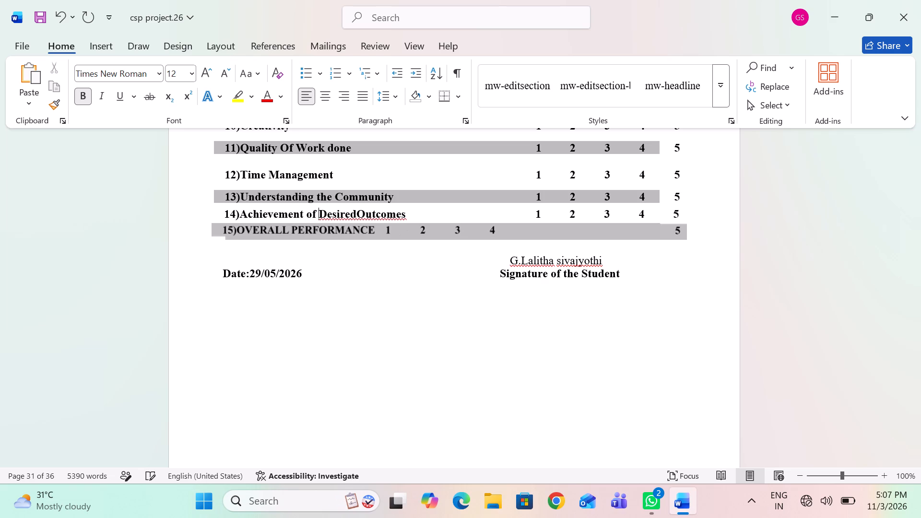
pyautogui.click(354, 212)
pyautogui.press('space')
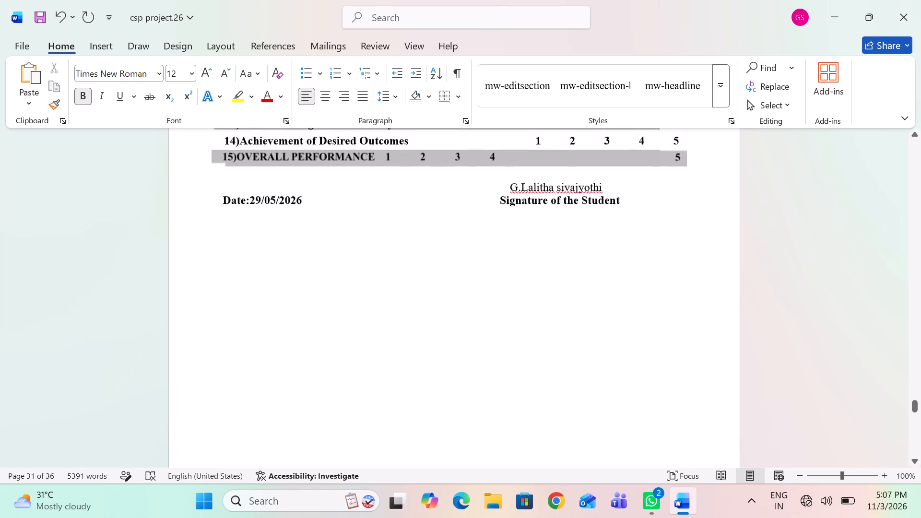
pyautogui.scroll(1, 374, 206)
pyautogui.scroll(-3, 374, 206)
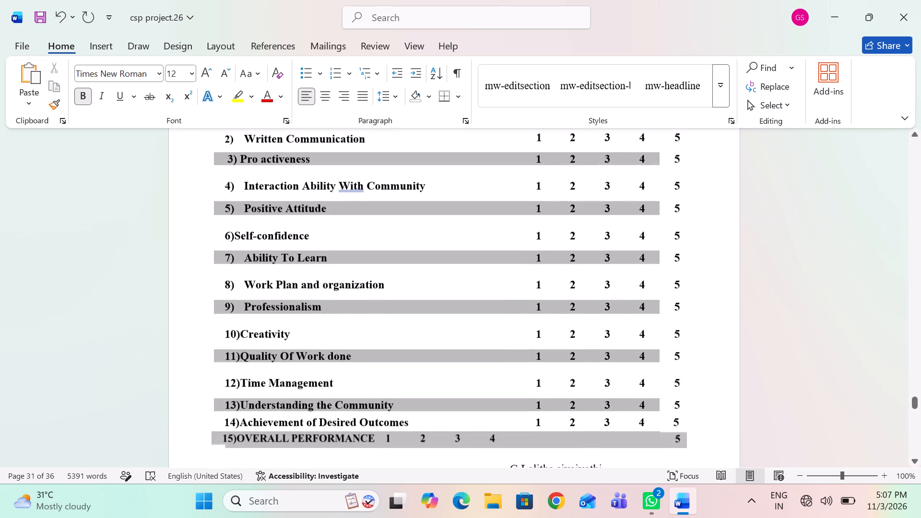
# Replace the name above "Signature of the Student" on the first rating page with the fourth-listed student's name.
pyautogui.scroll(-3, 374, 206)
pyautogui.scroll(1, 374, 206)
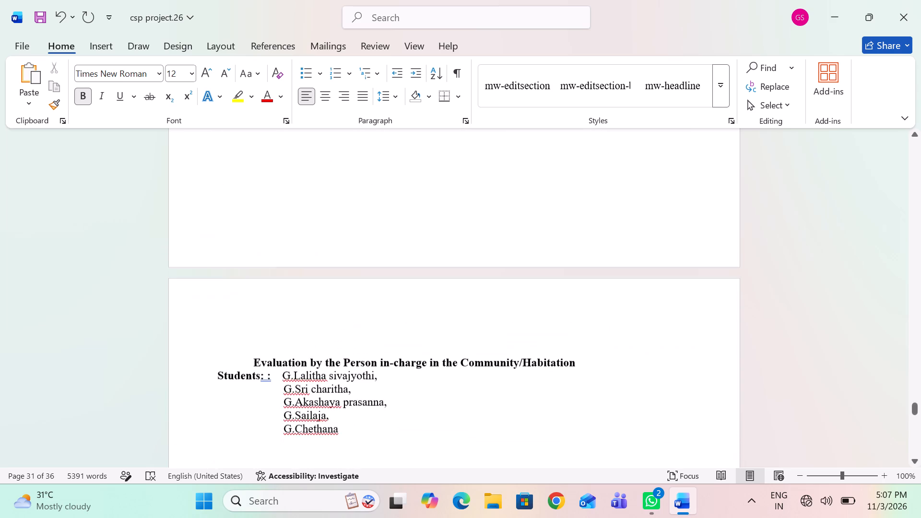
pyautogui.scroll(2, 374, 206)
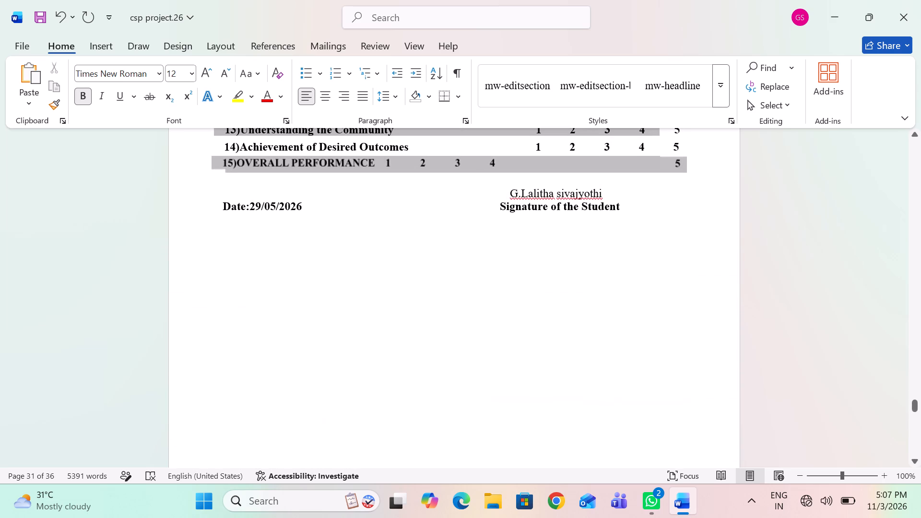
pyautogui.click(601, 194)
pyautogui.press('BackSpace')
pyautogui.press('BackSpace')
pyautogui.press('BackSpace')
pyautogui.press('BackSpace')
pyautogui.press('BackSpace')
pyautogui.press('BackSpace')
pyautogui.press('BackSpace')
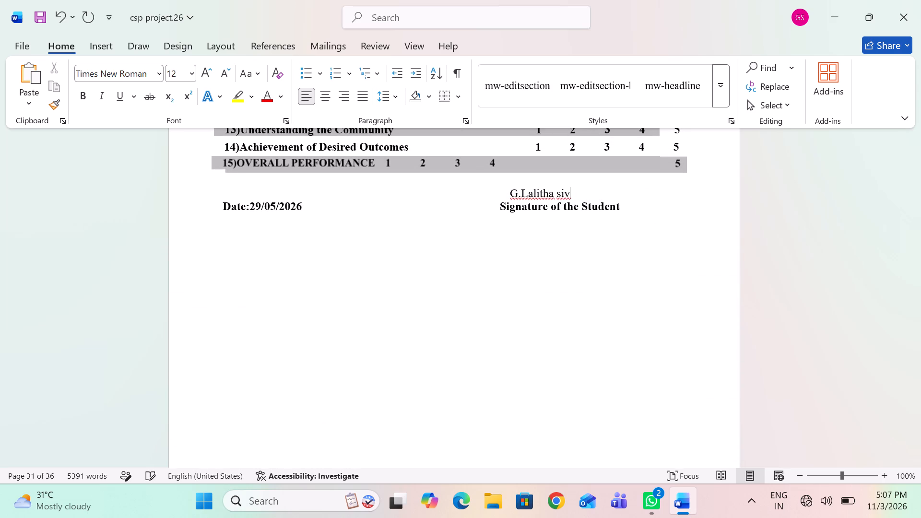
pyautogui.press('BackSpace')
pyautogui.press('BackSpace')
pyautogui.press('BackSpace')
pyautogui.press('BackSpace')
pyautogui.press('BackSpace')
pyautogui.press('BackSpace')
pyautogui.press('BackSpace')
pyautogui.press('BackSpace')
pyautogui.press('BackSpace')
pyautogui.press('BackSpace')
pyautogui.press('BackSpace')
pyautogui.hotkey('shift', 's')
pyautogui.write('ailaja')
# Replace the first name under "Evaluation by the Person in-charge" with the fourth-listed student's name, adding a space after the initial.
pyautogui.scroll(-3, 610, 160)
pyautogui.scroll(1, 610, 160)
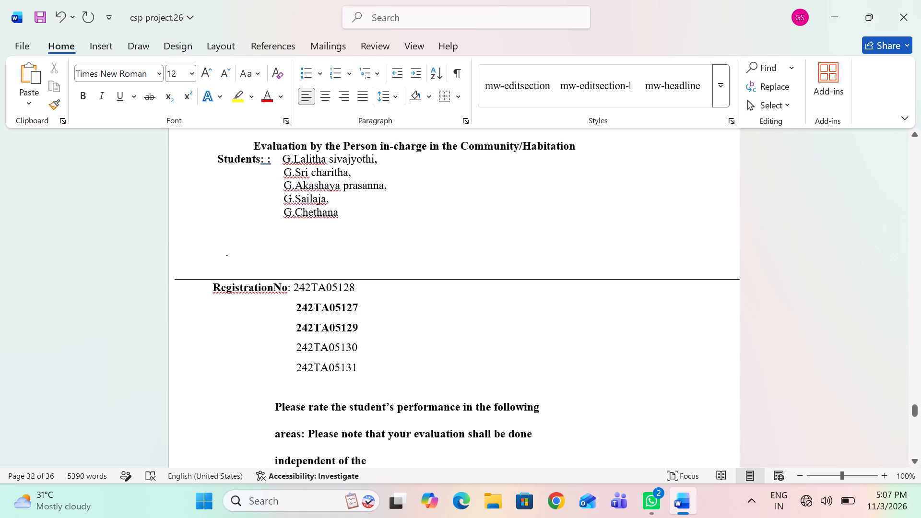
pyautogui.click(378, 159)
pyautogui.press('BackSpace')
pyautogui.press('BackSpace')
pyautogui.press('BackSpace')
pyautogui.press('BackSpace')
pyautogui.press('BackSpace')
pyautogui.press('BackSpace')
pyautogui.press('BackSpace')
pyautogui.press('BackSpace')
pyautogui.press('BackSpace')
pyautogui.press('BackSpace')
pyautogui.press('BackSpace')
pyautogui.press('BackSpace')
pyautogui.press('BackSpace')
pyautogui.press('BackSpace')
pyautogui.press('BackSpace')
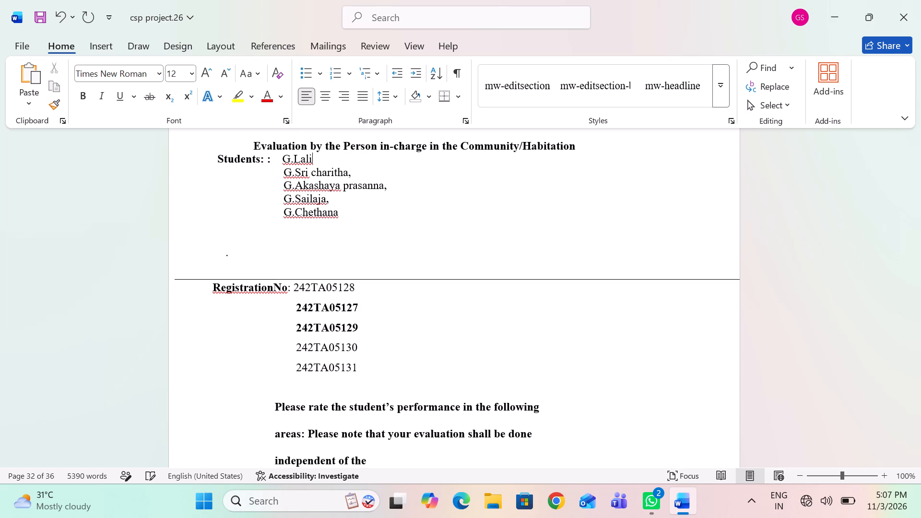
pyautogui.press('BackSpace')
pyautogui.press('BackSpace')
pyautogui.press('BackSpace')
pyautogui.press('BackSpace')
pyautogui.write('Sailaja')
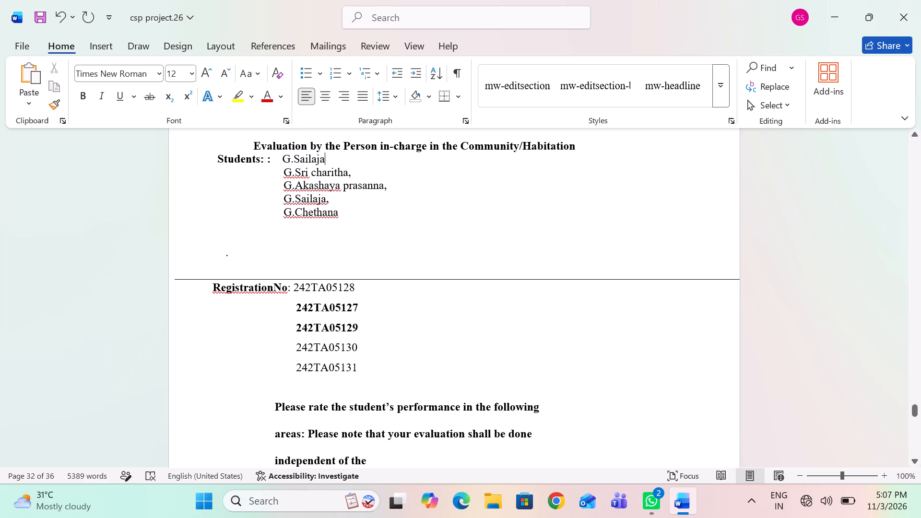
pyautogui.click(292, 160)
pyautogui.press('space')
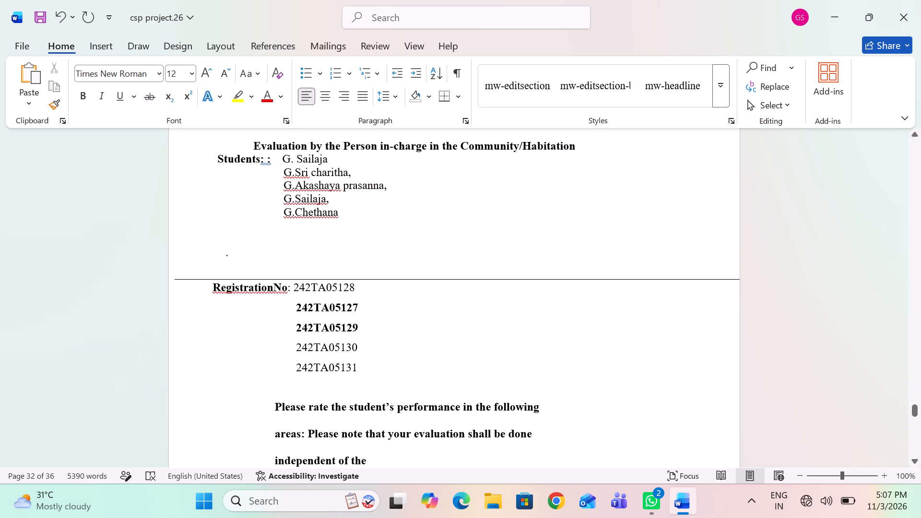
# Remove the duplicate colon and one surplus space after the "Students:" label.
pyautogui.click(272, 161)
pyautogui.press('BackSpace')
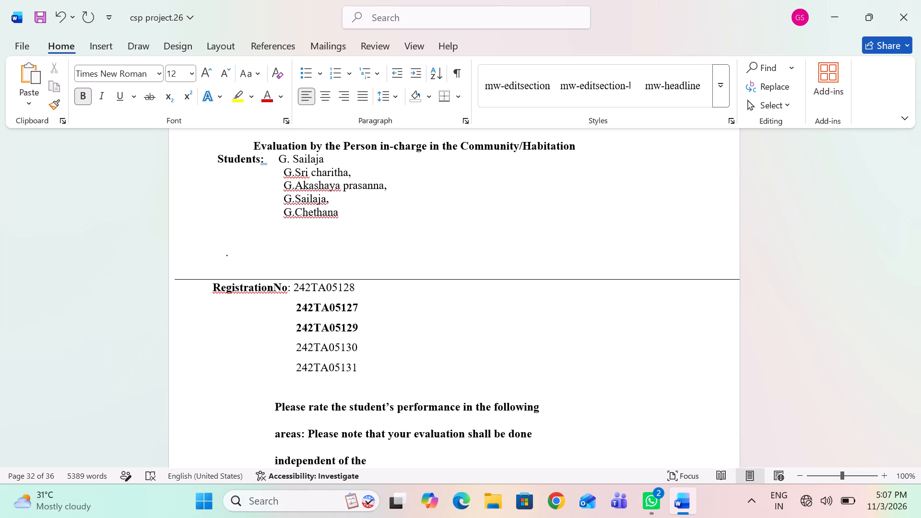
pyautogui.click(278, 160)
pyautogui.press('BackSpace')
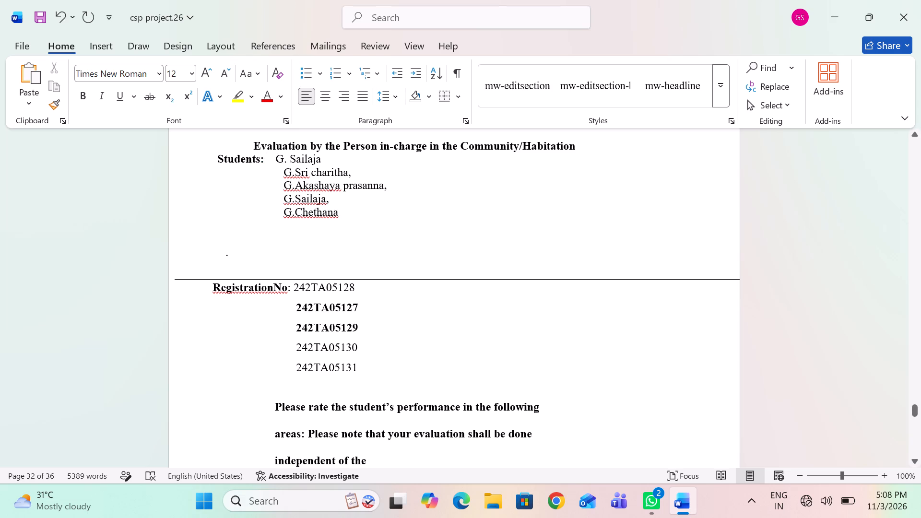
# Capitalise the last word of the second student's name, add a space after its initial and align it under the first name.
pyautogui.click(283, 175)
pyautogui.press('BackSpace')
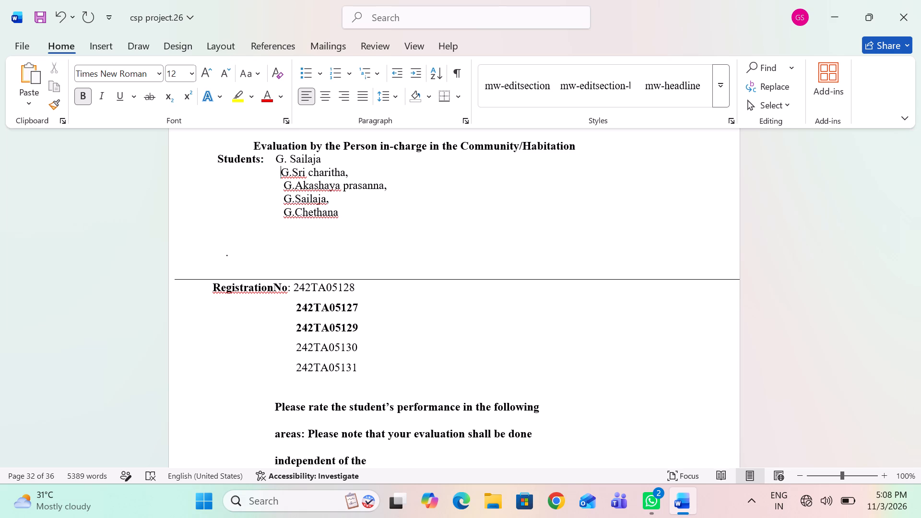
pyautogui.click(311, 174)
pyautogui.press('BackSpace')
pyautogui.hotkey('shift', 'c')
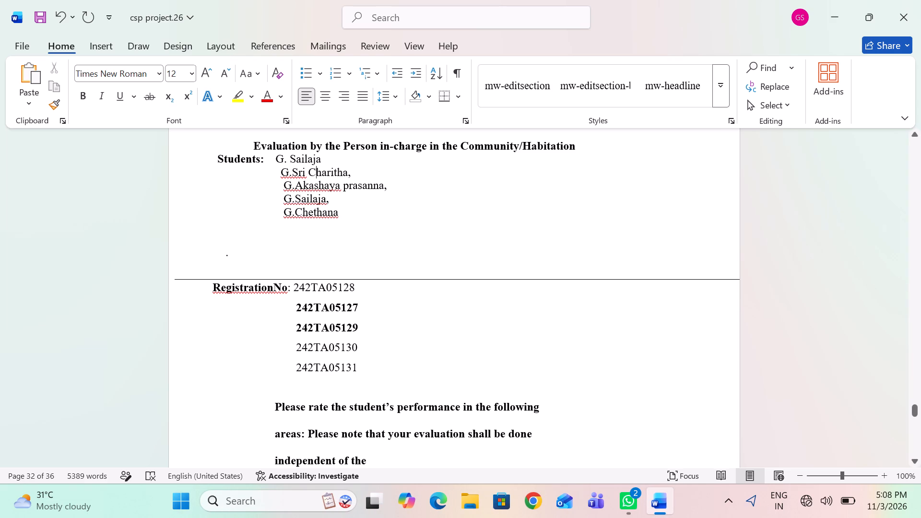
pyautogui.click(292, 174)
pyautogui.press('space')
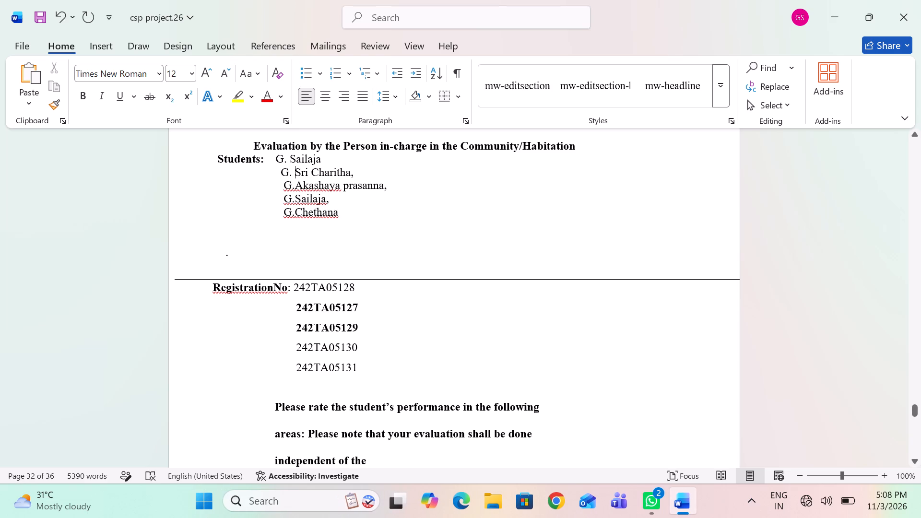
pyautogui.click(280, 173)
pyautogui.press('BackSpace')
pyautogui.press('BackSpace')
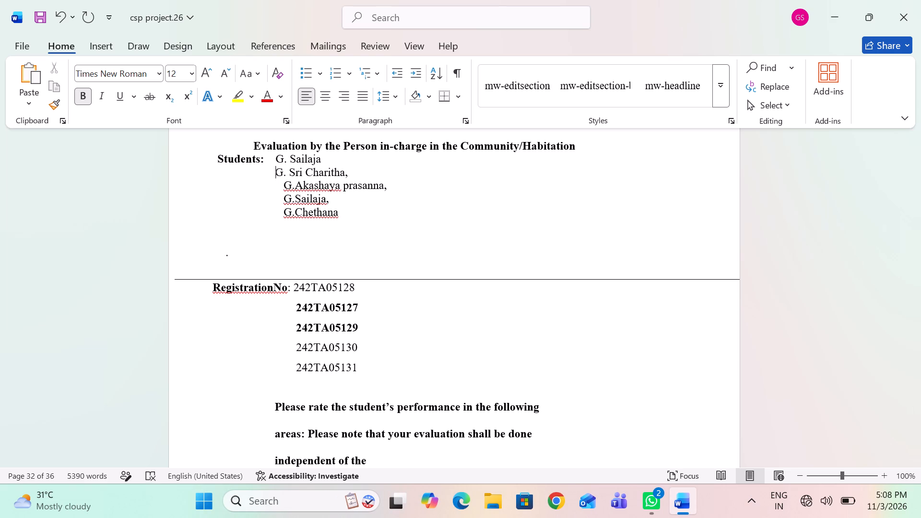
# Remove the extra leading spaces before the third, fourth and fifth student names to align them with the names above.
pyautogui.click(283, 187)
pyautogui.press('BackSpace')
pyautogui.press('BackSpace')
pyautogui.press('BackSpace')
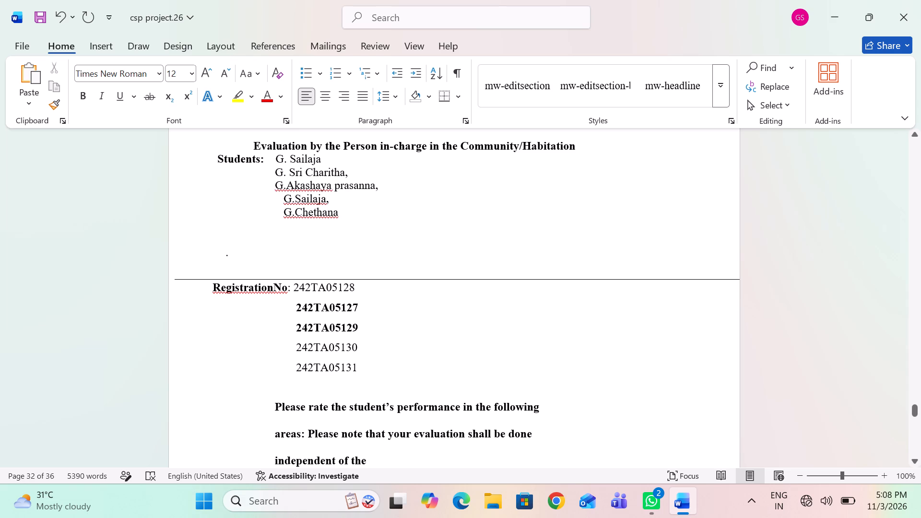
pyautogui.click(283, 196)
pyautogui.press('BackSpace')
pyautogui.press('BackSpace')
pyautogui.press('BackSpace')
pyautogui.click(283, 213)
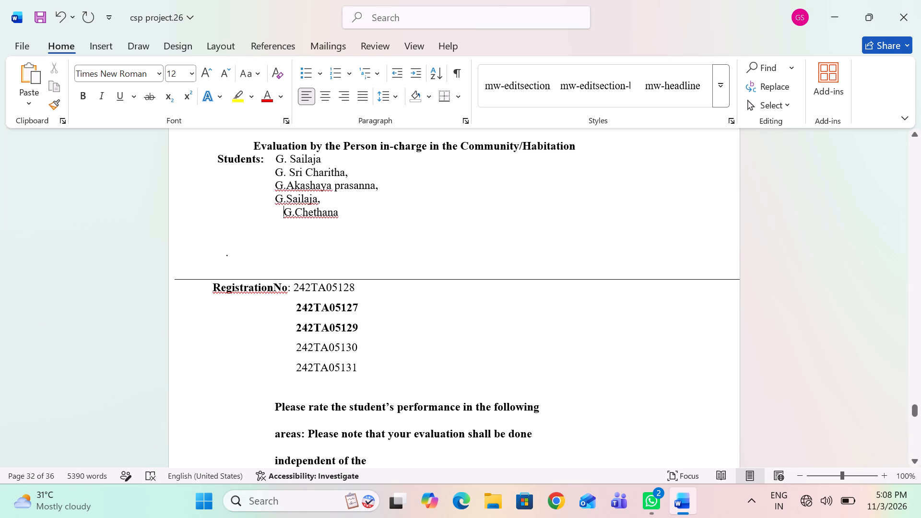
pyautogui.press('BackSpace')
pyautogui.press('BackSpace')
pyautogui.press('BackSpace')
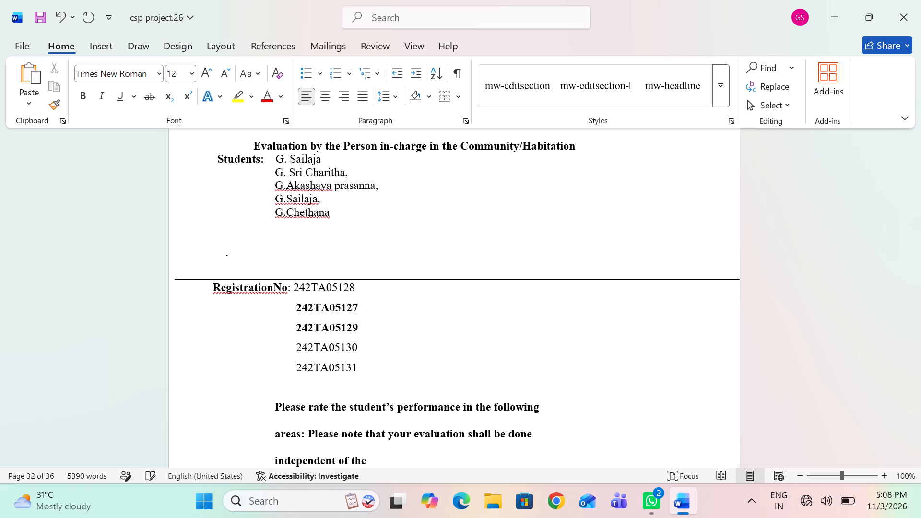
# Add a space after the initial in the third student's name and capitalise its last word with "P".
pyautogui.click(285, 183)
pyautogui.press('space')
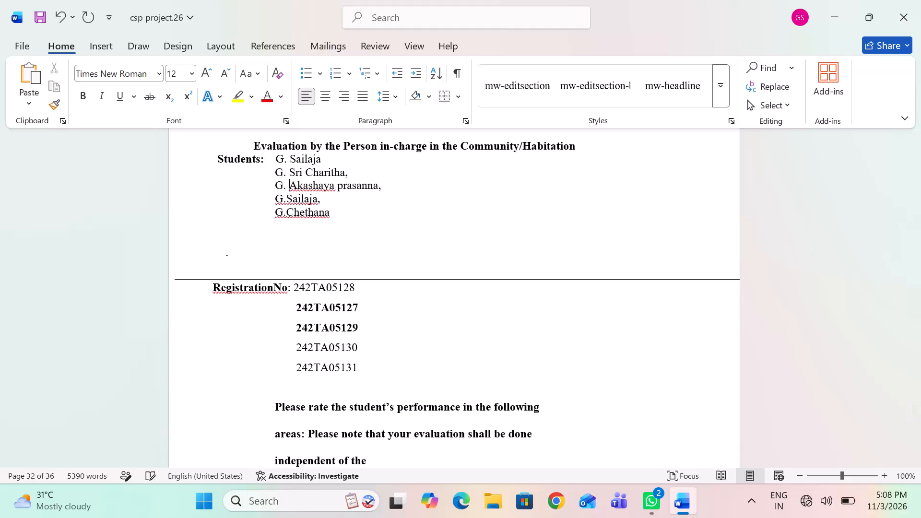
pyautogui.click(342, 187)
pyautogui.press('BackSpace')
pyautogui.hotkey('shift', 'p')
# Delete the trailing commas after the third and second student names.
pyautogui.click(387, 185)
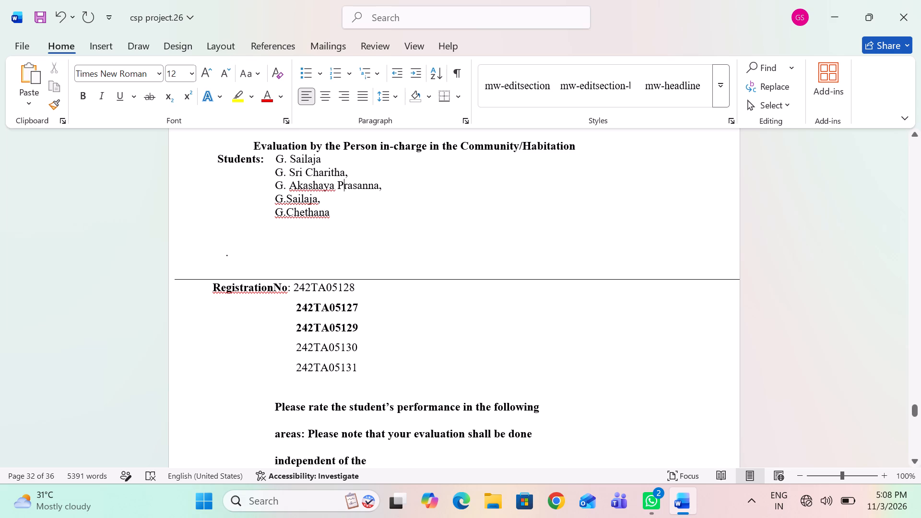
pyautogui.press('BackSpace')
pyautogui.click(354, 172)
pyautogui.press('BackSpace')
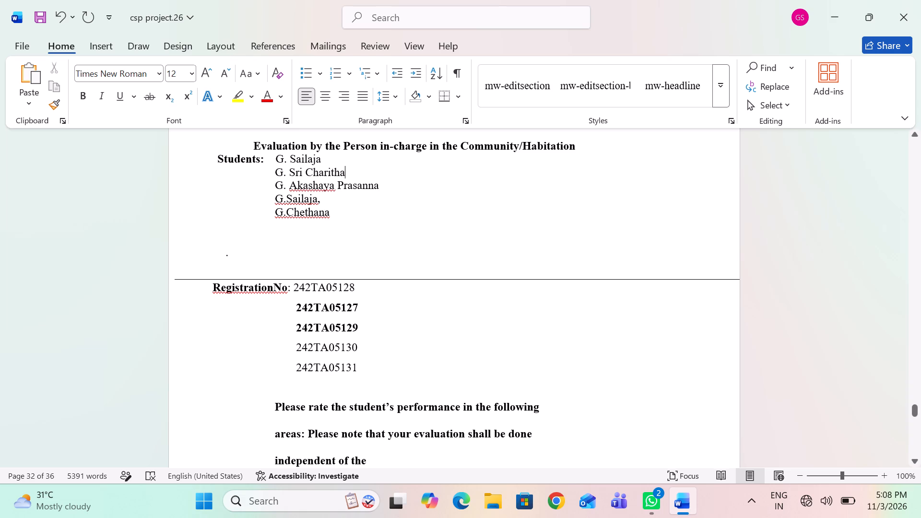
pyautogui.click(321, 198)
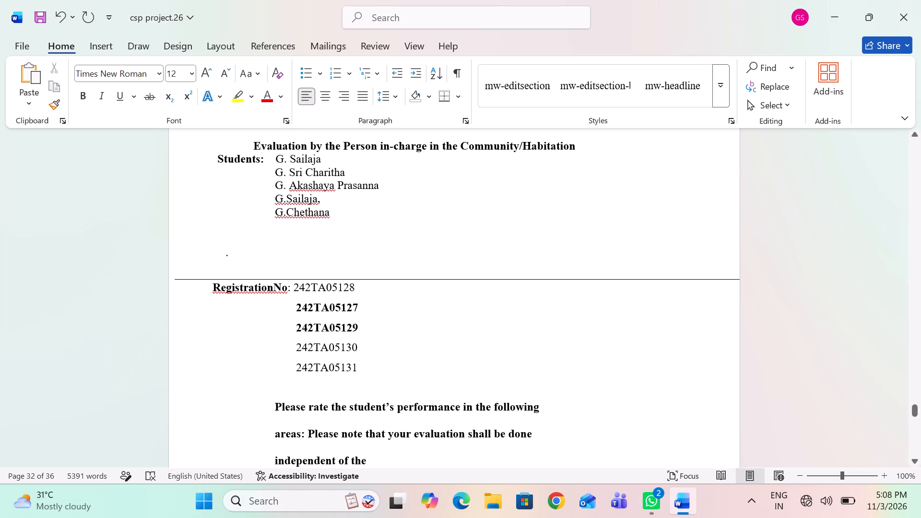
# Insert a new line below the second student's name, indent it under the names above and enter the missing third student's name.
pyautogui.click(346, 175)
pyautogui.press('Return')
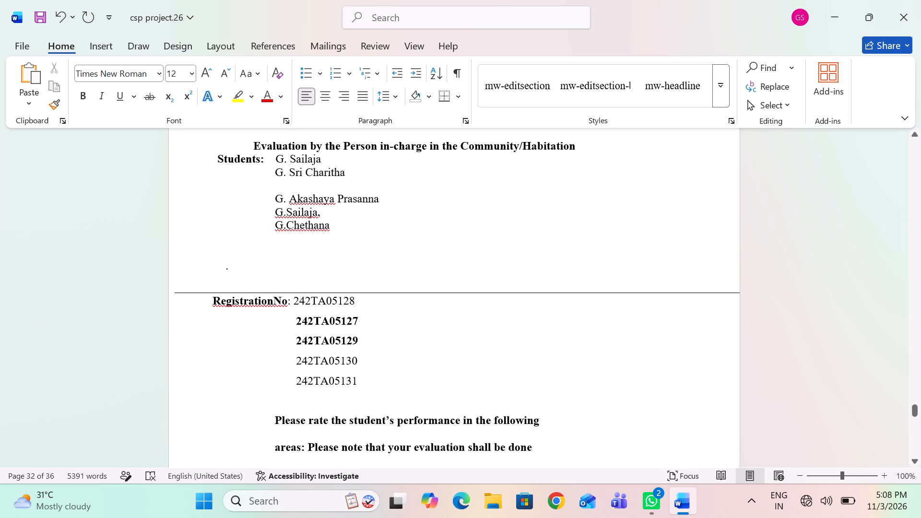
pyautogui.click(281, 186)
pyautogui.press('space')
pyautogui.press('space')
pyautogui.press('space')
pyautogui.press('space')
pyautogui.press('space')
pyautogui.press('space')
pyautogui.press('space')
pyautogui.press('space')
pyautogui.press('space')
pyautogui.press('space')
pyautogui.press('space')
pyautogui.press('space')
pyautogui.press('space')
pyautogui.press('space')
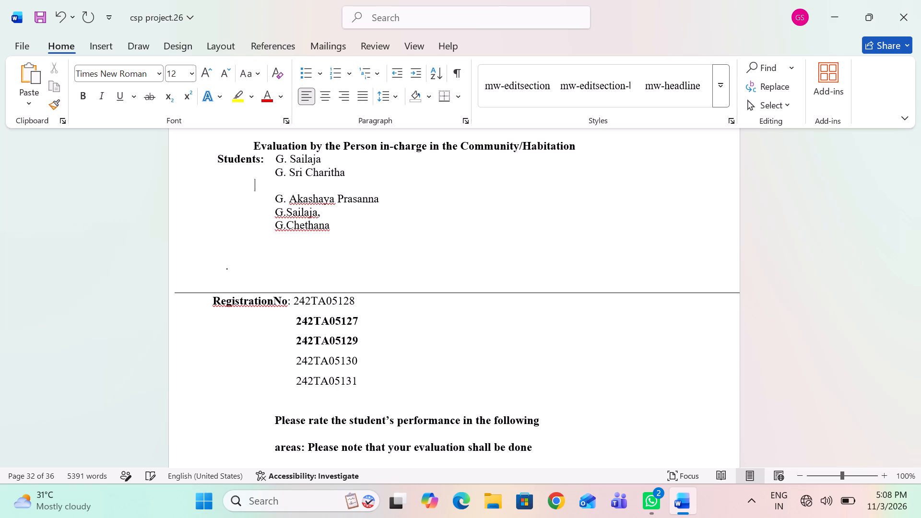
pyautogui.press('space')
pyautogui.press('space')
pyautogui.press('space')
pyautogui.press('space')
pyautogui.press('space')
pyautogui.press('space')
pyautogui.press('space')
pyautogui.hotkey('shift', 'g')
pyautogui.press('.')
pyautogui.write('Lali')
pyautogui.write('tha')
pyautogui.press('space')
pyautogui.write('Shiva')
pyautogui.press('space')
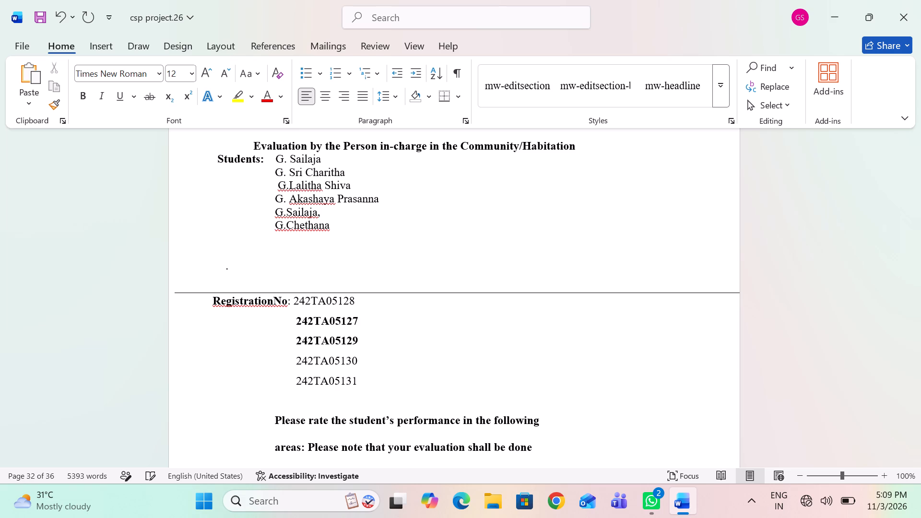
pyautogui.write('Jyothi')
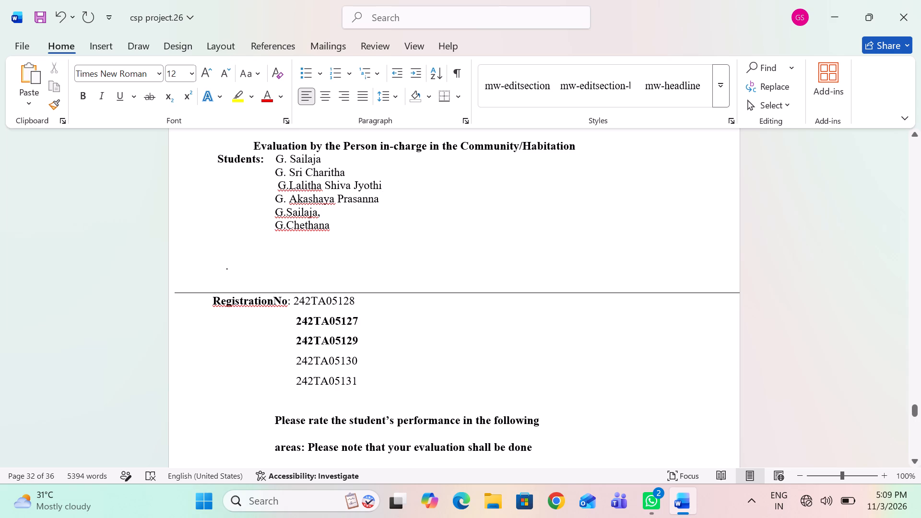
# Correct the fourth student's first name by removing the extra "a" after "Ak".
pyautogui.click(307, 200)
pyautogui.press('BackSpace')
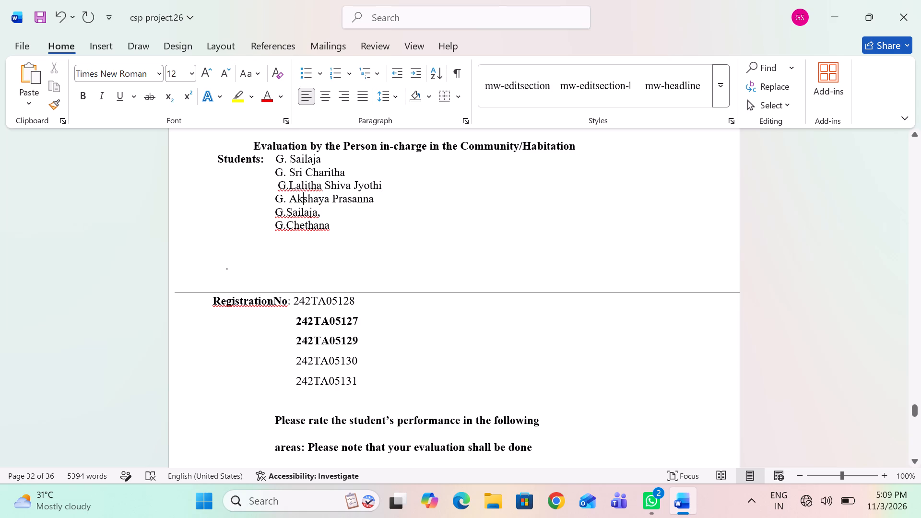
# Add a space after the initial in the newly entered third student's name.
pyautogui.click(289, 187)
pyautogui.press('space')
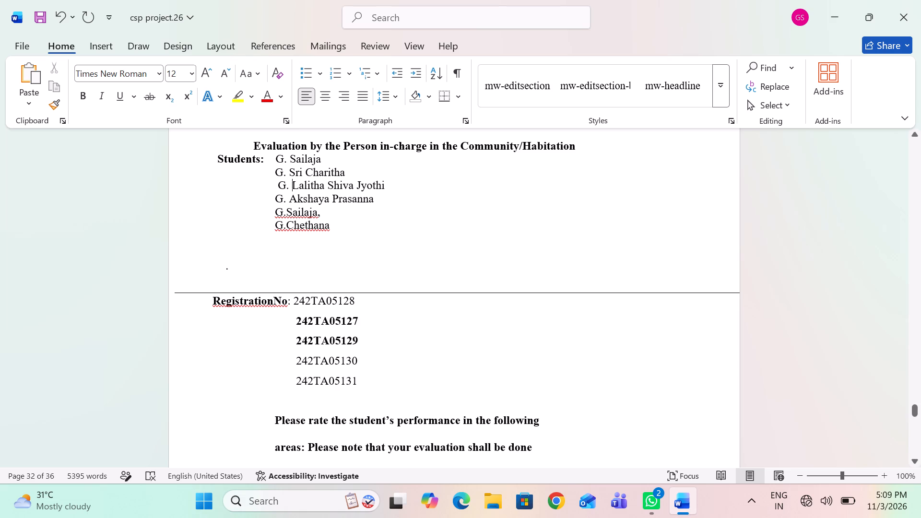
# Delete the repeated first student's name below the fourth student, along with its leading spaces and empty line, keeping the fourth name intact.
pyautogui.moveTo(322, 212); pyautogui.dragTo(274, 209)
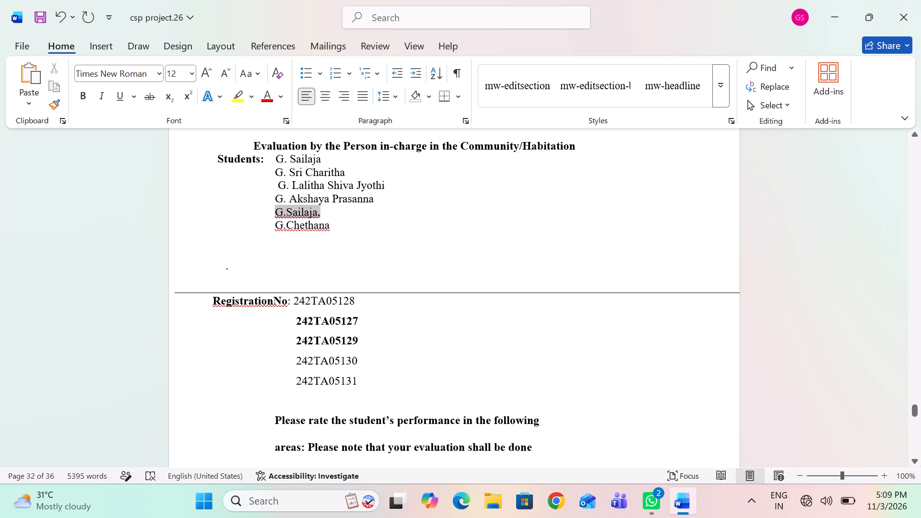
pyautogui.press('BackSpace')
pyautogui.press('BackSpace')
pyautogui.press('BackSpace')
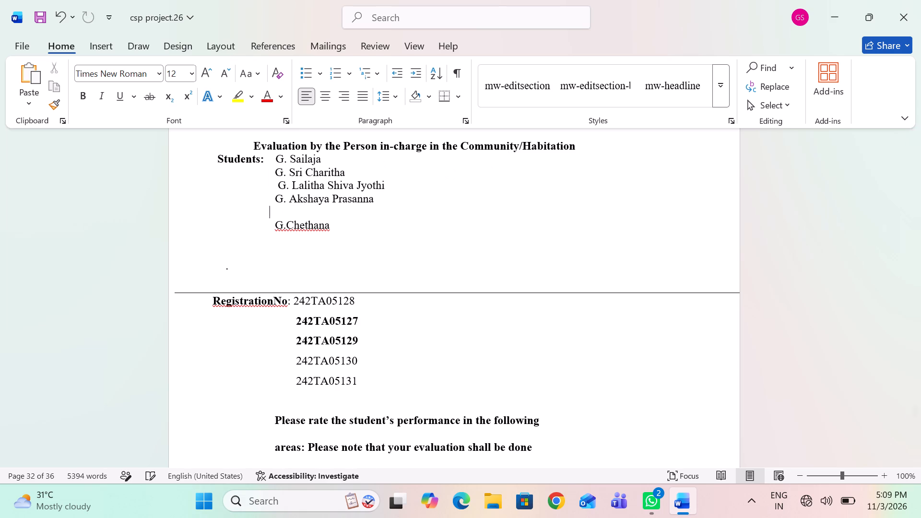
pyautogui.press('BackSpace')
pyautogui.press('BackSpace')
pyautogui.press('BackSpace')
pyautogui.press('BackSpace')
pyautogui.press('BackSpace')
pyautogui.press('BackSpace')
pyautogui.press('BackSpace')
pyautogui.press('BackSpace')
pyautogui.press('BackSpace')
pyautogui.press('BackSpace')
pyautogui.press('BackSpace')
pyautogui.press('BackSpace')
pyautogui.press('BackSpace')
pyautogui.press('BackSpace')
pyautogui.press('BackSpace')
pyautogui.press('BackSpace')
pyautogui.press('BackSpace')
pyautogui.press('BackSpace')
pyautogui.press('BackSpace')
pyautogui.press('BackSpace')
pyautogui.press('BackSpace')
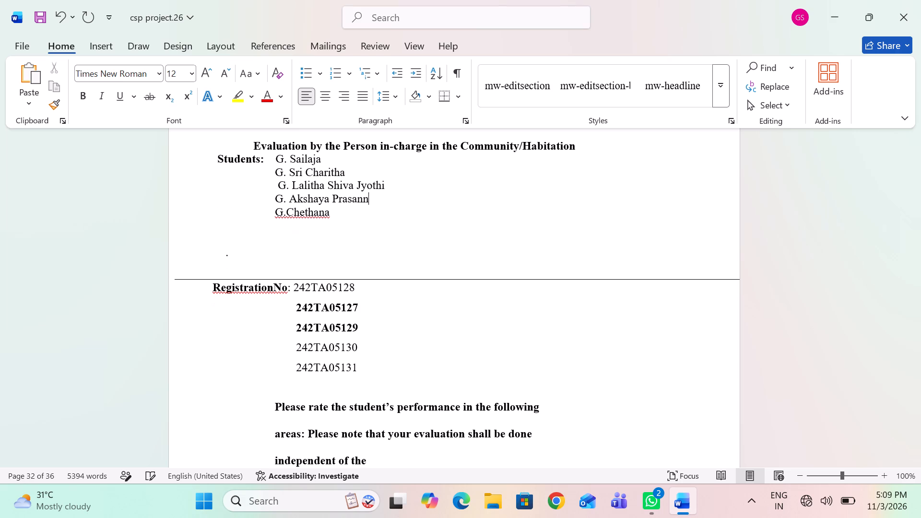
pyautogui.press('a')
# Add a space after the initial in the fifth student's name.
pyautogui.click(286, 213)
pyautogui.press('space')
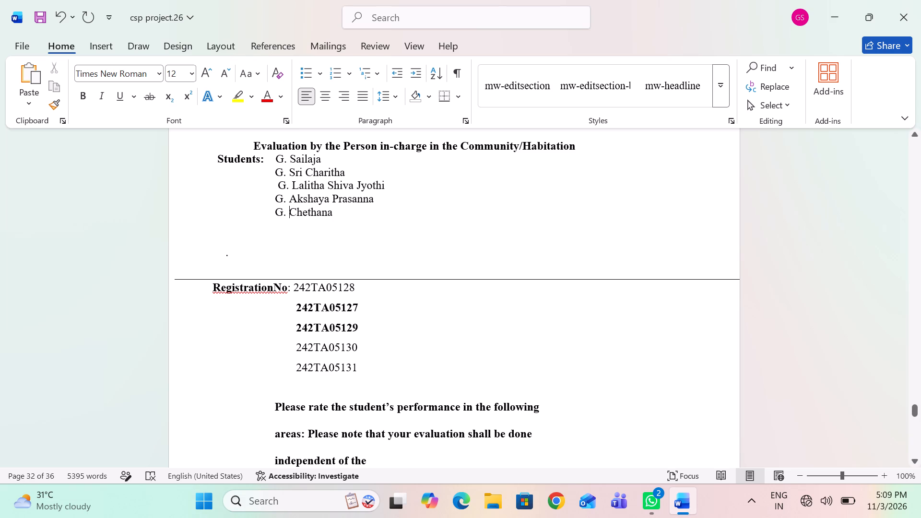
# Place the insertion point between "Registration" and "No" in the label above the evaluation instructions.
pyautogui.scroll(-1, 315, 269)
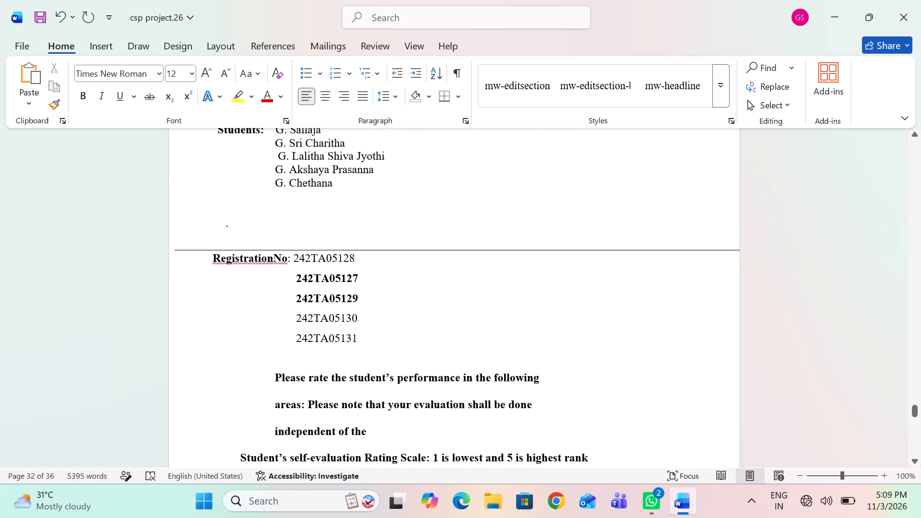
pyautogui.scroll(-1, 315, 269)
pyautogui.click(272, 259)
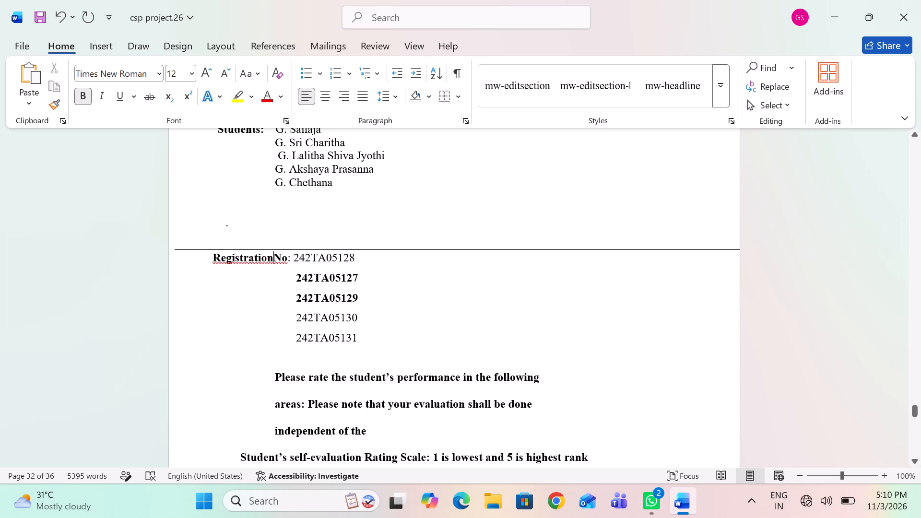
# Insert a space between "Registration" and "No" in the label above the evaluation instructions.
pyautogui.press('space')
# Change the last two digits of the first registration number, beside the Registration No label, to 30.
pyautogui.click(358, 259)
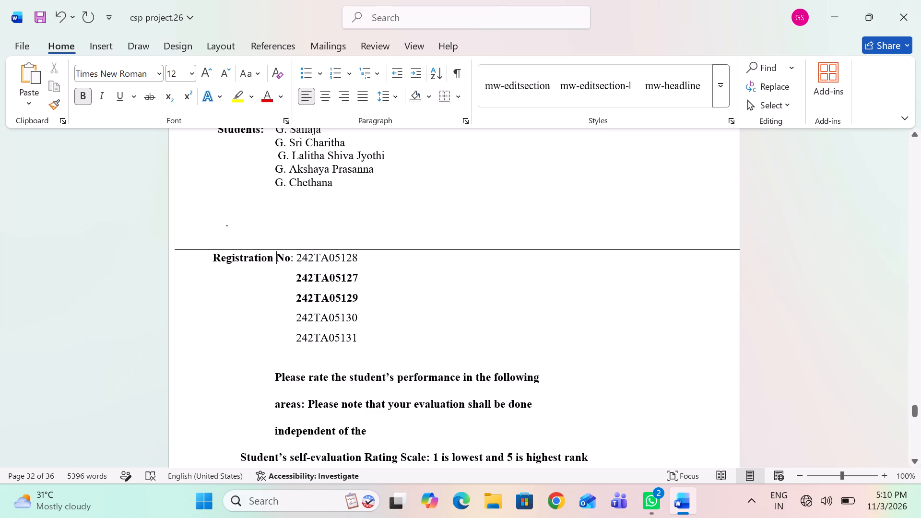
pyautogui.press('BackSpace')
pyautogui.press('BackSpace')
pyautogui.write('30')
# Connect the computer to the "sailu" Wi-Fi network and return to the report.
pyautogui.click(817, 494)
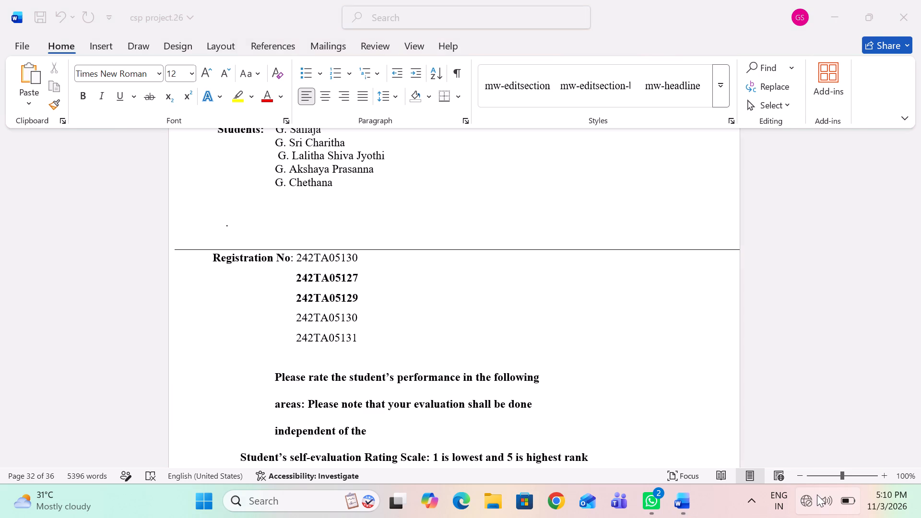
pyautogui.click(835, 510)
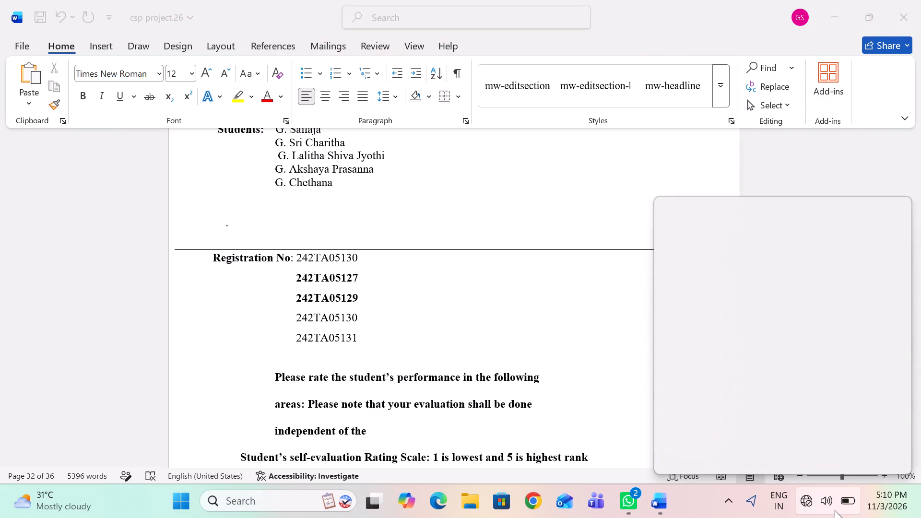
pyautogui.click(801, 233)
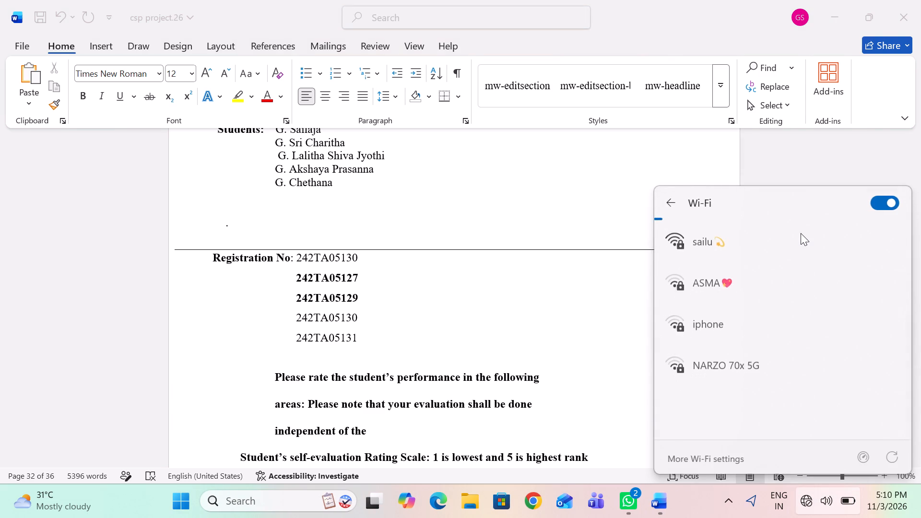
pyautogui.click(796, 239)
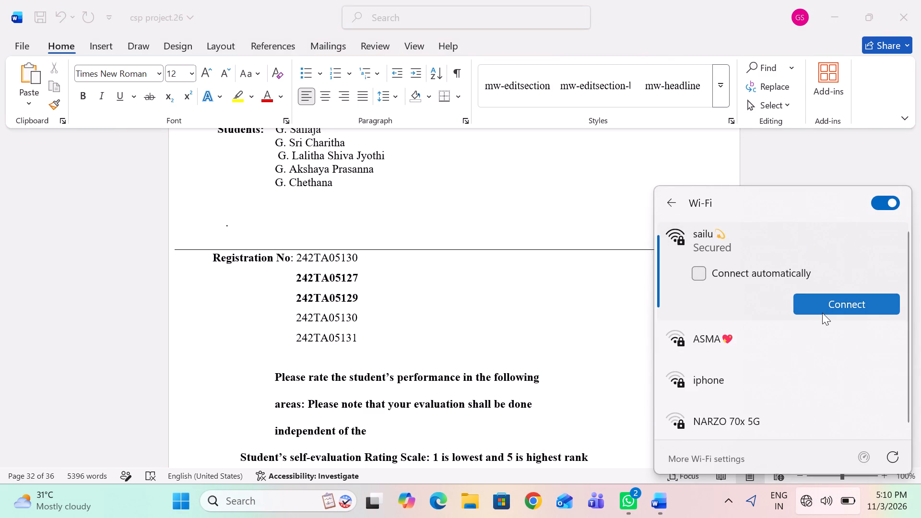
pyautogui.click(821, 304)
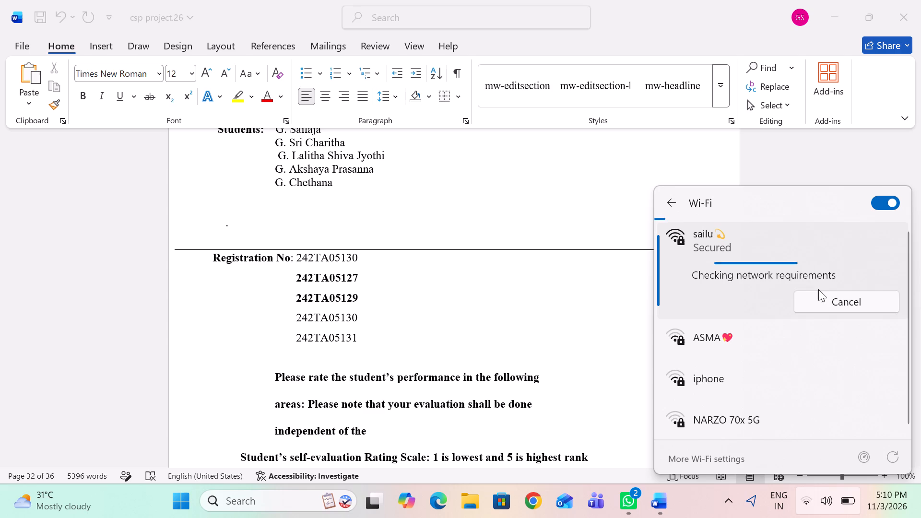
pyautogui.click(793, 147)
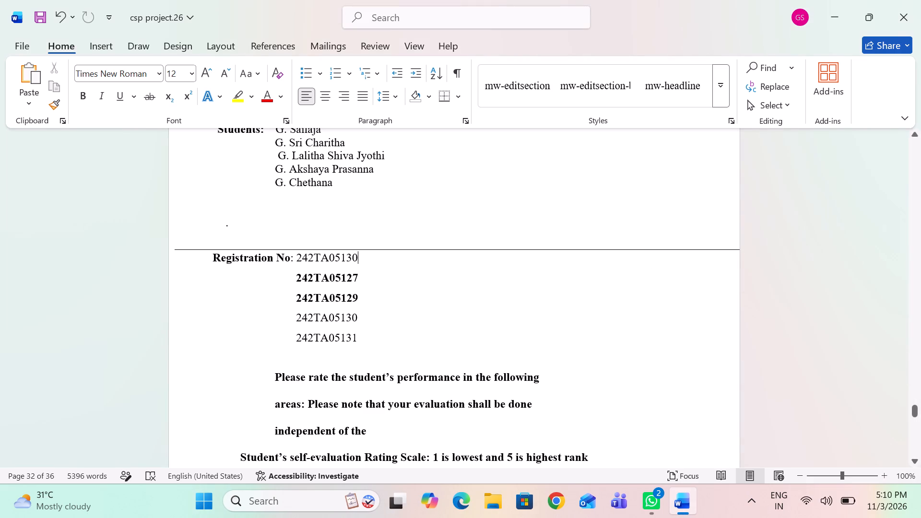
# Change the endings of the third and fourth registration numbers in the list to 28 and 29 respectively.
pyautogui.click(359, 297)
pyautogui.press('BackSpace')
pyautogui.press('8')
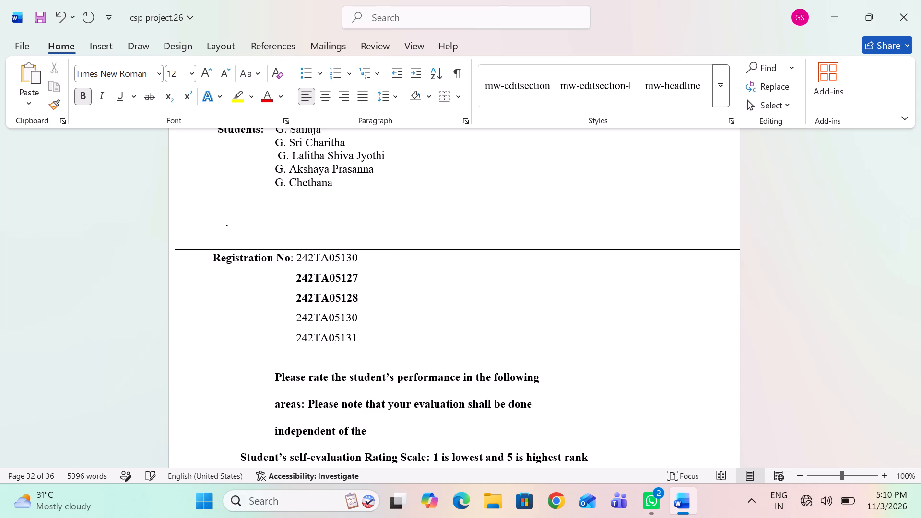
pyautogui.click(357, 316)
pyautogui.press('BackSpace')
pyautogui.press('BackSpace')
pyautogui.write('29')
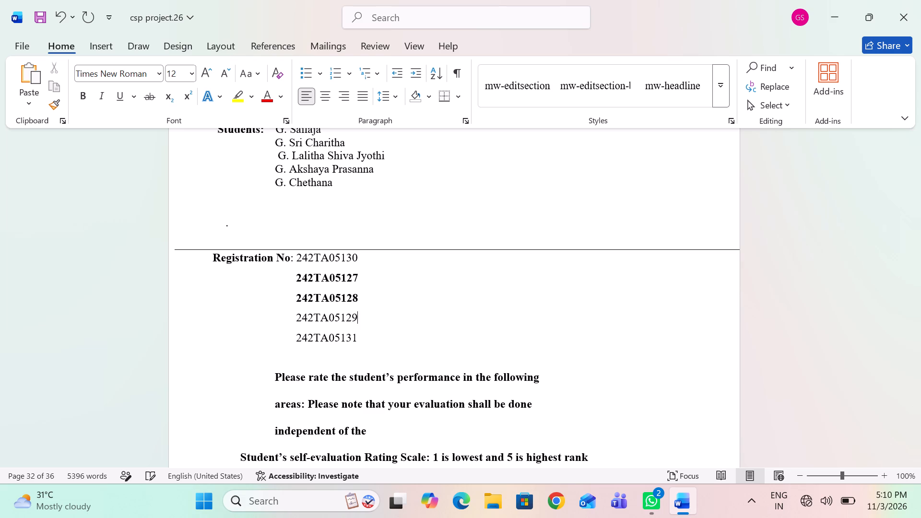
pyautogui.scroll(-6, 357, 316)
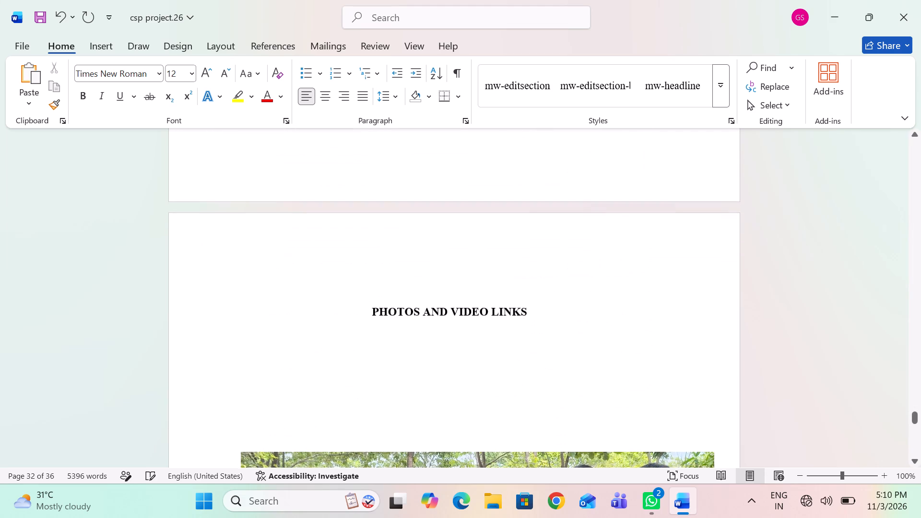
# Review the photo pages at the end of the report and the rating table on the community evaluation page.
pyautogui.scroll(-5, 357, 316)
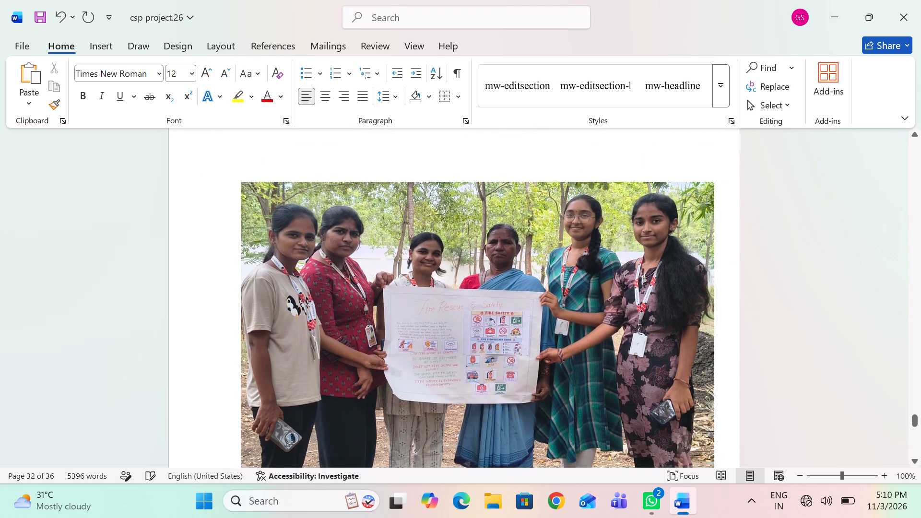
pyautogui.scroll(-5, 357, 316)
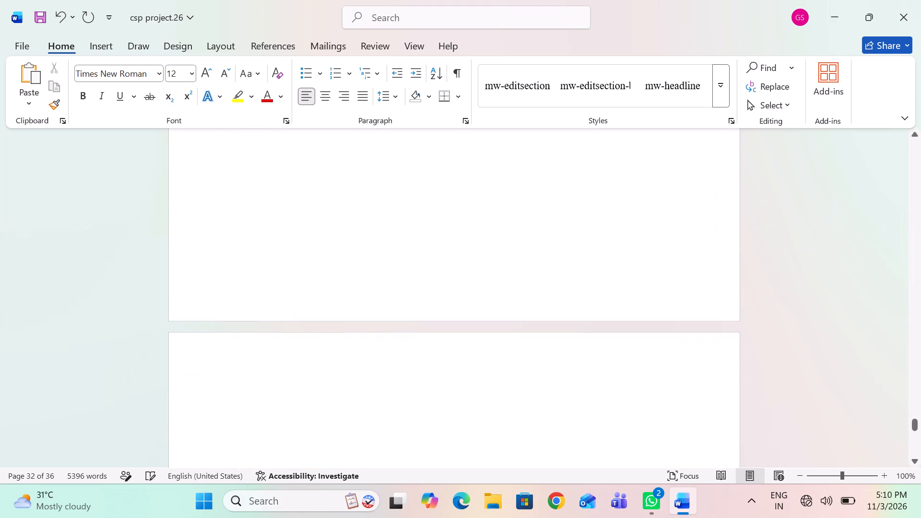
pyautogui.scroll(-3, 357, 316)
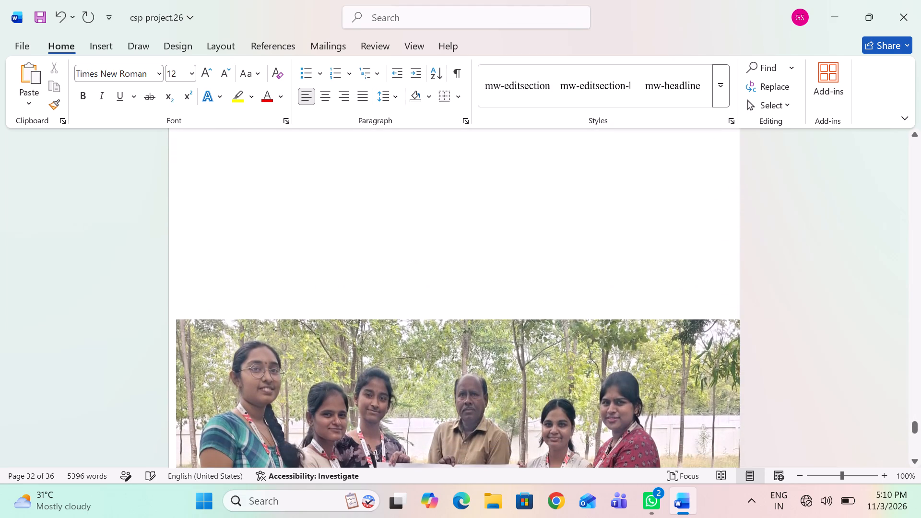
pyautogui.scroll(-5, 357, 316)
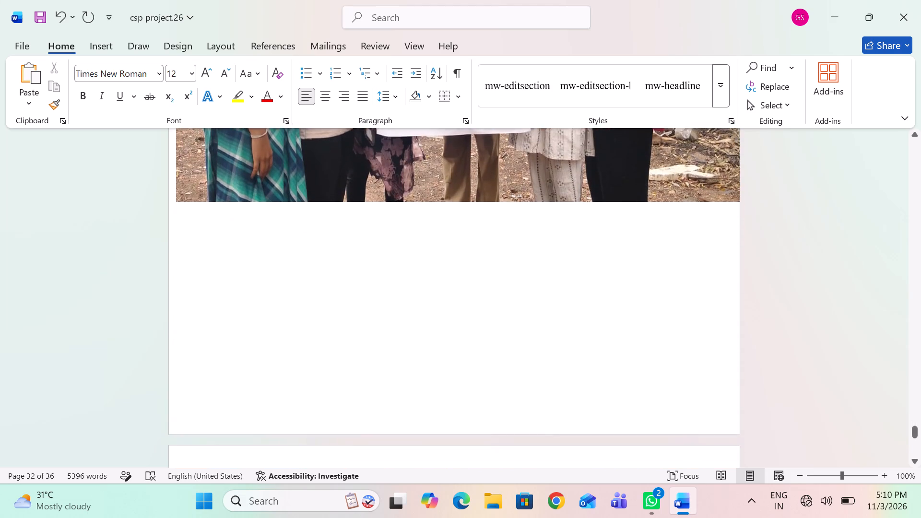
pyautogui.scroll(-4, 357, 316)
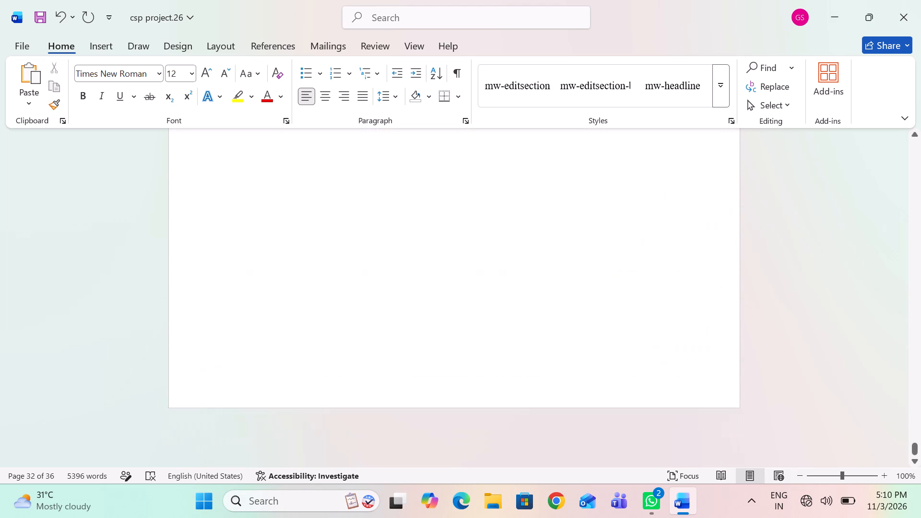
pyautogui.scroll(2, 357, 316)
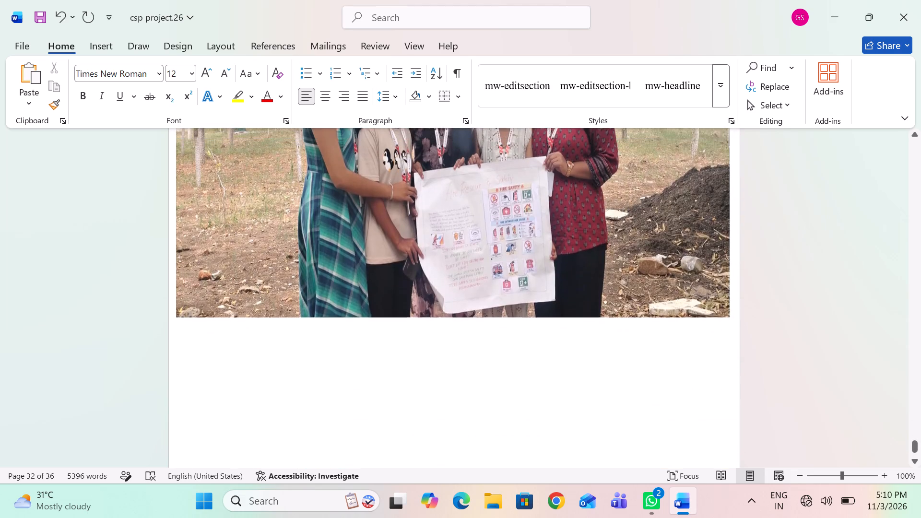
pyautogui.scroll(3, 357, 316)
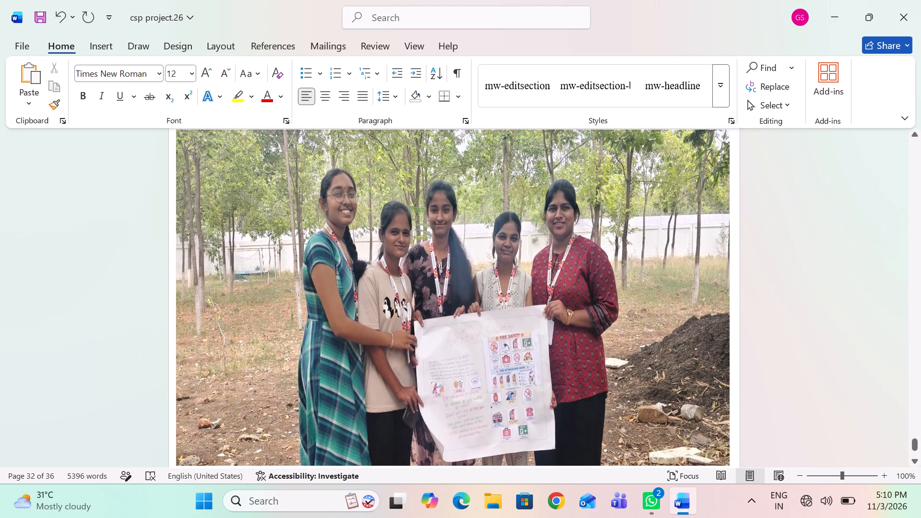
pyautogui.scroll(5, 357, 316)
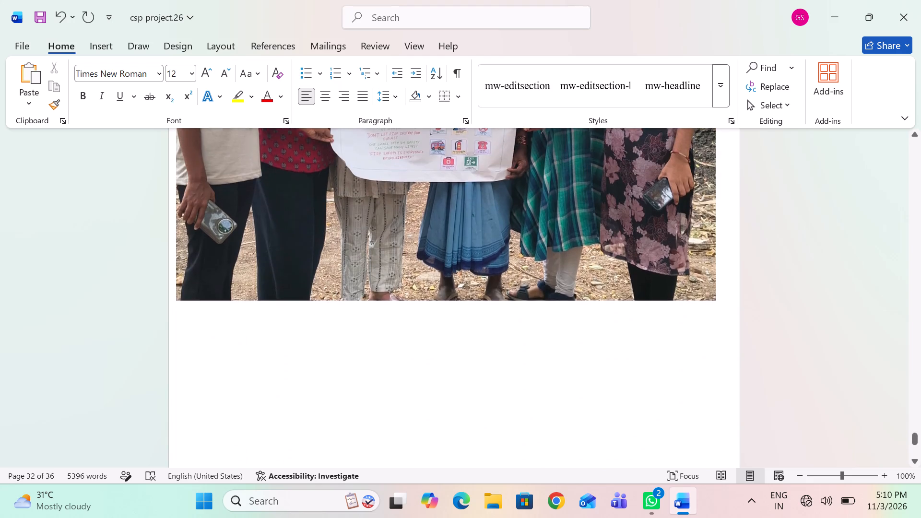
pyautogui.scroll(5, 357, 316)
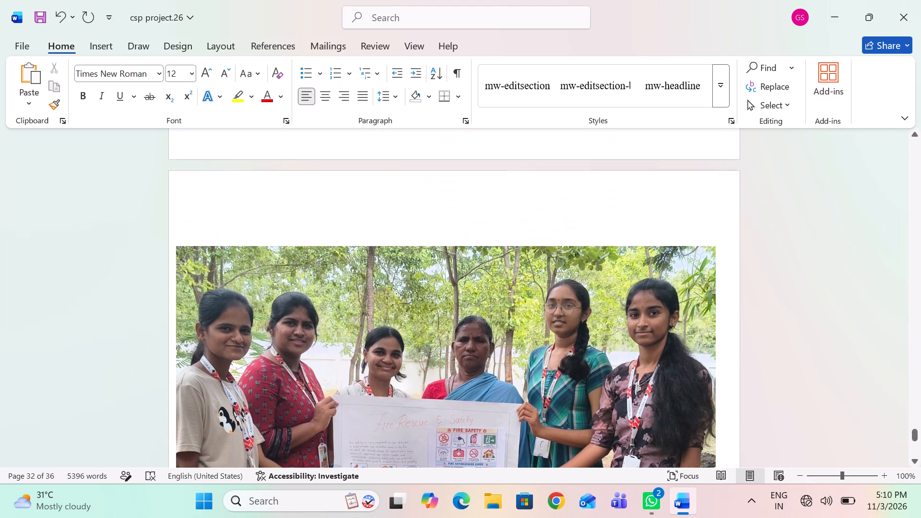
pyautogui.scroll(5, 357, 316)
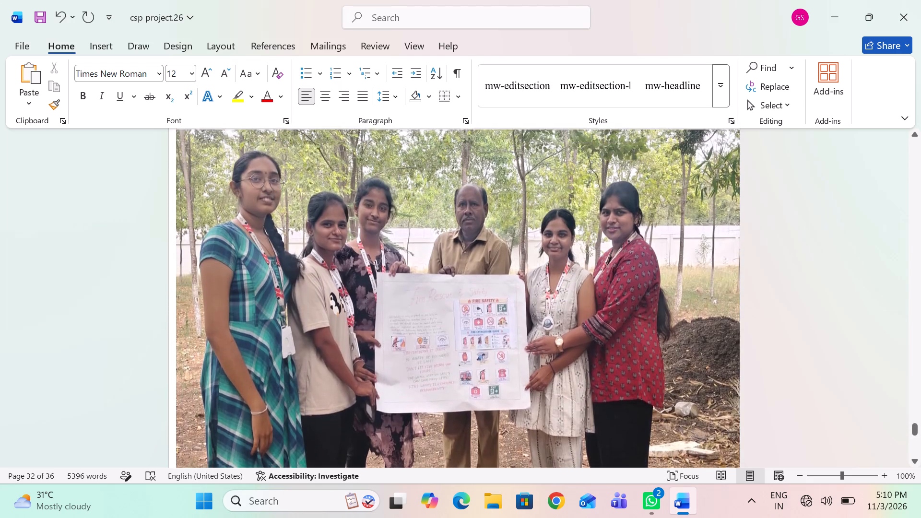
pyautogui.scroll(6, 357, 316)
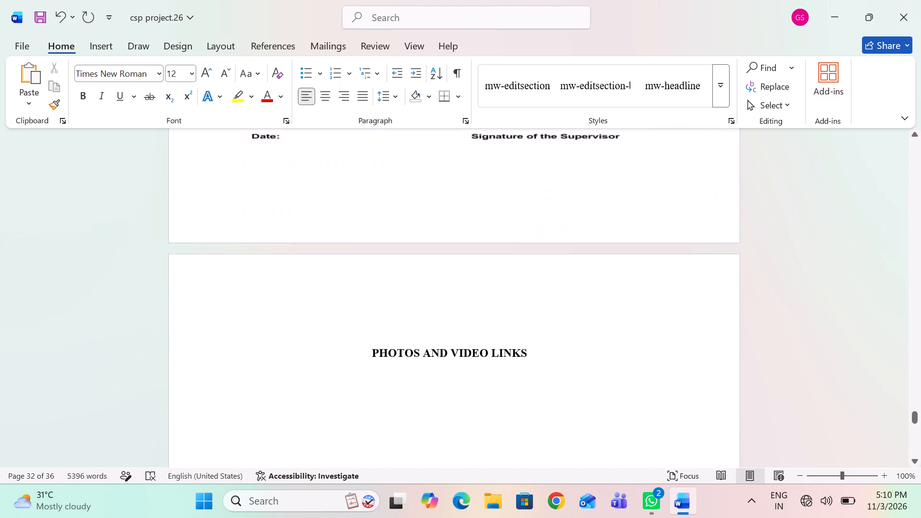
pyautogui.scroll(-1, 357, 316)
pyautogui.scroll(1, 357, 316)
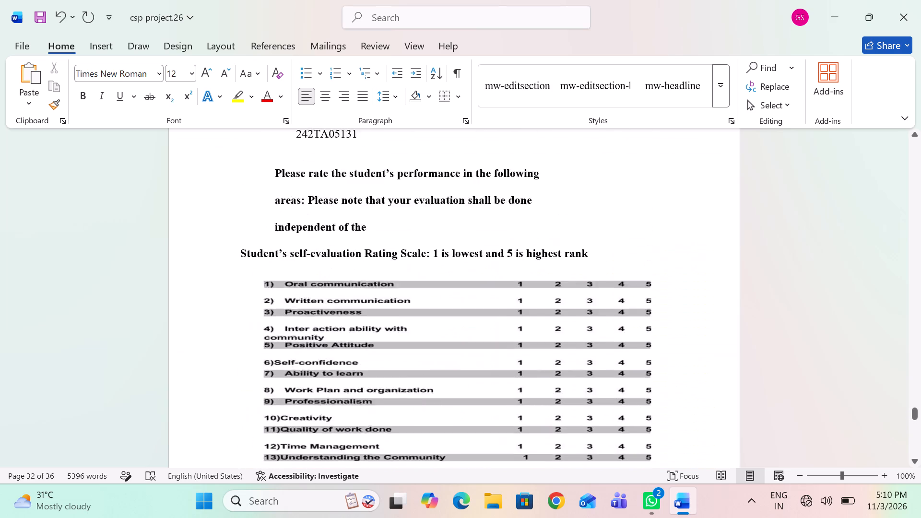
pyautogui.scroll(-3, 357, 316)
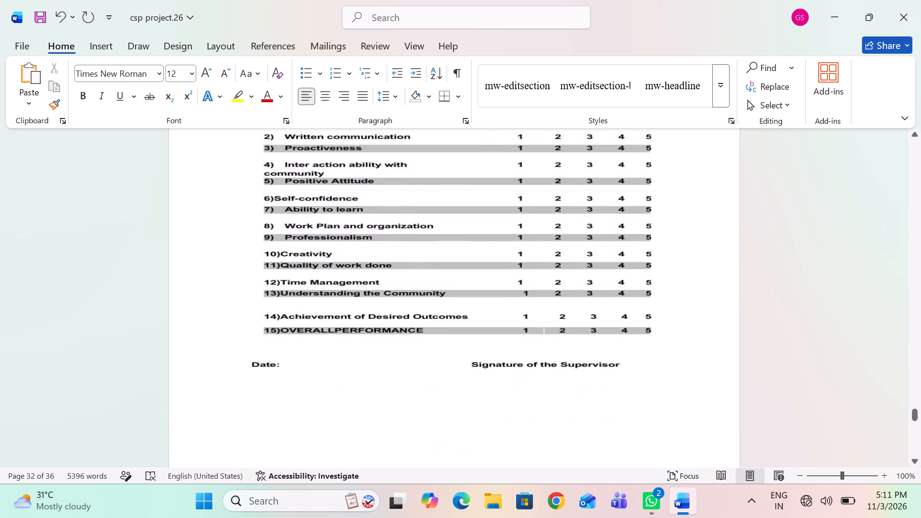
pyautogui.scroll(-1, 357, 316)
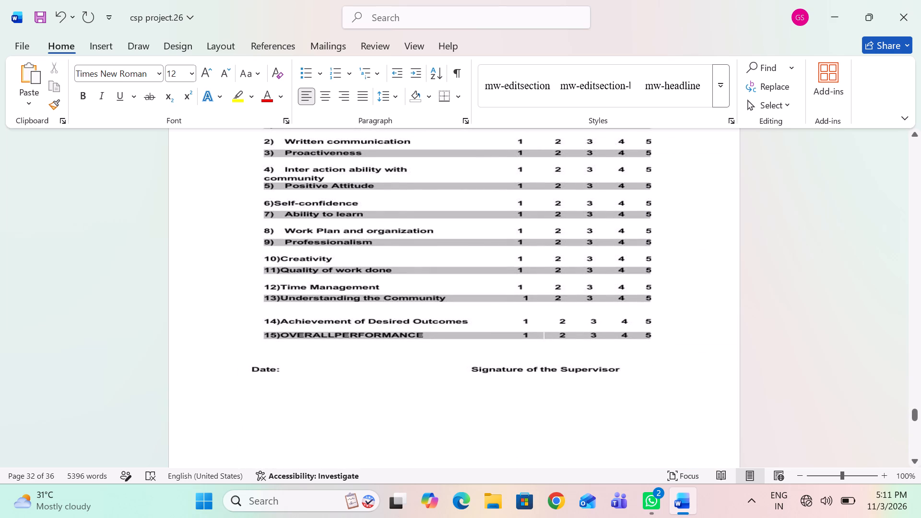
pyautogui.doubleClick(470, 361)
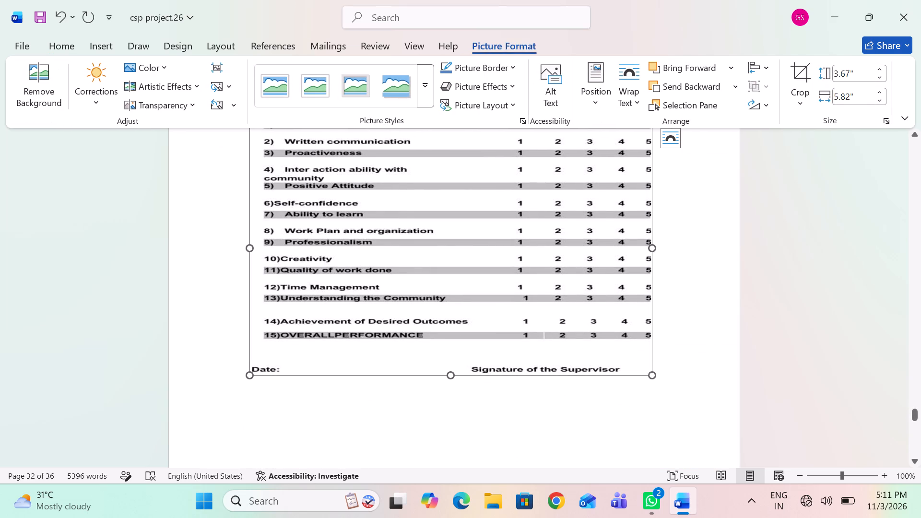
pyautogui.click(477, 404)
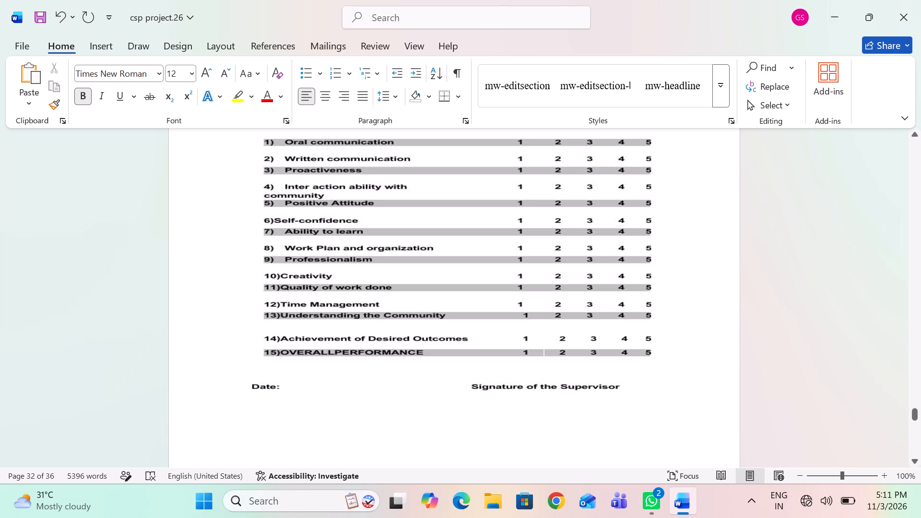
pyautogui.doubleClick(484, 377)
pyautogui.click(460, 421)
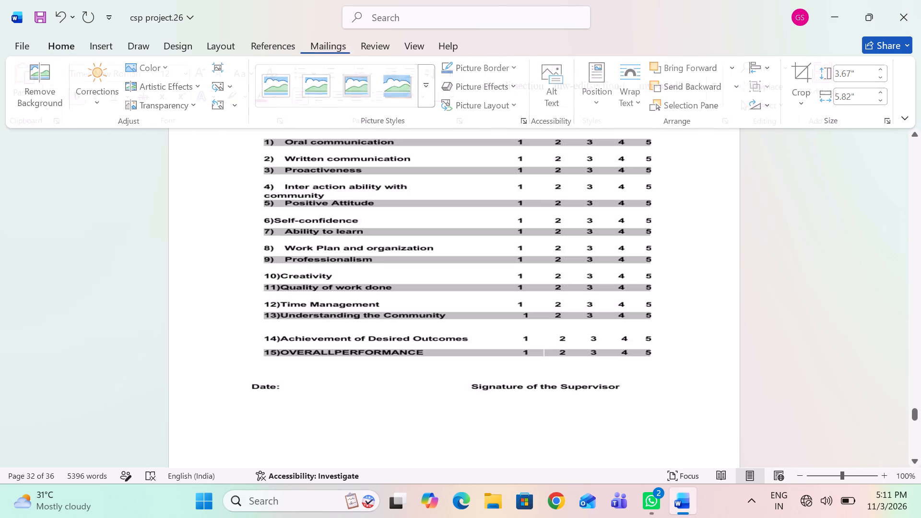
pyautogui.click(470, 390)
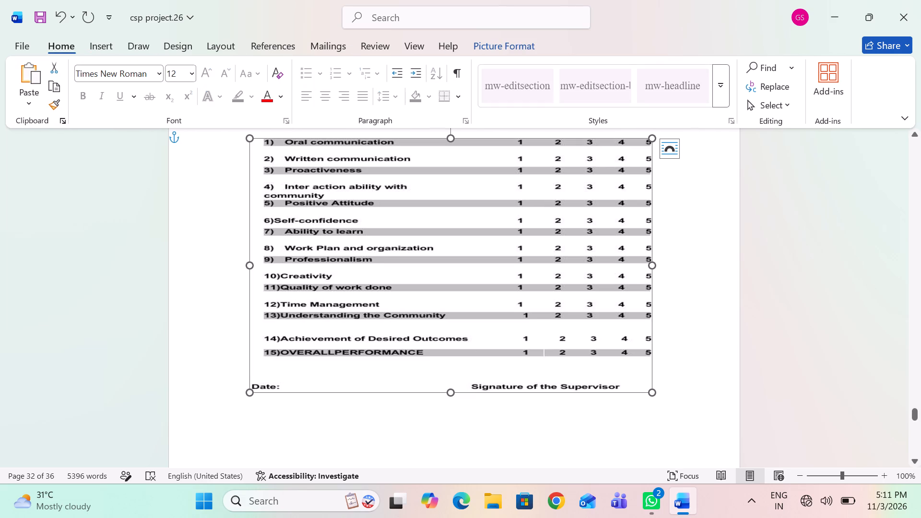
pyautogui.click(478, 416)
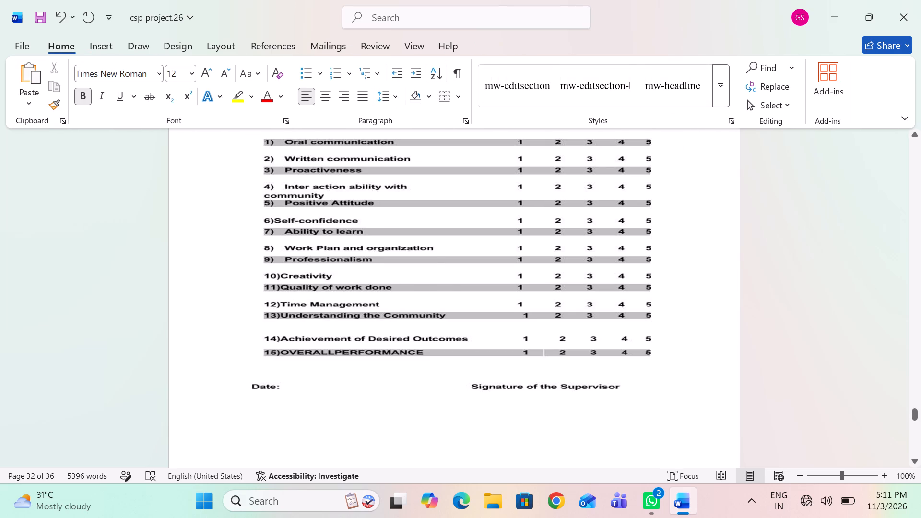
# Check the student names and registration numbers on the community evaluation and student self-evaluation pages.
pyautogui.scroll(4, 479, 329)
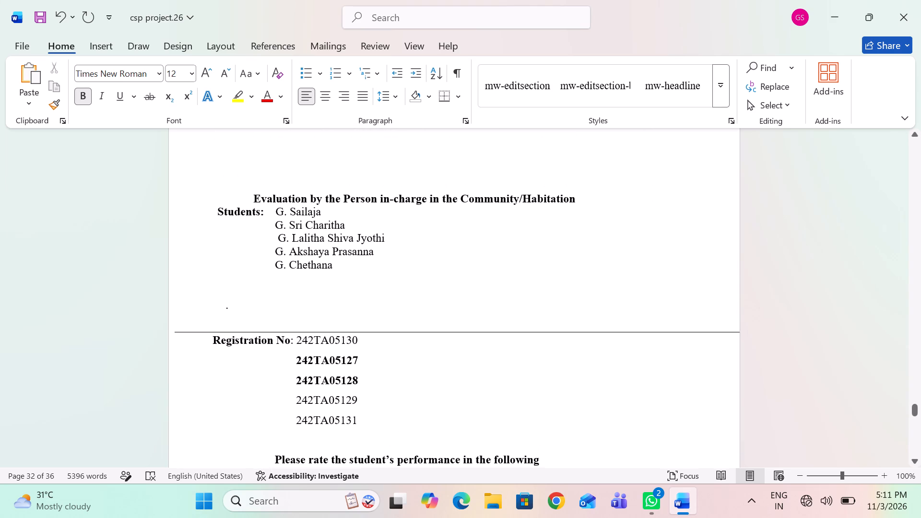
pyautogui.scroll(5, 479, 329)
pyautogui.hscroll(1, 499, 337)
pyautogui.scroll(1, 499, 337)
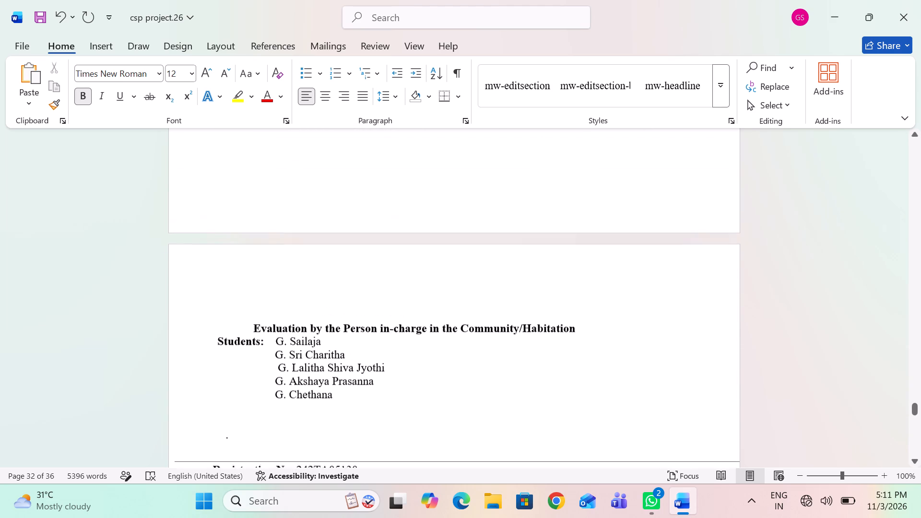
pyautogui.scroll(1, 499, 337)
pyautogui.hscroll(1, 506, 337)
pyautogui.scroll(3, 506, 337)
pyautogui.scroll(-2, 506, 337)
pyautogui.scroll(-1, 651, 336)
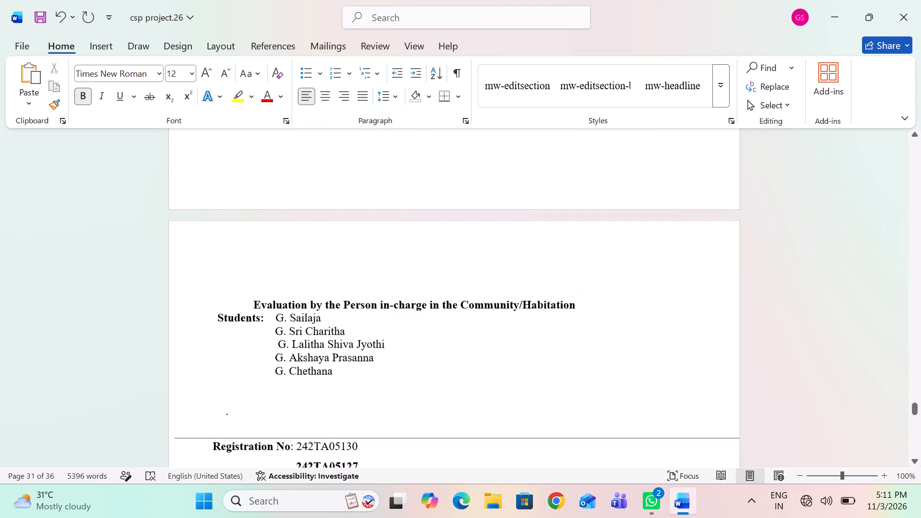
pyautogui.scroll(6, 651, 336)
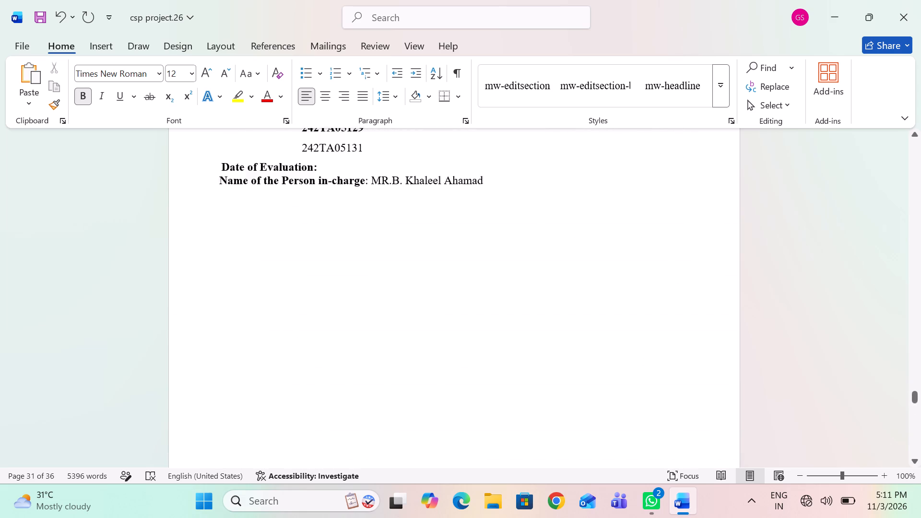
pyautogui.scroll(1, 651, 336)
pyautogui.scroll(-4, 651, 336)
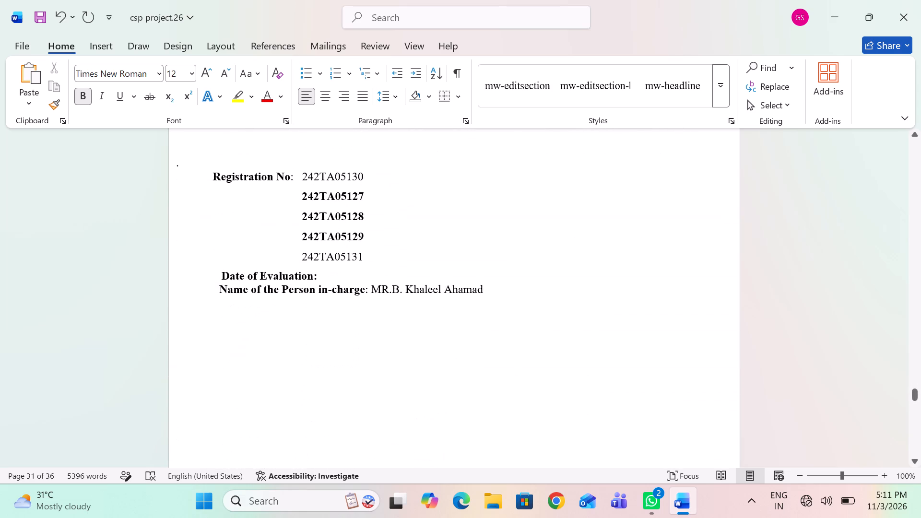
pyautogui.scroll(5, 651, 336)
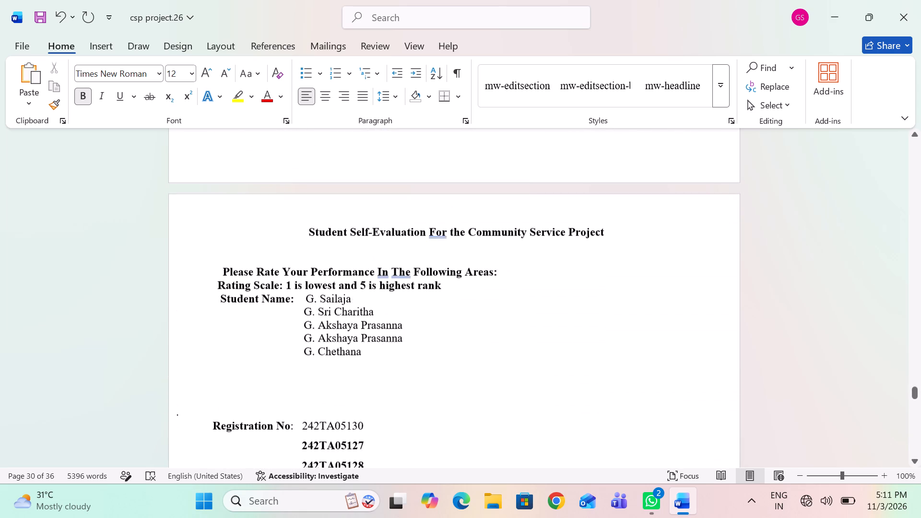
# Review the report from the smoke detector section back through the mini-project, weekly reports, activity logs and executive summary to the Acknowledgements page.
pyautogui.scroll(12, 651, 336)
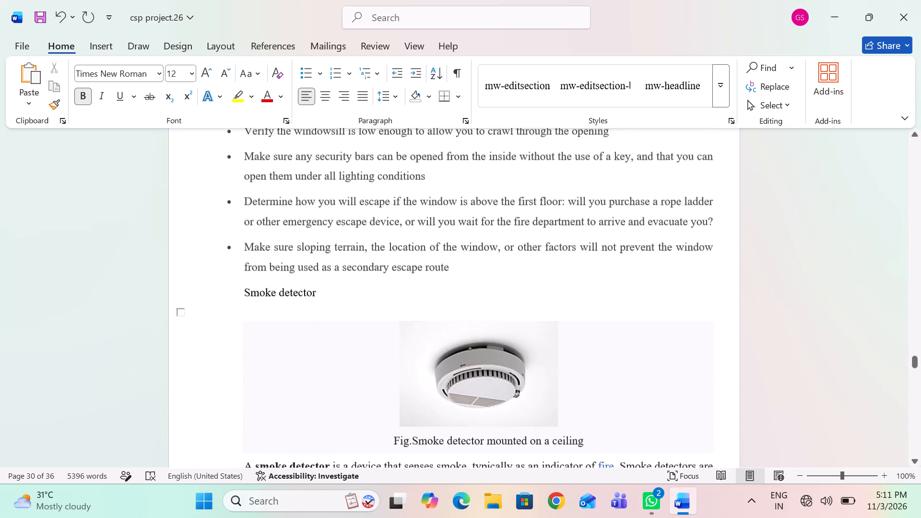
pyautogui.scroll(6, 651, 336)
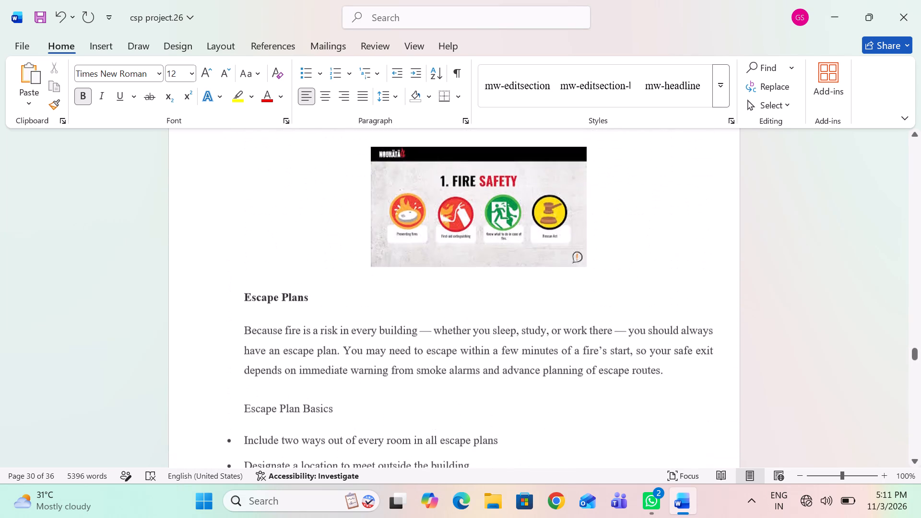
pyautogui.scroll(1, 651, 336)
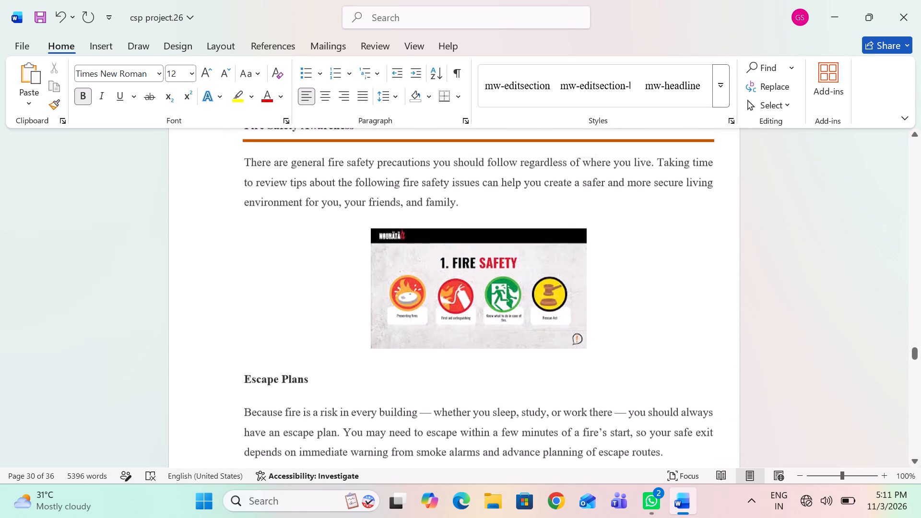
pyautogui.scroll(4, 651, 336)
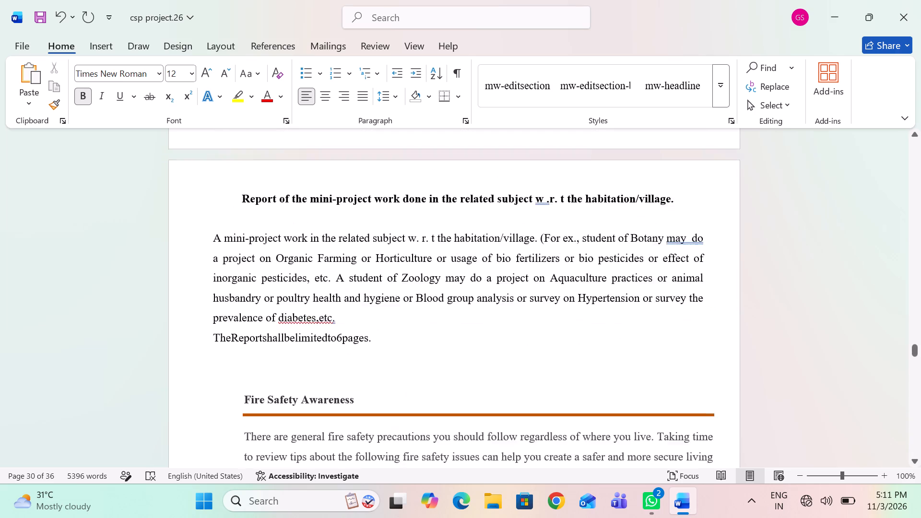
pyautogui.scroll(5, 651, 336)
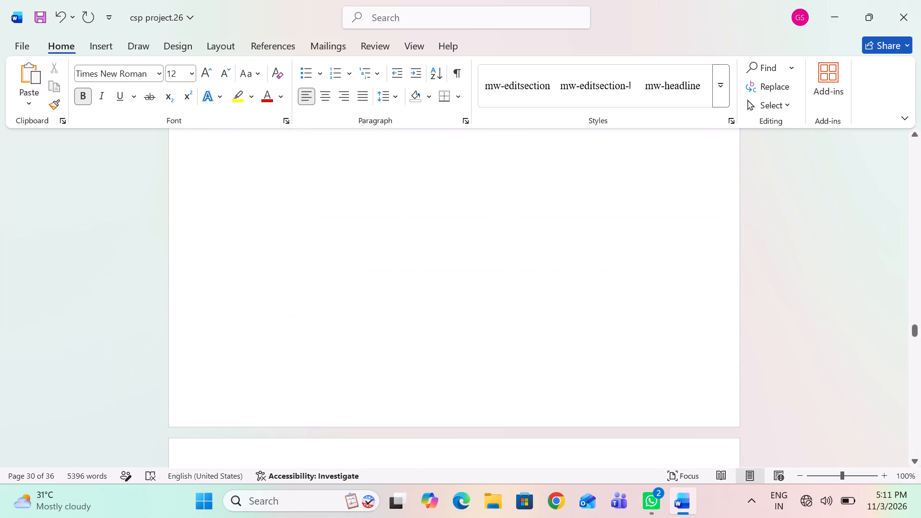
pyautogui.scroll(6, 651, 336)
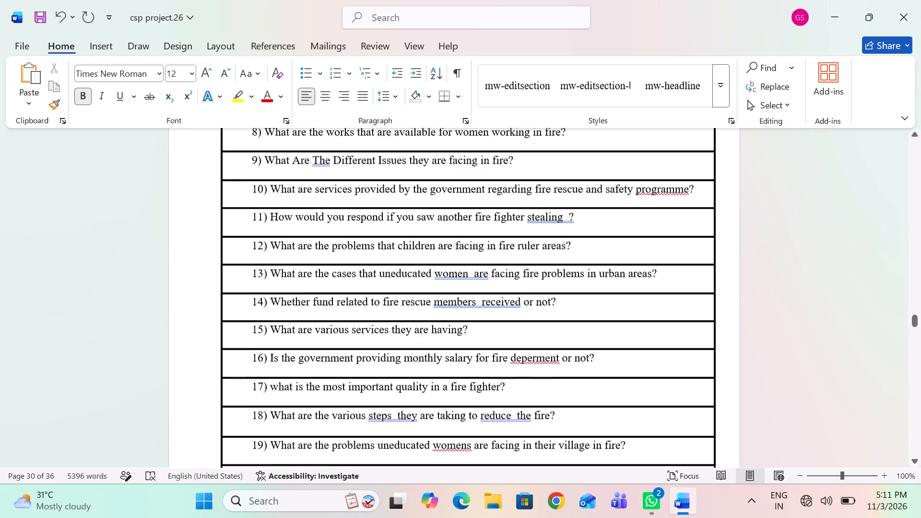
pyautogui.scroll(6, 651, 336)
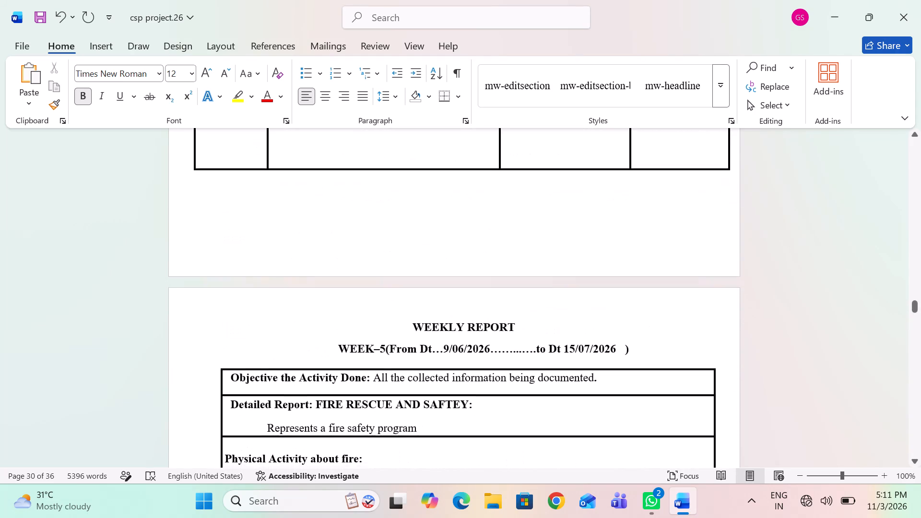
pyautogui.scroll(8, 651, 336)
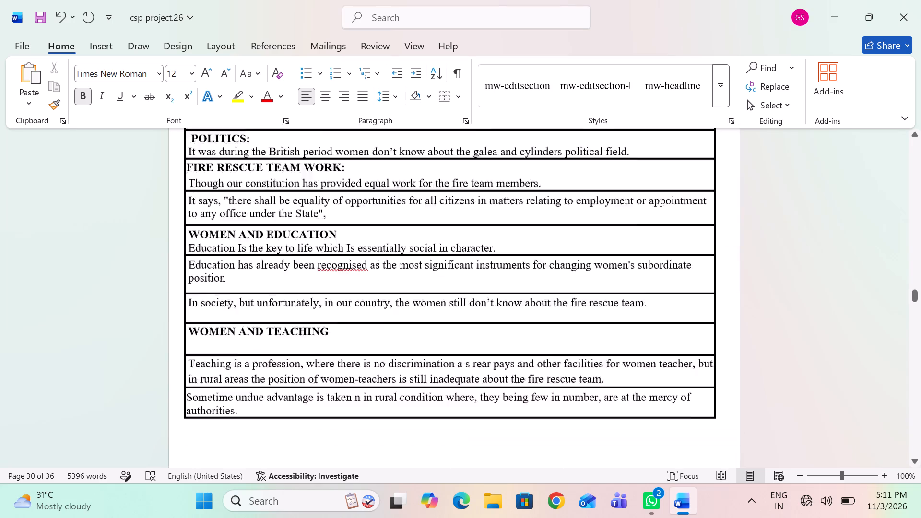
pyautogui.scroll(5, 651, 336)
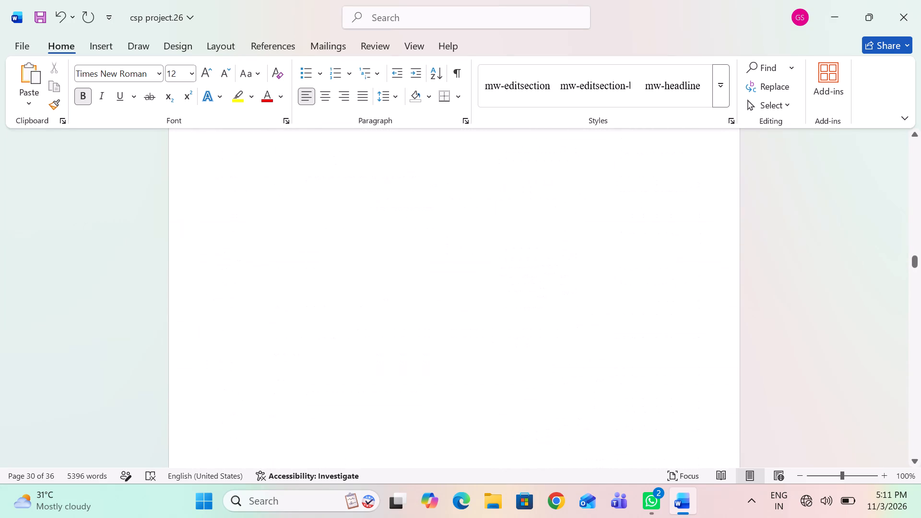
pyautogui.scroll(4, 651, 336)
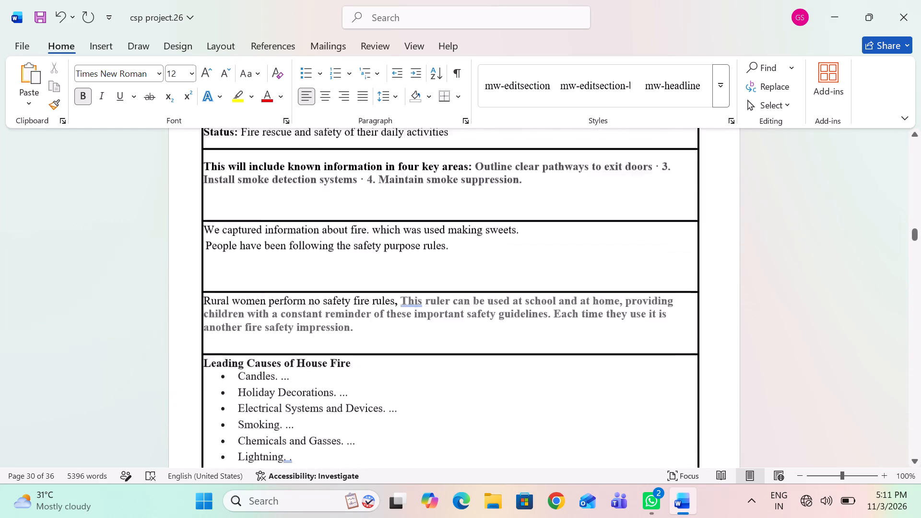
pyautogui.scroll(8, 651, 336)
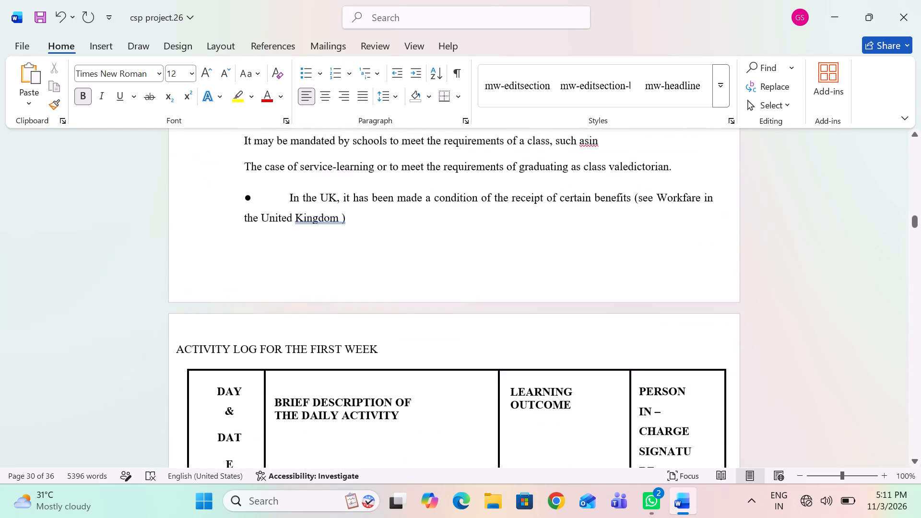
pyautogui.scroll(3, 651, 336)
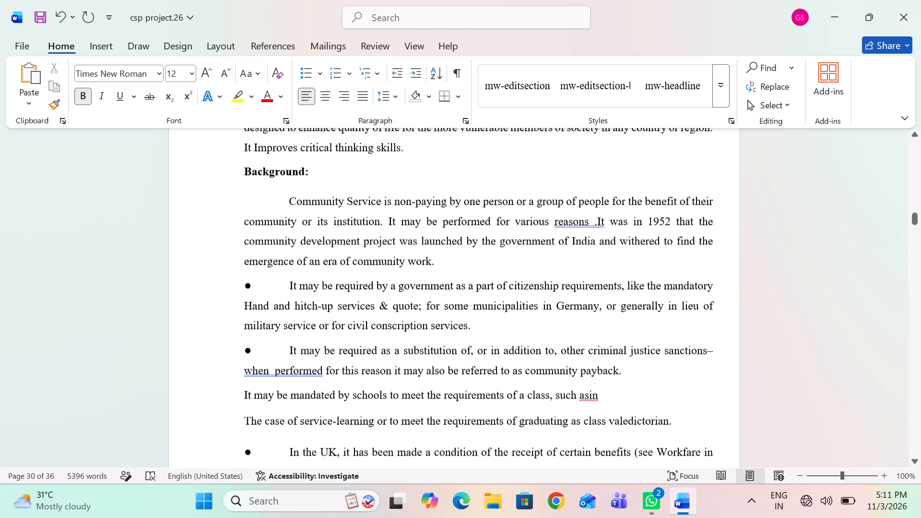
pyautogui.scroll(6, 651, 336)
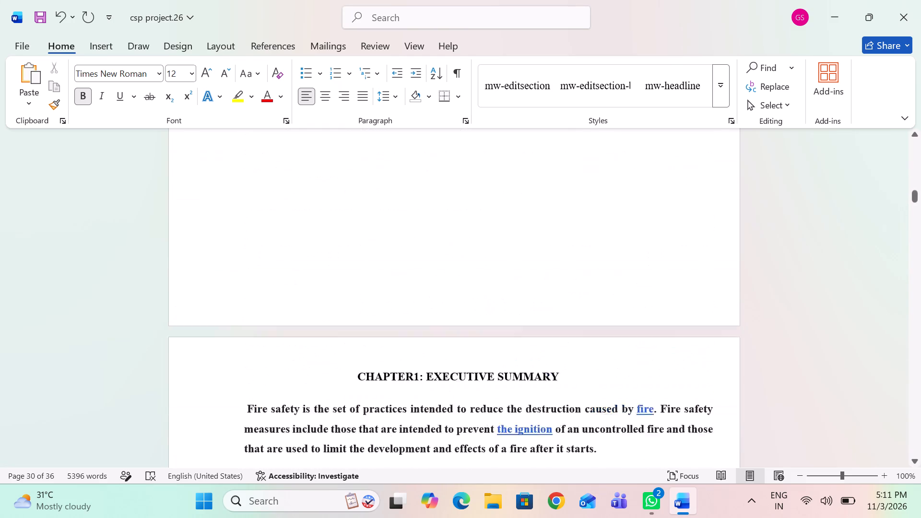
pyautogui.scroll(4, 651, 336)
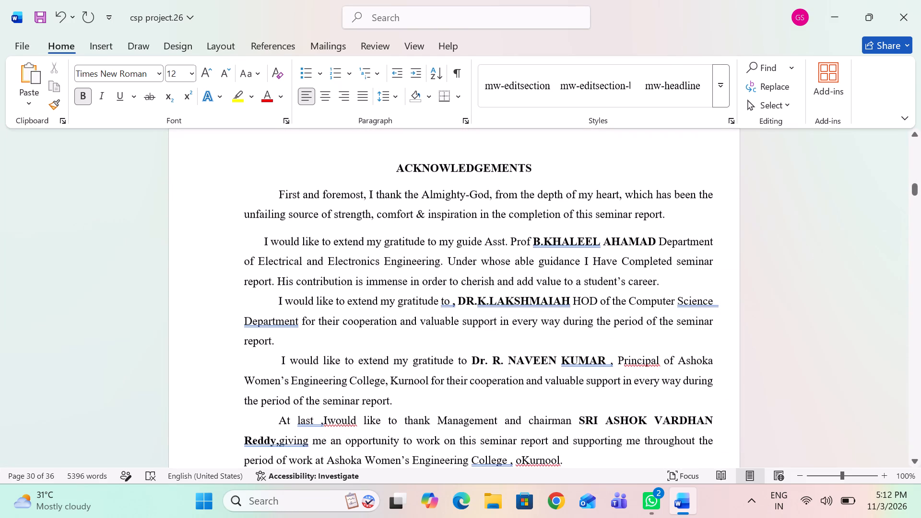
# Add a single space after the initial in the guide's name in the Acknowledgements.
pyautogui.scroll(-1, 651, 336)
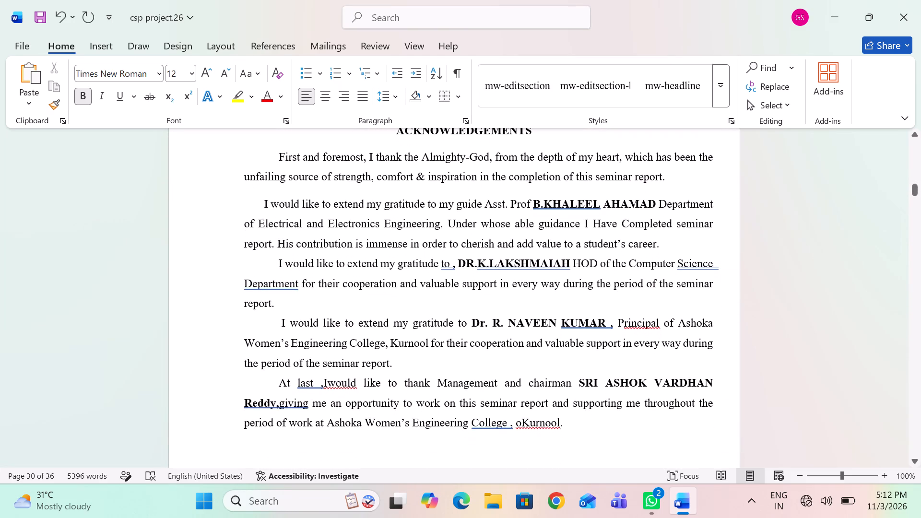
pyautogui.scroll(3, 651, 336)
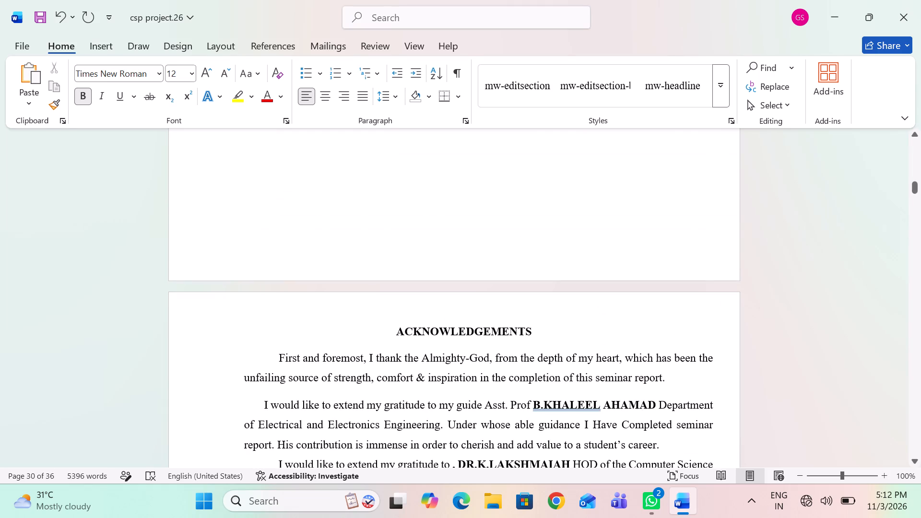
pyautogui.click(543, 406)
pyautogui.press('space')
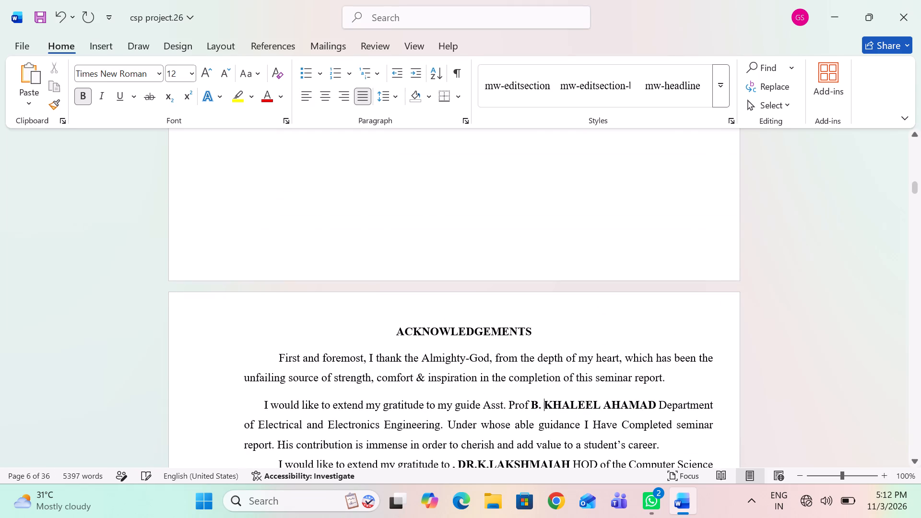
pyautogui.scroll(-1, 588, 344)
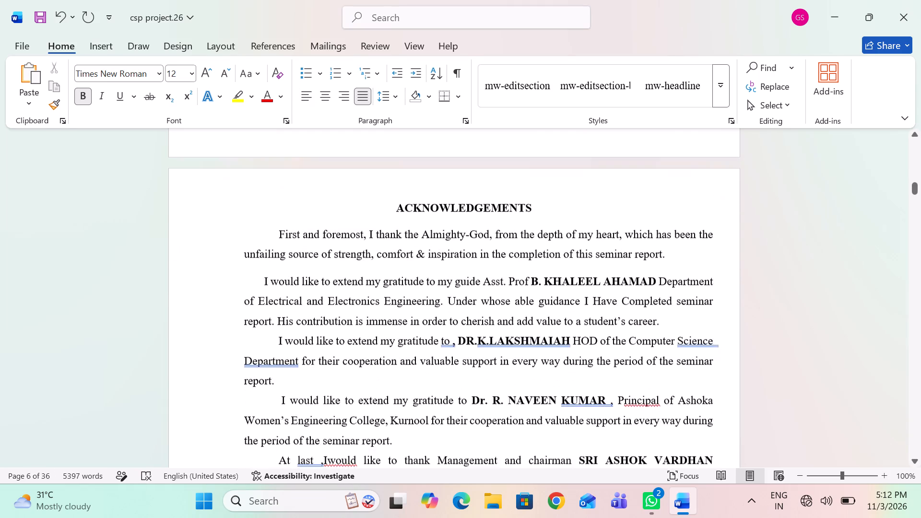
pyautogui.scroll(-1, 588, 344)
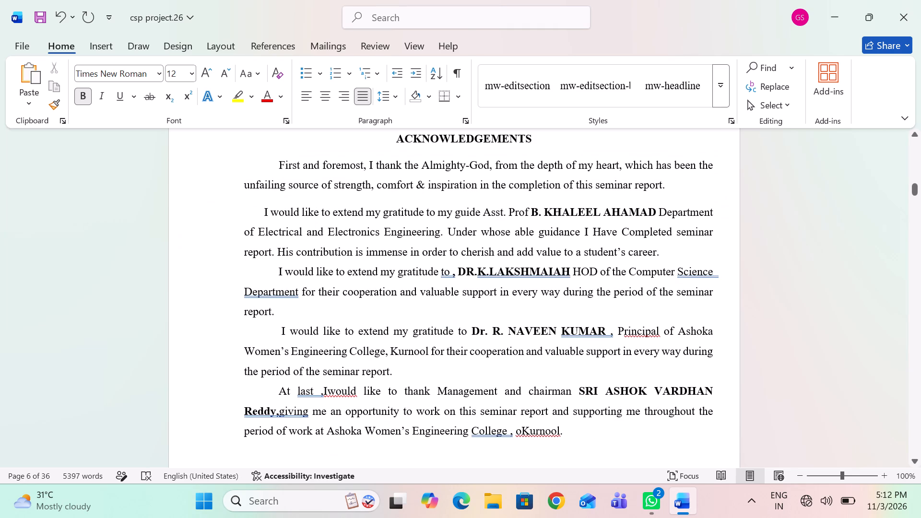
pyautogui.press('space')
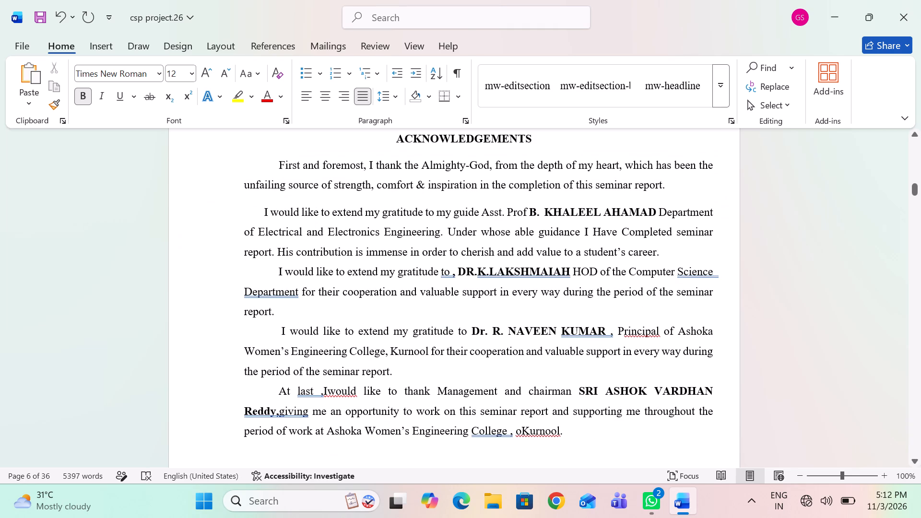
pyautogui.press('BackSpace')
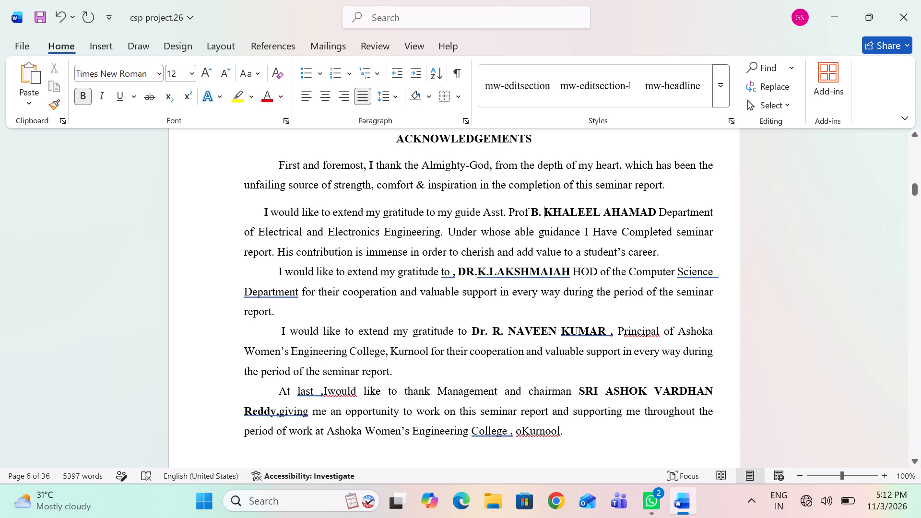
# Add a space after the initial "K." in the Computer Science HOD's name in the Acknowledgements.
pyautogui.click(486, 271)
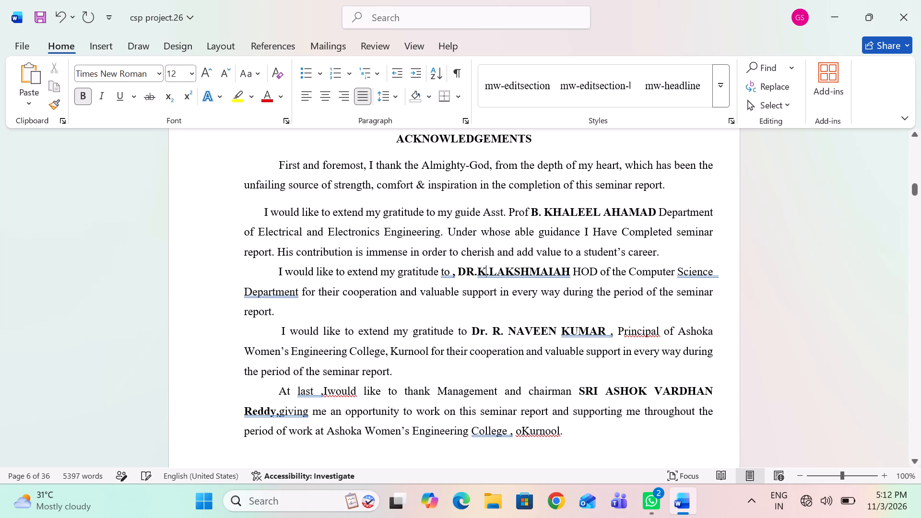
pyautogui.click(489, 273)
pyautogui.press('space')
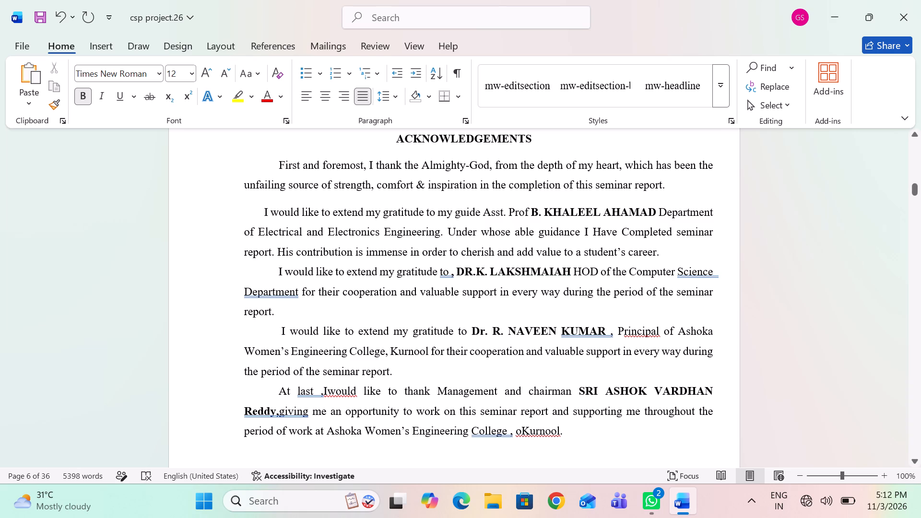
# Delete the space before the comma after "gratitude to" in the HOD's acknowledgement sentence.
pyautogui.click(450, 273)
pyautogui.press('BackSpace')
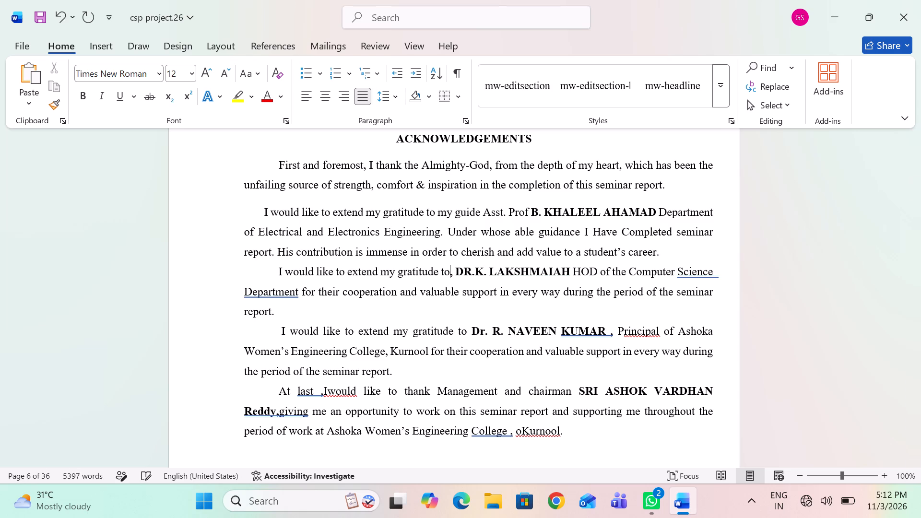
# Delete the space before the comma after the Principal's name in the Acknowledgements.
pyautogui.click(609, 333)
pyautogui.press('BackSpace')
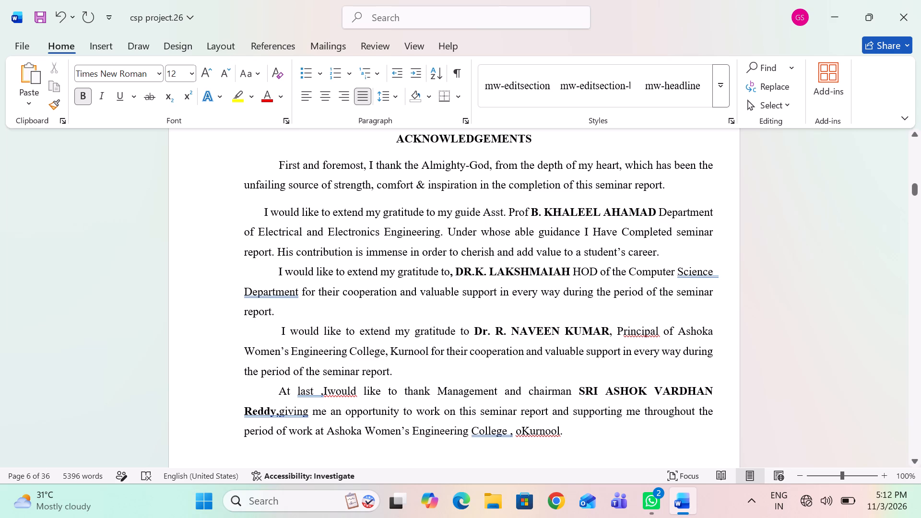
# Remove the stray "o" before "Kurnool" in the closing sentence of the Acknowledgements.
pyautogui.scroll(-1, 596, 368)
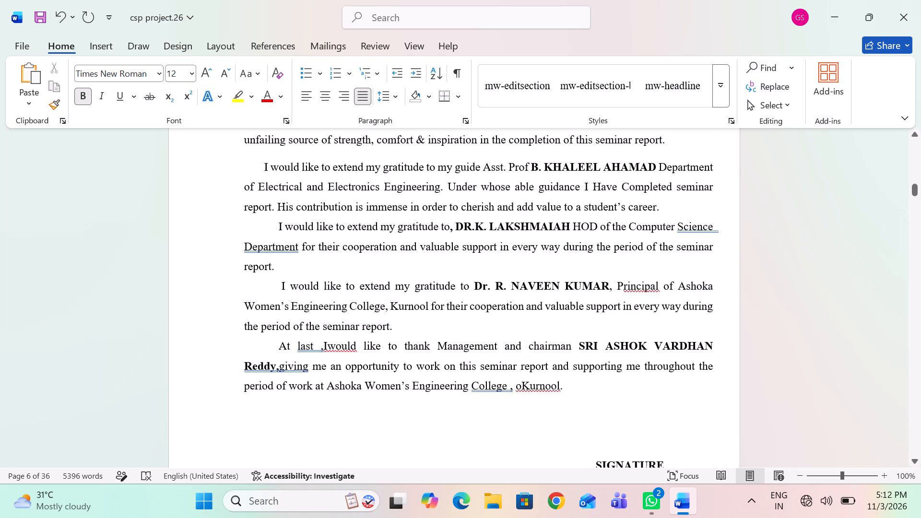
pyautogui.click(521, 385)
pyautogui.press('BackSpace')
# Review the pages from the Acknowledgements signatures to the first week's activity log, and back to the Certificate from Official of the Community.
pyautogui.scroll(-1, 521, 385)
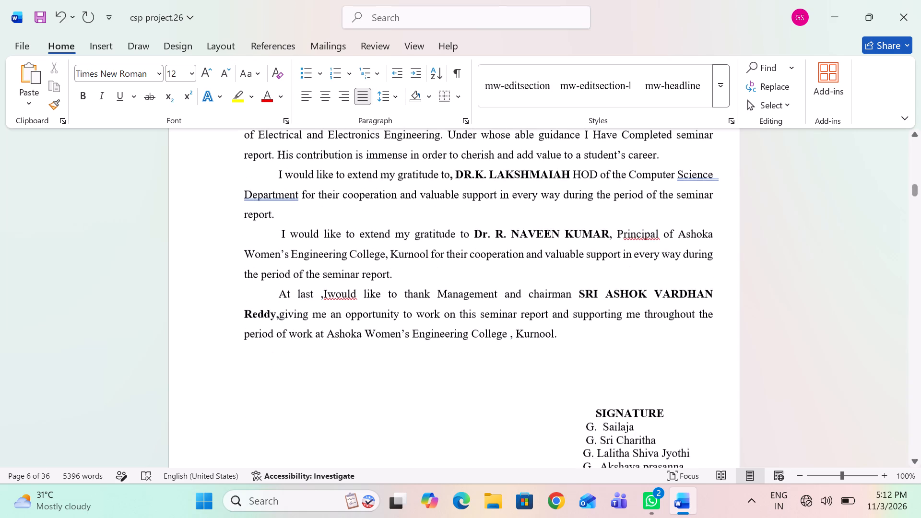
pyautogui.scroll(-4, 521, 385)
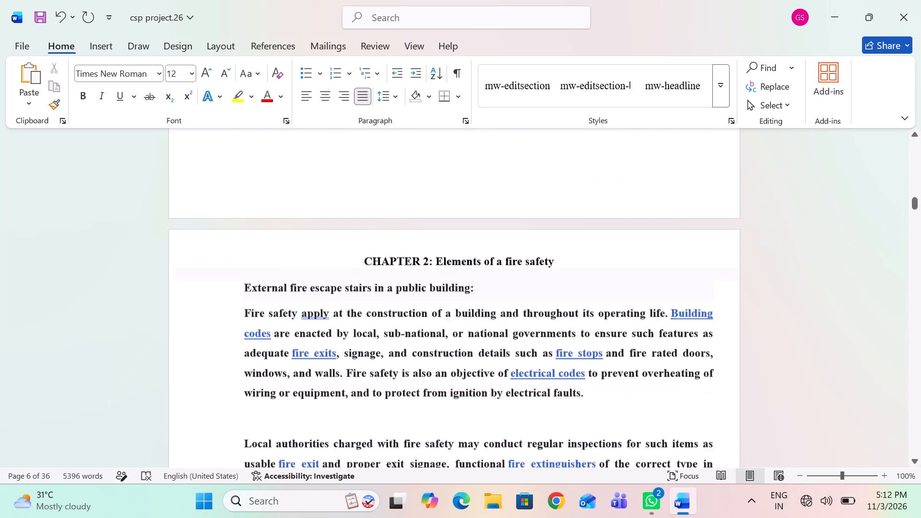
pyautogui.scroll(-3, 521, 385)
pyautogui.scroll(2, 521, 385)
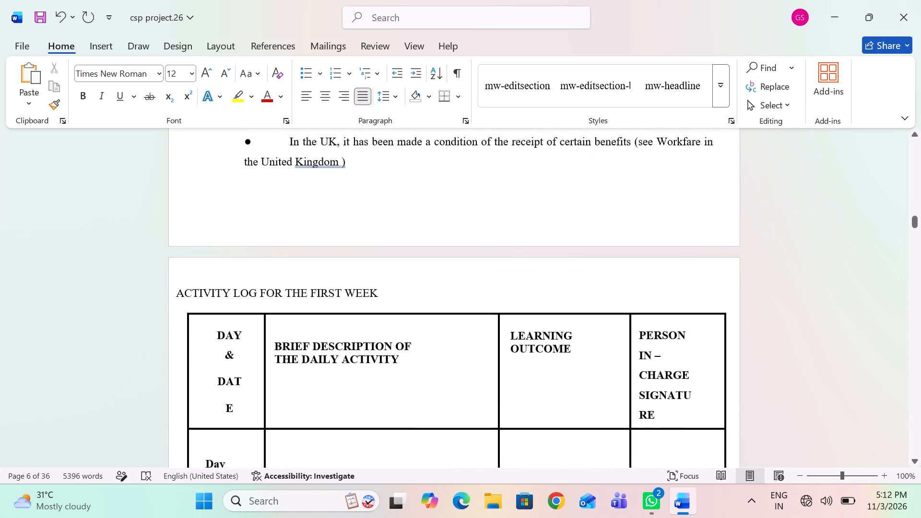
pyautogui.scroll(6, 521, 385)
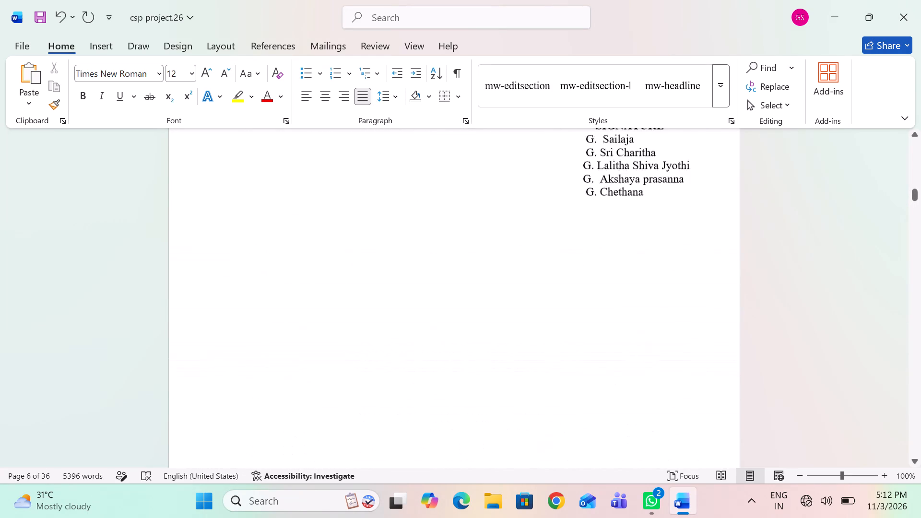
pyautogui.scroll(6, 521, 385)
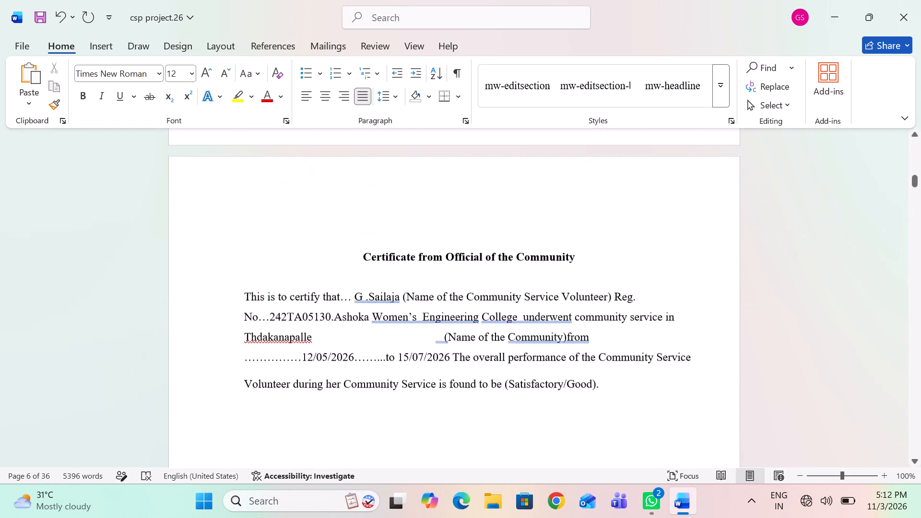
pyautogui.scroll(1, 521, 385)
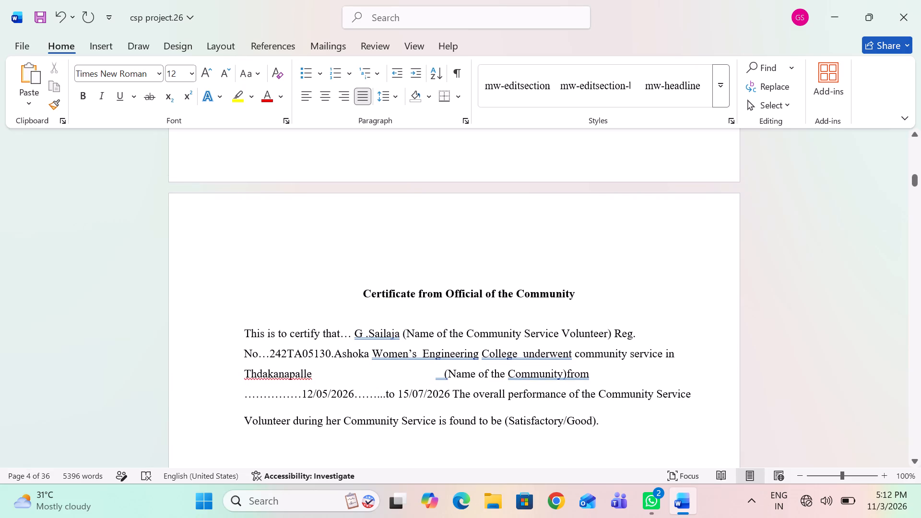
# Correct the community name to "Tadakhanepalle" in the Certificate from Official of the Community.
pyautogui.click(257, 373)
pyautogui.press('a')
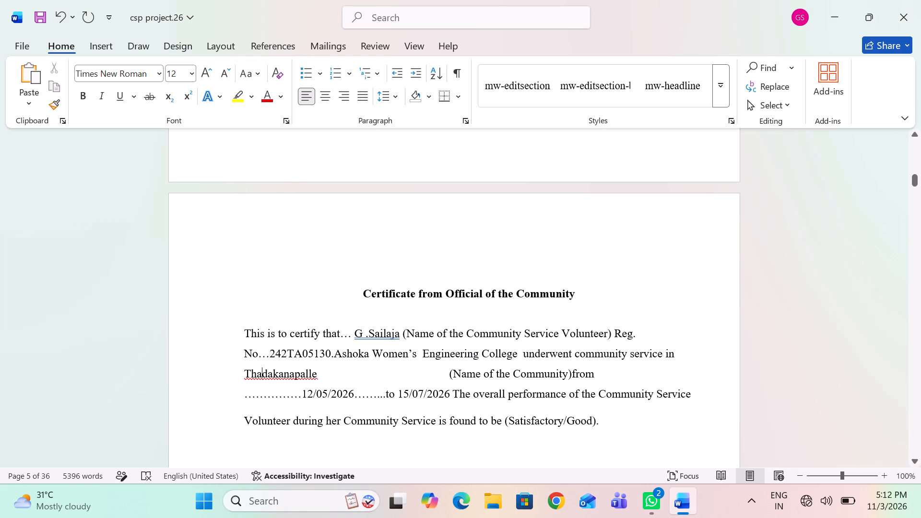
pyautogui.click(257, 373)
pyautogui.press('BackSpace')
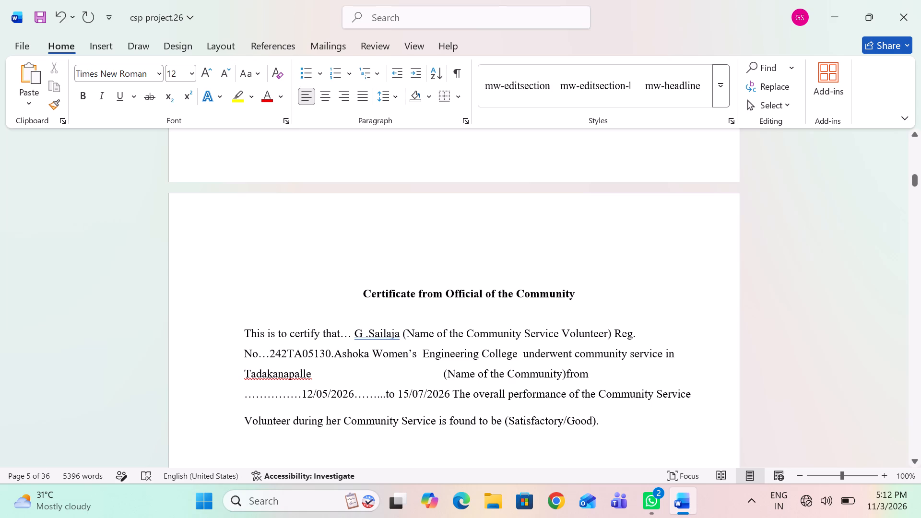
pyautogui.click(272, 371)
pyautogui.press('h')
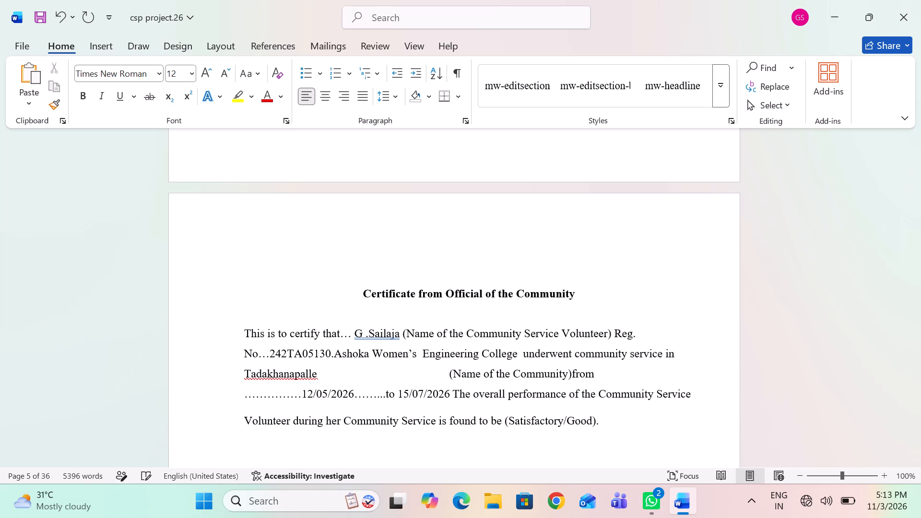
pyautogui.click(294, 375)
pyautogui.press('BackSpace')
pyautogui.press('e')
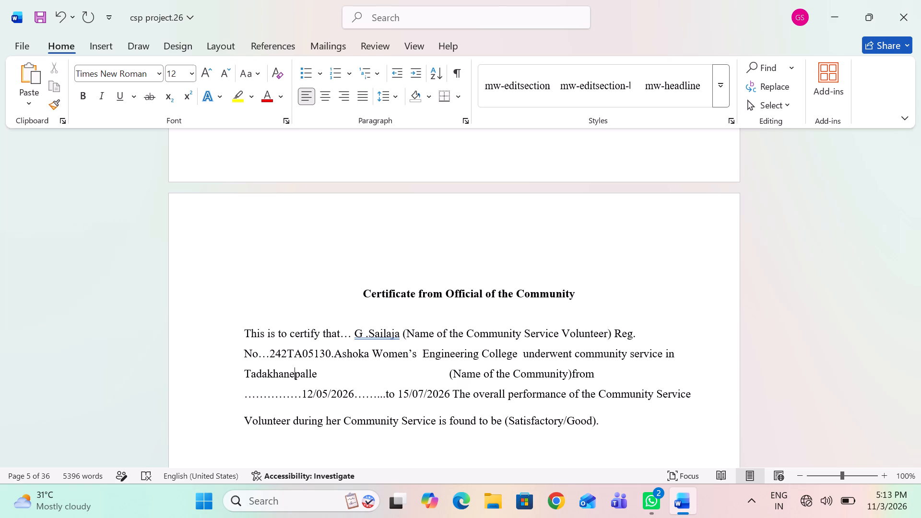
# Correct the community name's spelling in the Student's Declaration, inserting the missing "h" after "Tadak".
pyautogui.scroll(7, 294, 375)
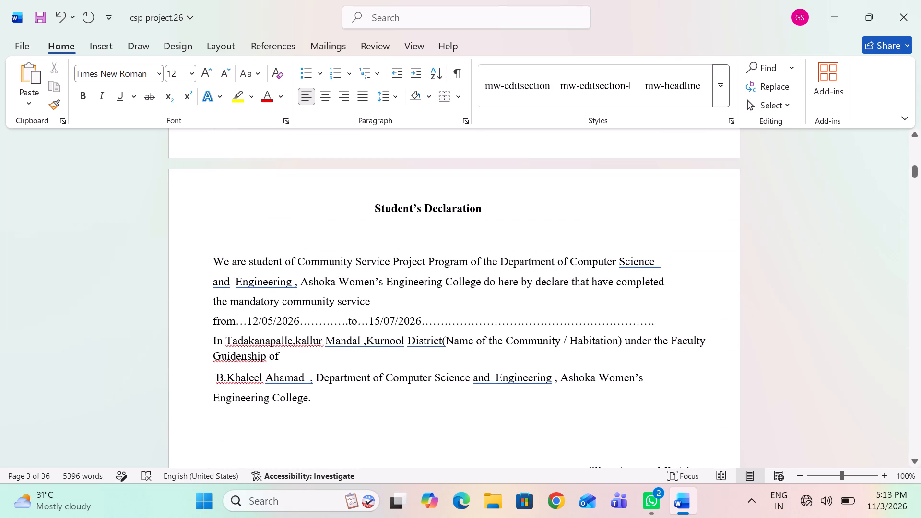
pyautogui.click(254, 341)
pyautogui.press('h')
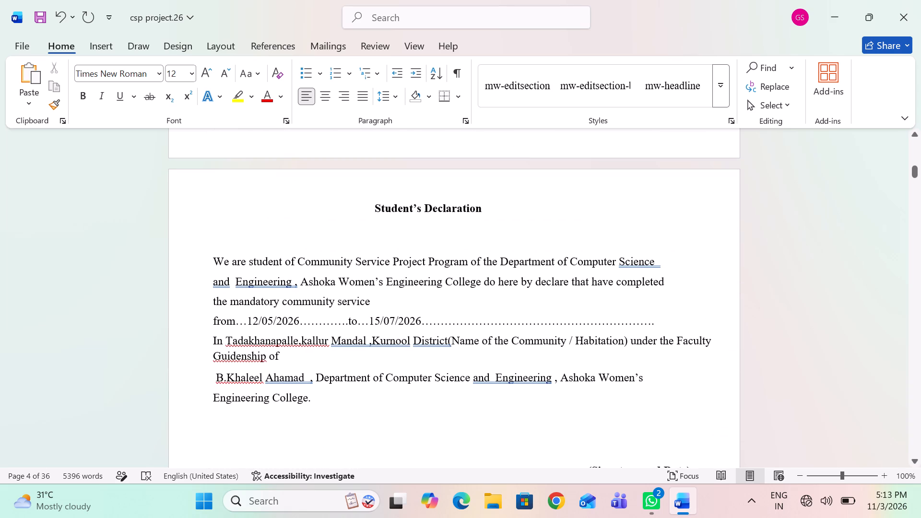
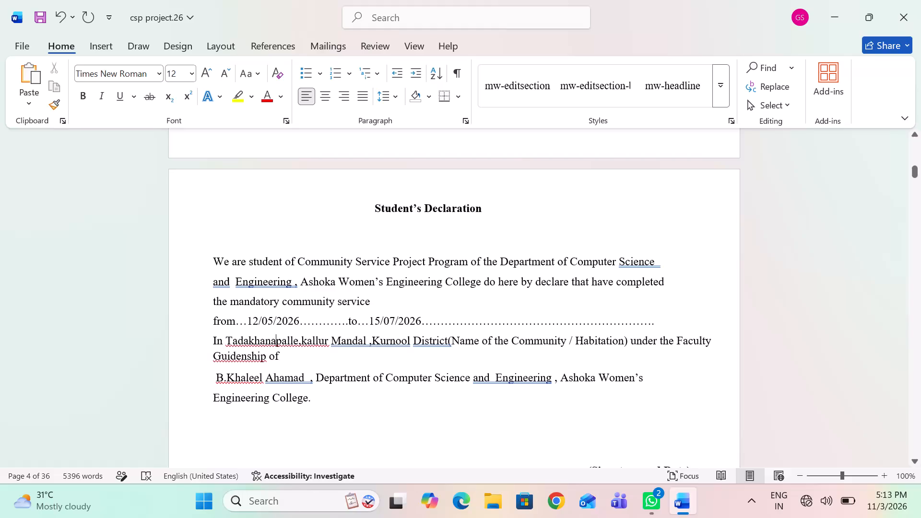
# Correct the community name to "Tadakhanepalle" in the Student's Declaration.
pyautogui.press('BackSpace')
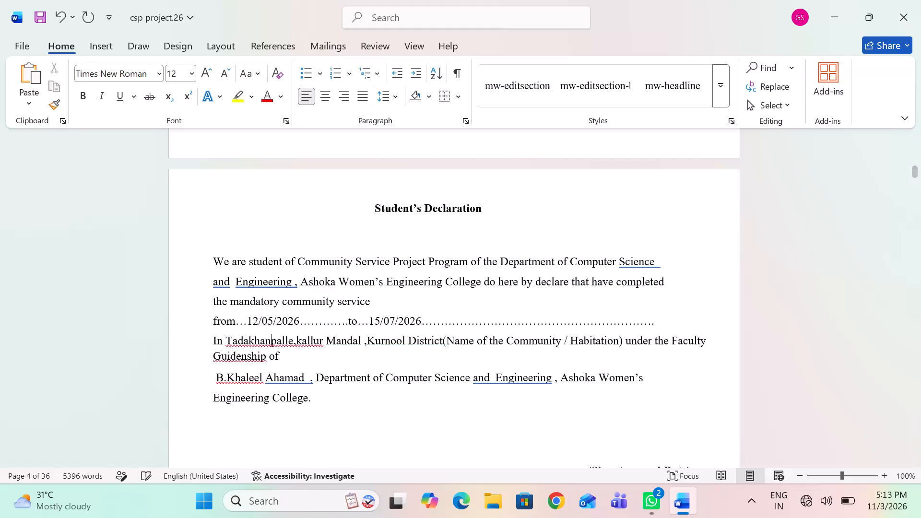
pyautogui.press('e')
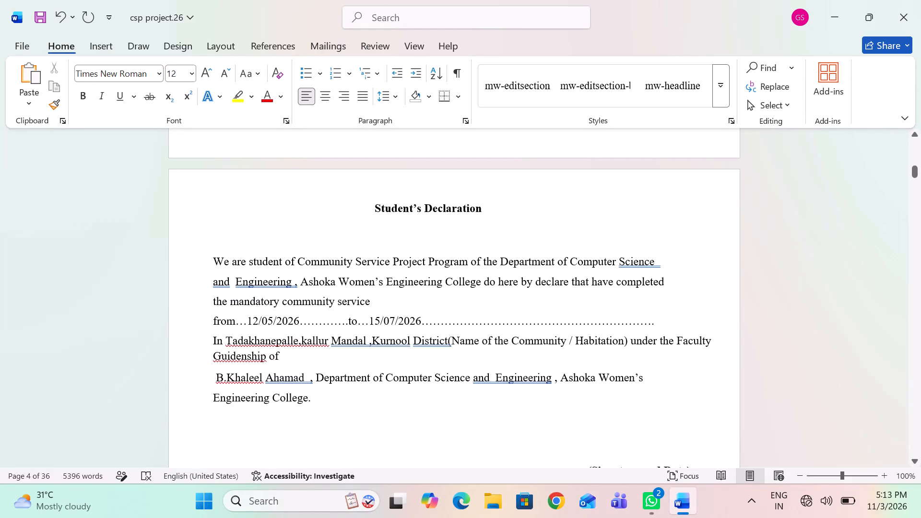
# Insert a space before and after the comma following "Tadakhanepalle" in the Student's Declaration.
pyautogui.scroll(-1, 246, 347)
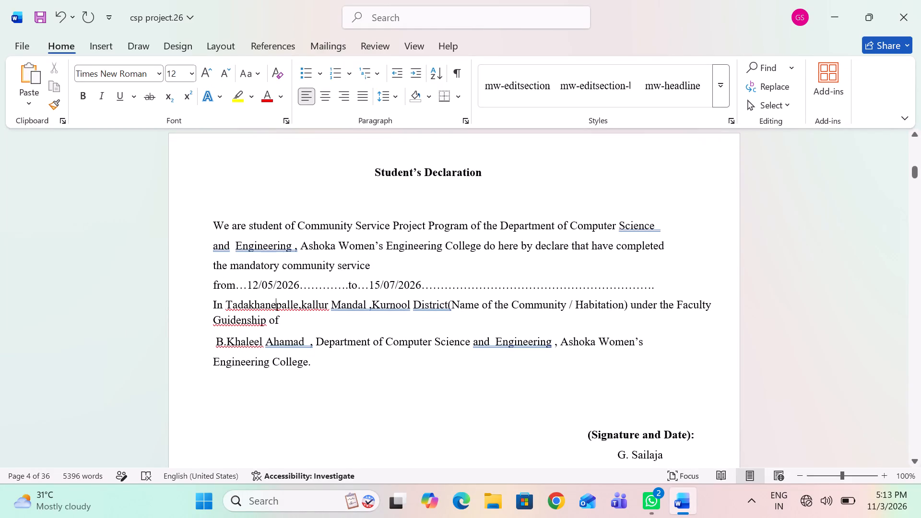
pyautogui.scroll(-2, 246, 347)
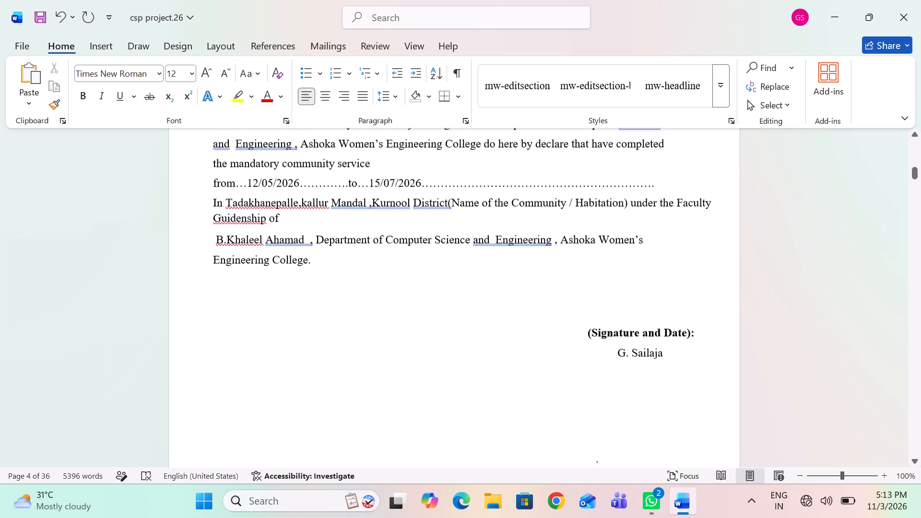
pyautogui.scroll(-1, 246, 347)
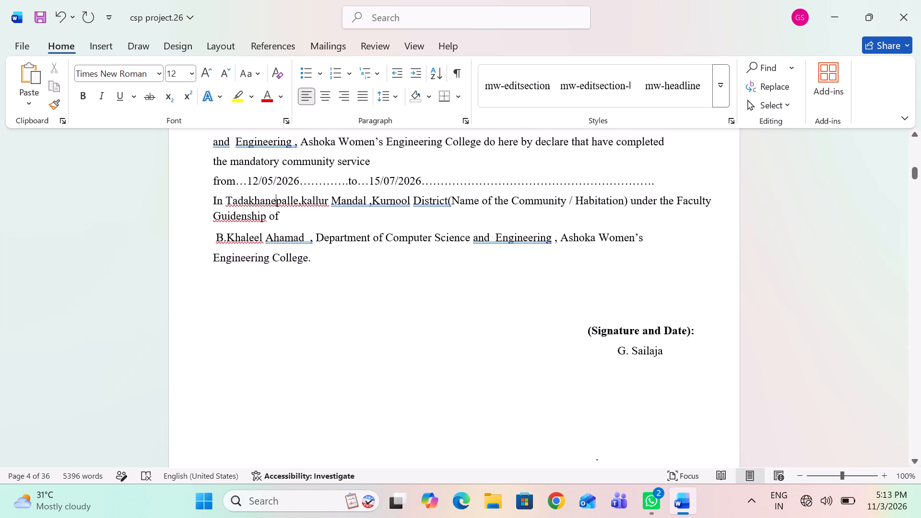
pyautogui.click(298, 200)
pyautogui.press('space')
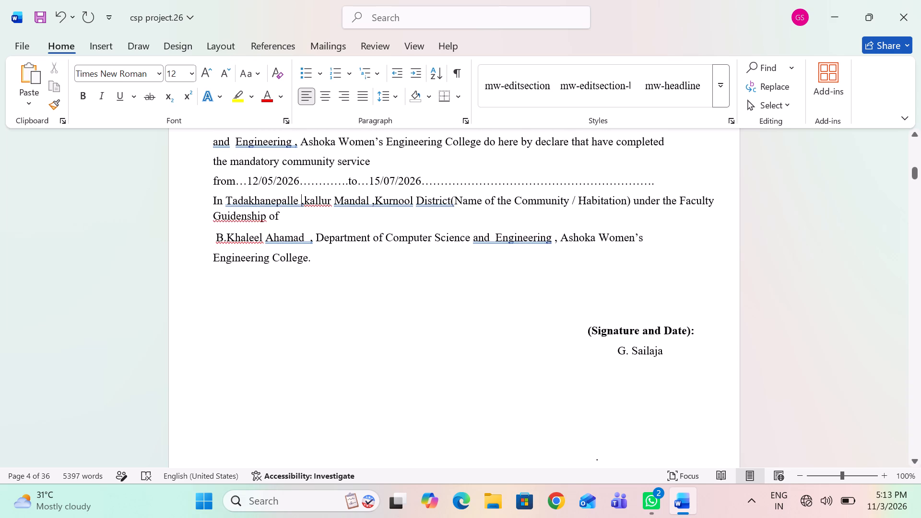
pyautogui.click(304, 203)
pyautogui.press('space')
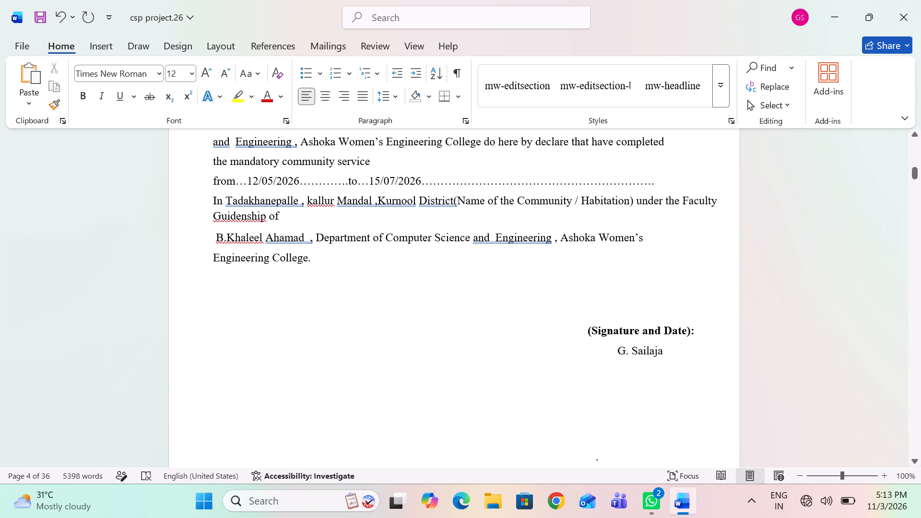
# Correct the mandal name to "Kalluru" in the Student's Declaration, with a capital K and a final "u".
pyautogui.click(332, 200)
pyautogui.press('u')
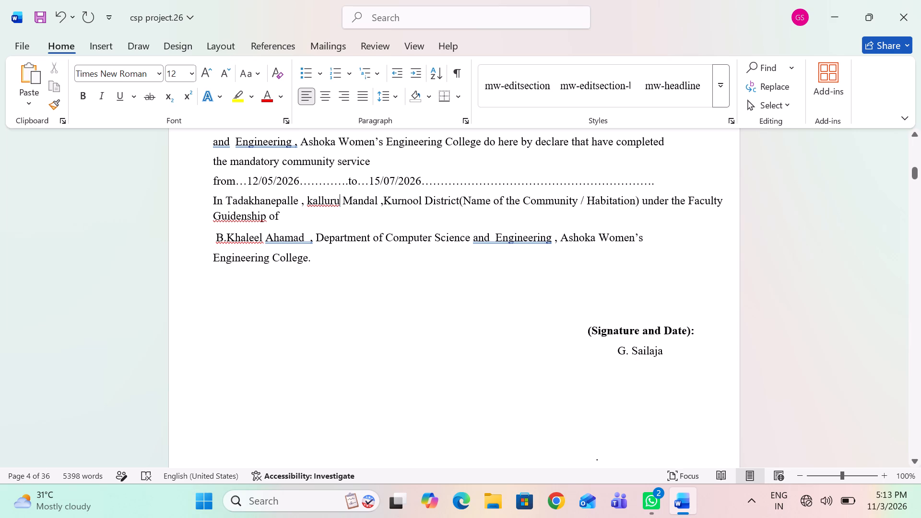
pyautogui.click(312, 204)
pyautogui.press('BackSpace')
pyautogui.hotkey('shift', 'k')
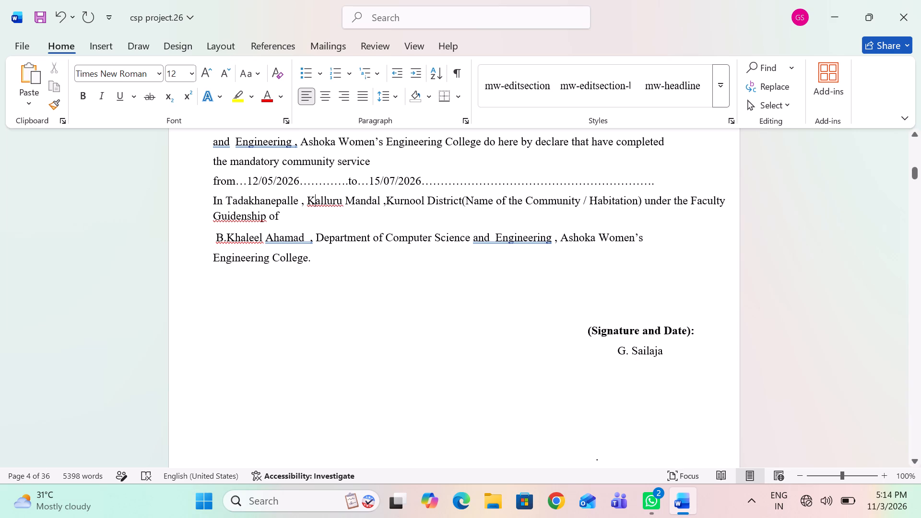
# Delete most of the wide blank gap between "Tadakhanepalle" and "(Name of the Community)" in the Certificate from Official of the Community.
pyautogui.scroll(-6, 350, 218)
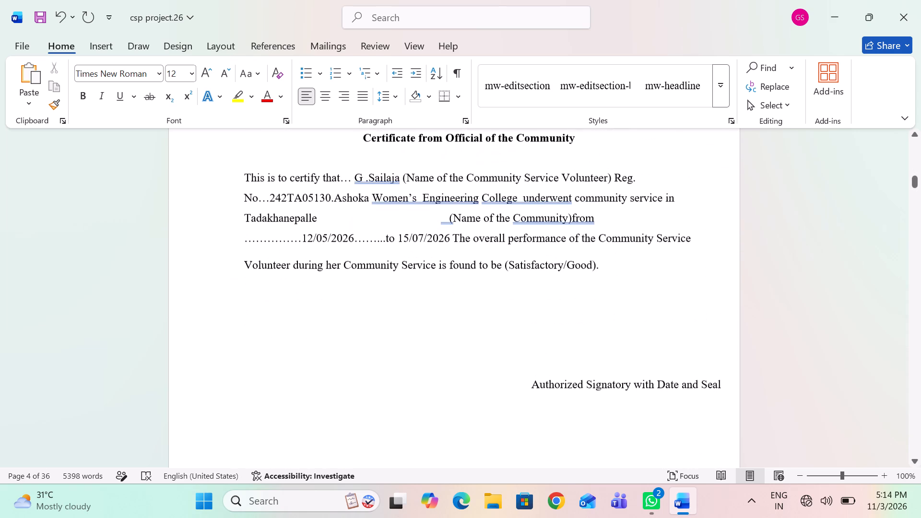
pyautogui.click(445, 217)
pyautogui.press('BackSpace')
pyautogui.press('BackSpace')
pyautogui.press('BackSpace')
pyautogui.press('BackSpace')
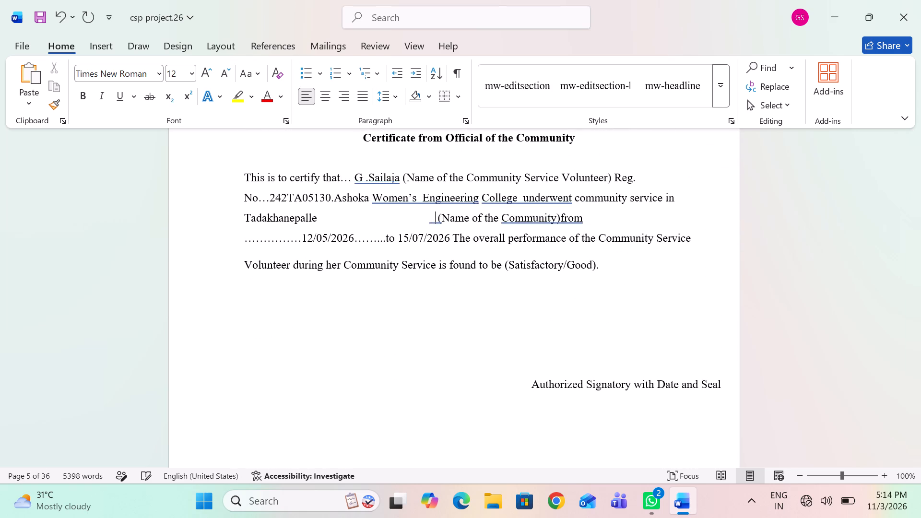
pyautogui.press('BackSpace')
pyautogui.press('BackSpace')
pyautogui.press('BackSpace')
pyautogui.press('BackSpace')
pyautogui.press('BackSpace')
pyautogui.press('BackSpace')
pyautogui.press('BackSpace')
pyautogui.press('BackSpace')
pyautogui.press('BackSpace')
pyautogui.press('BackSpace')
pyautogui.press('BackSpace')
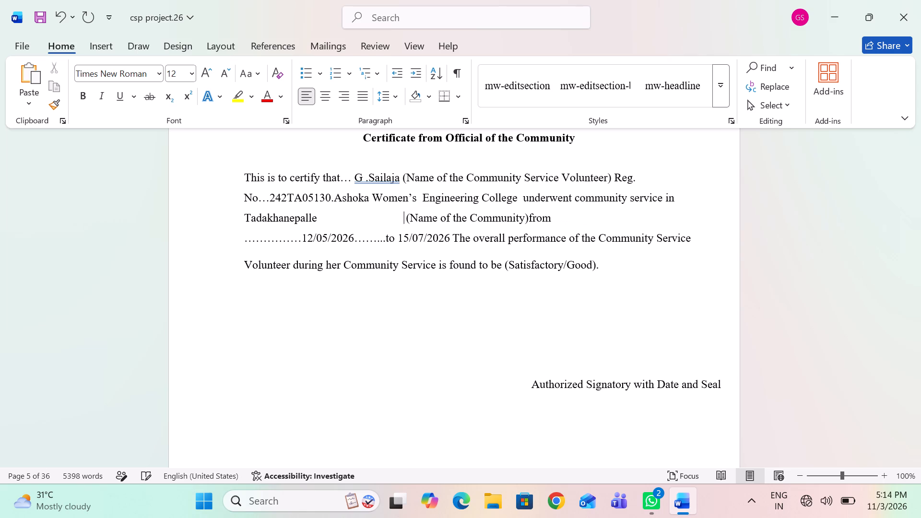
pyautogui.press('BackSpace')
pyautogui.press('BackSpace')
pyautogui.press('BackSpace')
pyautogui.press('BackSpace')
pyautogui.press('BackSpace')
pyautogui.press('BackSpace')
pyautogui.press('BackSpace')
pyautogui.press('BackSpace')
pyautogui.press('BackSpace')
pyautogui.press('BackSpace')
pyautogui.press('BackSpace')
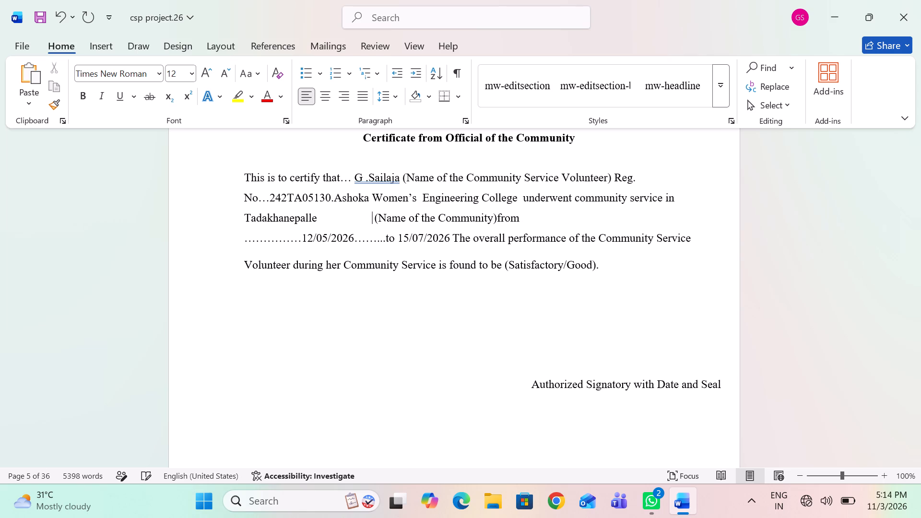
pyautogui.press('BackSpace')
pyautogui.press('BackSpace')
pyautogui.press('BackSpace')
pyautogui.press('BackSpace')
pyautogui.press('BackSpace')
pyautogui.press('BackSpace')
pyautogui.press('BackSpace')
pyautogui.press('BackSpace')
pyautogui.press('BackSpace')
pyautogui.press('BackSpace')
pyautogui.press('BackSpace')
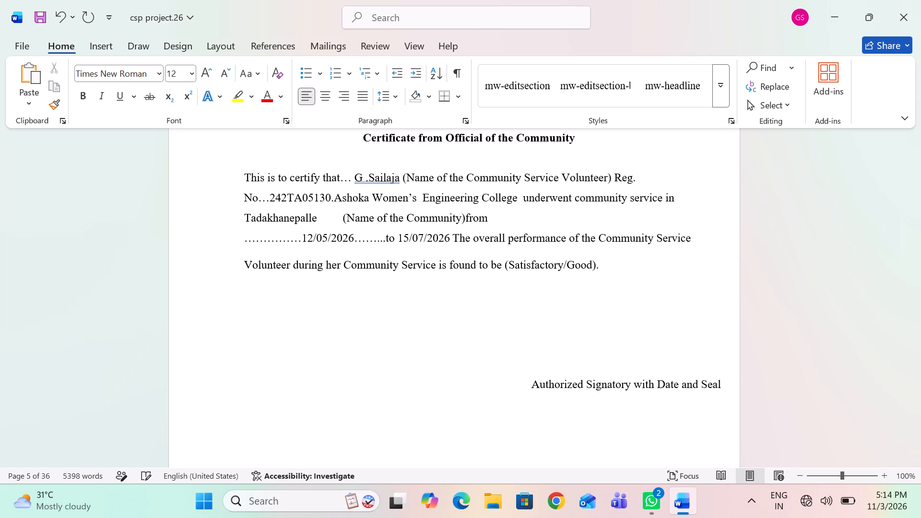
pyautogui.press('BackSpace')
pyautogui.press('BackSpace')
pyautogui.press('BackSpace')
pyautogui.press('BackSpace')
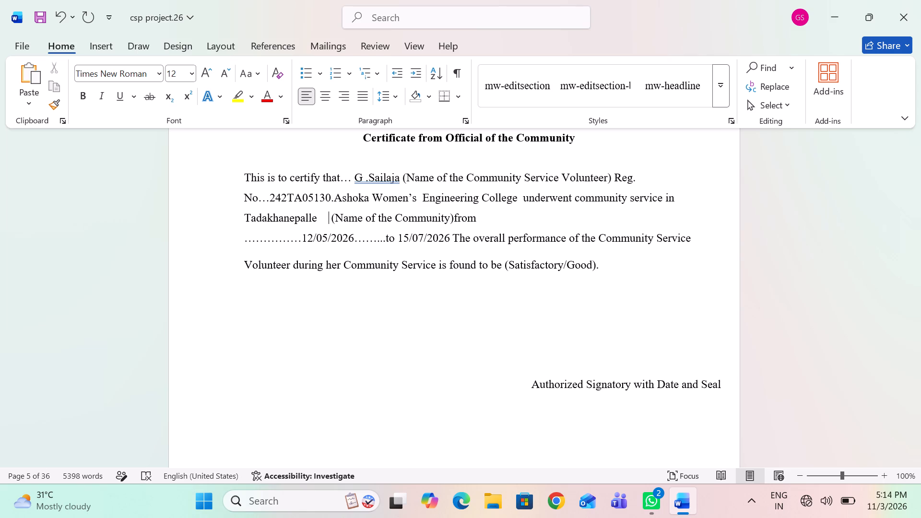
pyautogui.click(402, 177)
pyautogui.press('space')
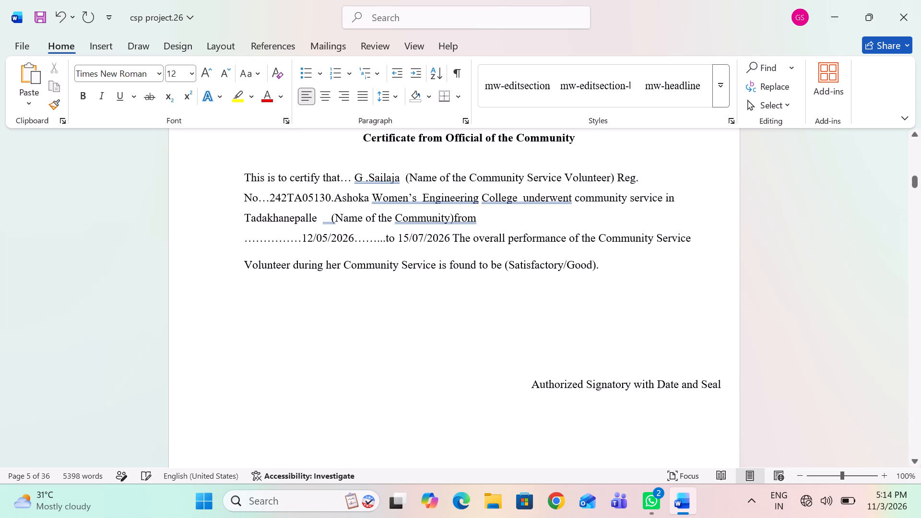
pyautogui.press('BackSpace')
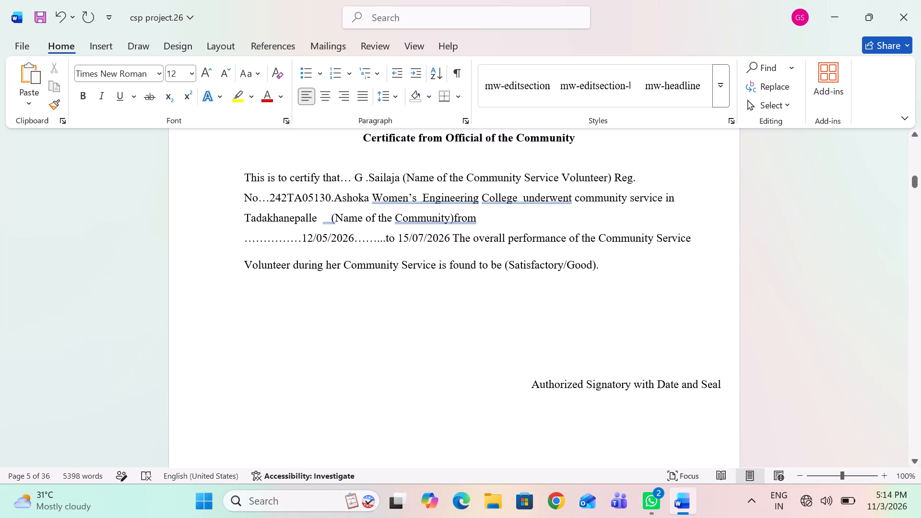
# In the certificate's college line, add a space before "Engineering" and remove the extra space before "underwent".
pyautogui.click(421, 198)
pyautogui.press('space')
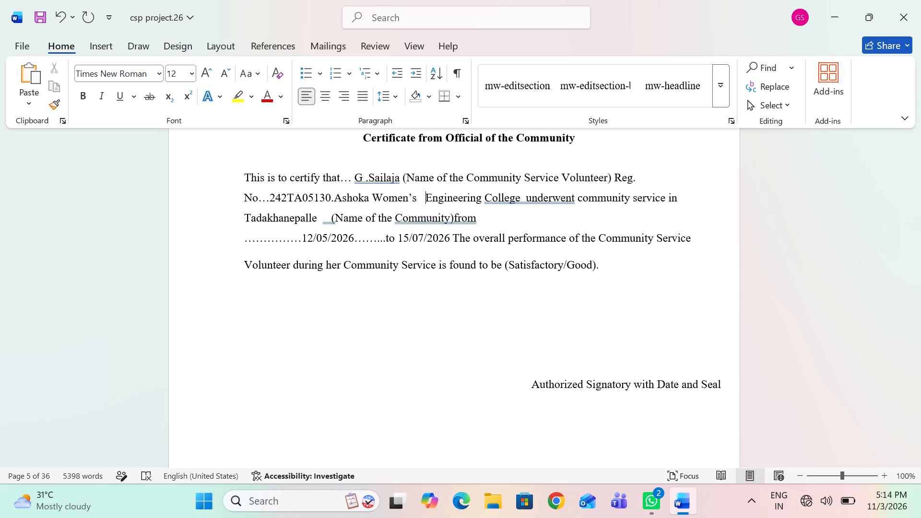
pyautogui.click(525, 199)
pyautogui.press('BackSpace')
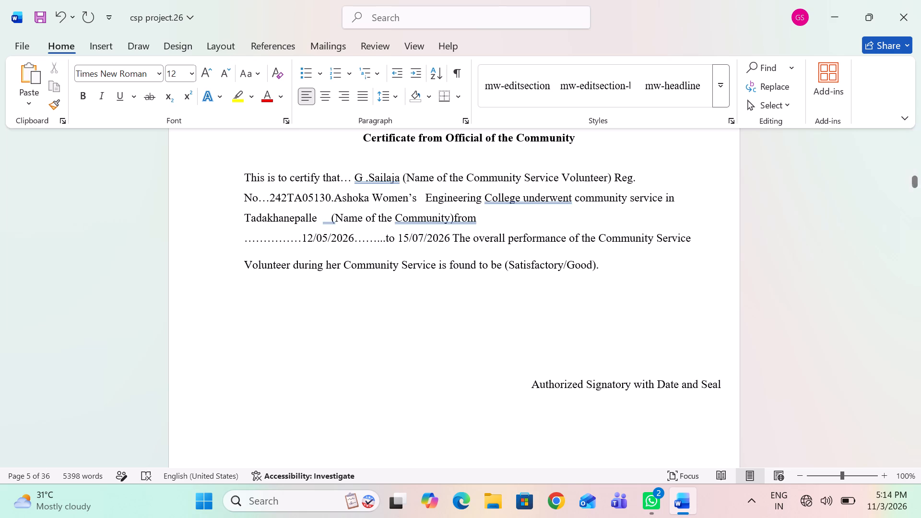
# Adjust the certificate's community phrase to read "Tadakhanepalle ( Name of the Community) from", with single spaces around and inside the opening bracket and before "from".
pyautogui.click(454, 222)
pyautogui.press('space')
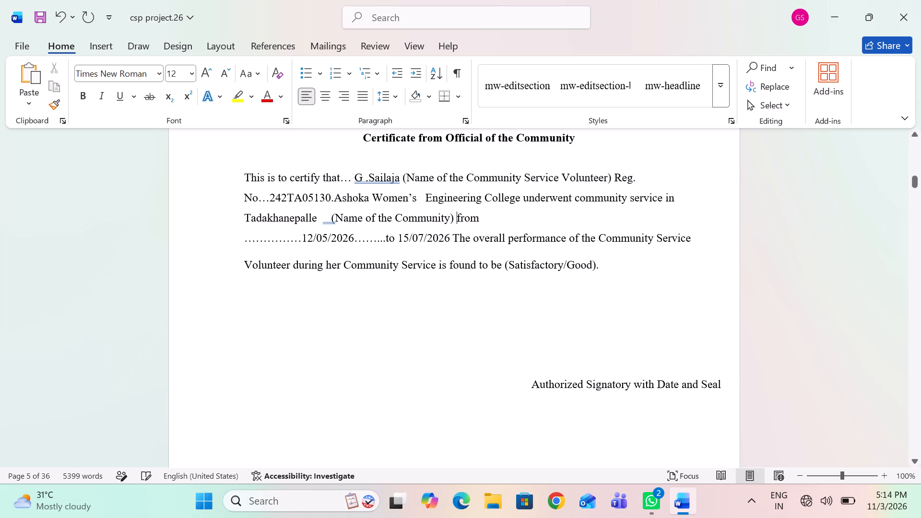
pyautogui.click(330, 218)
pyautogui.press('BackSpace')
pyautogui.press('BackSpace')
pyautogui.press('BackSpace')
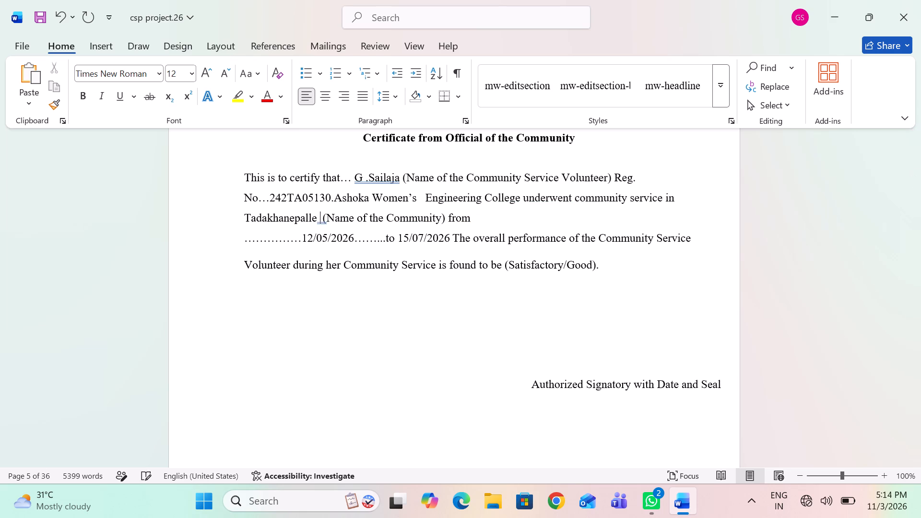
pyautogui.click(330, 218)
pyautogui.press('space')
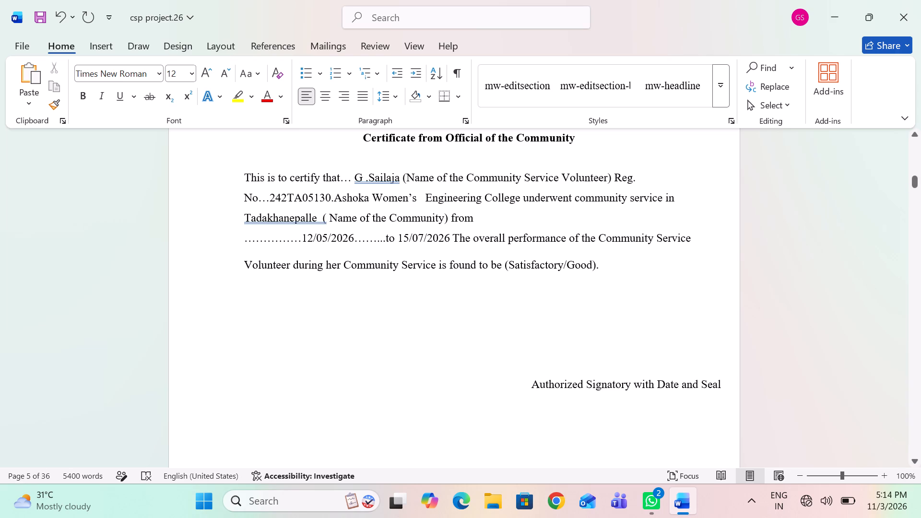
pyautogui.click(322, 220)
pyautogui.press('BackSpace')
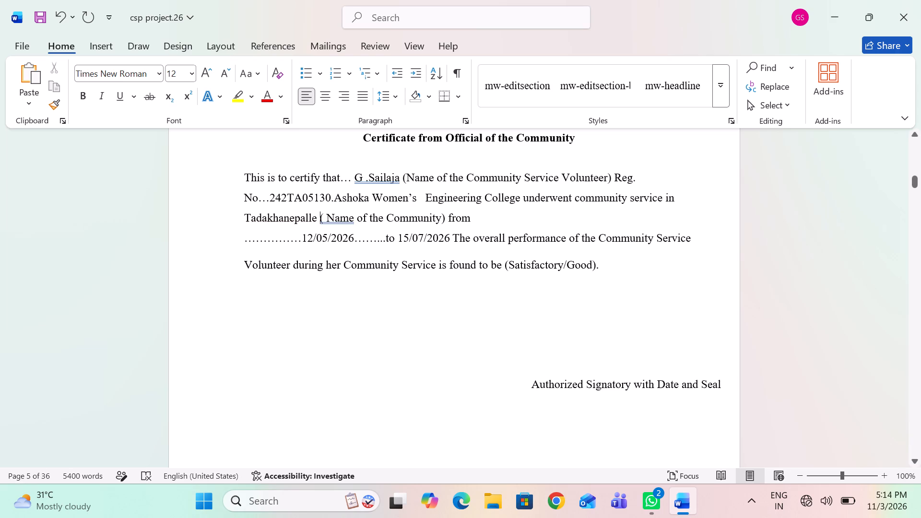
# Review the remaining pages from the community official's certificate through the activity reports, survey and evaluation pages to the photographs.
pyautogui.click(357, 219)
pyautogui.scroll(-2, 394, 362)
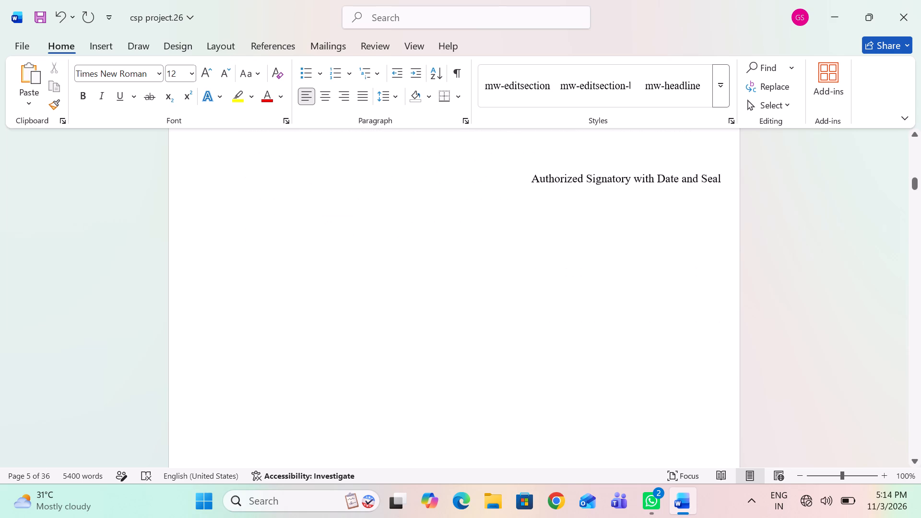
pyautogui.scroll(-8, 394, 362)
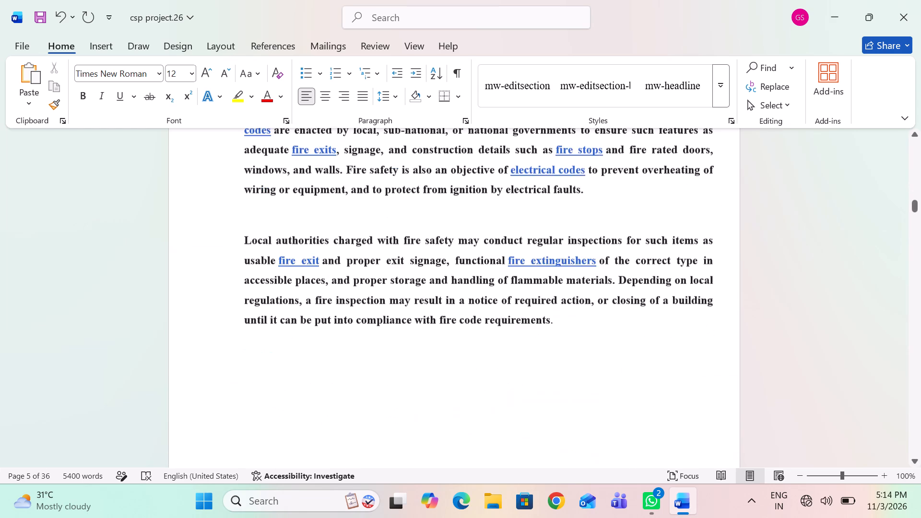
pyautogui.scroll(-9, 394, 362)
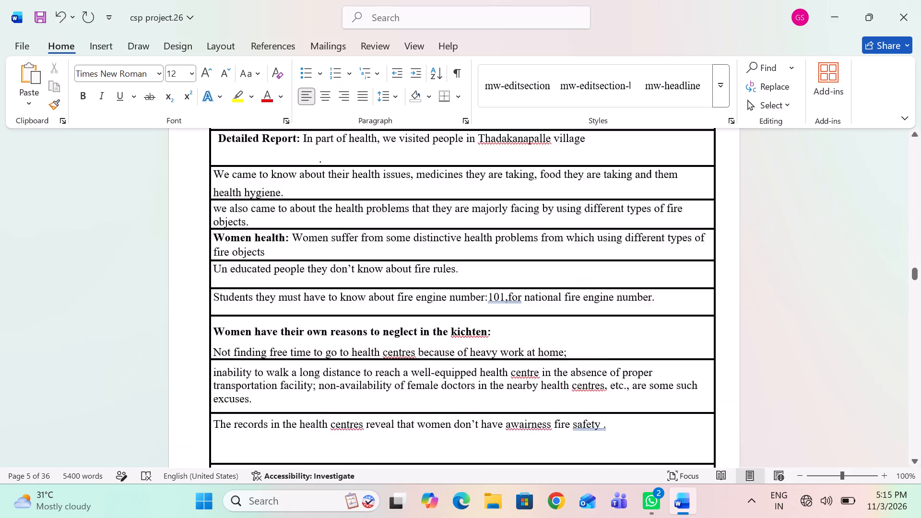
pyautogui.scroll(-7, 394, 362)
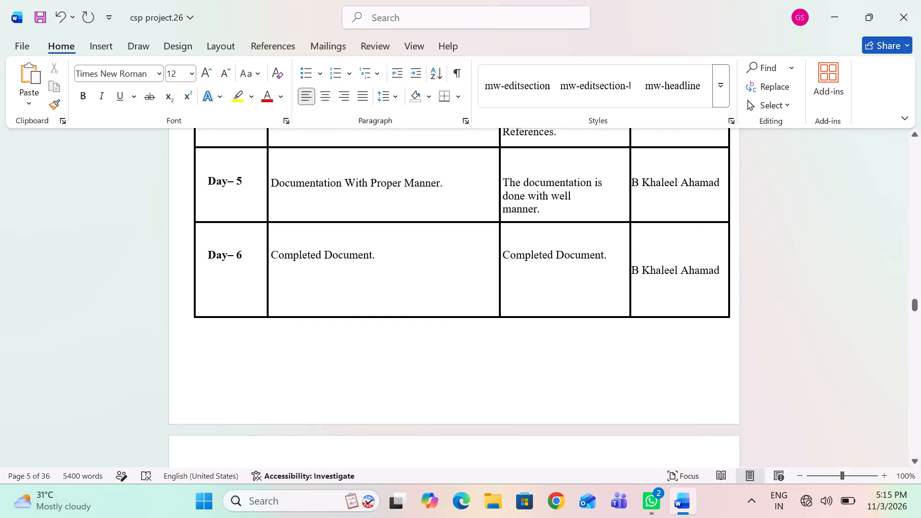
pyautogui.scroll(-2, 394, 362)
pyautogui.scroll(-7, 388, 309)
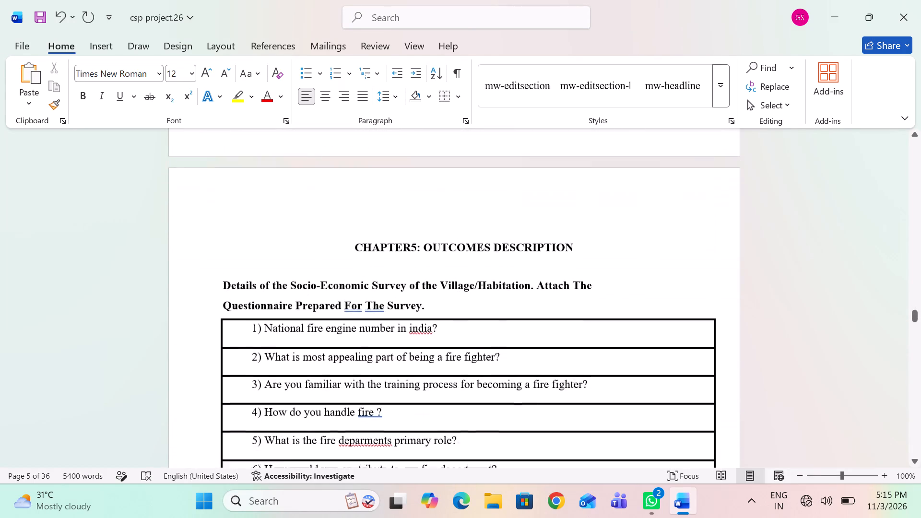
pyautogui.scroll(-8, 388, 309)
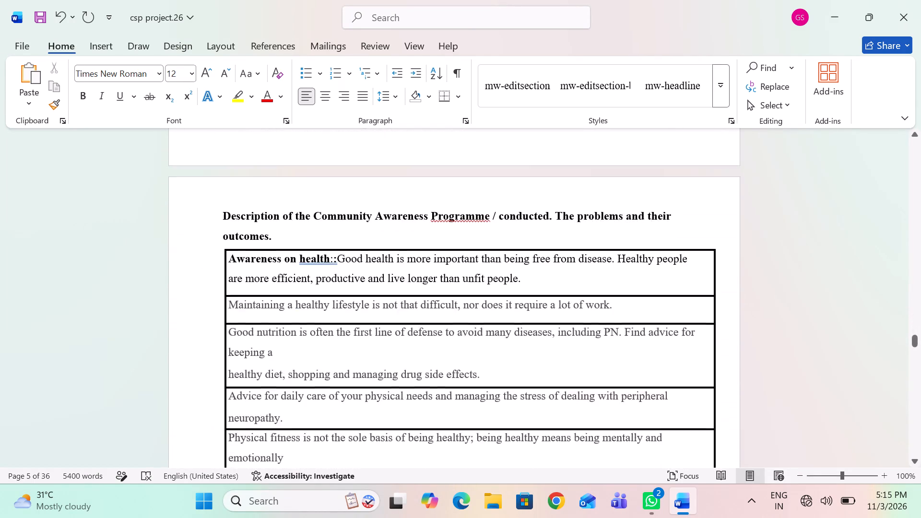
pyautogui.scroll(-5, 388, 309)
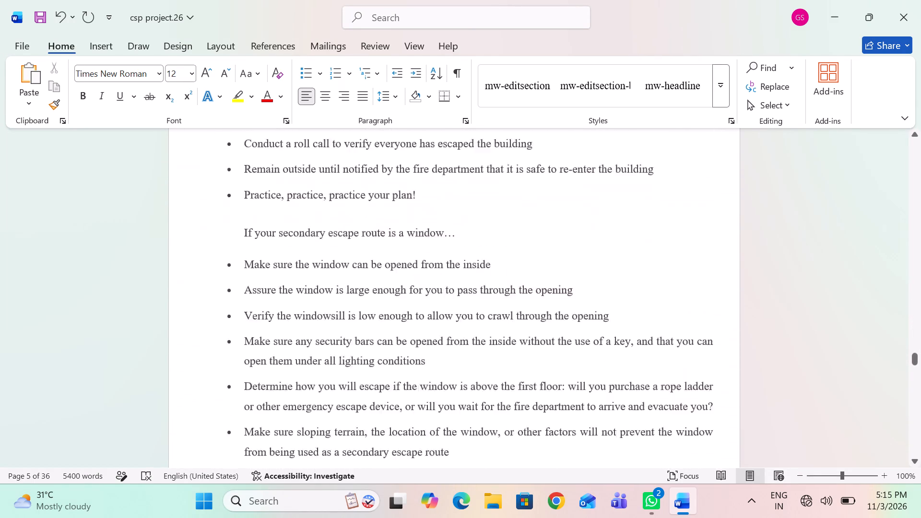
pyautogui.scroll(-6, 388, 309)
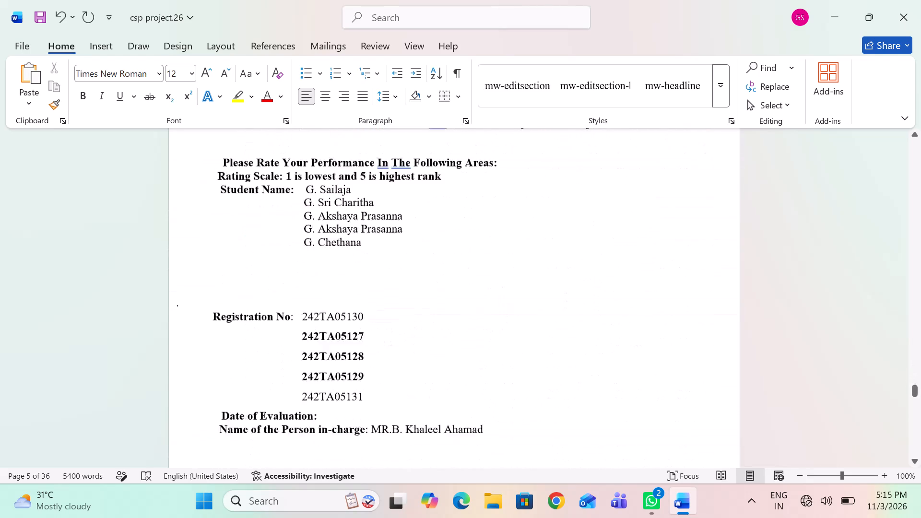
pyautogui.scroll(-2, 388, 309)
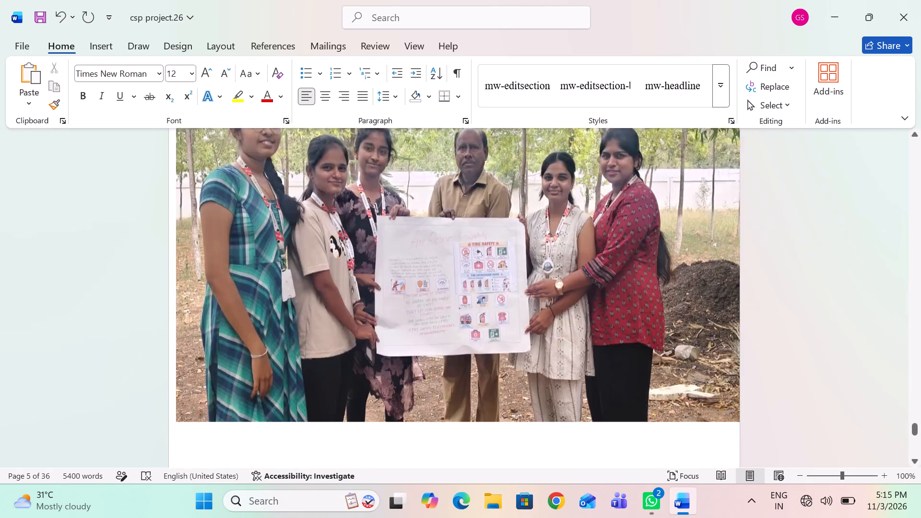
# Correct "saftey" to "safety" in the "2.Motivion about fire saftey" heading of the activity report table before the third-week activity log.
pyautogui.scroll(-3, 388, 309)
pyautogui.scroll(5, 388, 309)
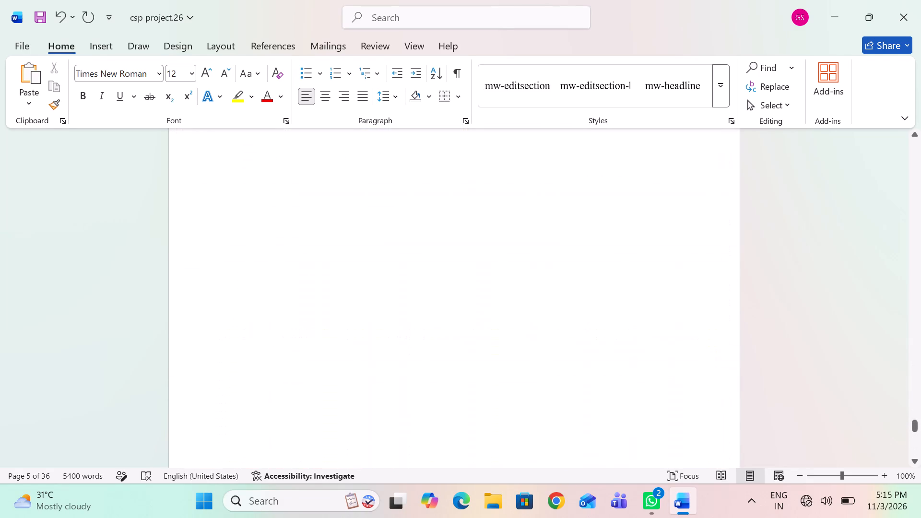
pyautogui.scroll(9, 388, 309)
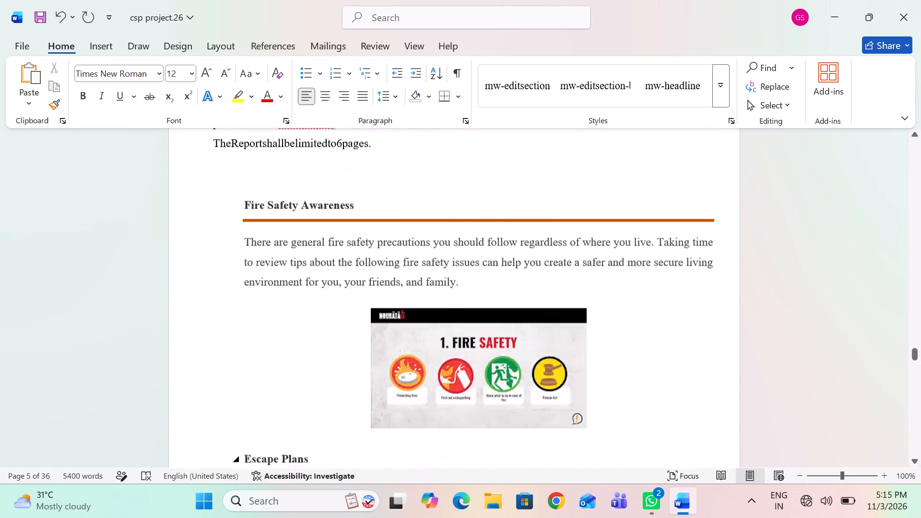
pyautogui.scroll(7, 388, 309)
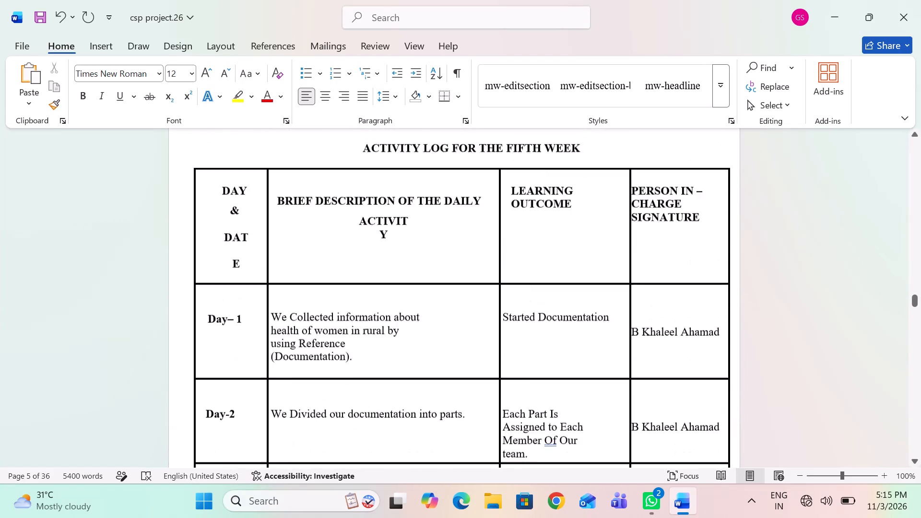
pyautogui.scroll(5, 388, 309)
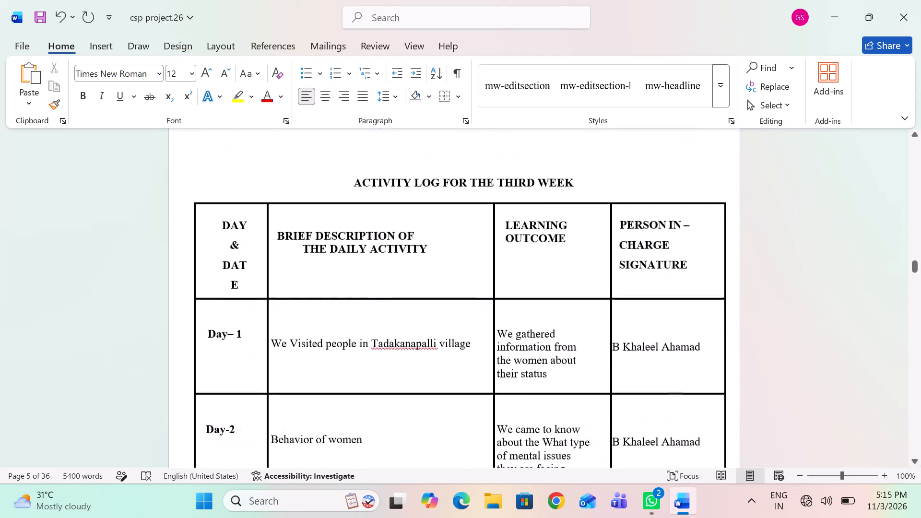
pyautogui.scroll(2, 388, 309)
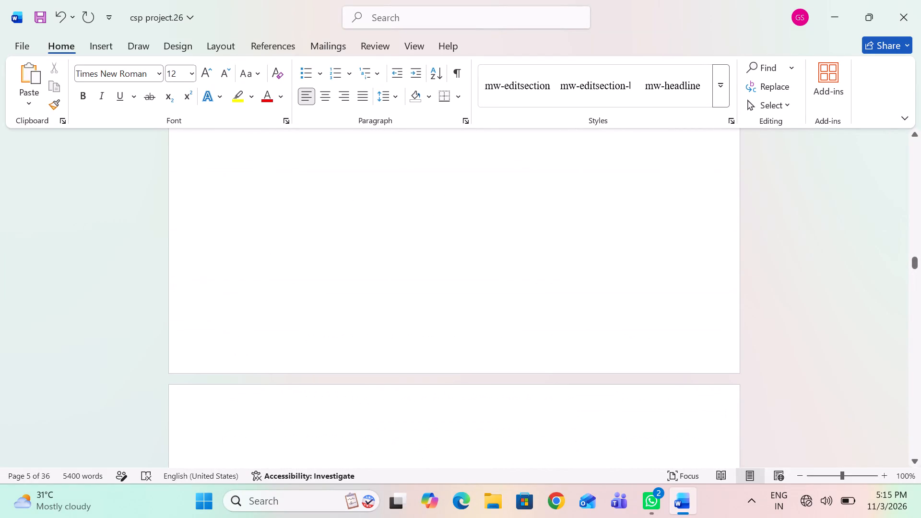
pyautogui.scroll(2, 388, 309)
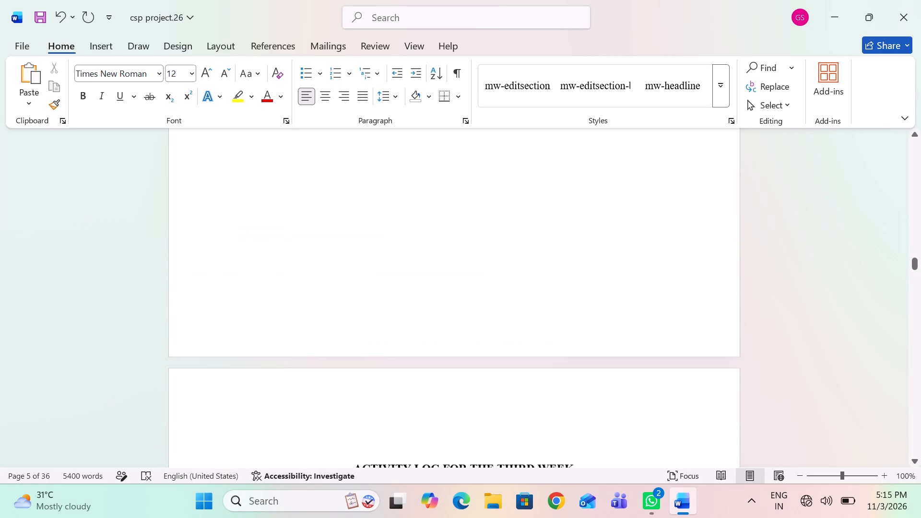
pyautogui.scroll(3, 388, 309)
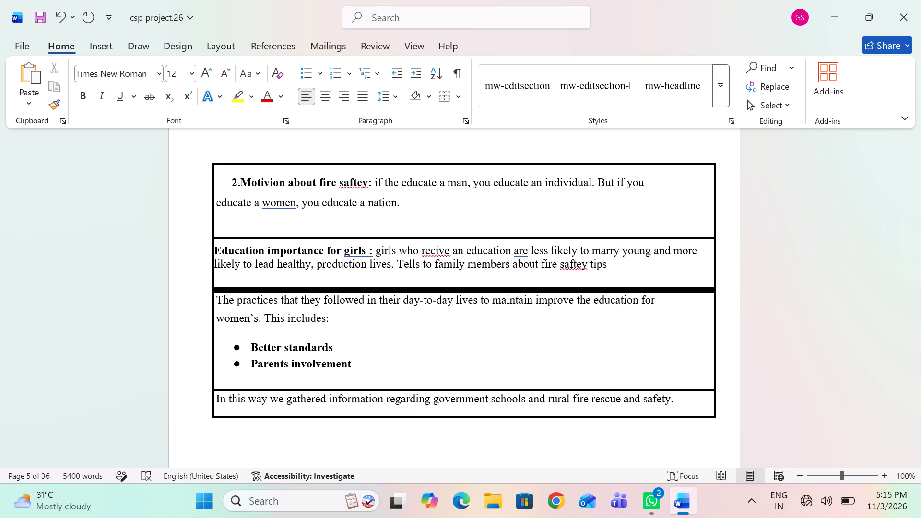
pyautogui.scroll(1, 388, 309)
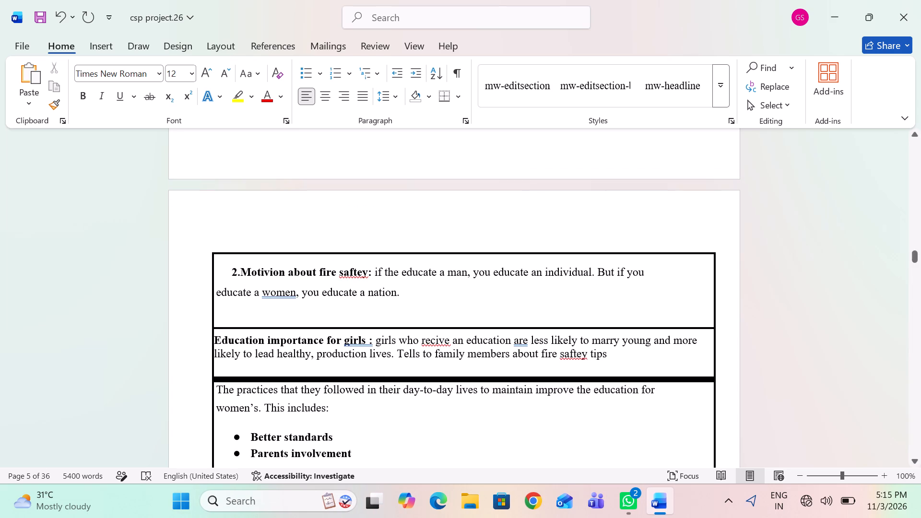
pyautogui.click(362, 272)
pyautogui.press('BackSpace')
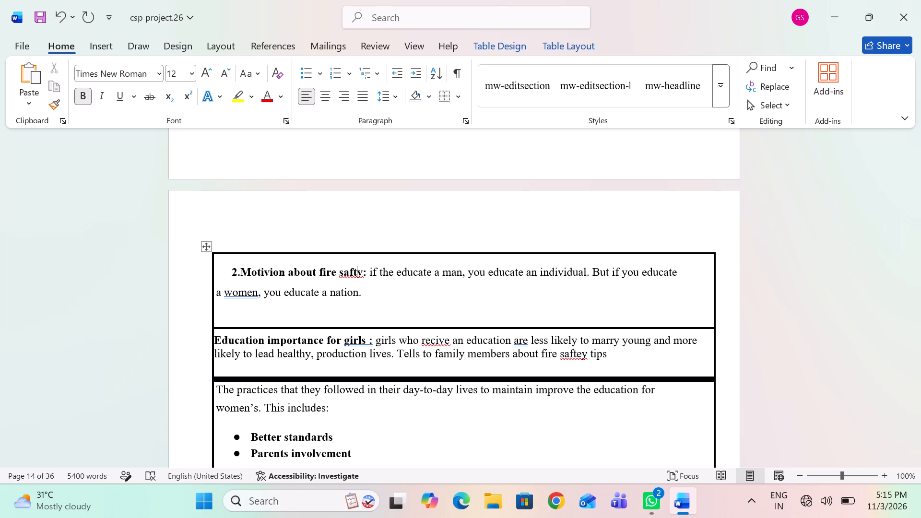
pyautogui.click(352, 269)
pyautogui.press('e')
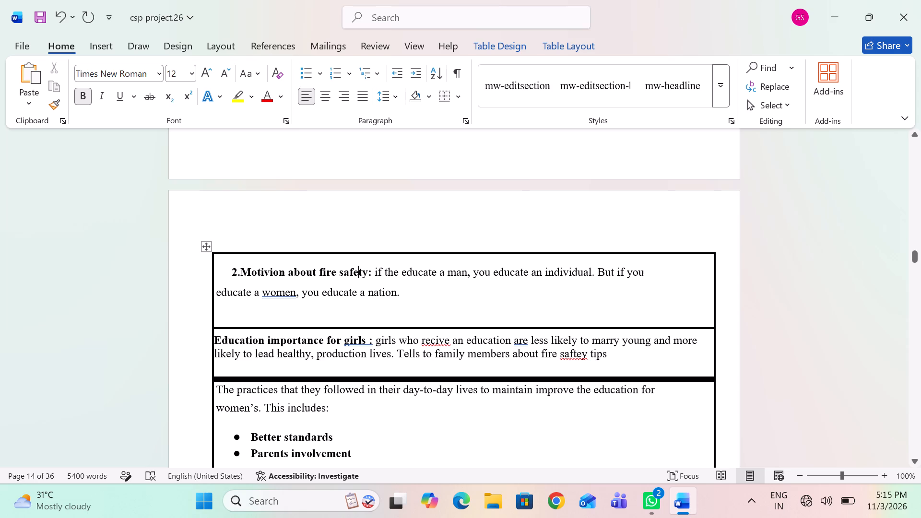
# Change "women" to "women's" in the sentence "But if you educate a women, you educate a nation.".
pyautogui.click(296, 293)
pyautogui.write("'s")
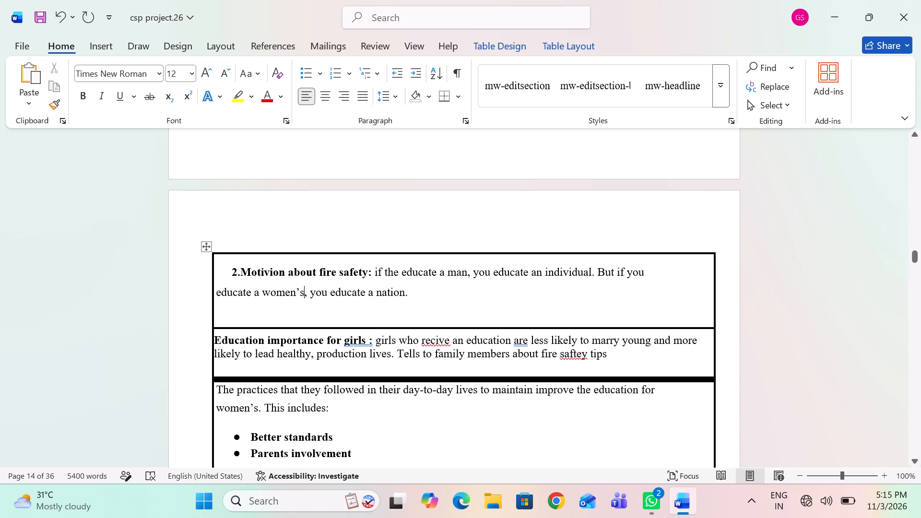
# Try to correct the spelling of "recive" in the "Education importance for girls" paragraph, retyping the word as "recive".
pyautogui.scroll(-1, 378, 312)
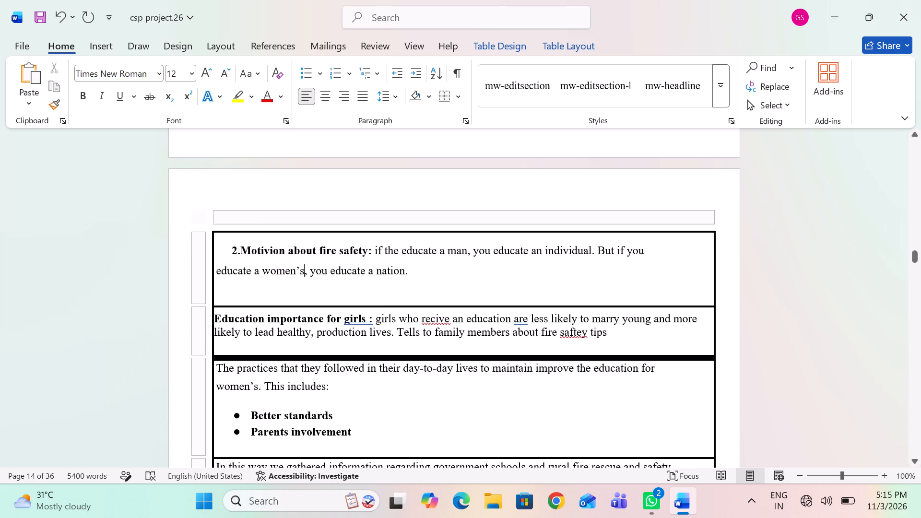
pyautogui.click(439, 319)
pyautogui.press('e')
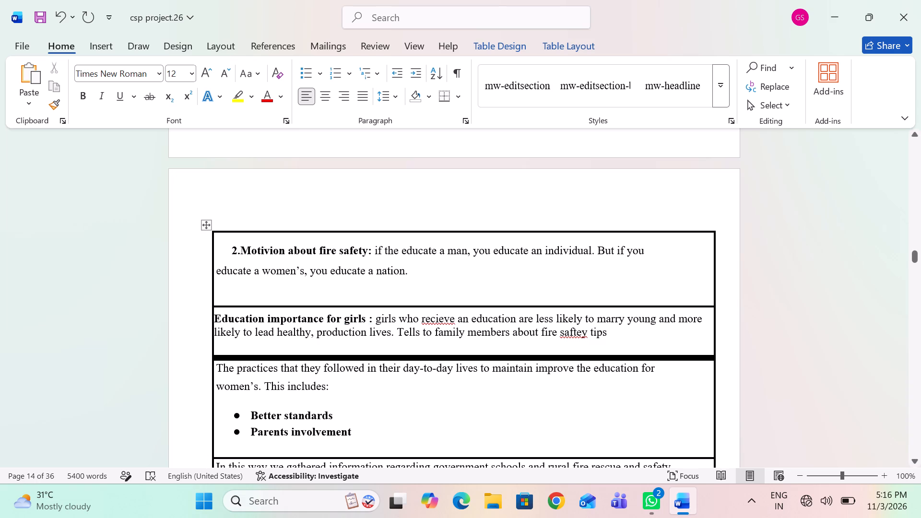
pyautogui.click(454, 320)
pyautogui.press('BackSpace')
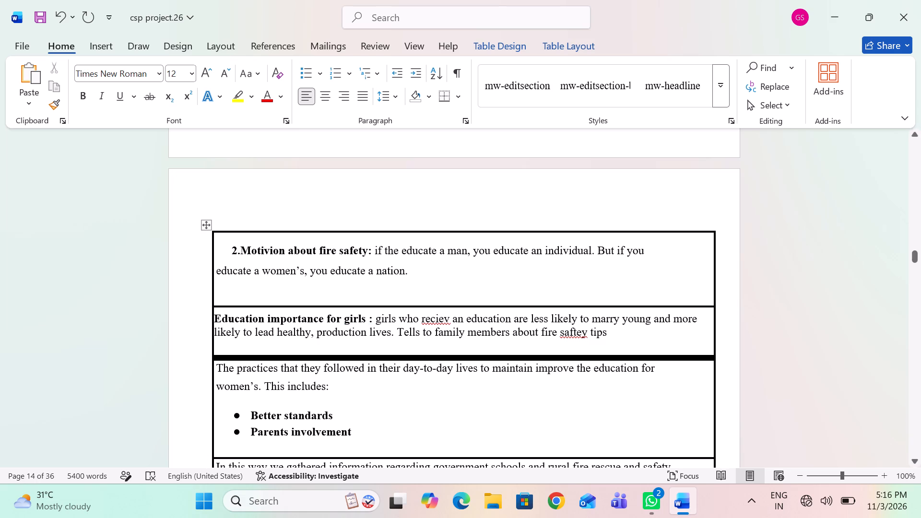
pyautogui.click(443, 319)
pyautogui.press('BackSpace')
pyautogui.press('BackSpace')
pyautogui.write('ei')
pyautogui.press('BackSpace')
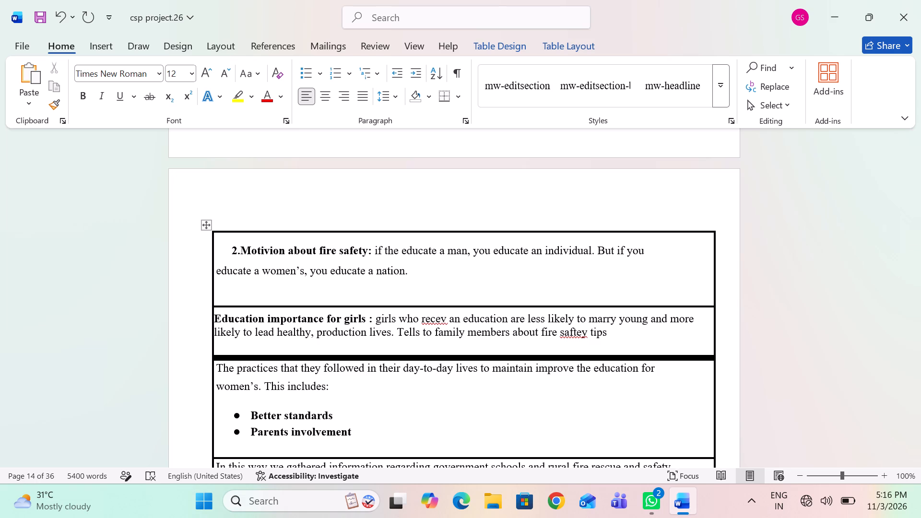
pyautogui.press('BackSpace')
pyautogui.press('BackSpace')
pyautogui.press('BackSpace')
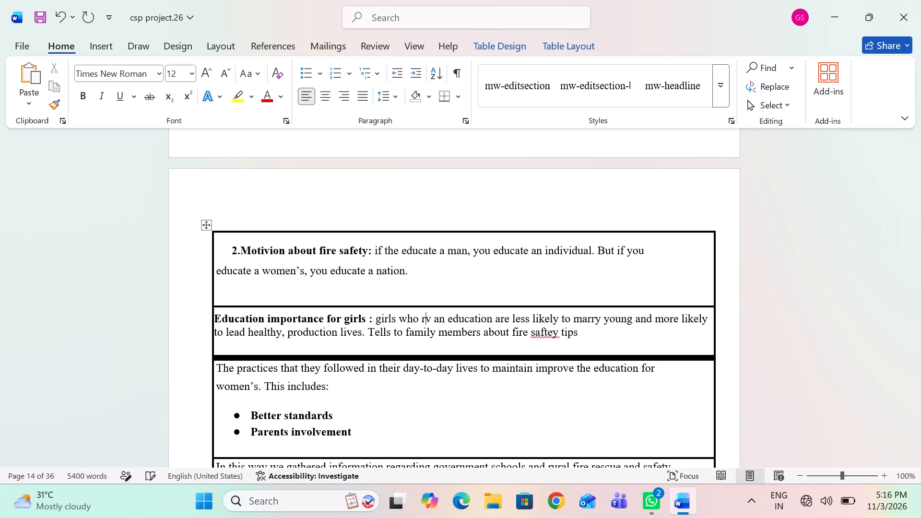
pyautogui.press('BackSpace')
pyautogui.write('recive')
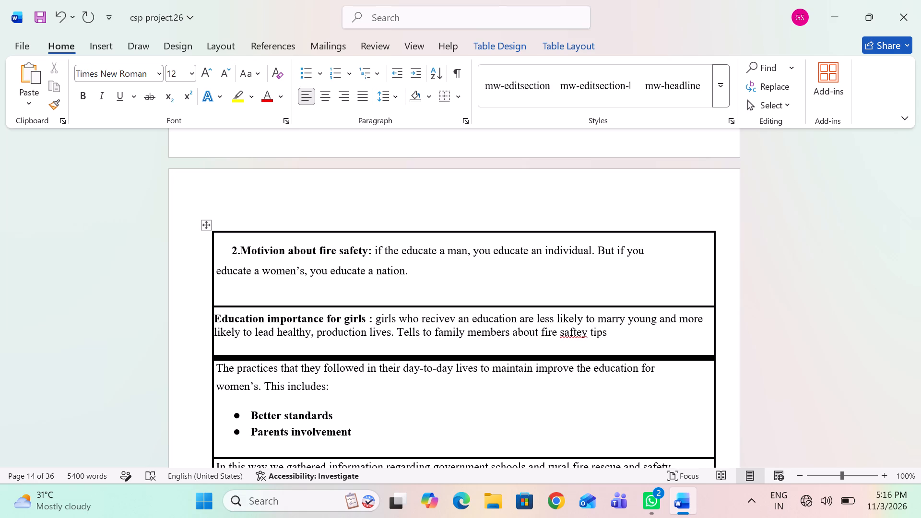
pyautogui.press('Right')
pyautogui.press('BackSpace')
# Review the pages from the activity report through the weekly logs, community problems and fire safety awareness sections to the student performance rating scale.
pyautogui.scroll(-1, 443, 319)
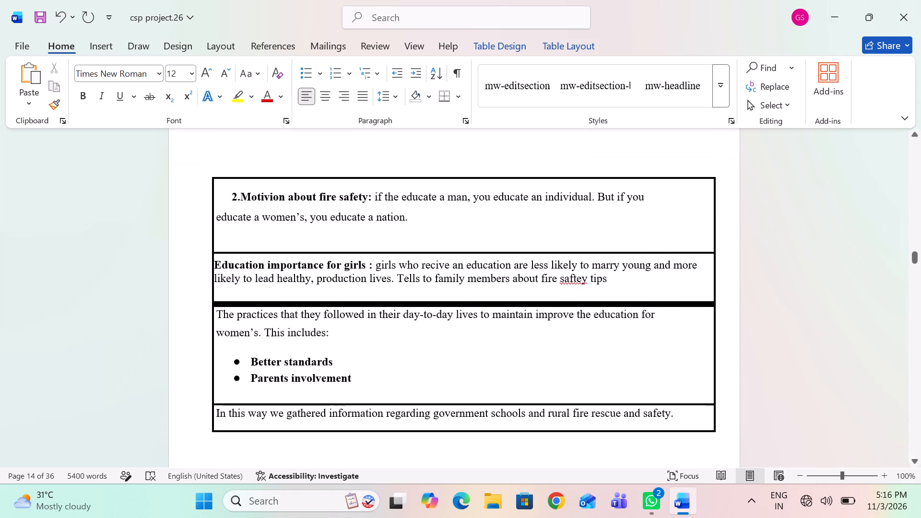
pyautogui.scroll(-7, 443, 319)
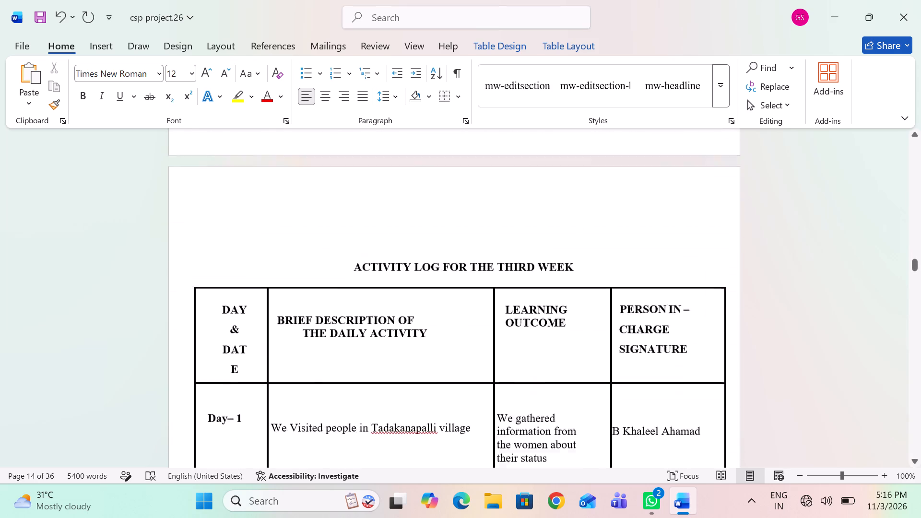
pyautogui.scroll(-8, 443, 319)
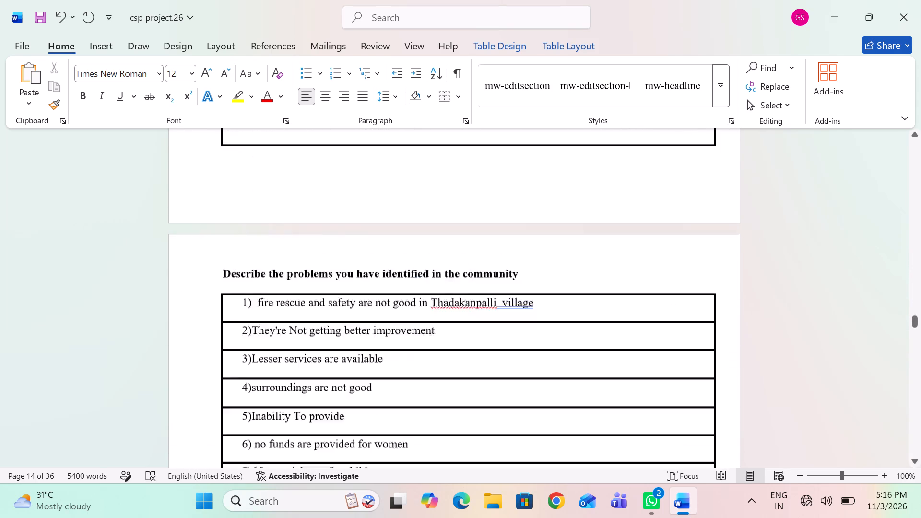
pyautogui.scroll(-5, 443, 319)
pyautogui.scroll(-4, 441, 263)
pyautogui.scroll(-20, 441, 263)
pyautogui.scroll(-2, 441, 263)
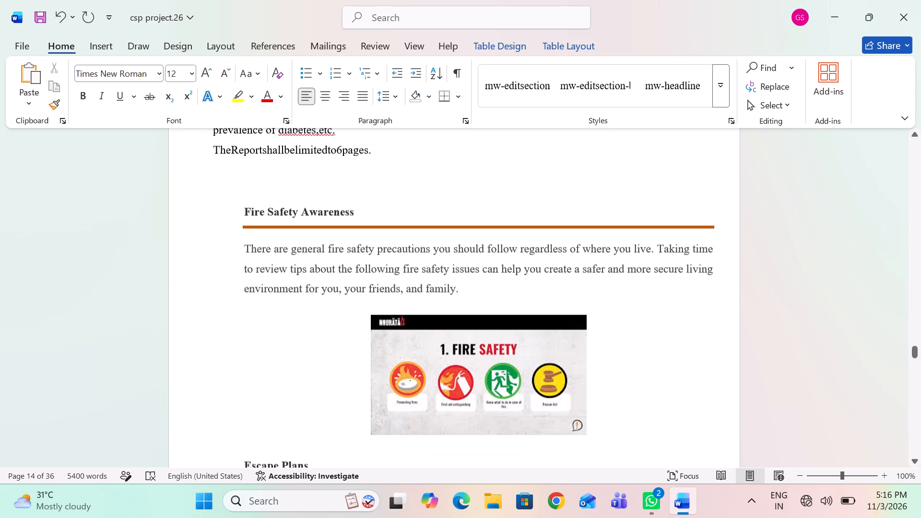
pyautogui.scroll(-8, 409, 271)
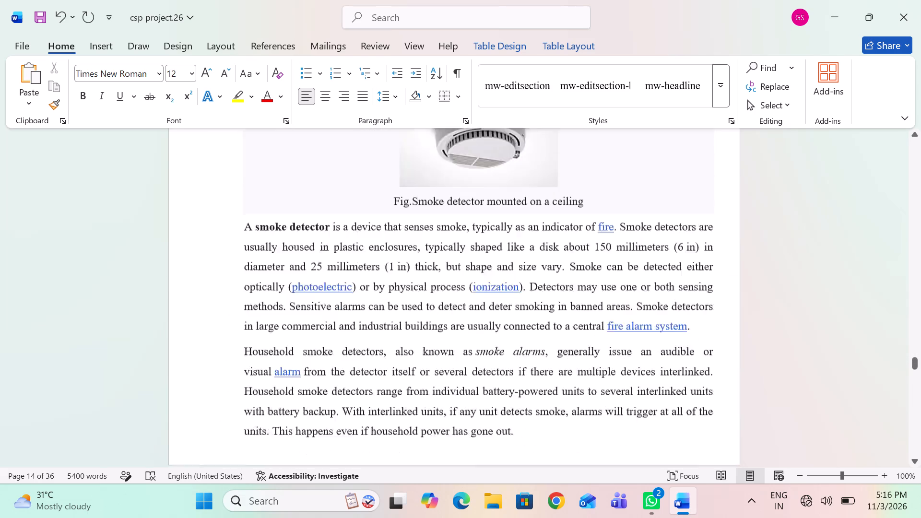
pyautogui.scroll(-7, 409, 271)
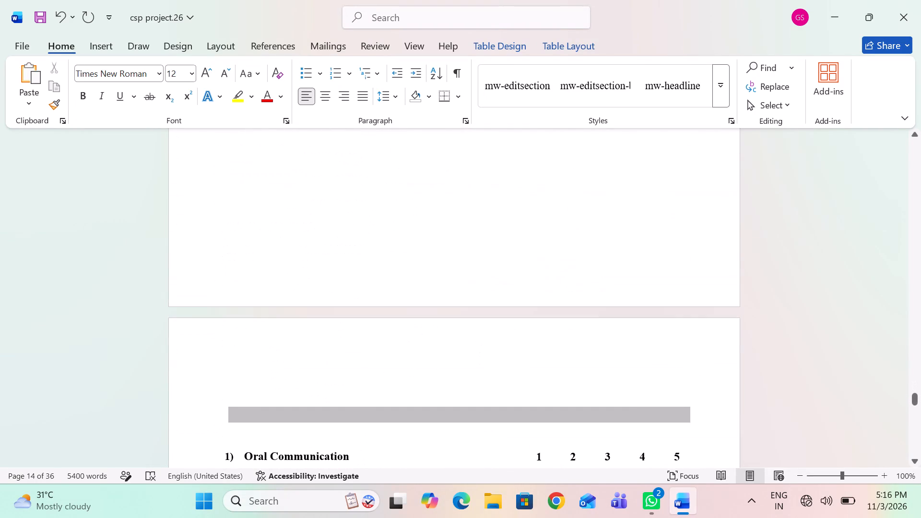
pyautogui.scroll(-2, 409, 271)
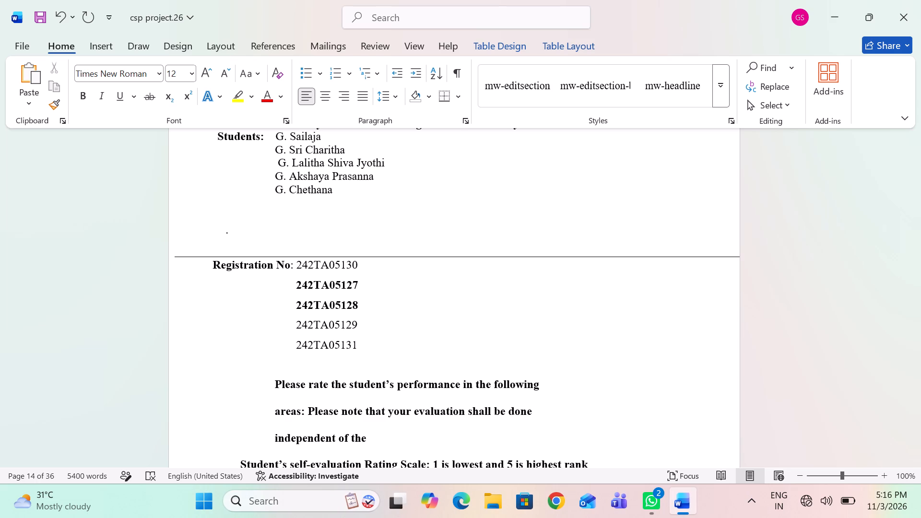
pyautogui.scroll(-2, 409, 273)
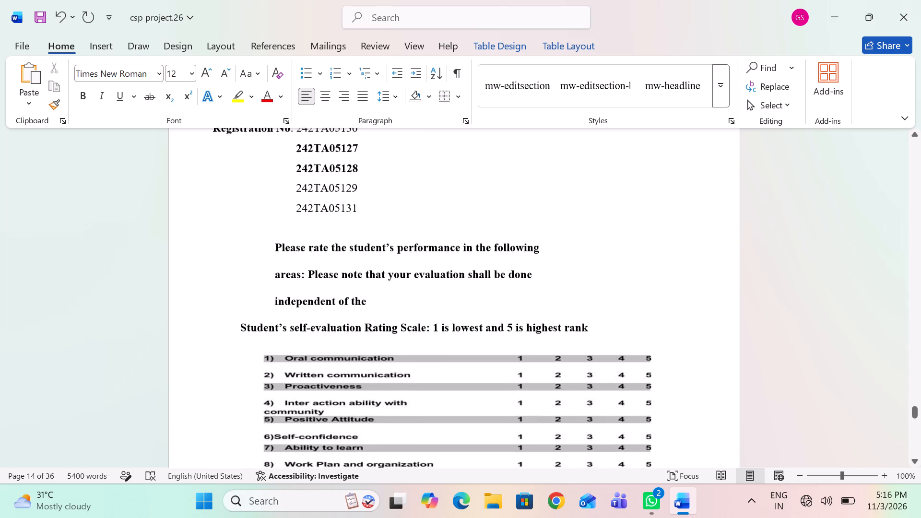
pyautogui.scroll(-1, 408, 279)
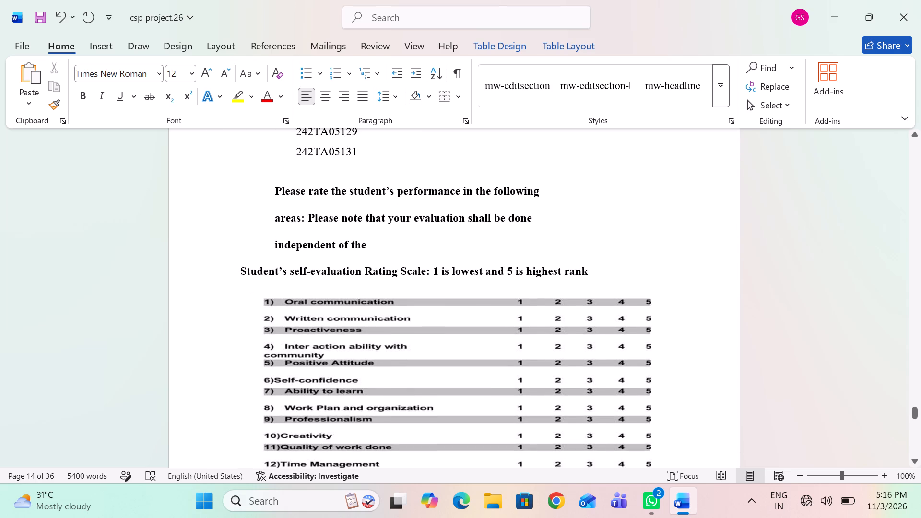
pyautogui.scroll(-1, 408, 279)
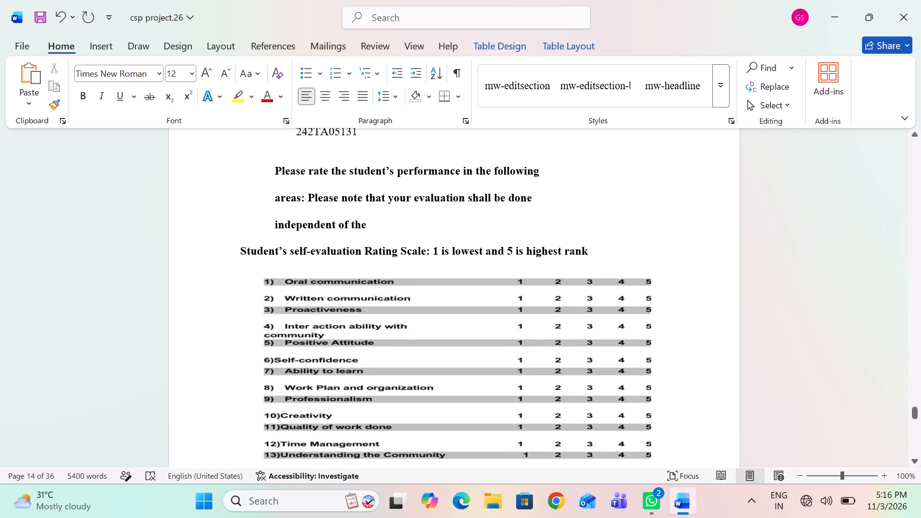
pyautogui.scroll(-2, 408, 279)
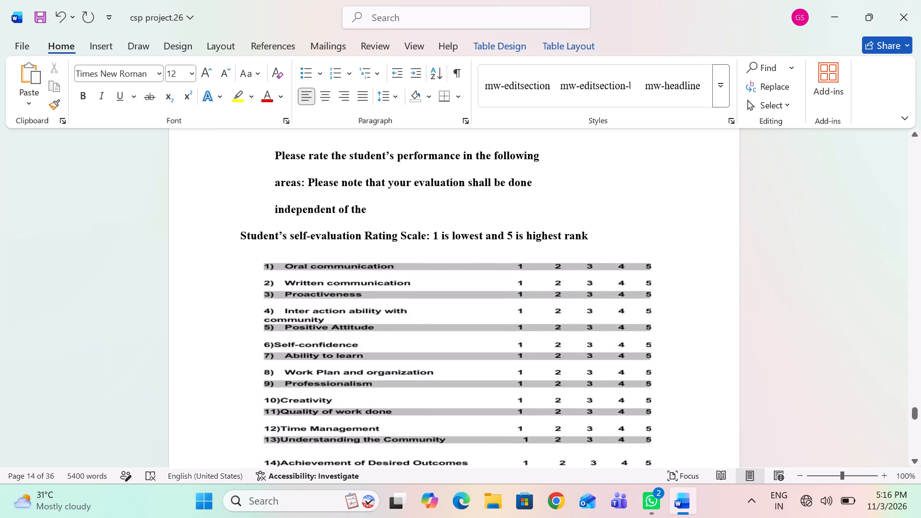
pyautogui.scroll(-1, 408, 279)
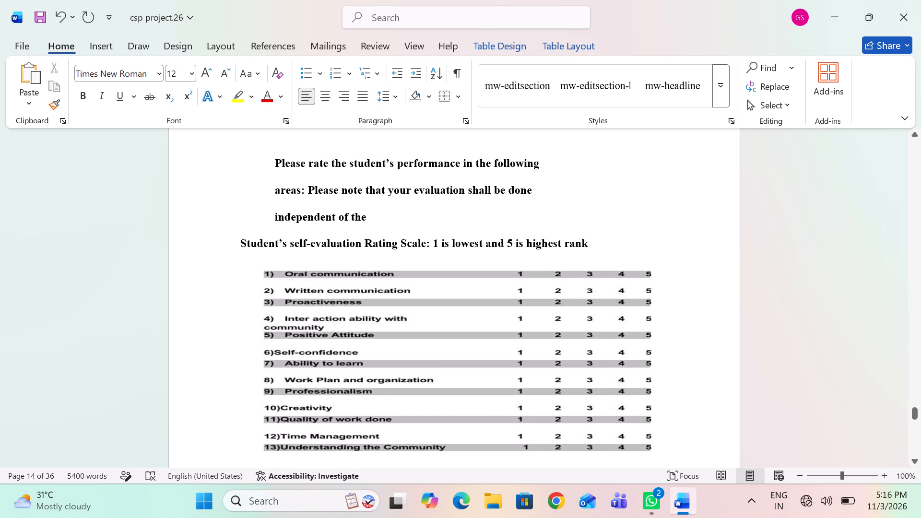
pyautogui.scroll(-1, 408, 279)
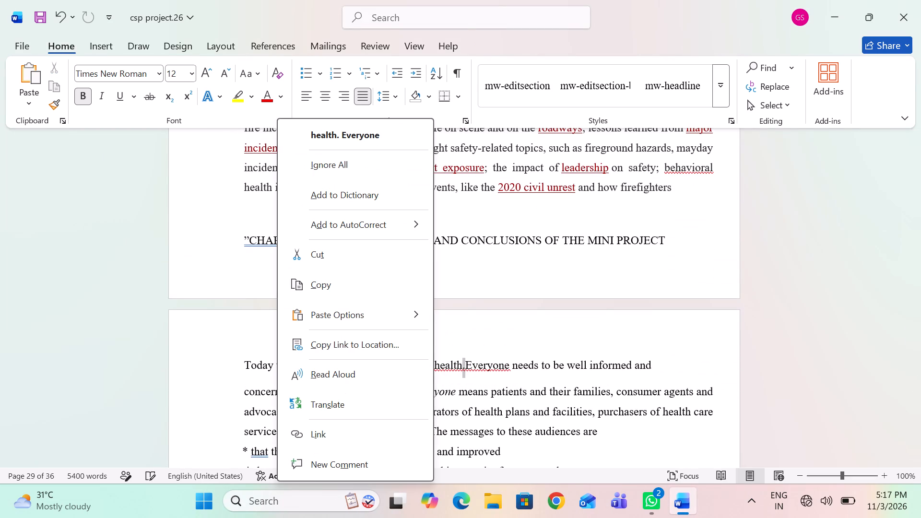
# Replace the full stop between "health" and "Everyone" with a space in the paragraph after the Chapter 6 heading.
pyautogui.click(468, 305)
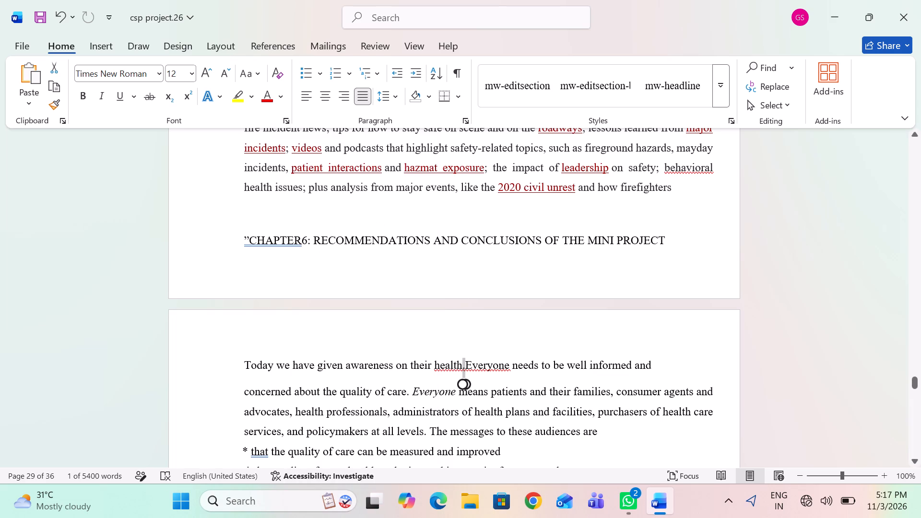
pyautogui.click(465, 352)
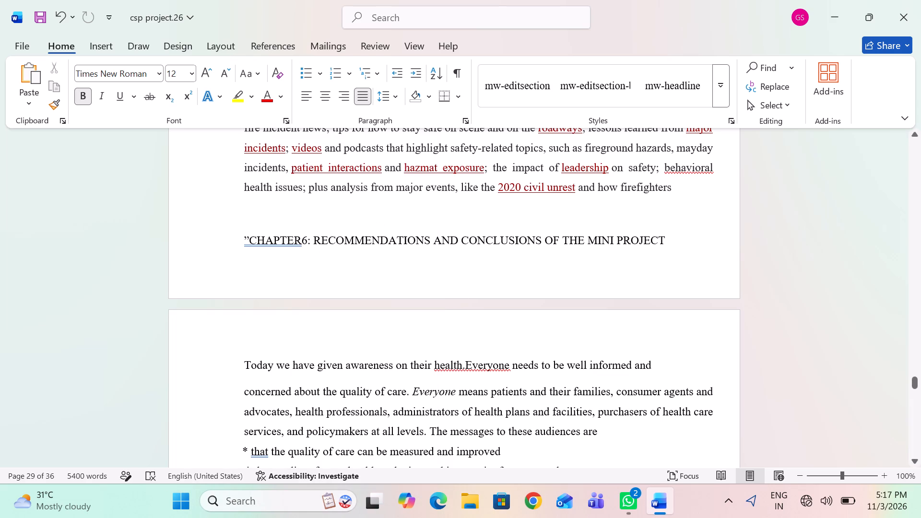
pyautogui.click(465, 368)
pyautogui.press('BackSpace')
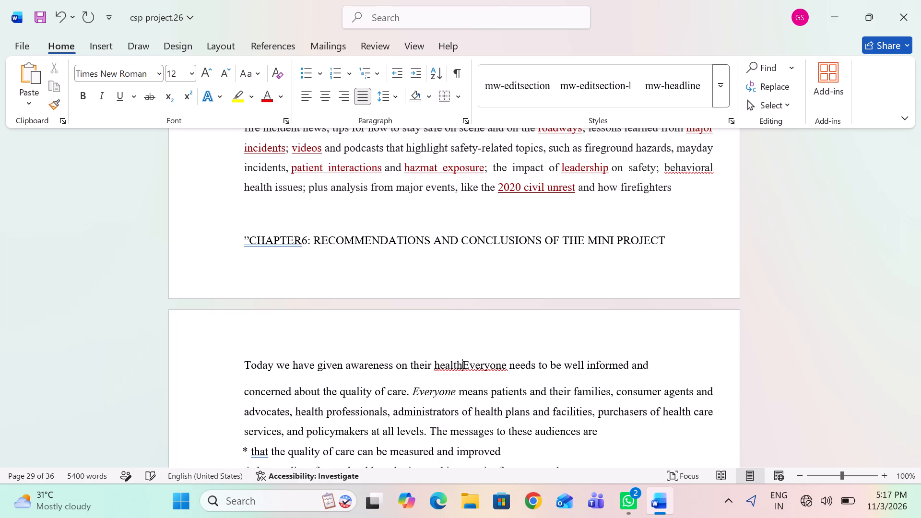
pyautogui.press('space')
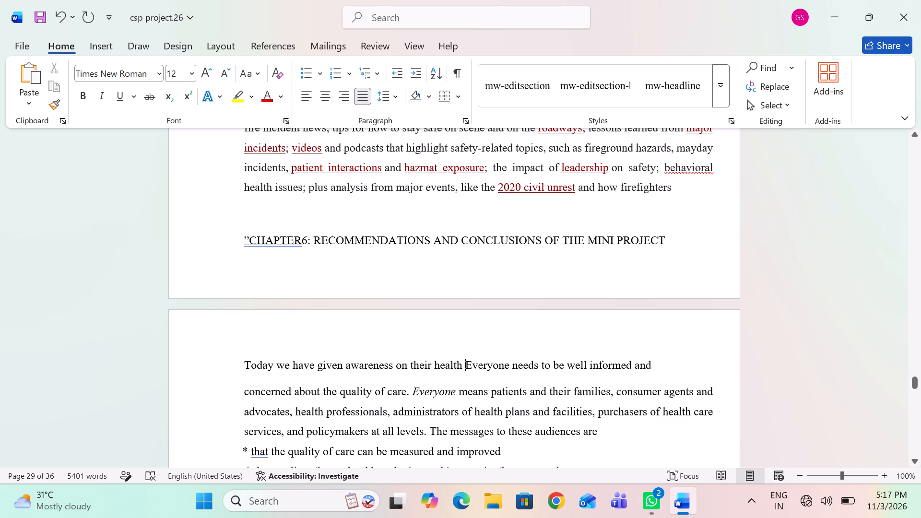
# Correct the recommendations and conclusions heading to start with "CHAPTER 6:", adding the missing space and removing the stray quotation mark.
pyautogui.click(298, 239)
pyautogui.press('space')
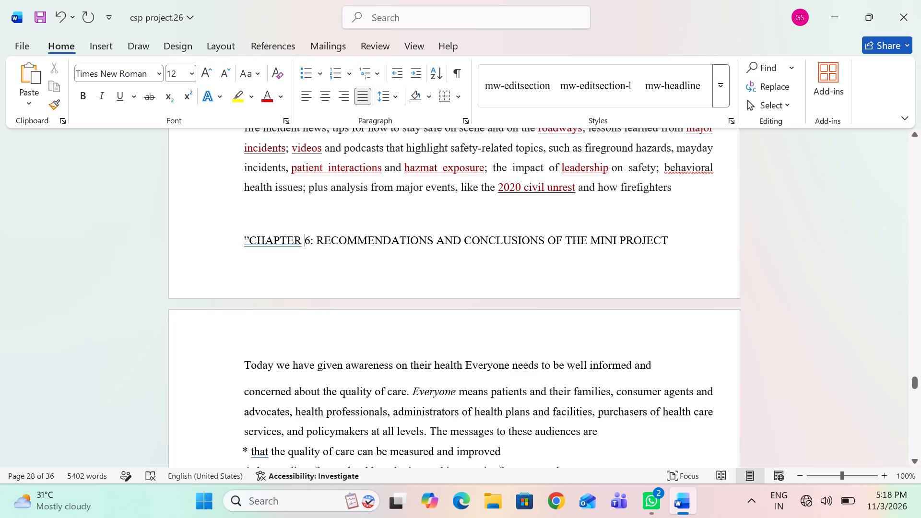
pyautogui.click(249, 241)
pyautogui.press('BackSpace')
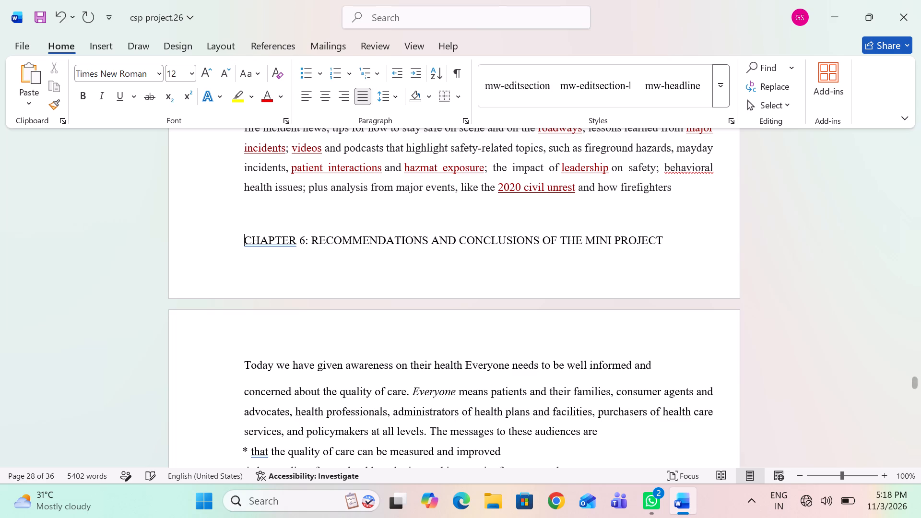
# Review the conclusions and self-evaluation pages, the earlier weekly reports and the front pages, ending at the Program Book student details.
pyautogui.scroll(-2, 249, 241)
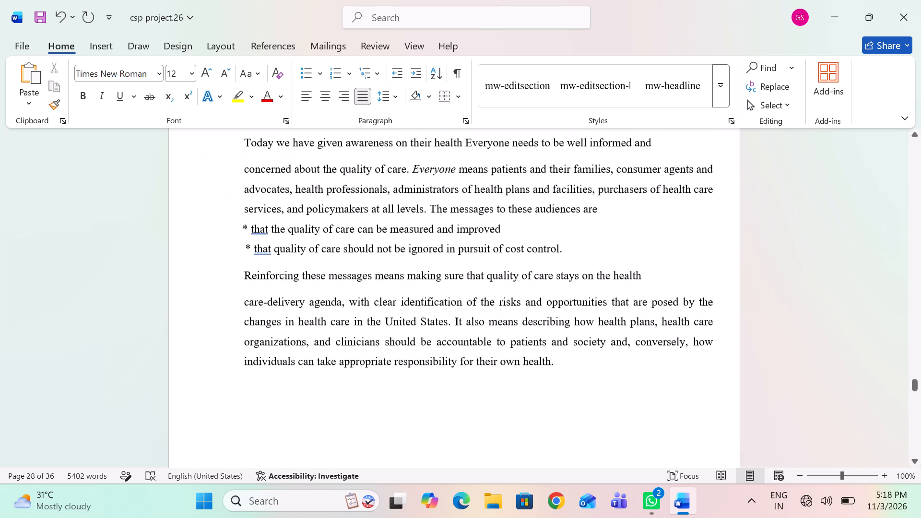
pyautogui.scroll(-6, 249, 241)
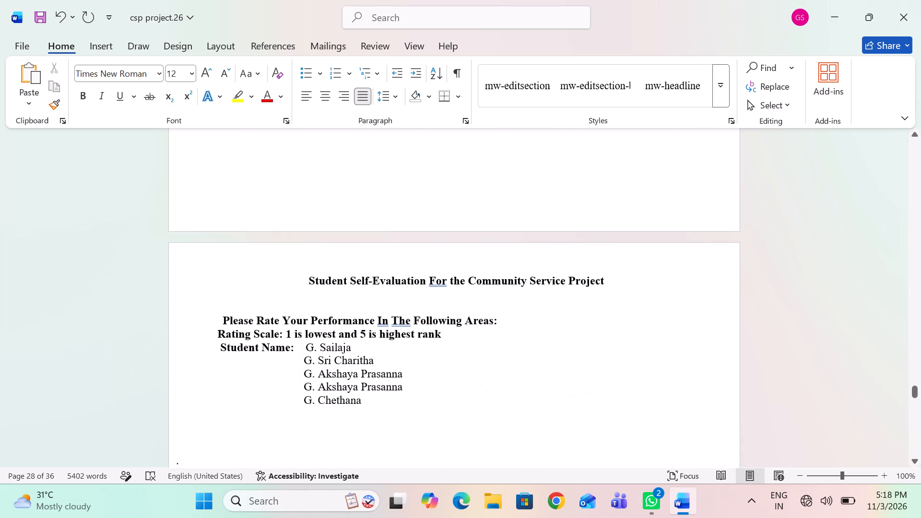
pyautogui.scroll(-2, 259, 192)
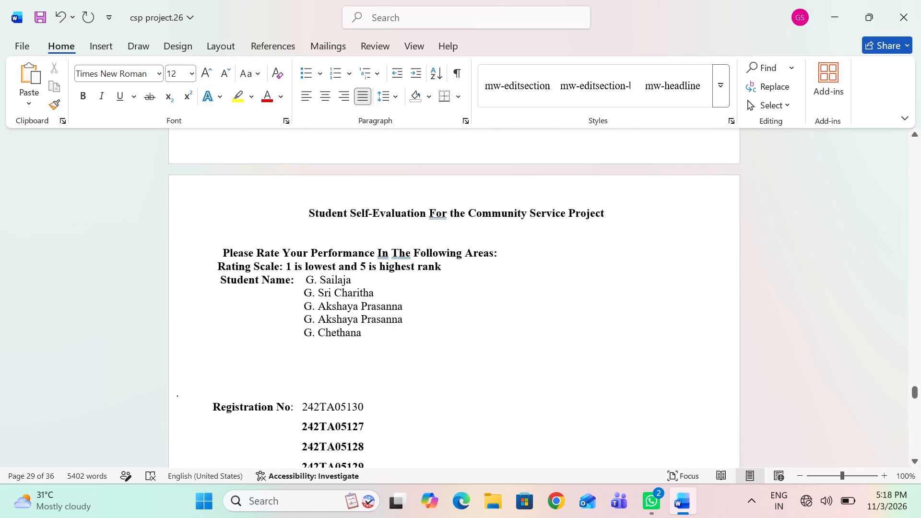
pyautogui.scroll(4, 405, 228)
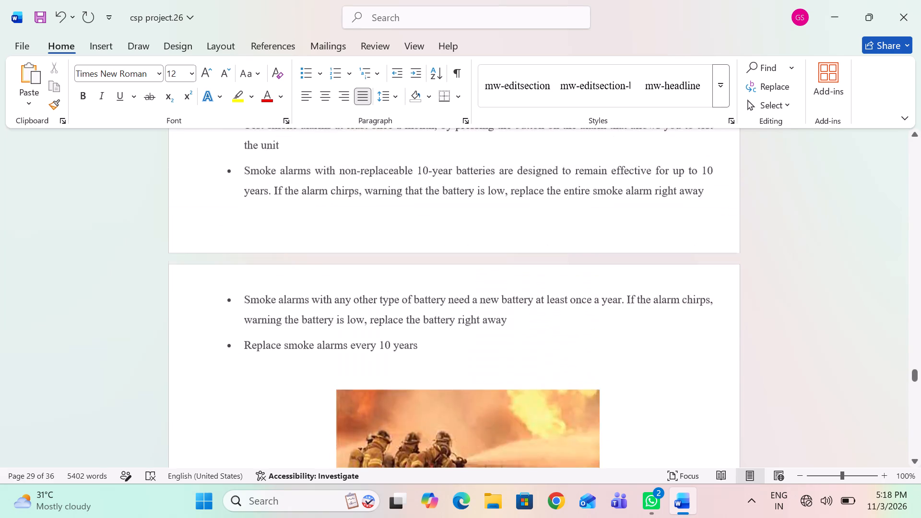
pyautogui.scroll(4, 405, 228)
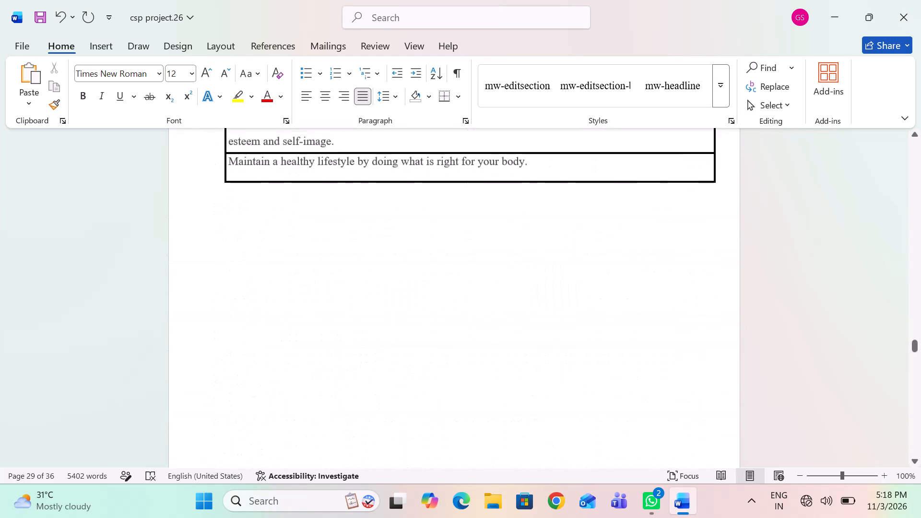
pyautogui.scroll(4, 405, 228)
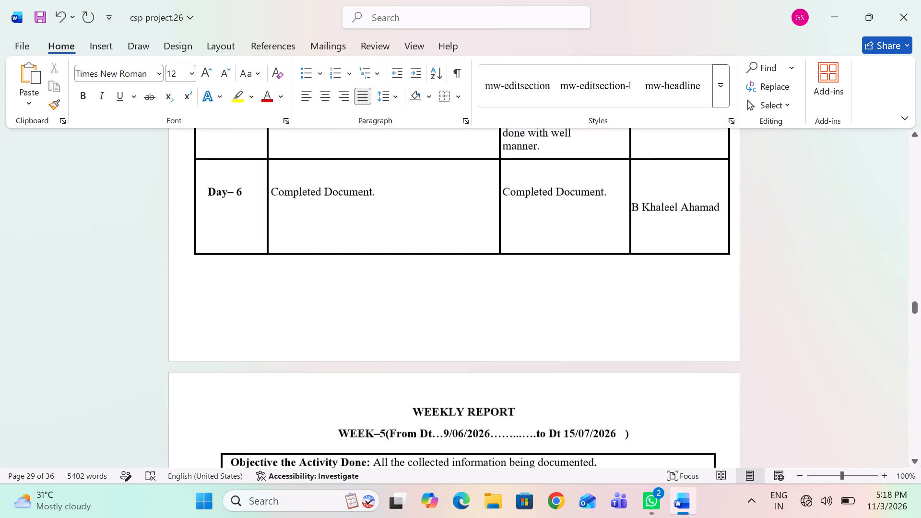
pyautogui.scroll(6, 405, 228)
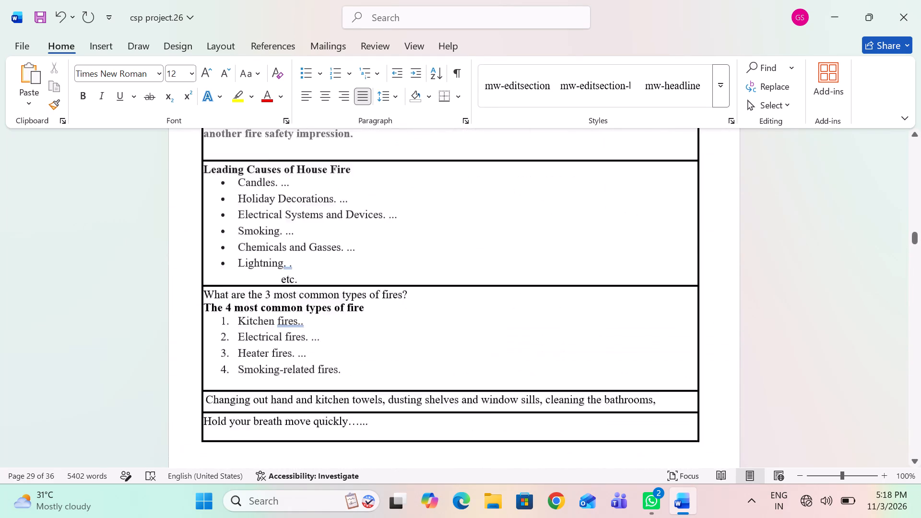
pyautogui.scroll(11, 405, 228)
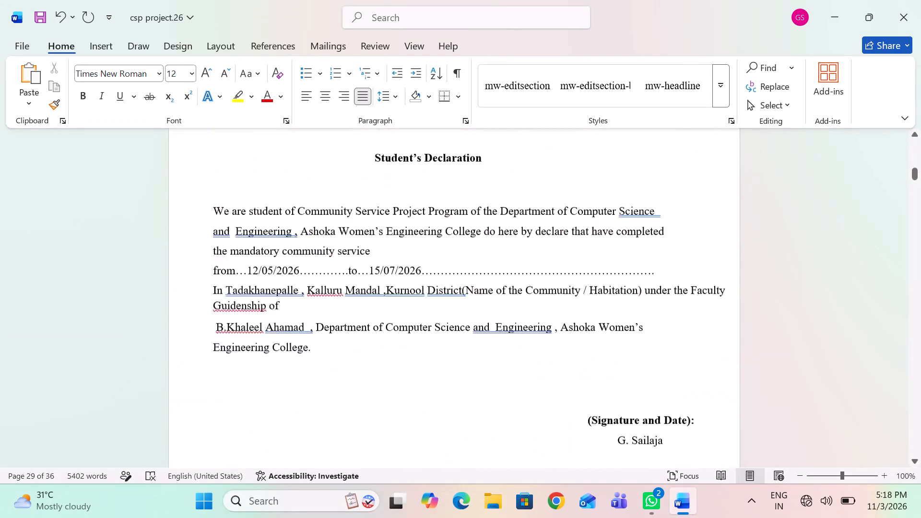
pyautogui.scroll(2, 405, 228)
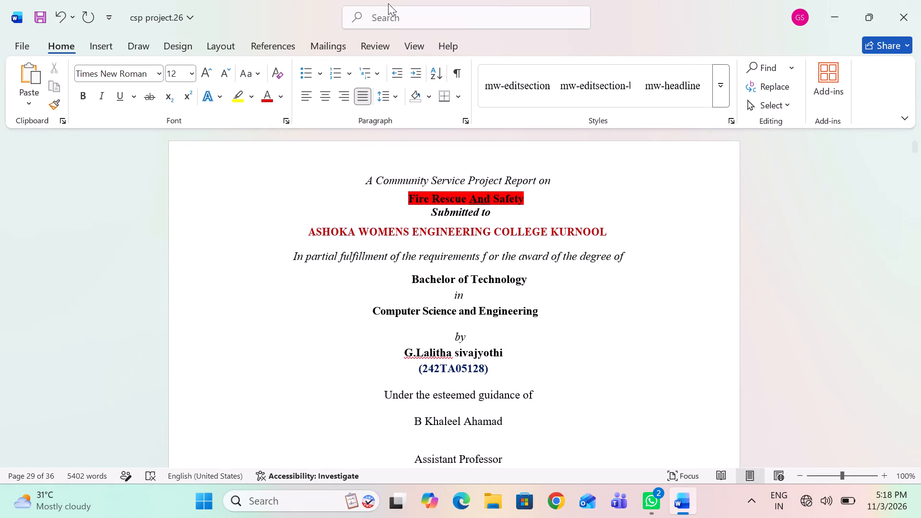
pyautogui.scroll(-3, 397, 263)
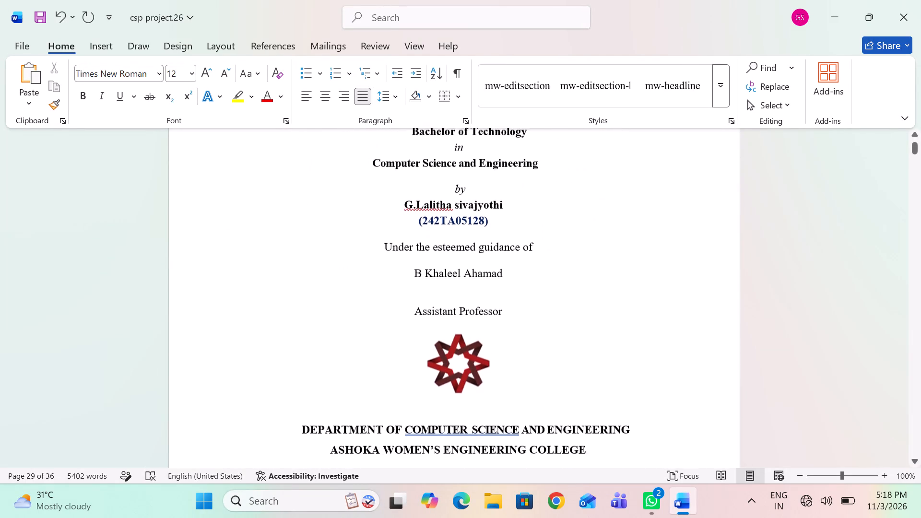
pyautogui.scroll(-6, 397, 263)
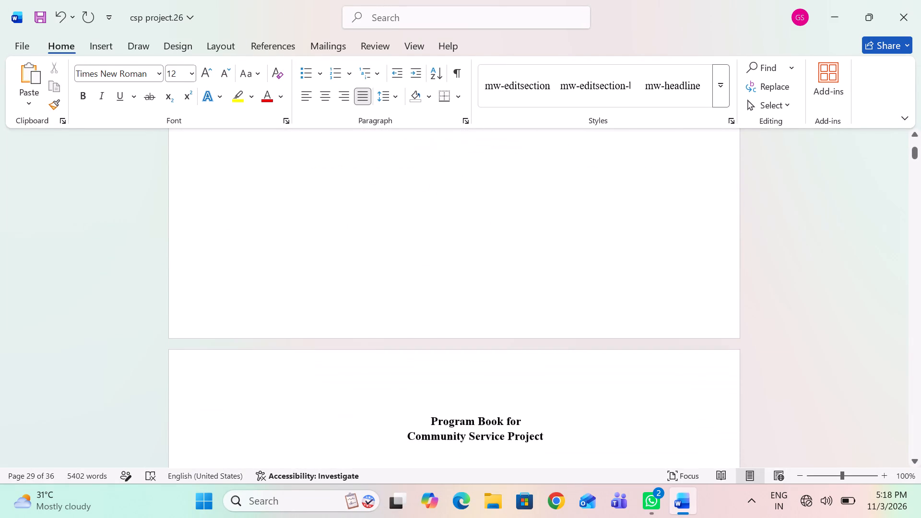
pyautogui.scroll(-4, 397, 263)
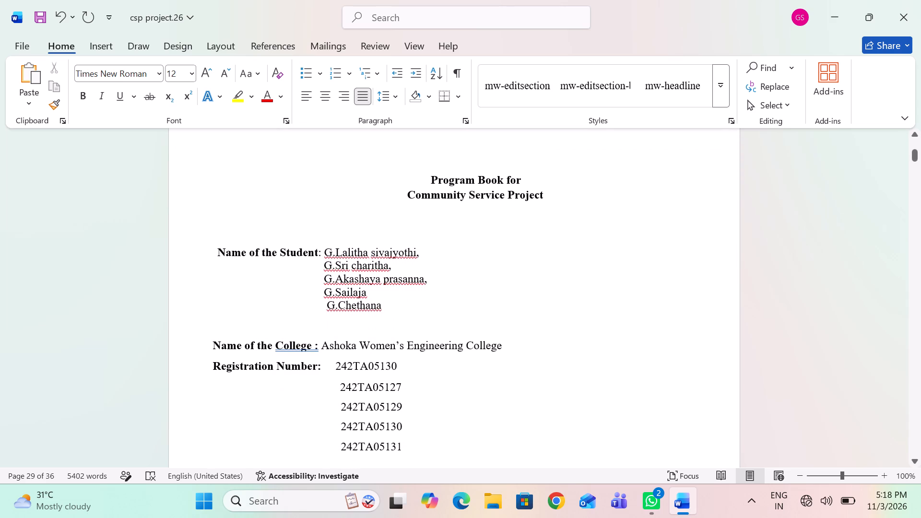
pyautogui.scroll(-2, 397, 263)
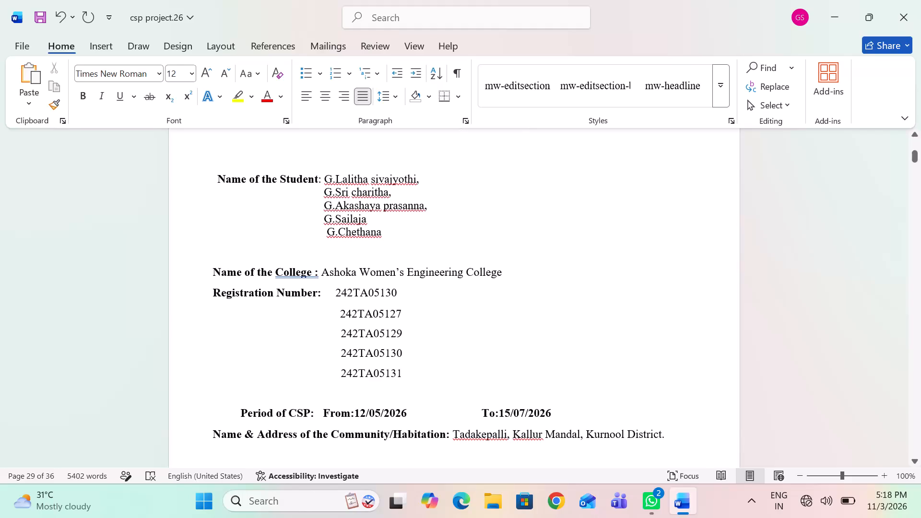
# Replace the first name in the Program Book student list with the fourth-listed student's name, with a space after the initial.
pyautogui.click(420, 180)
pyautogui.press('BackSpace')
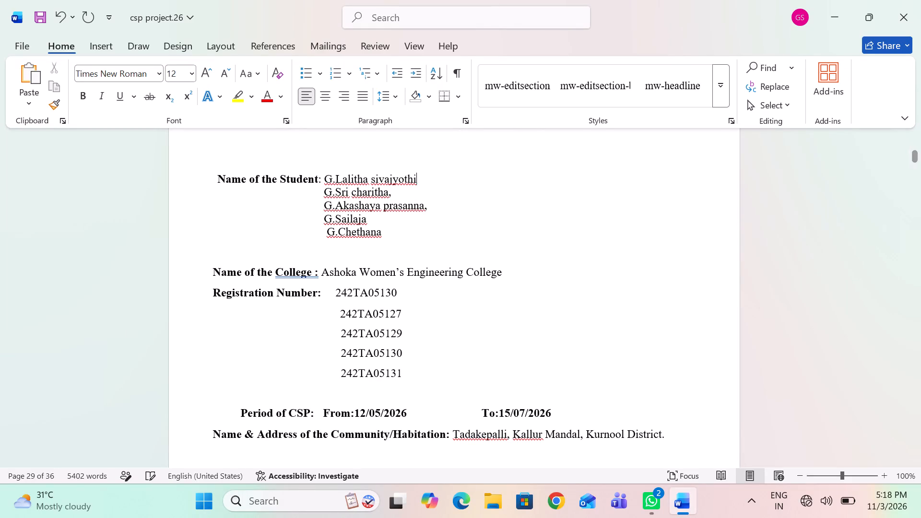
pyautogui.press('BackSpace')
pyautogui.press('BackSpace')
pyautogui.press('BackSpace')
pyautogui.press('BackSpace')
pyautogui.press('BackSpace')
pyautogui.press('BackSpace')
pyautogui.press('BackSpace')
pyautogui.press('BackSpace')
pyautogui.press('BackSpace')
pyautogui.press('BackSpace')
pyautogui.press('BackSpace')
pyautogui.press('BackSpace')
pyautogui.press('BackSpace')
pyautogui.press('BackSpace')
pyautogui.press('BackSpace')
pyautogui.press('BackSpace')
pyautogui.press('BackSpace')
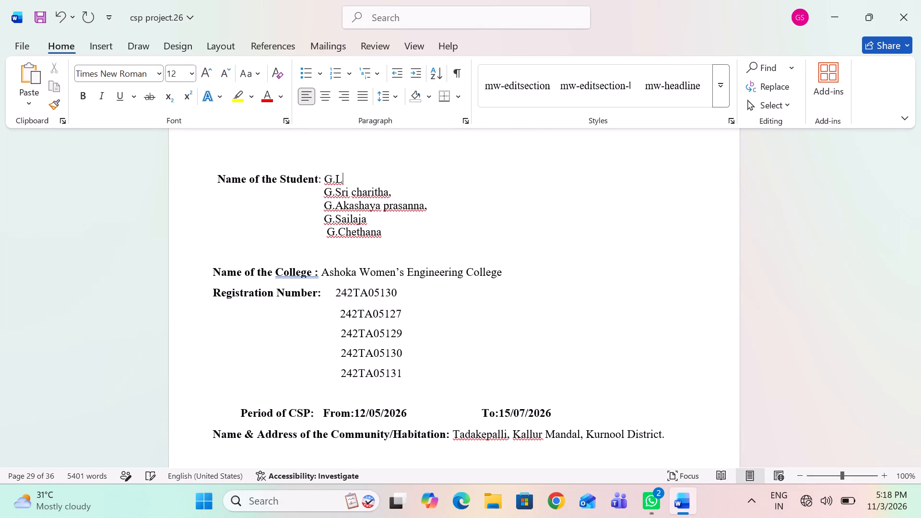
pyautogui.press('BackSpace')
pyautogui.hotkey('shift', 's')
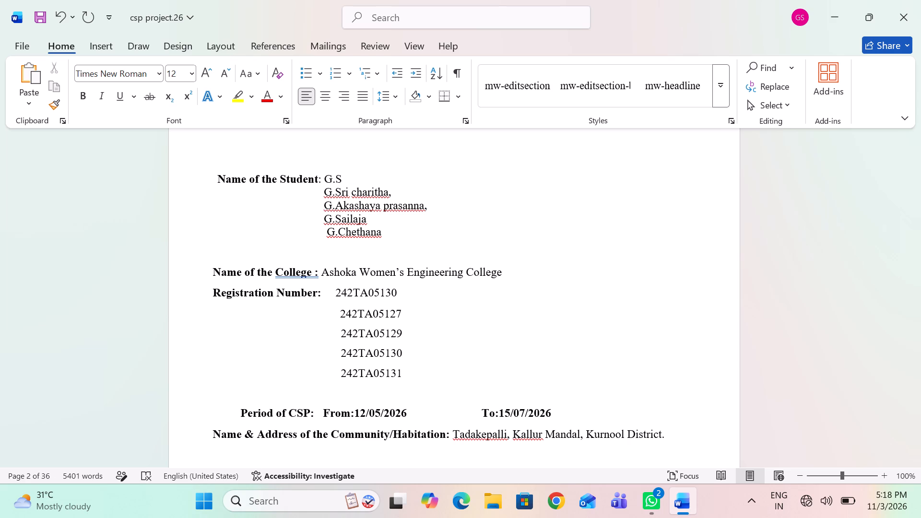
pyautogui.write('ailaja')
pyautogui.click(336, 180)
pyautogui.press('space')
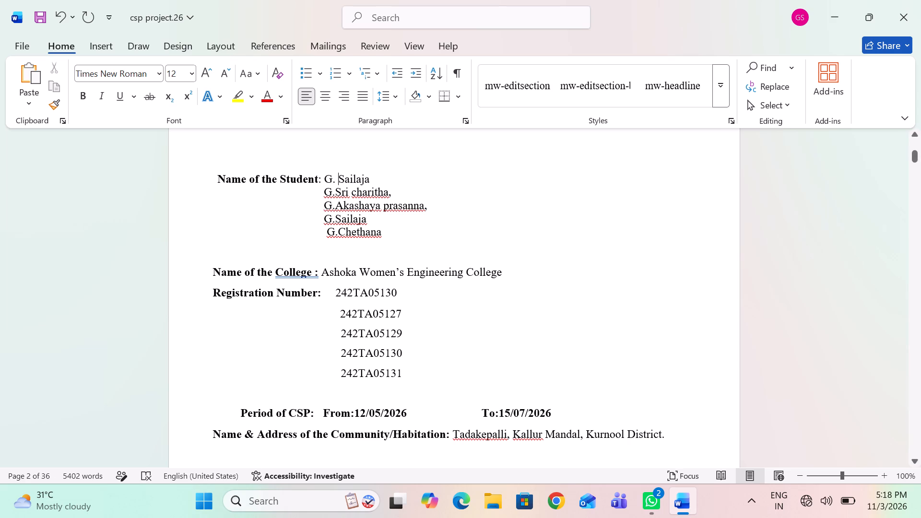
# Correct the second student's name in the Program Book list by adding a space after the initial and capitalising its last word.
pyautogui.click(334, 193)
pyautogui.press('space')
pyautogui.click(359, 191)
pyautogui.press('BackSpace')
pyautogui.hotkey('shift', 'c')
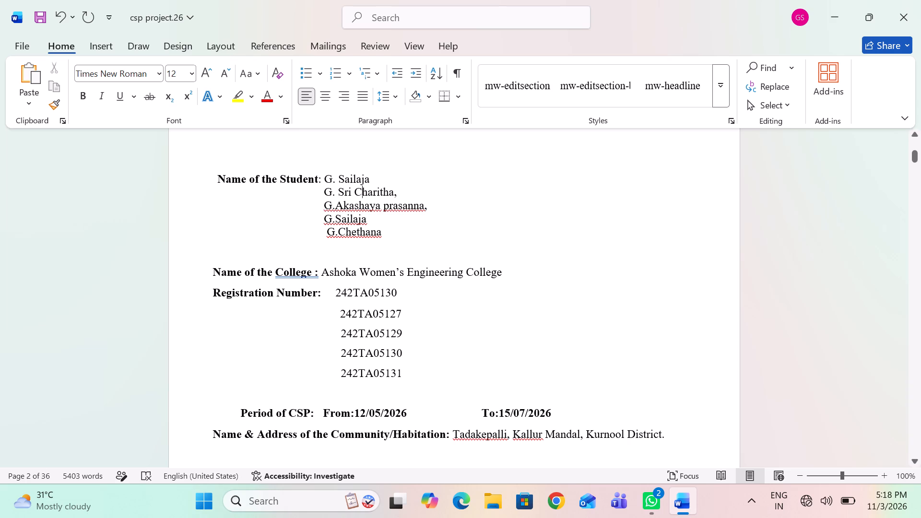
# Correct the third student's name in the Program Book list: capitalise its last word, remove the extra "a" and add a space after the initial.
pyautogui.click(389, 206)
pyautogui.press('BackSpace')
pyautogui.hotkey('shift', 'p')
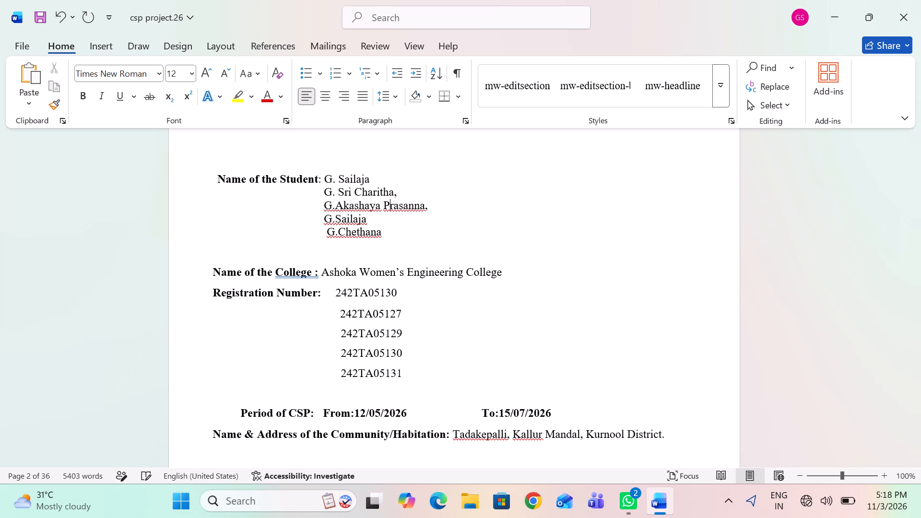
pyautogui.click(354, 206)
pyautogui.press('BackSpace')
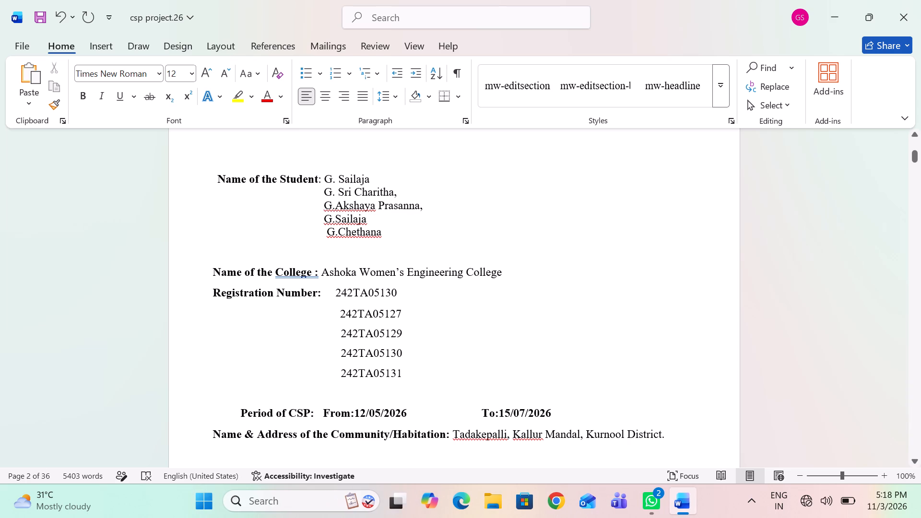
pyautogui.click(333, 207)
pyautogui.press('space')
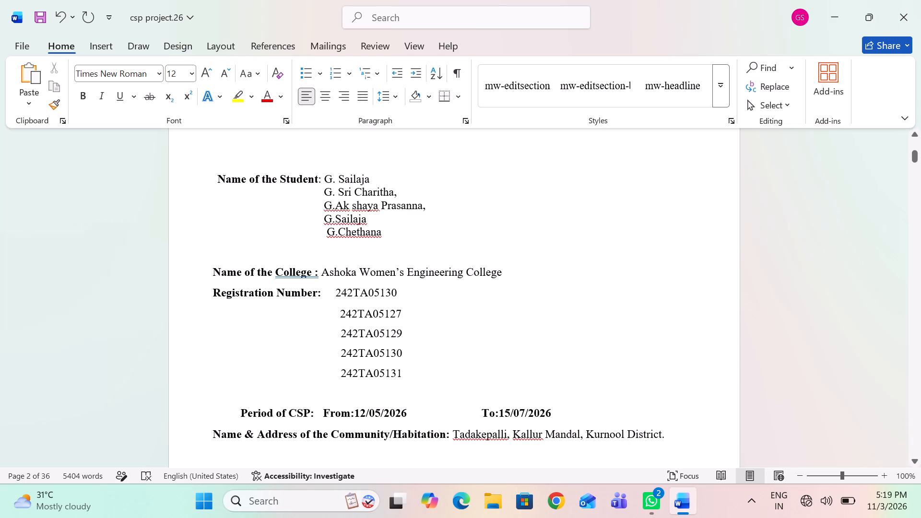
pyautogui.click(335, 207)
pyautogui.press('BackSpace')
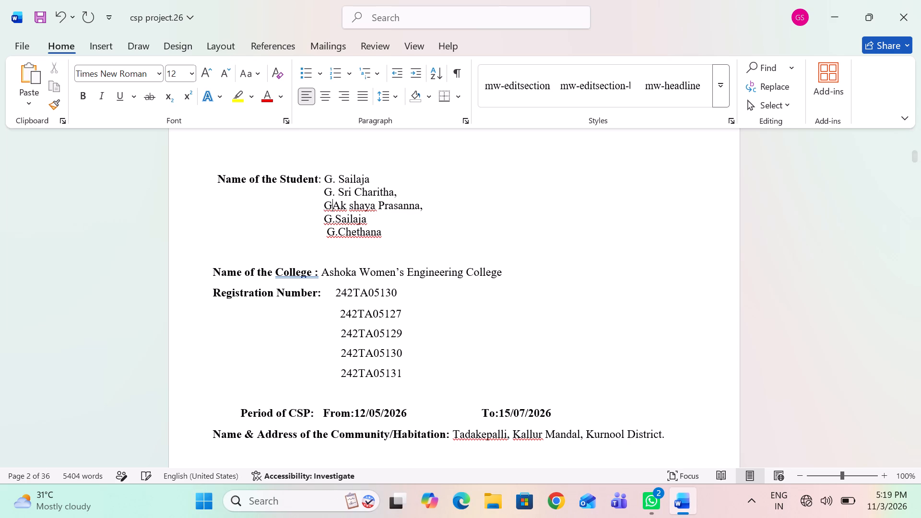
pyautogui.click(335, 207)
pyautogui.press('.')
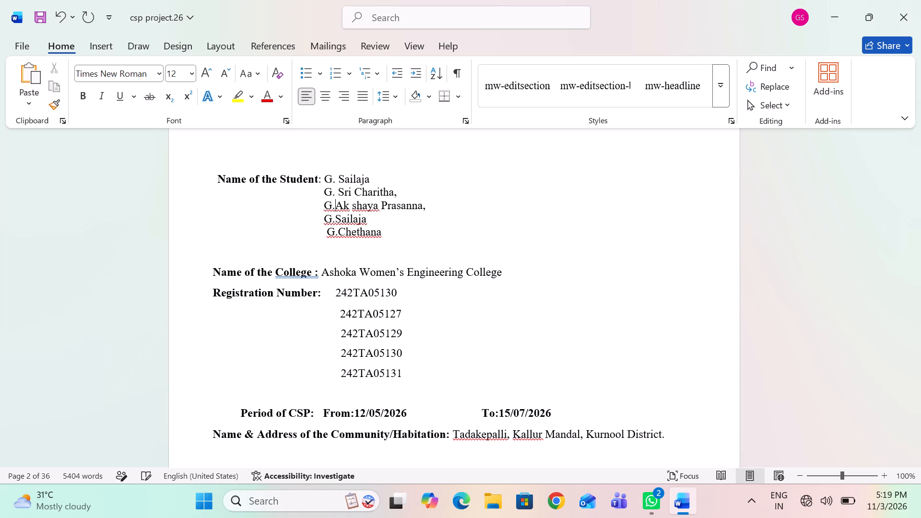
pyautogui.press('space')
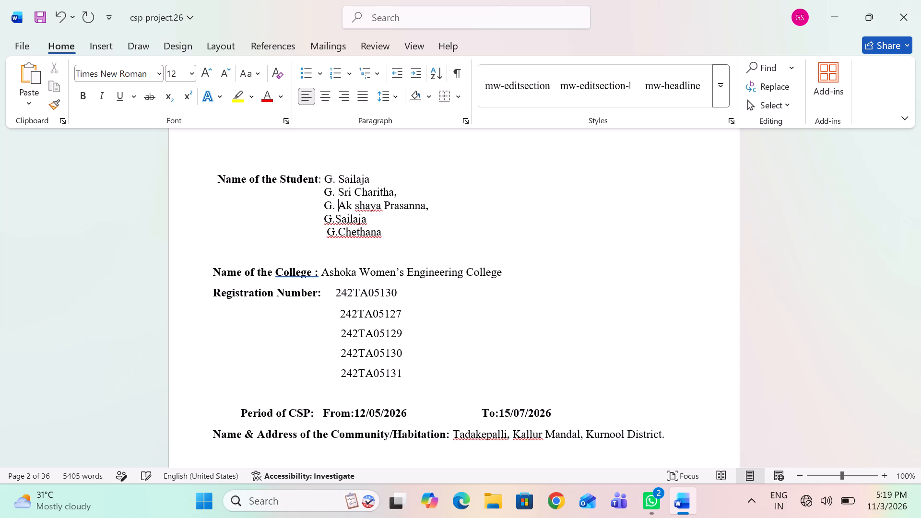
pyautogui.click(356, 205)
pyautogui.press('BackSpace')
# Replace the fourth name in the Program Book student list with the cover-page student's name, using three capitalised words after the initial and a space.
pyautogui.click(367, 221)
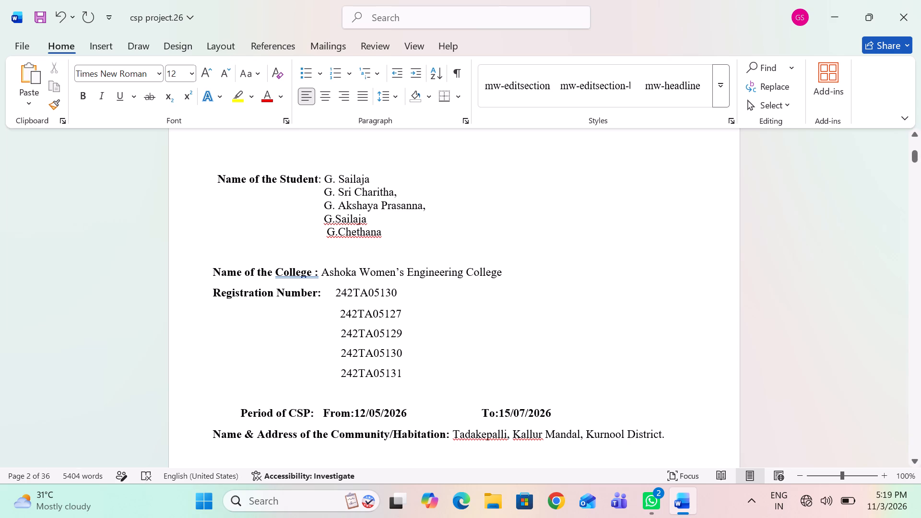
pyautogui.press('BackSpace')
pyautogui.press('BackSpace')
pyautogui.press('BackSpace')
pyautogui.press('BackSpace')
pyautogui.press('BackSpace')
pyautogui.press('BackSpace')
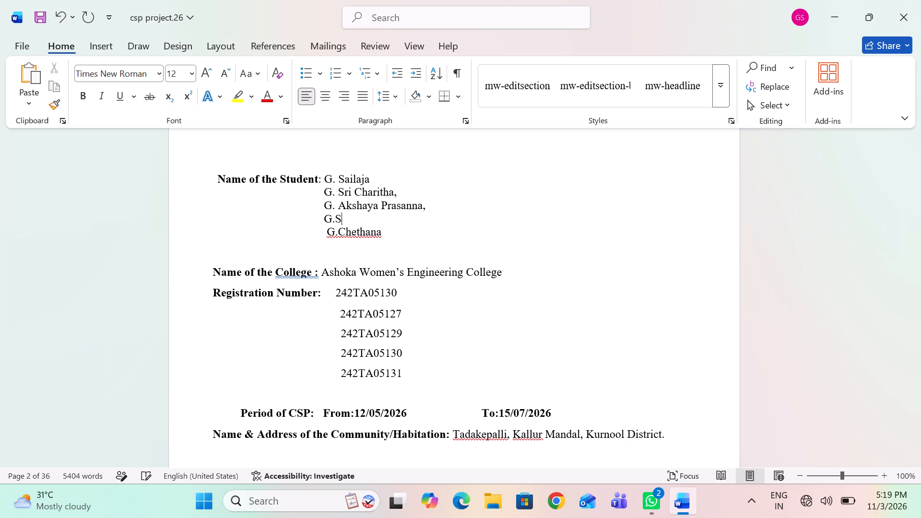
pyautogui.press('BackSpace')
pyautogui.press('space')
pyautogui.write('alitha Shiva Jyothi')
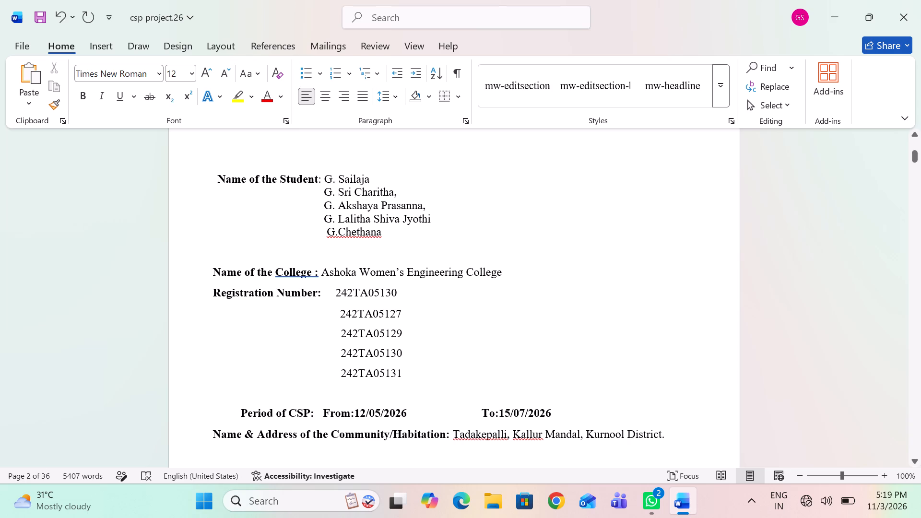
# Add a space after the initial in the fifth student's name in the Program Book list.
pyautogui.click(337, 232)
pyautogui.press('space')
# Shift the first Program Book registration number one space along to line it up with the numbers below.
pyautogui.click(336, 293)
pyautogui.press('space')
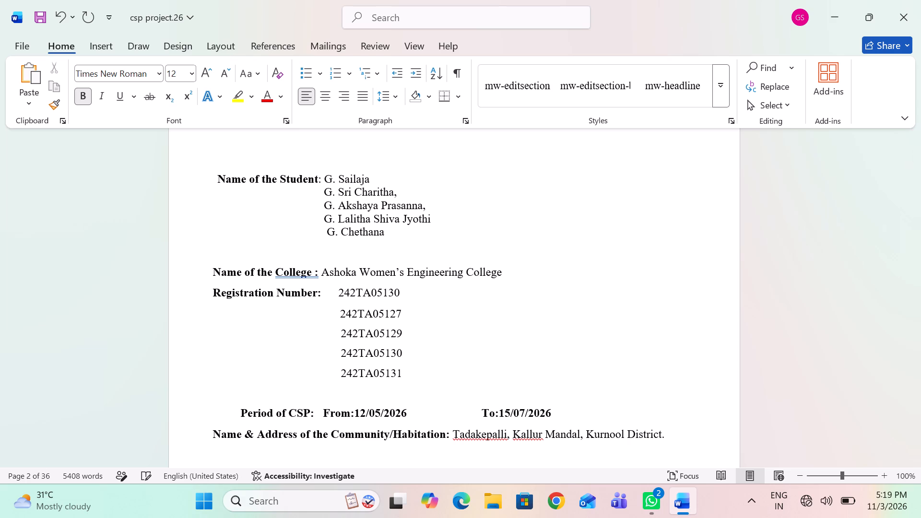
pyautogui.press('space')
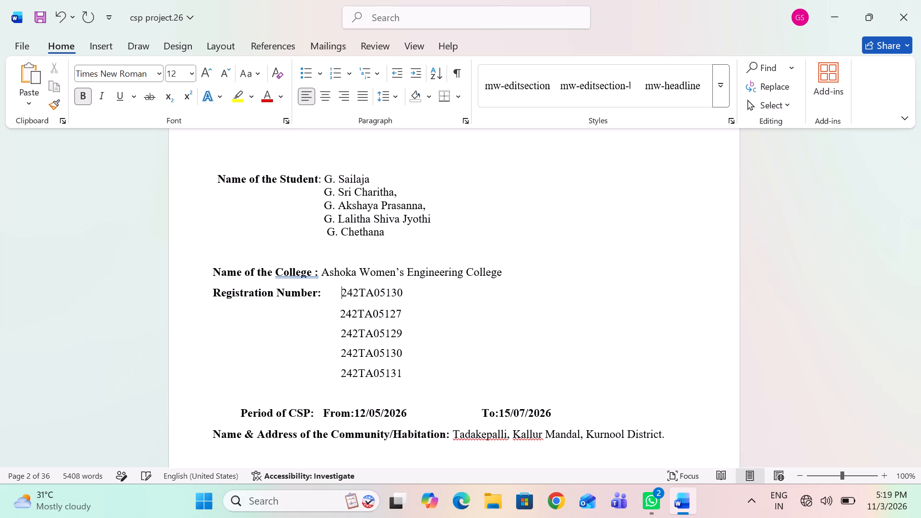
pyautogui.click(336, 293)
pyautogui.press('BackSpace')
# Review the pages from the Program Book details to the Acknowledgements, returning to the endorsements under the Student's Declaration.
pyautogui.scroll(-1, 336, 293)
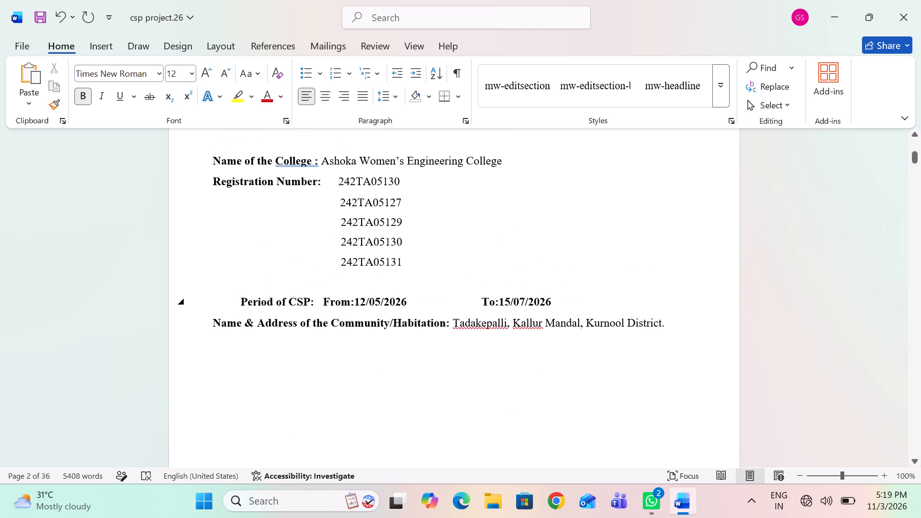
pyautogui.scroll(-8, 322, 258)
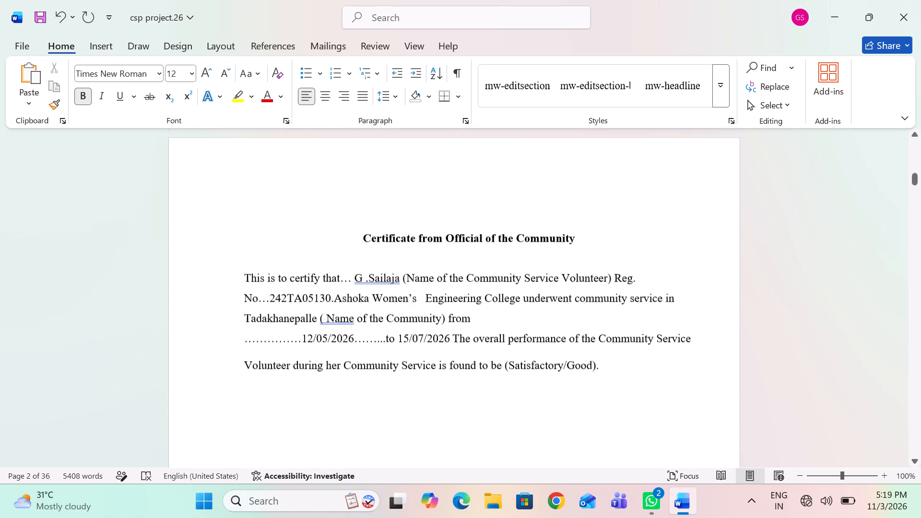
pyautogui.hscroll(1, 322, 258)
pyautogui.scroll(1, 322, 258)
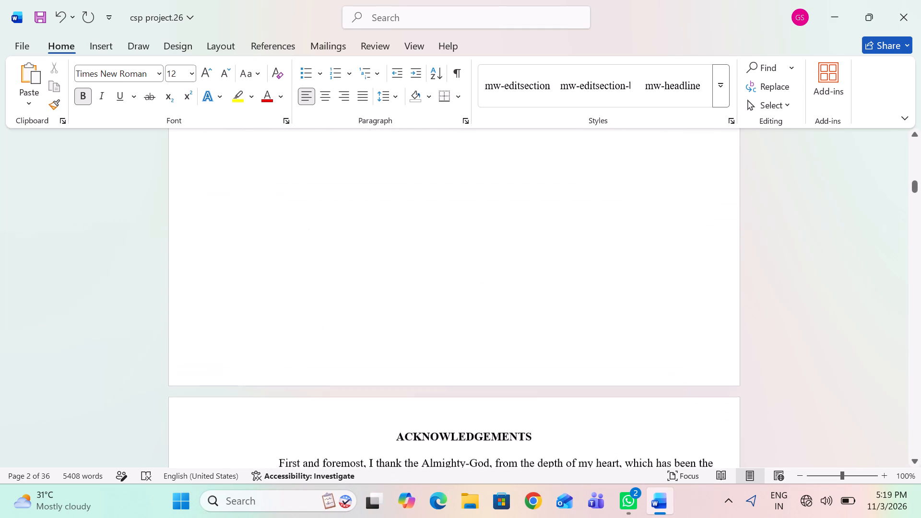
pyautogui.scroll(3, 322, 258)
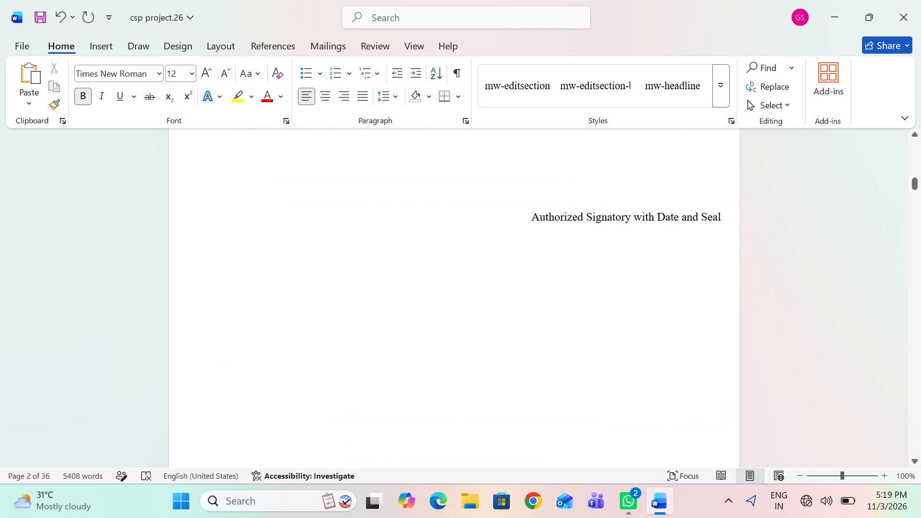
pyautogui.scroll(5, 322, 258)
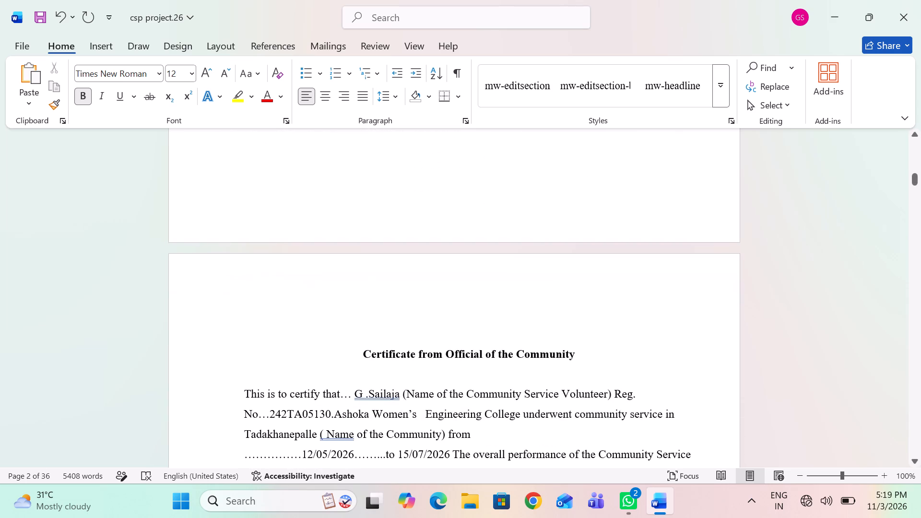
pyautogui.scroll(1, 322, 258)
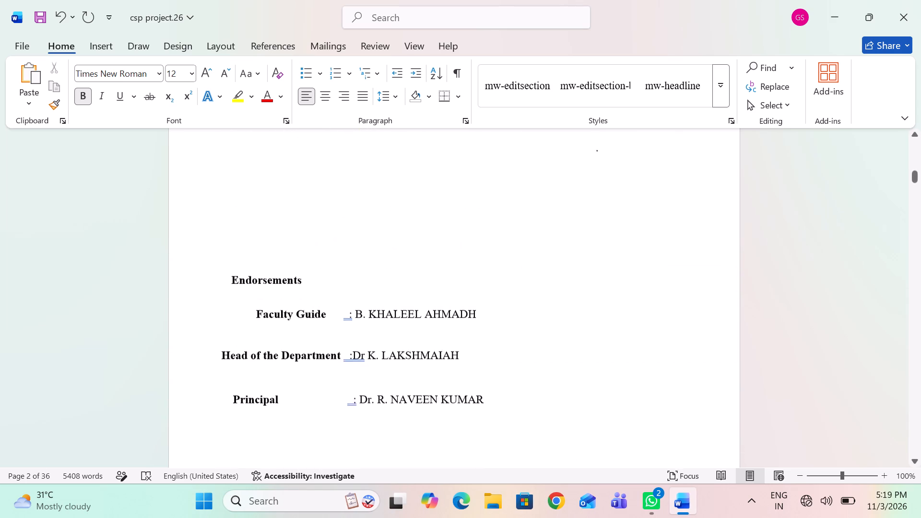
pyautogui.scroll(2, 322, 258)
pyautogui.scroll(-1, 322, 258)
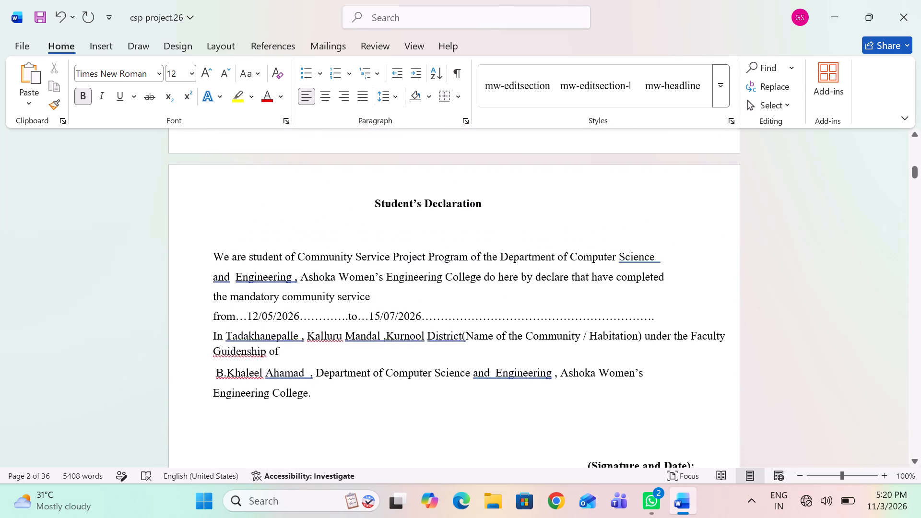
pyautogui.scroll(-2, 322, 258)
pyautogui.scroll(1, 322, 258)
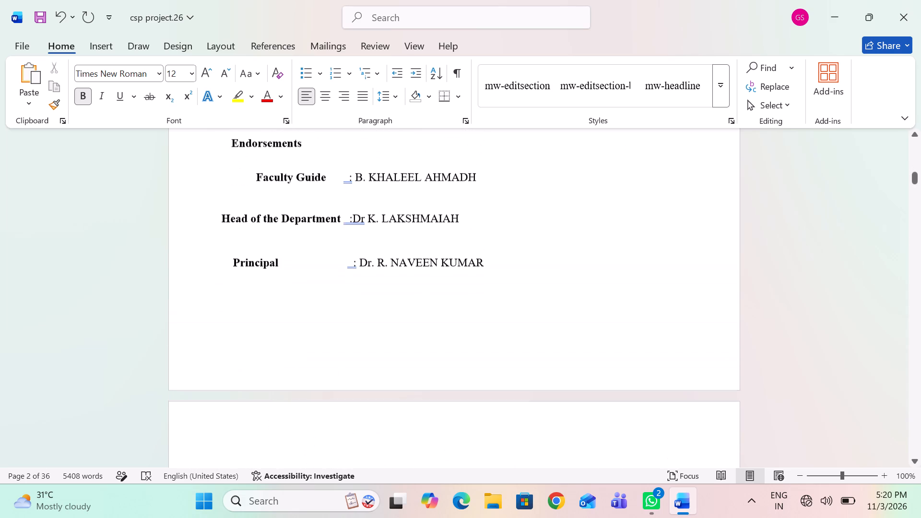
pyautogui.scroll(3, 322, 258)
# Remove surplus blank lines directly above the Endorsements heading on the Student's Declaration page.
pyautogui.click(304, 264)
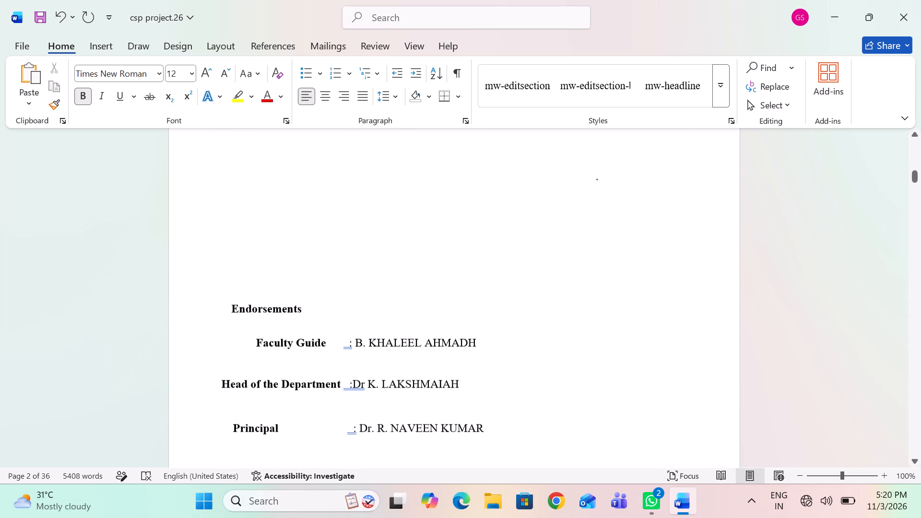
pyautogui.press('BackSpace')
pyautogui.press('BackSpace')
pyautogui.press('BackSpace')
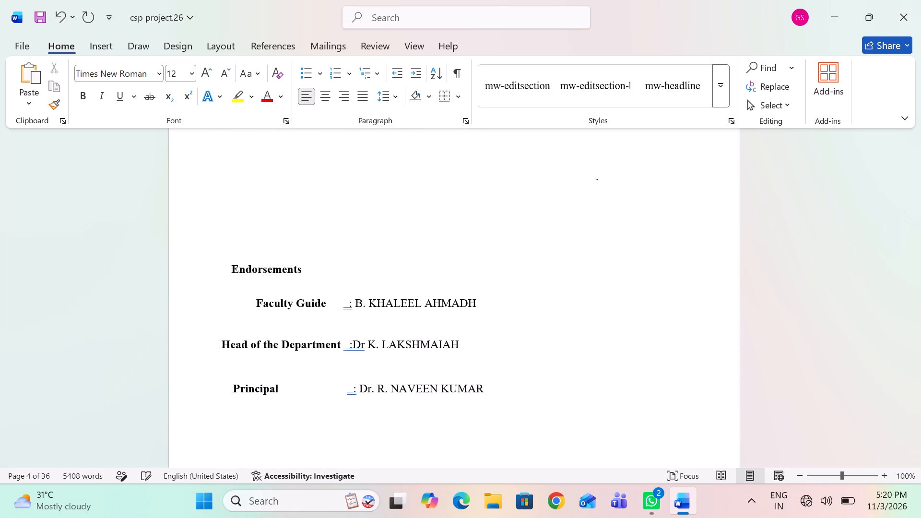
pyautogui.press('BackSpace')
pyautogui.press('BackSpace')
pyautogui.press('BackSpace')
pyautogui.press('BackSpace')
pyautogui.press('BackSpace')
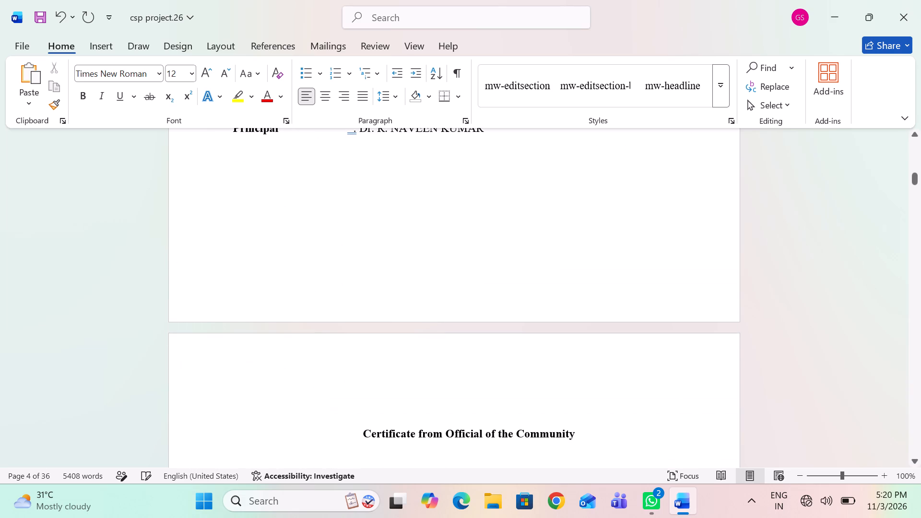
# Delete the stray dot and more blank lines between the declaration signature and the Endorsements heading.
pyautogui.scroll(1, 304, 264)
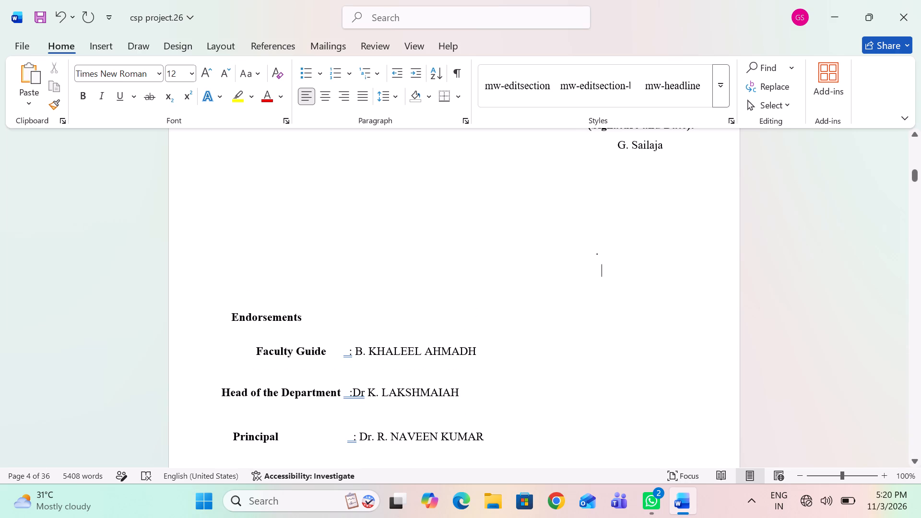
pyautogui.click(248, 285)
pyautogui.press('BackSpace')
pyautogui.press('BackSpace')
pyautogui.press('BackSpace')
pyautogui.press('BackSpace')
pyautogui.press('BackSpace')
pyautogui.press('BackSpace')
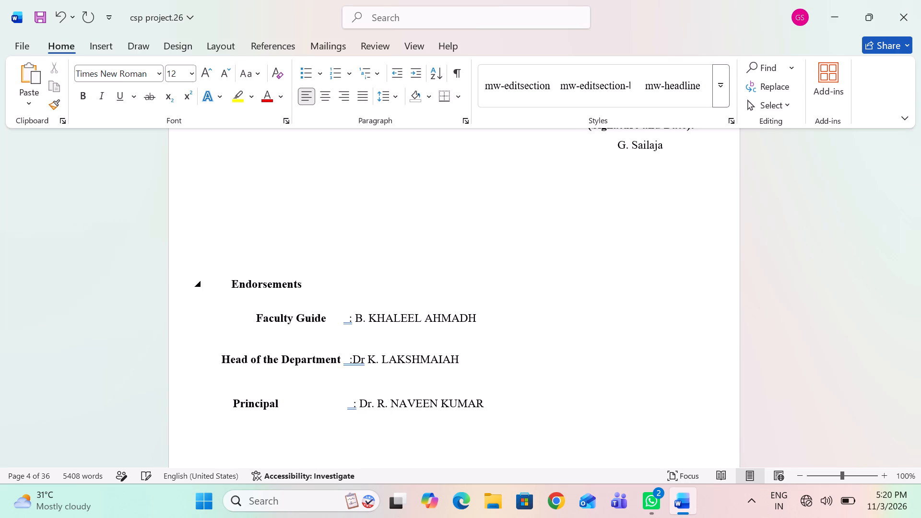
# Delete further blank lines between the declaration signature and the Endorsements heading on the Student's Declaration page.
pyautogui.press('BackSpace')
pyautogui.press('BackSpace')
pyautogui.press('BackSpace')
pyautogui.press('BackSpace')
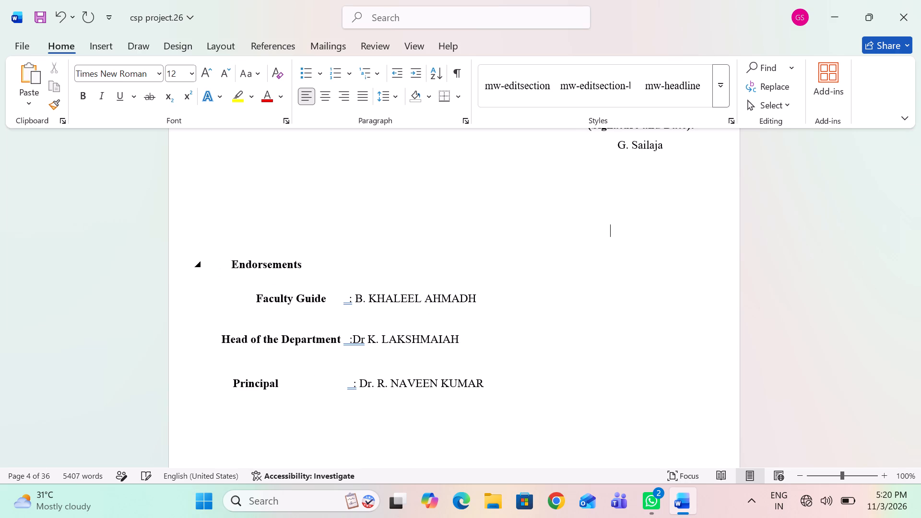
pyautogui.press('BackSpace')
pyautogui.press('BackSpace')
pyautogui.scroll(-8, 248, 285)
pyautogui.scroll(1, 248, 285)
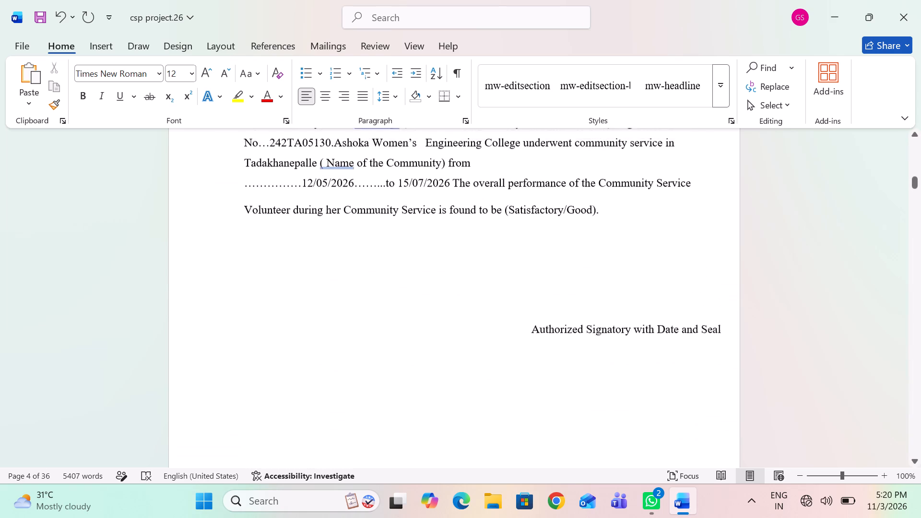
pyautogui.scroll(1, 248, 285)
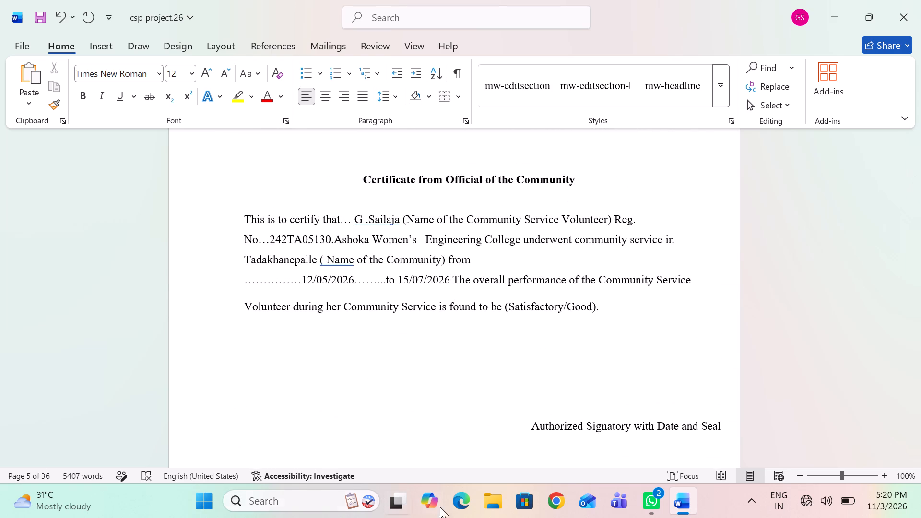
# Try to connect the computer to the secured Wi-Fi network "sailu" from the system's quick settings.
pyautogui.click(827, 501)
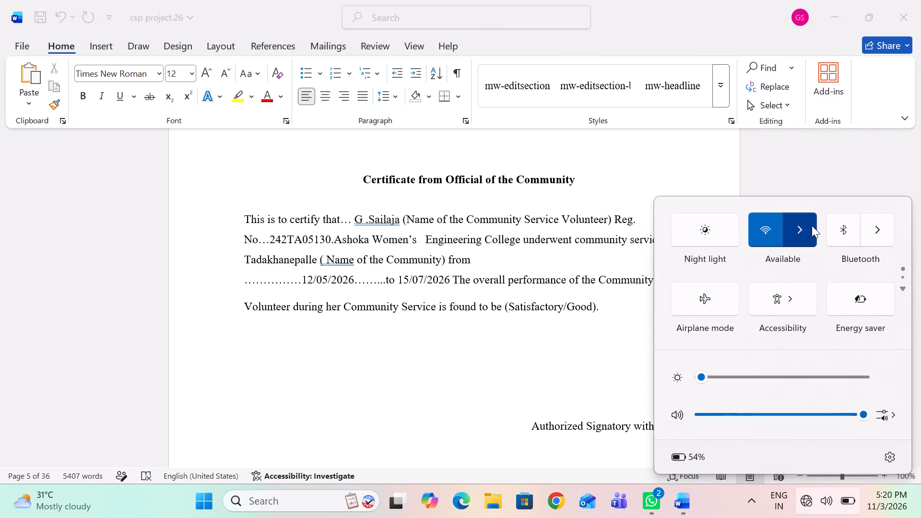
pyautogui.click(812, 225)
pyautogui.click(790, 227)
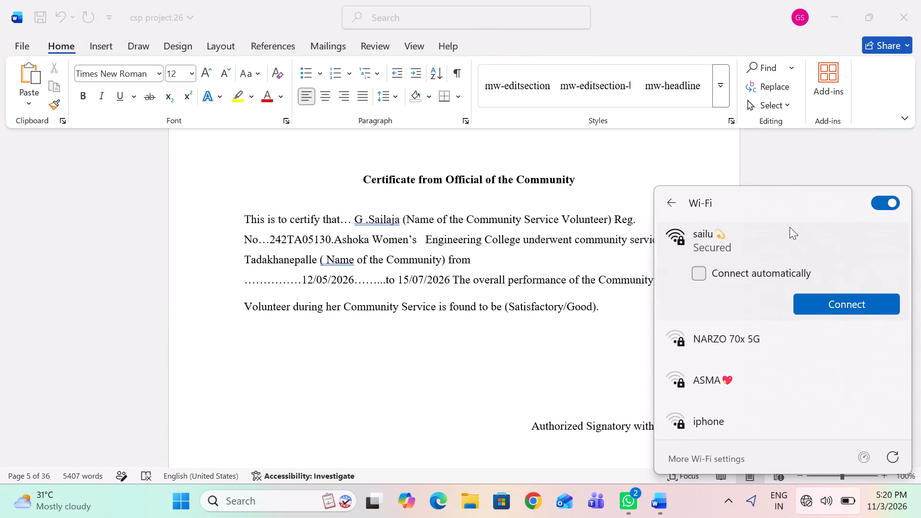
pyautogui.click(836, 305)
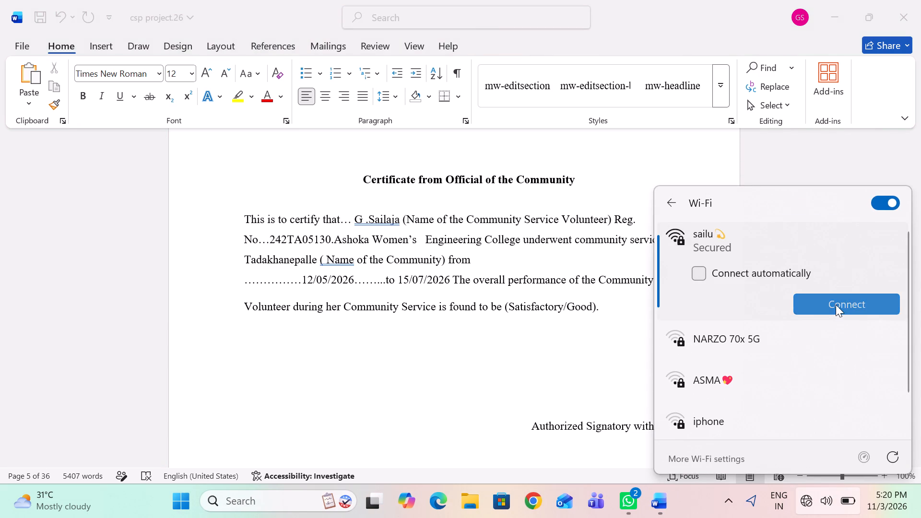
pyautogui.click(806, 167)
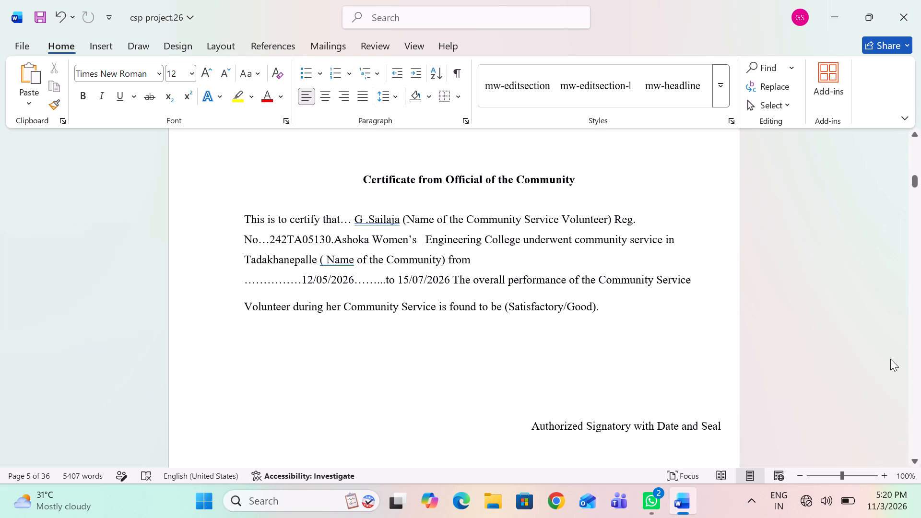
# Connect the computer to the secured "sailu" Wi-Fi network and return to the report.
pyautogui.click(823, 513)
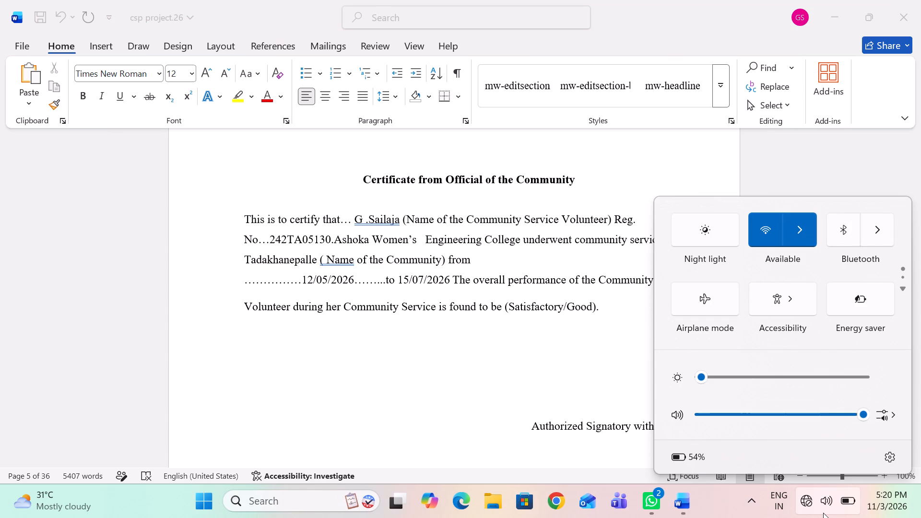
pyautogui.click(804, 236)
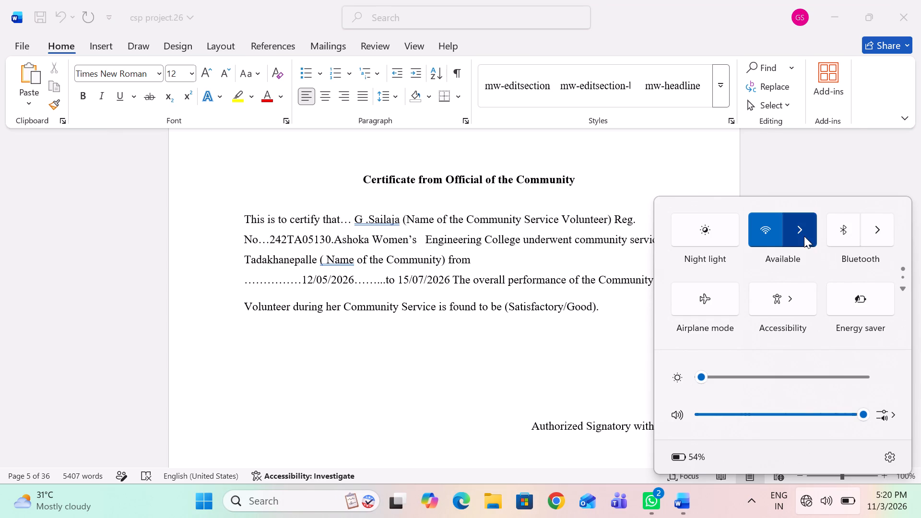
pyautogui.doubleClick(804, 236)
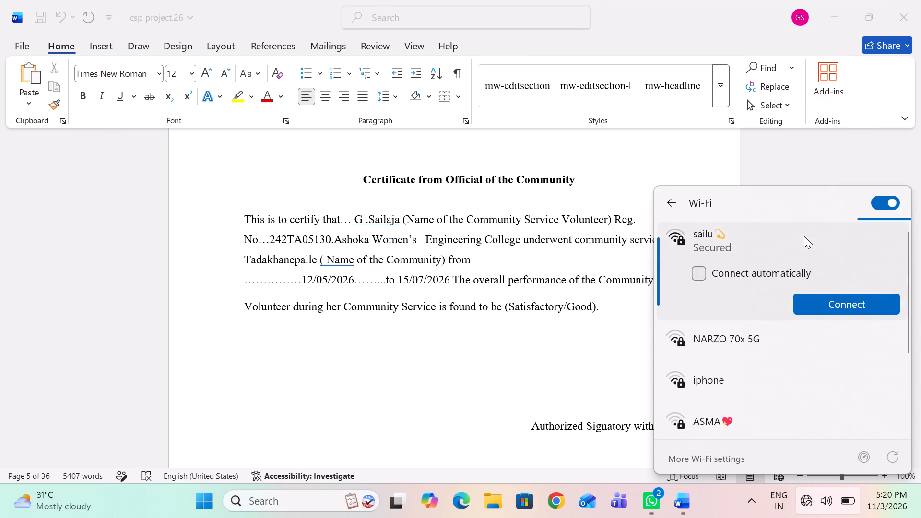
pyautogui.click(850, 297)
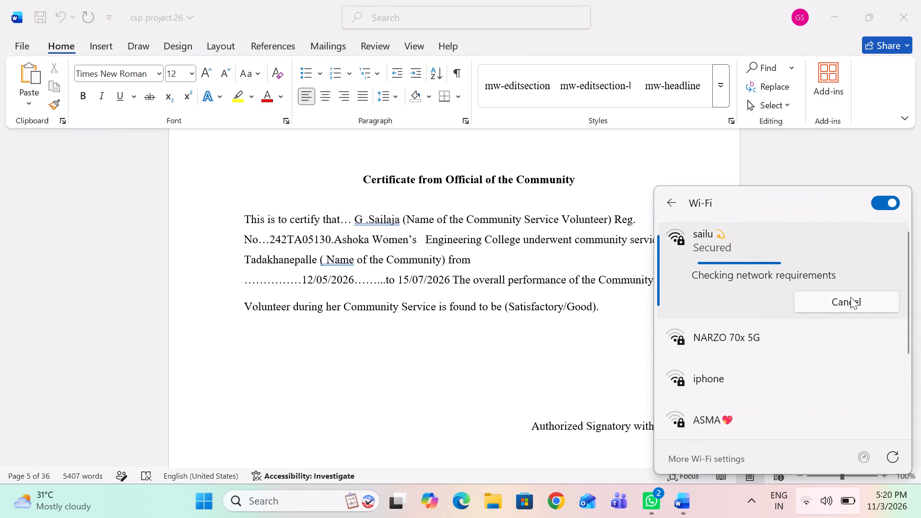
pyautogui.click(831, 166)
# Check the spacing between the declaration signature and the endorsements on the Student's Declaration page.
pyautogui.scroll(1, 606, 340)
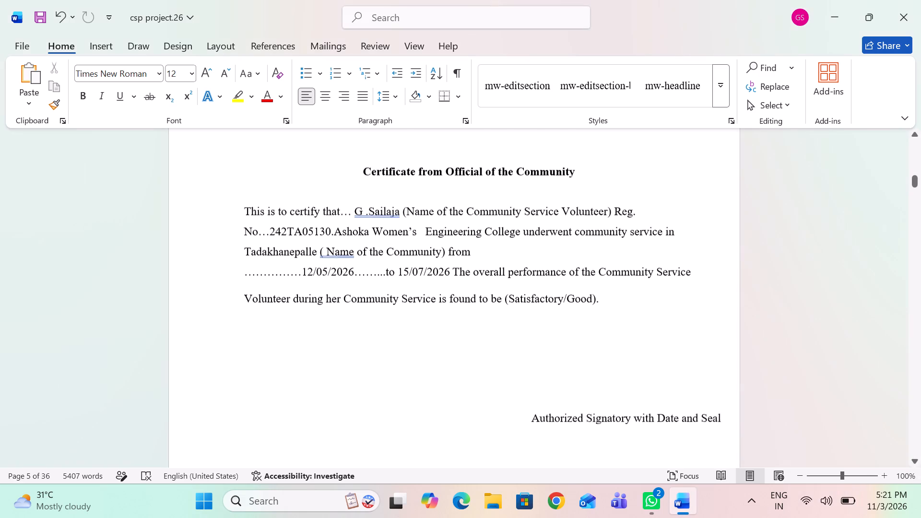
pyautogui.scroll(3, 606, 340)
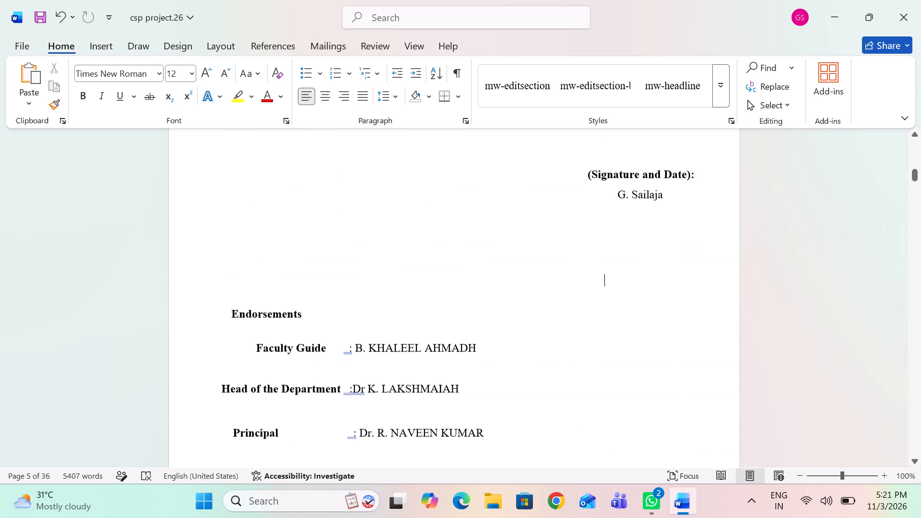
pyautogui.scroll(3, 606, 340)
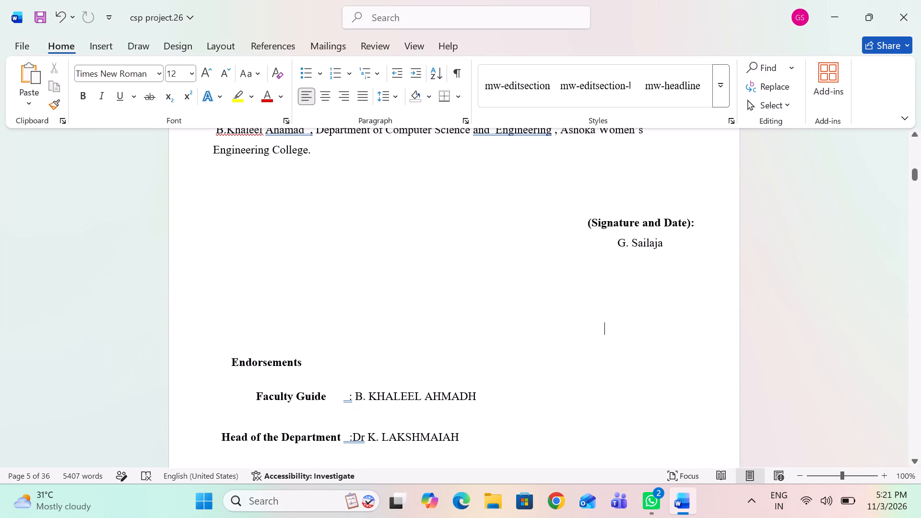
pyautogui.scroll(-1, 606, 340)
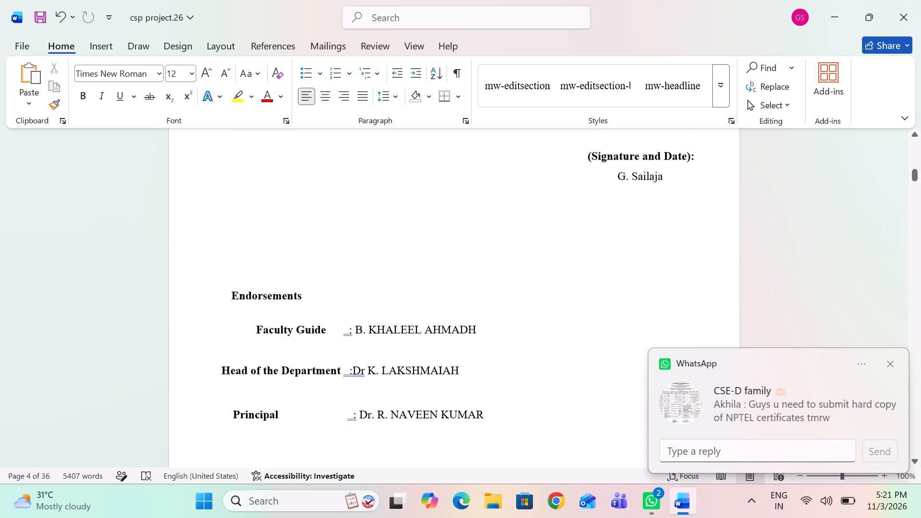
# Review the front pages from the Student's Declaration back to the cover, and the report onward through the fire safety text to the table pages.
pyautogui.scroll(4, 606, 340)
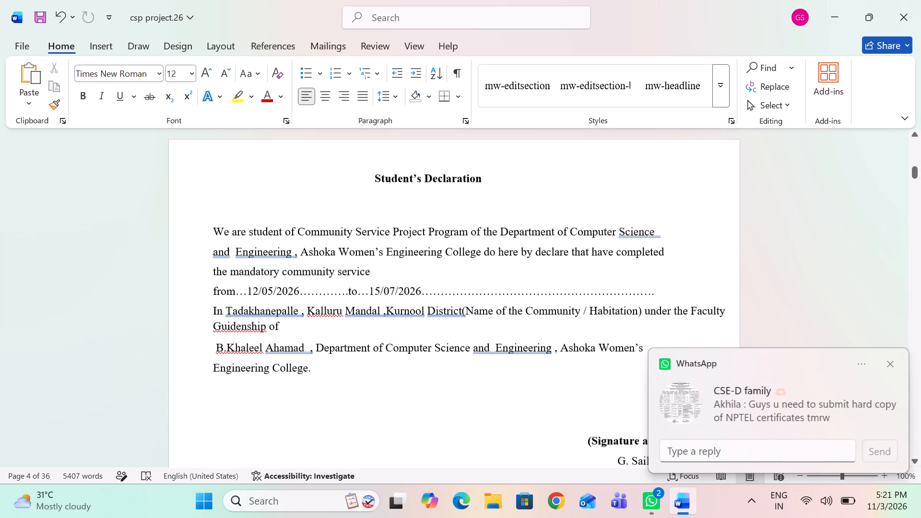
pyautogui.scroll(5, 606, 340)
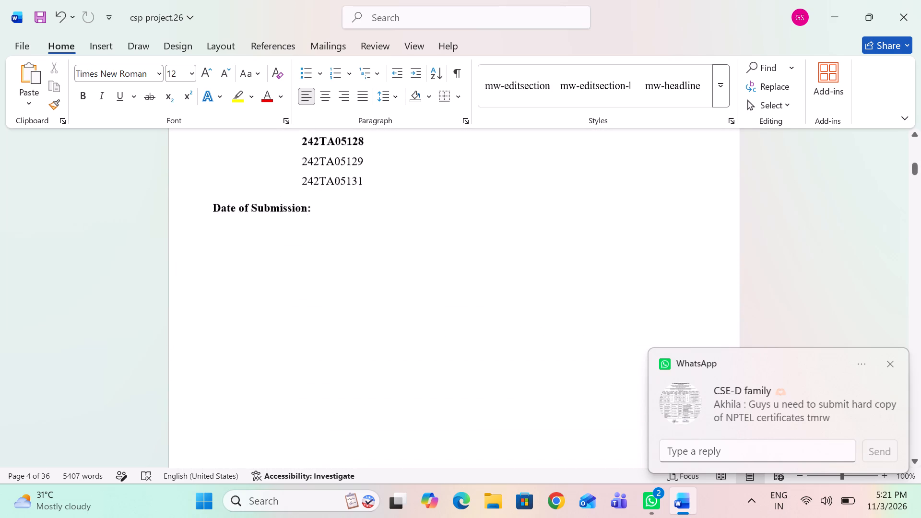
pyautogui.scroll(5, 606, 340)
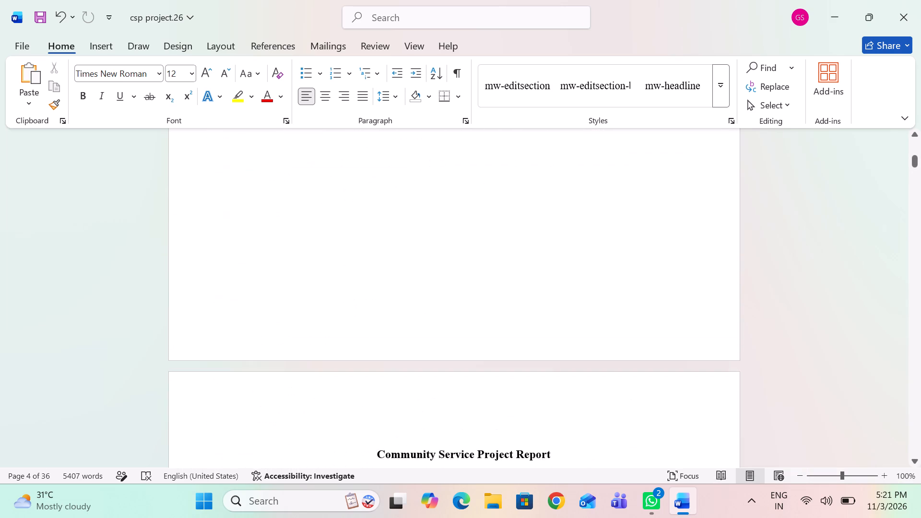
pyautogui.scroll(4, 606, 340)
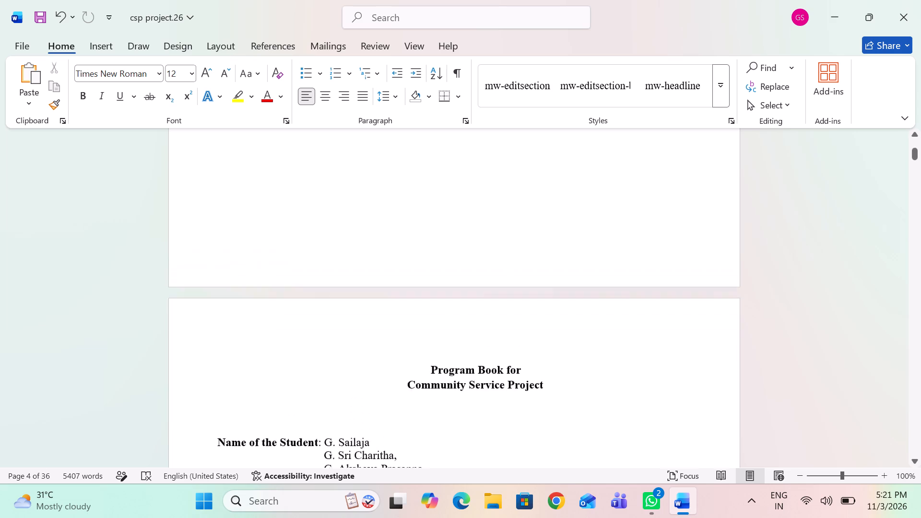
pyautogui.scroll(3, 606, 340)
pyautogui.scroll(-2, 606, 340)
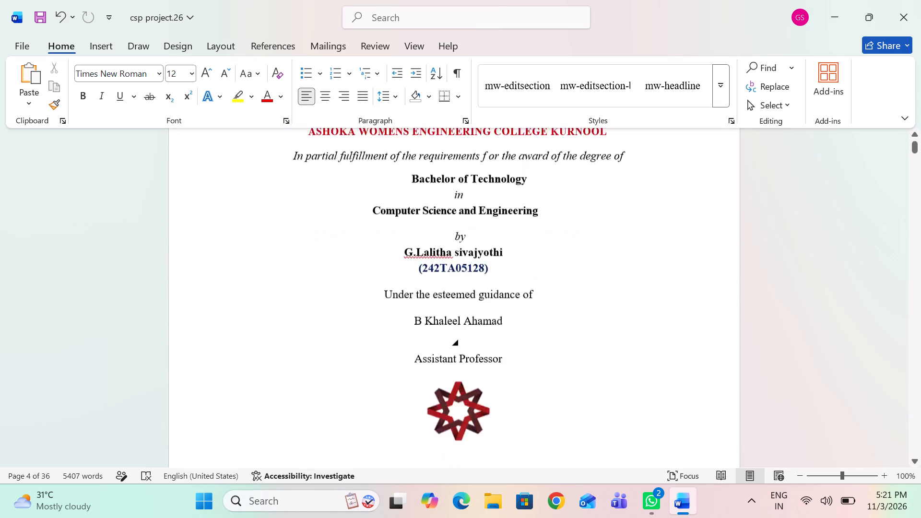
pyautogui.scroll(-8, 606, 340)
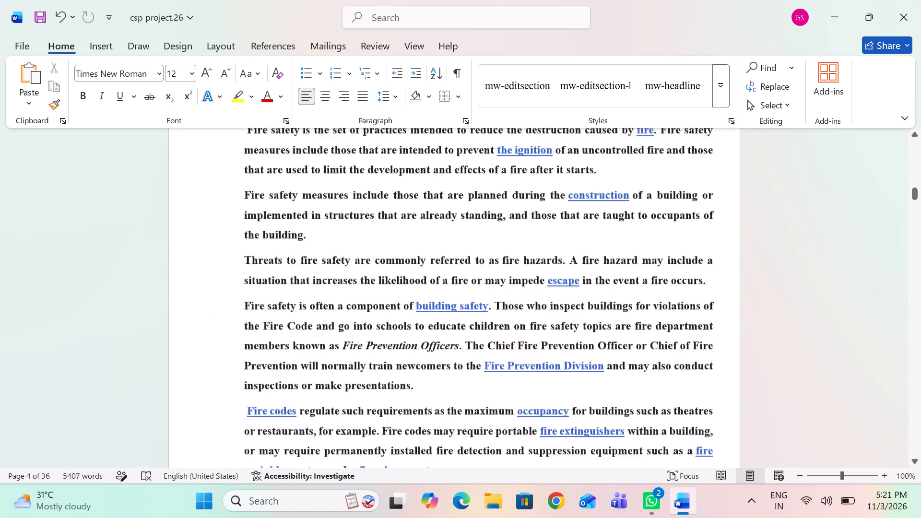
pyautogui.scroll(-12, 606, 340)
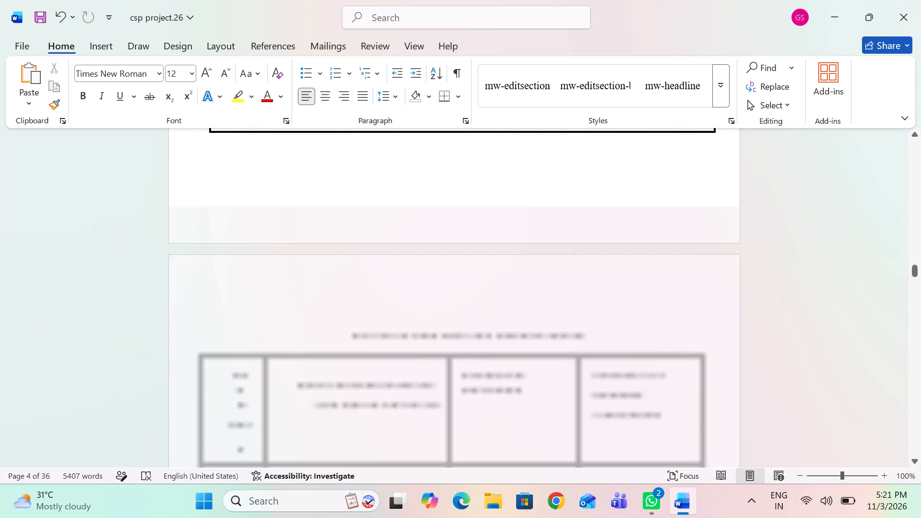
# Review the report's pages onward past the daily activity log tables, returning to the Acknowledgements page.
pyautogui.scroll(-17, 606, 340)
pyautogui.scroll(-7, 606, 340)
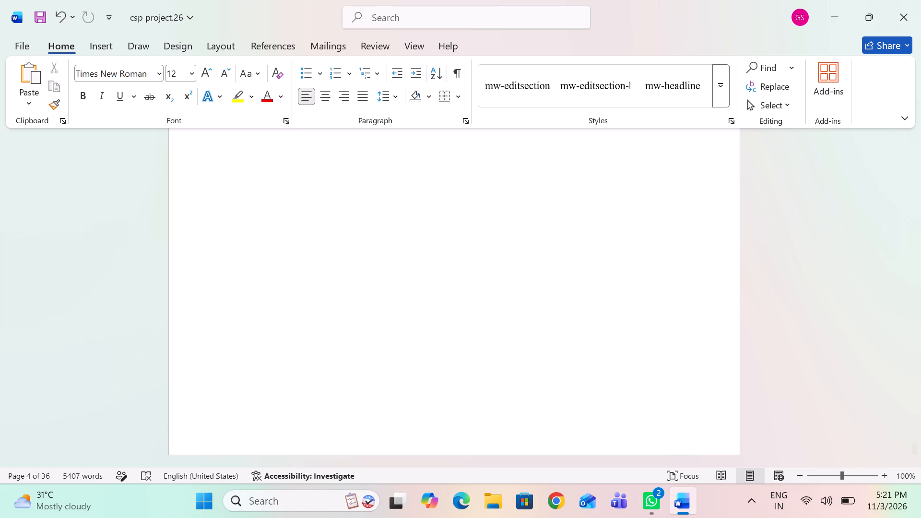
pyautogui.scroll(13, 606, 340)
pyautogui.scroll(8, 606, 340)
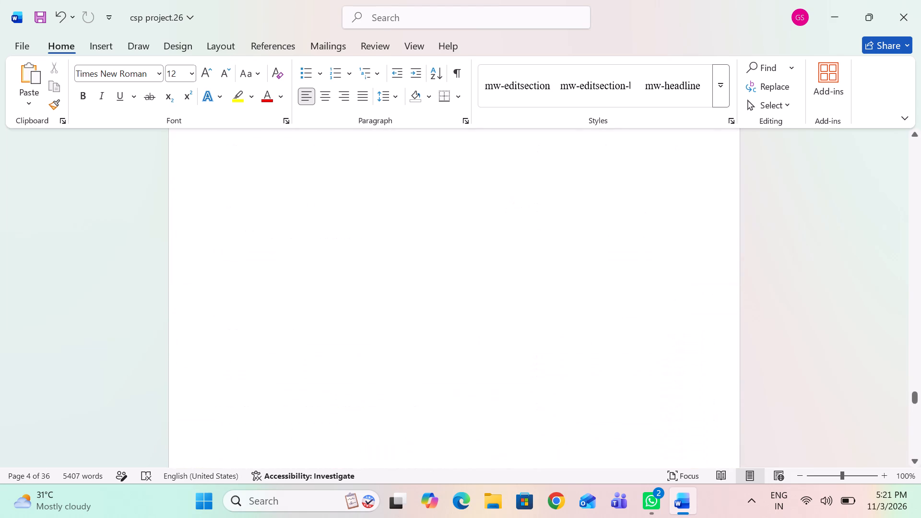
pyautogui.scroll(20, 606, 340)
pyautogui.scroll(8, 606, 340)
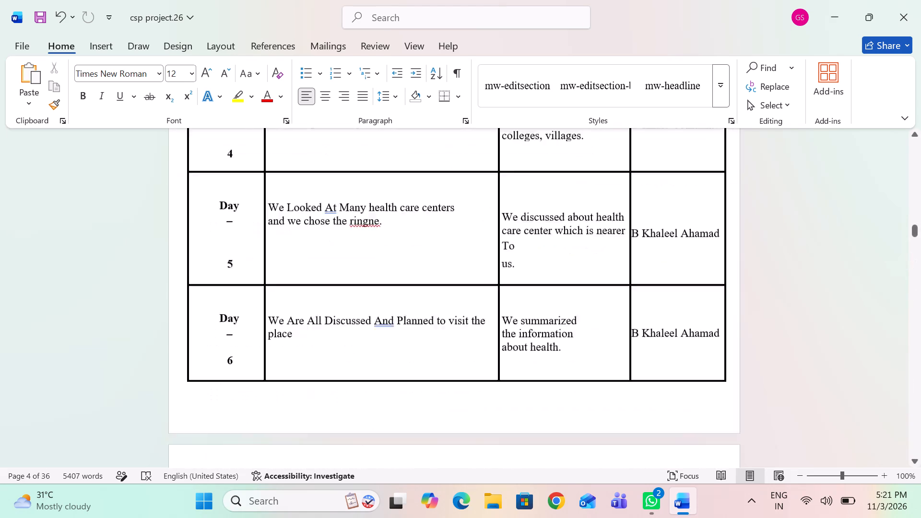
pyautogui.scroll(9, 606, 340)
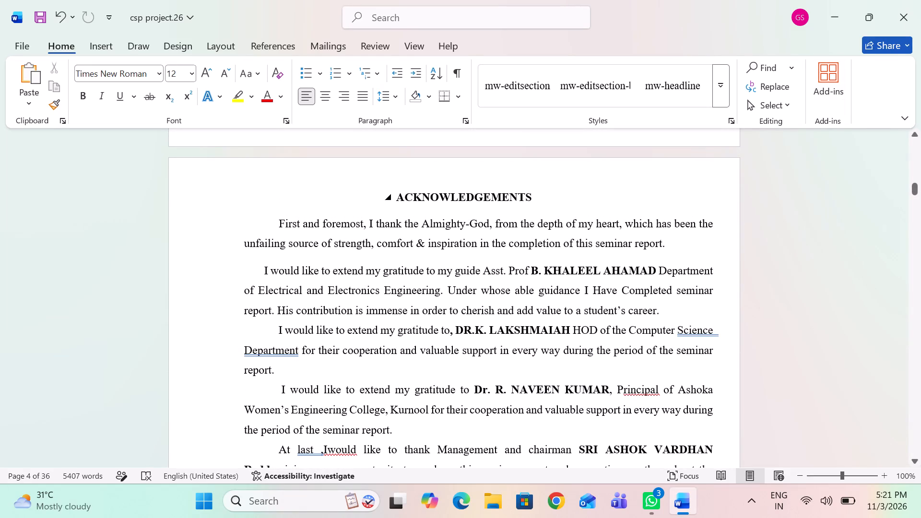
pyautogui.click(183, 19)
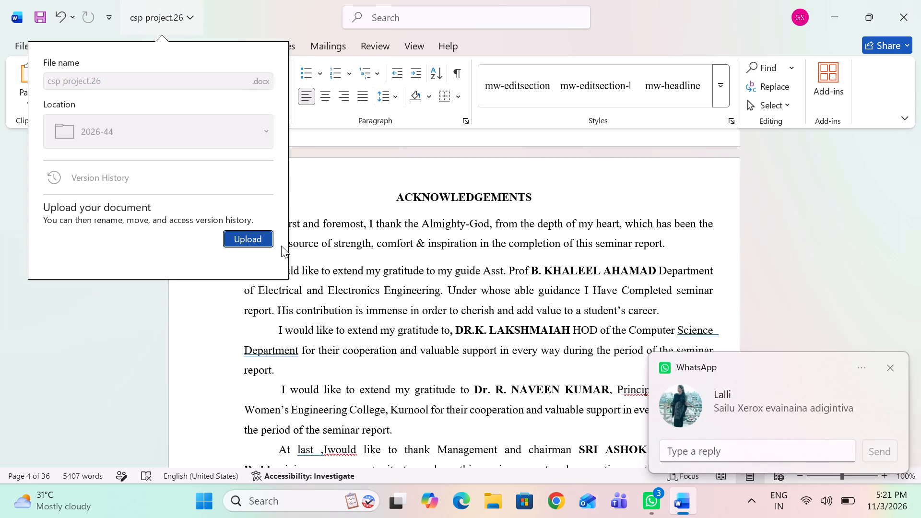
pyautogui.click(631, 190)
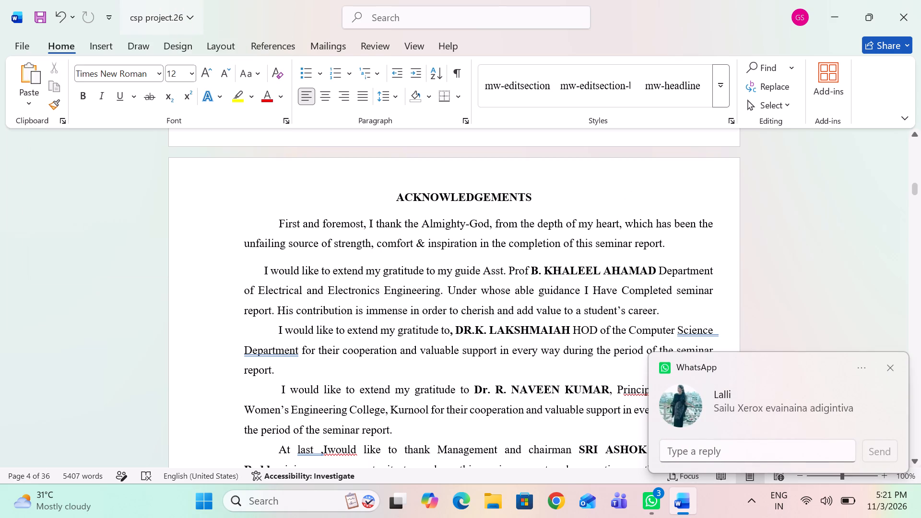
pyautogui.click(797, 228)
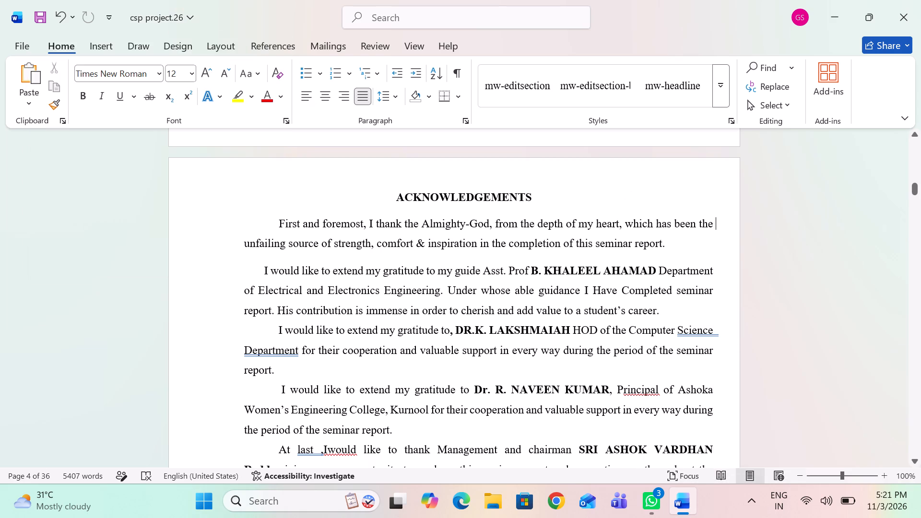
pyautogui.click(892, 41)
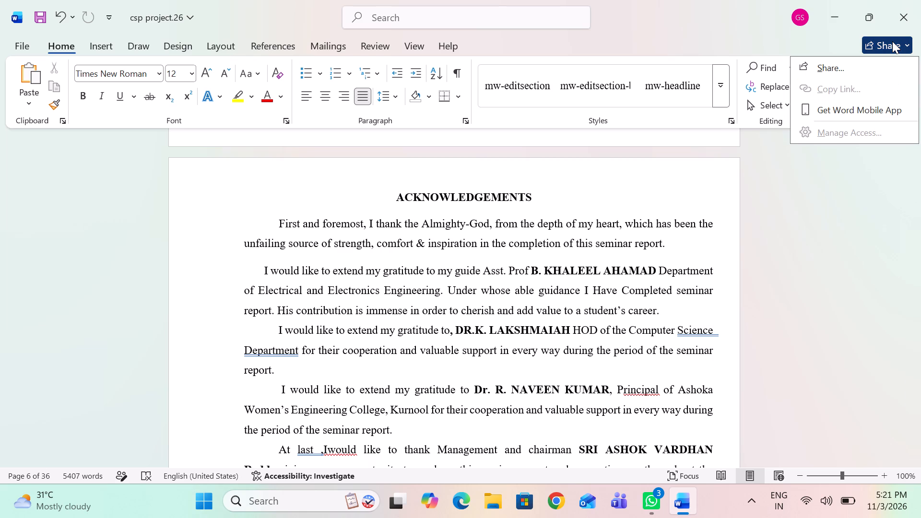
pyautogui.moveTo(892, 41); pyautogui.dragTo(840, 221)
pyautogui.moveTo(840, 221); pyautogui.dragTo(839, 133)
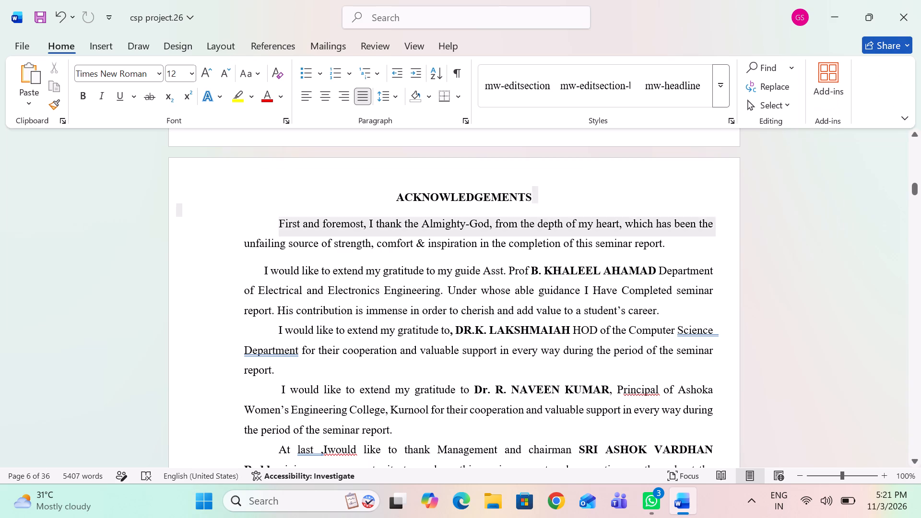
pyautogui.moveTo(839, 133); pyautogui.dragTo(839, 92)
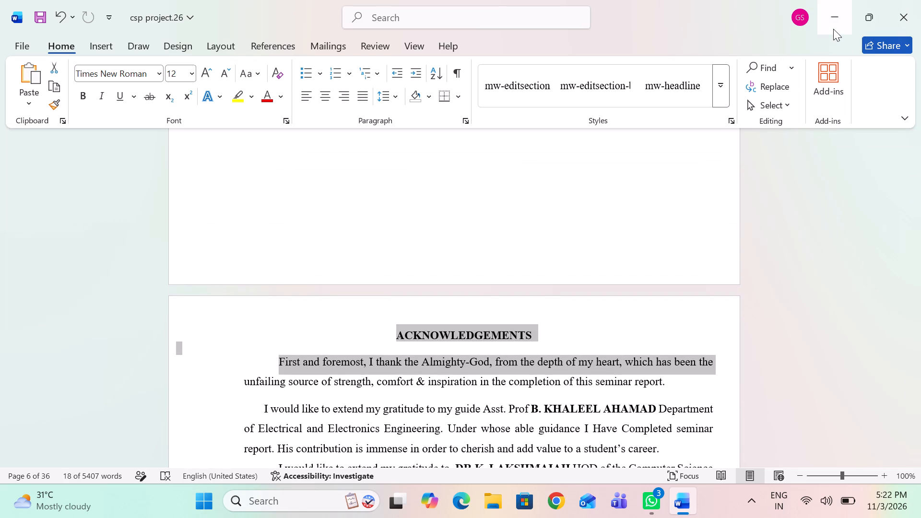
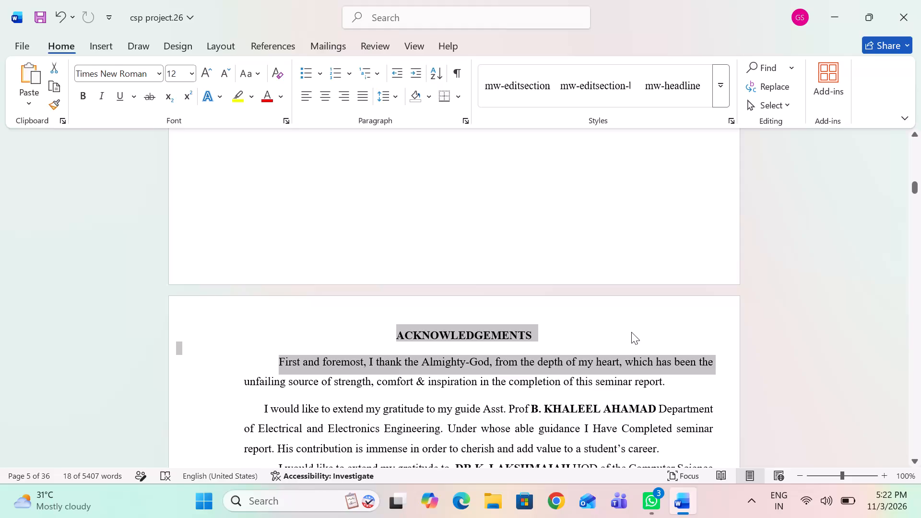
# Close the csp project.26 document, saving its changes under the same name in the 2026-44 folder.
pyautogui.scroll(5, 631, 332)
pyautogui.scroll(-2, 631, 332)
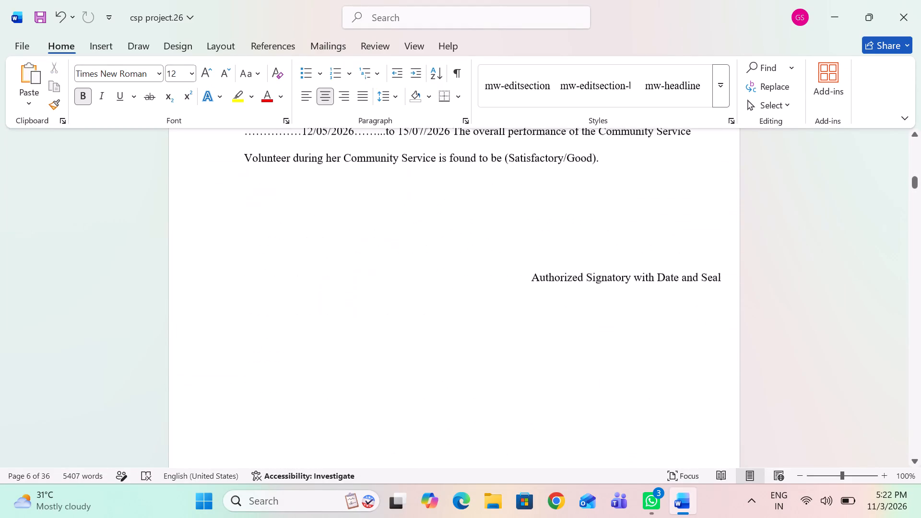
pyautogui.scroll(1, 631, 332)
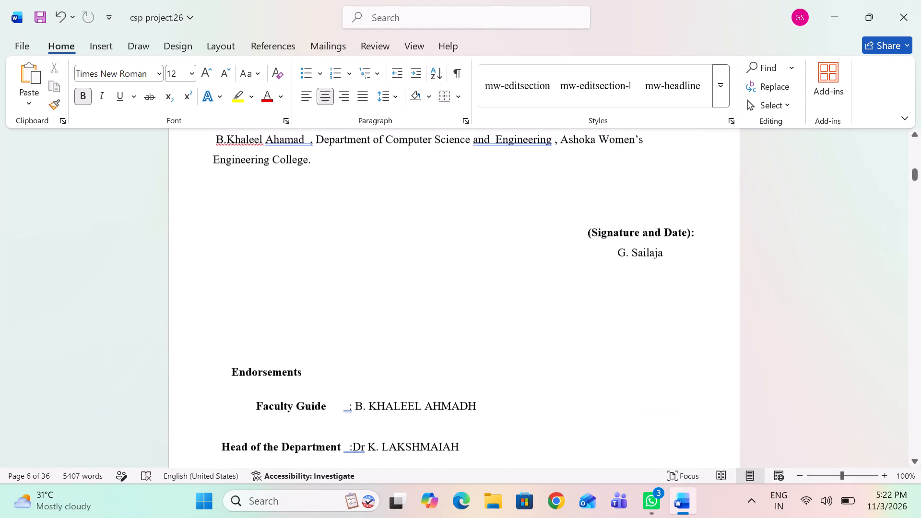
pyautogui.click(895, 14)
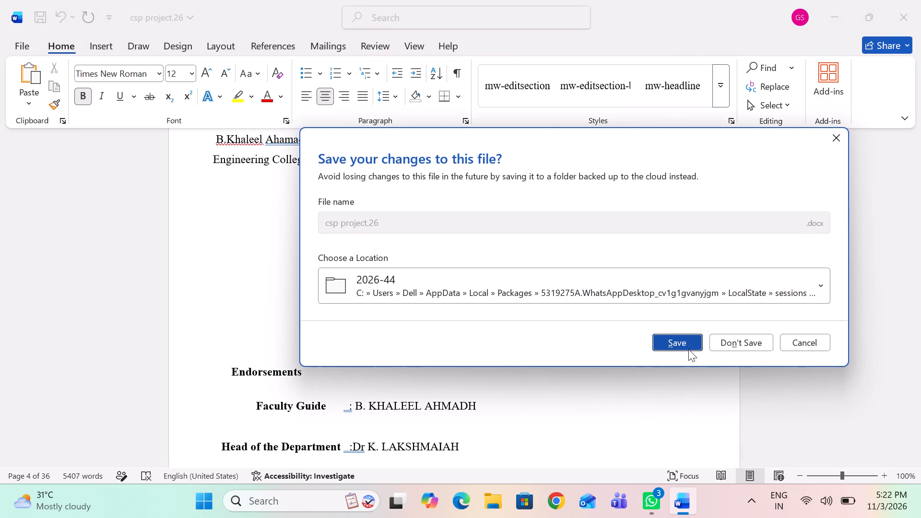
pyautogui.click(680, 340)
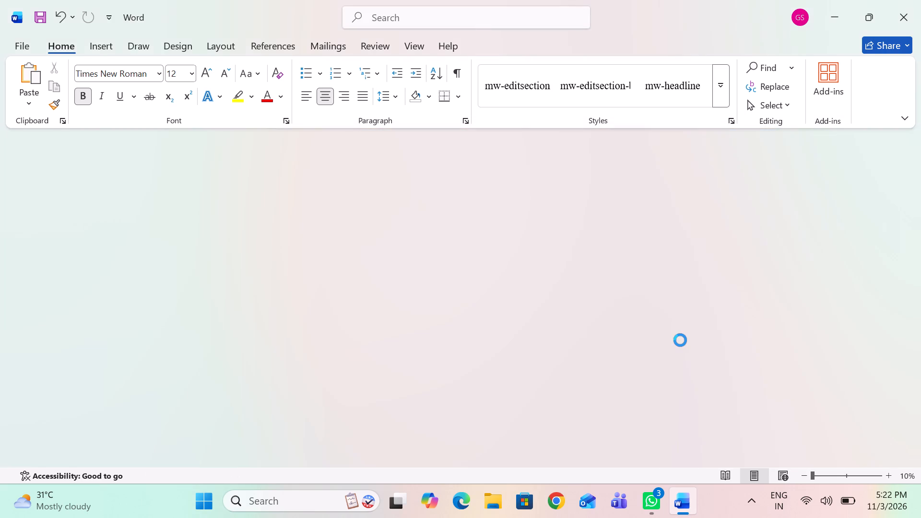
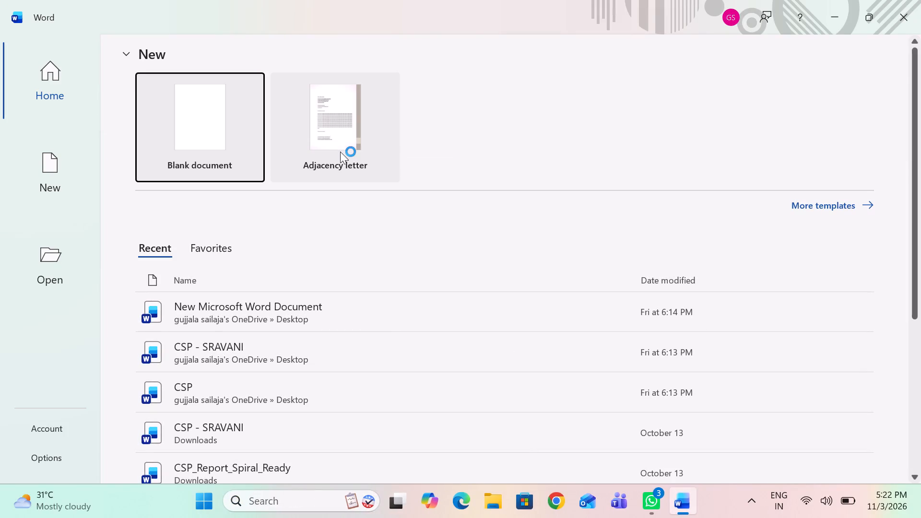
# Open the recent file New Microsoft Word Document from the OneDrive Desktop folder.
pyautogui.click(266, 325)
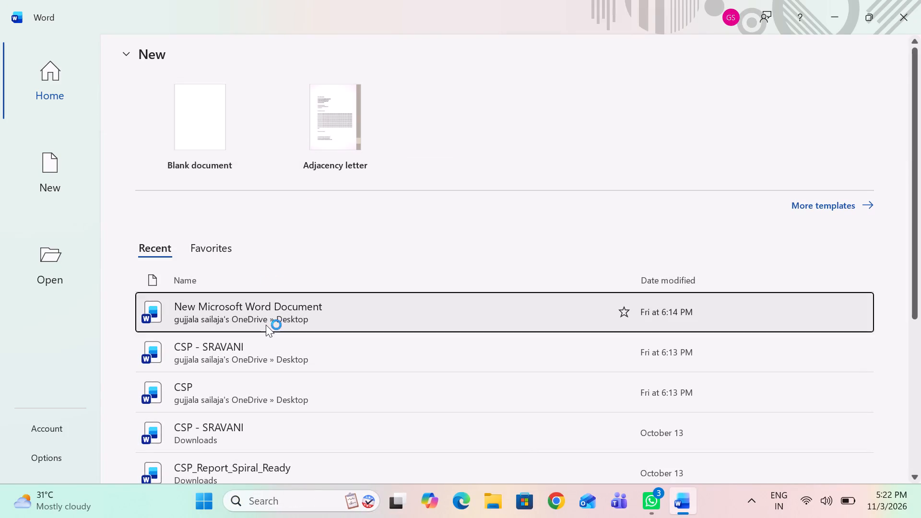
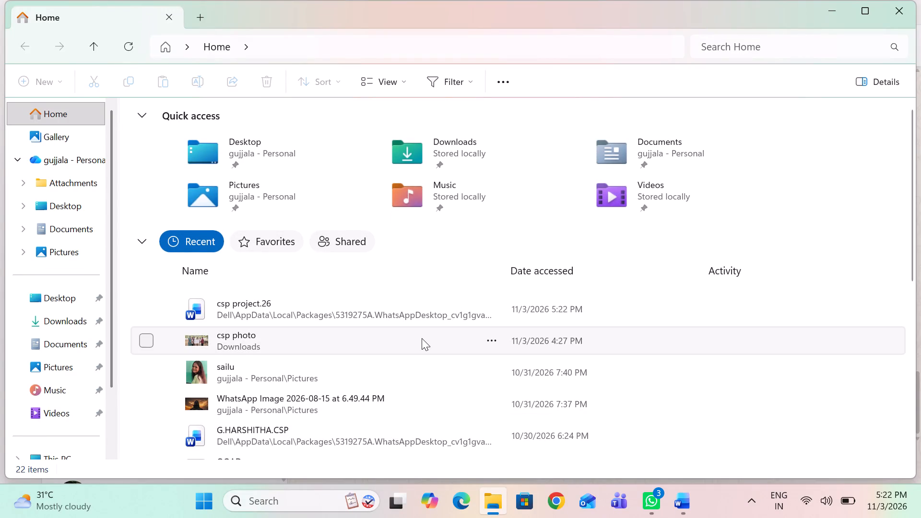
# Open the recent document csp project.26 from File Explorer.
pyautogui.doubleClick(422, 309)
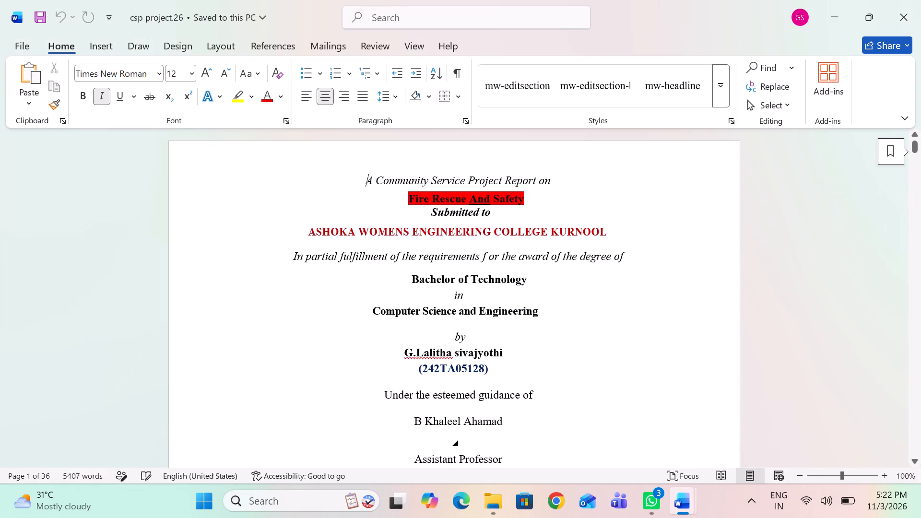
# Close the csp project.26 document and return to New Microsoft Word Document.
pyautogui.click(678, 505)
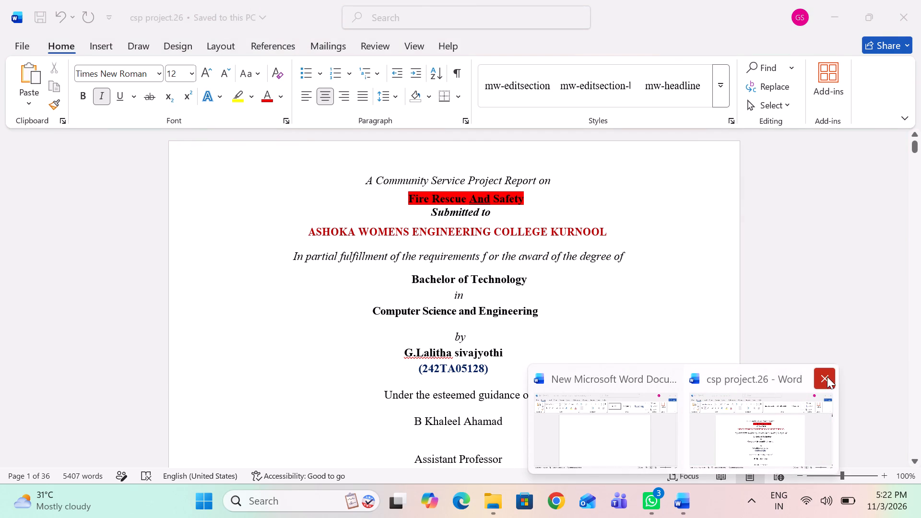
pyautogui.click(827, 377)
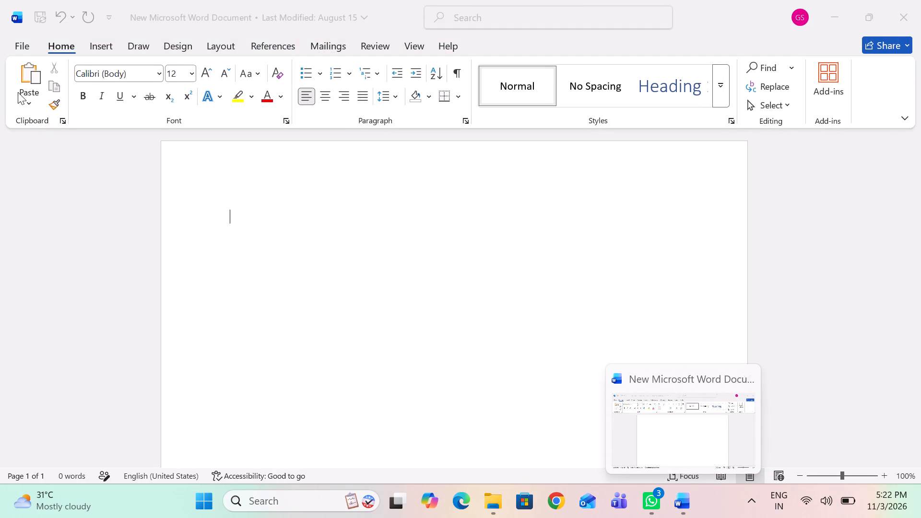
# Look through the recent documents list, the sharing options and the print preview of New Microsoft Word Document.
pyautogui.click(17, 39)
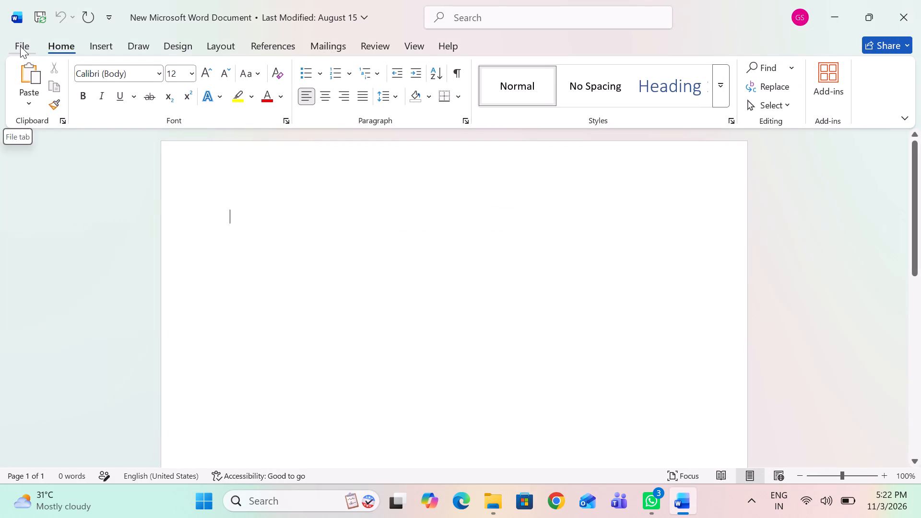
pyautogui.click(20, 46)
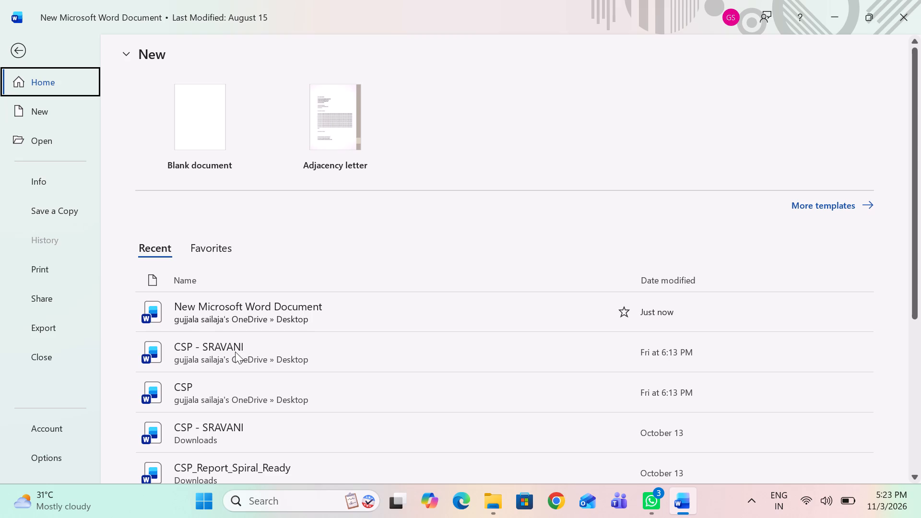
pyautogui.scroll(-2, 235, 352)
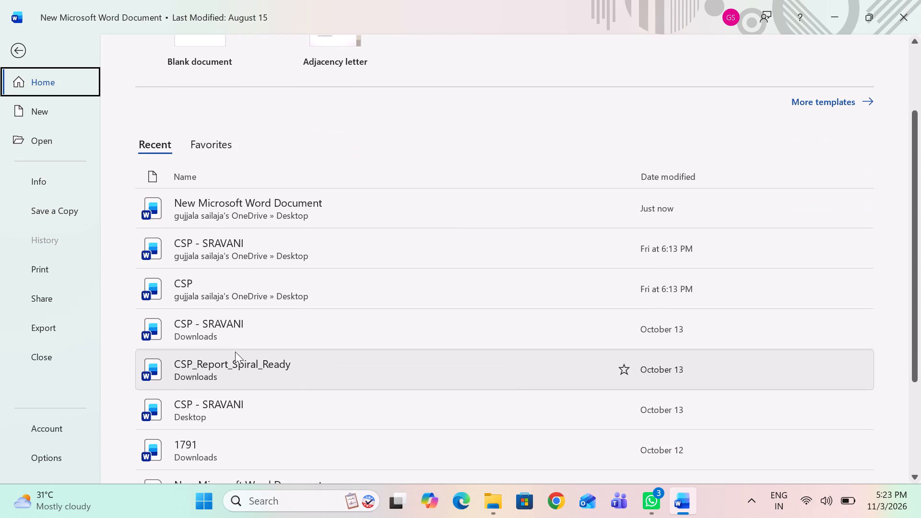
pyautogui.scroll(1, 235, 352)
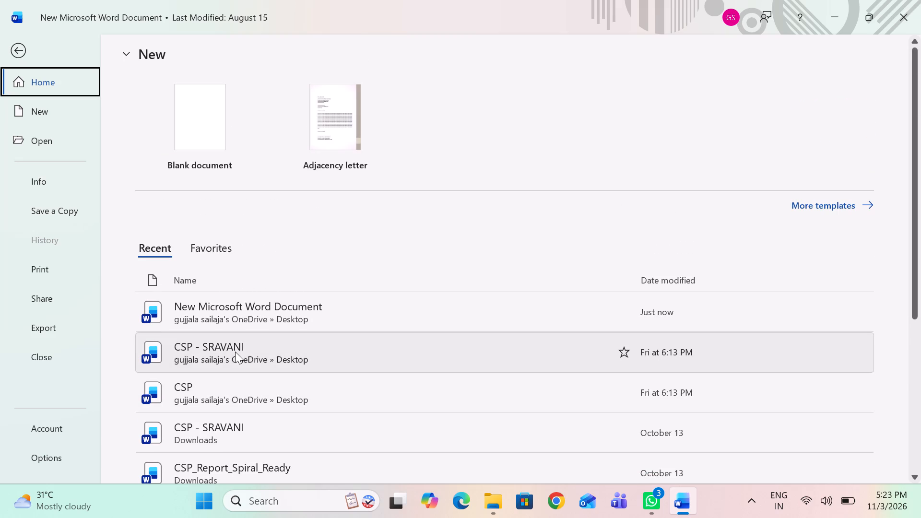
pyautogui.moveTo(40, 449); pyautogui.dragTo(38, 401)
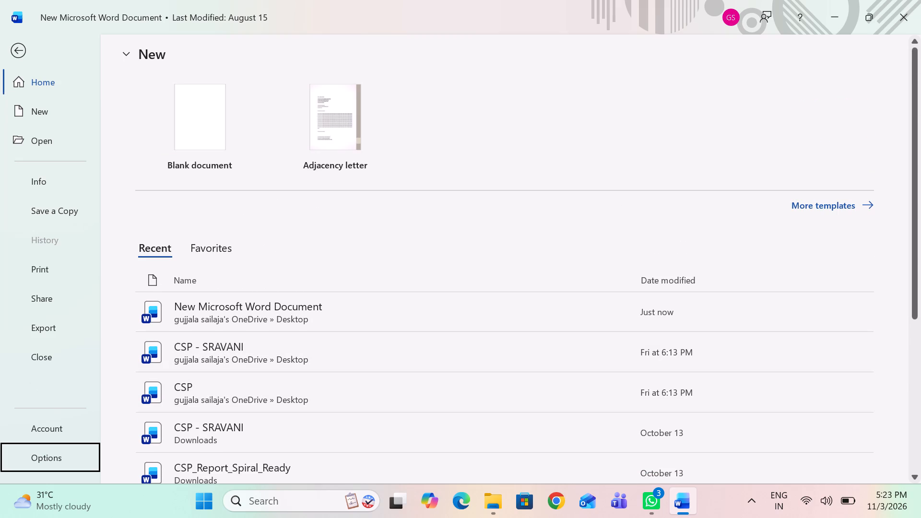
pyautogui.moveTo(45, 349); pyautogui.dragTo(53, 422)
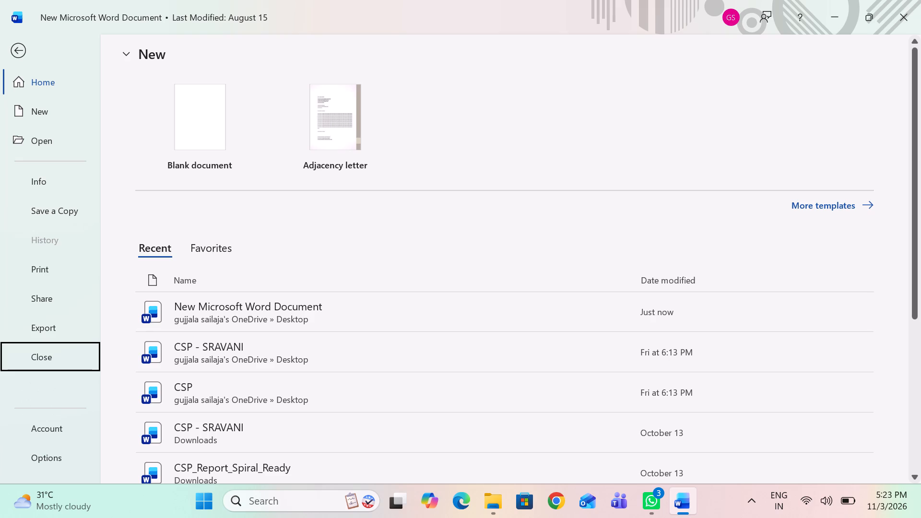
pyautogui.moveTo(37, 294); pyautogui.dragTo(33, 317)
pyautogui.moveTo(56, 395); pyautogui.dragTo(32, 333)
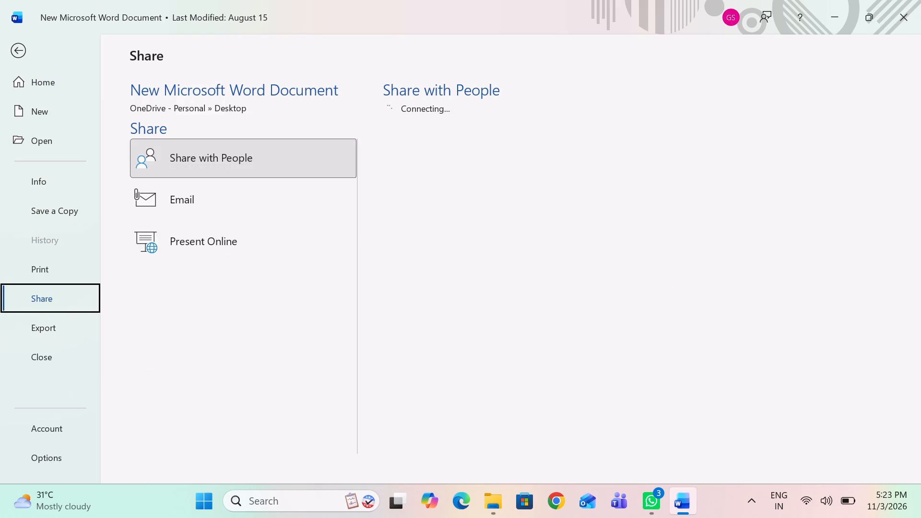
pyautogui.moveTo(44, 257); pyautogui.dragTo(43, 290)
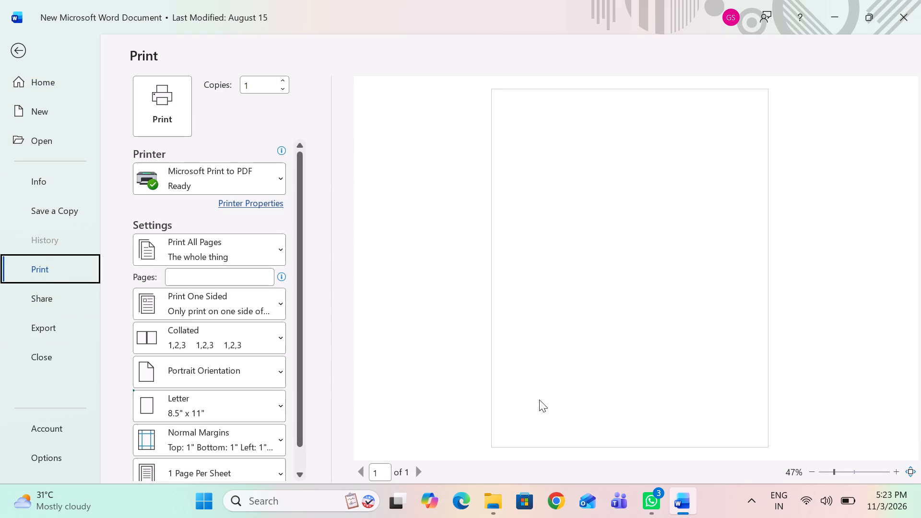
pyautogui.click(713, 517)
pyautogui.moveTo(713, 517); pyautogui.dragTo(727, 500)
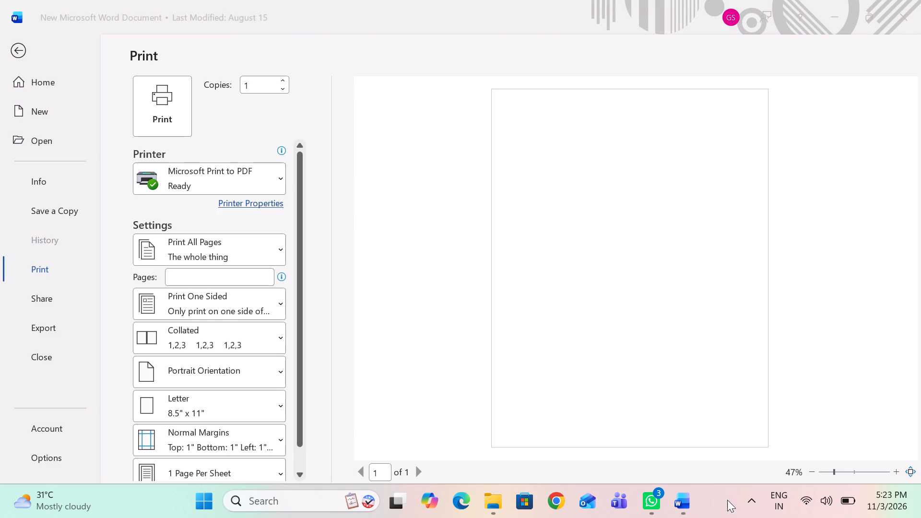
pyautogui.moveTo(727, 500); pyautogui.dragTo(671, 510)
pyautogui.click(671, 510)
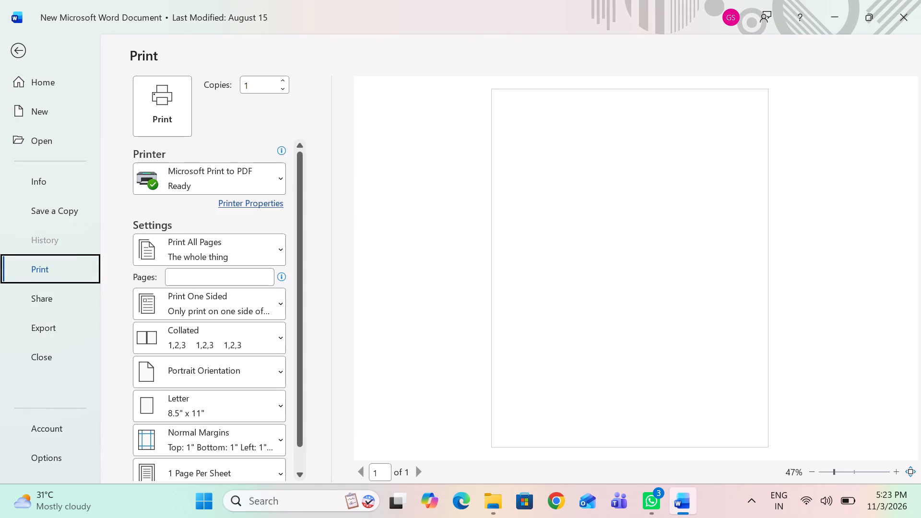
# Close New Microsoft Word Document.
pyautogui.click(902, 17)
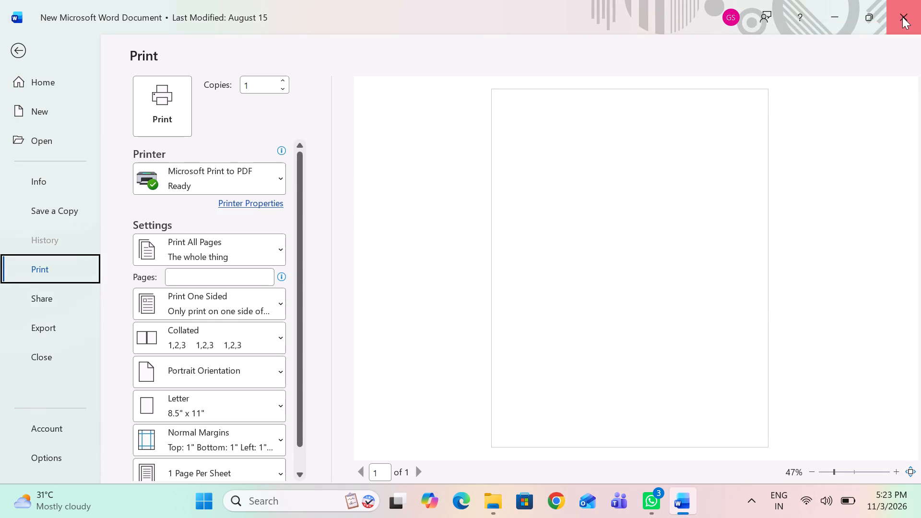
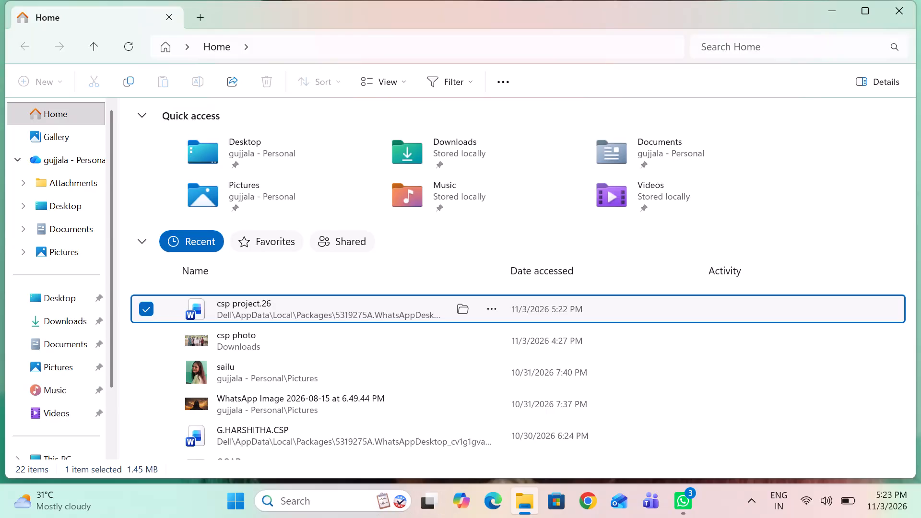
# Launch Word to its start screen.
pyautogui.click(345, 503)
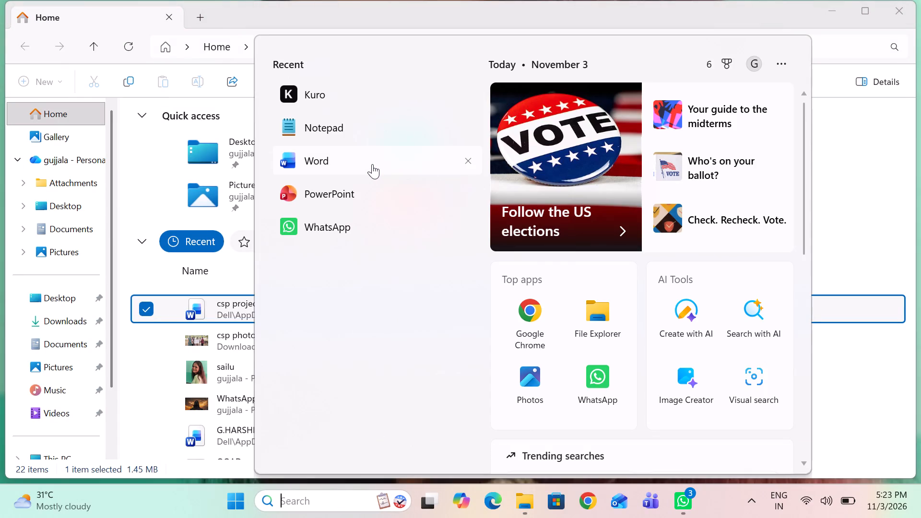
pyautogui.click(372, 164)
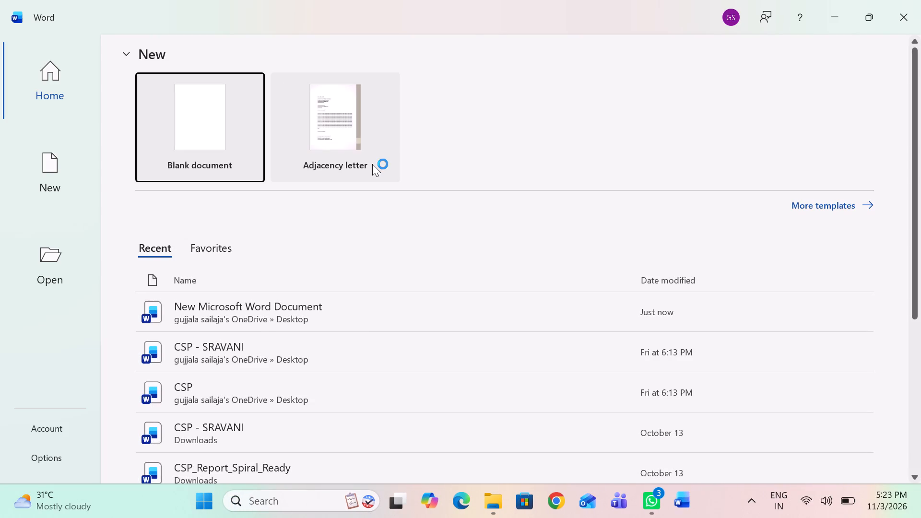
# Look through the recent documents list, the new document templates and the account information, and go back to the start page.
pyautogui.scroll(-1, 367, 441)
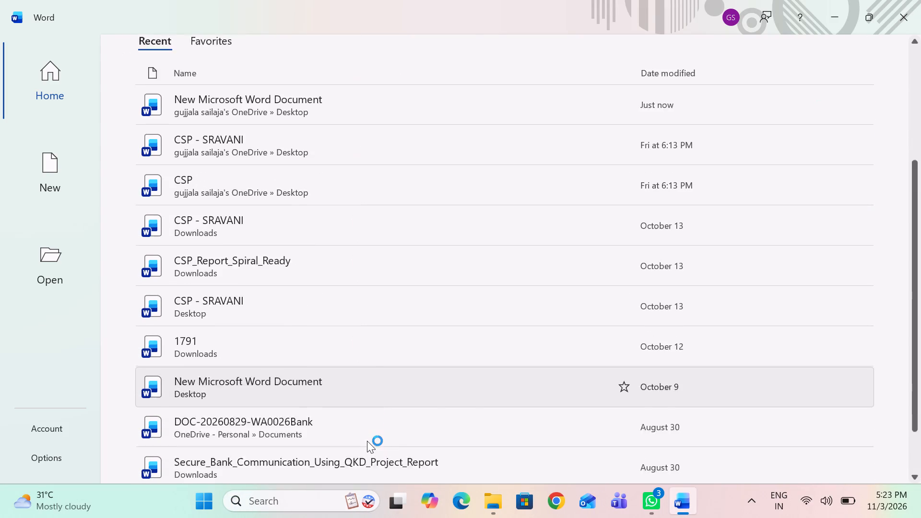
pyautogui.scroll(-2, 367, 441)
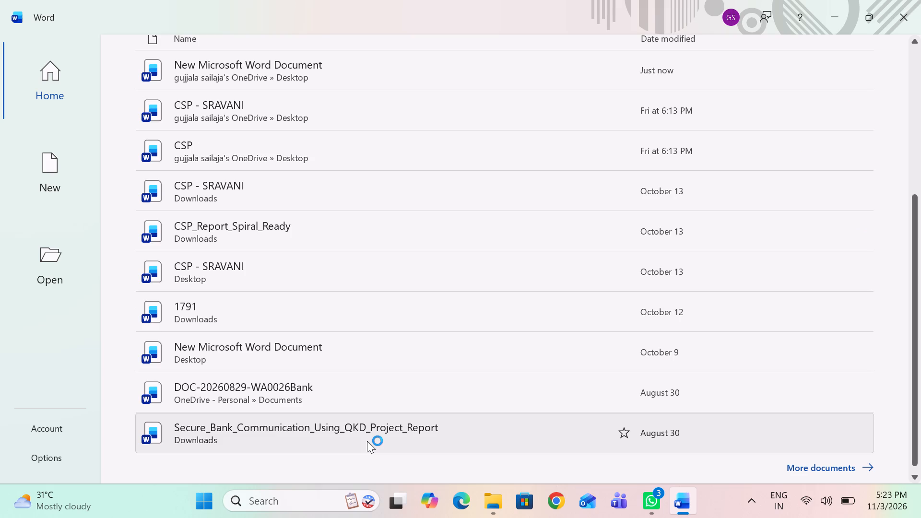
pyautogui.scroll(-2, 367, 441)
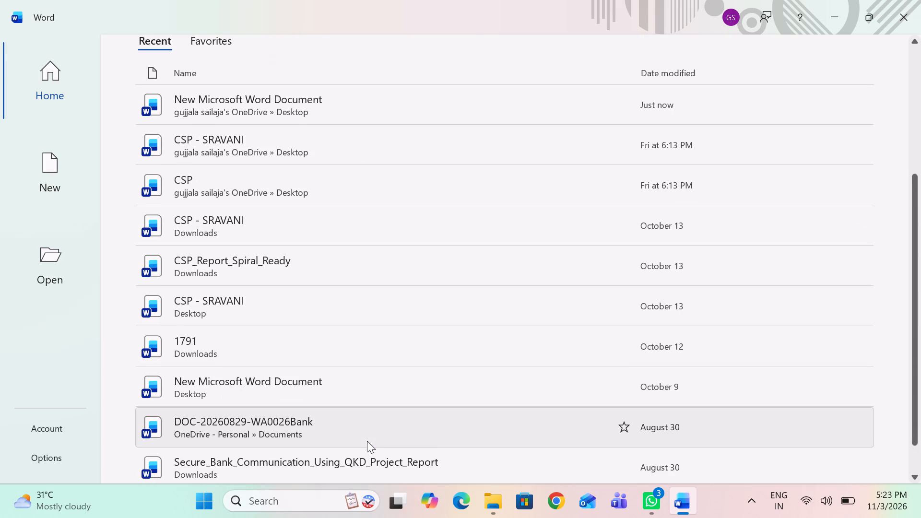
pyautogui.scroll(-2, 367, 441)
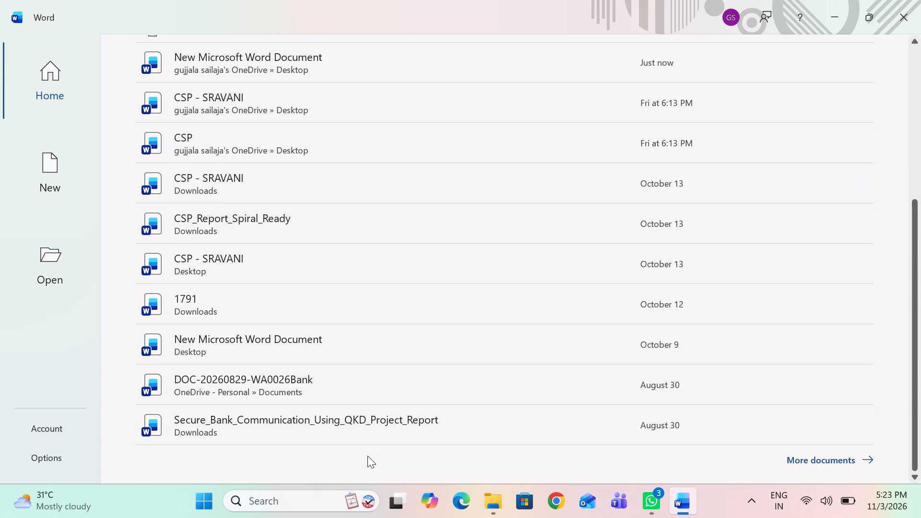
pyautogui.scroll(1, 367, 456)
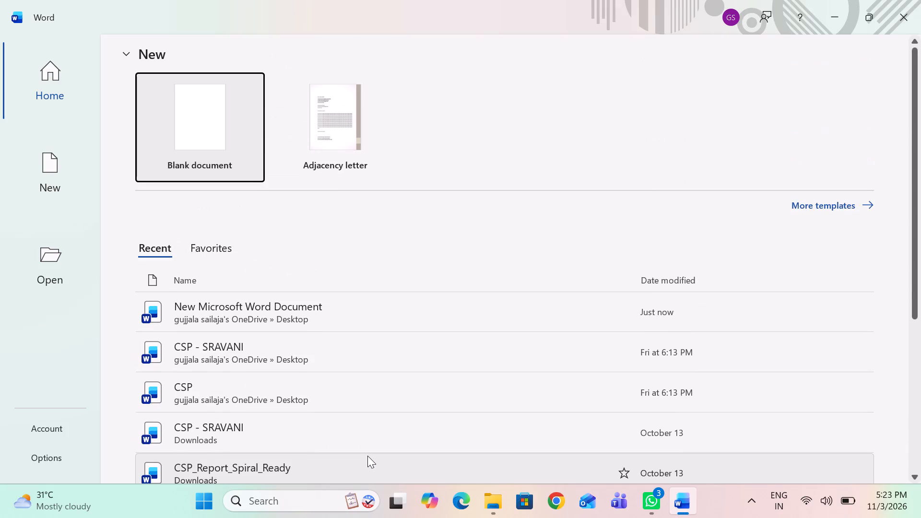
pyautogui.scroll(1, 367, 456)
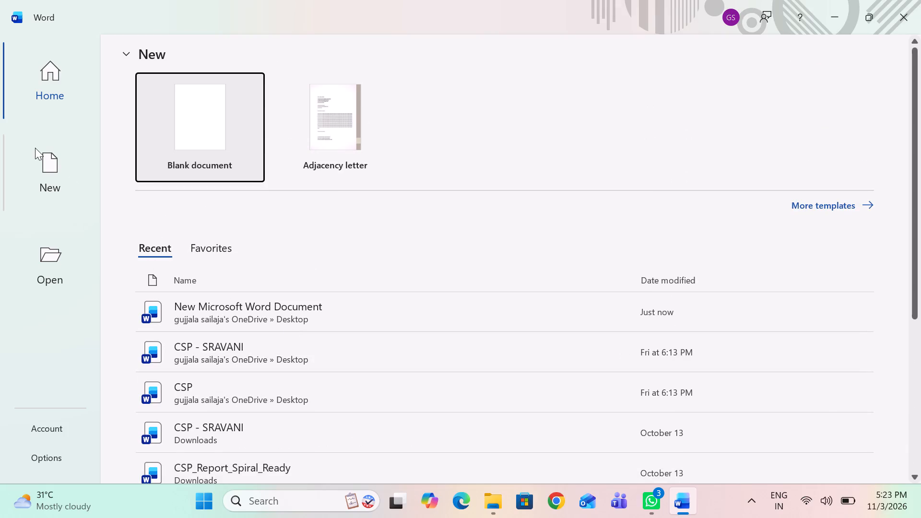
pyautogui.click(56, 165)
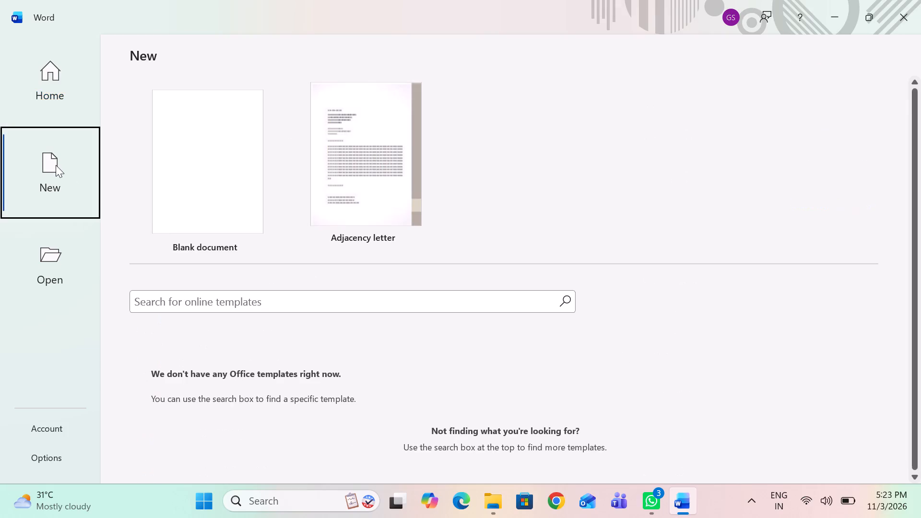
pyautogui.scroll(-1, 79, 322)
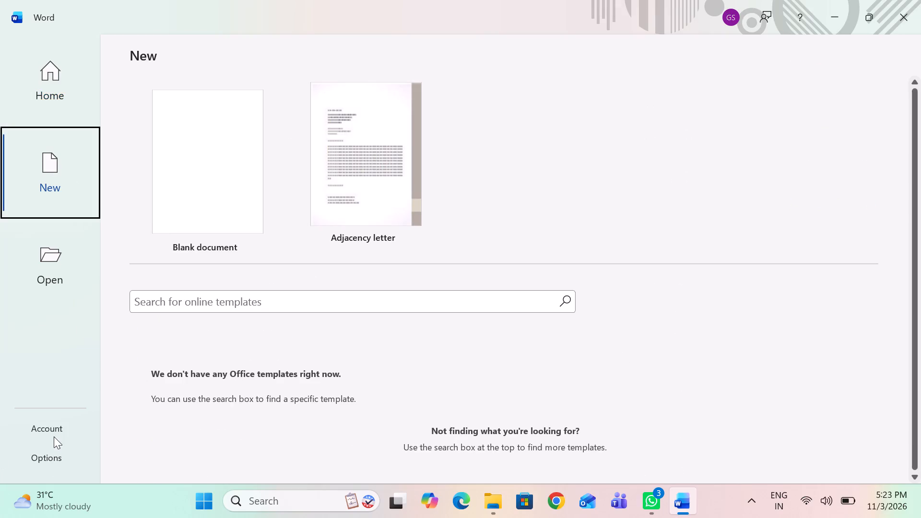
pyautogui.click(54, 434)
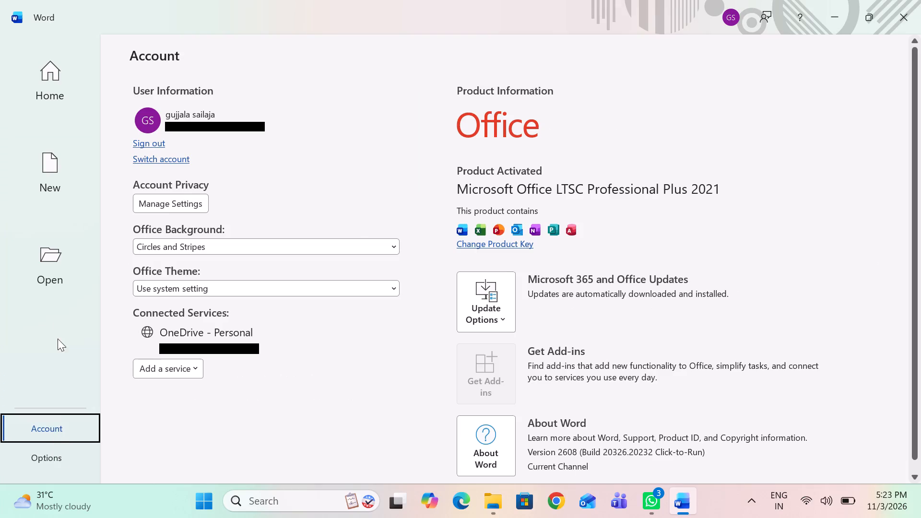
pyautogui.click(52, 98)
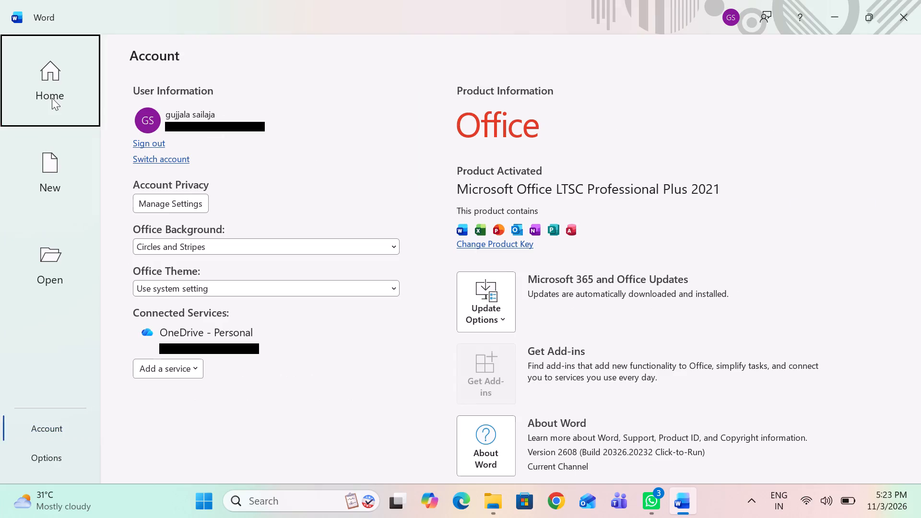
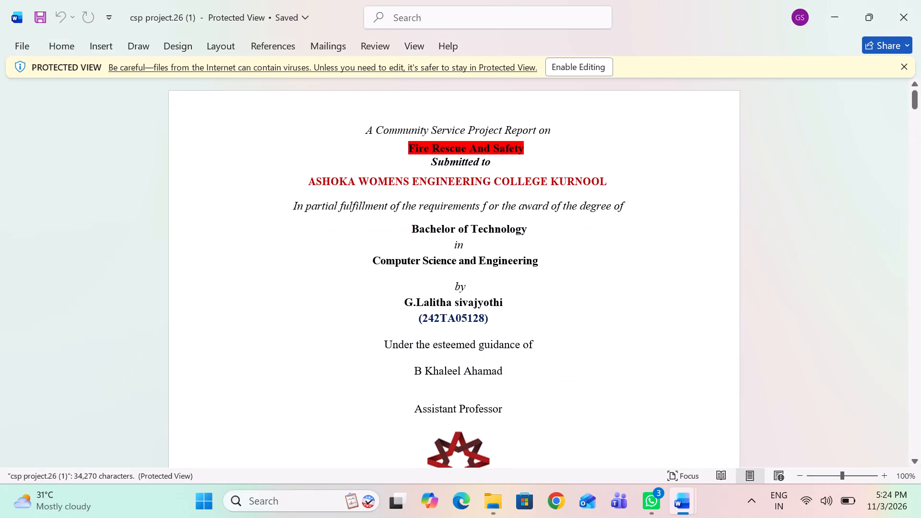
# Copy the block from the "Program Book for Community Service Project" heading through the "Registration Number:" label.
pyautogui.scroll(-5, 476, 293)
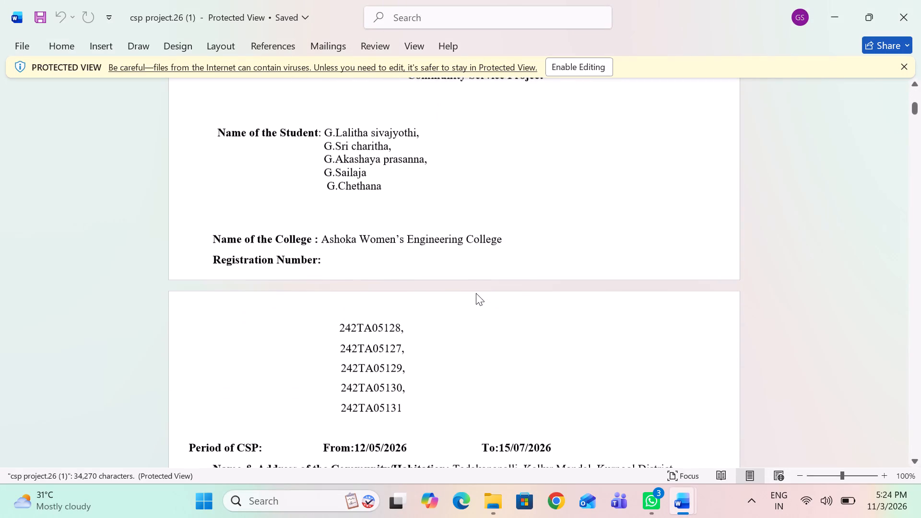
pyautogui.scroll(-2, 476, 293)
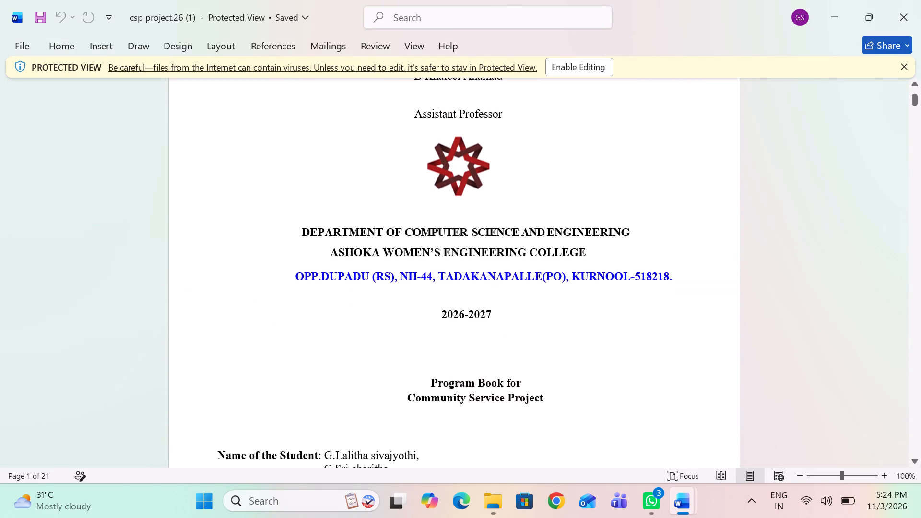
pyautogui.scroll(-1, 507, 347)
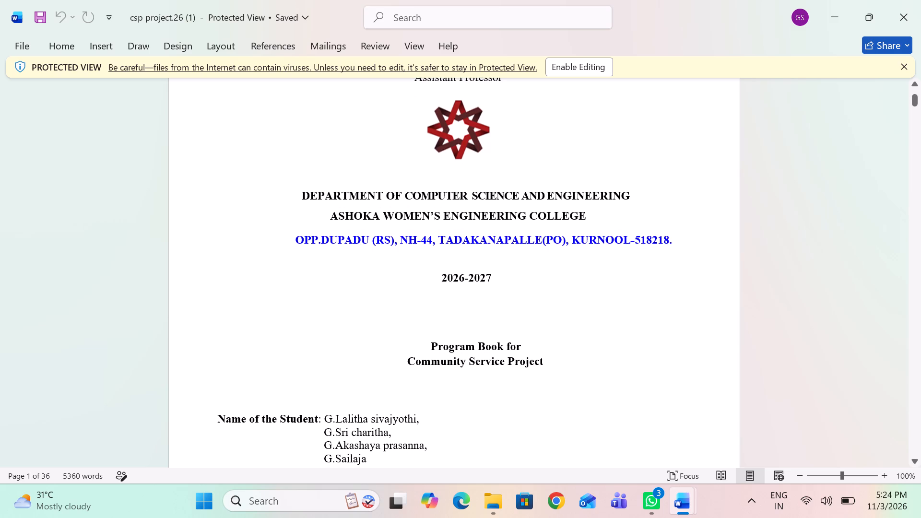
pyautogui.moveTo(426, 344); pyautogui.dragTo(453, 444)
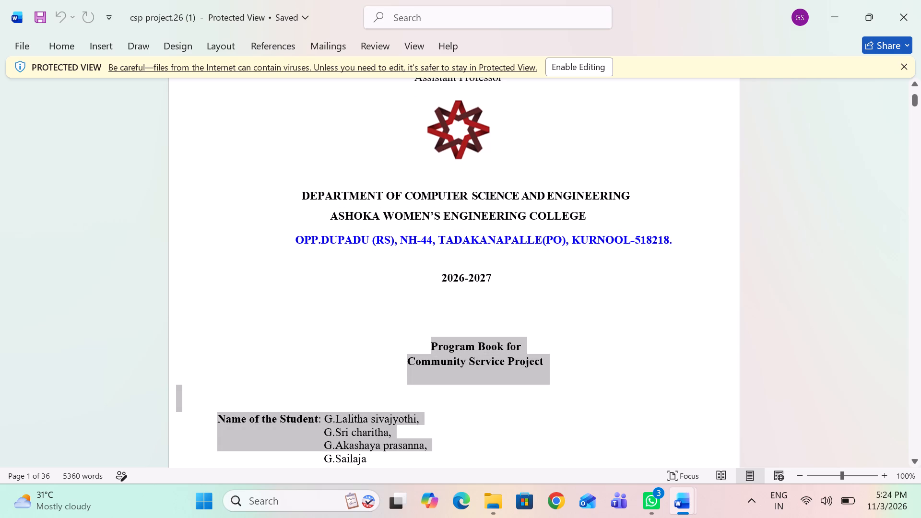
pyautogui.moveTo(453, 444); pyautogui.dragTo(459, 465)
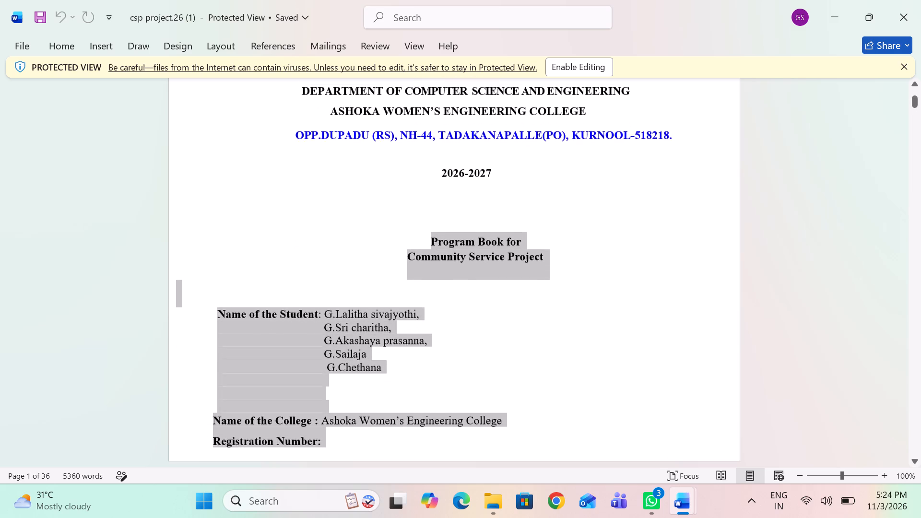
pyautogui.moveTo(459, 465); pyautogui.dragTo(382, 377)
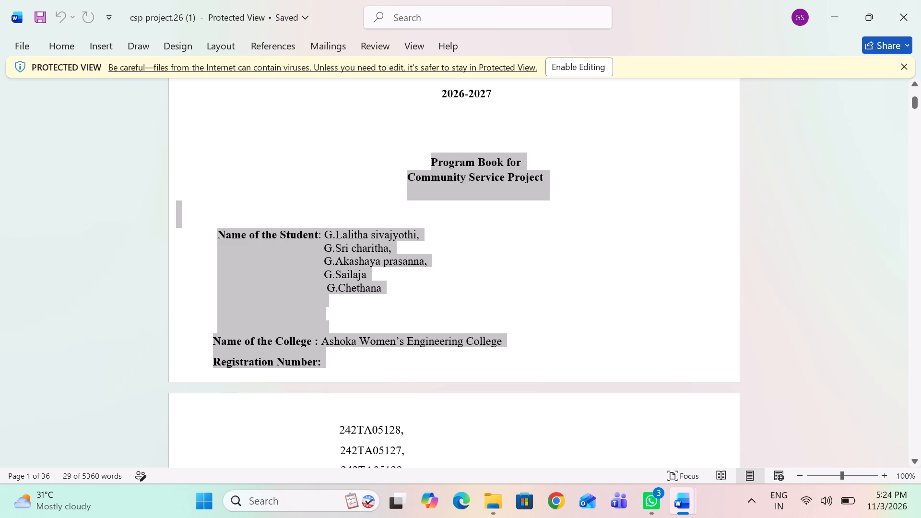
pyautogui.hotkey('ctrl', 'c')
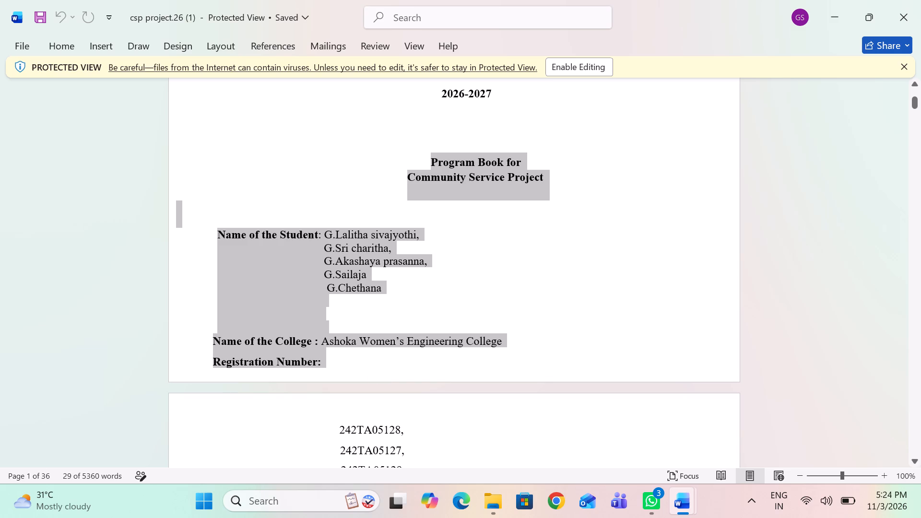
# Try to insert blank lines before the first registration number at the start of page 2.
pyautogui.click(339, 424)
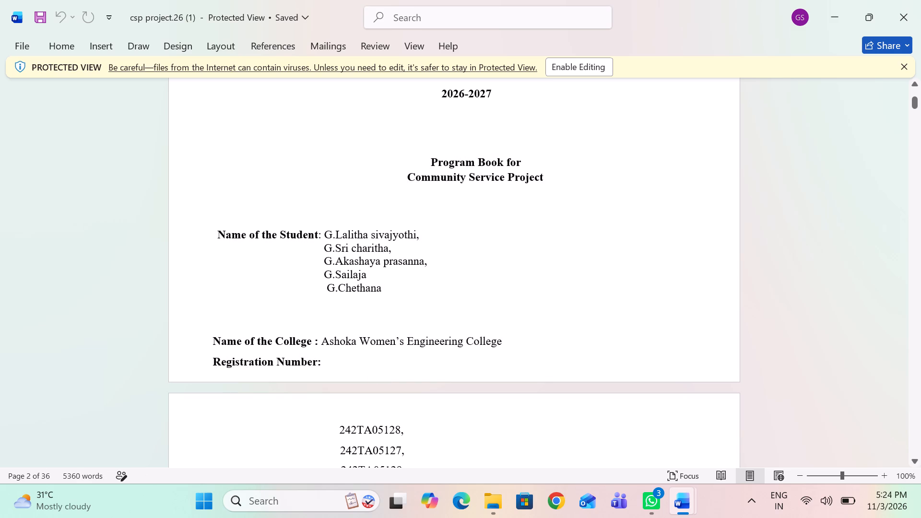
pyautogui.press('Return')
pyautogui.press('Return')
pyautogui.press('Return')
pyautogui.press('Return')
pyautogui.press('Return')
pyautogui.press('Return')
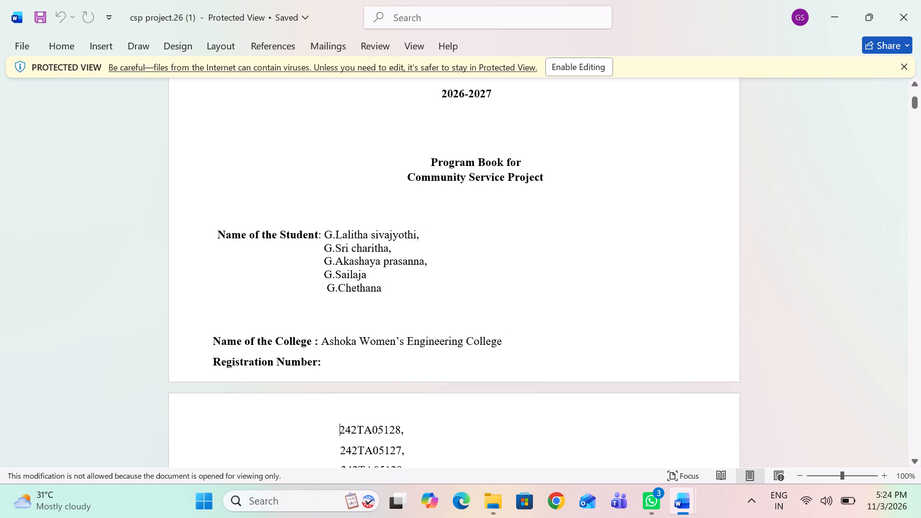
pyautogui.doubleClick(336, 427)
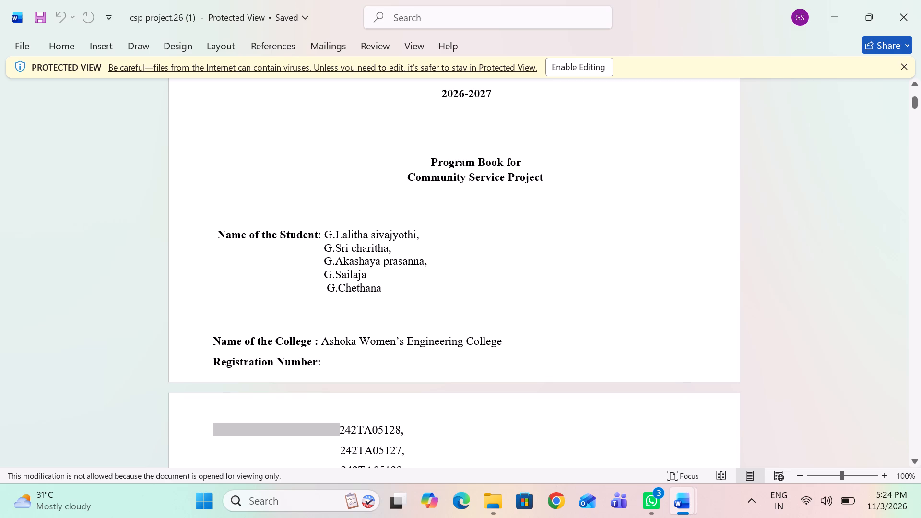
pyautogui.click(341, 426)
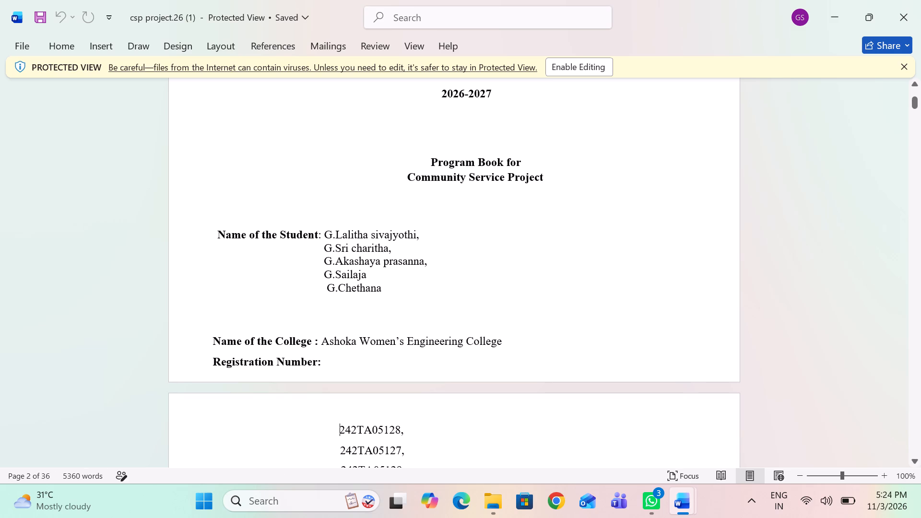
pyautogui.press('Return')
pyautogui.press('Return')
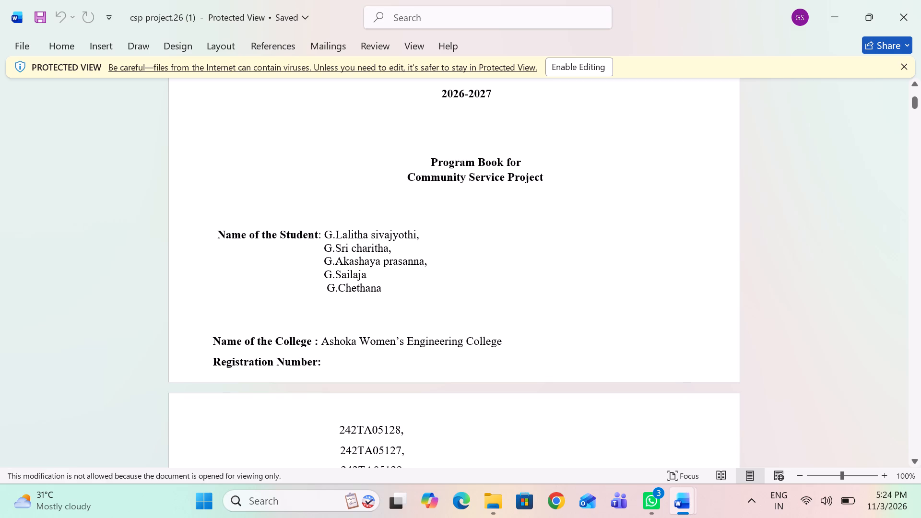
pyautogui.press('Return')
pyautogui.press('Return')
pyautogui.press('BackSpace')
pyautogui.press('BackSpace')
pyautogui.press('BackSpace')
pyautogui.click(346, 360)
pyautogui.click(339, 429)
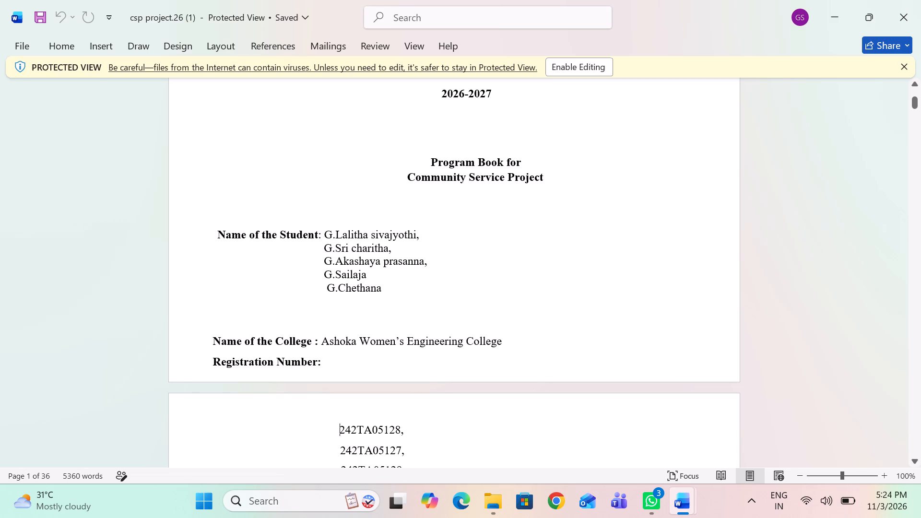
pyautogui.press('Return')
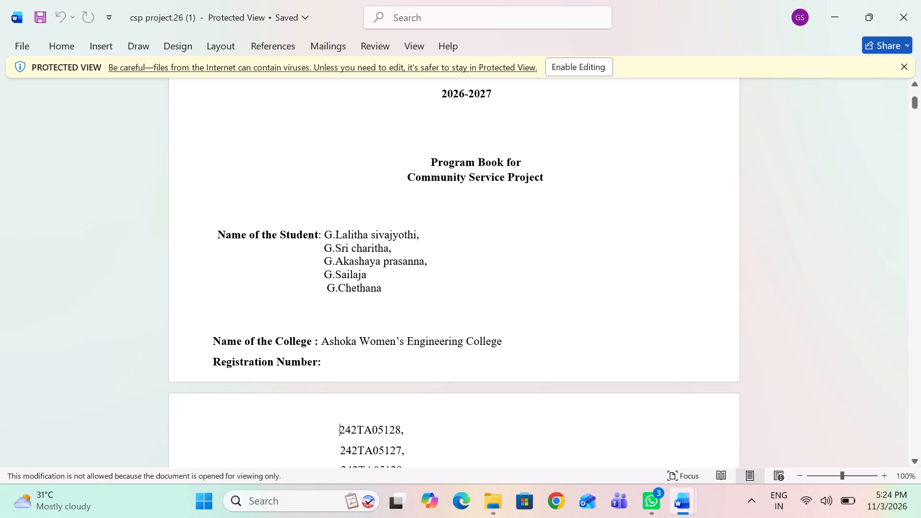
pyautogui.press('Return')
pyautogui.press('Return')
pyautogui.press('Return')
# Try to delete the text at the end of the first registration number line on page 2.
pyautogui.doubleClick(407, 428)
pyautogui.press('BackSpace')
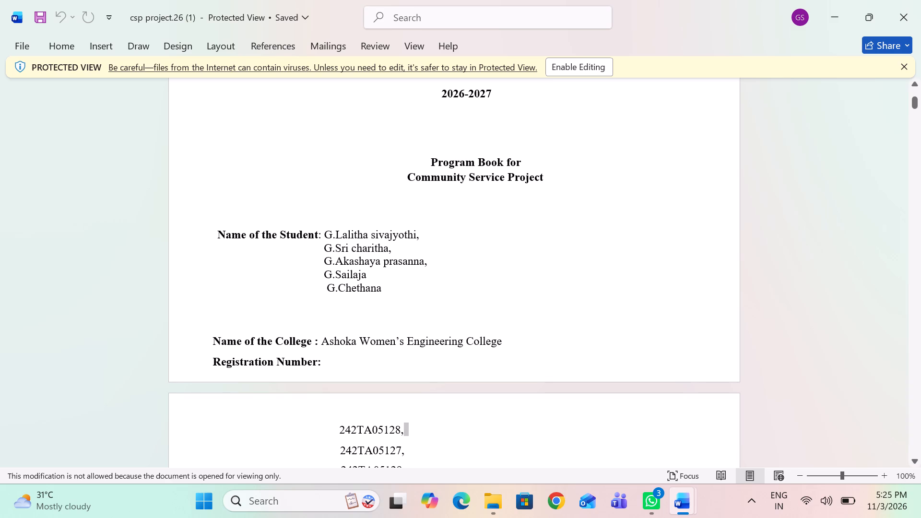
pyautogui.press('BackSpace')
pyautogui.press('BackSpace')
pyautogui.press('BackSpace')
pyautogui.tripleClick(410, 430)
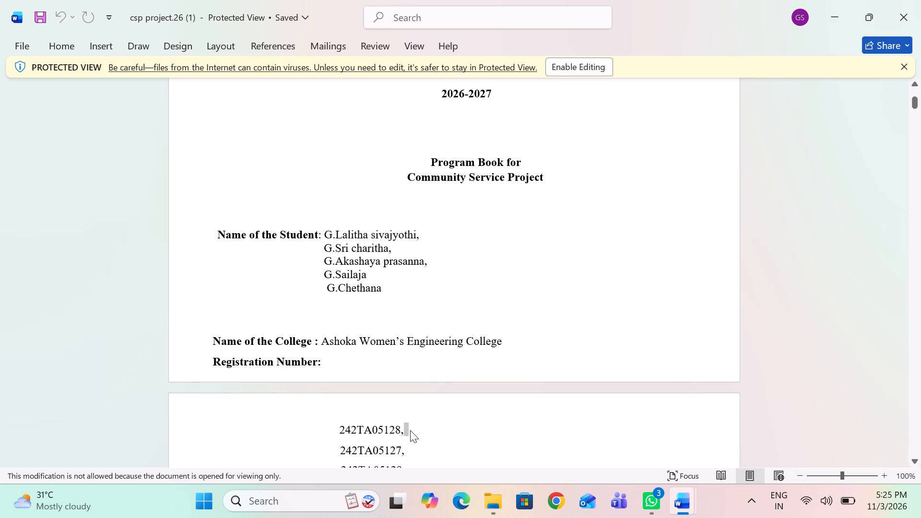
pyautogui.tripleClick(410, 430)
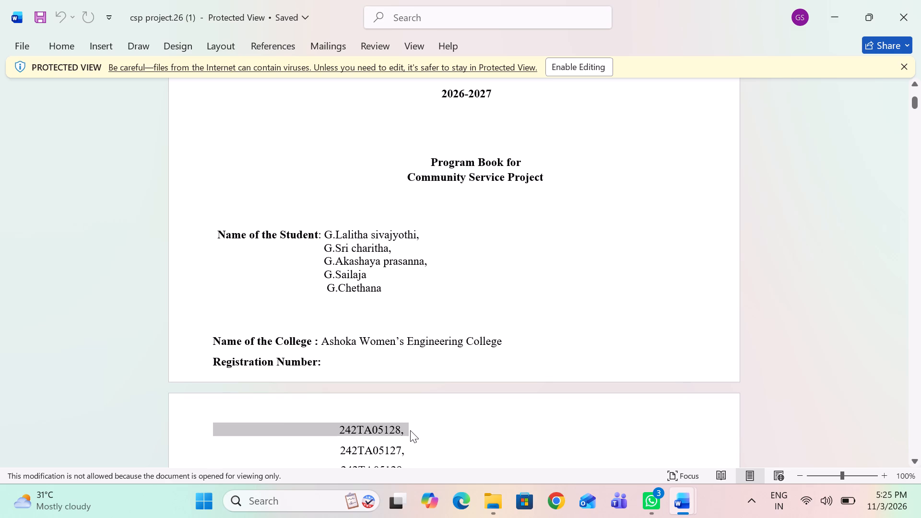
# Look over the registration numbers, the CSP period and the programme of study details on the following pages.
pyautogui.click(883, 340)
pyautogui.scroll(-1, 529, 378)
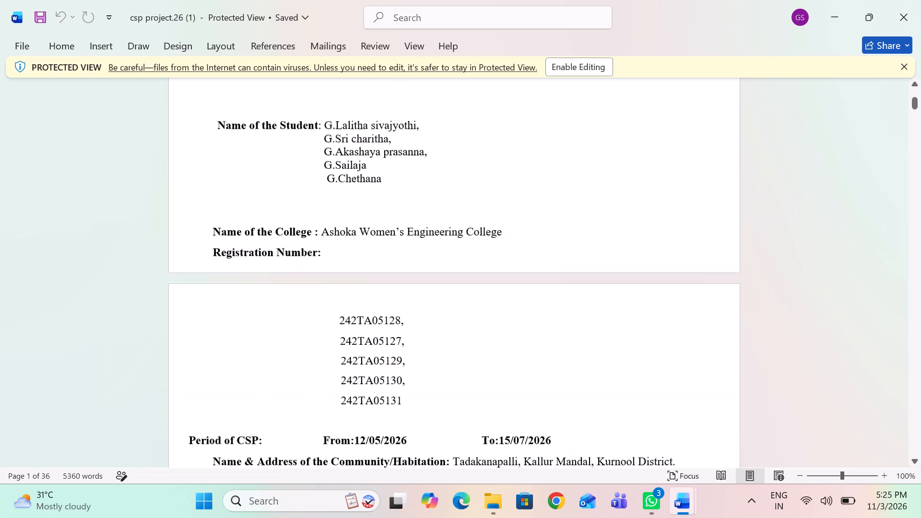
pyautogui.scroll(-1, 529, 378)
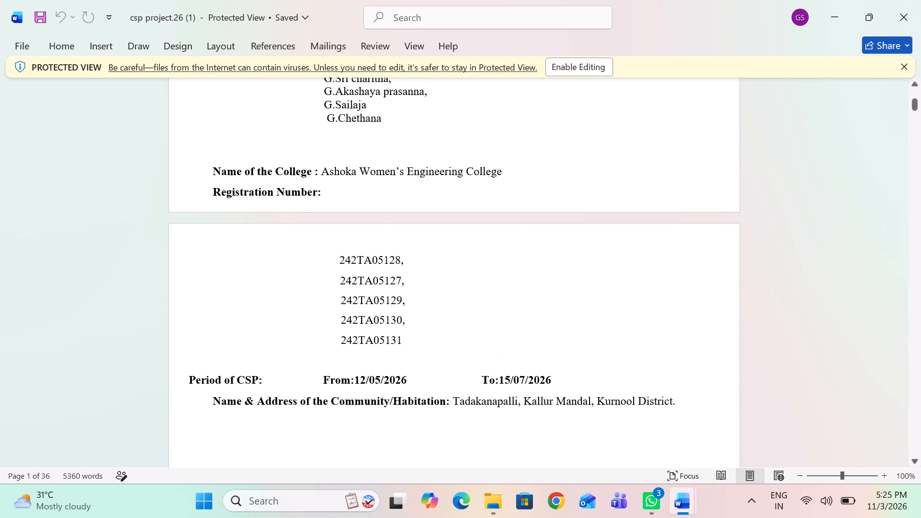
pyautogui.scroll(-4, 529, 378)
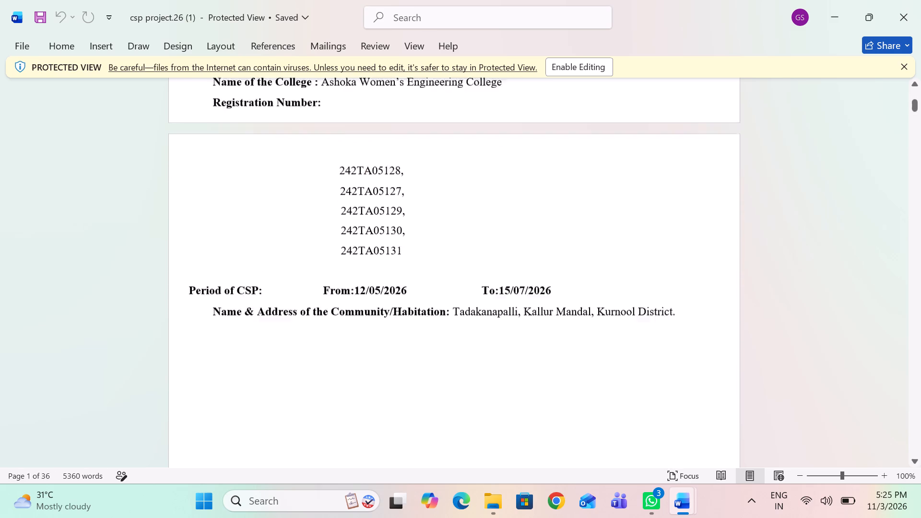
pyautogui.scroll(-3, 529, 378)
pyautogui.scroll(1, 529, 378)
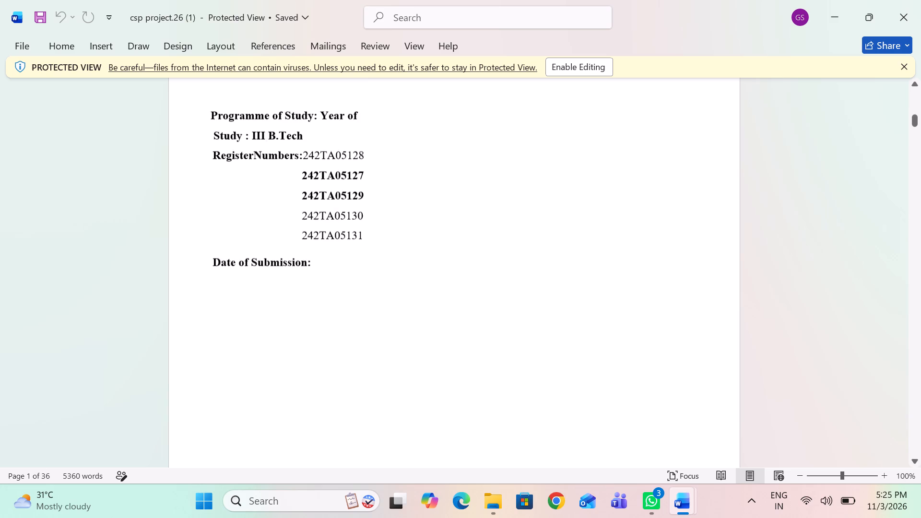
pyautogui.scroll(6, 529, 378)
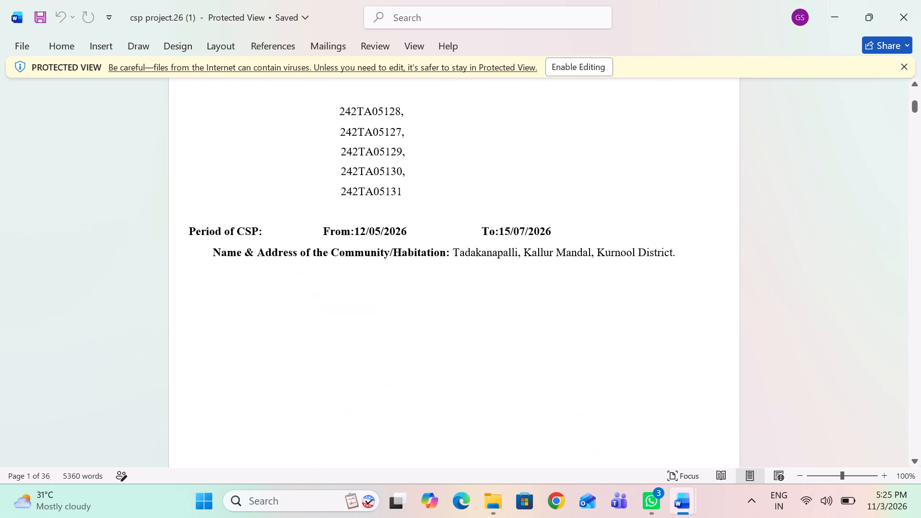
pyautogui.scroll(3, 529, 378)
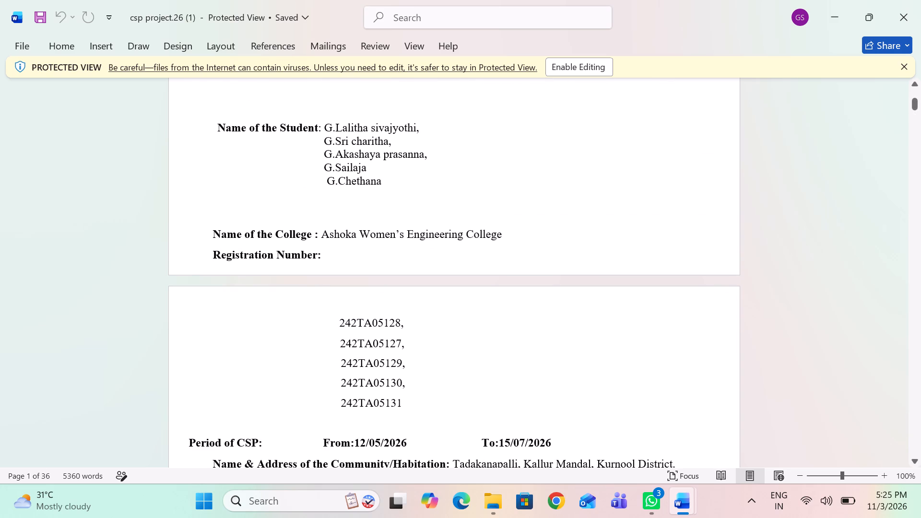
# Enable editing for the protected document csp project.26 (1).
pyautogui.click(338, 320)
pyautogui.press('Return')
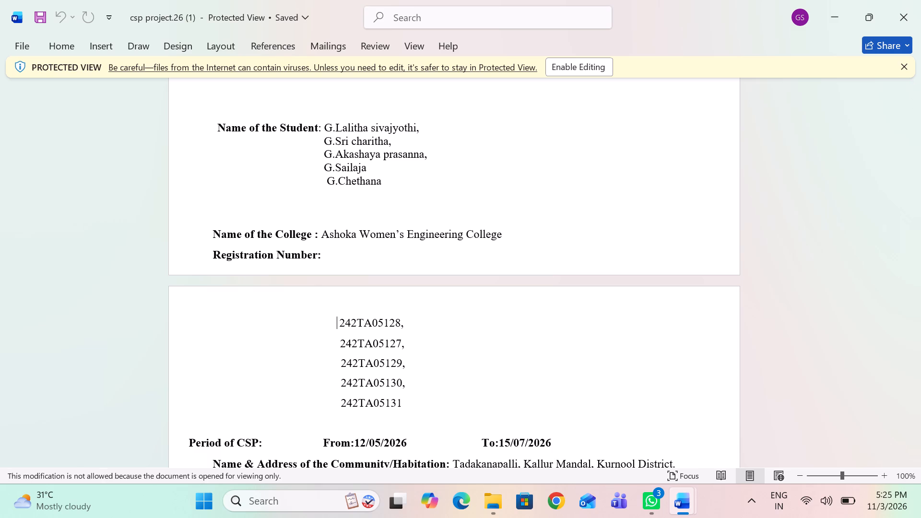
pyautogui.click(574, 67)
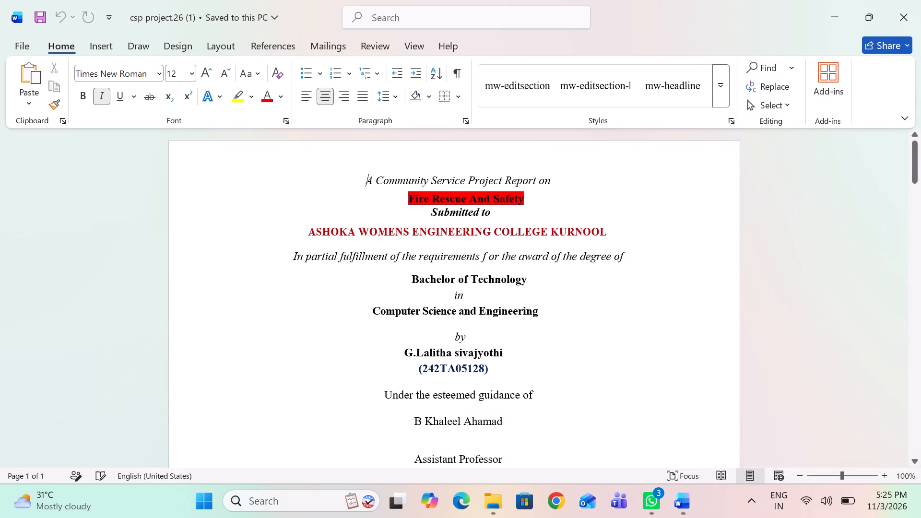
# Replace the student name under "by" on the cover page with the fourth listed student's name, keeping the initial G.
pyautogui.click(508, 354)
pyautogui.press('BackSpace')
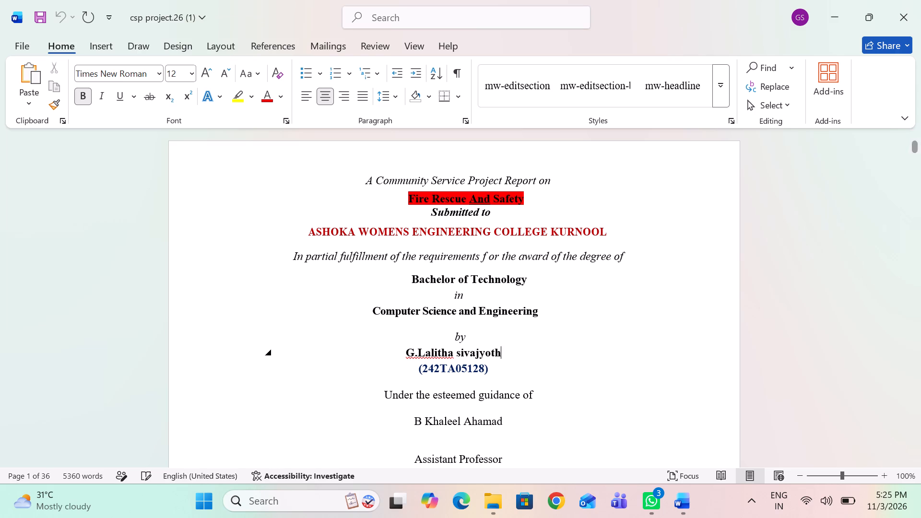
pyautogui.press('BackSpace')
pyautogui.press('BackSpace')
pyautogui.press('BackSpace')
pyautogui.press('BackSpace')
pyautogui.press('BackSpace')
pyautogui.press('BackSpace')
pyautogui.press('BackSpace')
pyautogui.press('BackSpace')
pyautogui.press('BackSpace')
pyautogui.press('BackSpace')
pyautogui.press('BackSpace')
pyautogui.press('BackSpace')
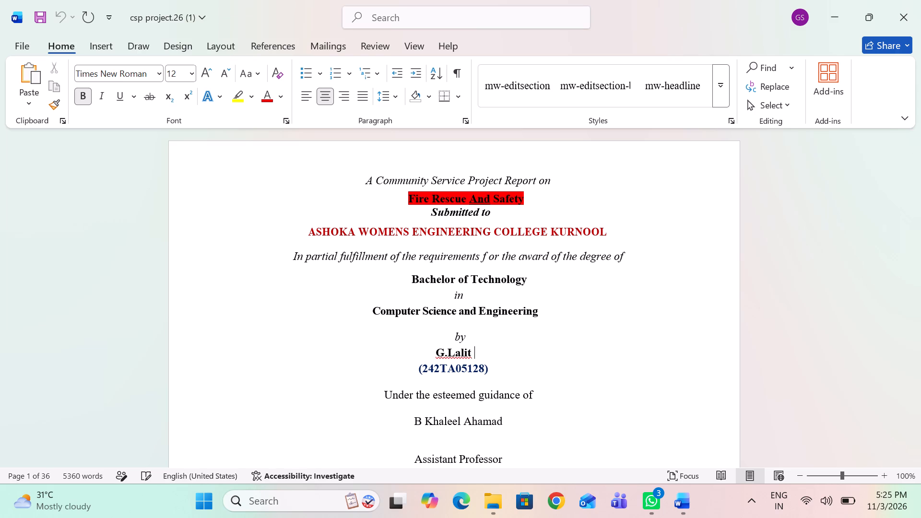
pyautogui.press('BackSpace')
pyautogui.press('BackSpace')
pyautogui.press('BackSpace')
pyautogui.press('BackSpace')
pyautogui.press('BackSpace')
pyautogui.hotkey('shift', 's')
pyautogui.press('BackSpace')
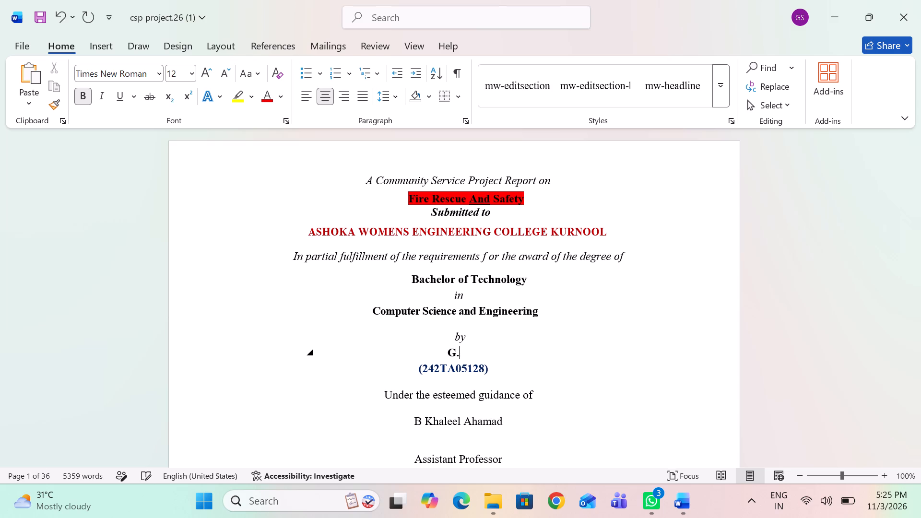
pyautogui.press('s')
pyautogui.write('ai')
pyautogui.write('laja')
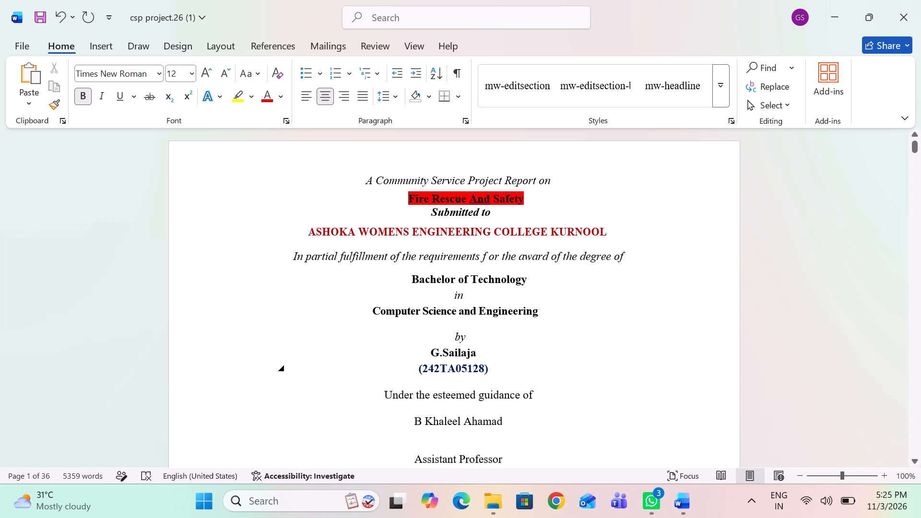
# Change the last two digits of the registration number on the cover page to 30.
pyautogui.click(484, 368)
pyautogui.press('BackSpace')
pyautogui.press('BackSpace')
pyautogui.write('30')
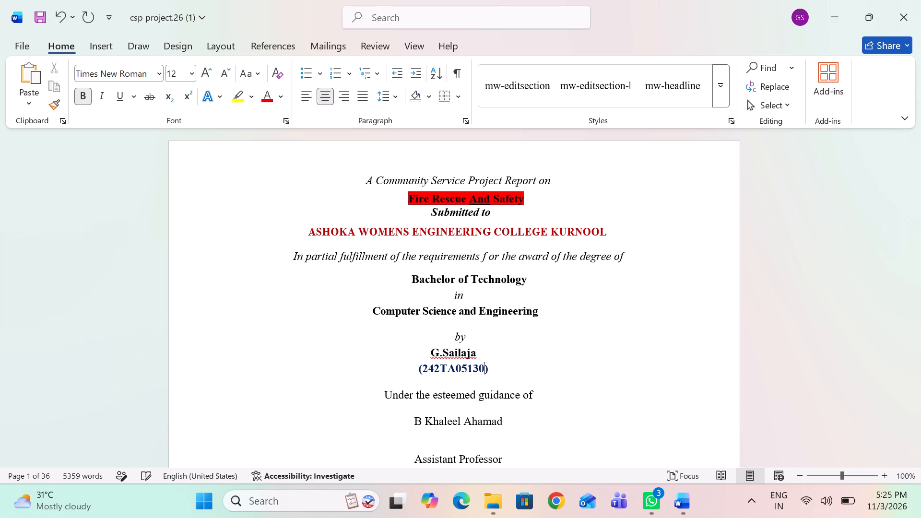
# Insert a space after the initial G in the student name on the cover page.
pyautogui.scroll(-1, 484, 368)
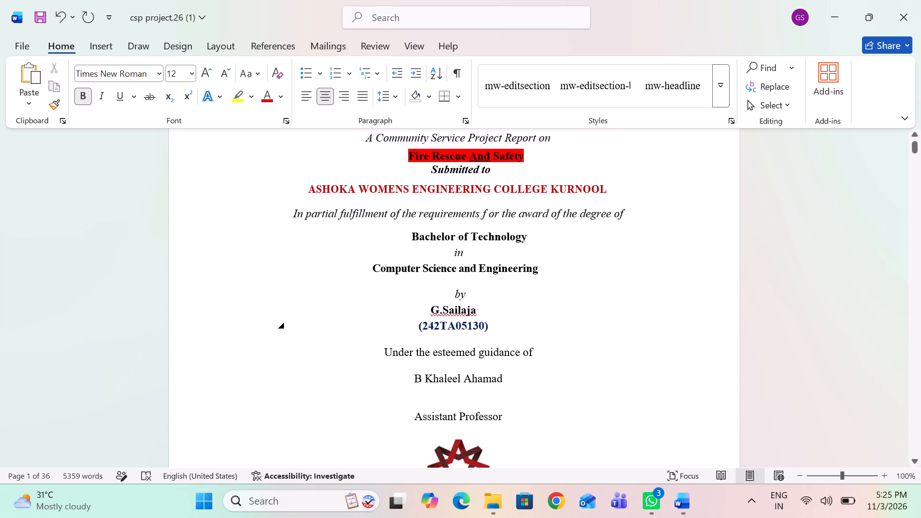
pyautogui.click(443, 309)
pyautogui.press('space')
# Replace the first name under Name of the Student with the cover page student's name, keeping the initial G and removing the trailing comma.
pyautogui.scroll(-1, 454, 356)
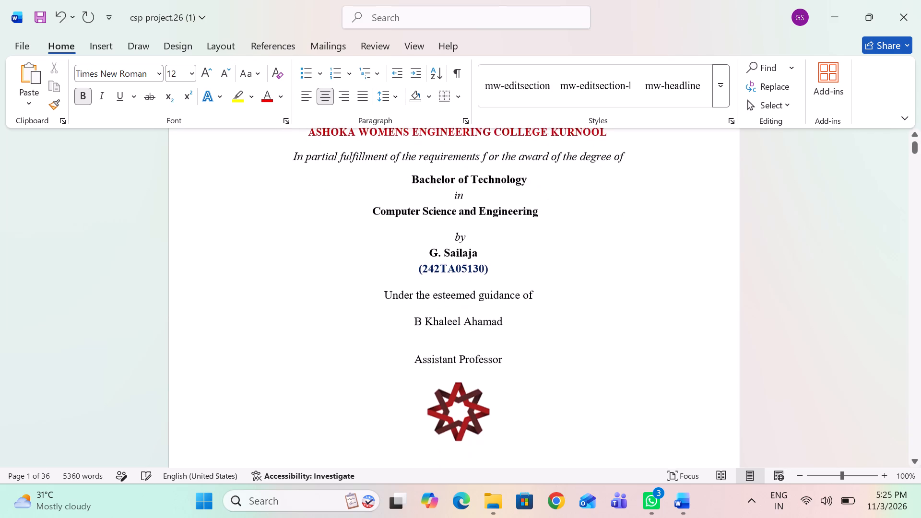
pyautogui.scroll(-3, 454, 356)
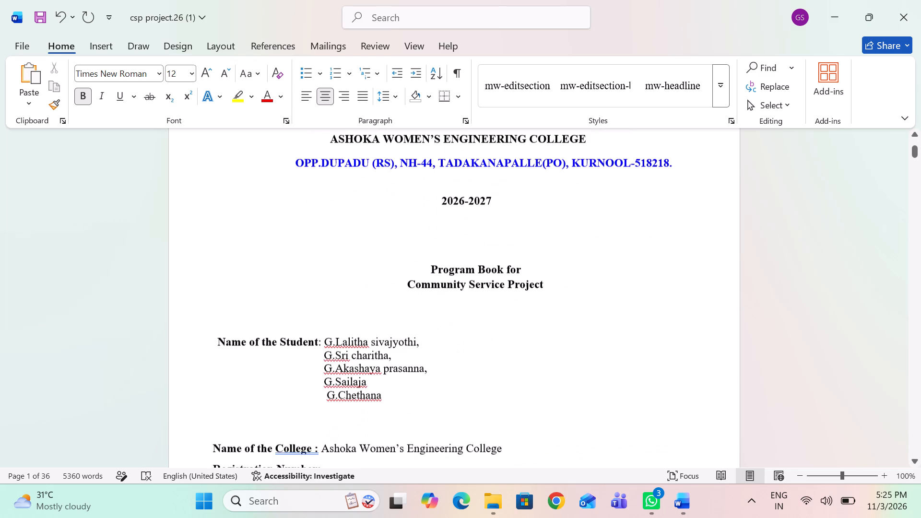
pyautogui.click(417, 342)
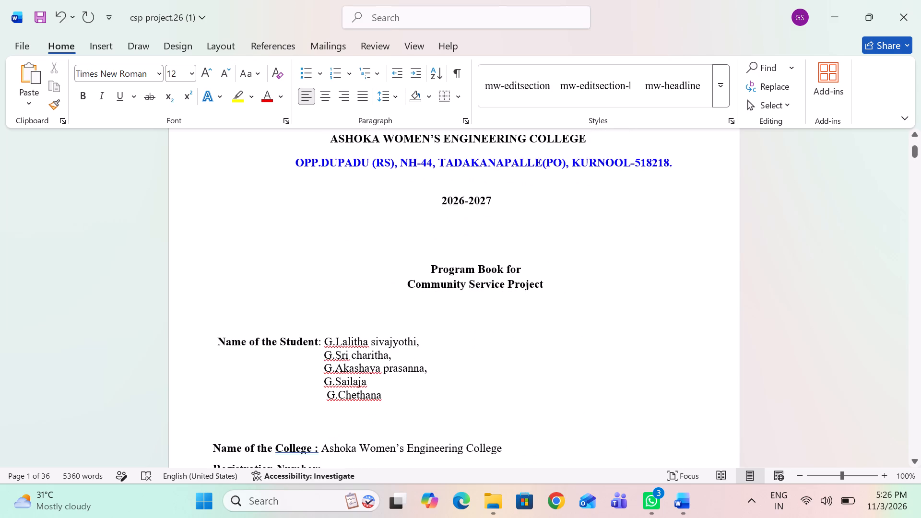
pyautogui.press('BackSpace')
pyautogui.press('BackSpace')
pyautogui.press('BackSpace')
pyautogui.press('BackSpace')
pyautogui.press('BackSpace')
pyautogui.press('BackSpace')
pyautogui.press('BackSpace')
pyautogui.press('BackSpace')
pyautogui.press('BackSpace')
pyautogui.press('BackSpace')
pyautogui.press('BackSpace')
pyautogui.press('BackSpace')
pyautogui.press('BackSpace')
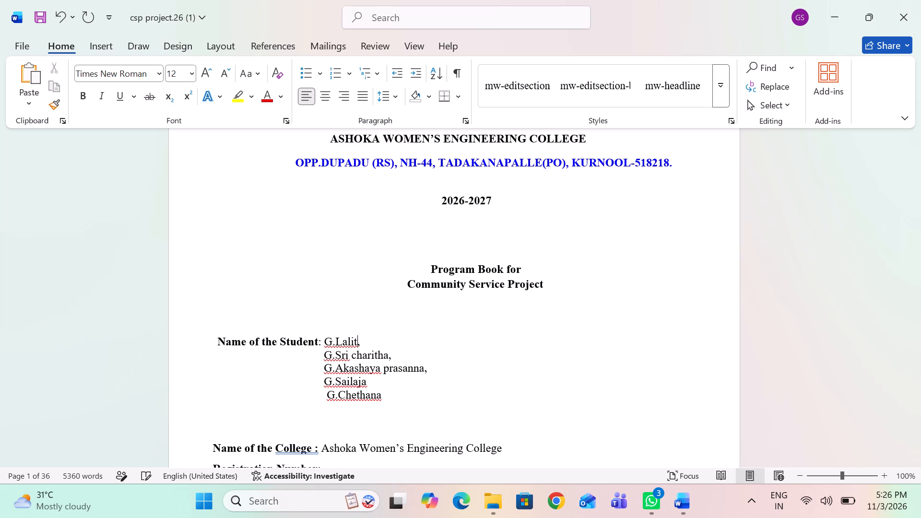
pyautogui.press('BackSpace')
pyautogui.press('BackSpace')
pyautogui.press('BackSpace')
pyautogui.press('BackSpace')
pyautogui.press('BackSpace')
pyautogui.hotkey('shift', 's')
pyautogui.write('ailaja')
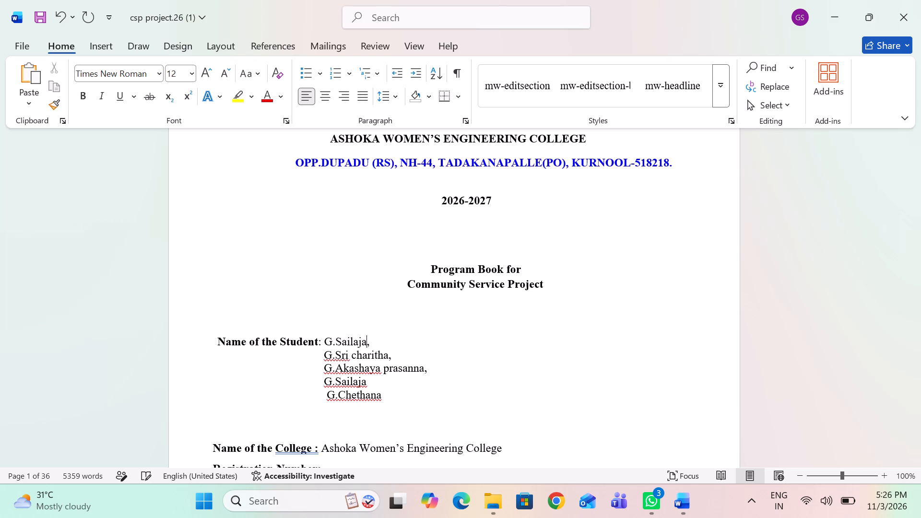
pyautogui.click(375, 344)
pyautogui.press('BackSpace')
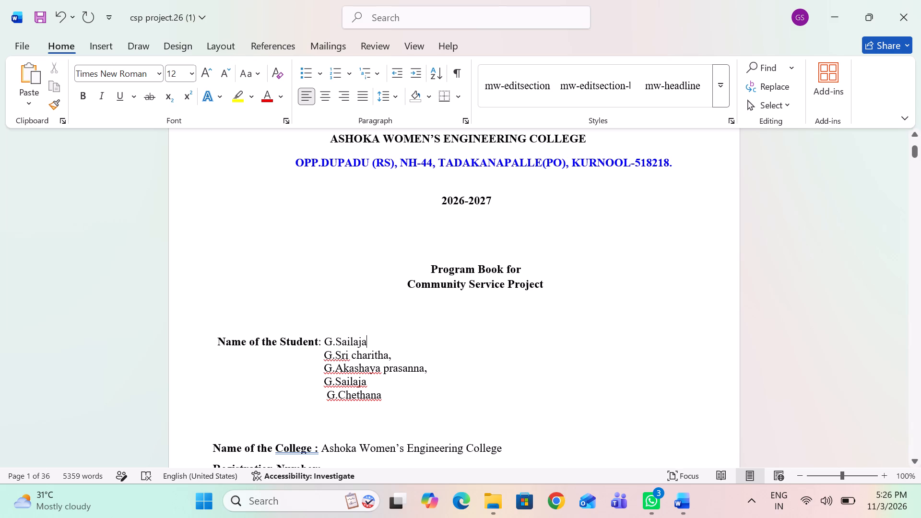
# Capitalise the last word of the second listed student's name and add a space after the initial G in the first two names.
pyautogui.click(355, 356)
pyautogui.press('BackSpace')
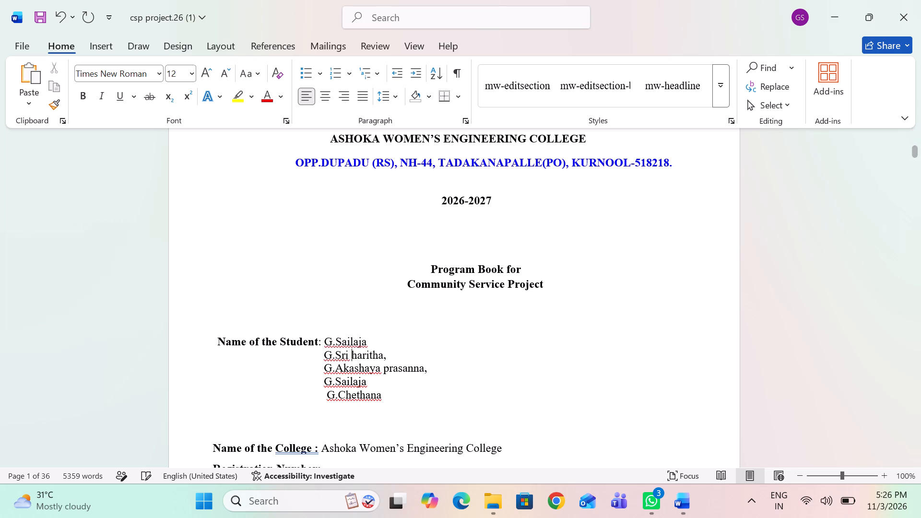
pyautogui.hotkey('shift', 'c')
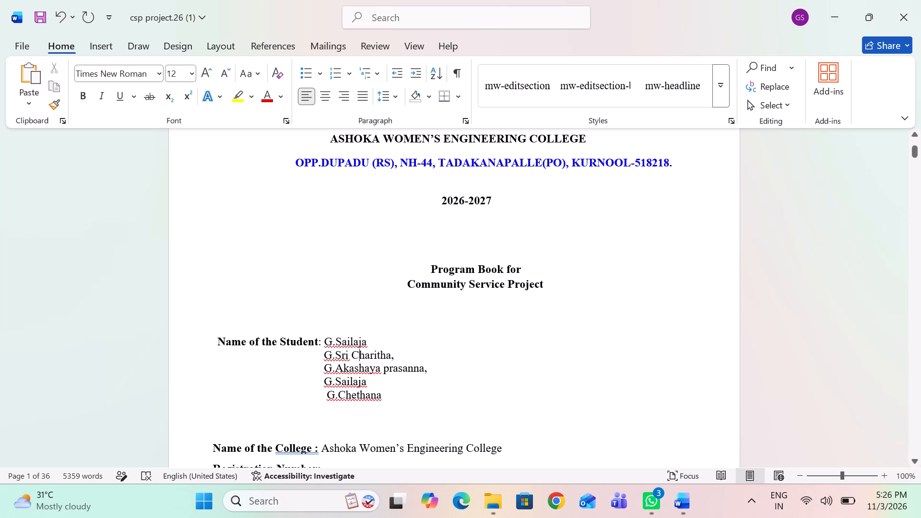
pyautogui.click(334, 357)
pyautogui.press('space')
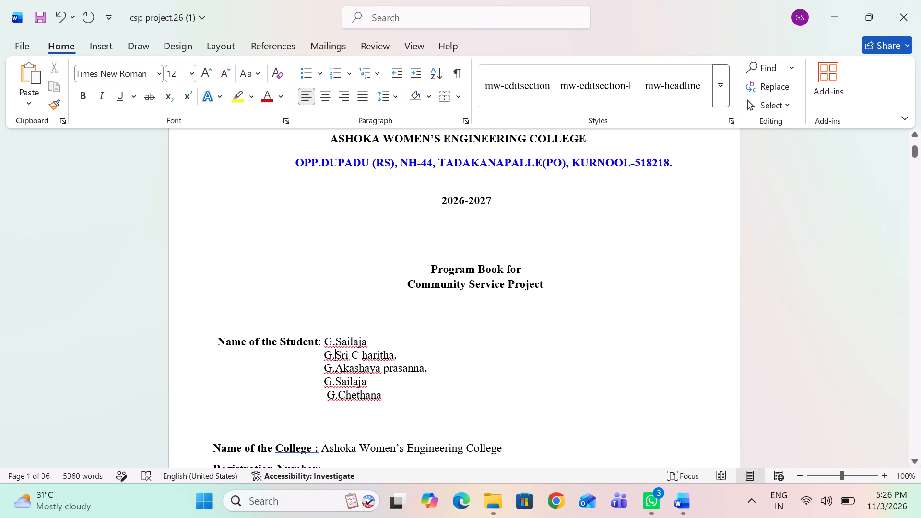
pyautogui.click(362, 354)
pyautogui.press('BackSpace')
pyautogui.click(336, 356)
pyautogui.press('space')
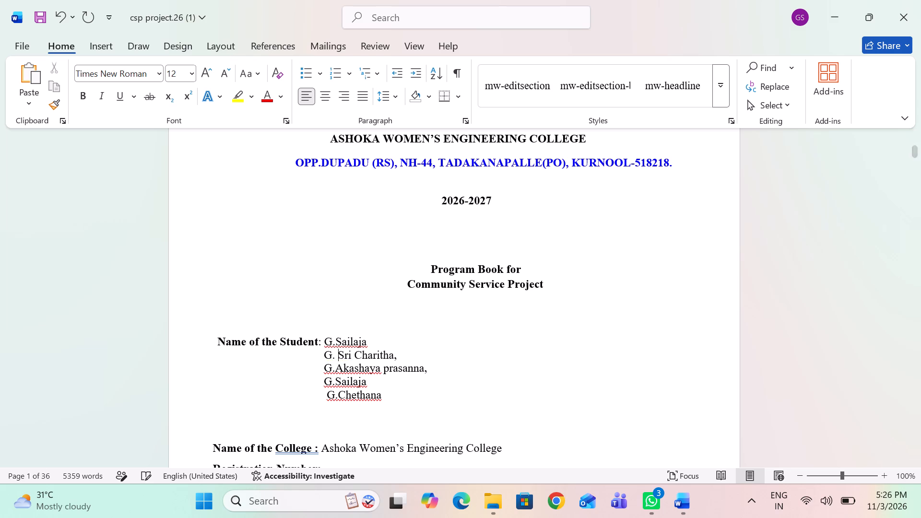
pyautogui.click(335, 347)
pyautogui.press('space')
# Remove the extra "a" after "Ak" in the third listed student's name and add a space after the initial G.
pyautogui.click(353, 370)
pyautogui.press('BackSpace')
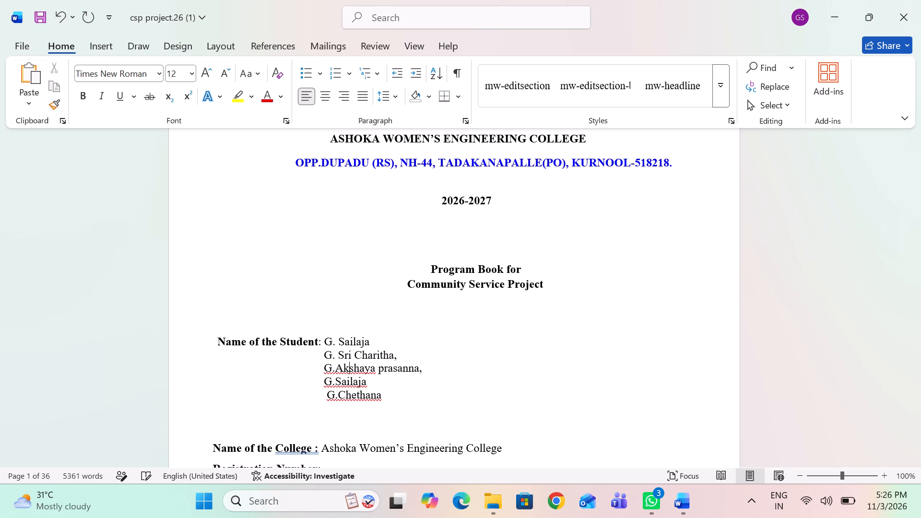
pyautogui.click(335, 371)
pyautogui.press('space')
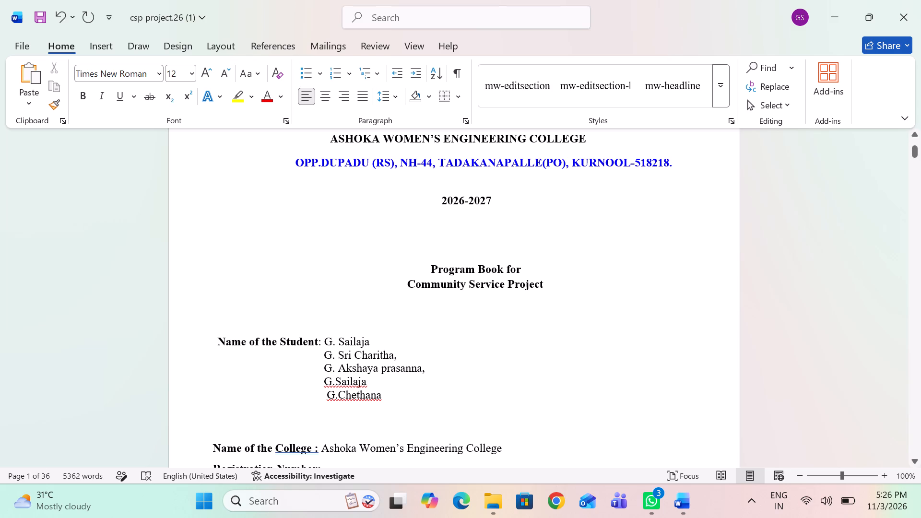
# Replace the fourth listed name with the full name of the student originally listed first, capitalising each word and keeping the initial G.
pyautogui.click(371, 383)
pyautogui.press('BackSpace')
pyautogui.press('BackSpace')
pyautogui.press('BackSpace')
pyautogui.press('BackSpace')
pyautogui.press('BackSpace')
pyautogui.press('BackSpace')
pyautogui.press('BackSpace')
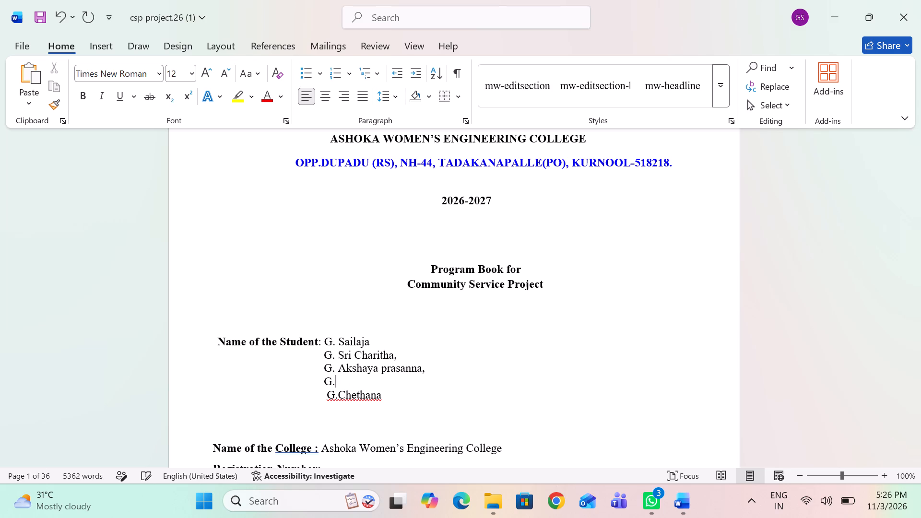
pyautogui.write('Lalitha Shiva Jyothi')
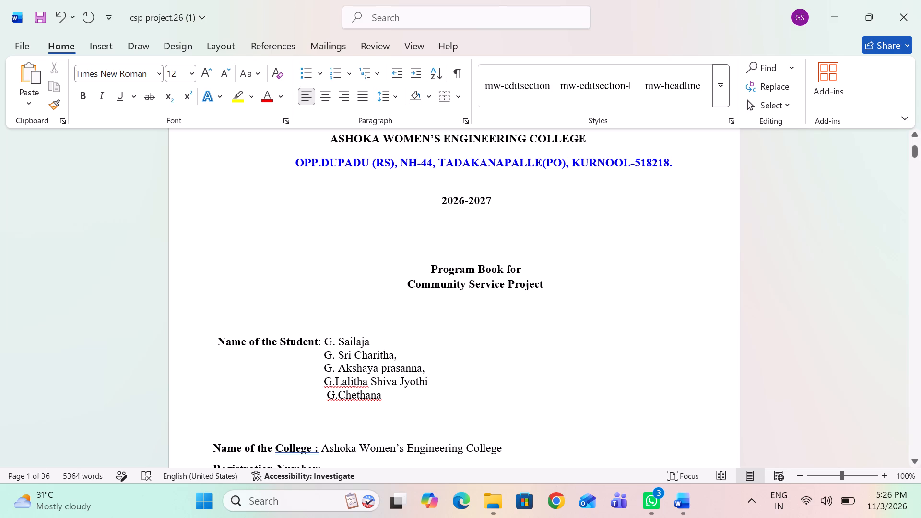
# Add spacing after the initial G in the fourth and fifth listed students' names.
pyautogui.click(338, 394)
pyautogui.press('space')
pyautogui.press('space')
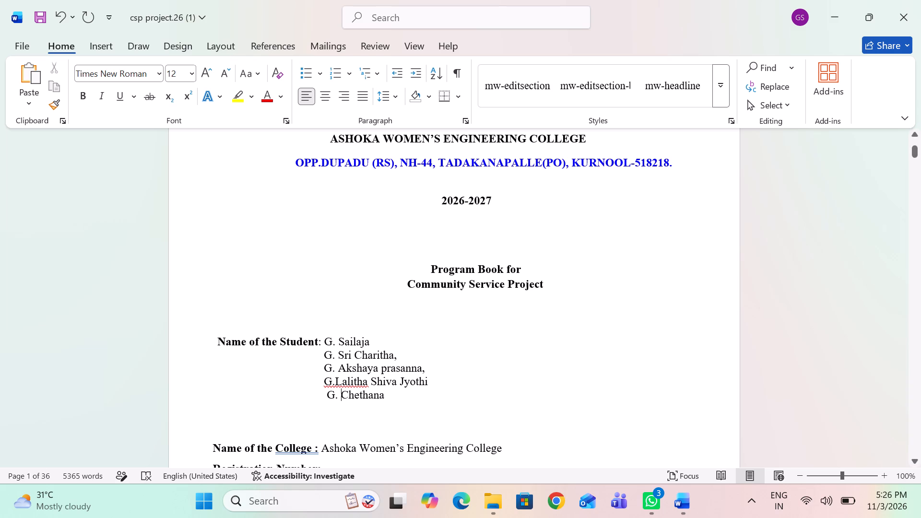
pyautogui.click(334, 385)
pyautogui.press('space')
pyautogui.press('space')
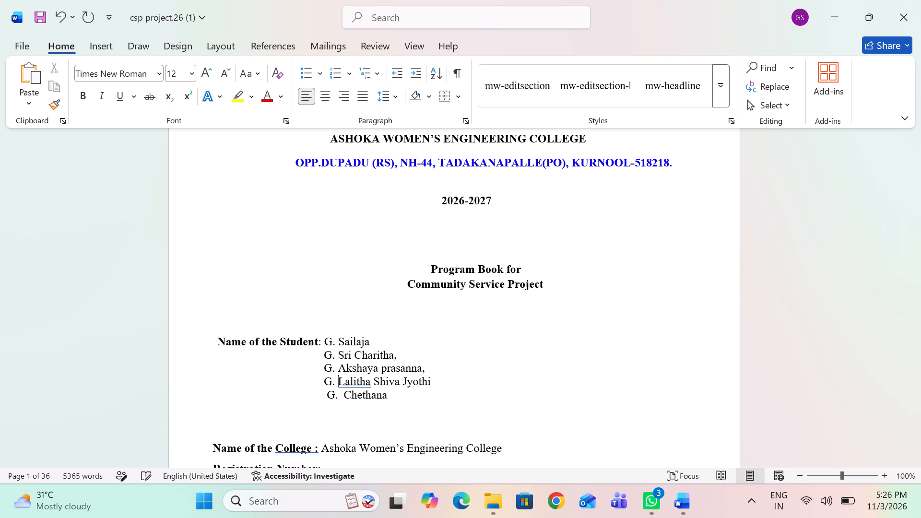
# Insert a space and ten blank lines before the first registration number at the start of page 2.
pyautogui.scroll(-3, 349, 407)
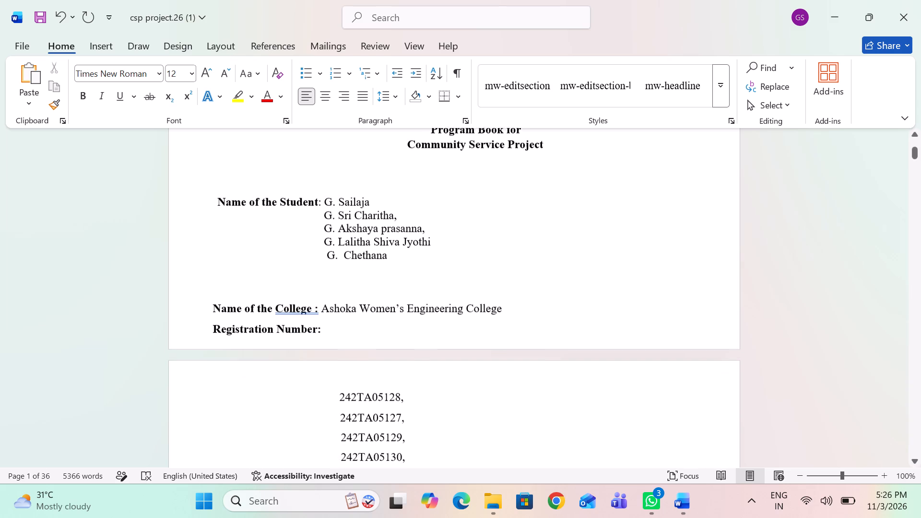
pyautogui.scroll(-2, 349, 407)
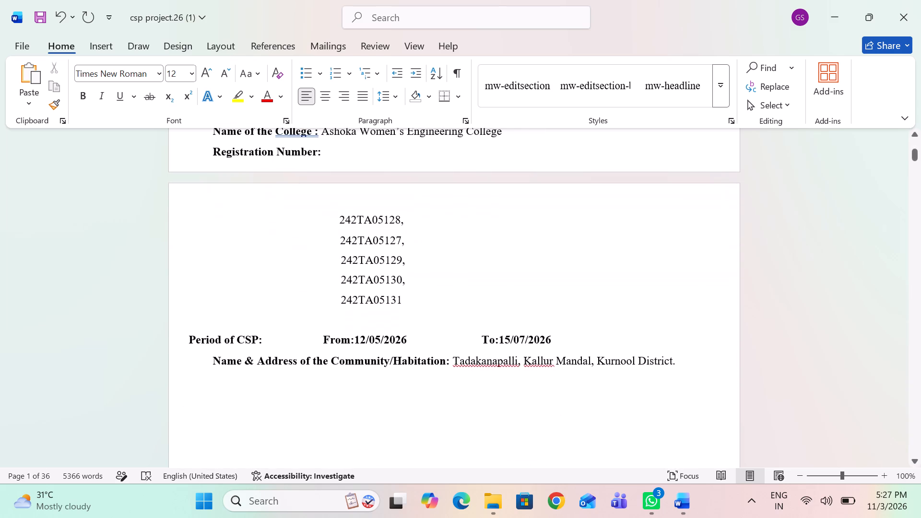
pyautogui.scroll(-1, 349, 407)
pyautogui.hscroll(-1, 349, 407)
pyautogui.scroll(2, 349, 407)
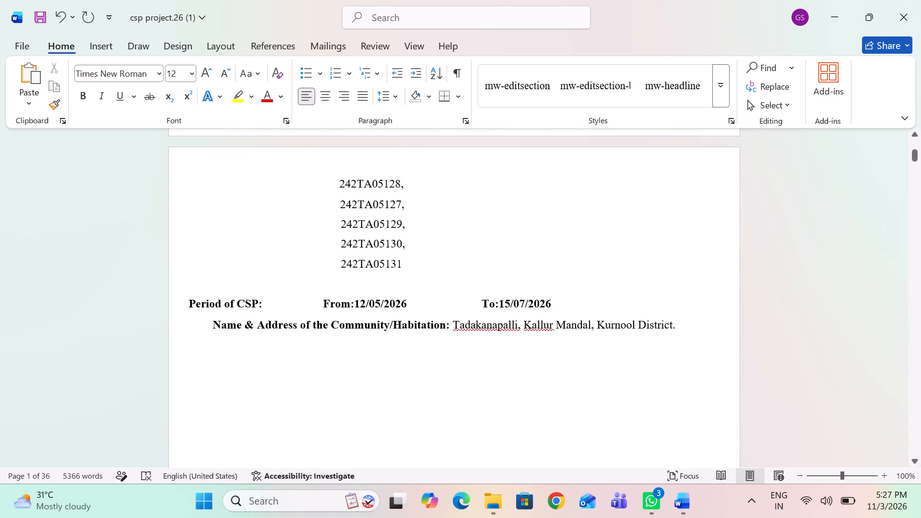
pyautogui.scroll(1, 349, 407)
pyautogui.hscroll(1, 349, 407)
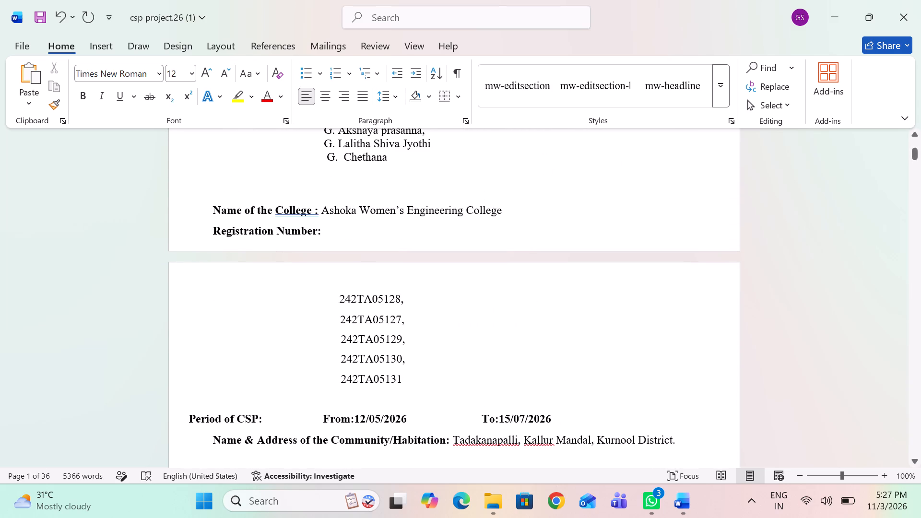
pyautogui.click(338, 298)
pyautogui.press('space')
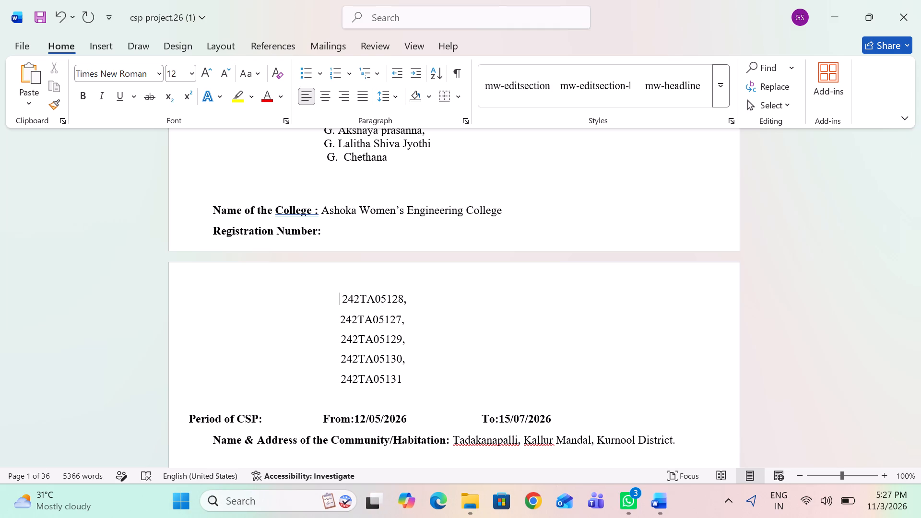
pyautogui.press('Return')
pyautogui.press('Return')
pyautogui.press('Return')
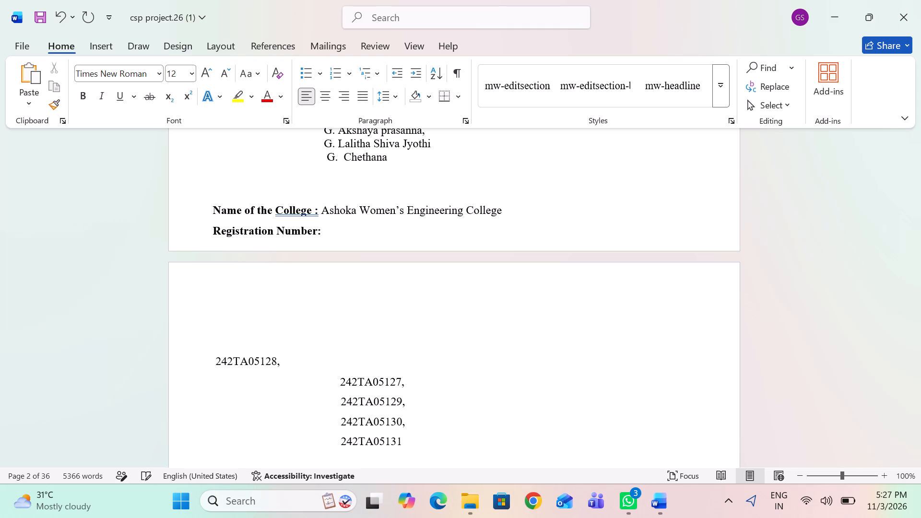
pyautogui.press('Return')
pyautogui.press('Return')
pyautogui.press('Return')
pyautogui.press('Return')
pyautogui.press('Return')
pyautogui.press('Return')
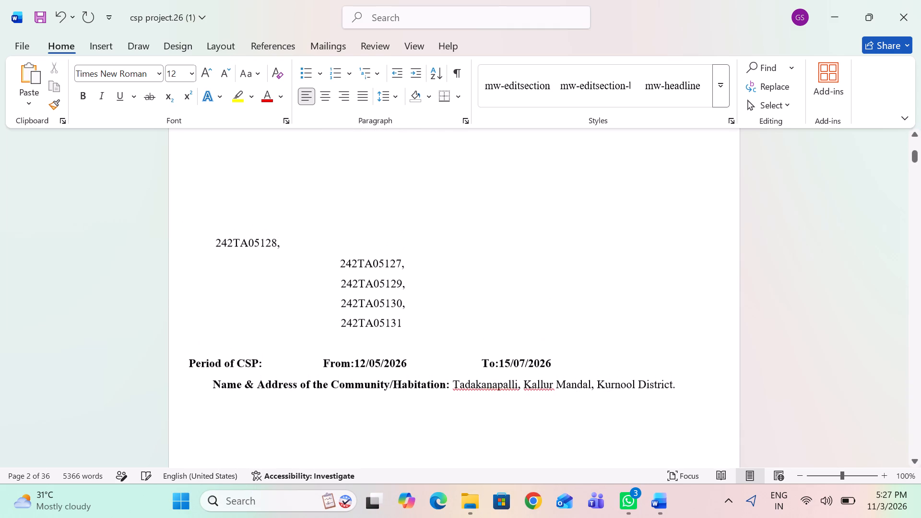
pyautogui.press('Return')
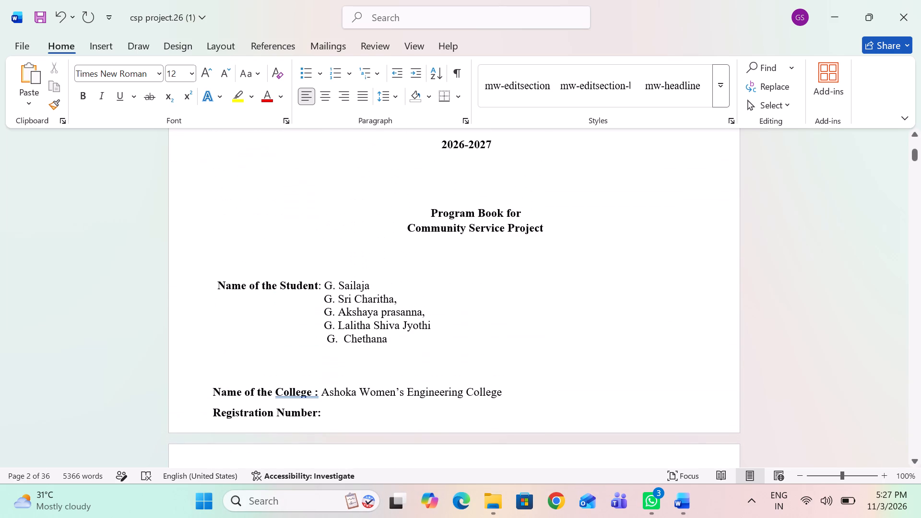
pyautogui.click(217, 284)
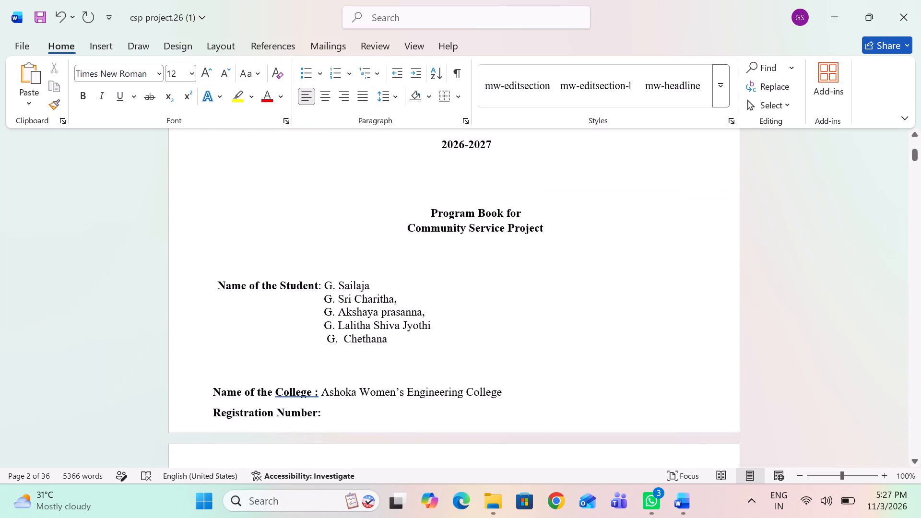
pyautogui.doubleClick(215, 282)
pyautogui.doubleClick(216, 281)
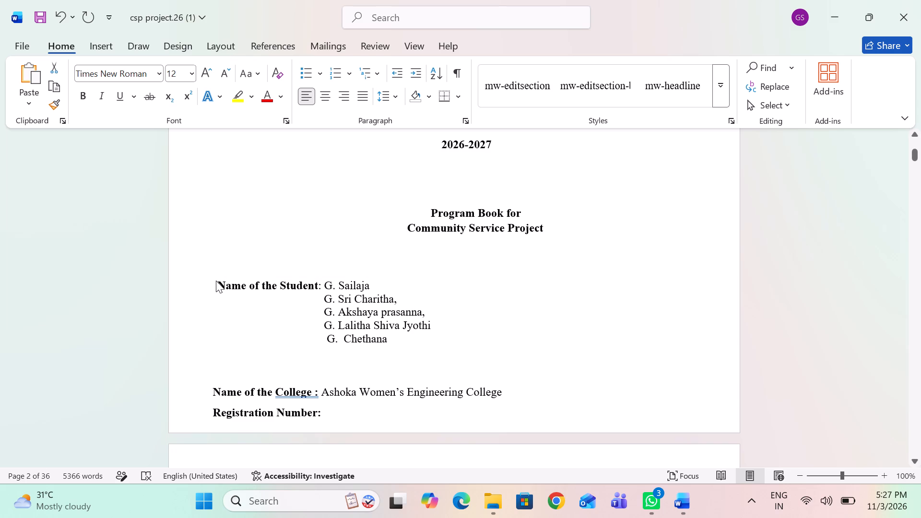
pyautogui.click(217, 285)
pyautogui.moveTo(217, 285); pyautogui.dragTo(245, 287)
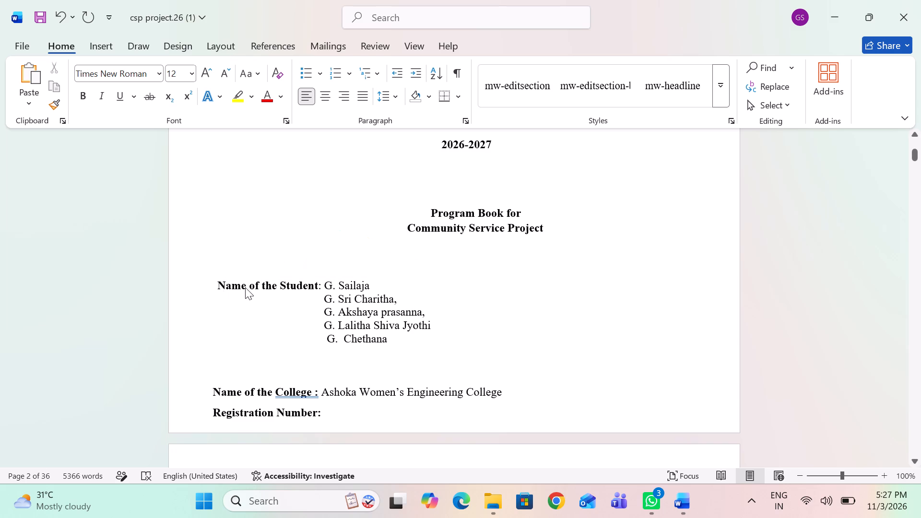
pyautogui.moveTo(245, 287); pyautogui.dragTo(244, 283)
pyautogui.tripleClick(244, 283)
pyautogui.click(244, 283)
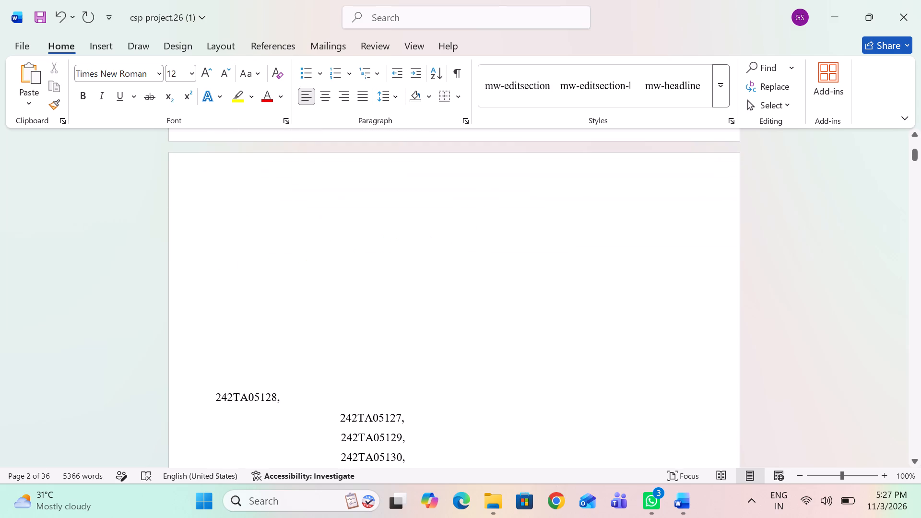
# Copy the Name of the College and Registration Number lines from page 1 and paste them above the registration numbers on page 2.
pyautogui.scroll(1, 243, 240)
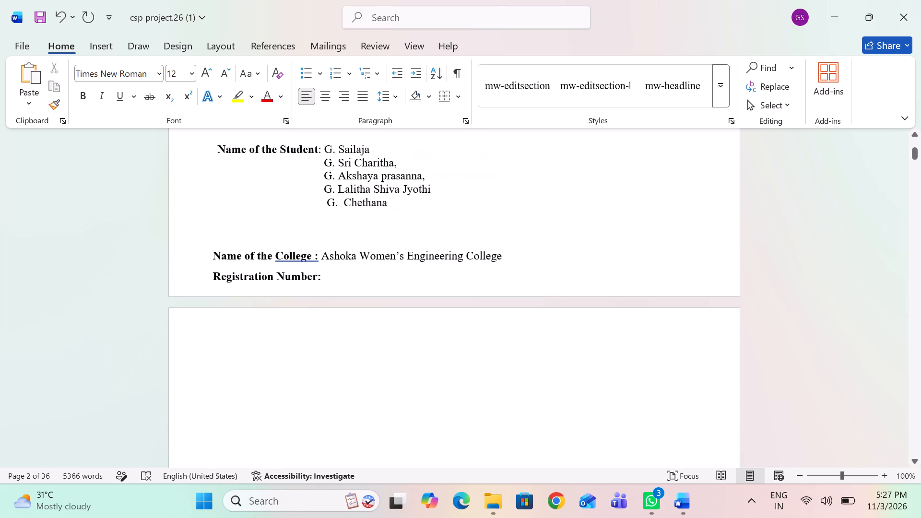
pyautogui.scroll(1, 243, 240)
pyautogui.moveTo(213, 257); pyautogui.dragTo(225, 262)
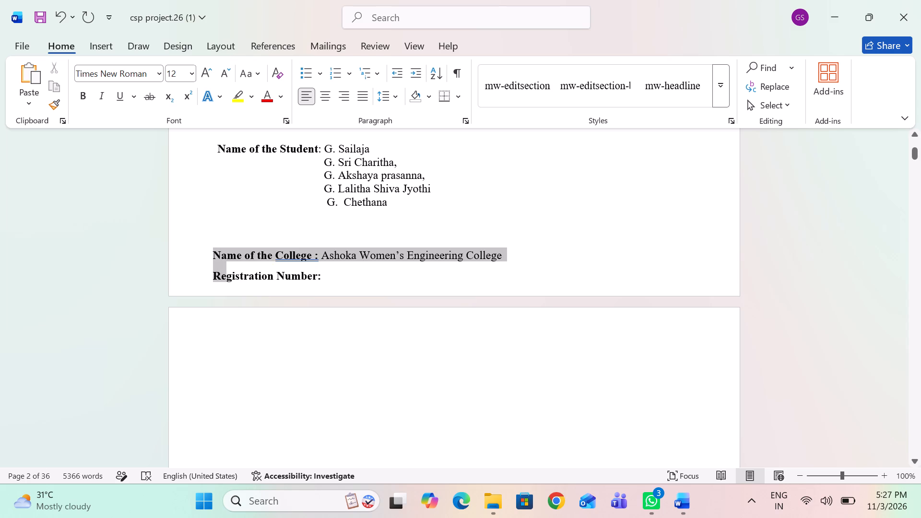
pyautogui.moveTo(225, 262); pyautogui.dragTo(321, 273)
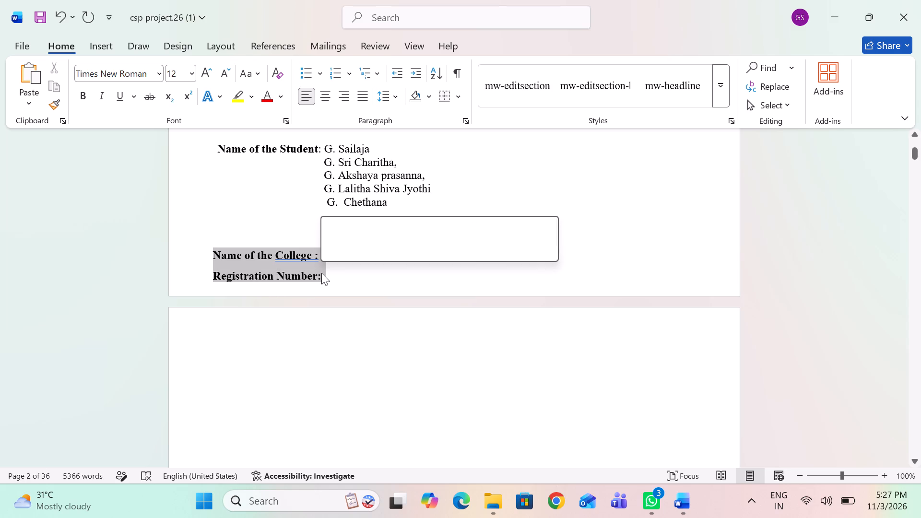
pyautogui.hotkey('ctrl', 'c')
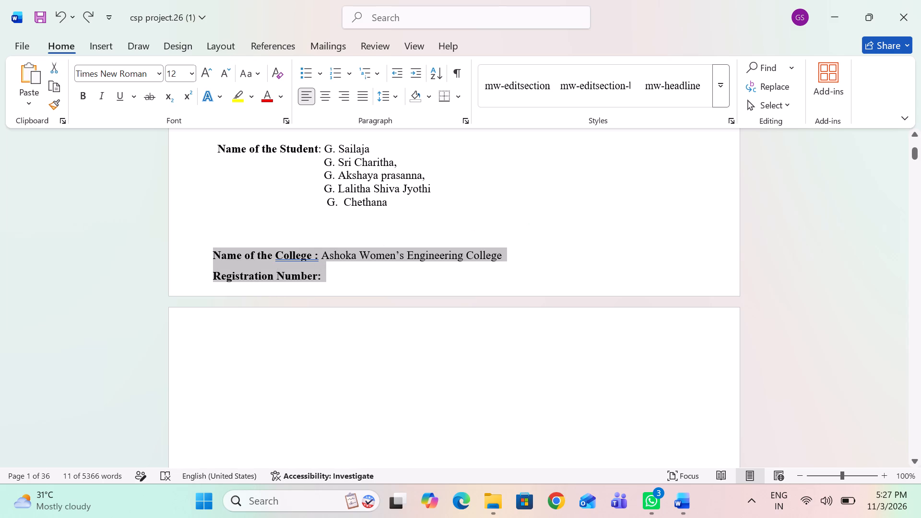
pyautogui.scroll(-2, 301, 368)
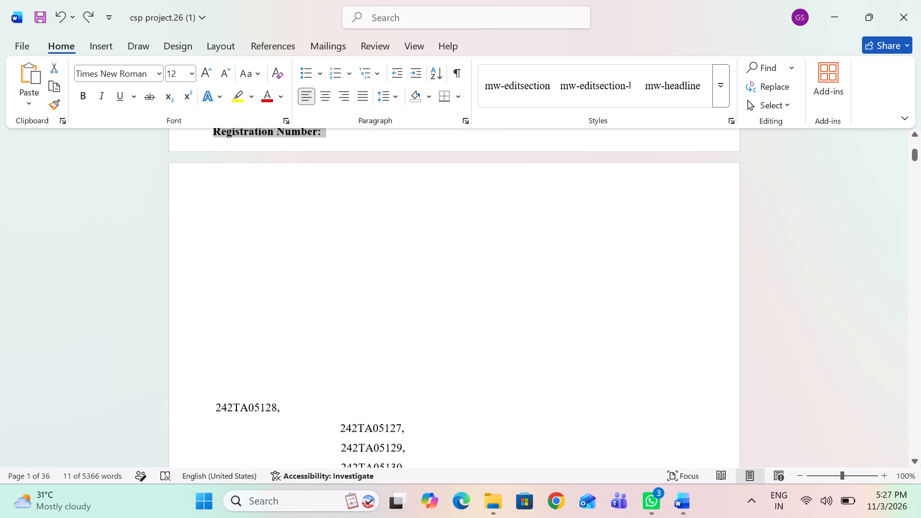
pyautogui.click(242, 363)
pyautogui.hotkey('ctrl', 'v')
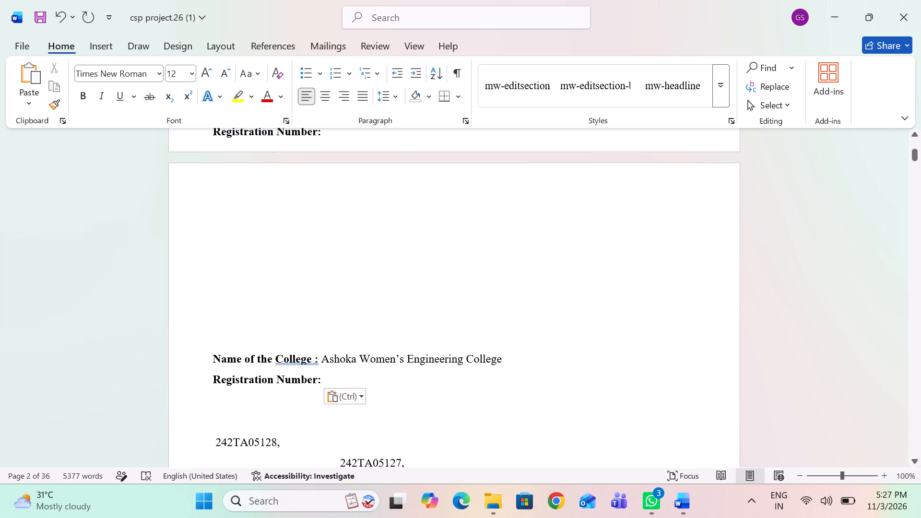
# Remove the blank lines between the pasted Registration Number label and the first registration number.
pyautogui.click(282, 407)
pyautogui.press('BackSpace')
pyautogui.press('BackSpace')
pyautogui.press('BackSpace')
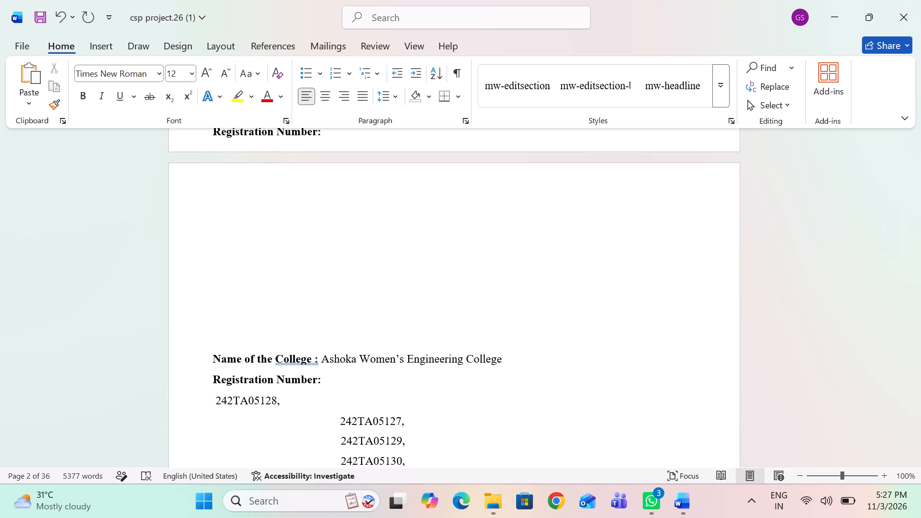
# Delete the comma after the first registration number on page 2.
pyautogui.click(343, 405)
pyautogui.press('BackSpace')
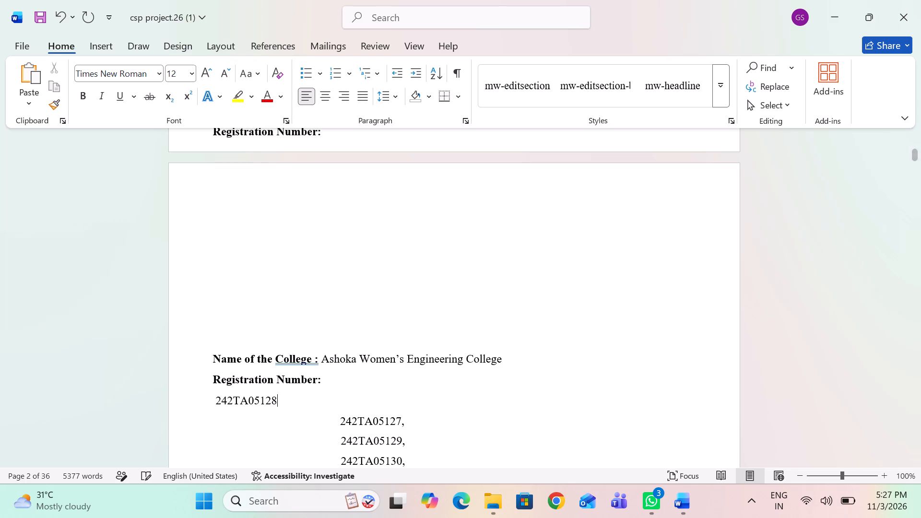
# Indent the first registration number with spaces until it aligns with the registration numbers below it.
pyautogui.click(216, 405)
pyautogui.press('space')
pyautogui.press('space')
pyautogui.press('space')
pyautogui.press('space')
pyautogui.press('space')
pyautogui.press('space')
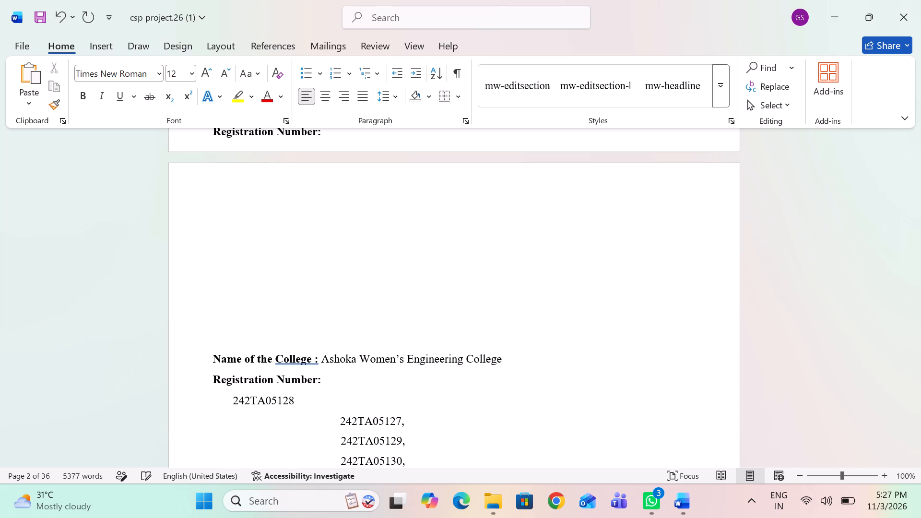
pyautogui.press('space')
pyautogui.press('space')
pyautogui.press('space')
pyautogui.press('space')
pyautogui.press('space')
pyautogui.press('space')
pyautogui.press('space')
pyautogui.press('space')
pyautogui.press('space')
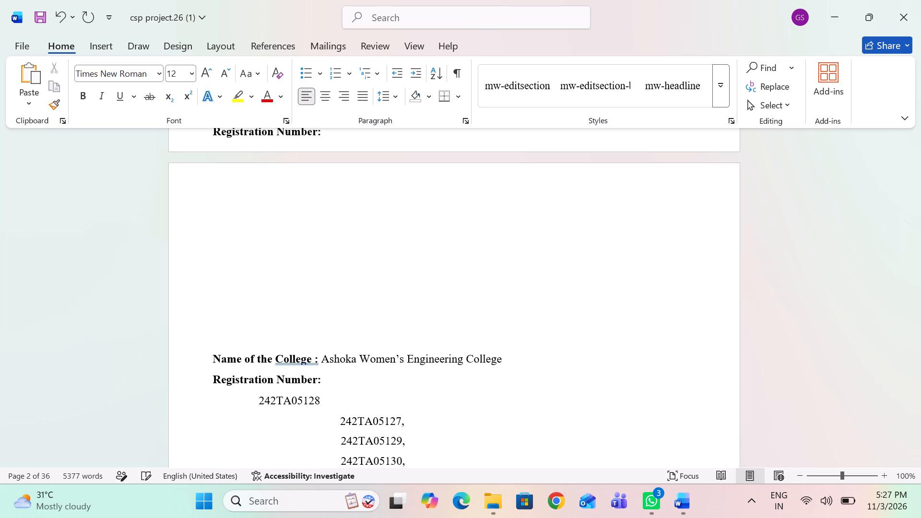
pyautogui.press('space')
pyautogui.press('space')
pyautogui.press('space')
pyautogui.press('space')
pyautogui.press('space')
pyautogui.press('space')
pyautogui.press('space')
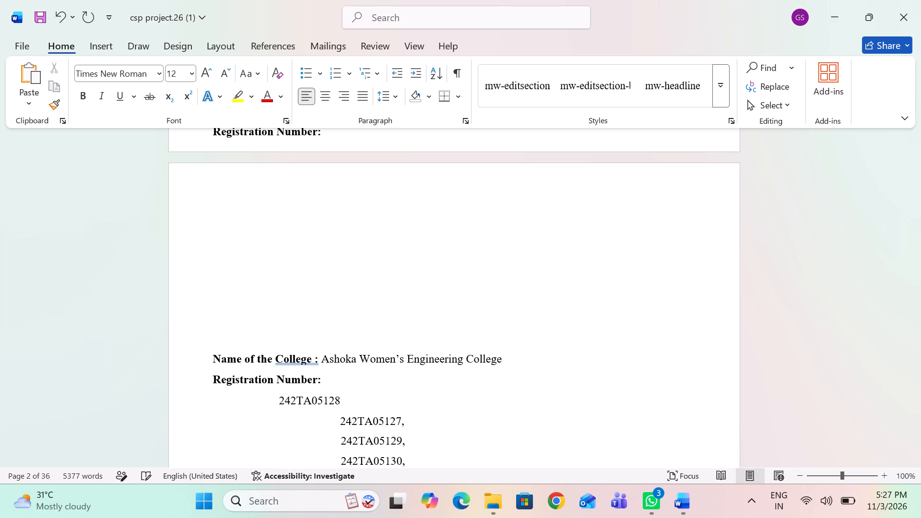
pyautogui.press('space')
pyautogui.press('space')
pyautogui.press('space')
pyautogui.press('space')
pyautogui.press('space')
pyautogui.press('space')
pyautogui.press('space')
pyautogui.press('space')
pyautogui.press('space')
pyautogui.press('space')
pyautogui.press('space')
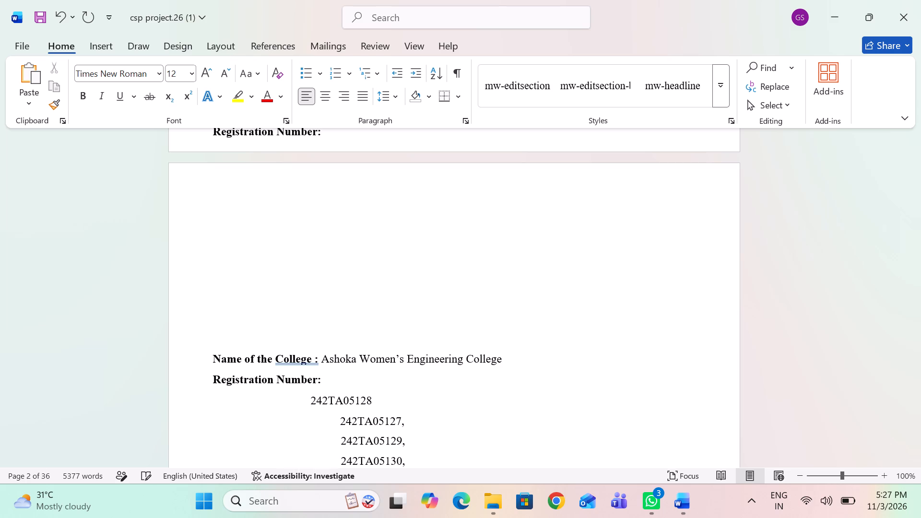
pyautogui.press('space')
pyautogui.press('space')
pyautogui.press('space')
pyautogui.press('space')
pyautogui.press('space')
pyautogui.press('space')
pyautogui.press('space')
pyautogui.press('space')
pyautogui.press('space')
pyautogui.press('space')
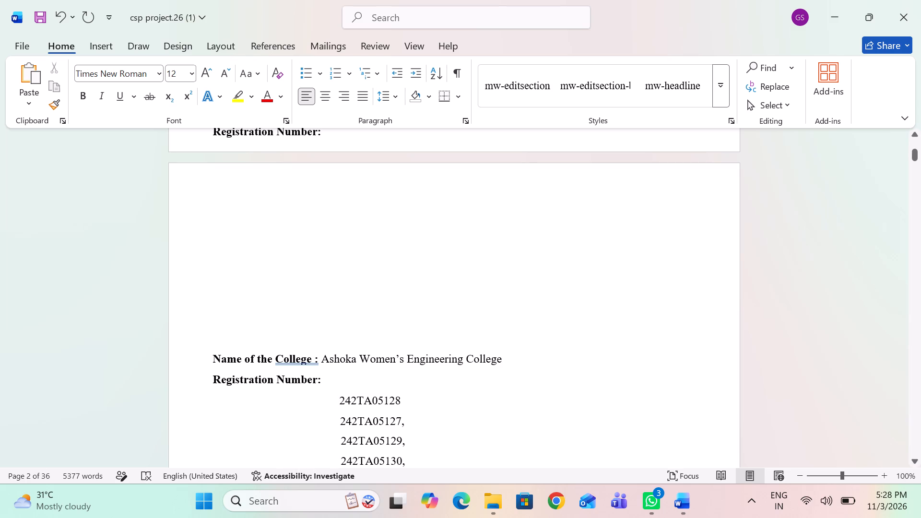
# Correct the village name in the community address on page 2 to Thadakhanepalli, followed by a space before the comma.
pyautogui.scroll(-3, 298, 359)
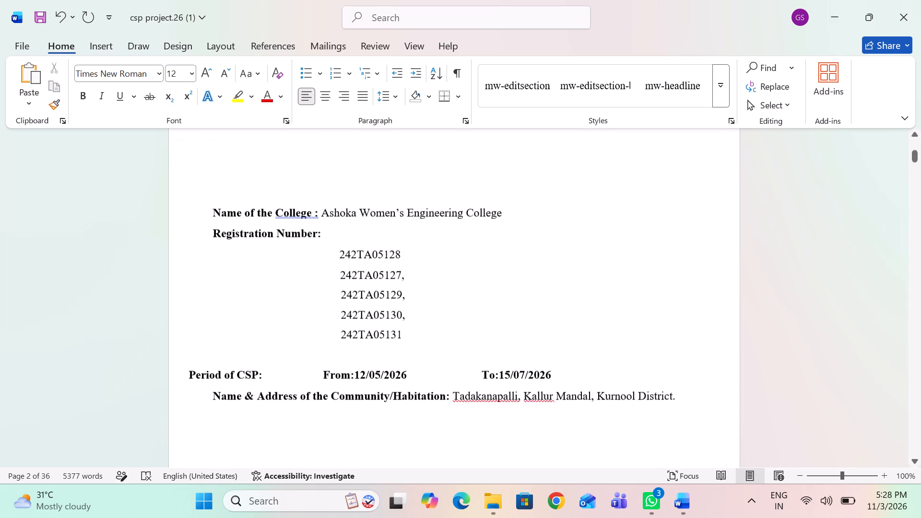
pyautogui.hscroll(1, 298, 359)
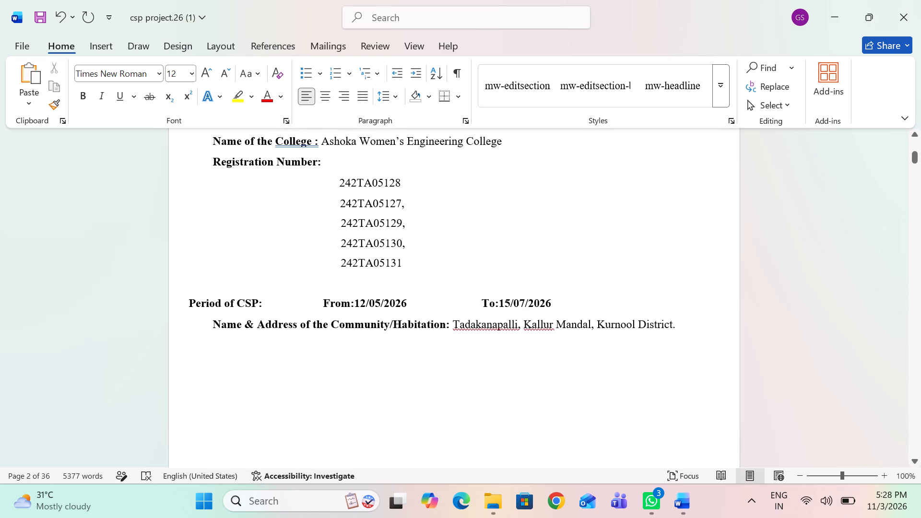
pyautogui.click(482, 325)
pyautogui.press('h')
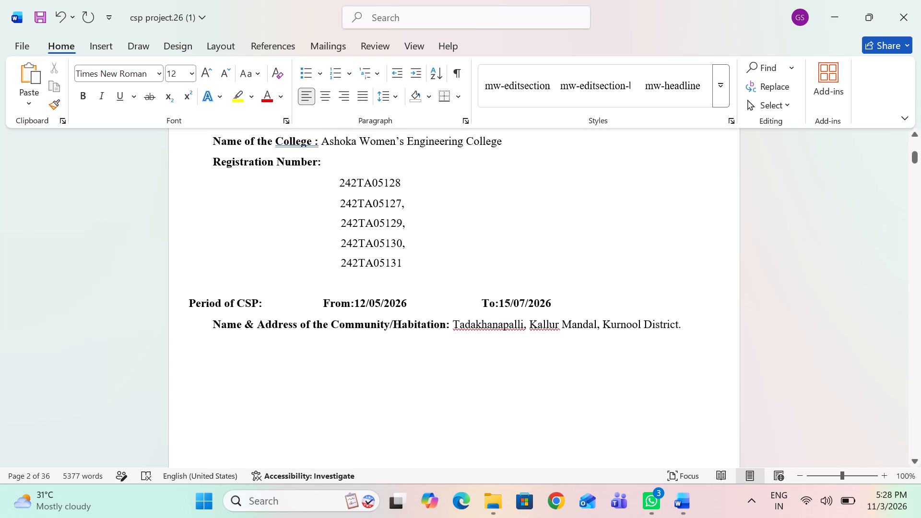
pyautogui.click(507, 326)
pyautogui.press('BackSpace')
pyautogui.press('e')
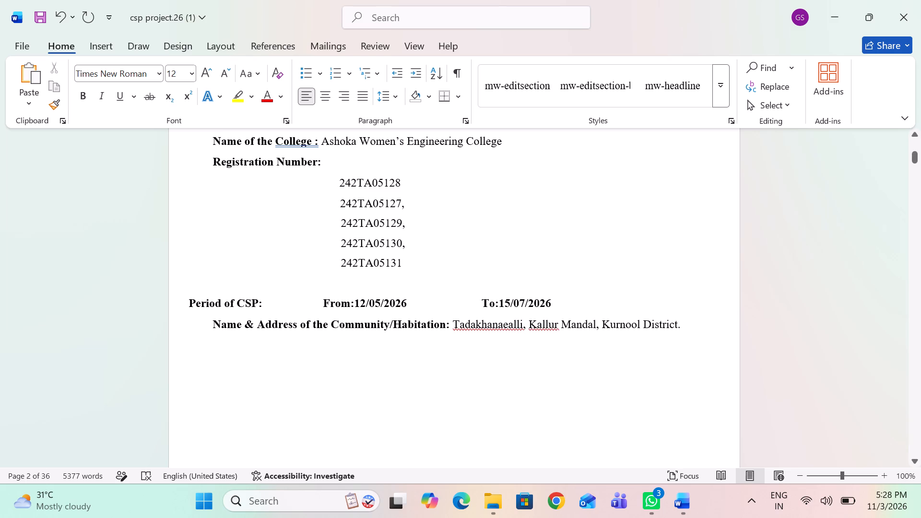
pyautogui.click(502, 328)
pyautogui.press('BackSpace')
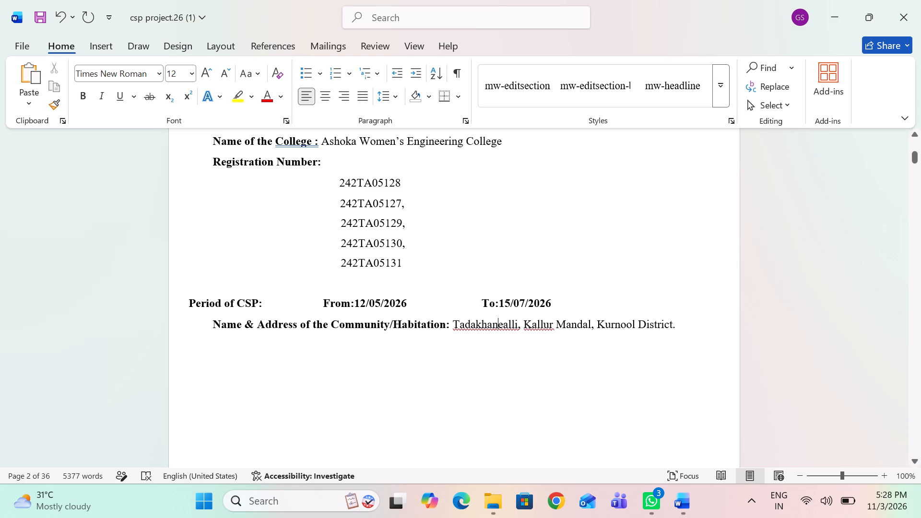
pyautogui.click(504, 326)
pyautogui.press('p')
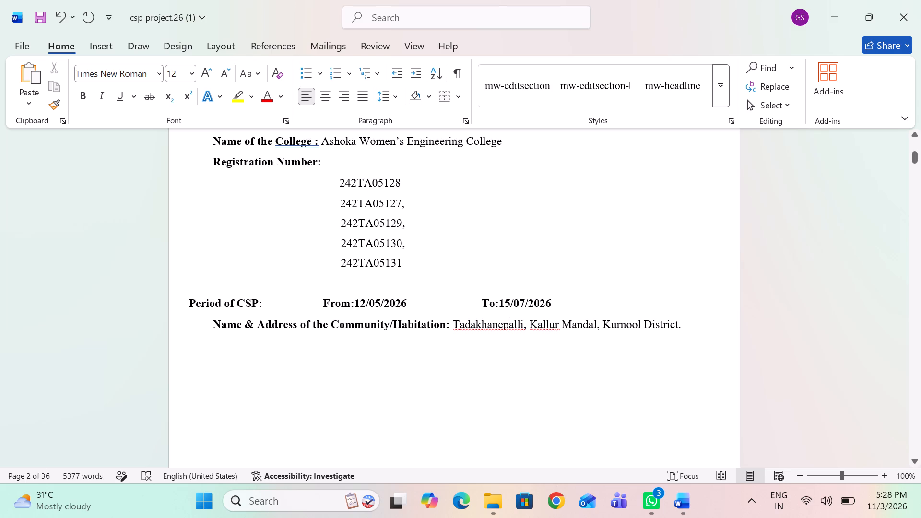
pyautogui.click(523, 327)
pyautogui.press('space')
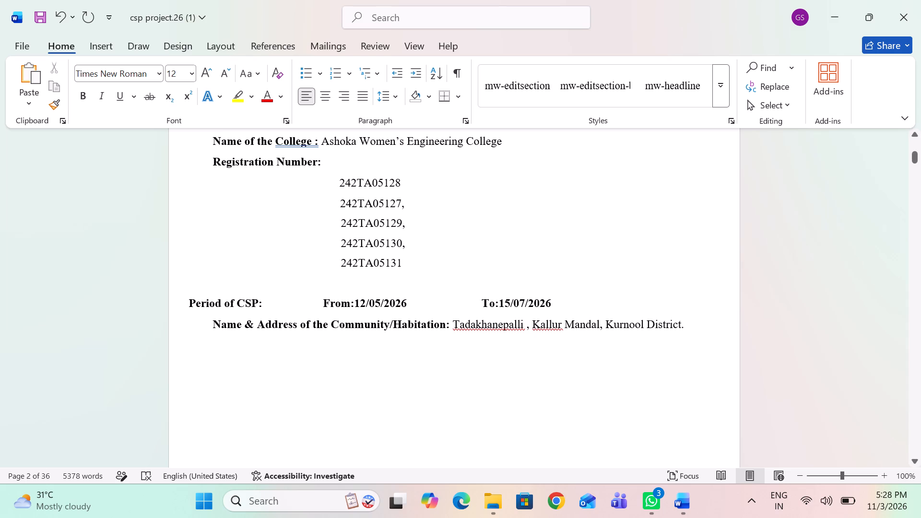
pyautogui.click(471, 324)
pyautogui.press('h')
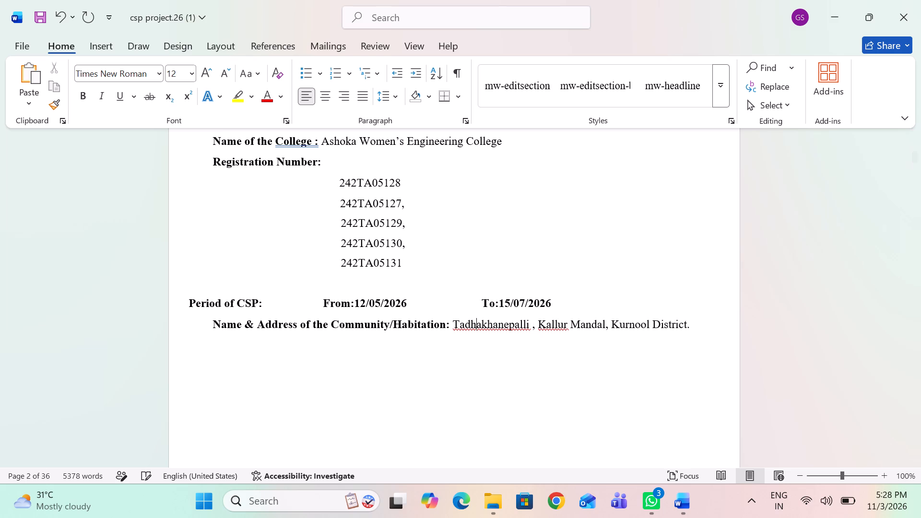
# Correct the spelling of the village name in the community address on page 2 to Thadakhanepalli.
pyautogui.click(508, 323)
pyautogui.press('BackSpace')
pyautogui.press('BackSpace')
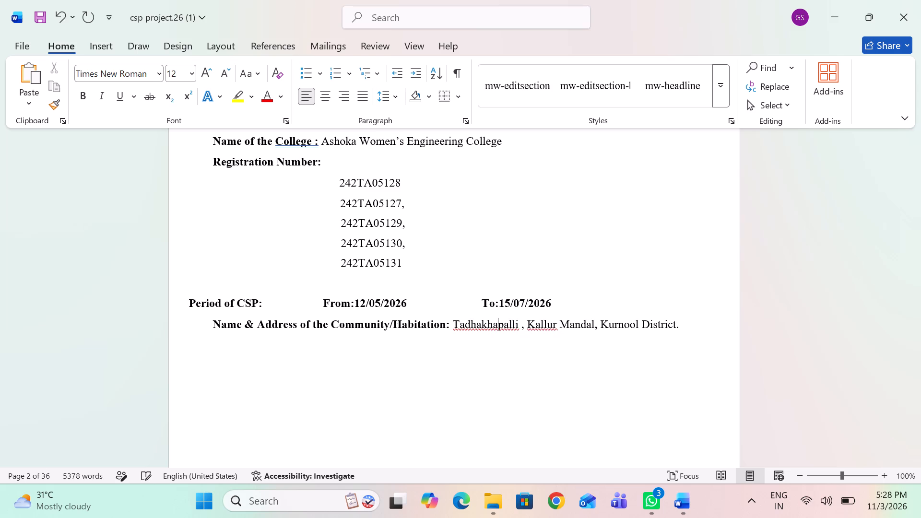
pyautogui.press('BackSpace')
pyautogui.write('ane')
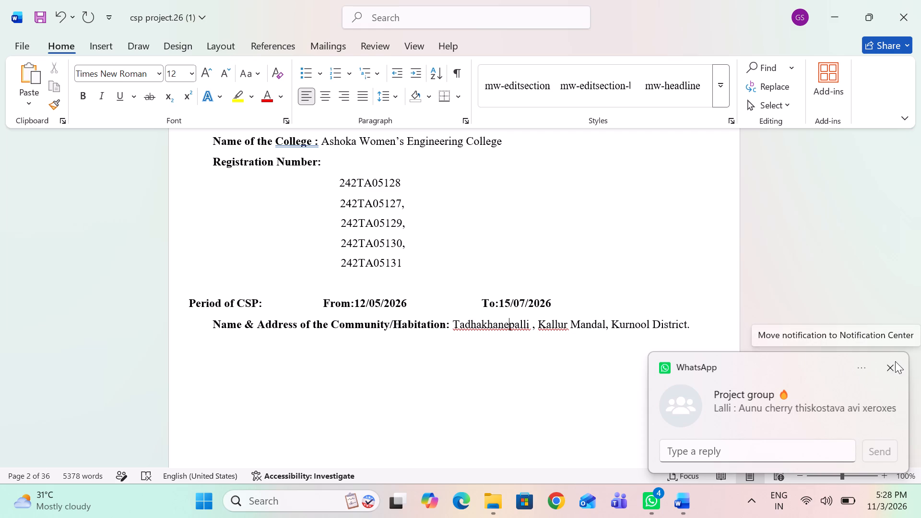
pyautogui.click(886, 374)
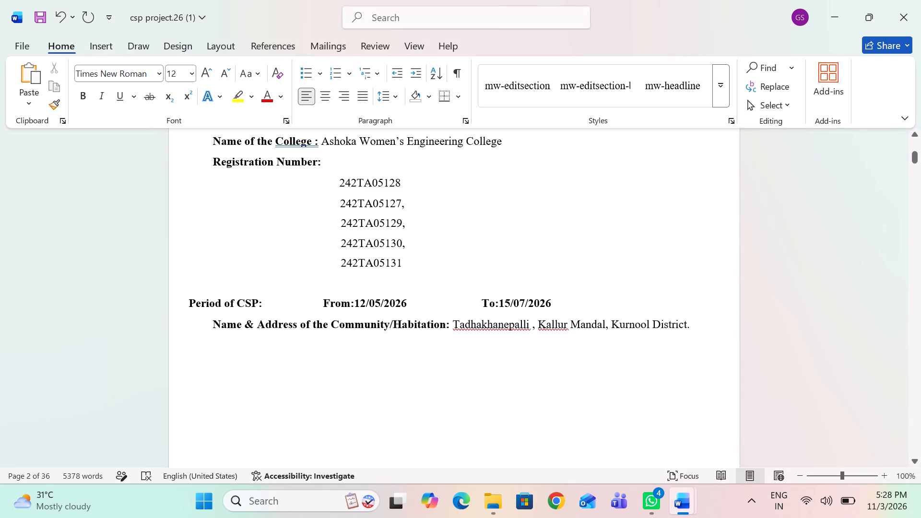
pyautogui.click(475, 325)
pyautogui.press('BackSpace')
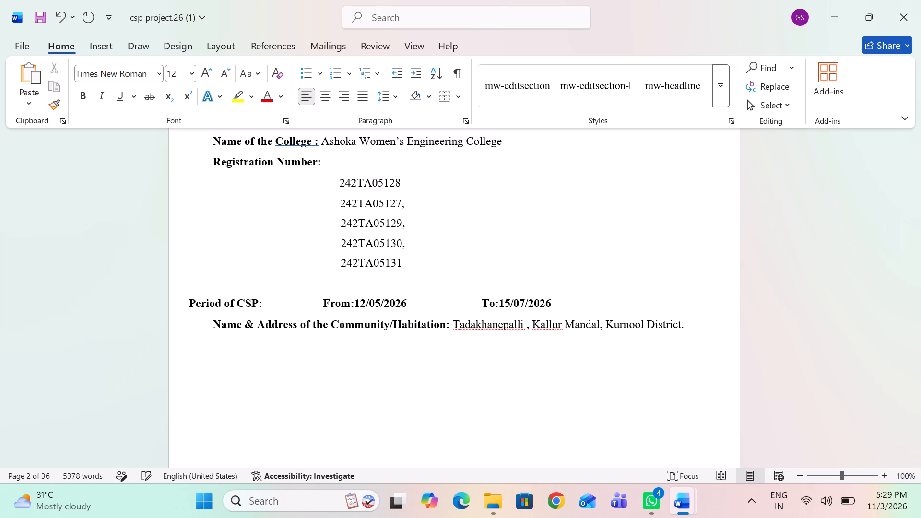
pyautogui.click(458, 326)
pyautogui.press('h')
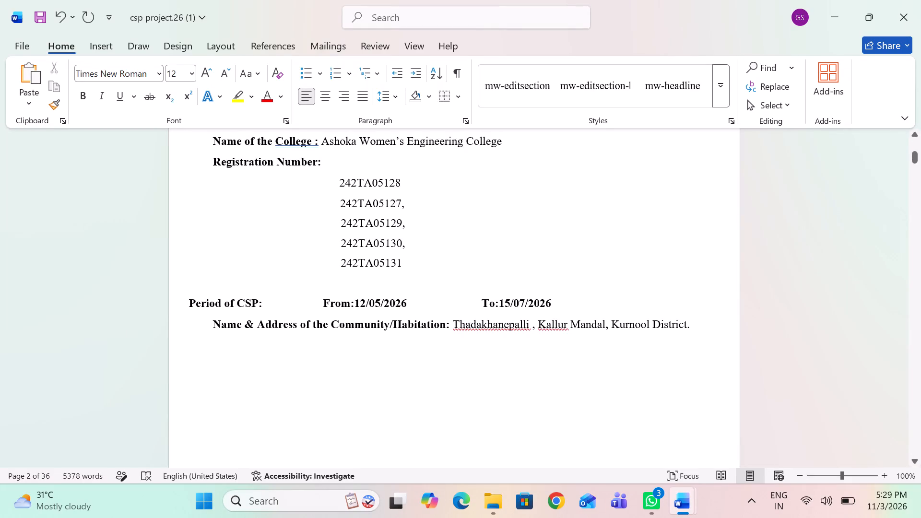
# Copy the Program Book for Community Service Project heading and student names from page 1 and paste them at the top of page 2.
pyautogui.scroll(1, 534, 356)
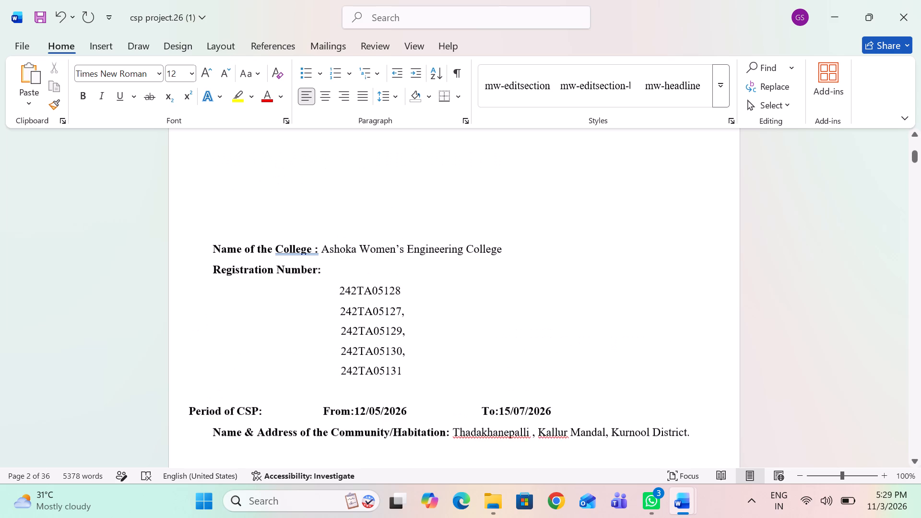
pyautogui.scroll(11, 534, 356)
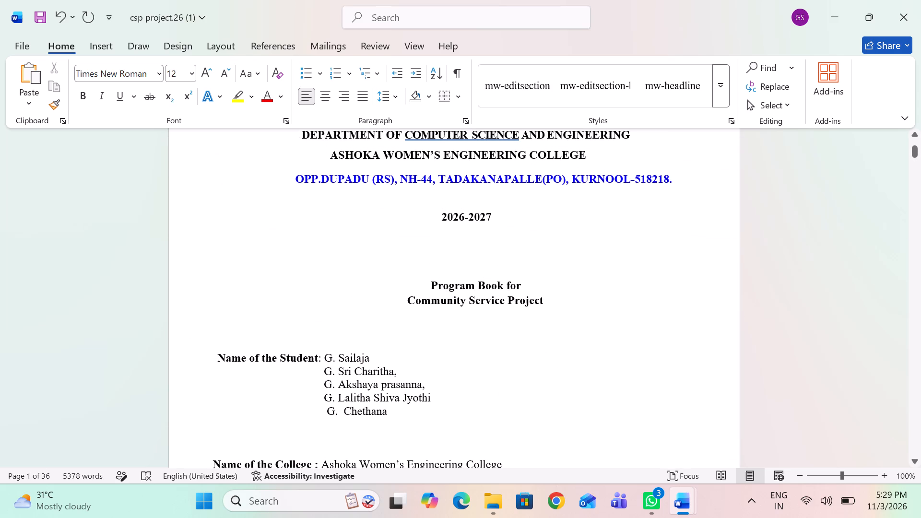
pyautogui.moveTo(428, 283); pyautogui.dragTo(458, 409)
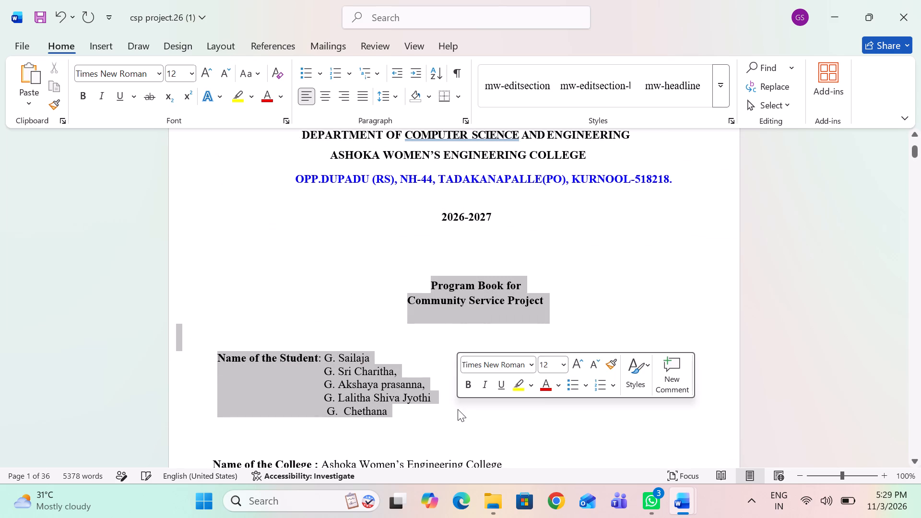
pyautogui.hotkey('ctrl', 'c')
pyautogui.scroll(-2, 458, 409)
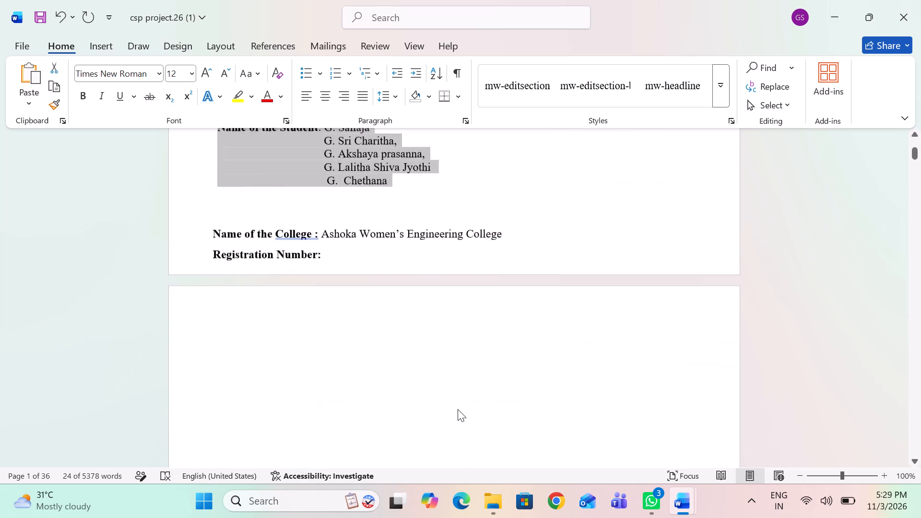
pyautogui.scroll(-2, 458, 409)
pyautogui.click(305, 224)
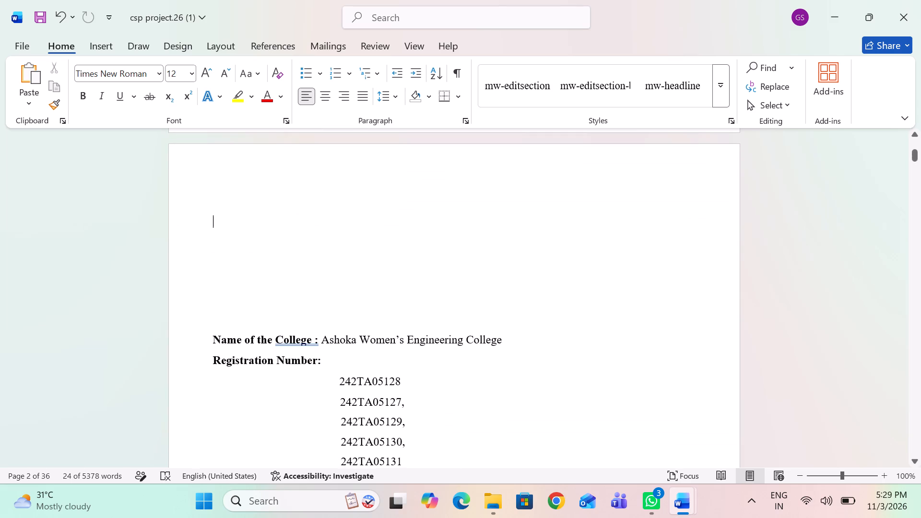
pyautogui.hotkey('ctrl', 'v')
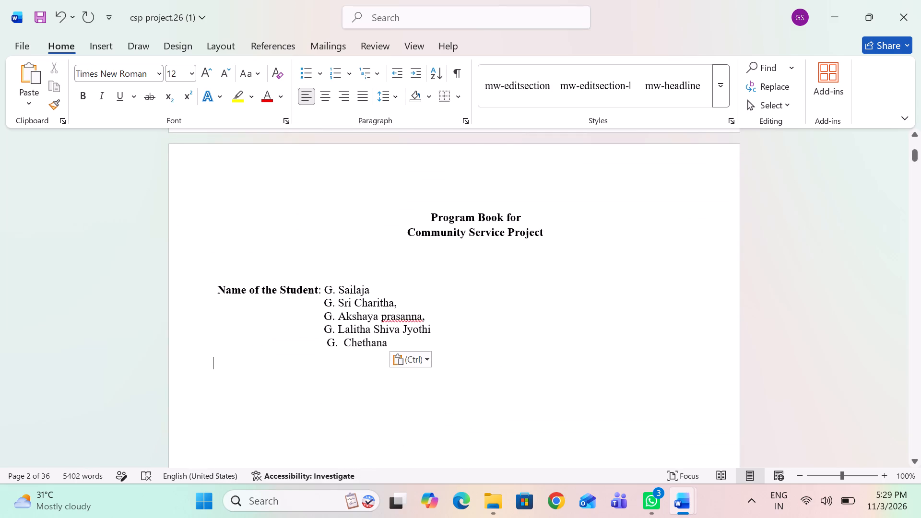
# Insert seven blank lines above the pasted Program Book heading on page 2.
pyautogui.scroll(-3, 305, 224)
pyautogui.scroll(3, 305, 224)
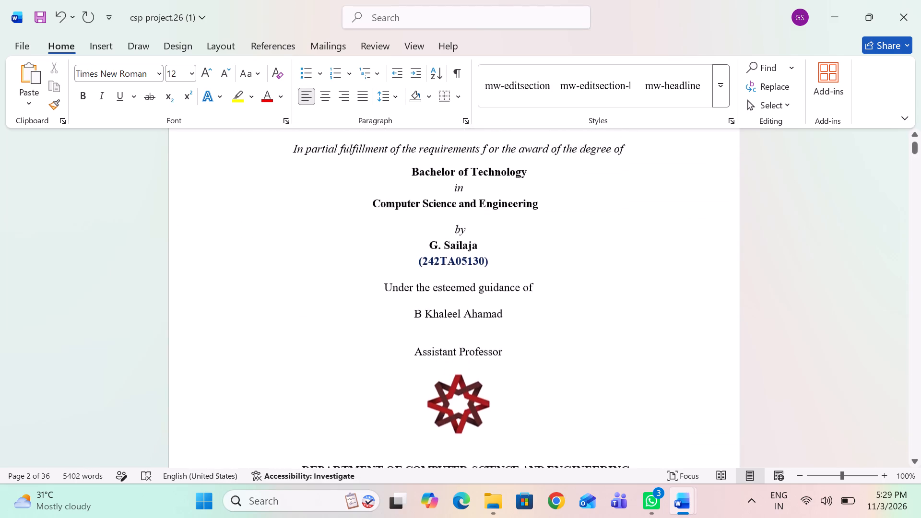
pyautogui.scroll(-7, 305, 224)
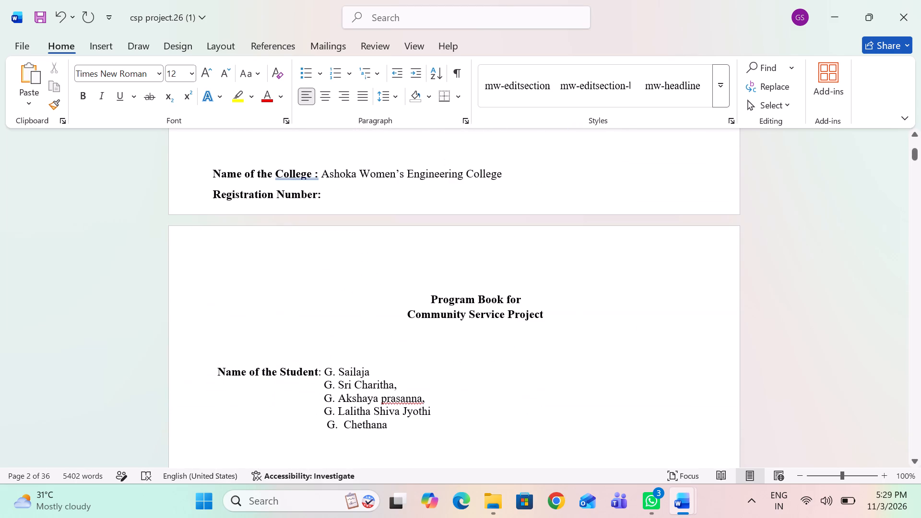
pyautogui.click(419, 296)
pyautogui.click(428, 298)
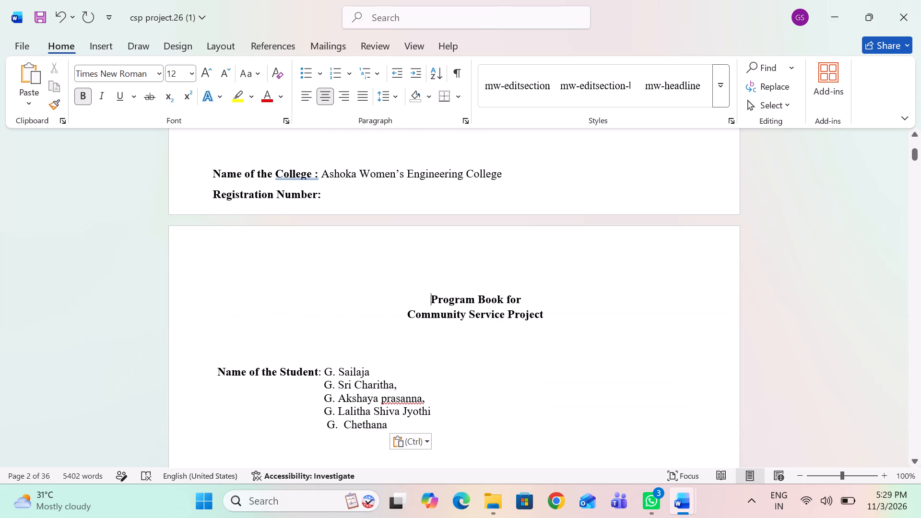
pyautogui.press('Return')
pyautogui.press('Return')
pyautogui.press('Return')
pyautogui.press('Return')
pyautogui.press('Return')
pyautogui.press('Return')
pyautogui.press('Return')
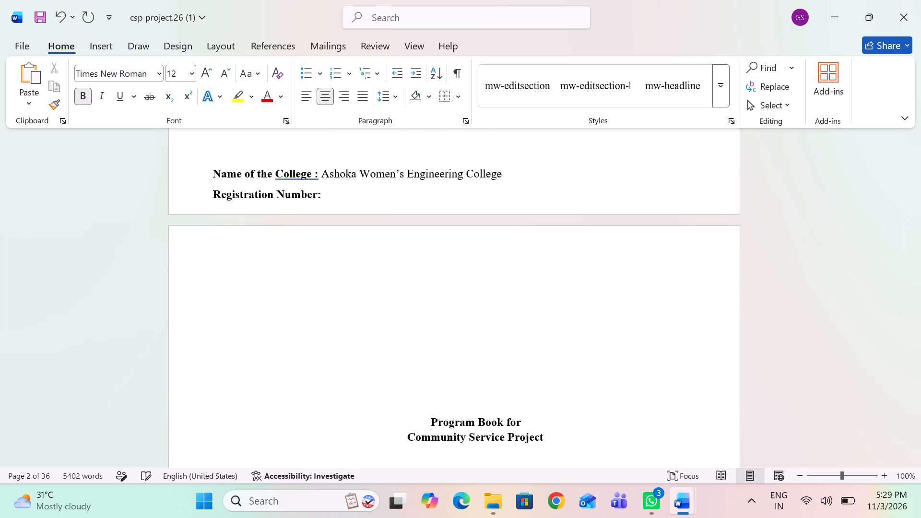
# Delete the original block on page 1 from the Program Book heading through the Registration Number line.
pyautogui.scroll(1, 428, 298)
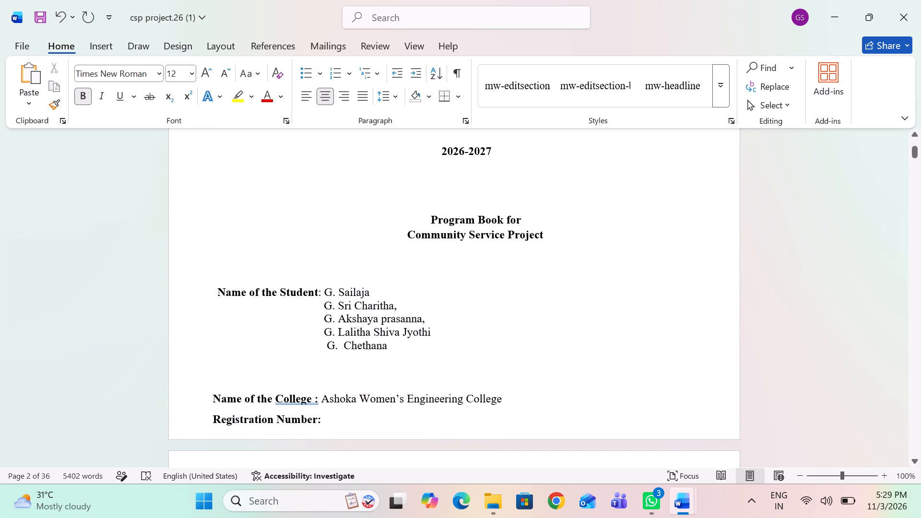
pyautogui.moveTo(428, 220); pyautogui.dragTo(451, 312)
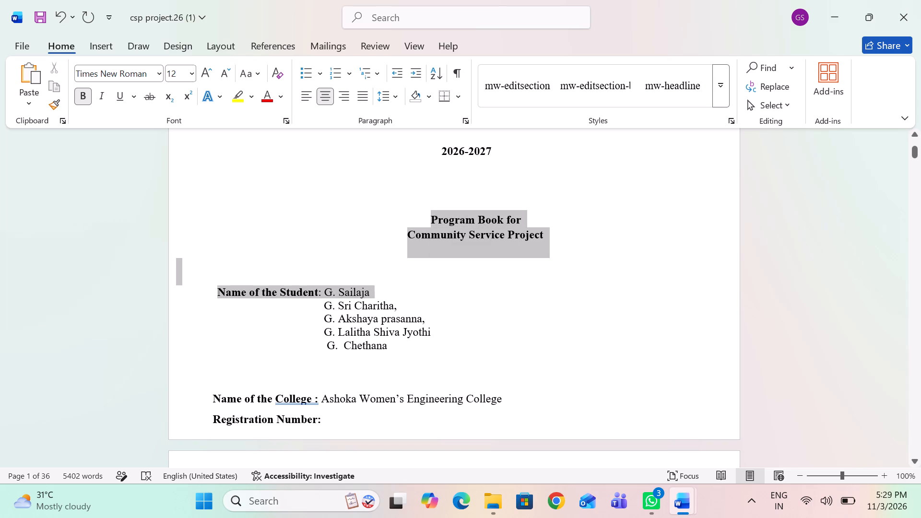
pyautogui.moveTo(451, 312); pyautogui.dragTo(493, 457)
pyautogui.press('BackSpace')
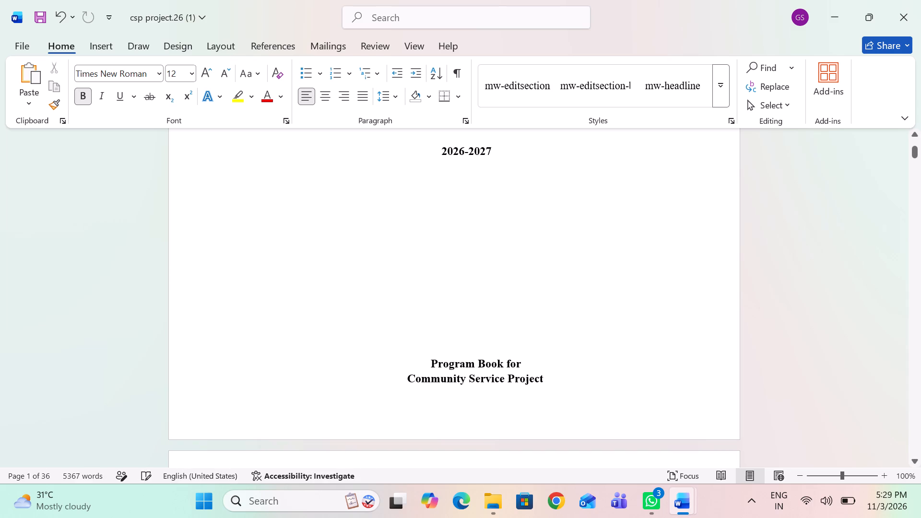
# Insert five blank lines above the Program Book heading to push it onto page 2 with the student names.
pyautogui.scroll(-5, 493, 457)
pyautogui.scroll(1, 493, 457)
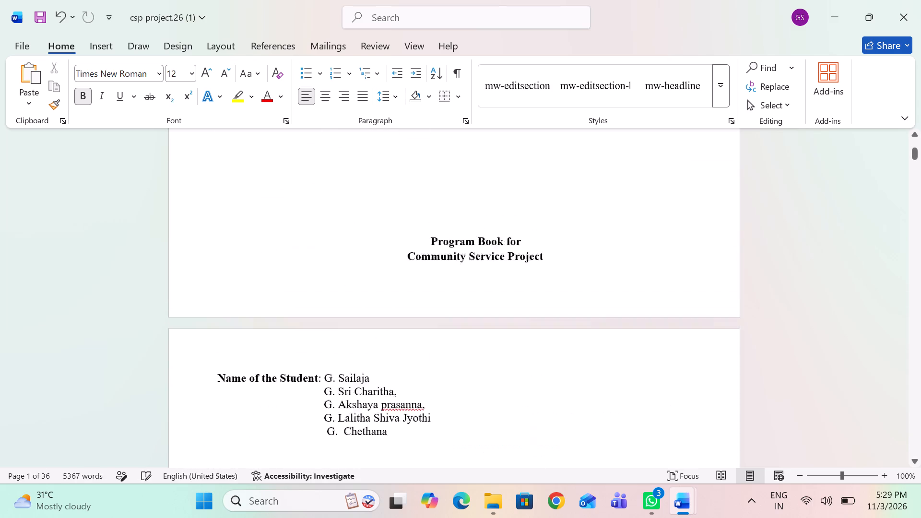
pyautogui.click(429, 391)
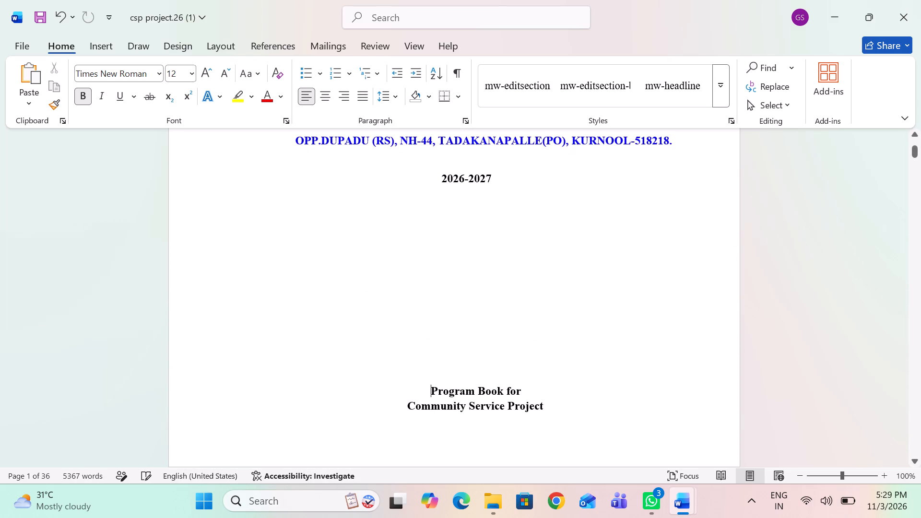
pyautogui.press('Return')
pyautogui.press('Return')
pyautogui.press('Return')
pyautogui.press('Return')
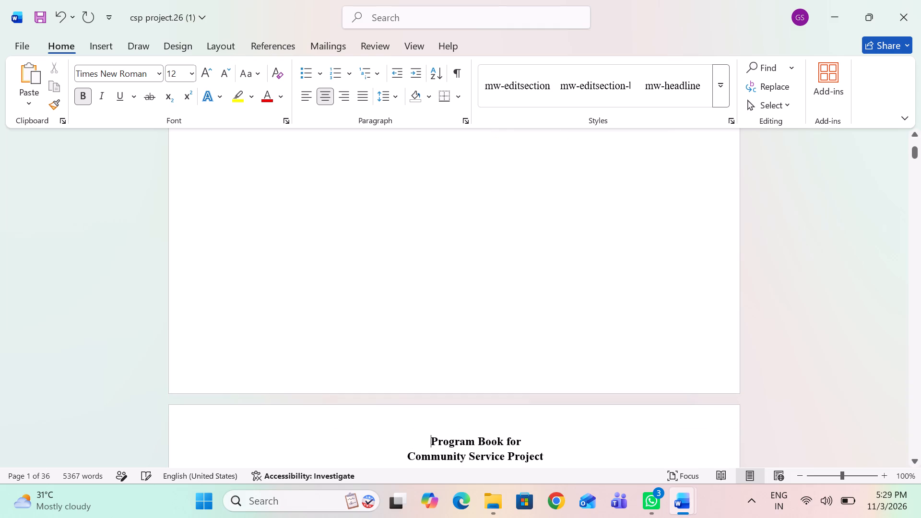
pyautogui.press('Return')
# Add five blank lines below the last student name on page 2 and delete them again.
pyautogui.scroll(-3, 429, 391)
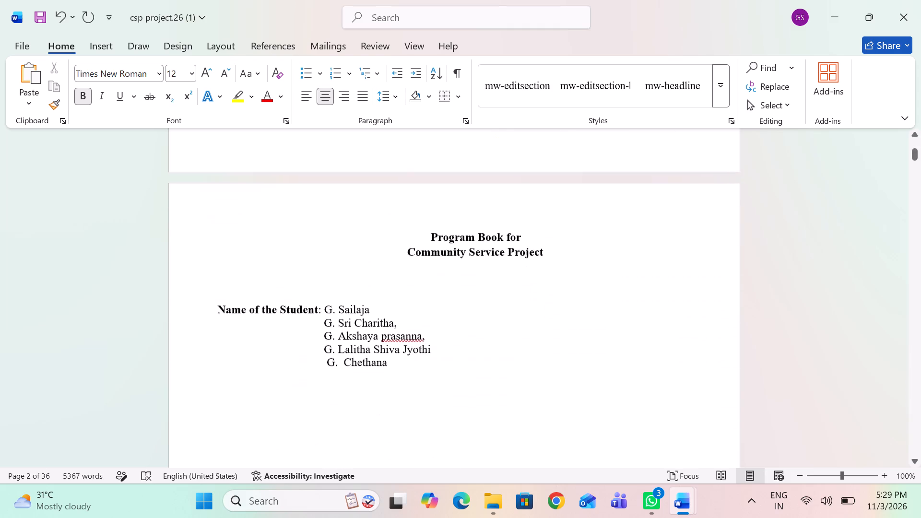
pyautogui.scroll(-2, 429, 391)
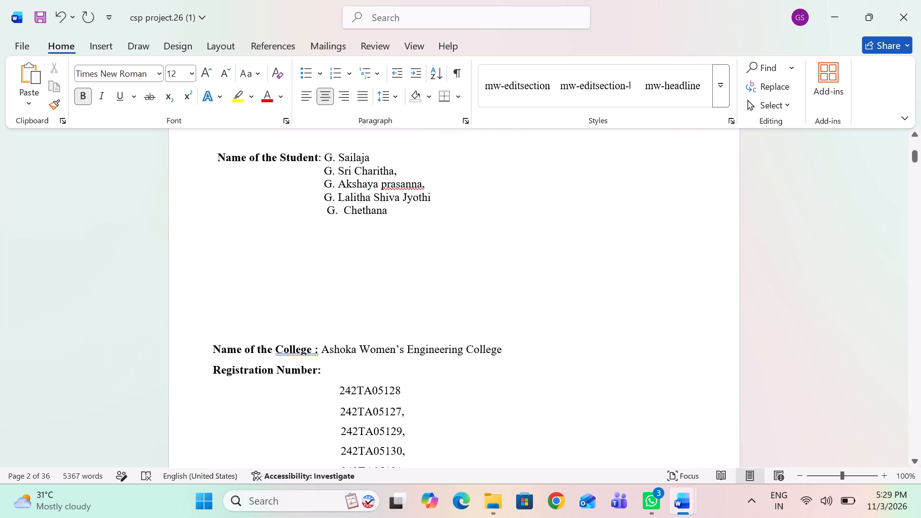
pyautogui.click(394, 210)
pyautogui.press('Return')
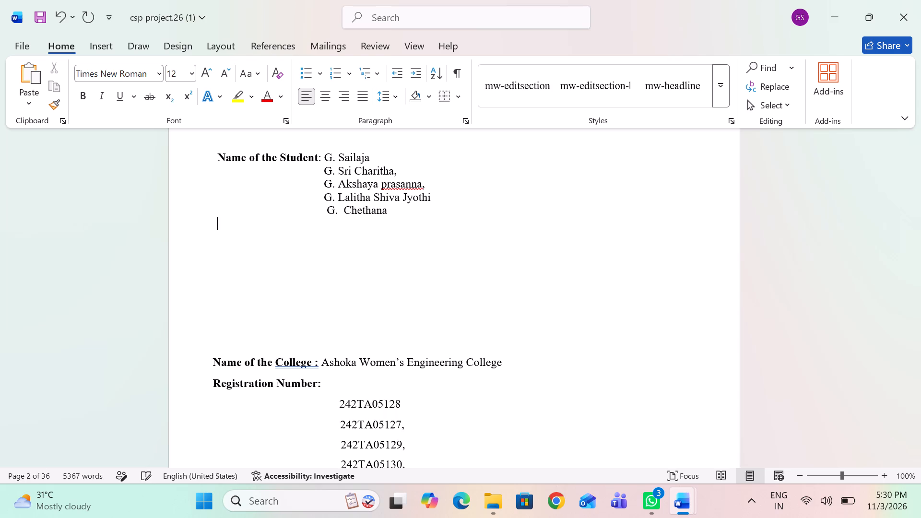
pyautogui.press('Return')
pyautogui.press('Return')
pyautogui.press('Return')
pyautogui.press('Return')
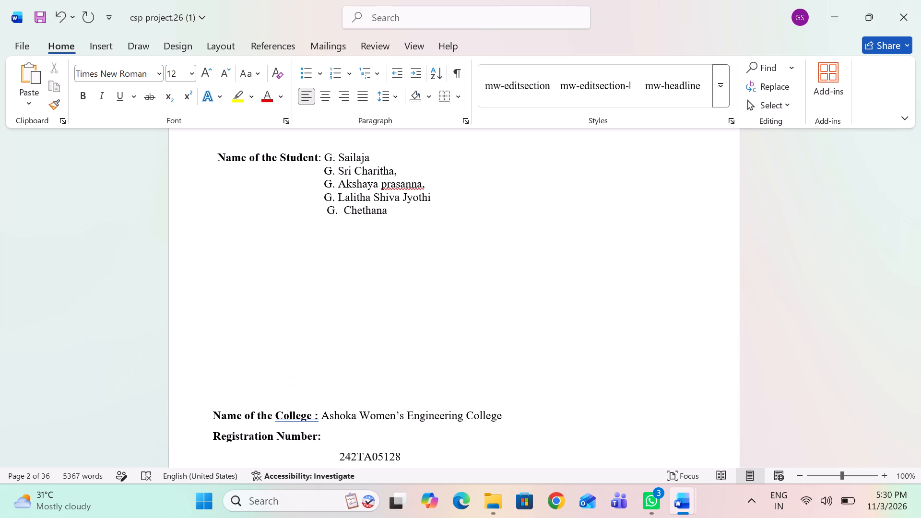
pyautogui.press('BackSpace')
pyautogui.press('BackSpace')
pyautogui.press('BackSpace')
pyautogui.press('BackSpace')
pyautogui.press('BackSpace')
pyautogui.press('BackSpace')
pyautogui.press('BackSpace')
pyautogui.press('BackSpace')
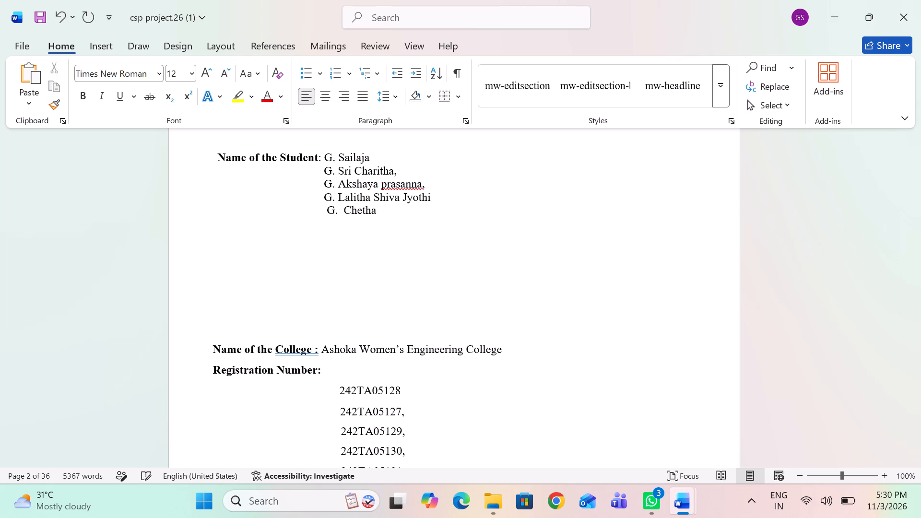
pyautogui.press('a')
# Remove the blank lines between the student names and the Name of the College line on page 2, restoring the last name's ending "na".
pyautogui.click(380, 263)
pyautogui.press('BackSpace')
pyautogui.press('BackSpace')
pyautogui.press('BackSpace')
pyautogui.press('BackSpace')
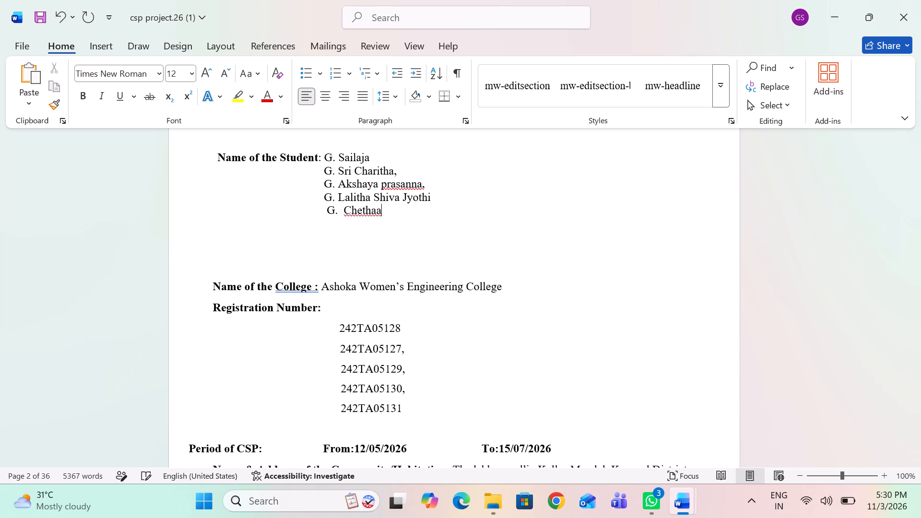
pyautogui.press('BackSpace')
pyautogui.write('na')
pyautogui.click(351, 251)
pyautogui.press('BackSpace')
pyautogui.press('BackSpace')
pyautogui.press('BackSpace')
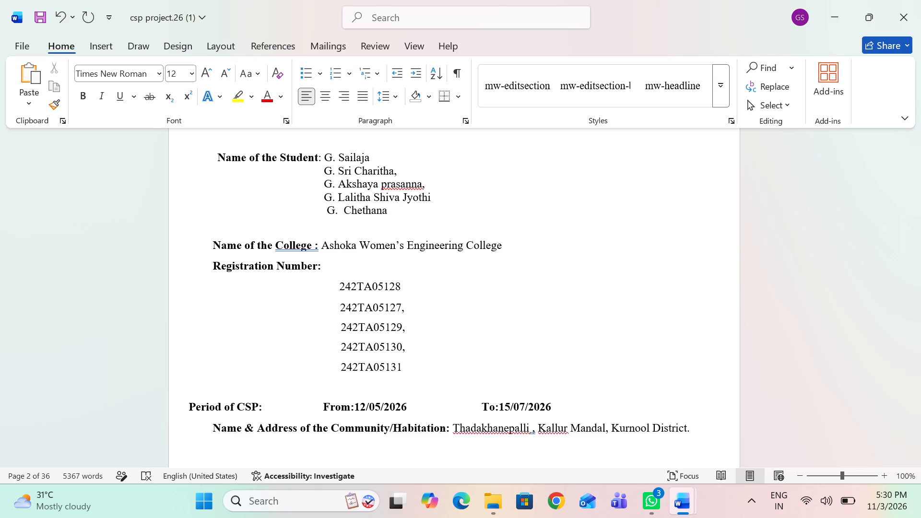
# Review the student, college and registration details on page 2 and the report title page on page 3.
pyautogui.scroll(-1, 343, 330)
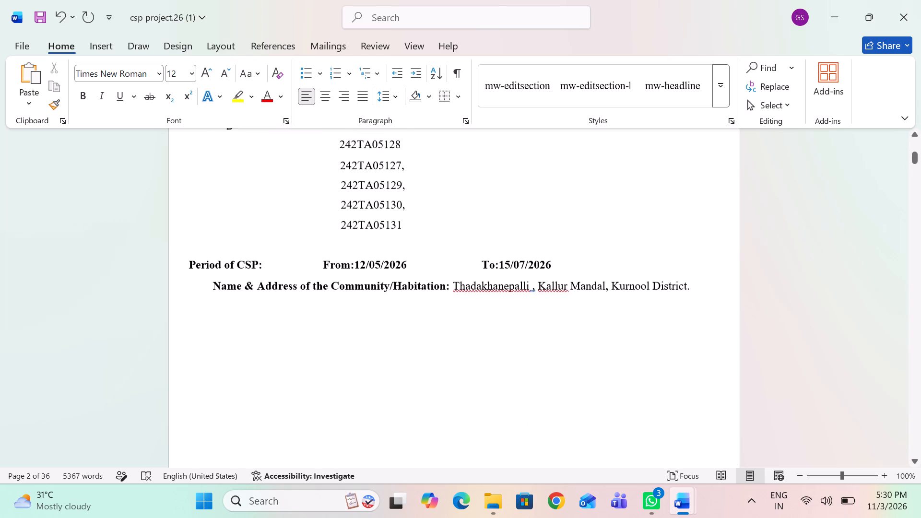
pyautogui.scroll(-5, 343, 330)
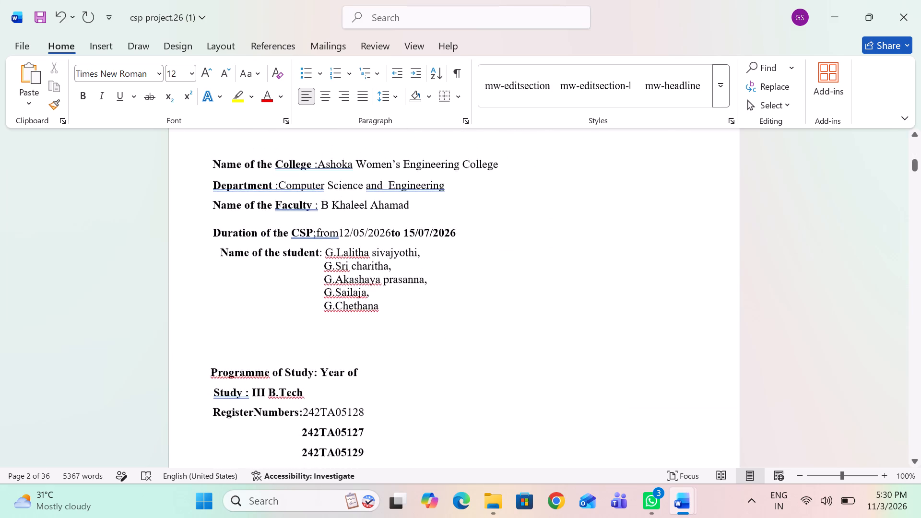
pyautogui.scroll(6, 343, 330)
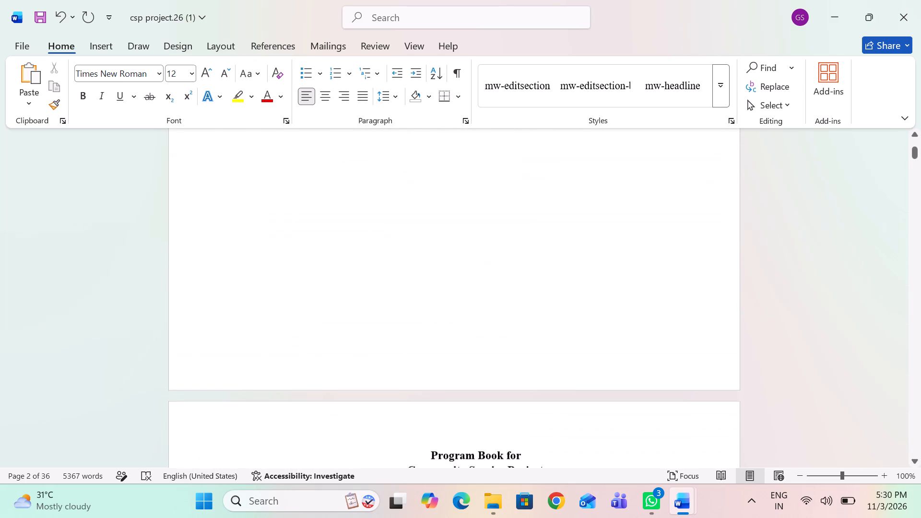
pyautogui.scroll(2, 343, 330)
pyautogui.scroll(-2, 343, 330)
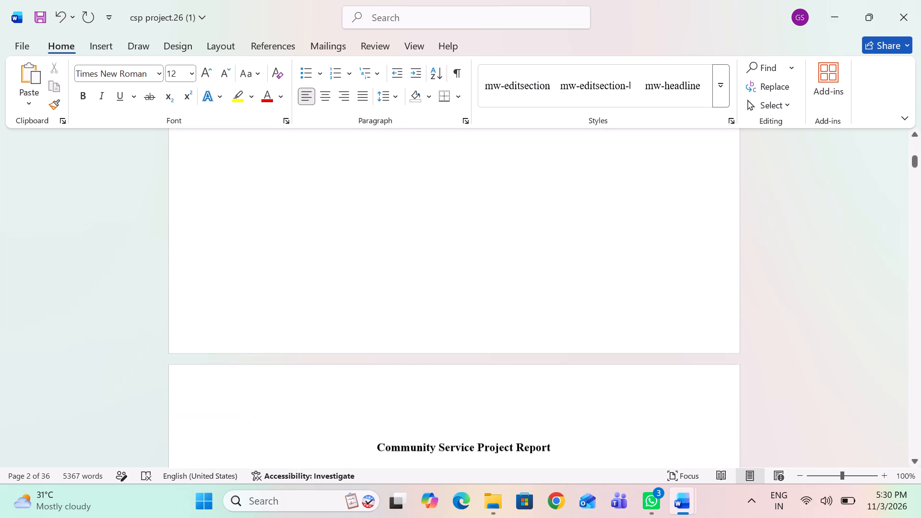
pyautogui.scroll(-1, 343, 330)
pyautogui.scroll(2, 343, 330)
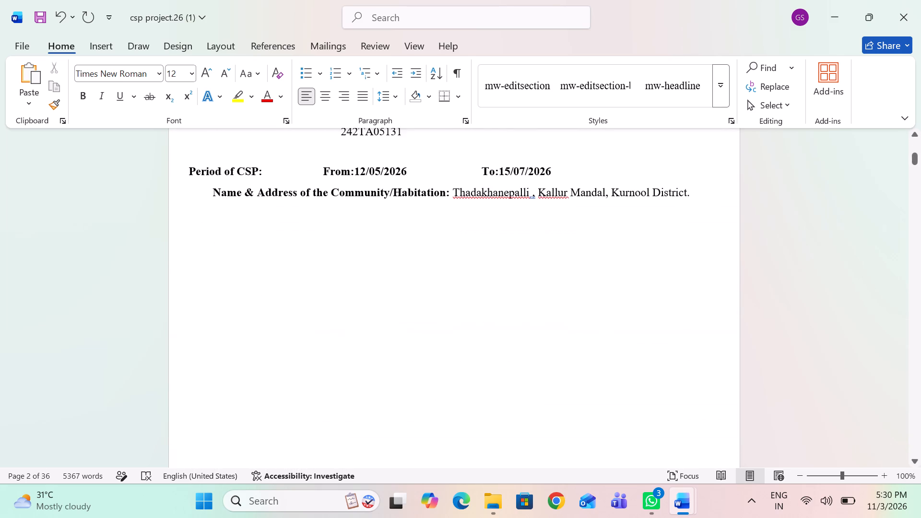
pyautogui.scroll(5, 343, 330)
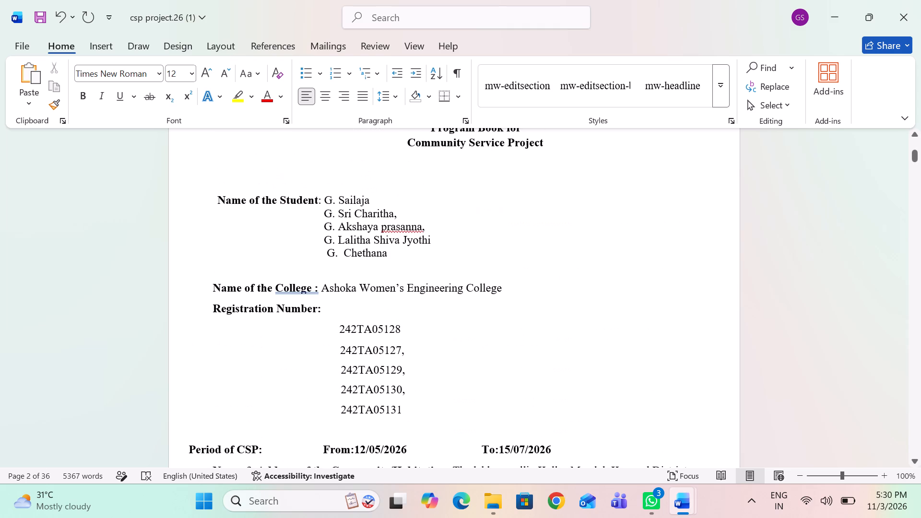
pyautogui.scroll(1, 343, 330)
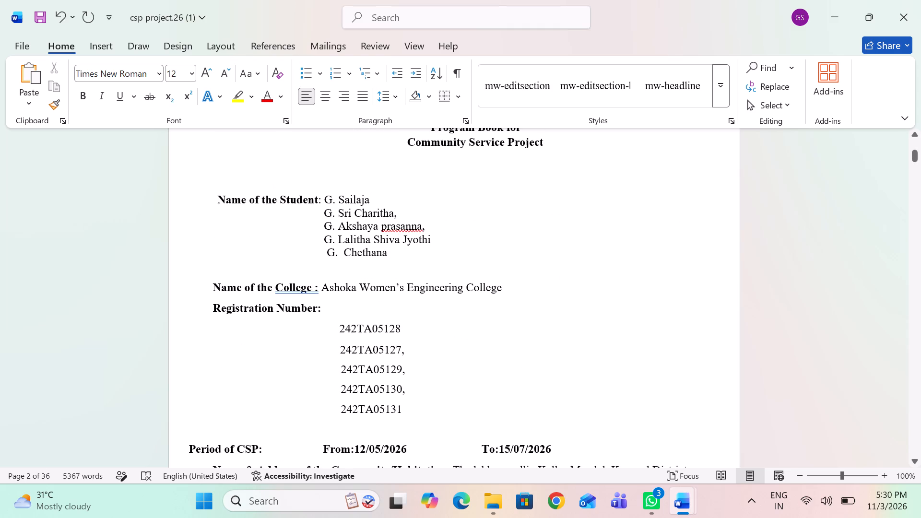
# Capitalise the P that starts the last word of the third student's name on page 2.
pyautogui.click(385, 227)
pyautogui.press('BackSpace')
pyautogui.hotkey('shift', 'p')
# Change the endings of the page 2 registration numbers: fourth to 29, first to 30 and third to 28.
pyautogui.scroll(-1, 395, 288)
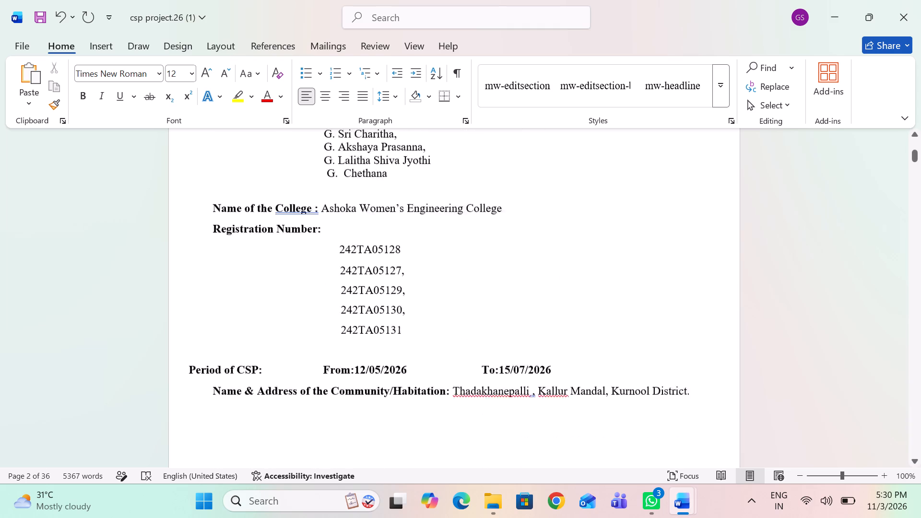
pyautogui.scroll(-1, 395, 288)
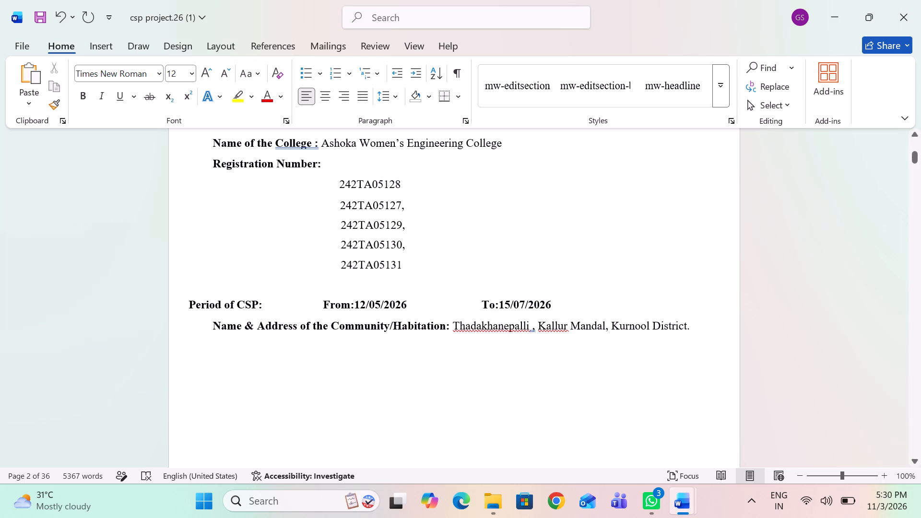
pyautogui.click(400, 243)
pyautogui.press('BackSpace')
pyautogui.press('BackSpace')
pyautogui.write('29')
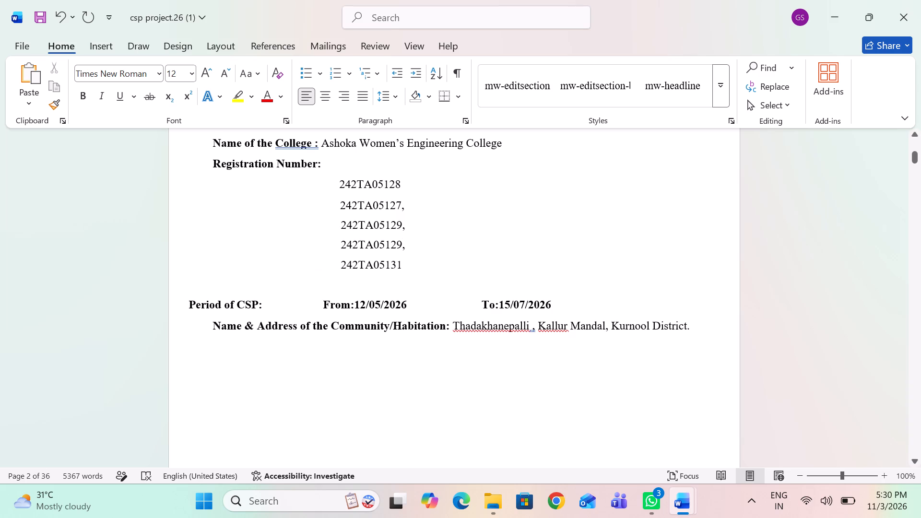
pyautogui.click(403, 186)
pyautogui.press('BackSpace')
pyautogui.press('BackSpace')
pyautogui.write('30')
pyautogui.click(402, 224)
pyautogui.press('BackSpace')
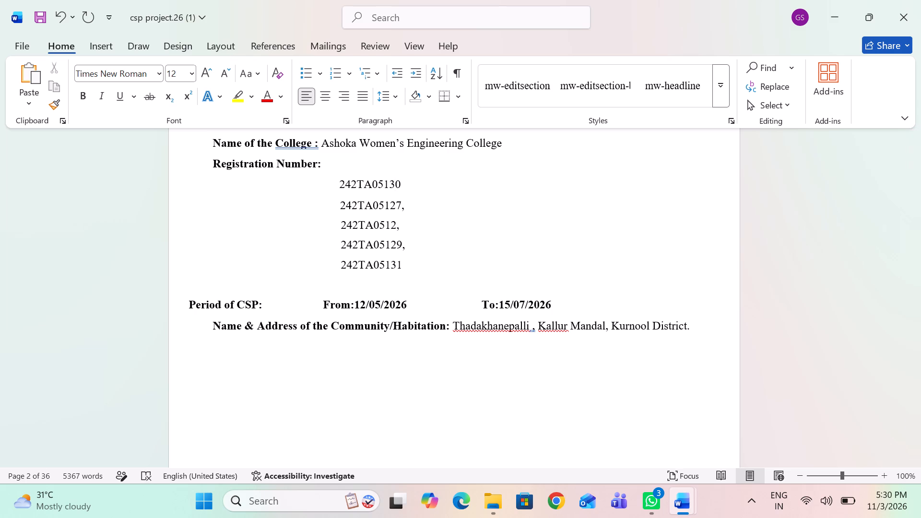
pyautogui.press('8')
# Remove the trailing commas from the second, third and fourth registration numbers on page 2.
pyautogui.click(407, 223)
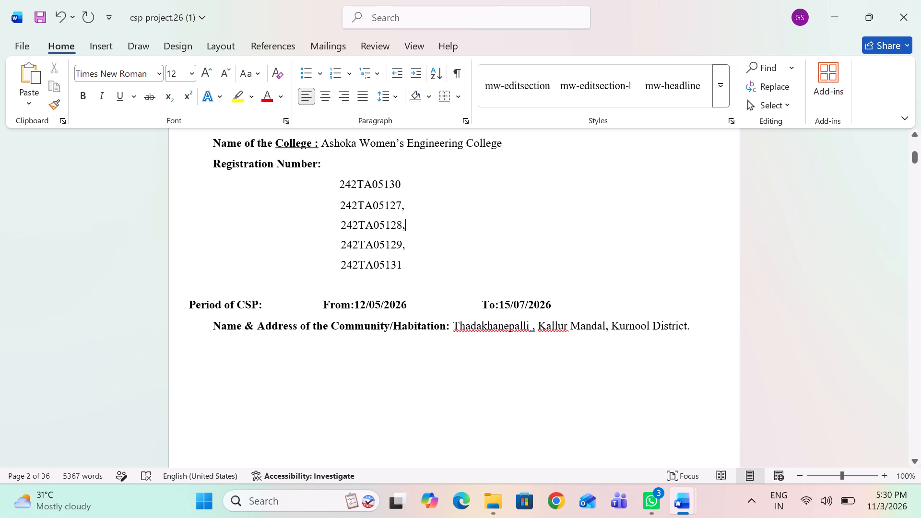
pyautogui.press('BackSpace')
pyautogui.click(409, 212)
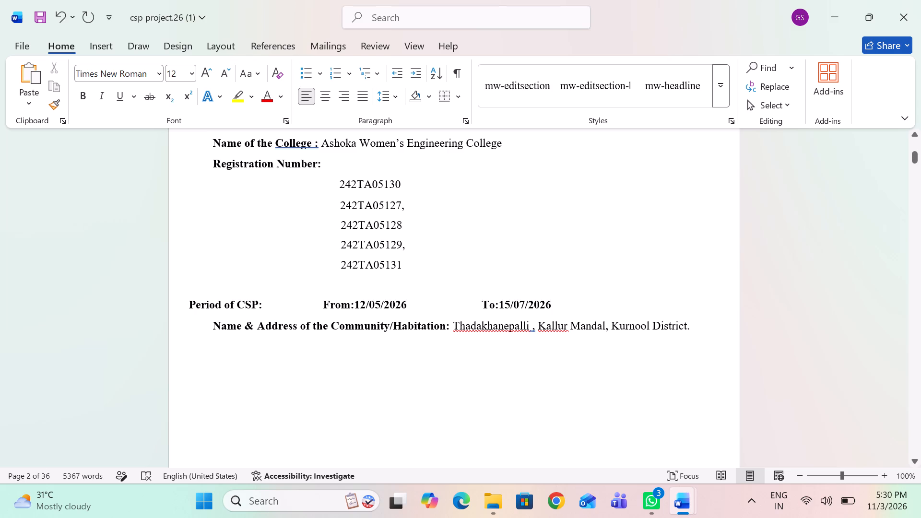
pyautogui.click(403, 206)
pyautogui.press('BackSpace')
pyautogui.click(406, 248)
pyautogui.press('BackSpace')
# Correct the village name in the Name & Address of the Community/Habitation line on page 2 to "Tadakhanepalli".
pyautogui.scroll(-2, 406, 248)
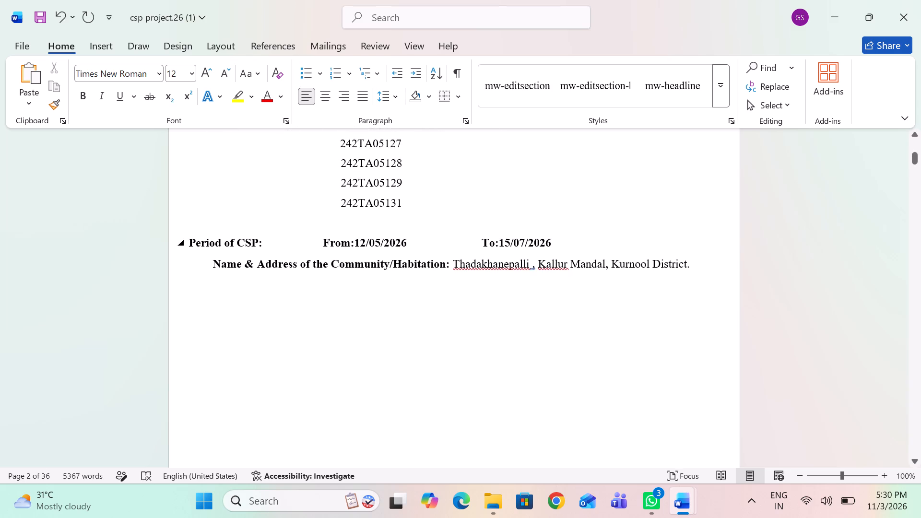
pyautogui.scroll(-2, 403, 248)
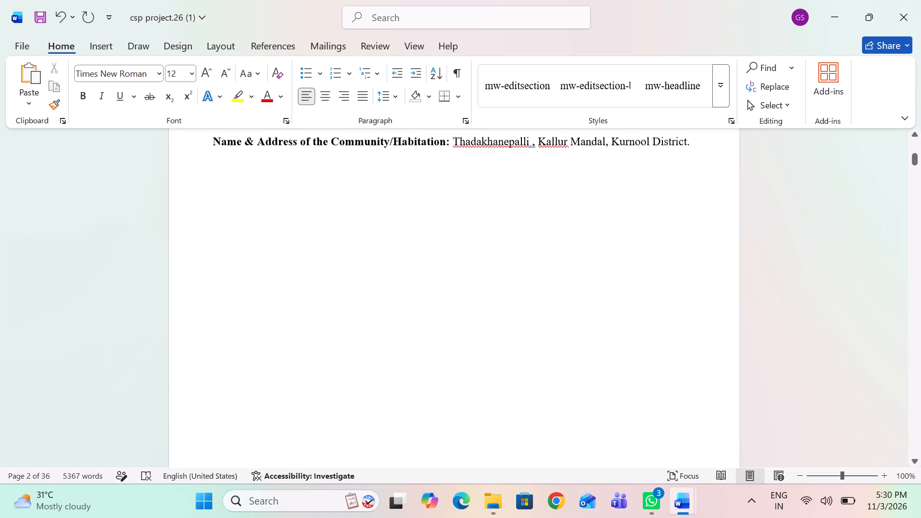
pyautogui.click(469, 139)
pyautogui.press('BackSpace')
pyautogui.press('BackSpace')
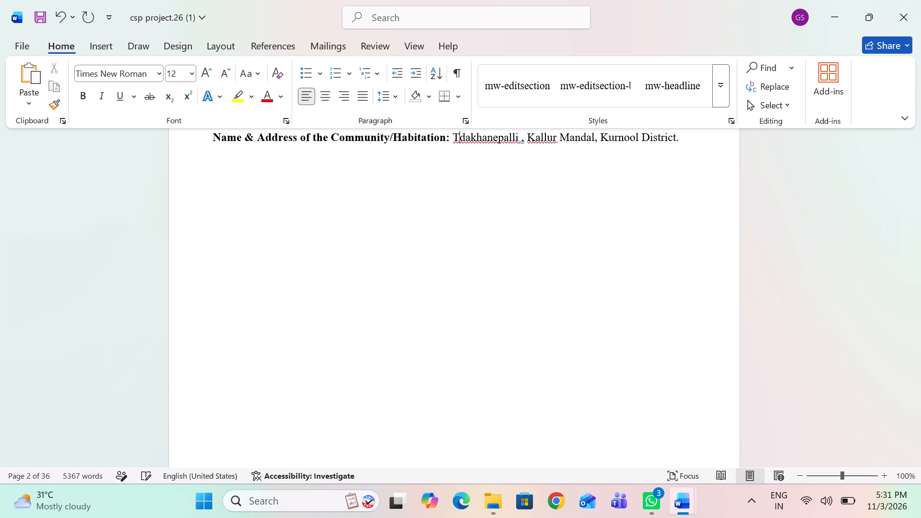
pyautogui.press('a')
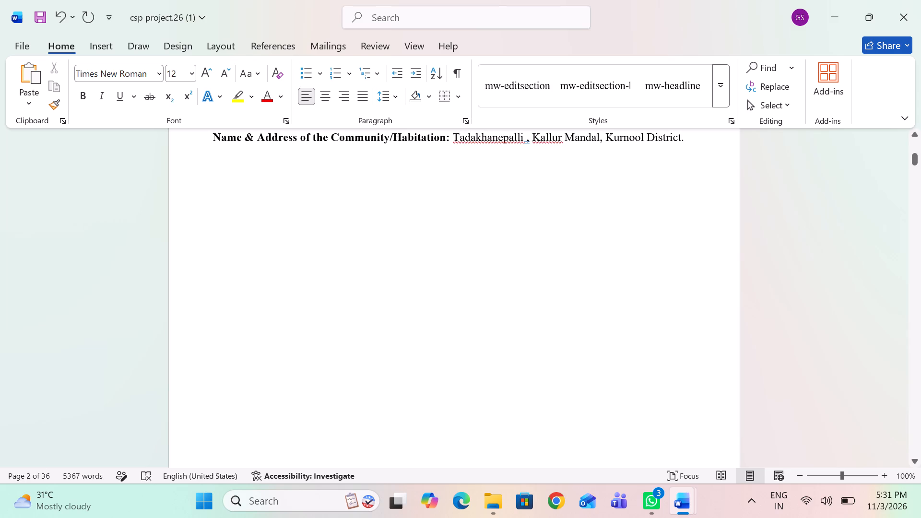
# Fix the spacing of the Department line on page 3 so it reads "Department : Computer Science and Engineering".
pyautogui.scroll(-2, 449, 239)
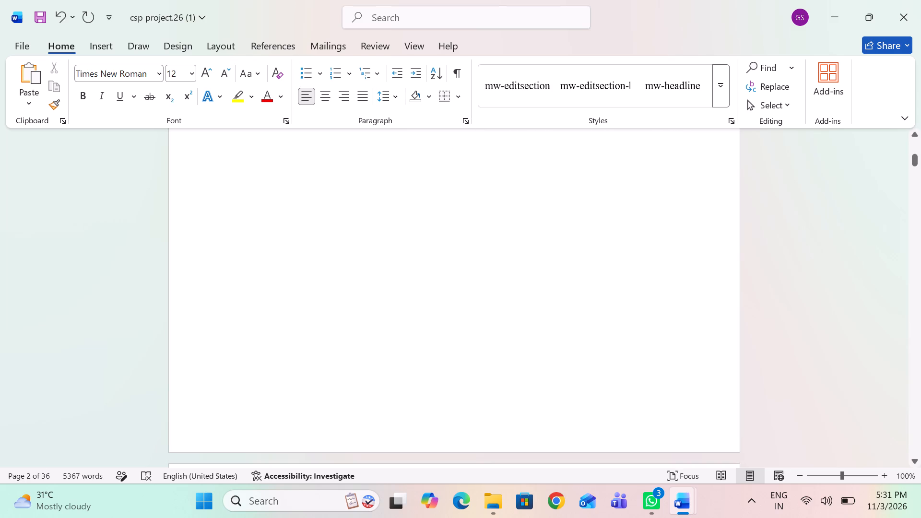
pyautogui.scroll(-4, 449, 239)
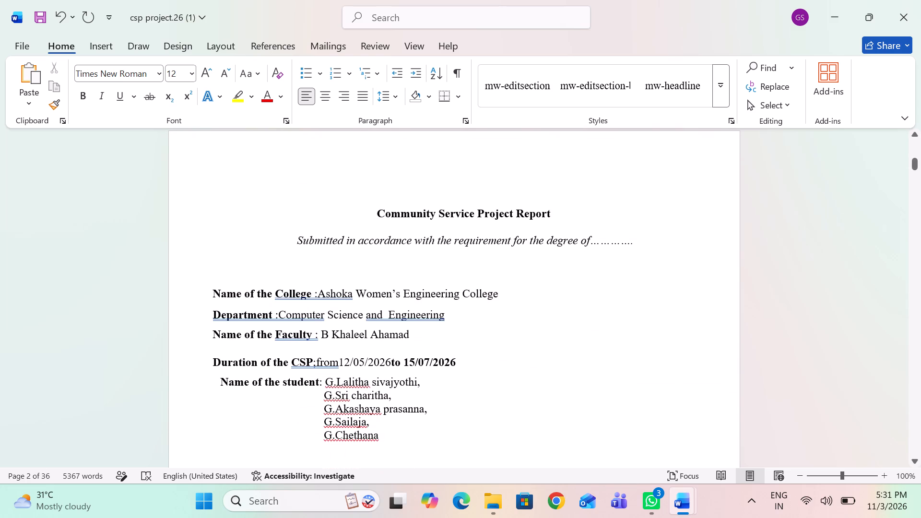
pyautogui.click(278, 314)
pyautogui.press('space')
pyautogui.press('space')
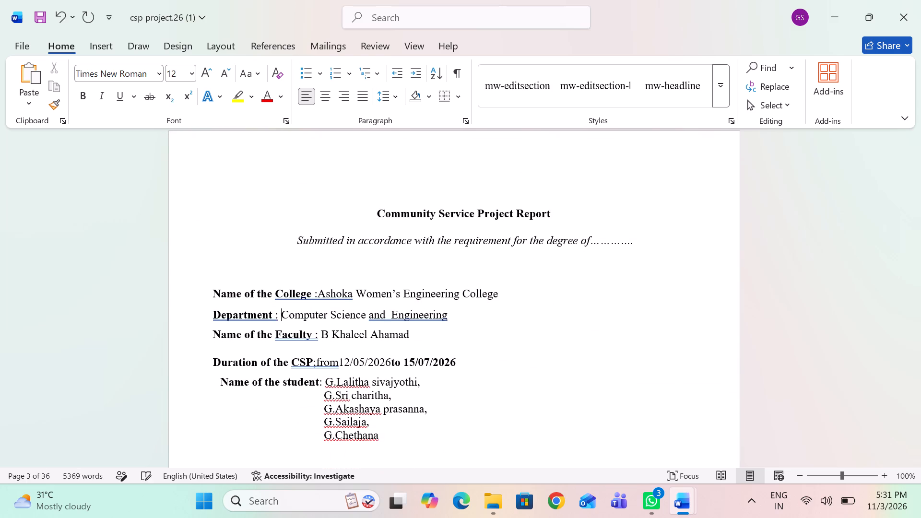
pyautogui.click(391, 315)
pyautogui.press('BackSpace')
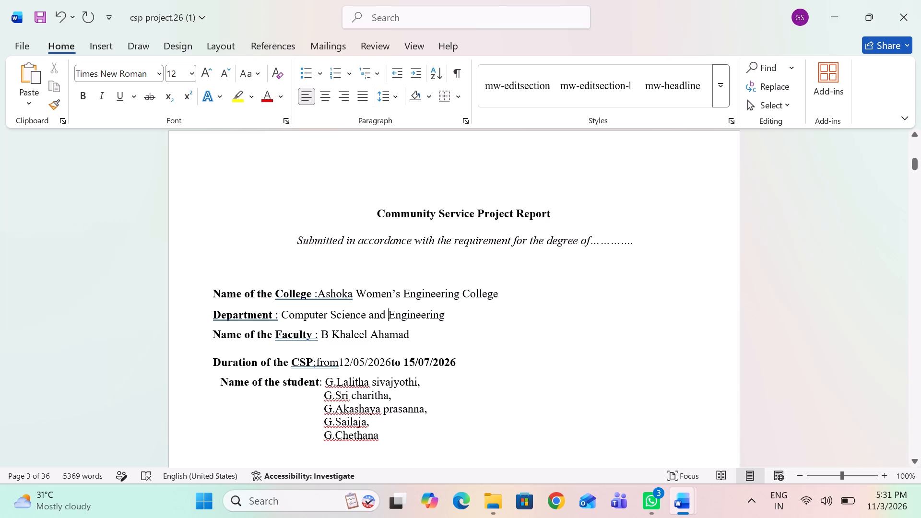
# Add spacing after the initial "G." in the first three student names on page 3.
pyautogui.click(337, 386)
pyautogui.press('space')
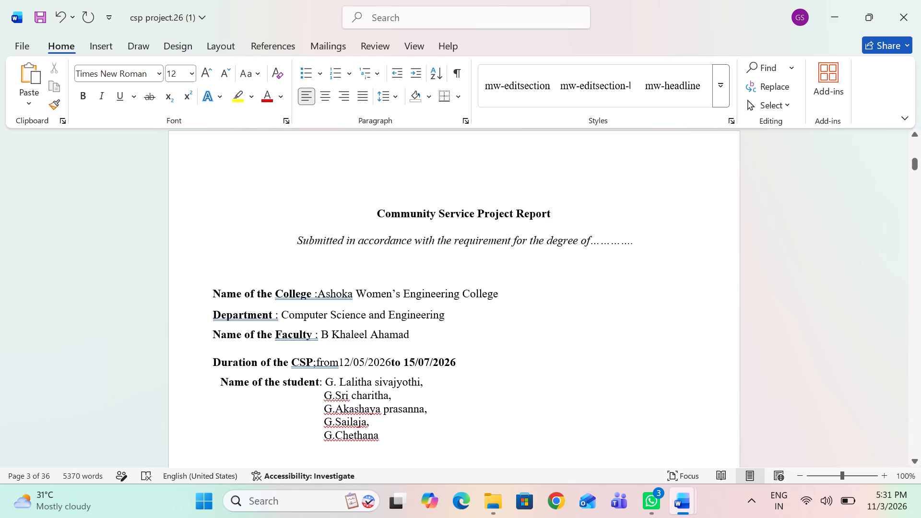
pyautogui.click(337, 398)
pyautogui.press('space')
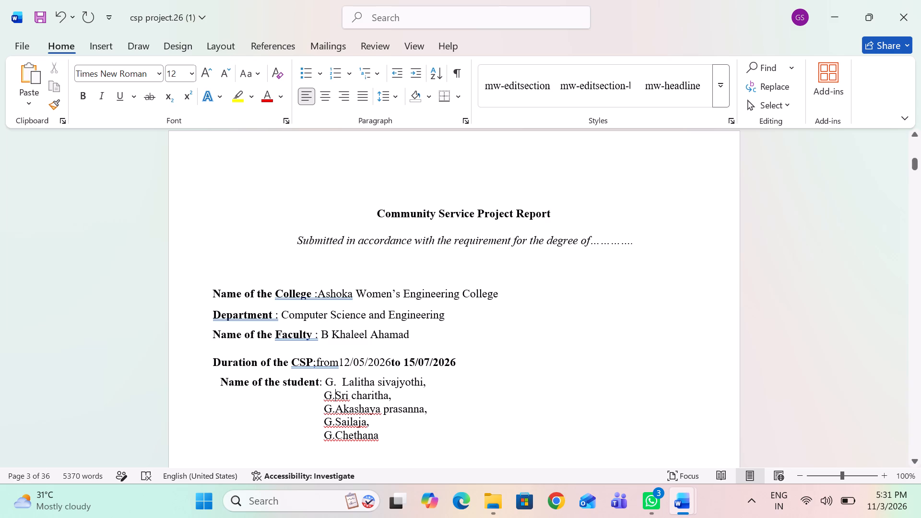
pyautogui.click(335, 401)
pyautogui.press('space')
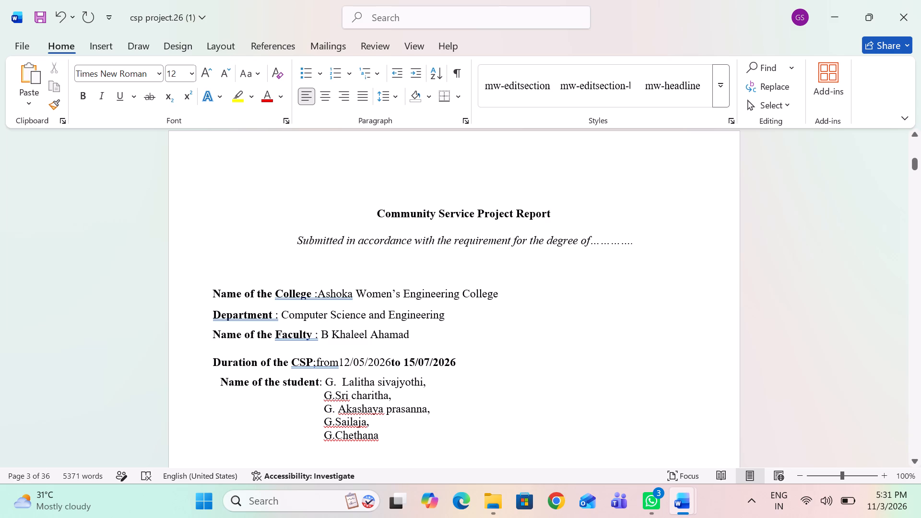
pyautogui.click(335, 397)
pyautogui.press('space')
# Correct the spelling of the third student's first name on page 3 and capitalise the "P" of the second name.
pyautogui.click(390, 411)
pyautogui.press('BackSpace')
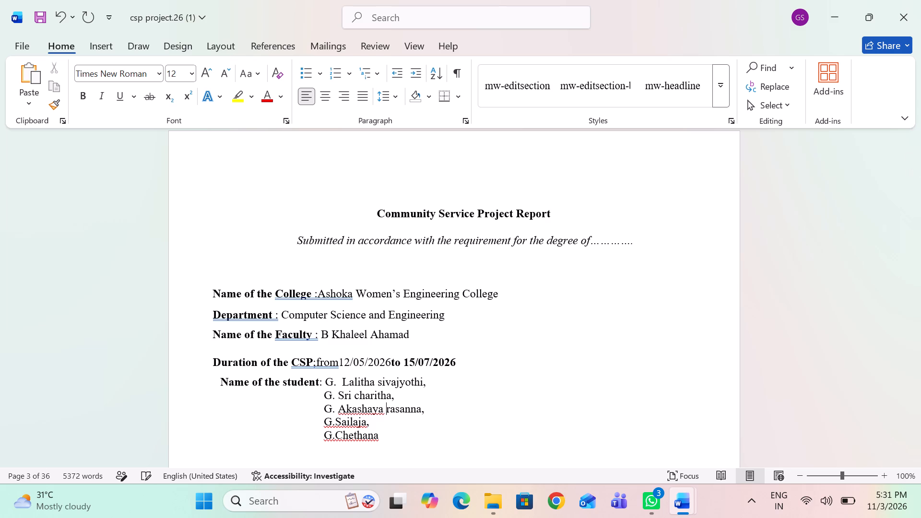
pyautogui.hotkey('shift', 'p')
pyautogui.click(357, 410)
pyautogui.press('BackSpace')
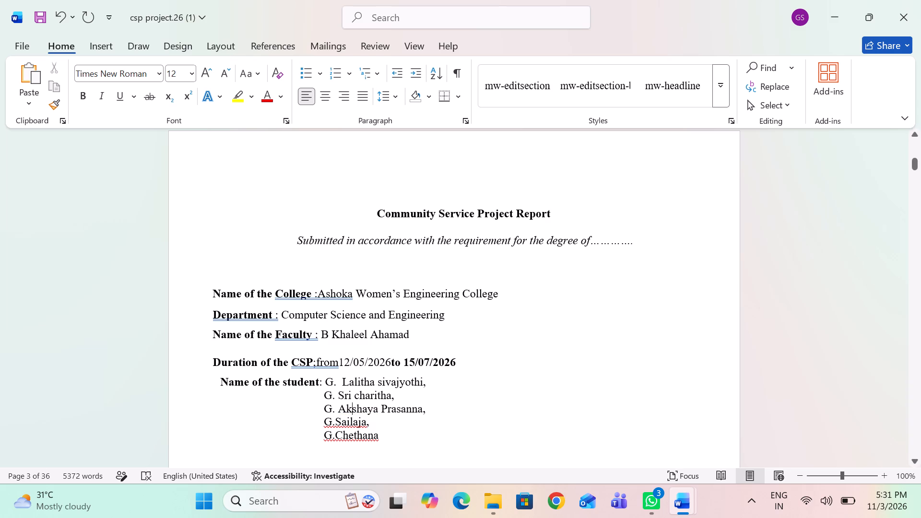
# Replace the fourth student's name on page 3 with the first-listed student's, written as separate capitalised words with a space after "G.".
pyautogui.click(369, 428)
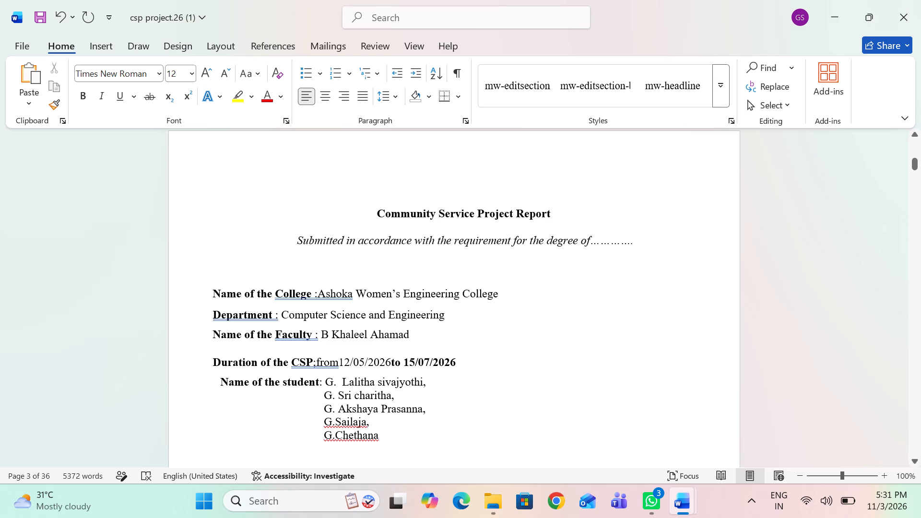
pyautogui.click(369, 425)
pyautogui.press('BackSpace')
pyautogui.press('BackSpace')
pyautogui.press('BackSpace')
pyautogui.press('BackSpace')
pyautogui.press('BackSpace')
pyautogui.press('BackSpace')
pyautogui.press('BackSpace')
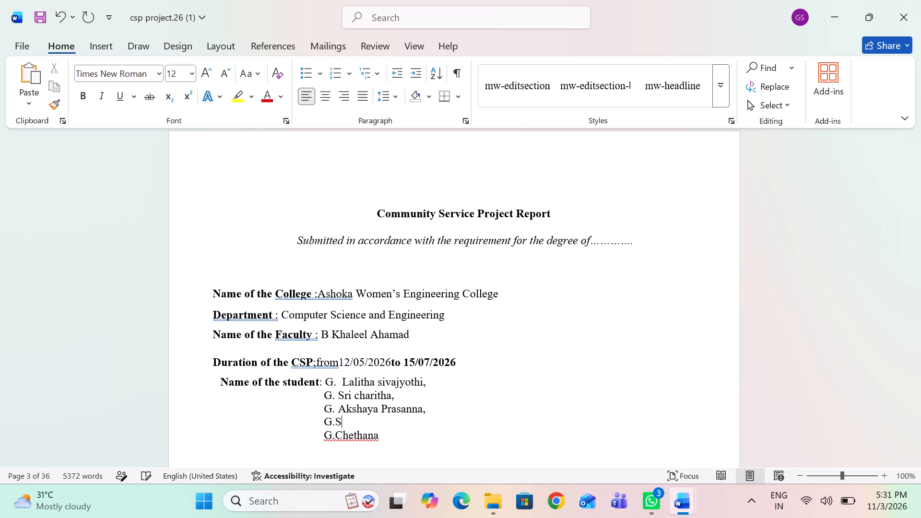
pyautogui.press('BackSpace')
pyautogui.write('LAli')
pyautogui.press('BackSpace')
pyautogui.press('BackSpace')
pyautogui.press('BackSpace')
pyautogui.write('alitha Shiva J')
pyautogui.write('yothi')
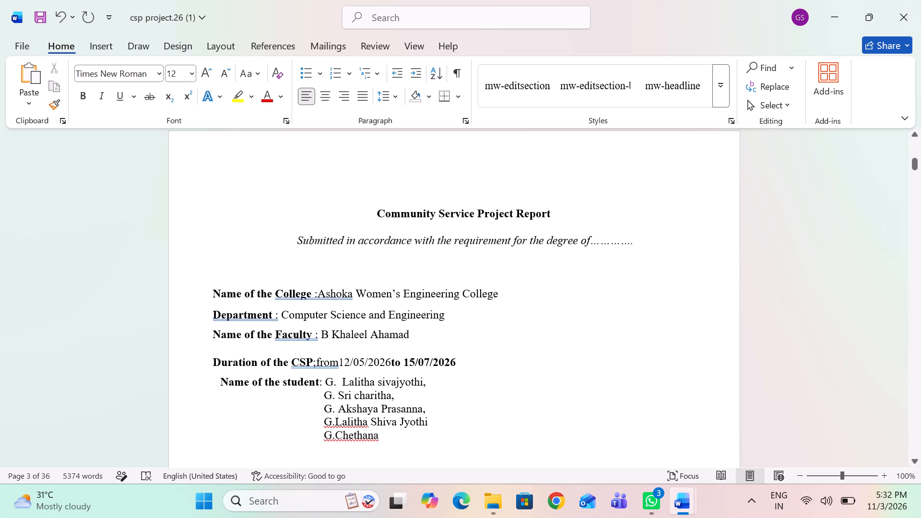
pyautogui.click(335, 426)
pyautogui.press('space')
# Add a space after the initial "G." in the fifth student's name on page 3.
pyautogui.click(333, 435)
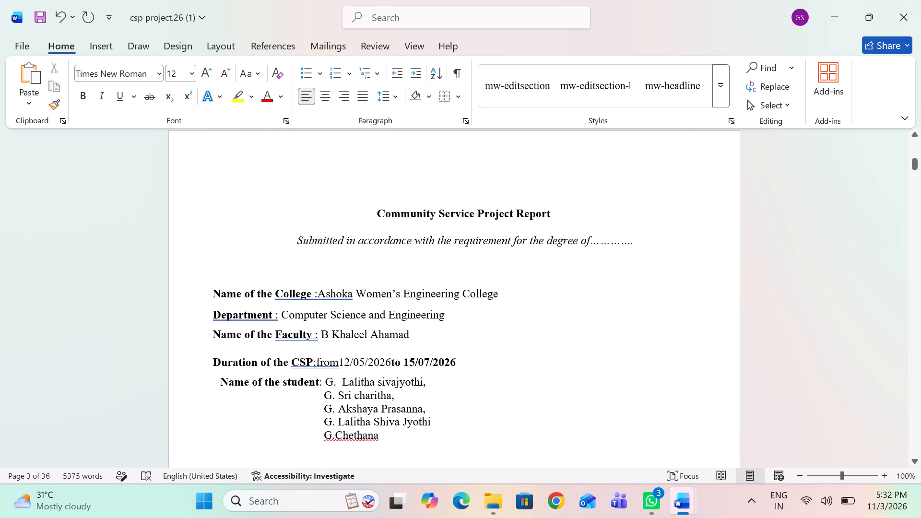
pyautogui.click(333, 435)
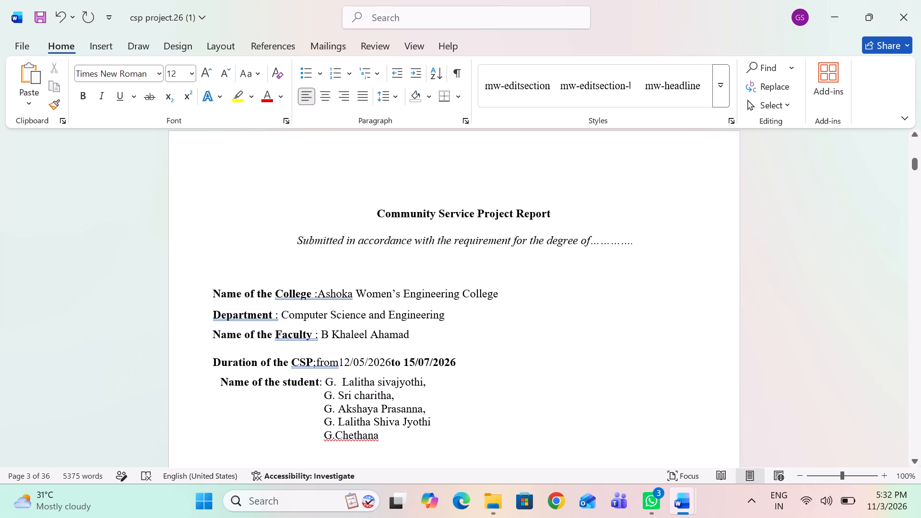
pyautogui.click(334, 436)
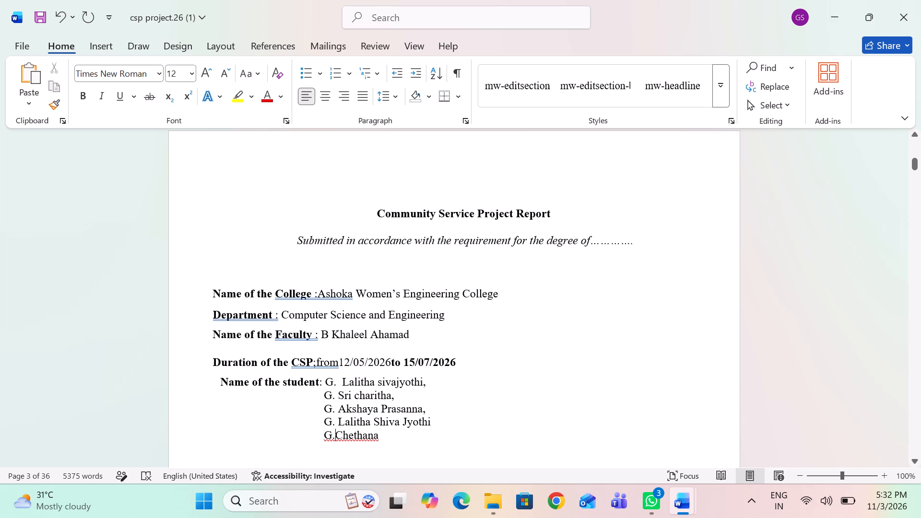
pyautogui.click(334, 436)
pyautogui.click(334, 435)
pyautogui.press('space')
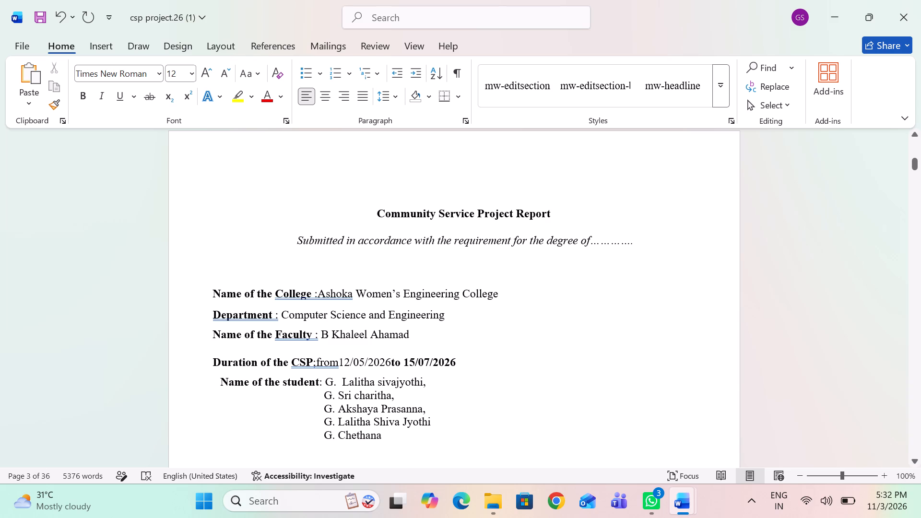
# Replace the first student's name on page 3 with the previous fourth student's, leaving one space after "G.".
pyautogui.moveTo(429, 385); pyautogui.dragTo(373, 381)
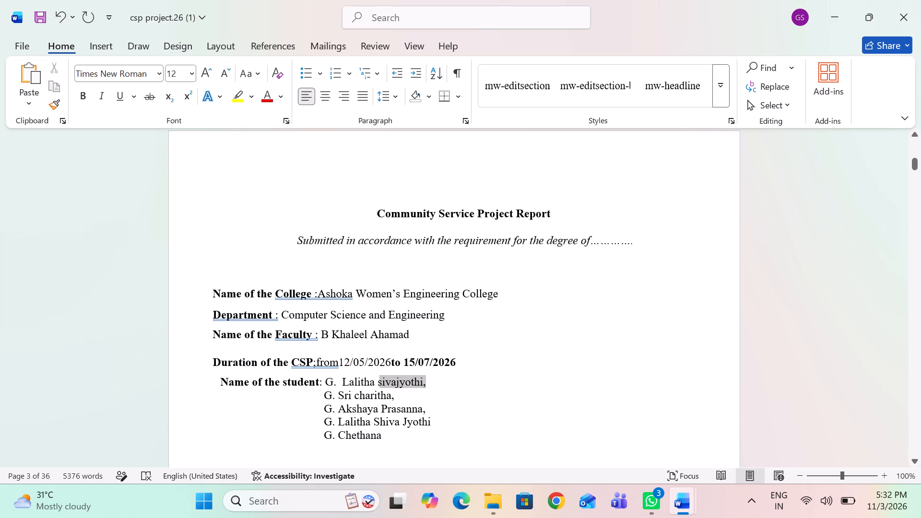
pyautogui.moveTo(373, 381); pyautogui.dragTo(357, 381)
pyautogui.press('BackSpace')
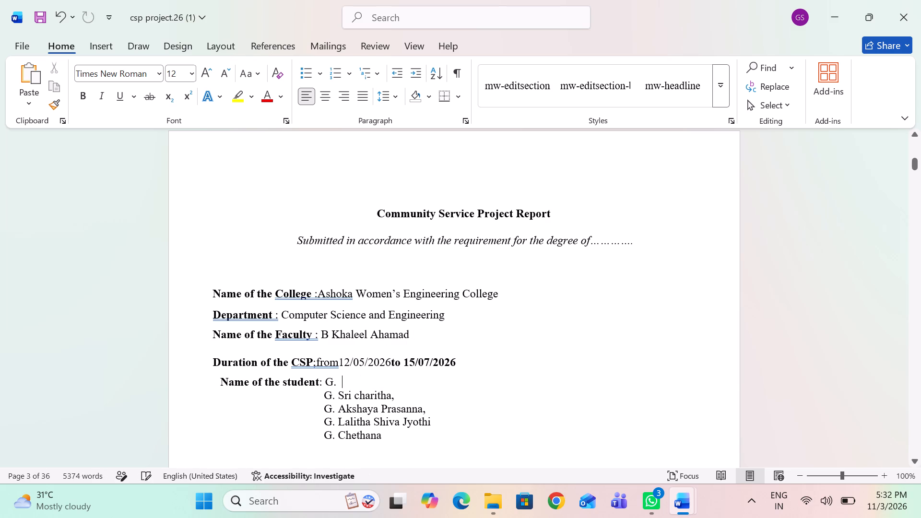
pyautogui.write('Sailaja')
pyautogui.click(341, 382)
pyautogui.press('BackSpace')
pyautogui.rightClick(346, 402)
pyautogui.scroll(-1, 346, 402)
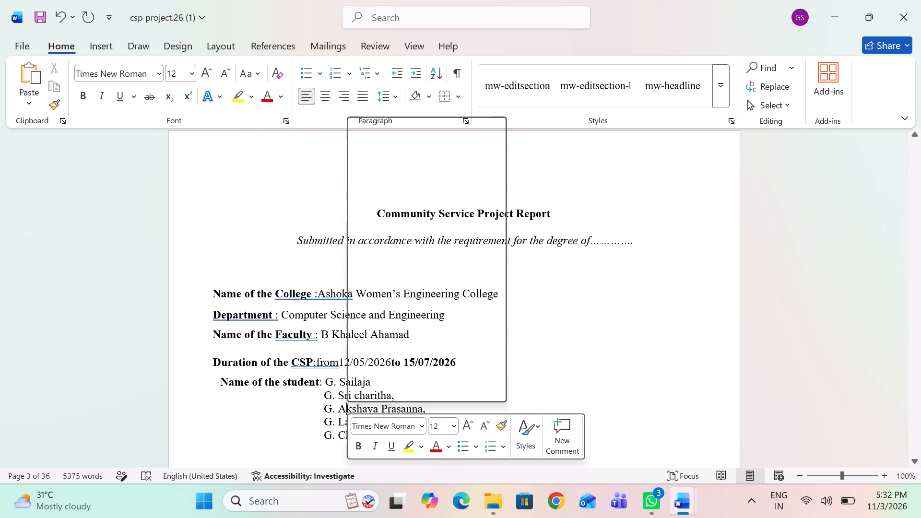
pyautogui.scroll(-1, 346, 402)
pyautogui.click(680, 274)
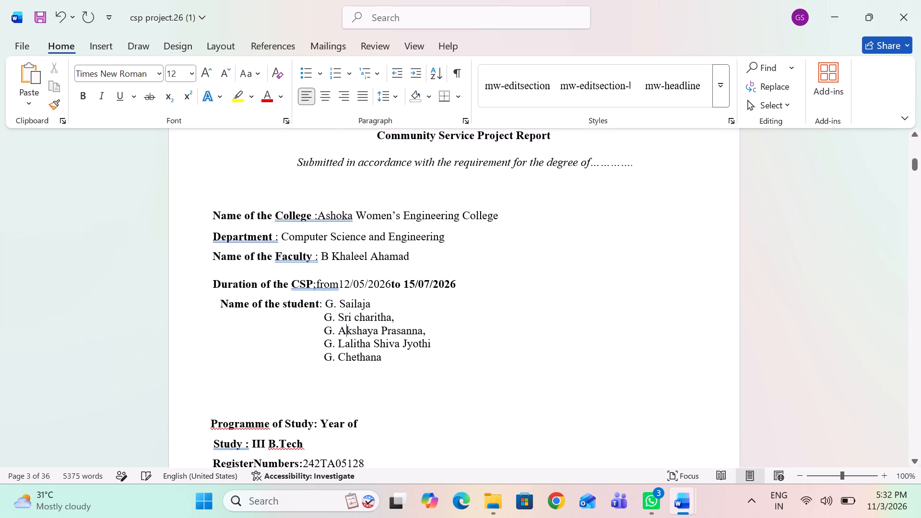
# Update the first, third and fourth register numbers on page 3 to match the reordered student names.
pyautogui.scroll(-3, 503, 355)
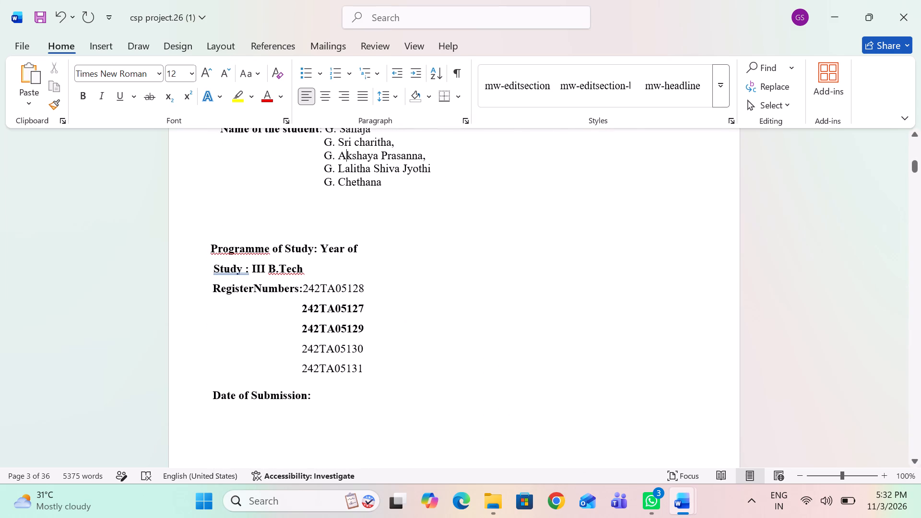
pyautogui.click(369, 287)
pyautogui.press('BackSpace')
pyautogui.press('BackSpace')
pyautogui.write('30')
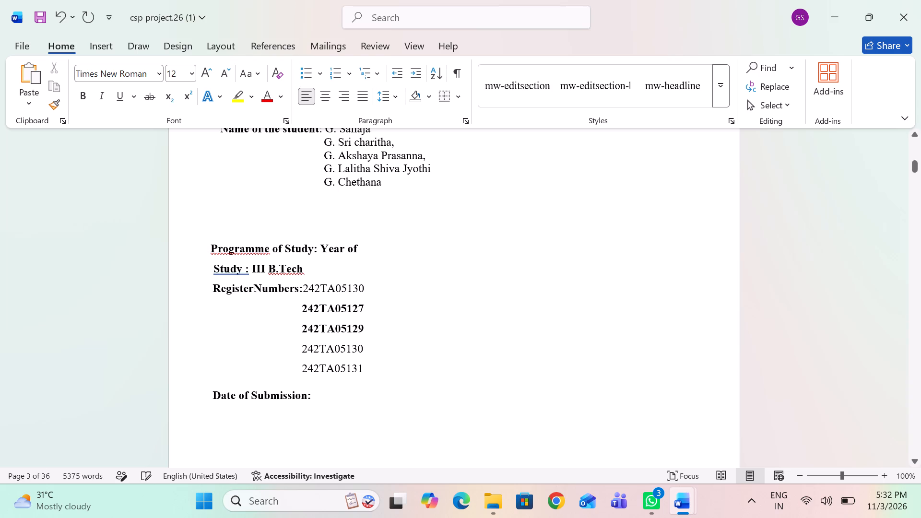
pyautogui.click(364, 327)
pyautogui.press('BackSpace')
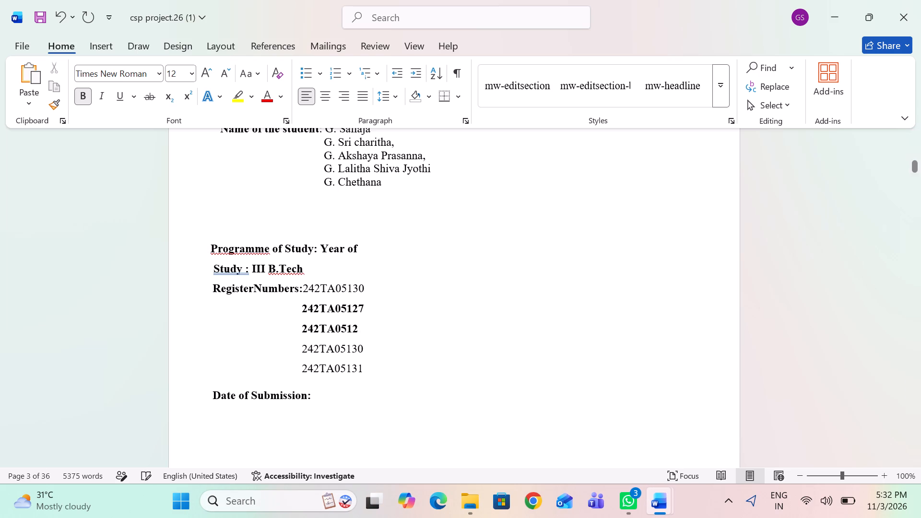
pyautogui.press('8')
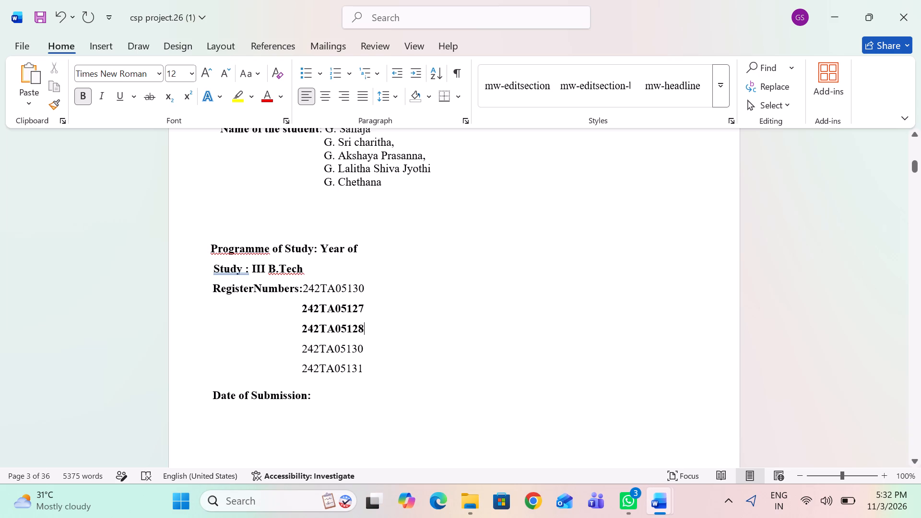
pyautogui.click(366, 346)
pyautogui.press('BackSpace')
pyautogui.press('BackSpace')
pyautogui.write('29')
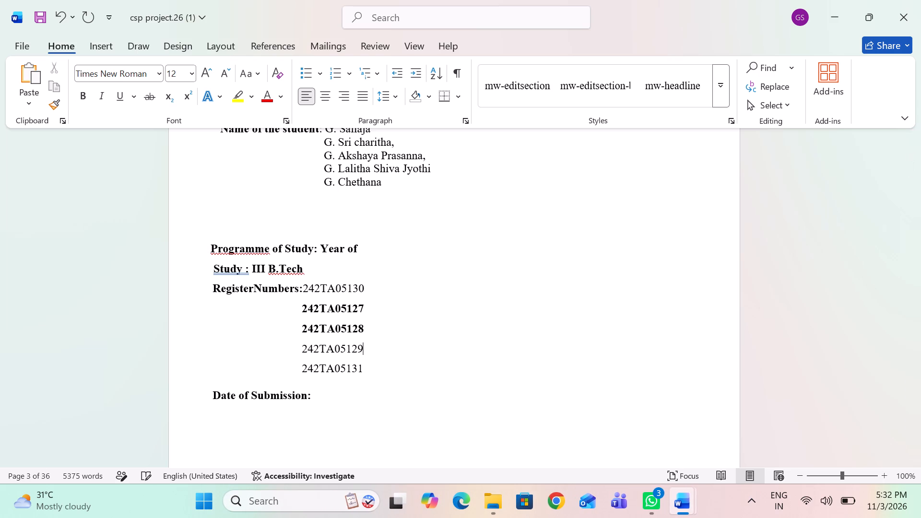
# Replace the name under (Signature and Date) in the Student's Declaration with that of the student now listed first.
pyautogui.scroll(-6, 366, 346)
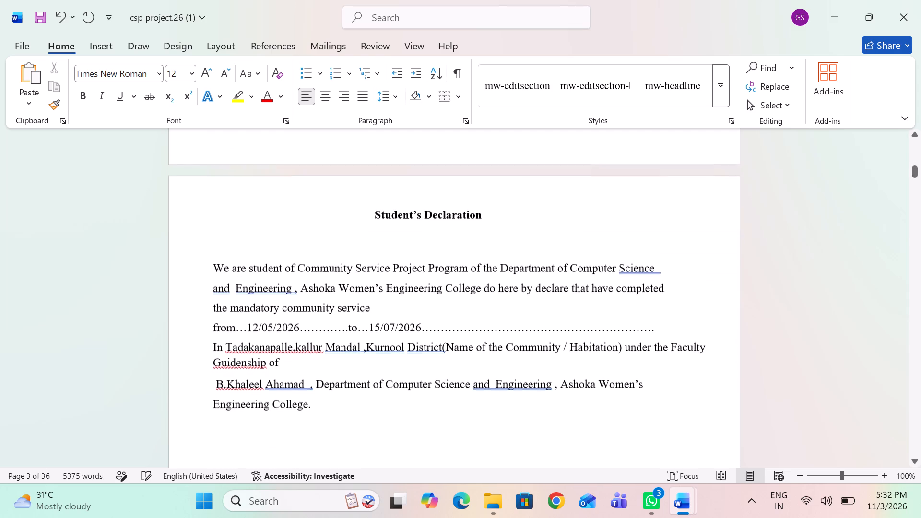
pyautogui.scroll(-1, 366, 346)
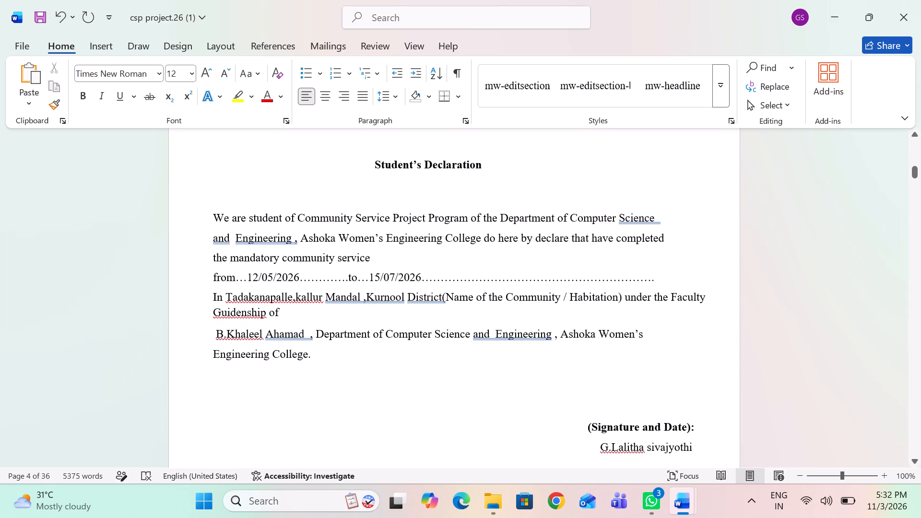
pyautogui.scroll(-1, 340, 338)
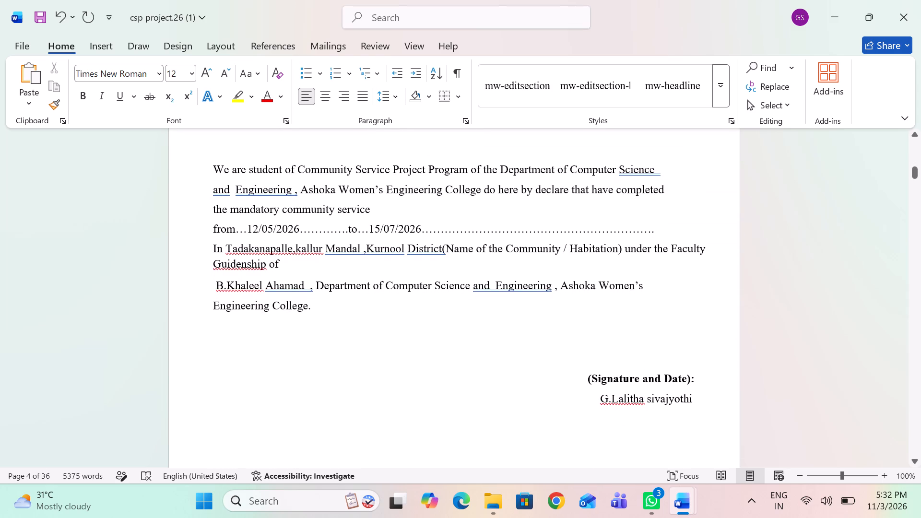
pyautogui.scroll(-1, 340, 338)
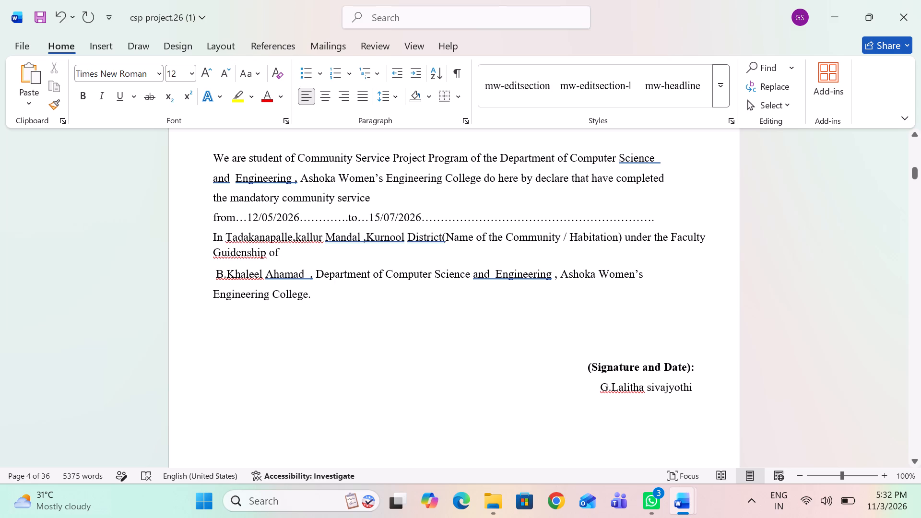
pyautogui.click(694, 388)
pyautogui.press('BackSpace')
pyautogui.press('BackSpace')
pyautogui.press('BackSpace')
pyautogui.press('BackSpace')
pyautogui.press('BackSpace')
pyautogui.press('BackSpace')
pyautogui.press('BackSpace')
pyautogui.press('BackSpace')
pyautogui.press('BackSpace')
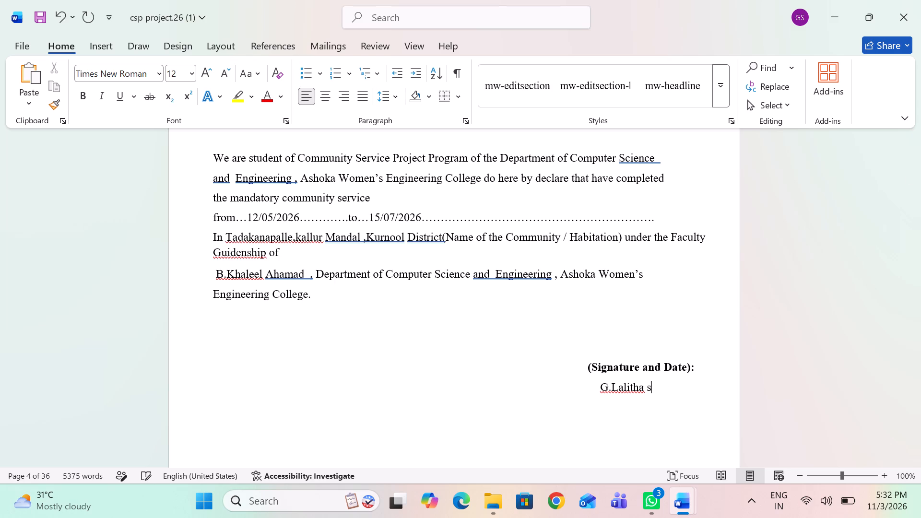
pyautogui.press('BackSpace')
pyautogui.press('BackSpace')
pyautogui.press('BackSpace')
pyautogui.press('BackSpace')
pyautogui.press('BackSpace')
pyautogui.press('BackSpace')
pyautogui.press('BackSpace')
pyautogui.press('BackSpace')
pyautogui.press('BackSpace')
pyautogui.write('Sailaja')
# Replace the volunteer's name in the Certificate from Official of the Community with the student listed first on page 3, spacing it after "G.".
pyautogui.scroll(-3, 694, 388)
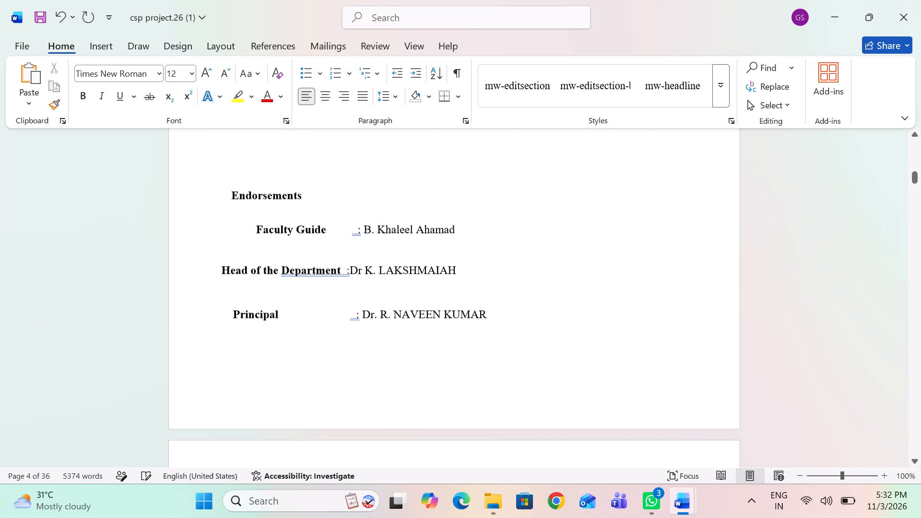
pyautogui.scroll(-2, 694, 388)
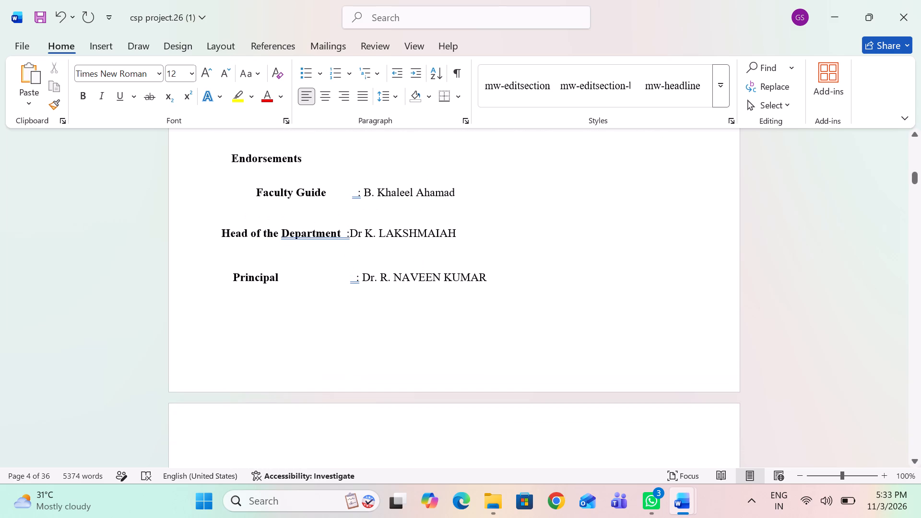
pyautogui.scroll(-2, 694, 388)
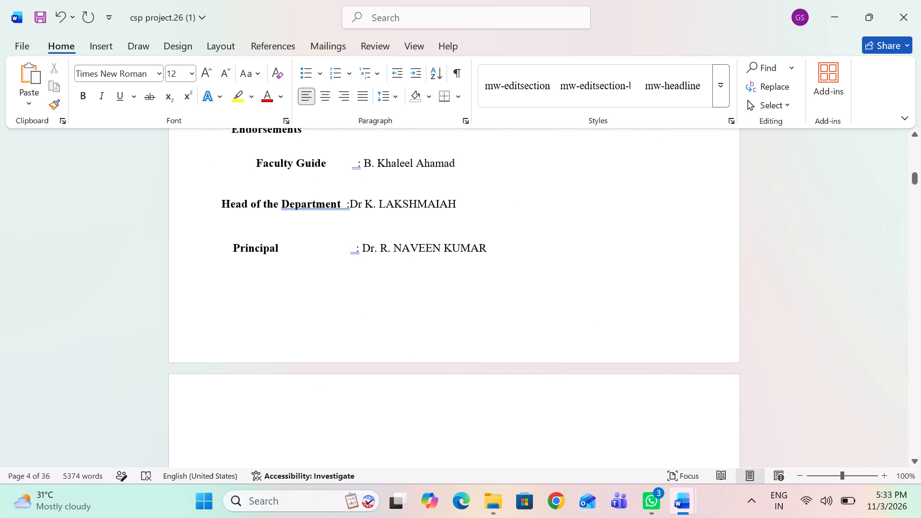
pyautogui.scroll(-1, 439, 317)
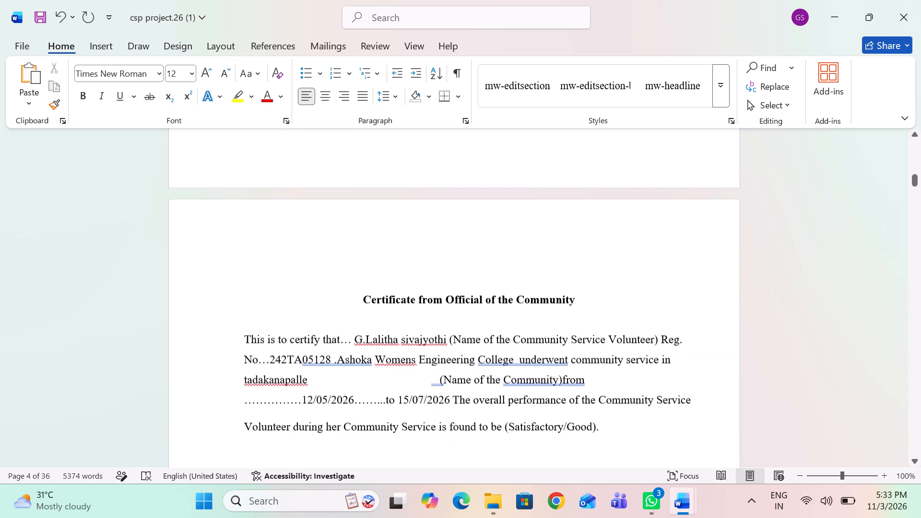
pyautogui.scroll(-2, 439, 317)
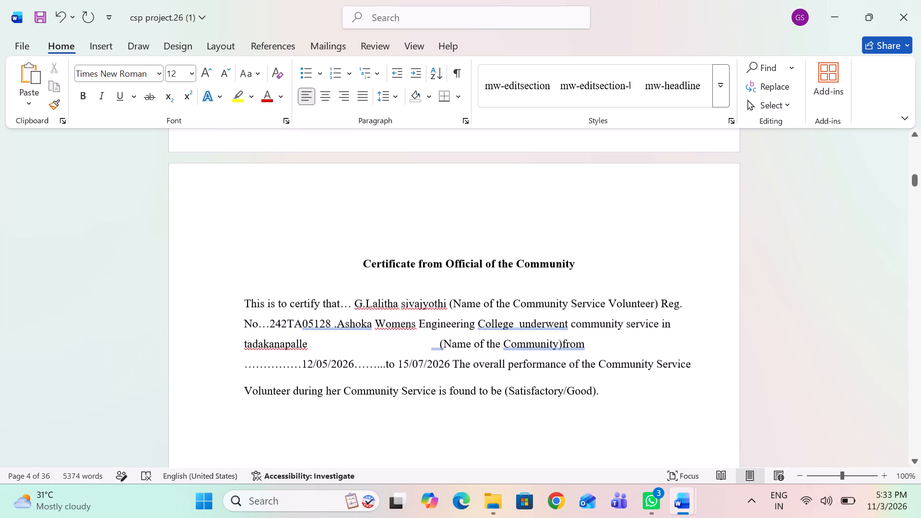
pyautogui.click(449, 302)
pyautogui.press('BackSpace')
pyautogui.press('BackSpace')
pyautogui.press('BackSpace')
pyautogui.press('BackSpace')
pyautogui.press('BackSpace')
pyautogui.press('BackSpace')
pyautogui.press('BackSpace')
pyautogui.press('BackSpace')
pyautogui.press('BackSpace')
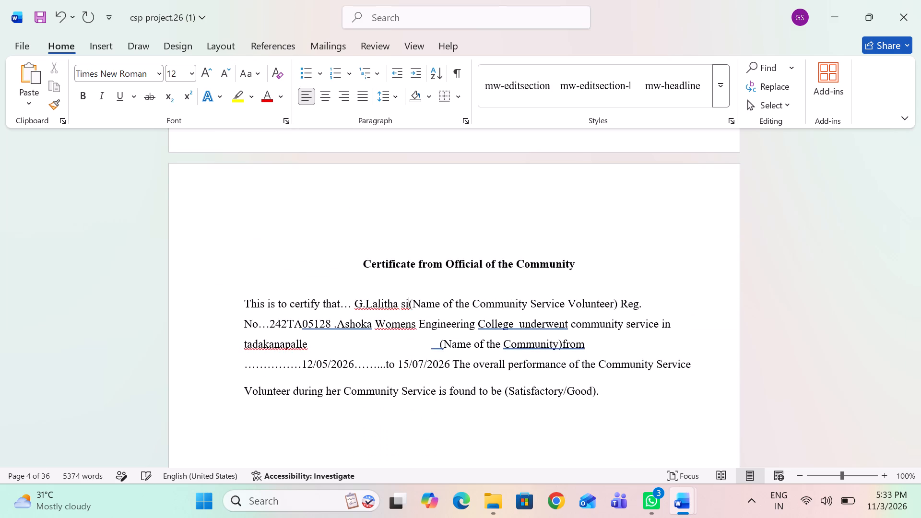
pyautogui.press('BackSpace')
pyautogui.press('BackSpace')
pyautogui.press('BackSpace')
pyautogui.press('BackSpace')
pyautogui.press('BackSpace')
pyautogui.press('BackSpace')
pyautogui.press('BackSpace')
pyautogui.press('BackSpace')
pyautogui.press('BackSpace')
pyautogui.press('BackSpace')
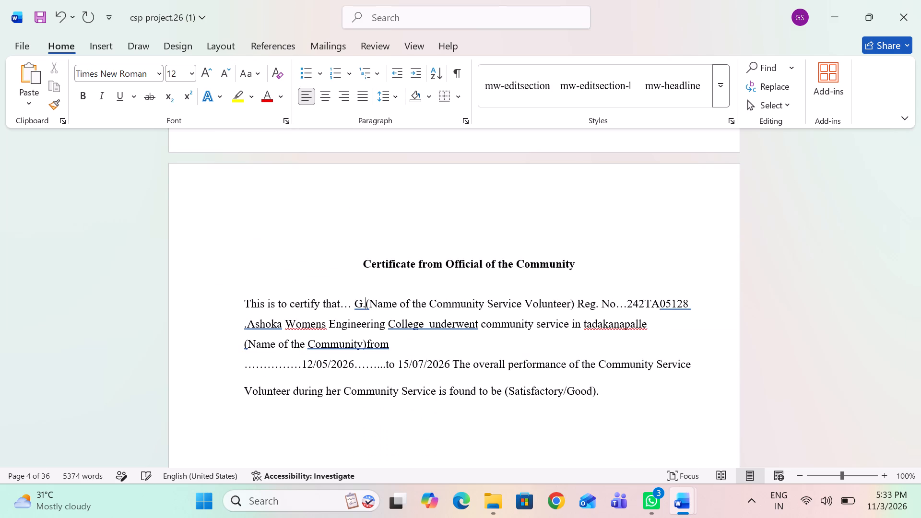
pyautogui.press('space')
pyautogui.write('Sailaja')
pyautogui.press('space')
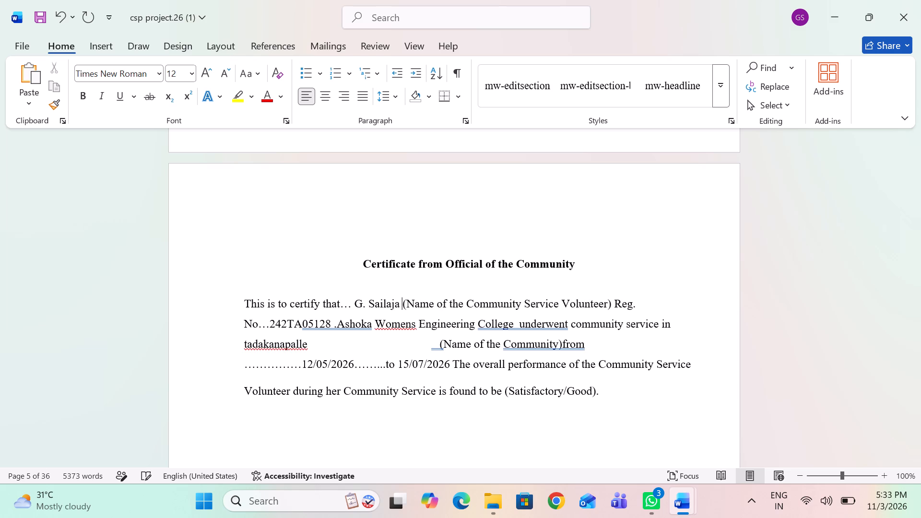
# Add the missing apostrophe so the college name in the community official's certificate reads "Women’s".
pyautogui.click(409, 324)
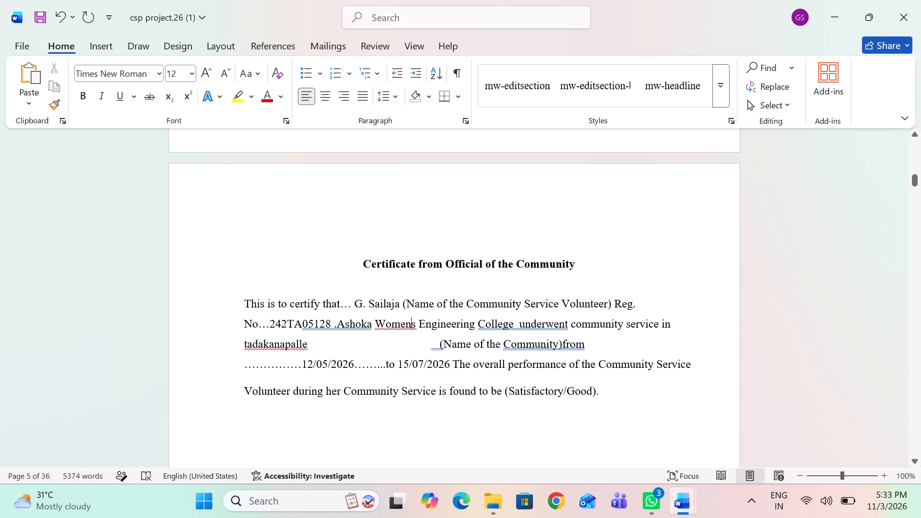
pyautogui.click(409, 324)
pyautogui.press("'")
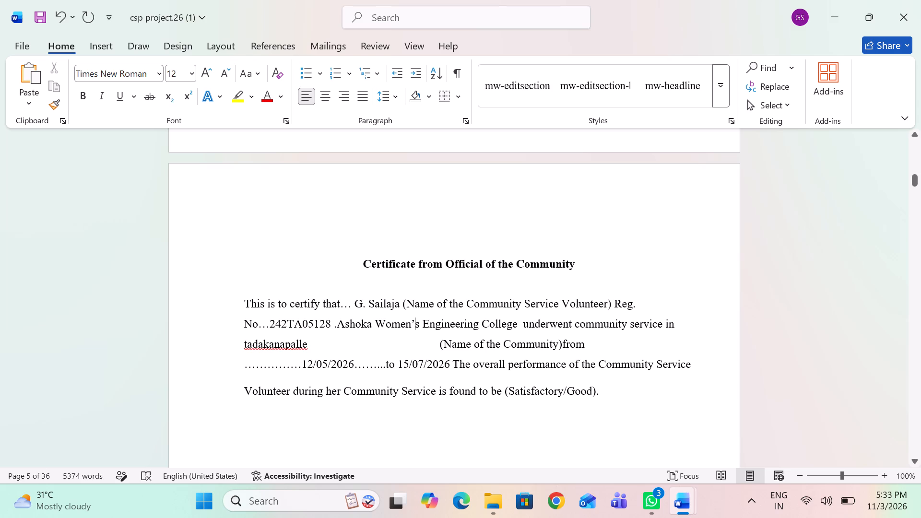
# Correct the community name in the community official's certificate to "Tadakhanepalli", with a capital T.
pyautogui.click(248, 343)
pyautogui.press('BackSpace')
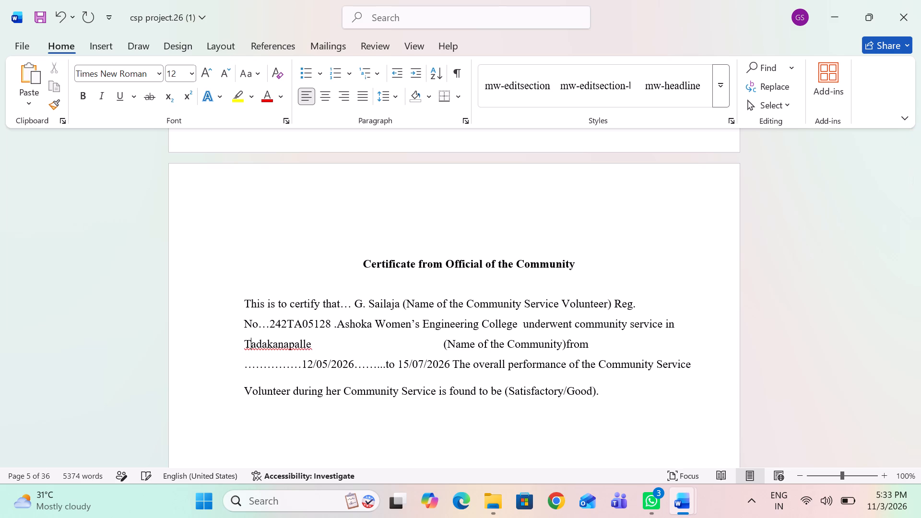
pyautogui.click(272, 340)
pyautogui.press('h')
pyautogui.press('BackSpace')
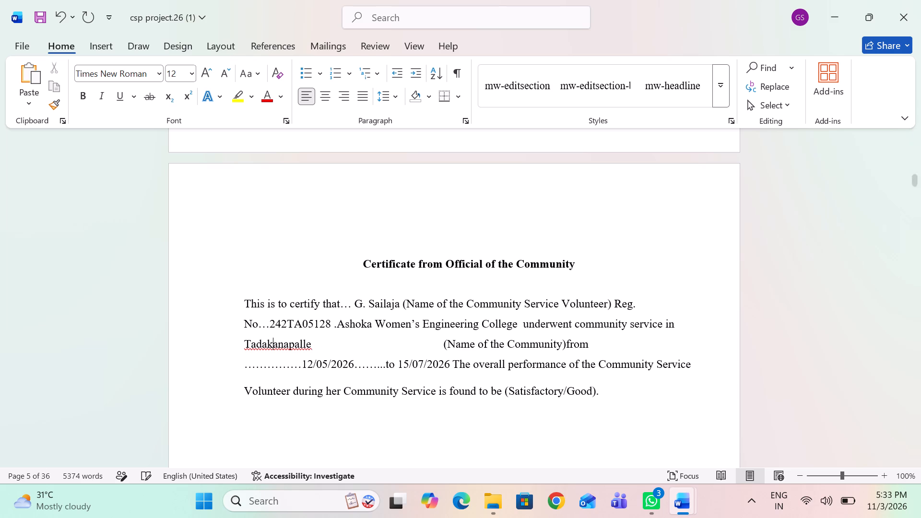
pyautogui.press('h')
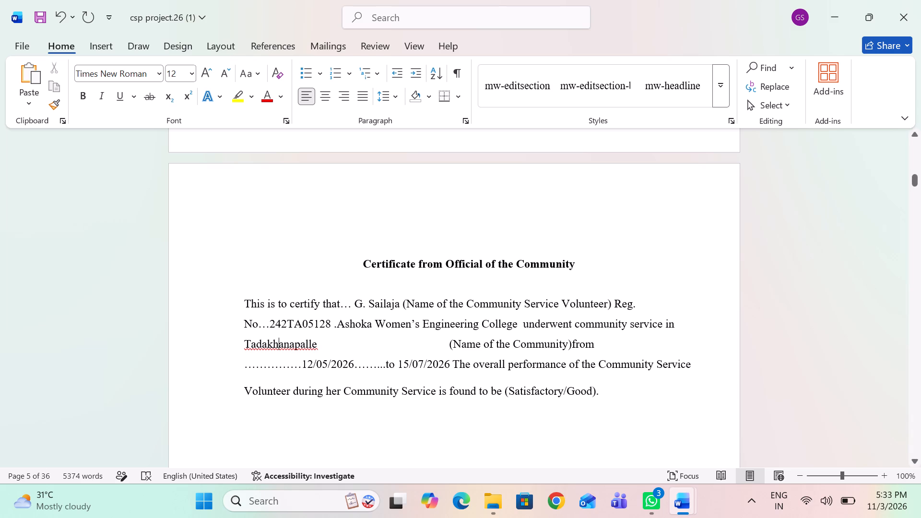
pyautogui.click(292, 346)
pyautogui.press('BackSpace')
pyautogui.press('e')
pyautogui.click(317, 346)
pyautogui.press('BackSpace')
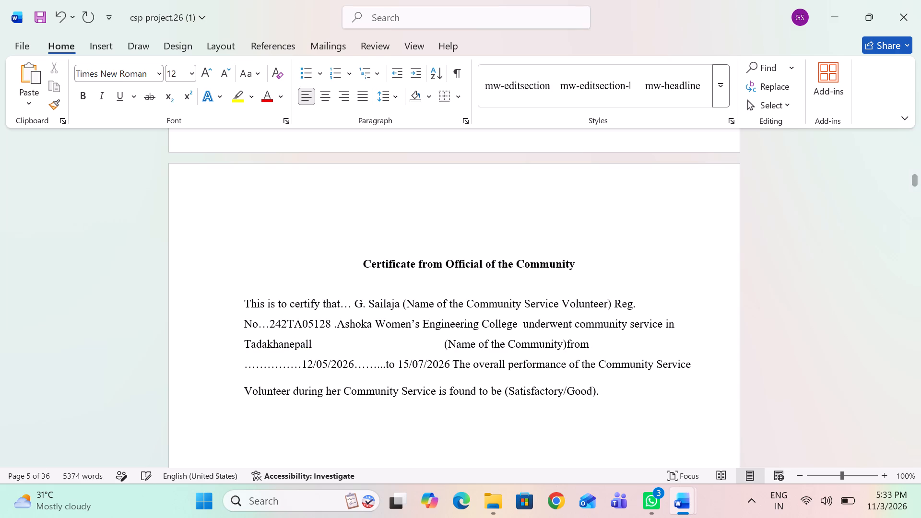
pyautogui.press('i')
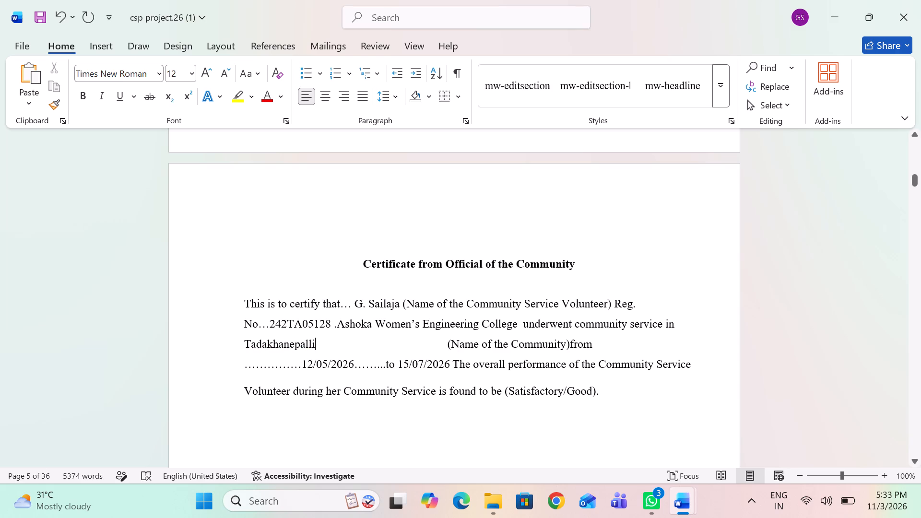
# Correct the community name in the Student's Declaration on page 4 to "Tadakhanepalli".
pyautogui.scroll(-2, 320, 356)
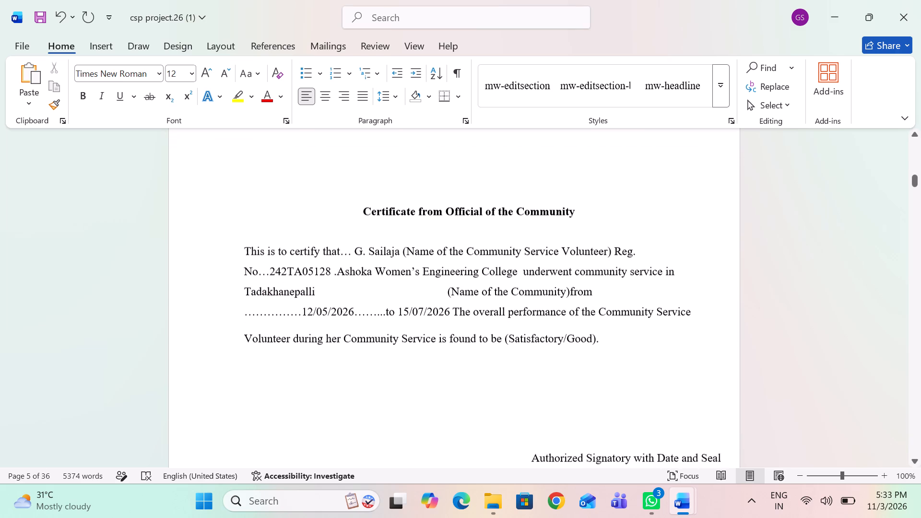
pyautogui.scroll(-4, 320, 356)
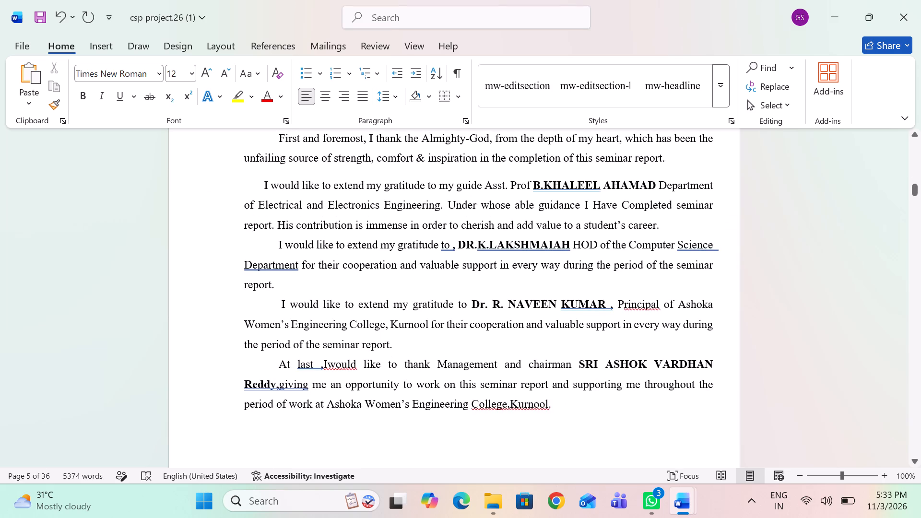
pyautogui.scroll(3, 320, 356)
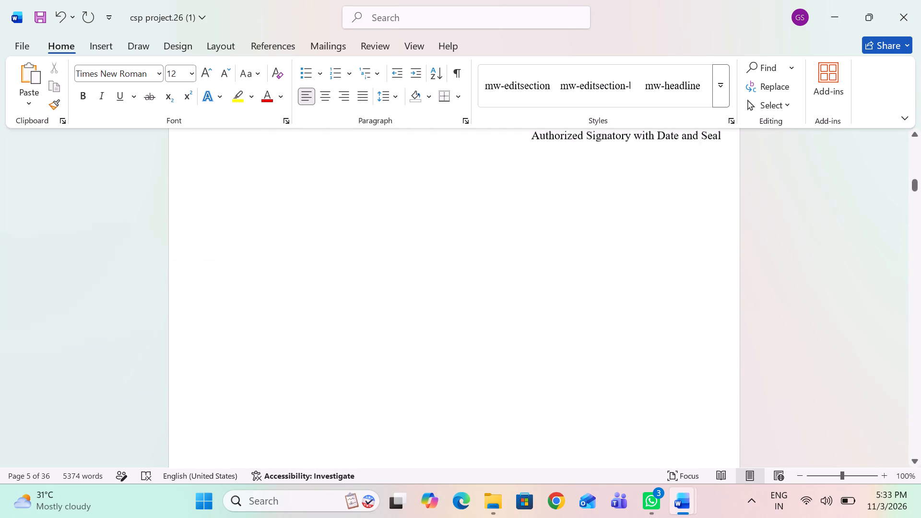
pyautogui.scroll(2, 320, 356)
pyautogui.hscroll(1, 320, 356)
pyautogui.scroll(1, 320, 356)
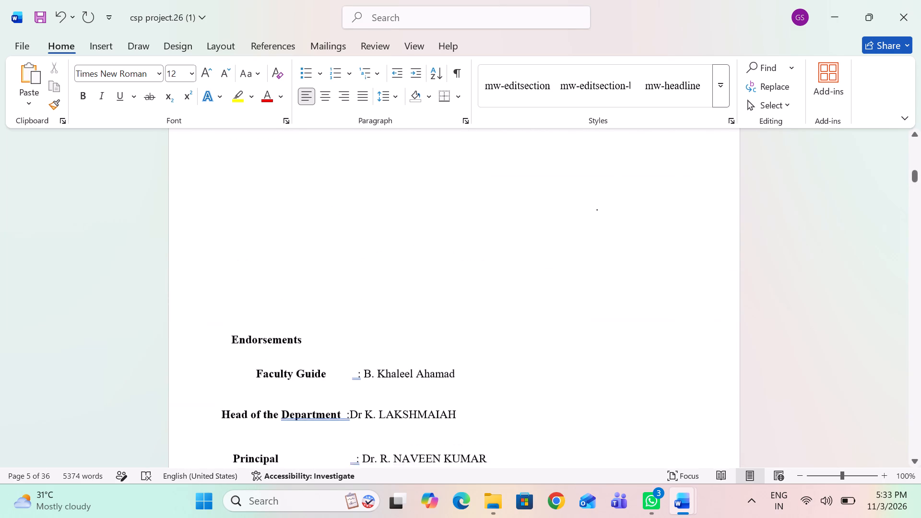
pyautogui.scroll(4, 320, 356)
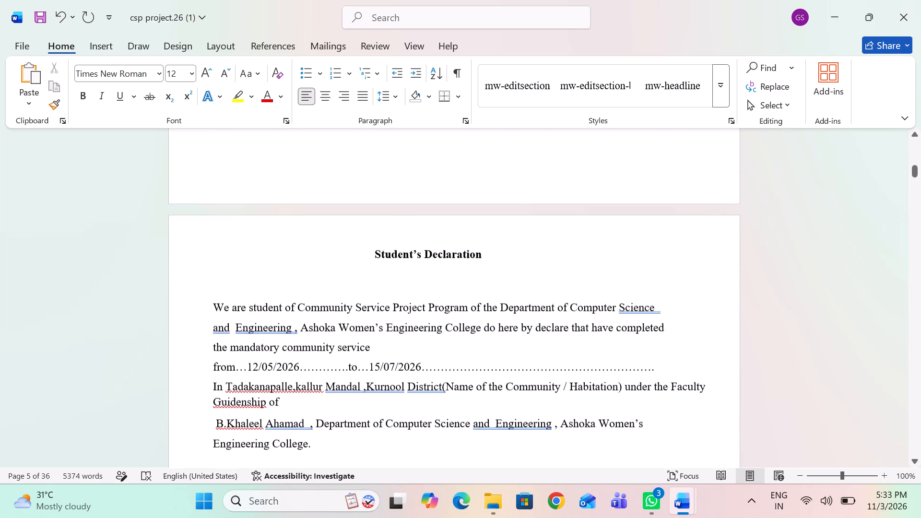
pyautogui.click(293, 388)
pyautogui.press('BackSpace')
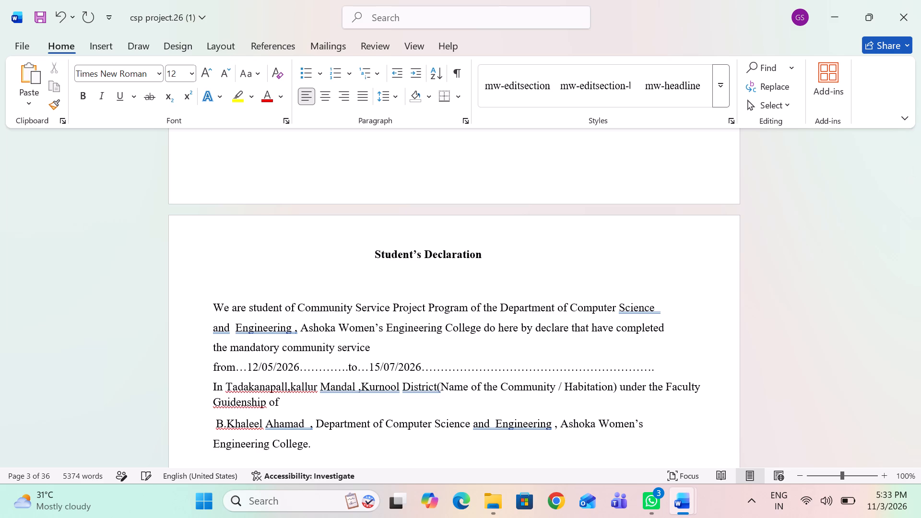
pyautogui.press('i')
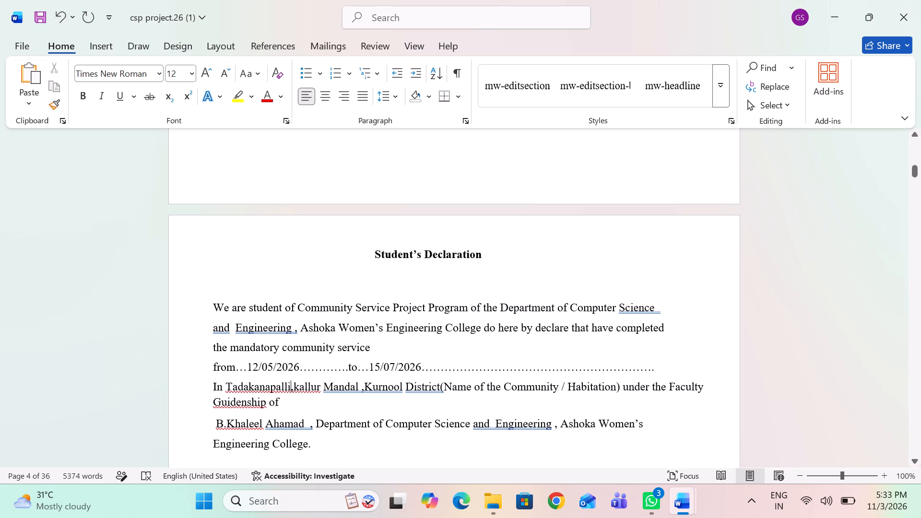
pyautogui.click(254, 386)
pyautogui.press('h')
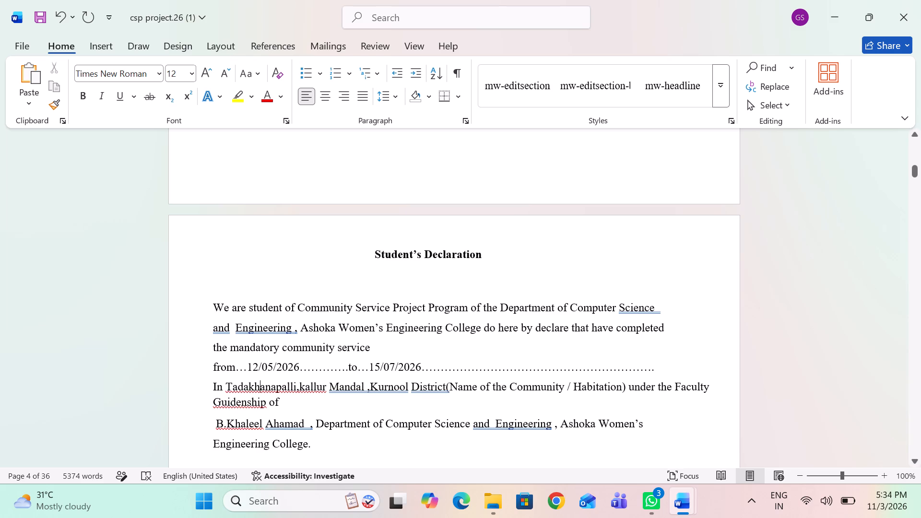
pyautogui.click(273, 385)
pyautogui.press('BackSpace')
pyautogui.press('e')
# Replace the first name under SIGNATURE on the acknowledgement page with the student listed first on page 3, with a space after "G.".
pyautogui.scroll(-8, 254, 403)
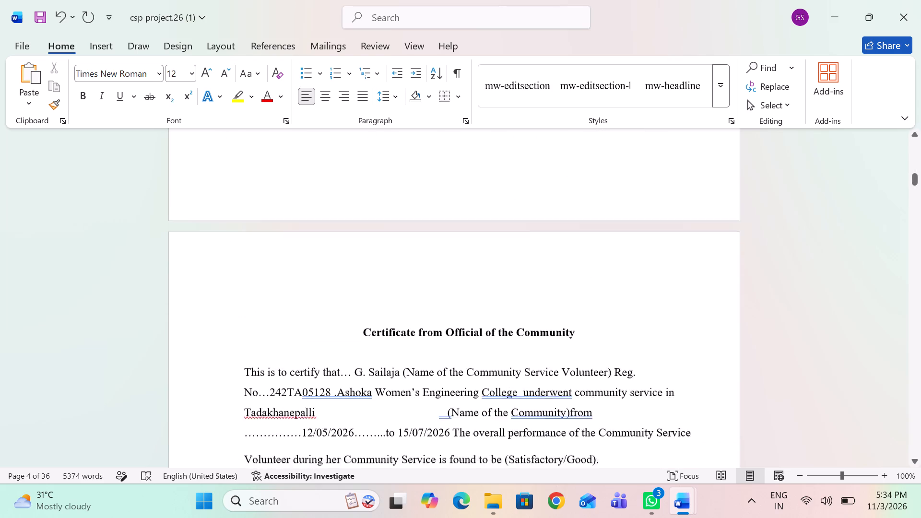
pyautogui.scroll(-2, 254, 403)
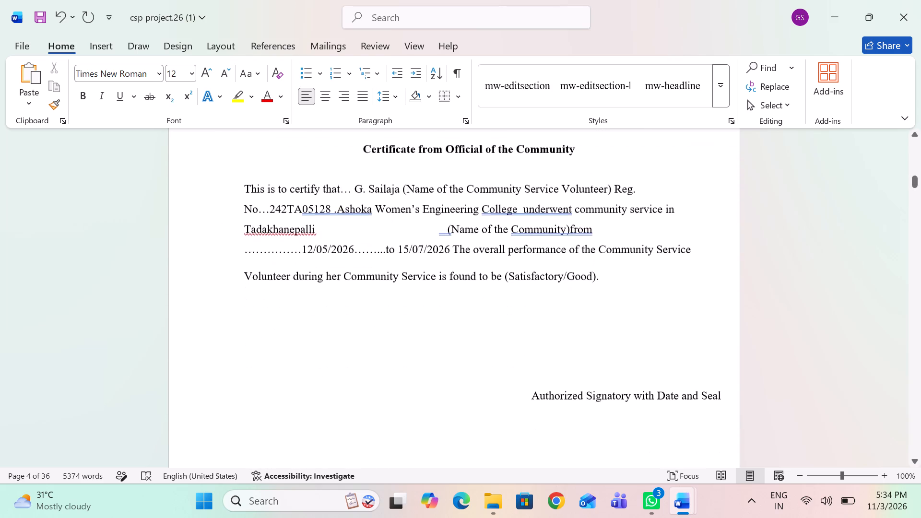
pyautogui.scroll(-5, 254, 403)
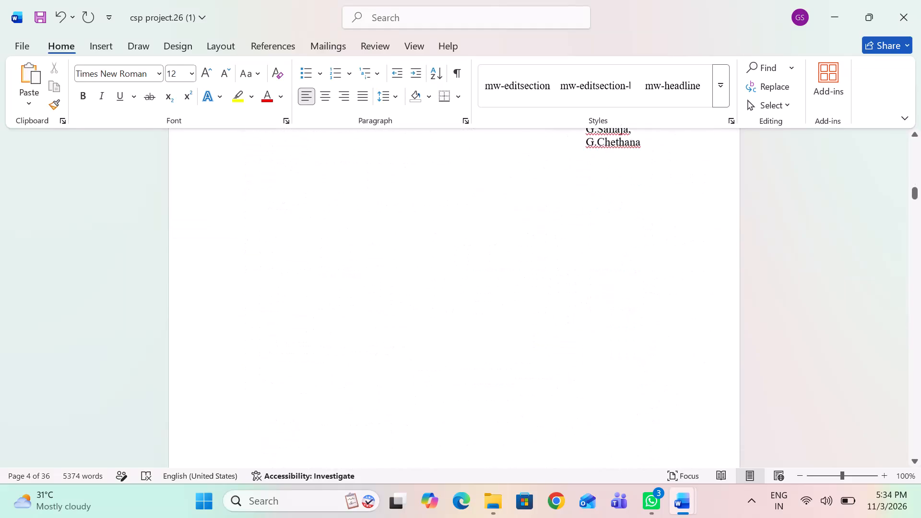
pyautogui.scroll(-2, 254, 403)
pyautogui.scroll(4, 254, 403)
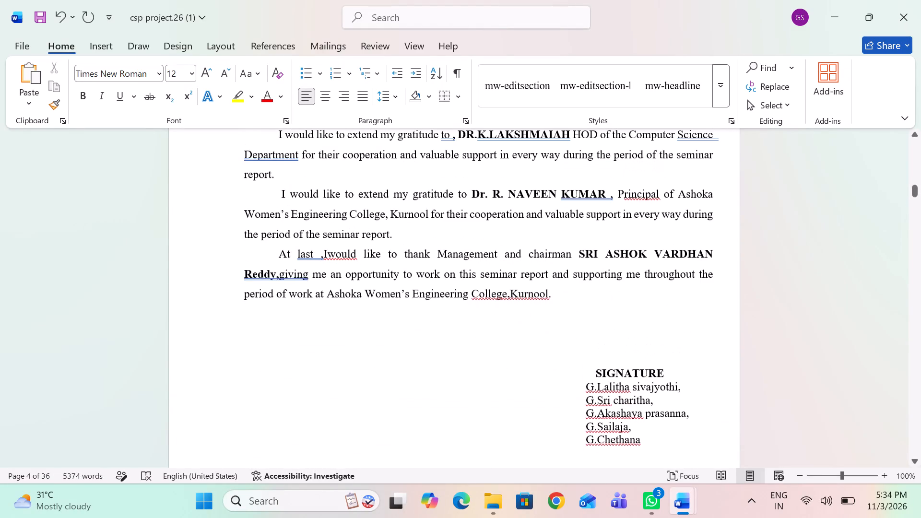
pyautogui.click(683, 386)
pyautogui.press('BackSpace')
pyautogui.press('BackSpace')
pyautogui.press('BackSpace')
pyautogui.press('BackSpace')
pyautogui.press('BackSpace')
pyautogui.press('BackSpace')
pyautogui.press('BackSpace')
pyautogui.press('BackSpace')
pyautogui.press('BackSpace')
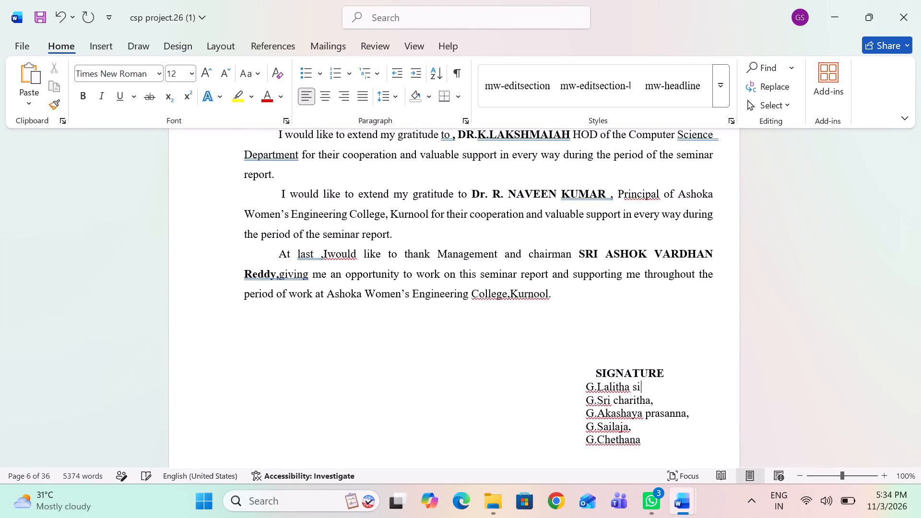
pyautogui.press('BackSpace')
pyautogui.press('BackSpace')
pyautogui.press('BackSpace')
pyautogui.press('BackSpace')
pyautogui.press('BackSpace')
pyautogui.press('BackSpace')
pyautogui.press('BackSpace')
pyautogui.press('BackSpace')
pyautogui.press('BackSpace')
pyautogui.press('BackSpace')
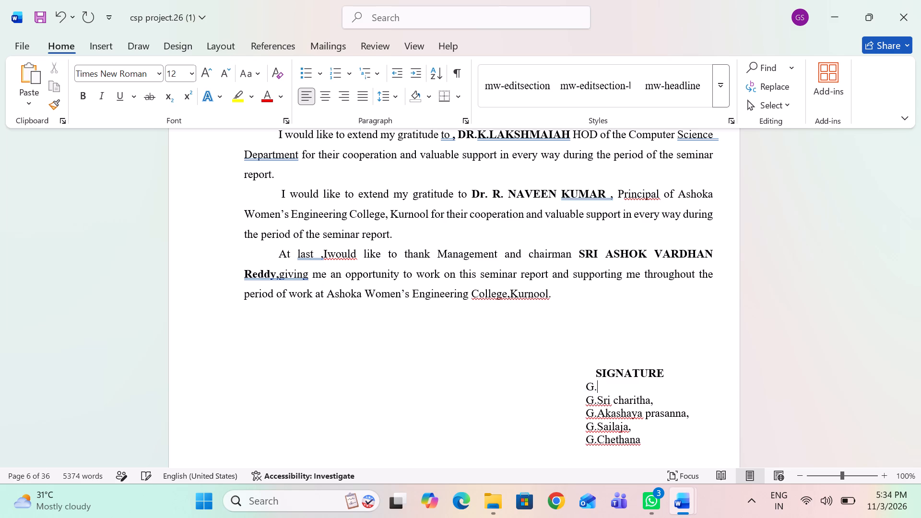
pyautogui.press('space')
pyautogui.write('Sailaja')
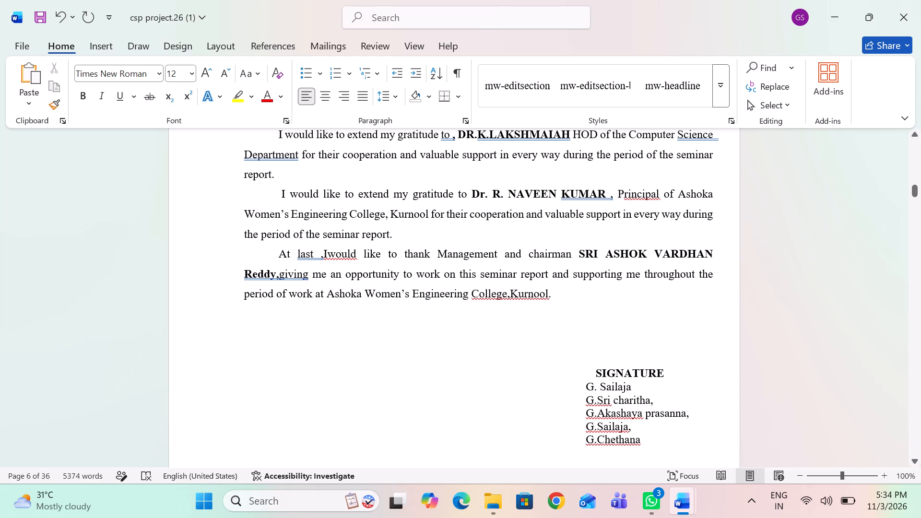
# Clean up the second name under SIGNATURE by capitalizing its last word, adding a space after "G." and removing the trailing comma.
pyautogui.click(617, 402)
pyautogui.press('BackSpace')
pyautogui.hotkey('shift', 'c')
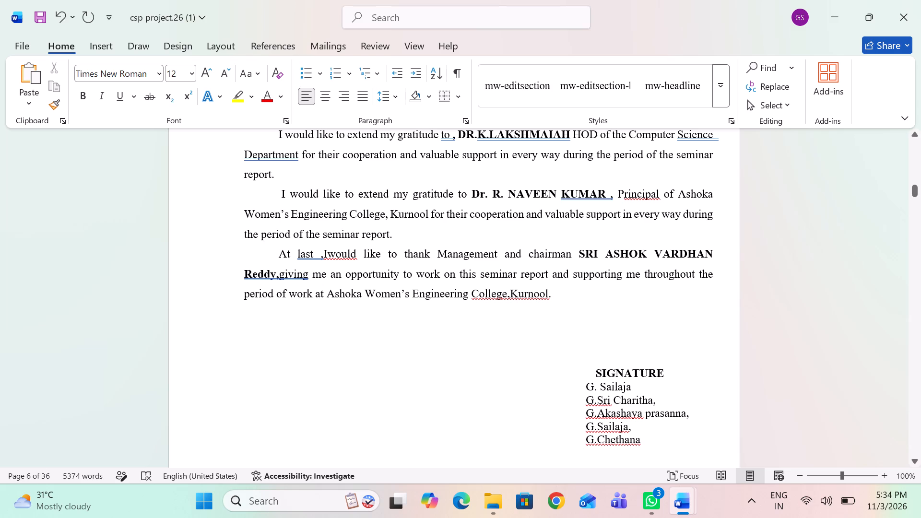
pyautogui.click(598, 400)
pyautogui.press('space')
pyautogui.click(658, 405)
pyautogui.press('BackSpace')
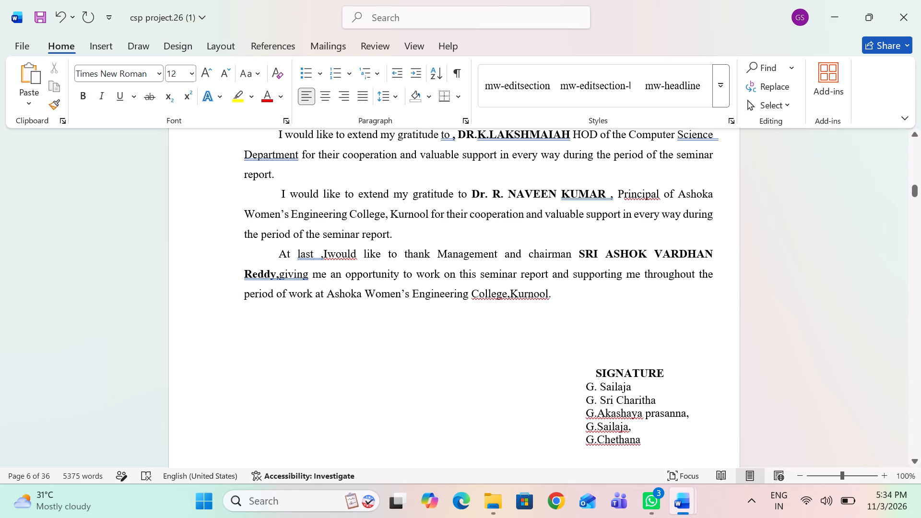
# Correct the third name under SIGNATURE by removing the extra "a" after "Ak" and the trailing comma, and adding a space after "G.".
pyautogui.click(690, 416)
pyautogui.press('BackSpace')
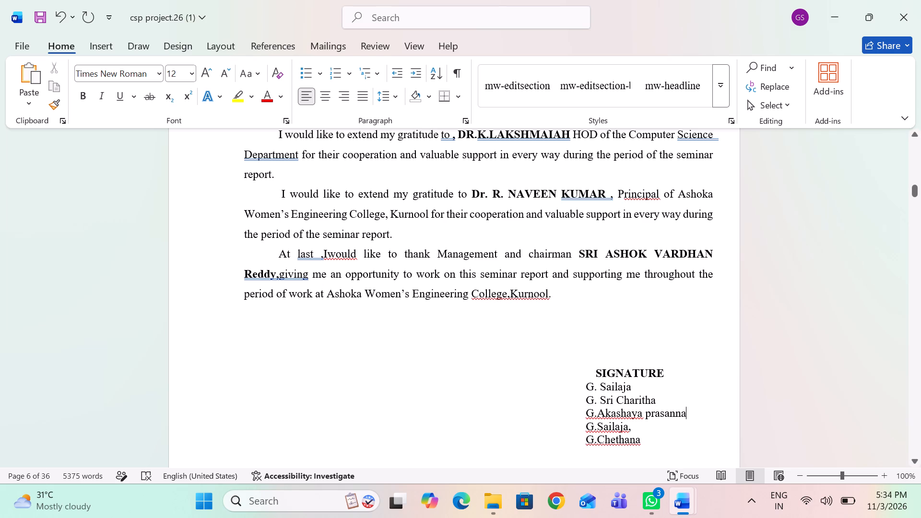
pyautogui.click(617, 416)
pyautogui.press('BackSpace')
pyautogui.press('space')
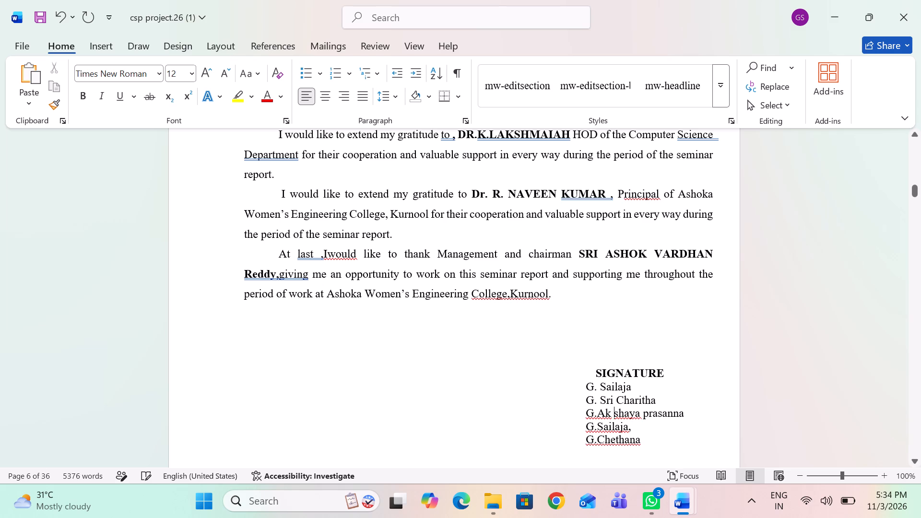
pyautogui.press('BackSpace')
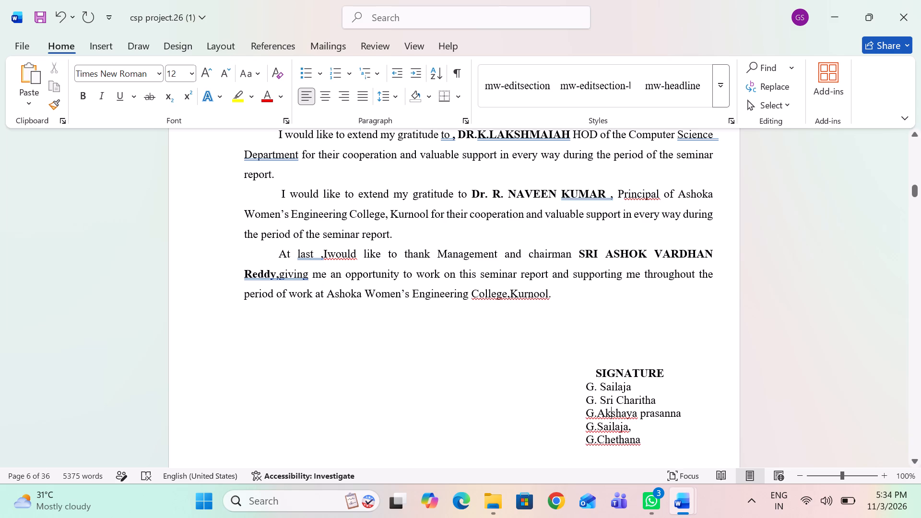
pyautogui.click(598, 413)
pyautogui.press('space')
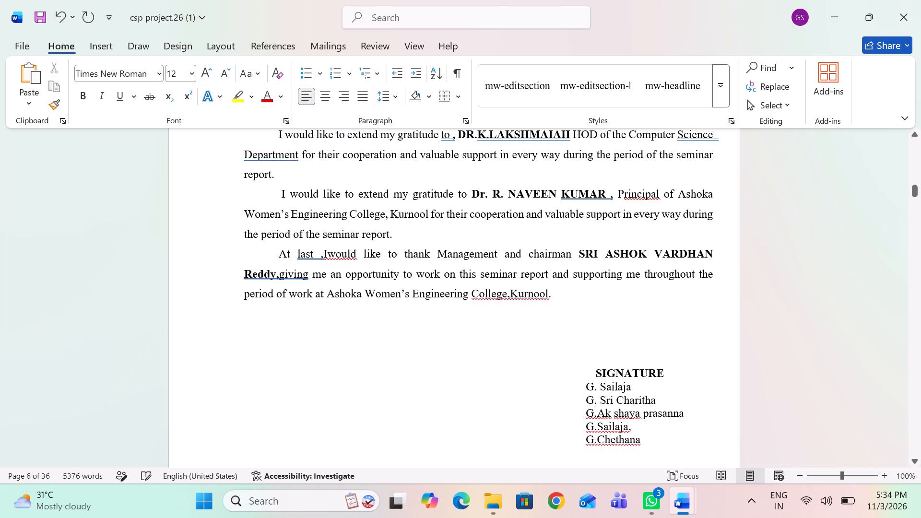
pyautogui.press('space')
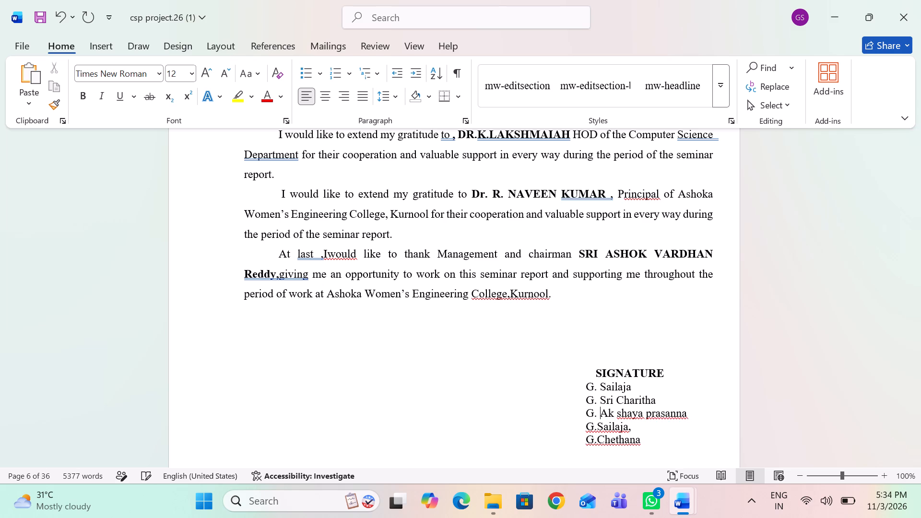
pyautogui.click(619, 415)
pyautogui.press('BackSpace')
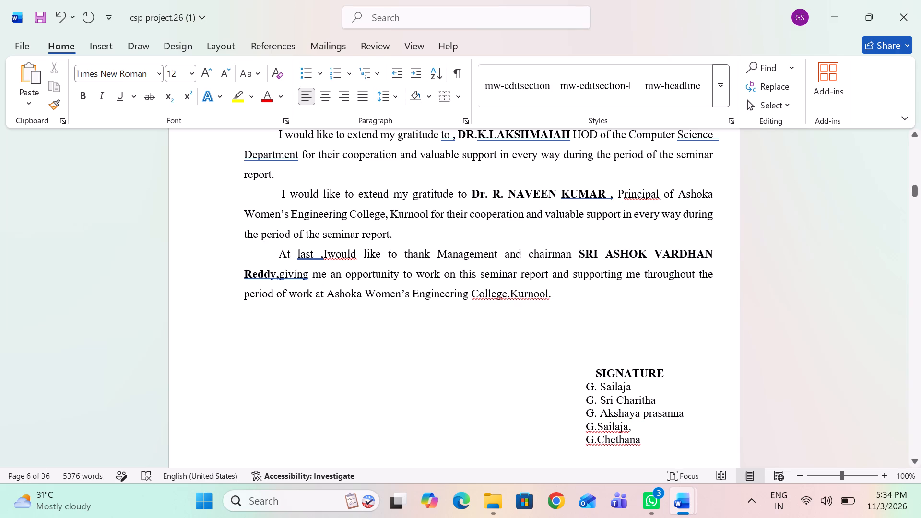
# Insert the missing student's name on a new line below the second SIGNATURE name, aligned with the list and with a space after "G.".
pyautogui.click(658, 398)
pyautogui.press('Return')
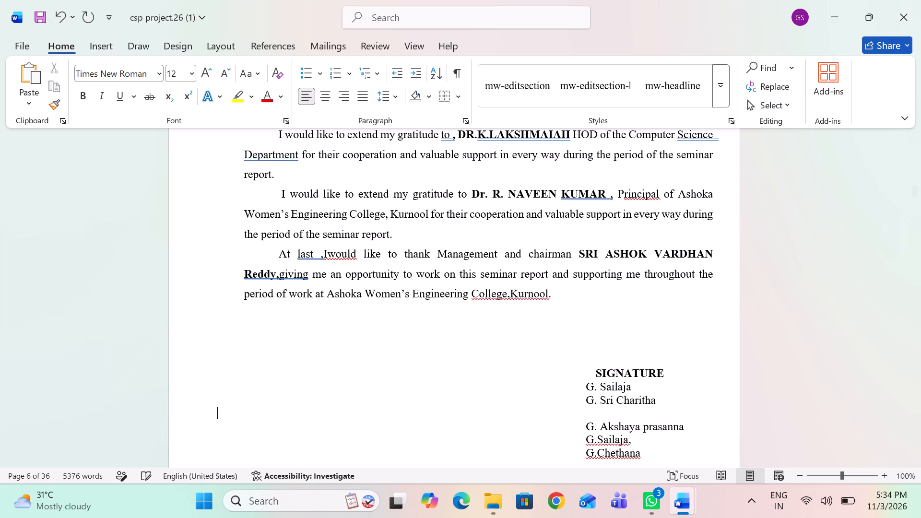
pyautogui.click(592, 412)
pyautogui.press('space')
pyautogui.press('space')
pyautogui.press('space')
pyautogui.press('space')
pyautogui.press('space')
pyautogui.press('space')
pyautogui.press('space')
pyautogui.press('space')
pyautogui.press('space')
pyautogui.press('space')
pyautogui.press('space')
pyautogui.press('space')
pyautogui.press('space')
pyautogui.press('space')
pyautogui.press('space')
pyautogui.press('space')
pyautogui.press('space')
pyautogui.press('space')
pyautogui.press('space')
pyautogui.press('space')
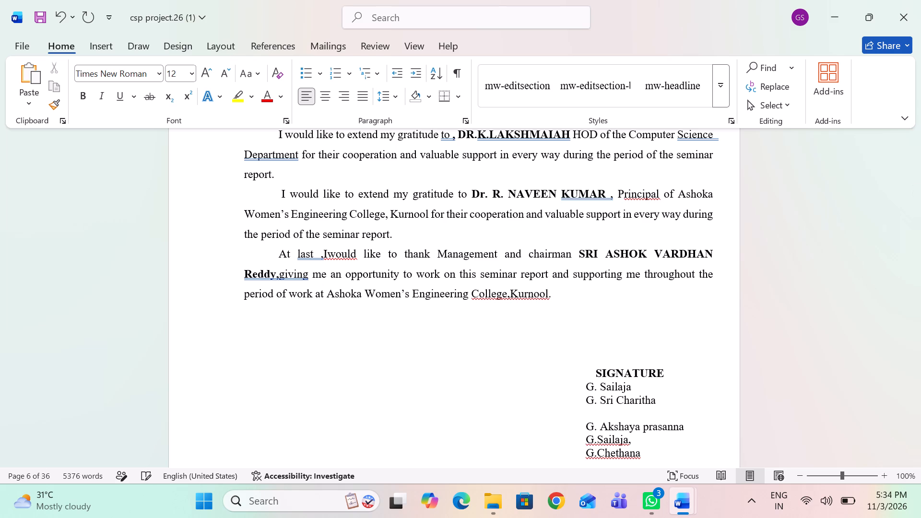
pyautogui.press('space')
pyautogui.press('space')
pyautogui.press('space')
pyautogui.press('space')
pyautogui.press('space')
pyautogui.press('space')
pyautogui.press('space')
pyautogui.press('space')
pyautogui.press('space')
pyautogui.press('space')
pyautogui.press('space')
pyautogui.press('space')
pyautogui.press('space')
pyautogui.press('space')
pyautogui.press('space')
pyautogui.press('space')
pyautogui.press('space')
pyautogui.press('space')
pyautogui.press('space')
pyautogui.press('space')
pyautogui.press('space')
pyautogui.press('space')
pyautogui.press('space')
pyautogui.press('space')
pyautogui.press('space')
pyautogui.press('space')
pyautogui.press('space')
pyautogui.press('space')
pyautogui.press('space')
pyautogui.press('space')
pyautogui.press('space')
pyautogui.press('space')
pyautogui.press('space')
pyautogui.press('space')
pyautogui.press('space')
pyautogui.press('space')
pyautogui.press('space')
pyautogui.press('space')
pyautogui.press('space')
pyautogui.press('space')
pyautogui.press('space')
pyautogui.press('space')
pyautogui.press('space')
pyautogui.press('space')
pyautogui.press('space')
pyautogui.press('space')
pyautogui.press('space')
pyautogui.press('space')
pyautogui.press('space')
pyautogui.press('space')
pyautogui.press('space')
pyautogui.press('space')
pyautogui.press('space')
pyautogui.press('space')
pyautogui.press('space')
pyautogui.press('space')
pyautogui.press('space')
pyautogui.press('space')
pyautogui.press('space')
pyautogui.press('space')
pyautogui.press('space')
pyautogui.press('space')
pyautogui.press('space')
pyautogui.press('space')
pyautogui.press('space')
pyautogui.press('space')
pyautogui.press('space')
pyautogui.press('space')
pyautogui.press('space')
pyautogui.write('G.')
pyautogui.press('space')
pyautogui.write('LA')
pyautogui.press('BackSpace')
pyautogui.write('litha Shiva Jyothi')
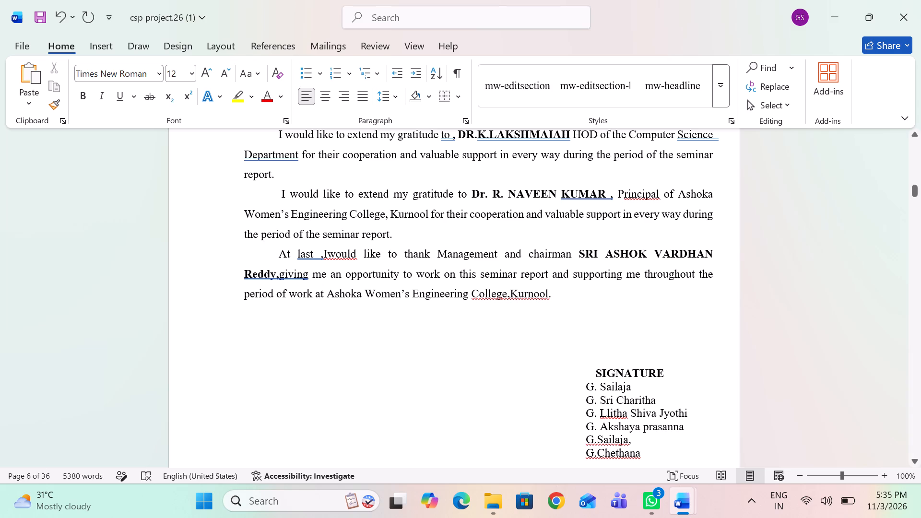
pyautogui.click(605, 415)
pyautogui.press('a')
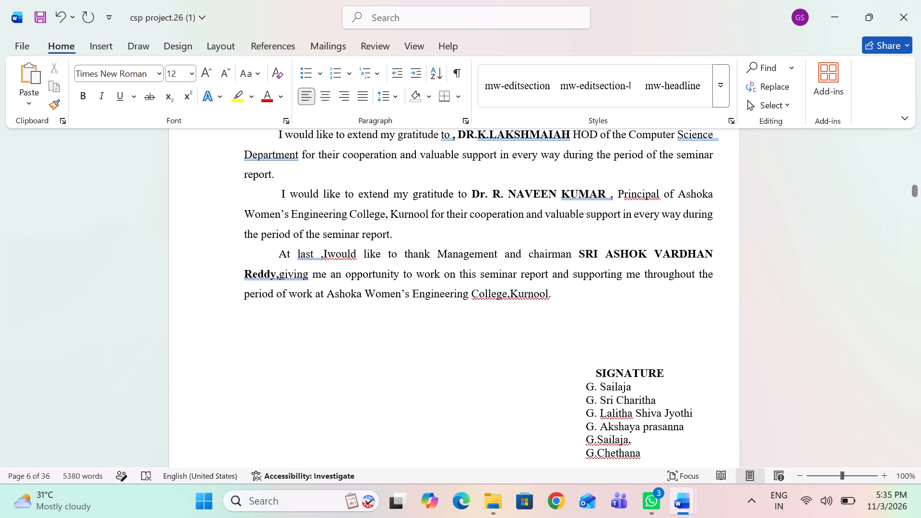
# Delete the fifth SIGNATURE name, which duplicates the first, along with its blank line, keeping the fourth name's last word intact.
pyautogui.click(635, 439)
pyautogui.press('BackSpace')
pyautogui.press('BackSpace')
pyautogui.press('BackSpace')
pyautogui.press('BackSpace')
pyautogui.press('BackSpace')
pyautogui.press('BackSpace')
pyautogui.press('BackSpace')
pyautogui.press('BackSpace')
pyautogui.press('BackSpace')
pyautogui.press('BackSpace')
pyautogui.press('BackSpace')
pyautogui.press('BackSpace')
pyautogui.press('BackSpace')
pyautogui.press('BackSpace')
pyautogui.press('BackSpace')
pyautogui.press('BackSpace')
pyautogui.press('BackSpace')
pyautogui.press('BackSpace')
pyautogui.press('BackSpace')
pyautogui.press('BackSpace')
pyautogui.press('BackSpace')
pyautogui.press('BackSpace')
pyautogui.press('BackSpace')
pyautogui.press('BackSpace')
pyautogui.press('BackSpace')
pyautogui.press('BackSpace')
pyautogui.press('BackSpace')
pyautogui.press('BackSpace')
pyautogui.press('BackSpace')
pyautogui.press('BackSpace')
pyautogui.press('BackSpace')
pyautogui.press('BackSpace')
pyautogui.press('BackSpace')
pyautogui.press('BackSpace')
pyautogui.press('BackSpace')
pyautogui.press('BackSpace')
pyautogui.press('BackSpace')
pyautogui.press('BackSpace')
pyautogui.press('BackSpace')
pyautogui.press('BackSpace')
pyautogui.press('BackSpace')
pyautogui.press('BackSpace')
pyautogui.press('BackSpace')
pyautogui.press('BackSpace')
pyautogui.press('BackSpace')
pyautogui.press('BackSpace')
pyautogui.press('BackSpace')
pyautogui.press('BackSpace')
pyautogui.press('BackSpace')
pyautogui.press('BackSpace')
pyautogui.press('BackSpace')
pyautogui.press('BackSpace')
pyautogui.press('BackSpace')
pyautogui.press('BackSpace')
pyautogui.press('BackSpace')
pyautogui.press('BackSpace')
pyautogui.press('BackSpace')
pyautogui.press('BackSpace')
pyautogui.press('BackSpace')
pyautogui.press('BackSpace')
pyautogui.press('BackSpace')
pyautogui.press('BackSpace')
pyautogui.press('BackSpace')
pyautogui.press('BackSpace')
pyautogui.press('BackSpace')
pyautogui.press('BackSpace')
pyautogui.press('BackSpace')
pyautogui.press('BackSpace')
pyautogui.press('BackSpace')
pyautogui.press('BackSpace')
pyautogui.press('BackSpace')
pyautogui.press('BackSpace')
pyautogui.press('BackSpace')
pyautogui.press('BackSpace')
pyautogui.press('BackSpace')
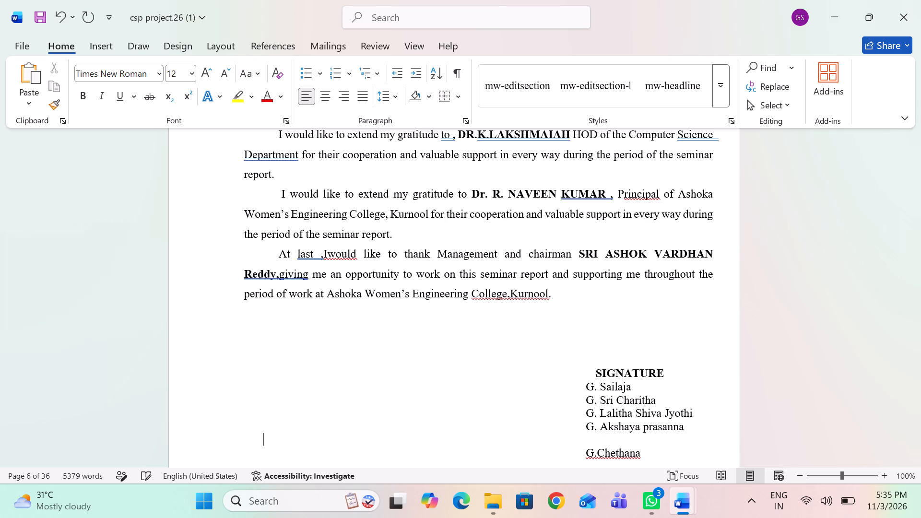
pyautogui.press('BackSpace')
pyautogui.press('BackSpace')
pyautogui.press('BackSpace')
pyautogui.press('BackSpace')
pyautogui.press('BackSpace')
pyautogui.press('BackSpace')
pyautogui.press('BackSpace')
pyautogui.press('BackSpace')
pyautogui.press('BackSpace')
pyautogui.press('BackSpace')
pyautogui.press('BackSpace')
pyautogui.press('BackSpace')
pyautogui.press('BackSpace')
pyautogui.press('BackSpace')
pyautogui.press('BackSpace')
pyautogui.press('BackSpace')
pyautogui.press('BackSpace')
pyautogui.press('BackSpace')
pyautogui.press('BackSpace')
pyautogui.press('BackSpace')
pyautogui.press('BackSpace')
pyautogui.press('BackSpace')
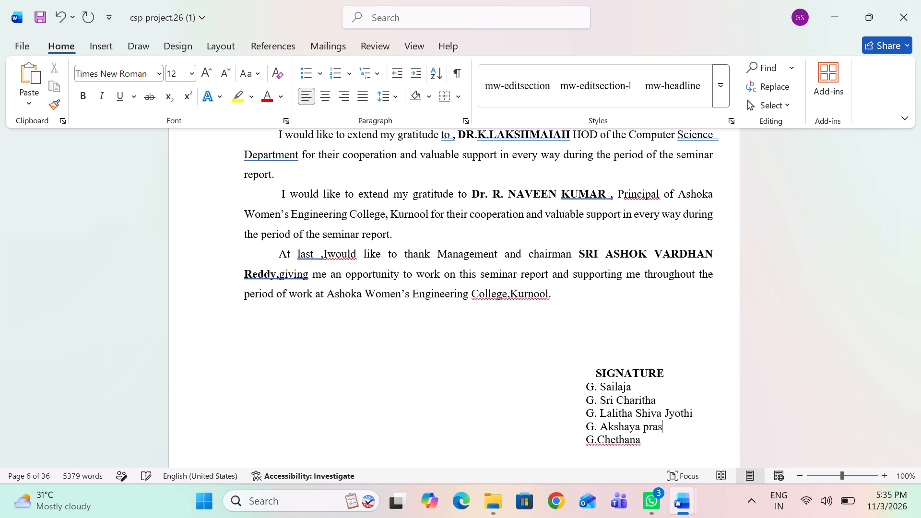
pyautogui.press('BackSpace')
pyautogui.press('BackSpace')
pyautogui.press('BackSpace')
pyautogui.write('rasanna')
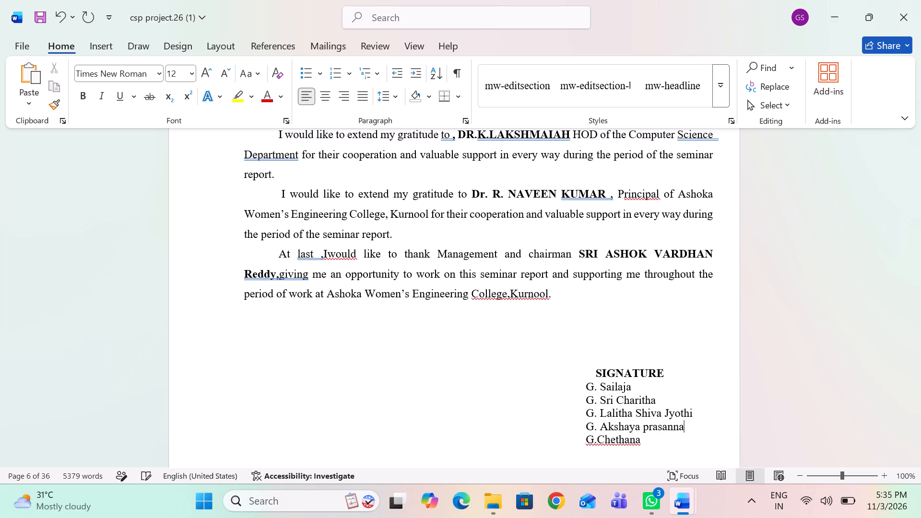
# Add a space after "G." in the last SIGNATURE name and capitalize the last word of the fourth name.
pyautogui.scroll(-1, 635, 439)
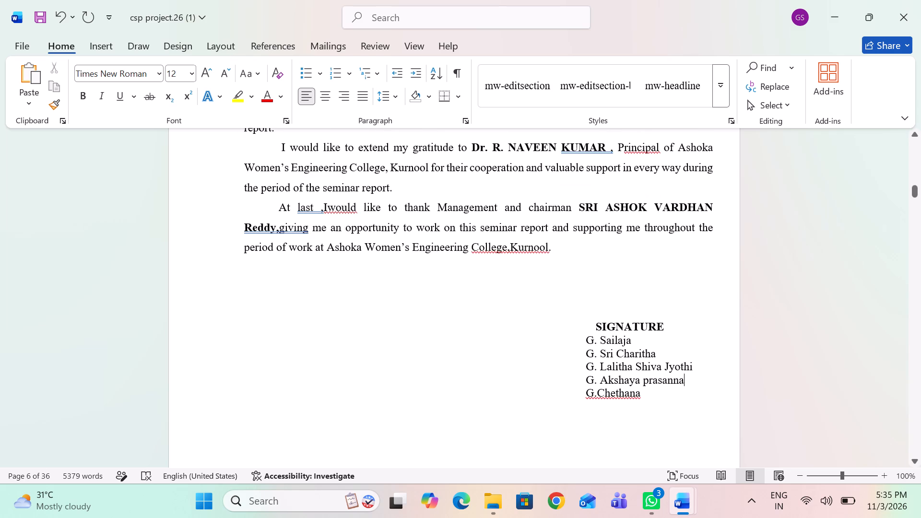
pyautogui.click(597, 391)
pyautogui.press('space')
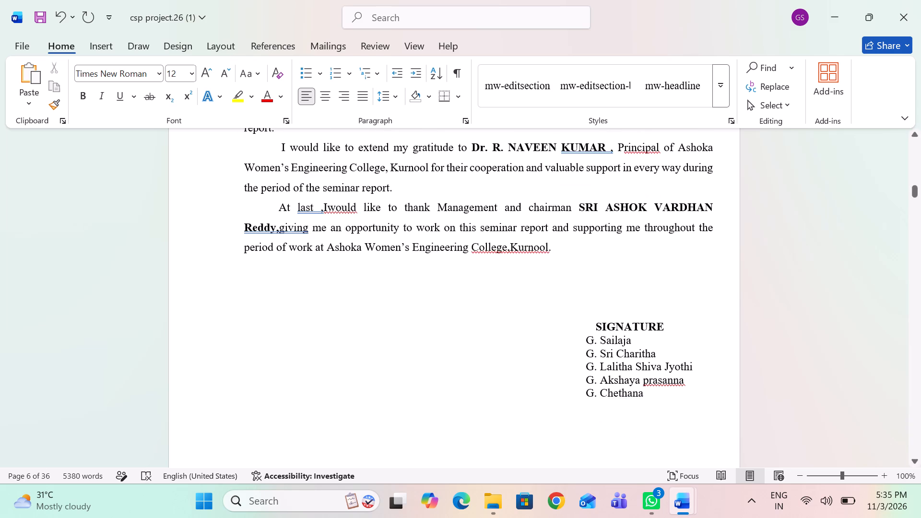
pyautogui.click(649, 376)
pyautogui.press('BackSpace')
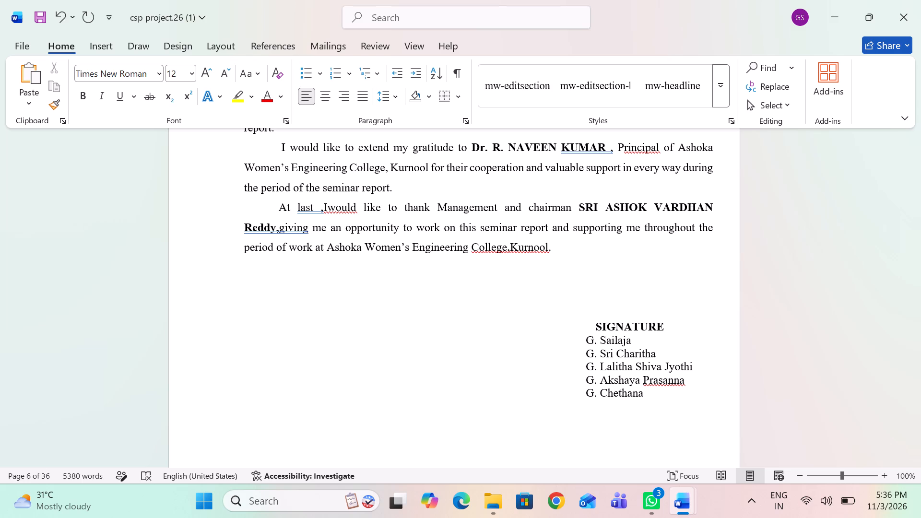
# On the evaluation page 30, replace the first entry under StudentName with the student listed first under SIGNATURE, keeping the "G." initial.
pyautogui.scroll(-1, 607, 397)
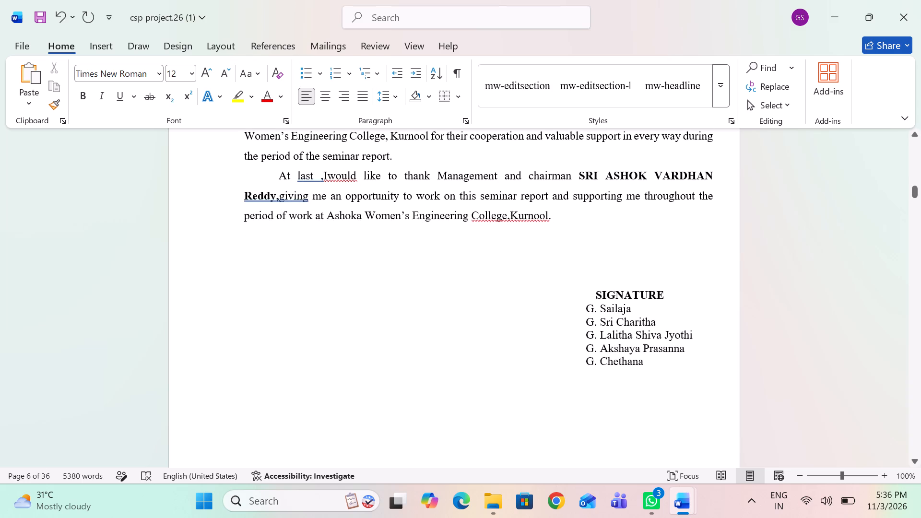
pyautogui.scroll(-2, 607, 397)
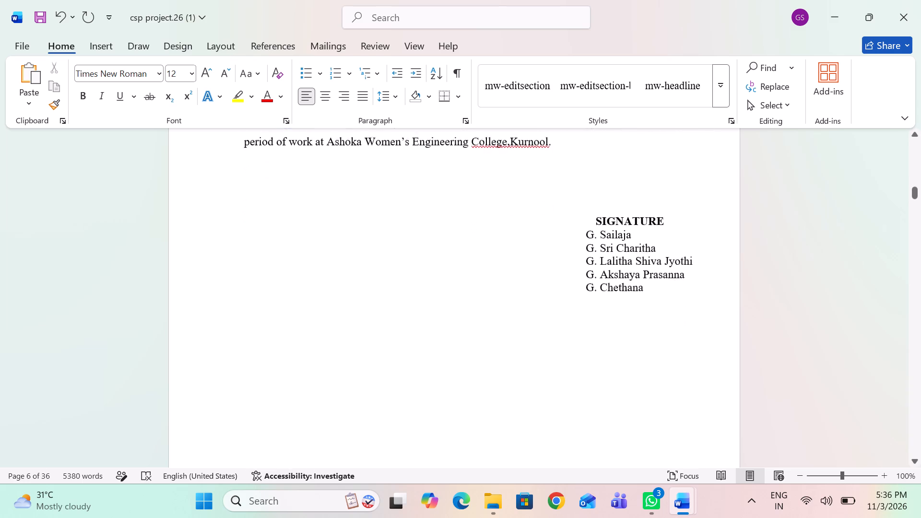
pyautogui.scroll(-6, 607, 397)
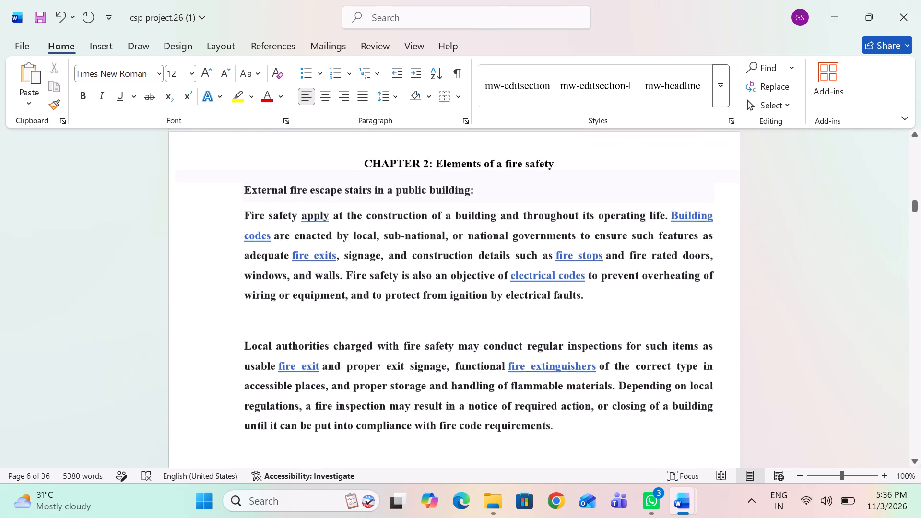
pyautogui.scroll(-7, 607, 397)
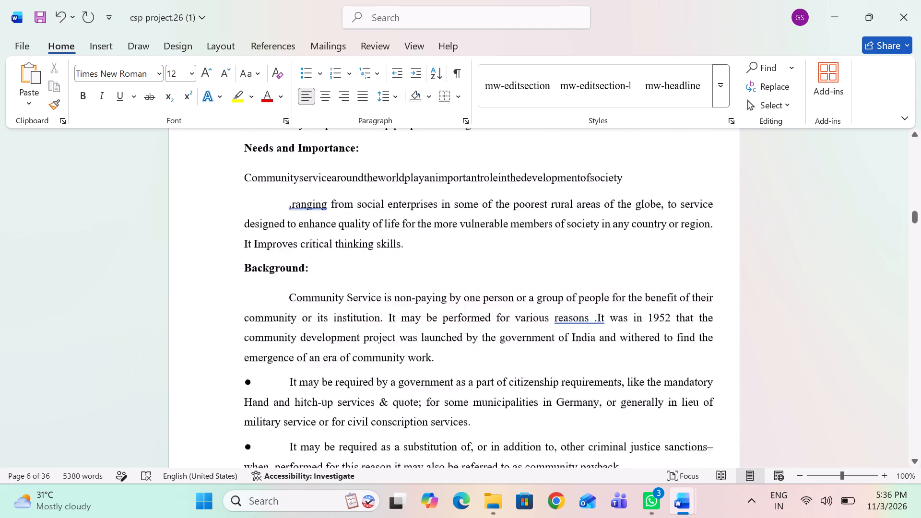
pyautogui.scroll(-7, 607, 397)
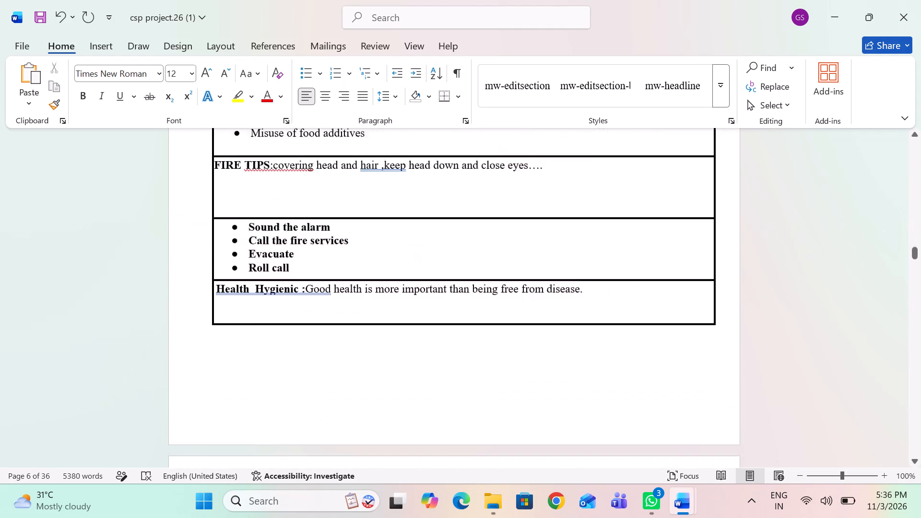
pyautogui.scroll(-6, 607, 397)
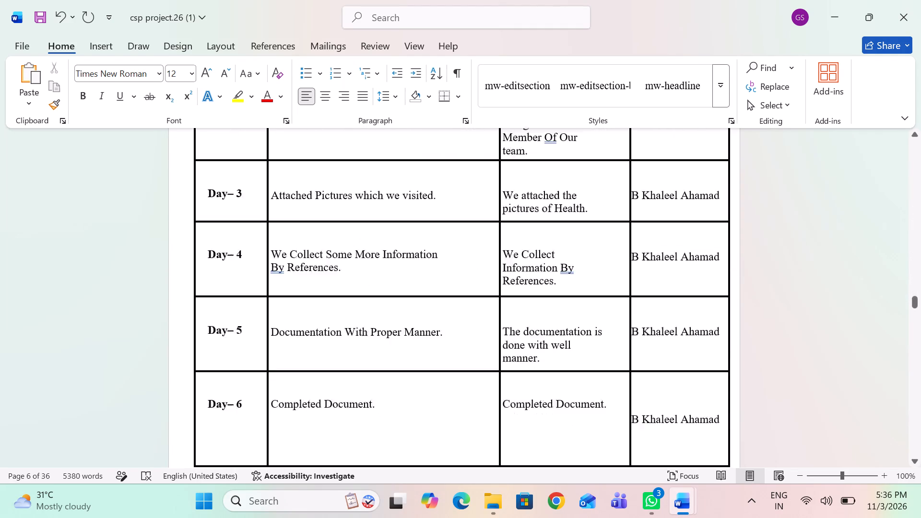
pyautogui.scroll(-4, 607, 397)
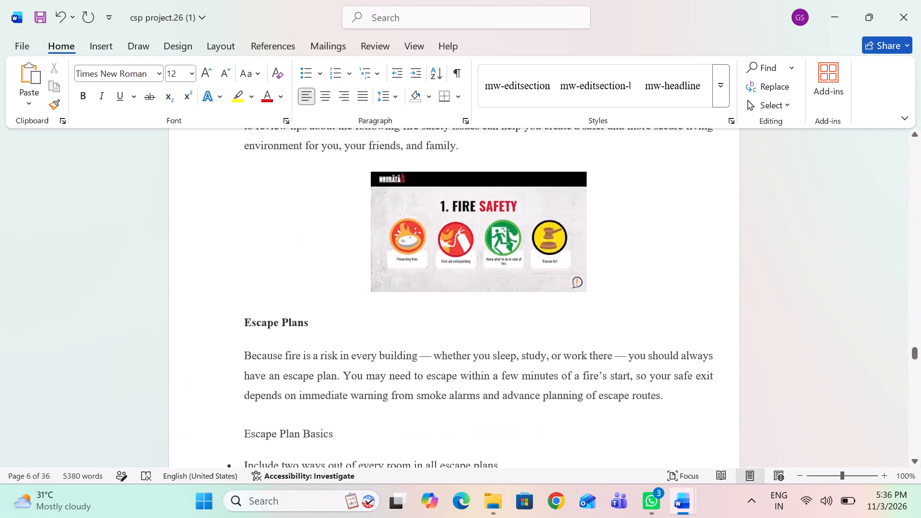
pyautogui.scroll(-5, 607, 397)
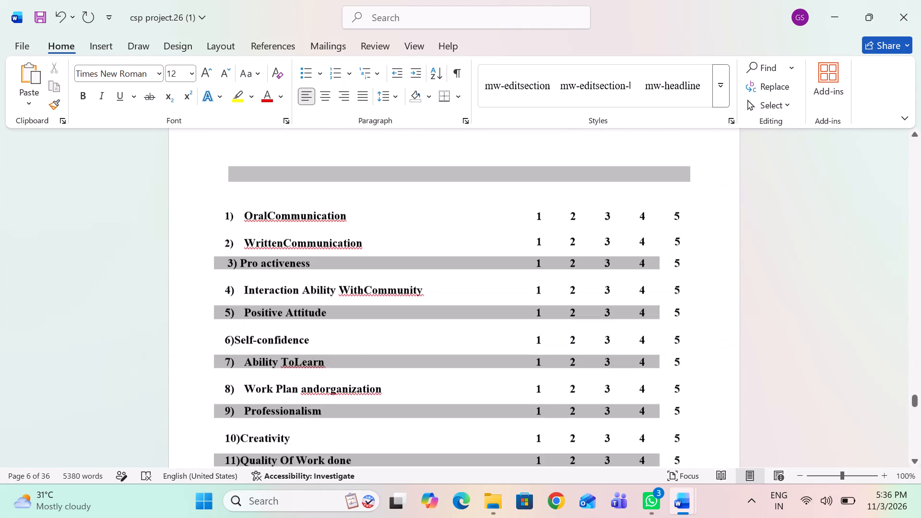
pyautogui.scroll(-1, 607, 397)
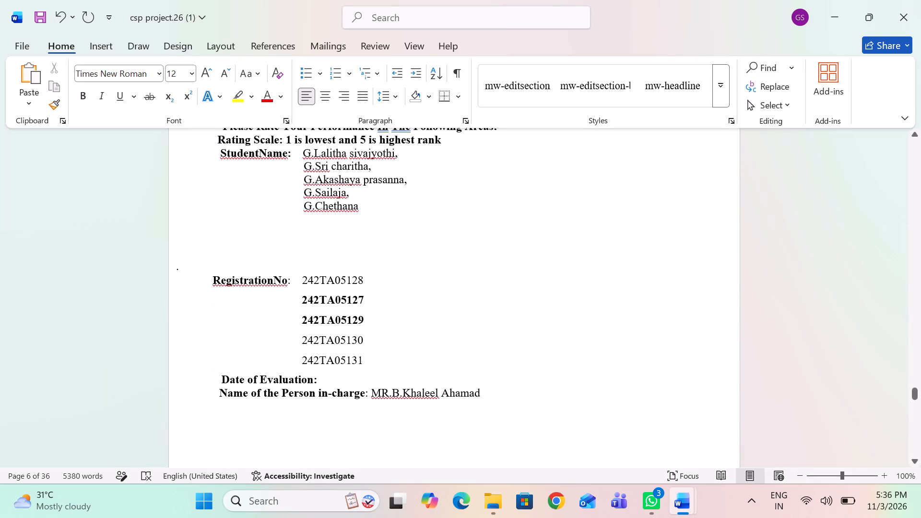
pyautogui.click(397, 150)
pyautogui.press('BackSpace')
pyautogui.press('BackSpace')
pyautogui.press('BackSpace')
pyautogui.press('BackSpace')
pyautogui.press('BackSpace')
pyautogui.press('BackSpace')
pyautogui.press('BackSpace')
pyautogui.press('BackSpace')
pyautogui.press('BackSpace')
pyautogui.press('BackSpace')
pyautogui.press('BackSpace')
pyautogui.press('BackSpace')
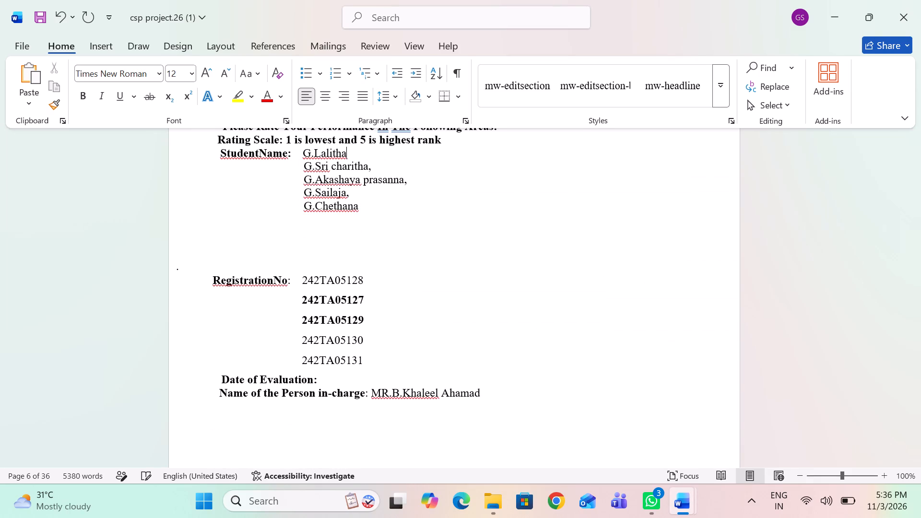
pyautogui.press('BackSpace')
pyautogui.press('BackSpace')
pyautogui.press('BackSpace')
pyautogui.press('BackSpace')
pyautogui.press('BackSpace')
pyautogui.press('BackSpace')
pyautogui.press('BackSpace')
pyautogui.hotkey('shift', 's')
pyautogui.press('BackSpace')
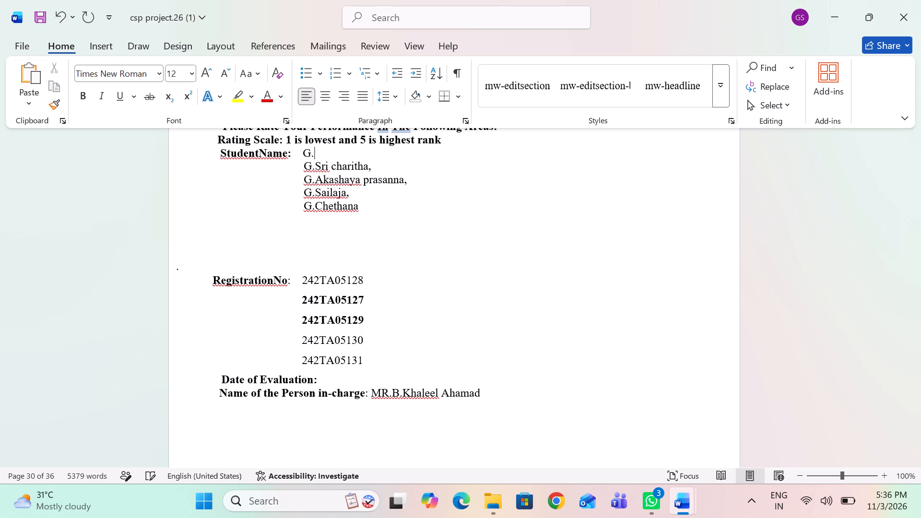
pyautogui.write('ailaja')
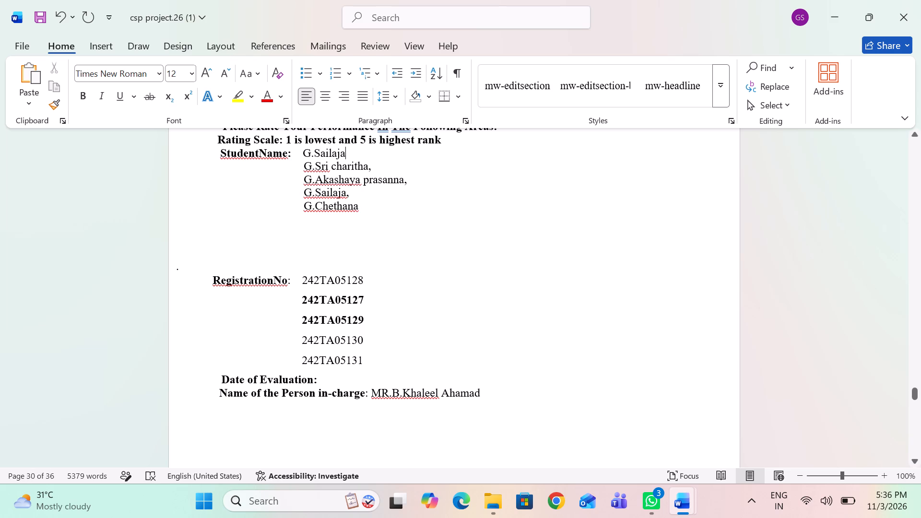
# Capitalize the last word of the second name under StudentName on the evaluation page, keeping the space before it.
pyautogui.click(333, 167)
pyautogui.press('BackSpace')
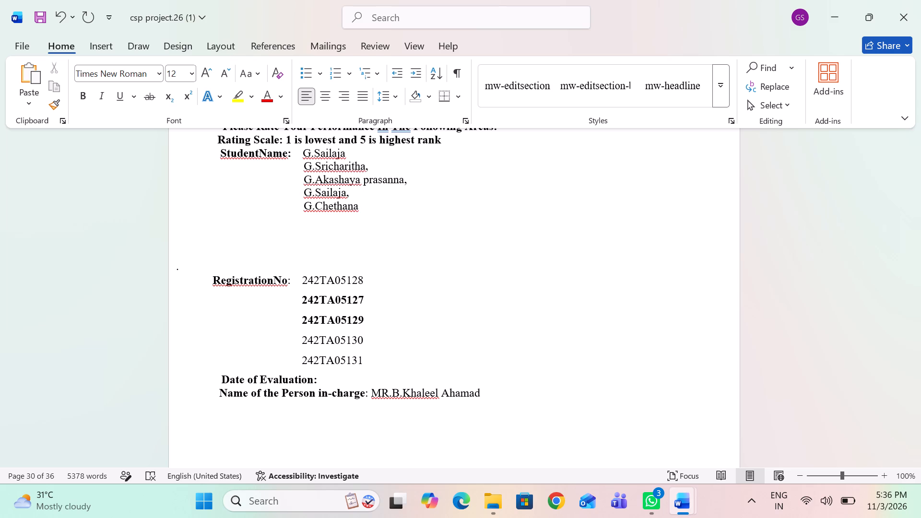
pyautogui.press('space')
pyautogui.press('Right')
pyautogui.press('BackSpace')
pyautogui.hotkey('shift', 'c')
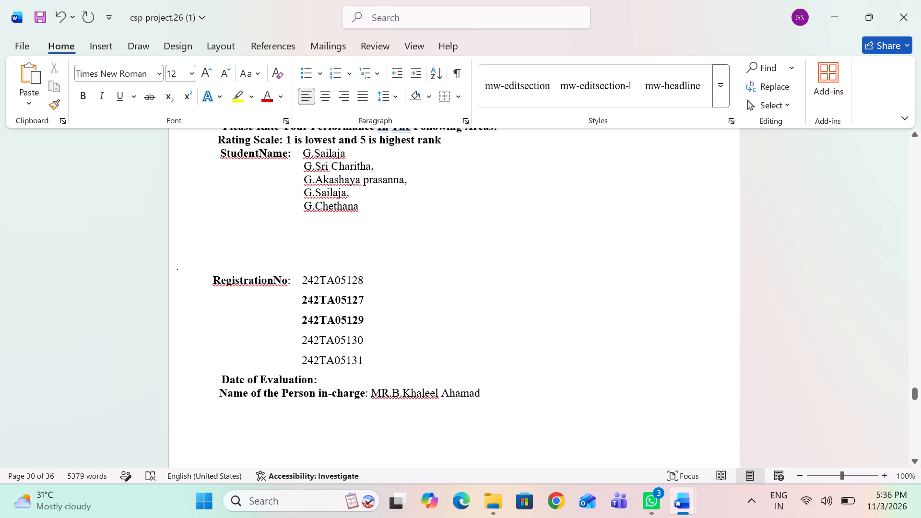
# In the third name under StudentName, add a space after "G." and capitalize the last word.
pyautogui.click(315, 181)
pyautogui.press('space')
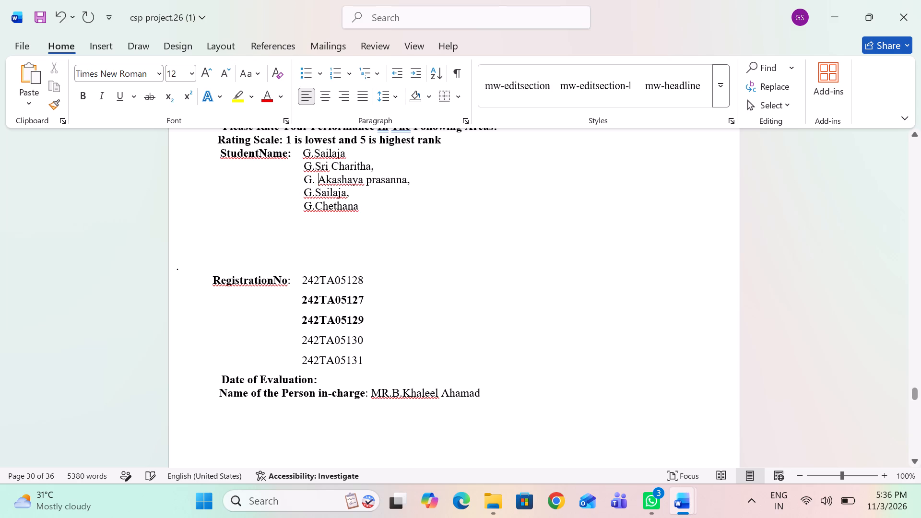
pyautogui.click(371, 179)
pyautogui.press('BackSpace')
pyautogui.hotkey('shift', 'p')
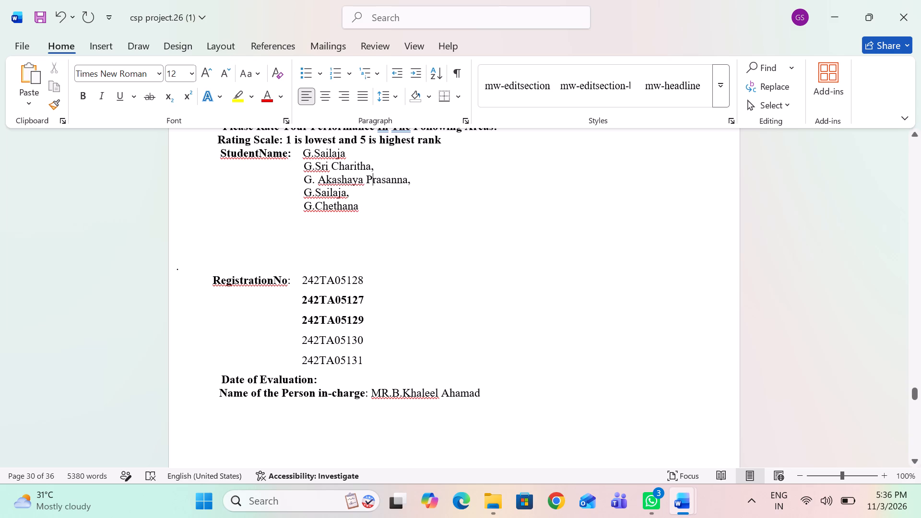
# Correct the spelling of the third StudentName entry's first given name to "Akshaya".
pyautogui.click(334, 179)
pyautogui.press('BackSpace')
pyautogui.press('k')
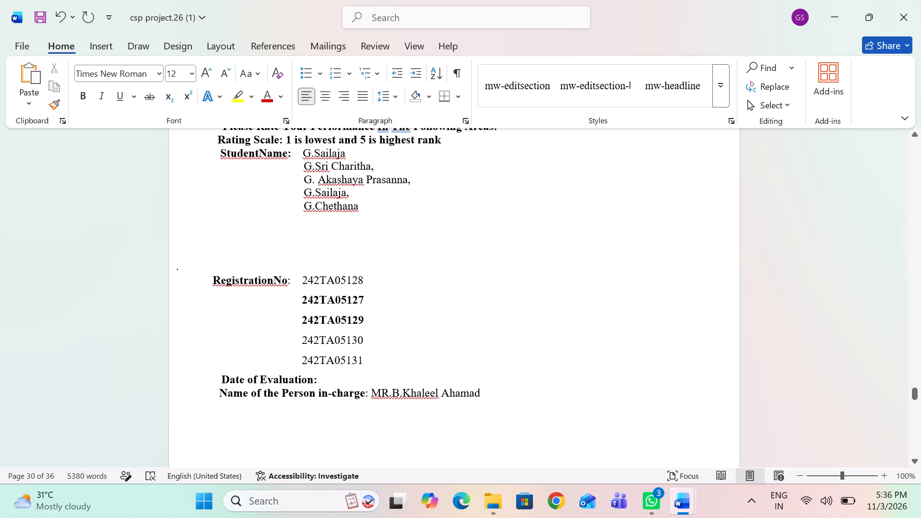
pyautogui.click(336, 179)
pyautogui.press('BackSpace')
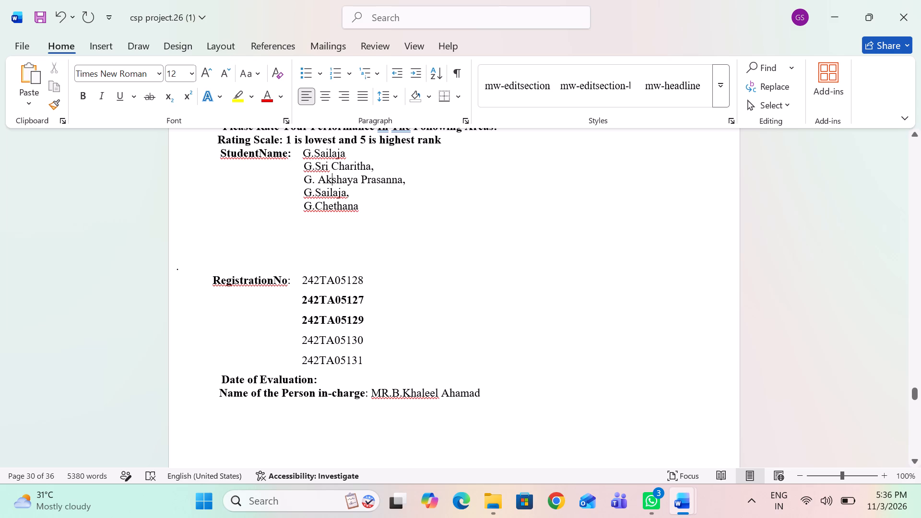
# Add a space after "G." in the first and second names under StudentName on the evaluation page.
pyautogui.click(315, 168)
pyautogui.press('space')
pyautogui.click(314, 153)
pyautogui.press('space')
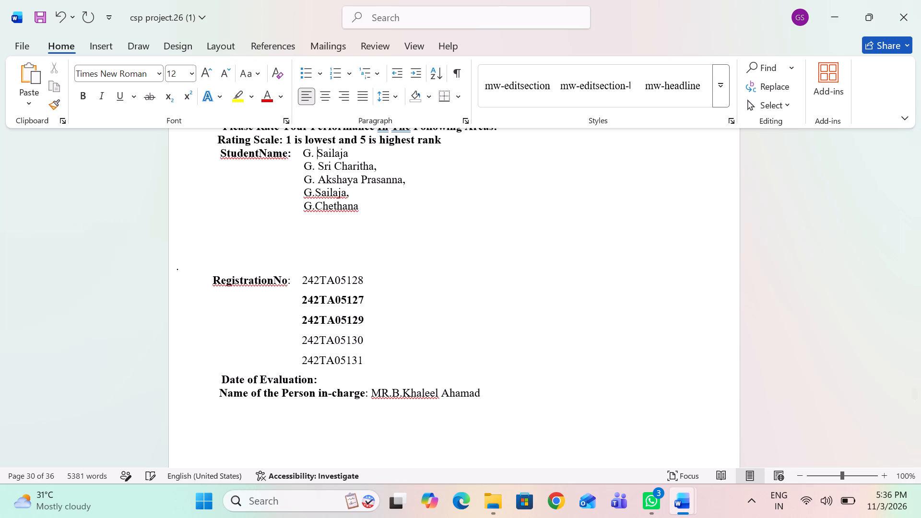
pyautogui.click(318, 168)
pyautogui.press('BackSpace')
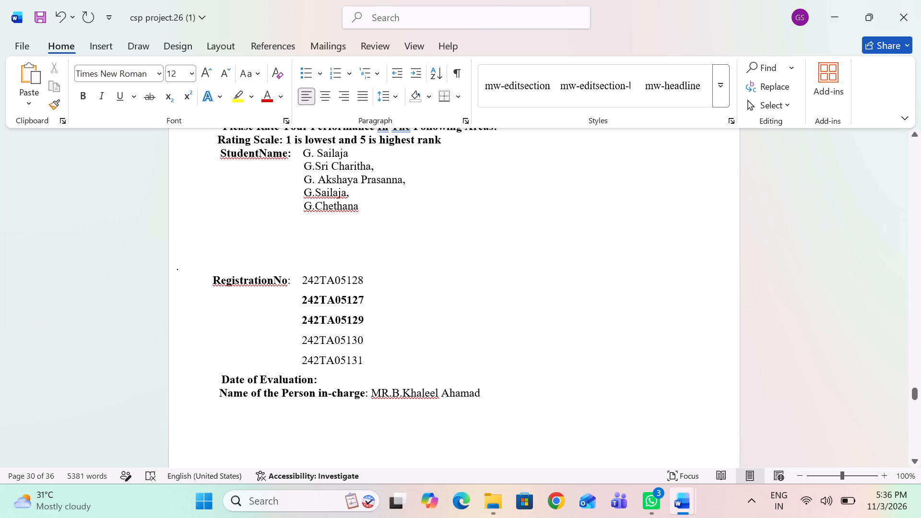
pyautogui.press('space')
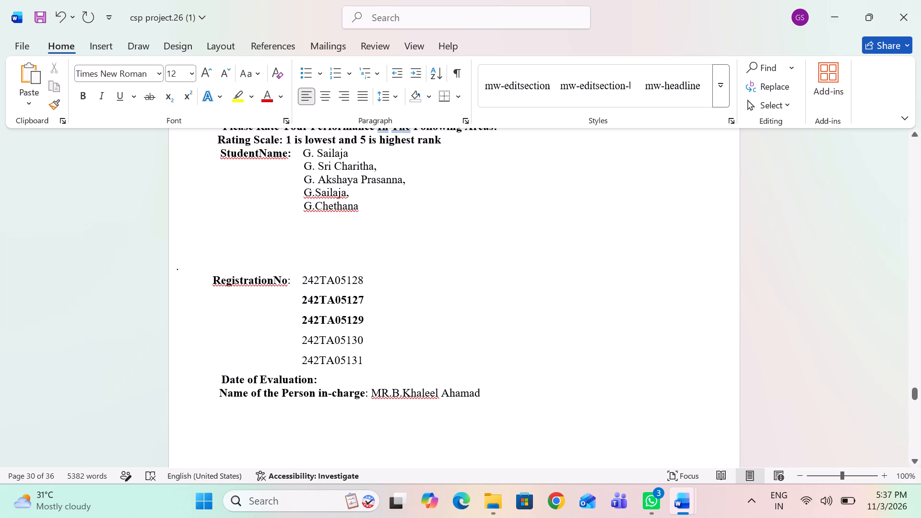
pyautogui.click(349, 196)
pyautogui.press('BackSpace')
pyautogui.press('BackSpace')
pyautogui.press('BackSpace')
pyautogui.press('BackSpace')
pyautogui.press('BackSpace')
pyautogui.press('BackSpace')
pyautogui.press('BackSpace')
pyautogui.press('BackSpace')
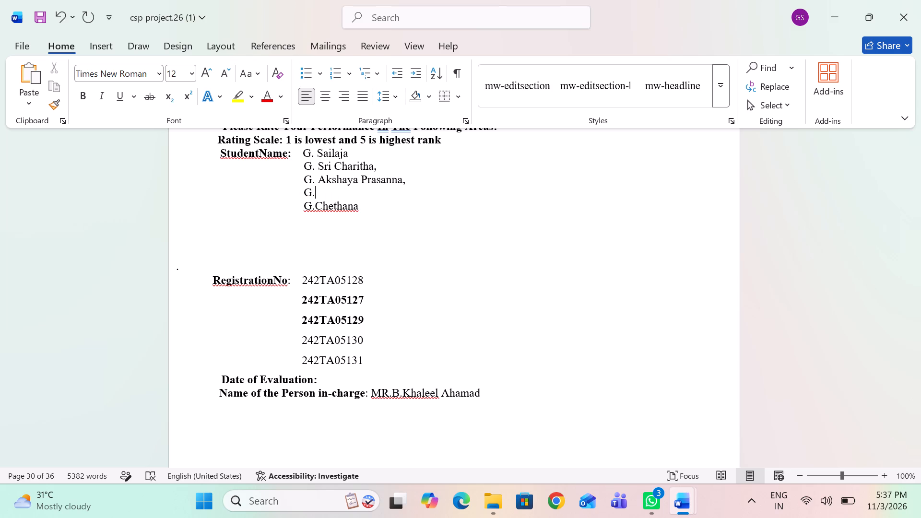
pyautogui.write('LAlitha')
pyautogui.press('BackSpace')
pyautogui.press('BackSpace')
# Delete the entire fourth line under StudentName, including its indentation, and the comma ending the third name.
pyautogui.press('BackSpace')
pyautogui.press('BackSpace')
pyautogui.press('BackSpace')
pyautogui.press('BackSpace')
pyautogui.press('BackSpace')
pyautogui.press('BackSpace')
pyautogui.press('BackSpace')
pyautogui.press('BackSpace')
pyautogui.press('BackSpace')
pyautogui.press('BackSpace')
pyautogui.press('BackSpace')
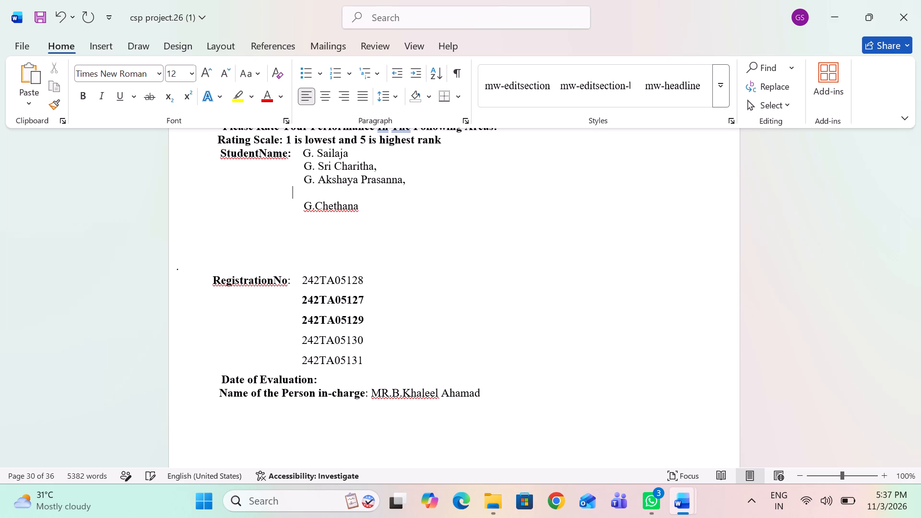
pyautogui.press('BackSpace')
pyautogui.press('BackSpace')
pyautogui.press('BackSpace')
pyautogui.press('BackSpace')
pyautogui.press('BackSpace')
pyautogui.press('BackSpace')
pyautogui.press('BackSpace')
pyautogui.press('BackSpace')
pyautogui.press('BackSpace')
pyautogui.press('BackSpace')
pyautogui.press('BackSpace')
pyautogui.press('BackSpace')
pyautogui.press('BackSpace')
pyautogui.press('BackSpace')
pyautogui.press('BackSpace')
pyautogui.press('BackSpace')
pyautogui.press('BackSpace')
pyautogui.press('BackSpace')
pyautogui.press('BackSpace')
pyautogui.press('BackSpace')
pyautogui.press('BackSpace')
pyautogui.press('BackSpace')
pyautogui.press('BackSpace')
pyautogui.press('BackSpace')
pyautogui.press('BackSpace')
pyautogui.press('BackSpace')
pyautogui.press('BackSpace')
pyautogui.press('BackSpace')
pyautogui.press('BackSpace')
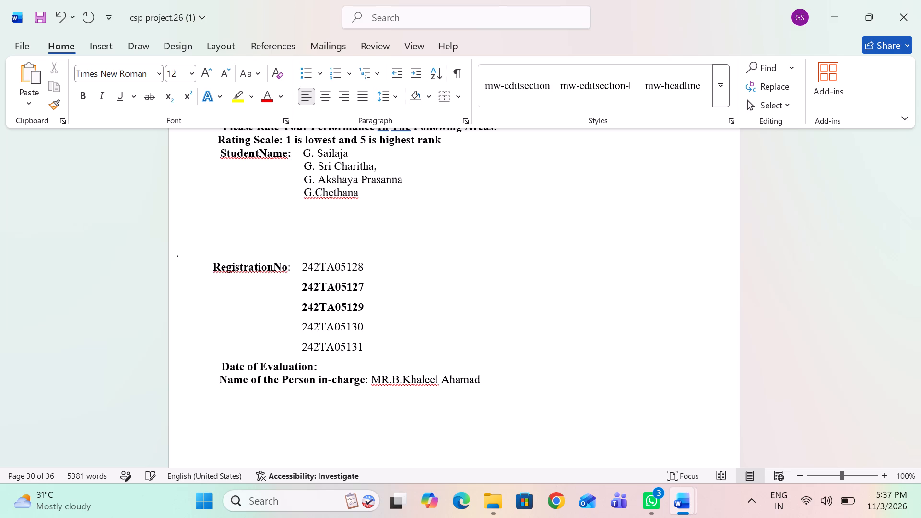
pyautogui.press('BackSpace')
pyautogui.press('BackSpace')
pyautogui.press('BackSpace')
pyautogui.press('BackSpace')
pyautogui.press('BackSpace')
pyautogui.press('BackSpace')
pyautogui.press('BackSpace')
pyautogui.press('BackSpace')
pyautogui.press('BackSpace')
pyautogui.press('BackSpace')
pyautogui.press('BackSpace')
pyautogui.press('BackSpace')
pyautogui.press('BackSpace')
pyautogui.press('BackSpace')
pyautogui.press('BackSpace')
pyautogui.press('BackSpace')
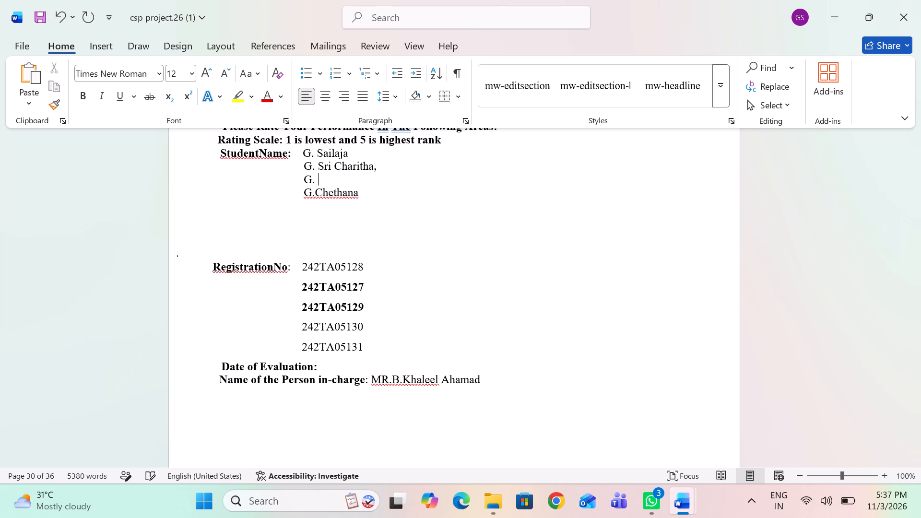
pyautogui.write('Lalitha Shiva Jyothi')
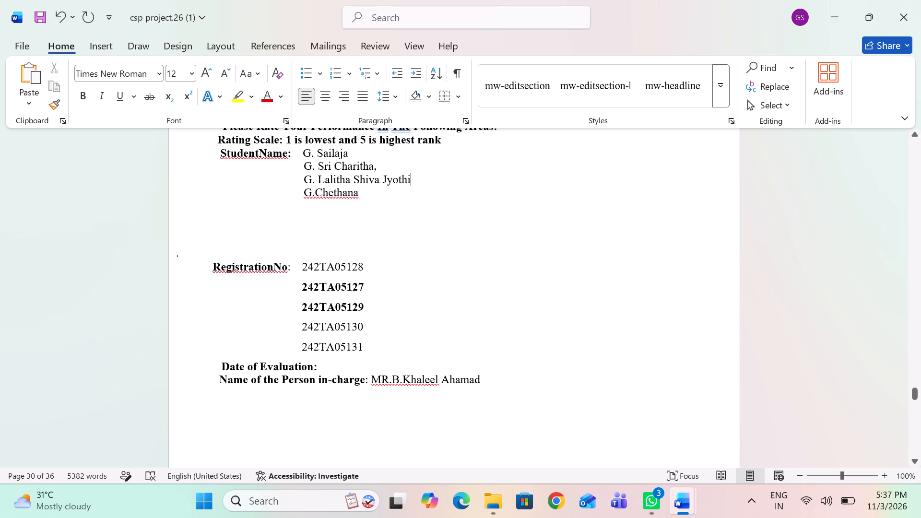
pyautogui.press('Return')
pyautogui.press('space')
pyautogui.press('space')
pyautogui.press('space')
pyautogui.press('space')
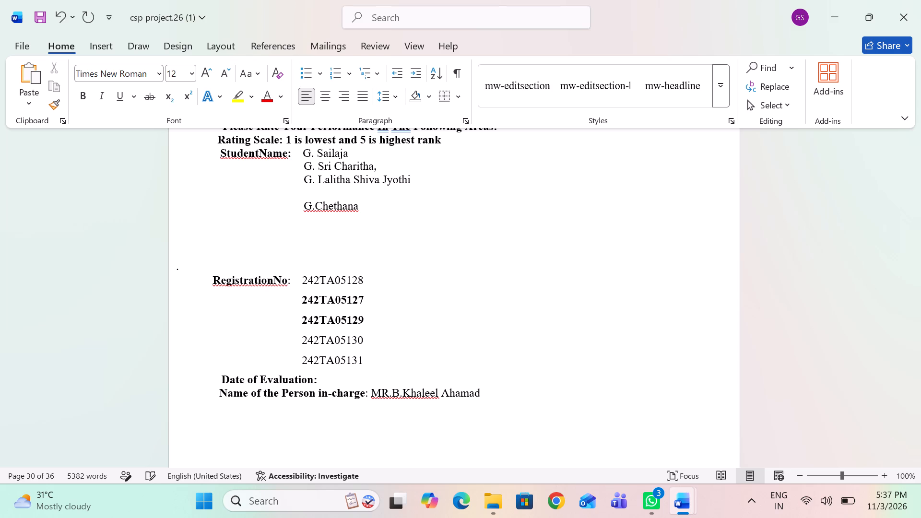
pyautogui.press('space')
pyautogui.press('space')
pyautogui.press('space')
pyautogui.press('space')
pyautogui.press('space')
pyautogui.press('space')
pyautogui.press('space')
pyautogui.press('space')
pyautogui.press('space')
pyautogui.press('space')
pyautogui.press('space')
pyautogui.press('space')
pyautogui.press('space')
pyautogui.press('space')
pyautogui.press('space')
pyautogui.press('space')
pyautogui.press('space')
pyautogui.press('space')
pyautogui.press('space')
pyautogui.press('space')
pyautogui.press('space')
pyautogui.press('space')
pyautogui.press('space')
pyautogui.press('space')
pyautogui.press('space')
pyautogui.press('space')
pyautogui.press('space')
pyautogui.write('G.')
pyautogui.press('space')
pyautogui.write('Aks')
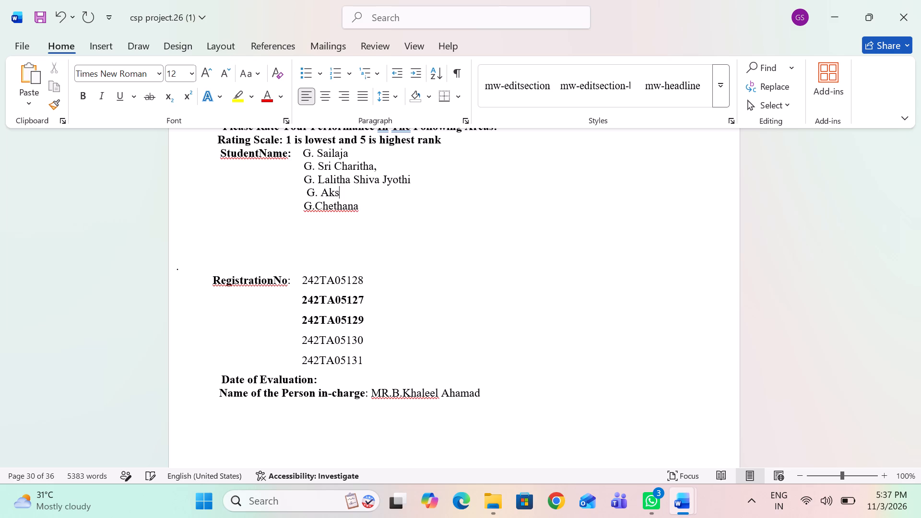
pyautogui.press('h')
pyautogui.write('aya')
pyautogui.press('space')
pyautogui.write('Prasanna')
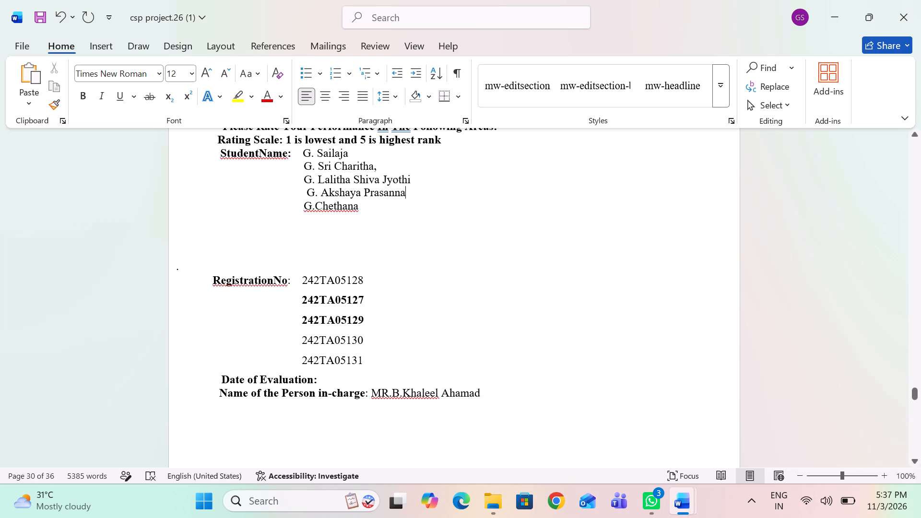
# Add a space after "G." in the last name under StudentName.
pyautogui.click(314, 207)
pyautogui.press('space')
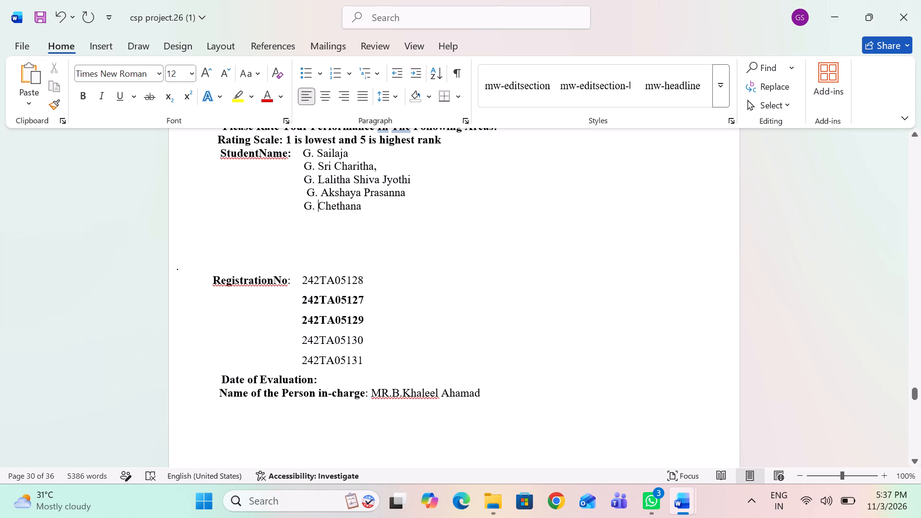
# Under RegistrationNo, change the last two digits of the first, third and fourth numbers to 30, 28 and 29.
pyautogui.click(361, 279)
pyautogui.press('BackSpace')
pyautogui.press('BackSpace')
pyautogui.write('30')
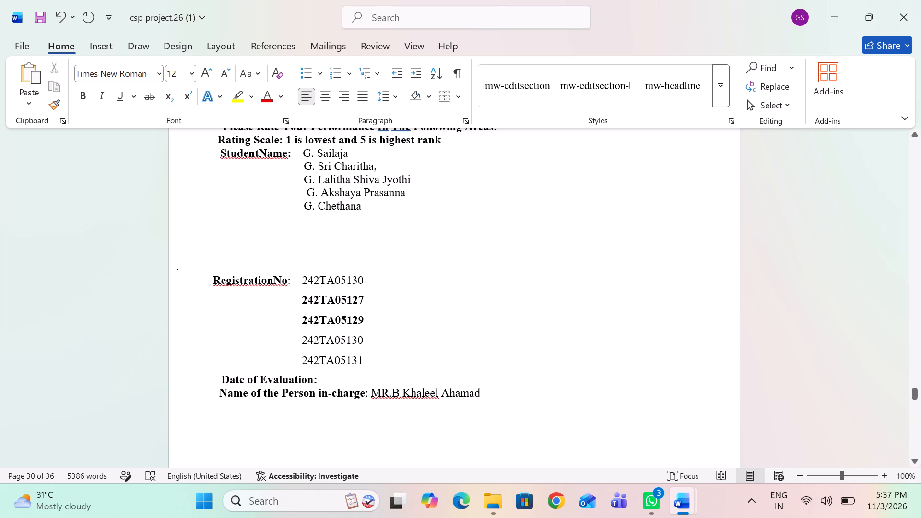
pyautogui.click(366, 323)
pyautogui.press('BackSpace')
pyautogui.press('BackSpace')
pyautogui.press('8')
pyautogui.click(366, 339)
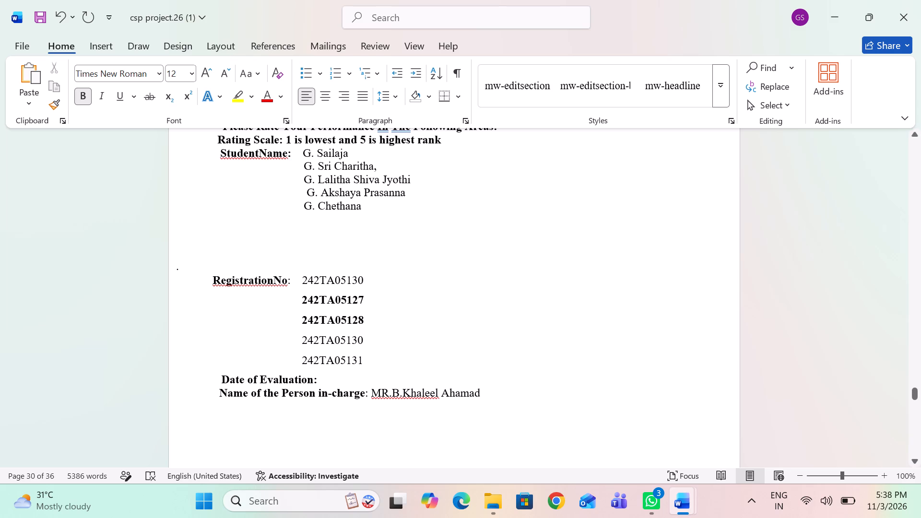
pyautogui.press('BackSpace')
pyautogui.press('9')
pyautogui.press('BackSpace')
pyautogui.press('BackSpace')
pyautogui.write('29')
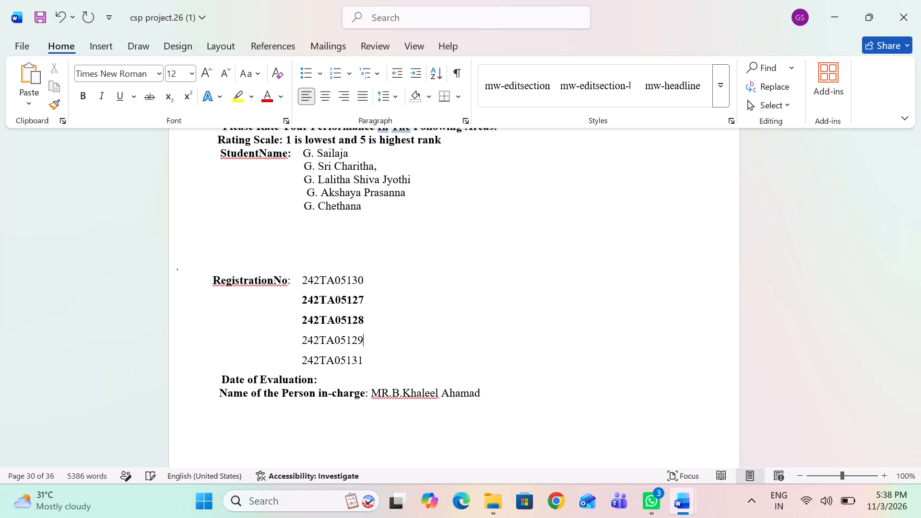
# Add a space after the "B." initial in the Name of the Person in-charge entry.
pyautogui.scroll(-2, 366, 339)
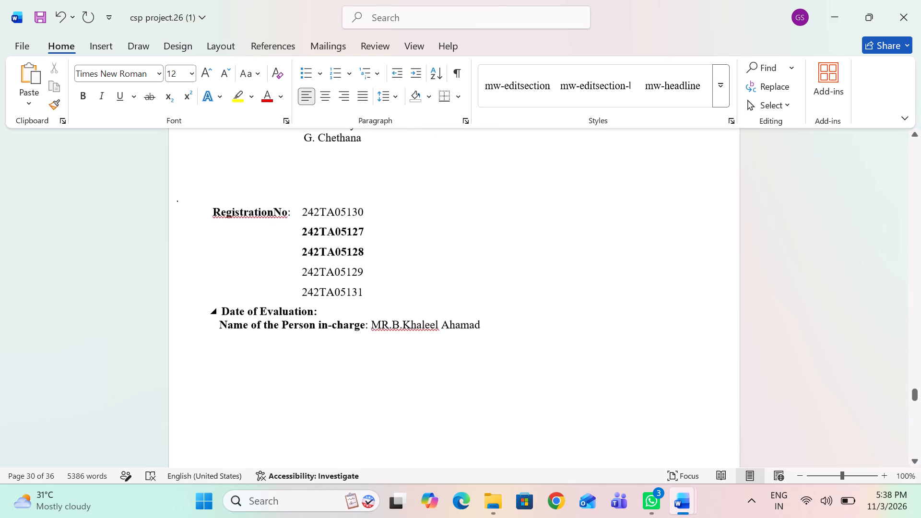
pyautogui.click(404, 325)
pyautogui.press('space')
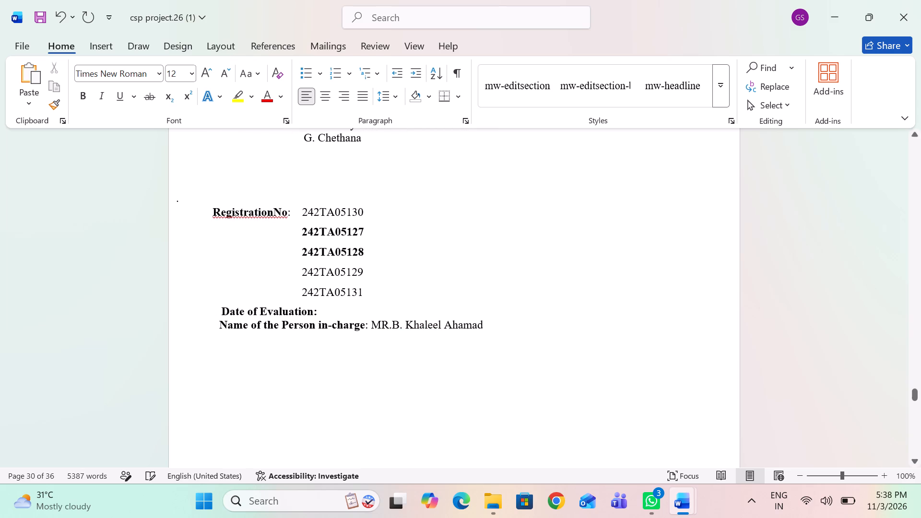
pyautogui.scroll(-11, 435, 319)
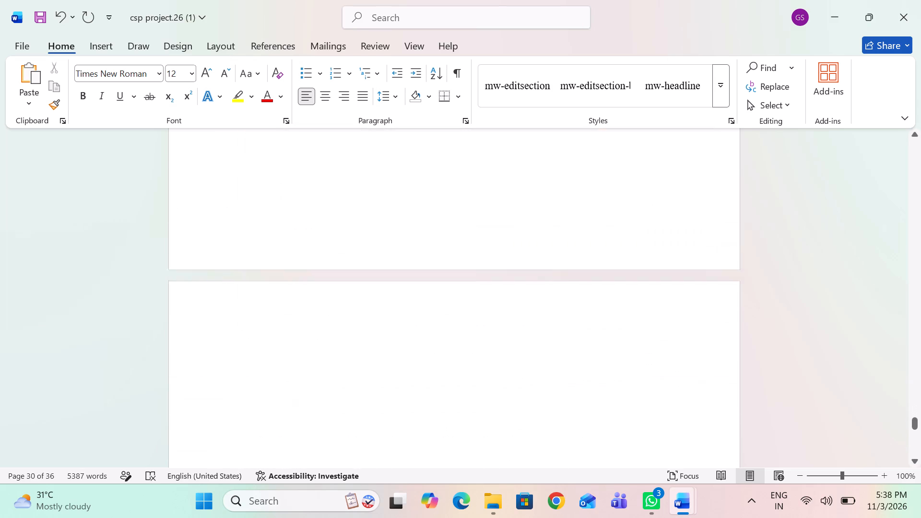
# On the Evaluation by the Person in-charge page, change the last two digits of the first RegistrationNo to 30.
pyautogui.scroll(-4, 435, 319)
pyautogui.scroll(4, 435, 319)
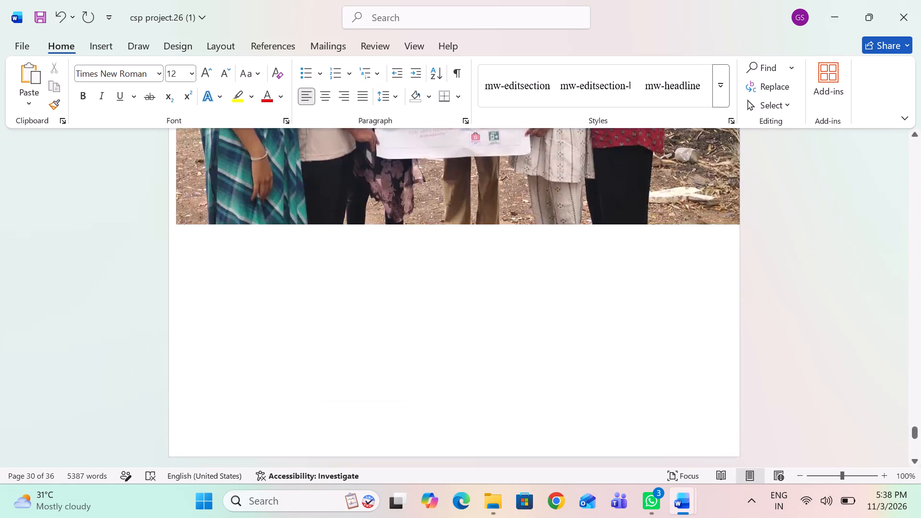
pyautogui.scroll(9, 435, 319)
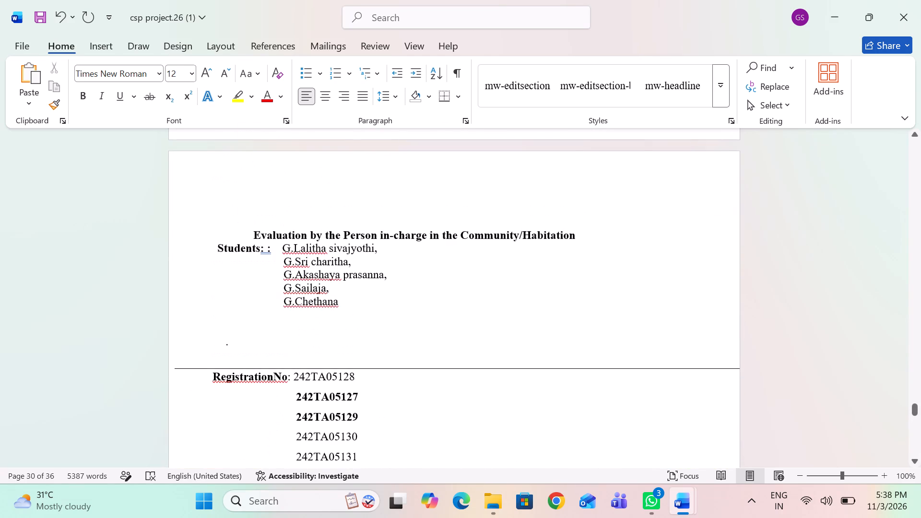
pyautogui.click(357, 374)
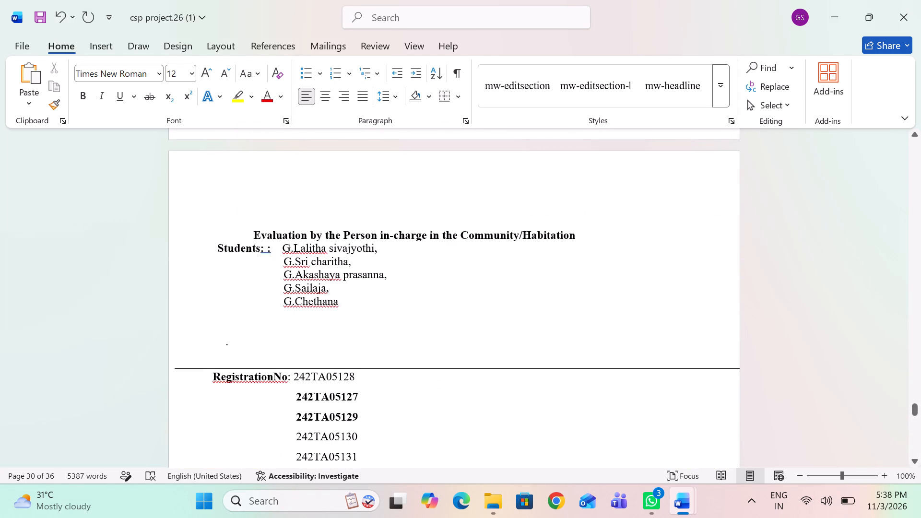
pyautogui.press('Delete')
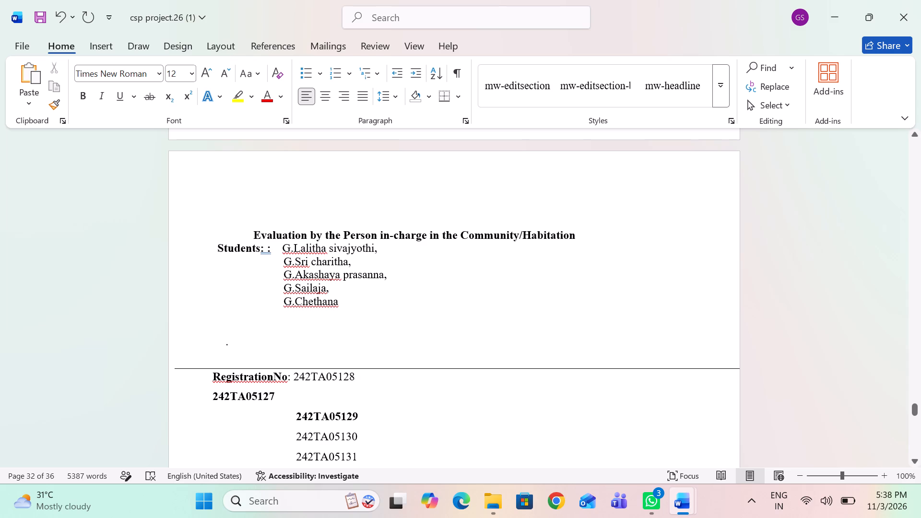
pyautogui.press('Delete')
pyautogui.press('Delete')
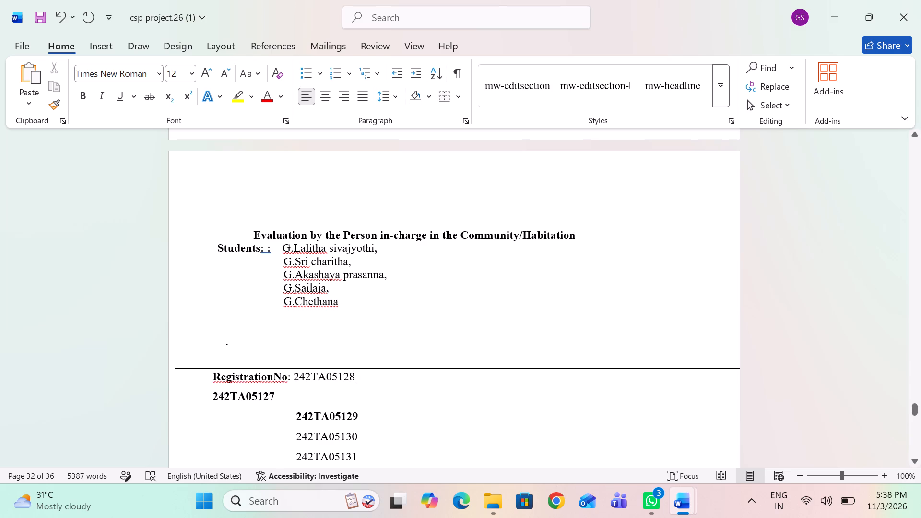
pyautogui.click(355, 377)
pyautogui.press('BackSpace')
pyautogui.press('BackSpace')
pyautogui.press('BackSpace')
pyautogui.press('BackSpace')
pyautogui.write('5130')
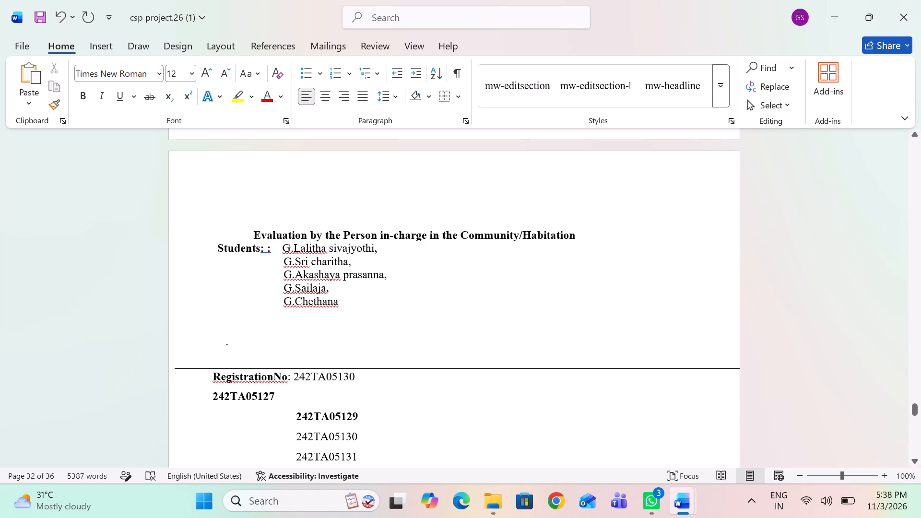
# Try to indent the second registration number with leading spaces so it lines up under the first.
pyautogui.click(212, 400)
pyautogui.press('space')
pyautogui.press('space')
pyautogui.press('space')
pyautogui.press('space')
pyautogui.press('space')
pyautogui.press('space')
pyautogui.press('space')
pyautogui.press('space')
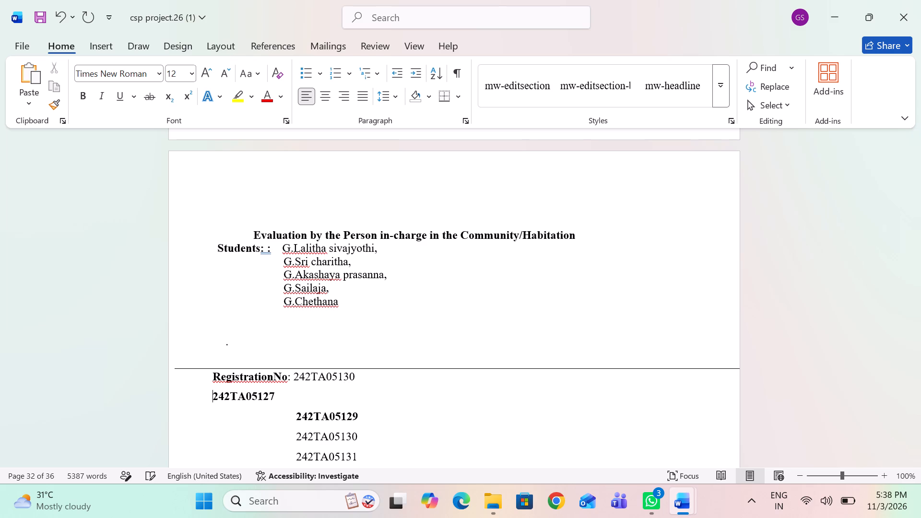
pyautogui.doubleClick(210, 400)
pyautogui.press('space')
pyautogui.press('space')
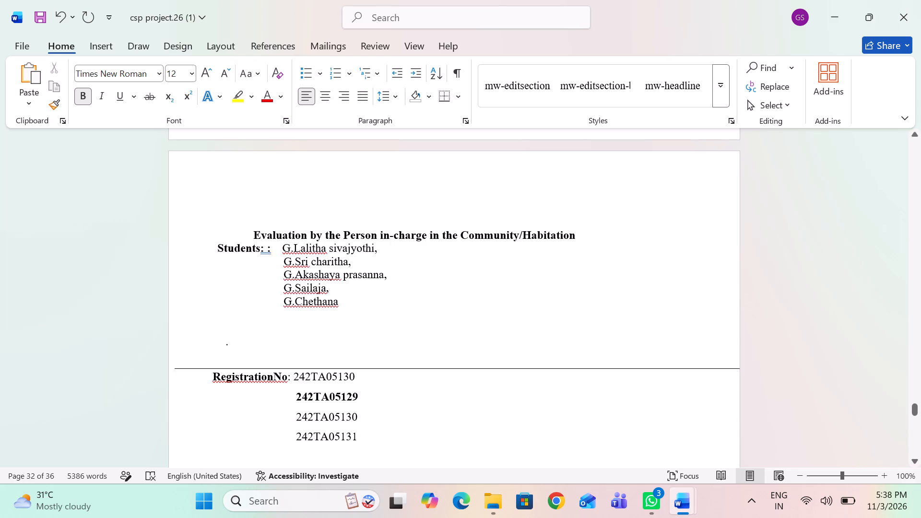
# Insert a new line below the first registration number, indent it with spaces, and enter the bold uppercase number ending in 27.
pyautogui.scroll(-1, 304, 403)
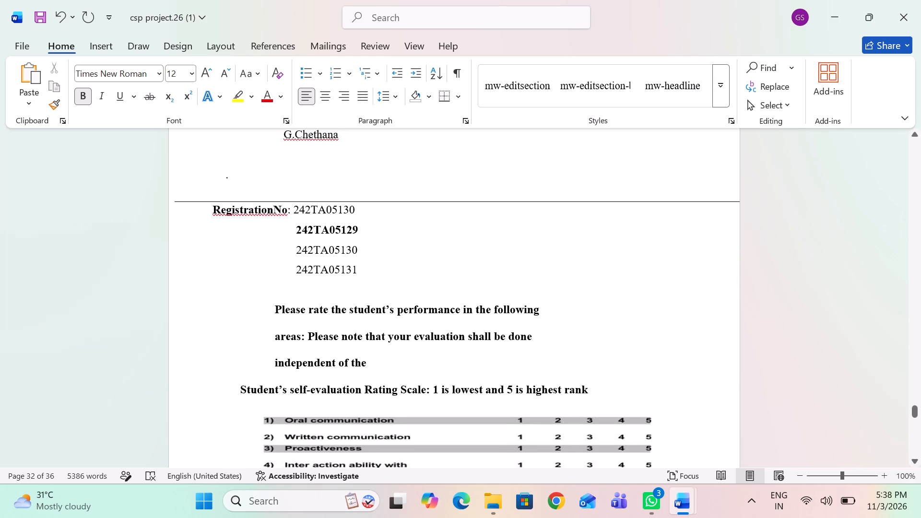
pyautogui.scroll(1, 317, 301)
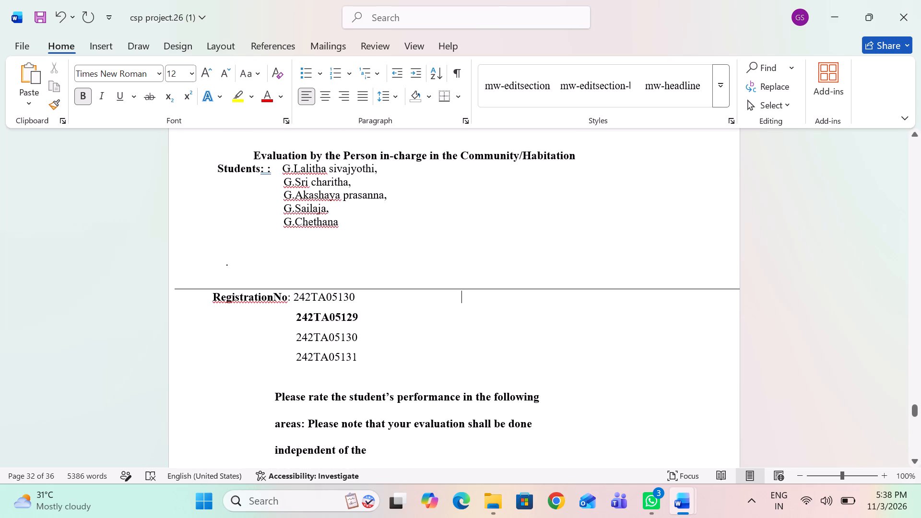
pyautogui.click(358, 295)
pyautogui.press('Return')
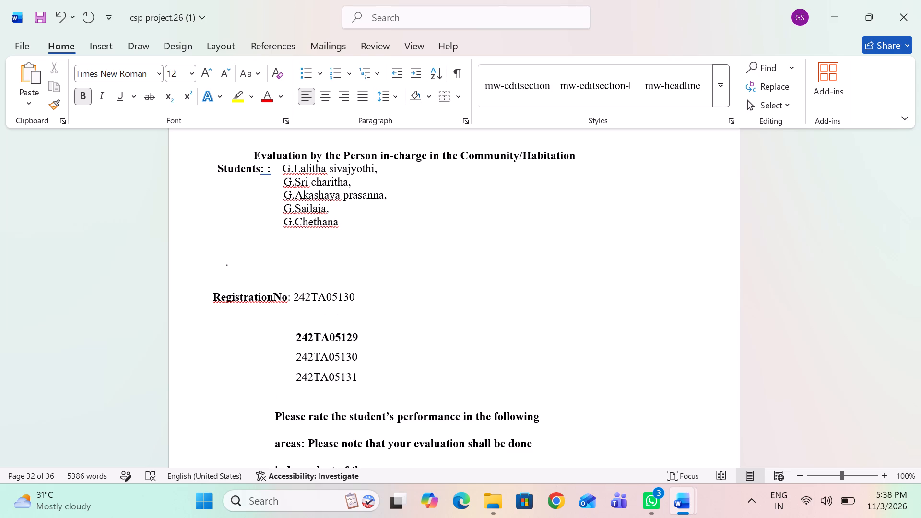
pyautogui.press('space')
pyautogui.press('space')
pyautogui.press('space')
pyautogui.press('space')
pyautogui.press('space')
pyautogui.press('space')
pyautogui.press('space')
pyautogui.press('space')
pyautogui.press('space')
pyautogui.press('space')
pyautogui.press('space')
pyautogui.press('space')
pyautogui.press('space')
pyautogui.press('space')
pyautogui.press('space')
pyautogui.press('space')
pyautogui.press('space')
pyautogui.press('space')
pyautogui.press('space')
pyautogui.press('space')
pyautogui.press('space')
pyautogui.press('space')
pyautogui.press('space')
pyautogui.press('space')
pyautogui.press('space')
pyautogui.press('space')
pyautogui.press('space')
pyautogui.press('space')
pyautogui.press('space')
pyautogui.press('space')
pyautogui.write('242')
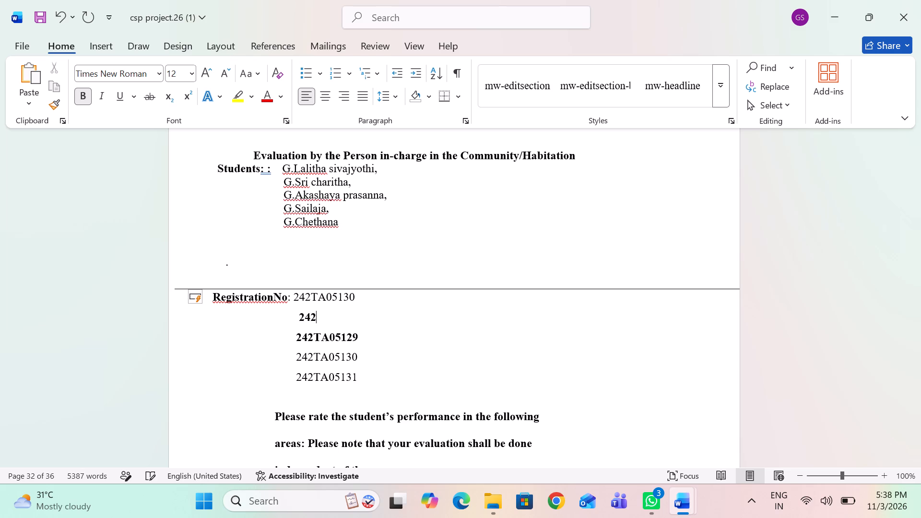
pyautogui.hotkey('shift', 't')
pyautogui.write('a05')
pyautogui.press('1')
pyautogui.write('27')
pyautogui.click(330, 315)
pyautogui.press('BackSpace')
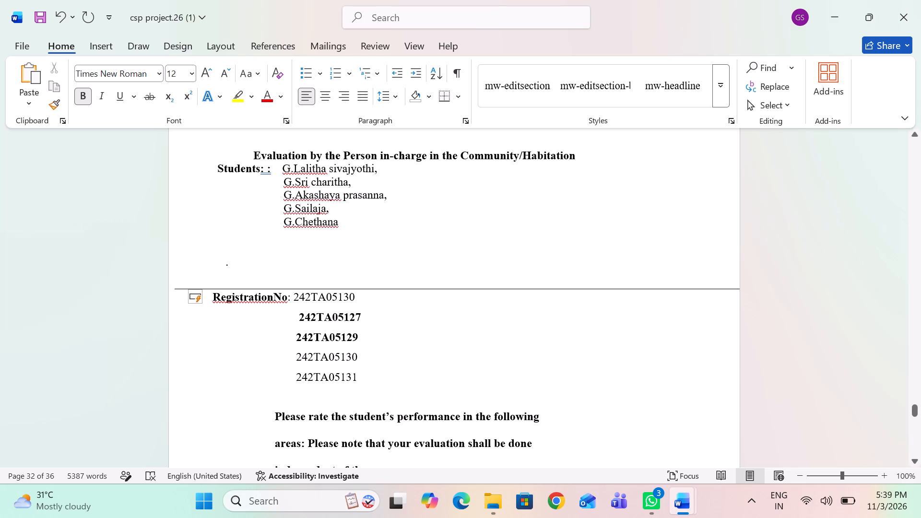
# Change the last two digits of the third and fourth registration numbers to 28 and 29.
pyautogui.click(358, 337)
pyautogui.press('BackSpace')
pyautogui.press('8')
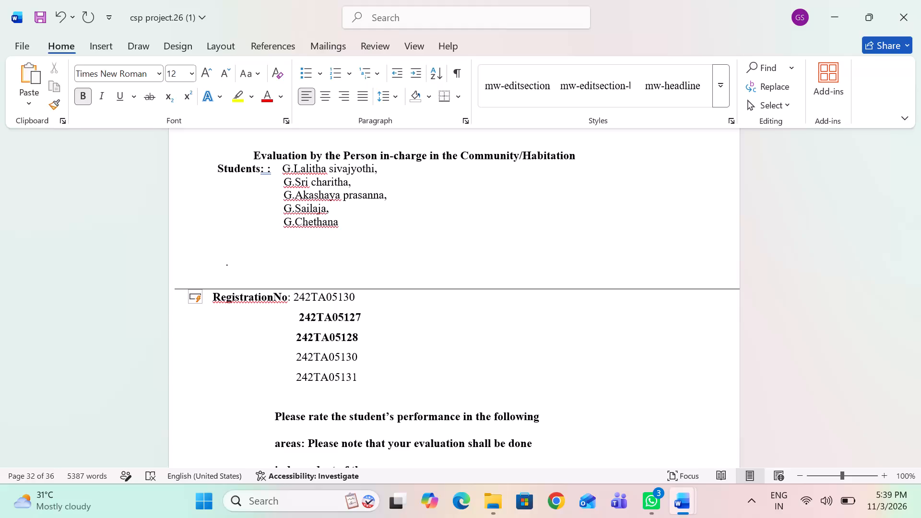
pyautogui.click(359, 355)
pyautogui.press('BackSpace')
pyautogui.press('BackSpace')
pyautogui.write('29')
# Add a space after the "G." initial in the first four names of the Students list.
pyautogui.scroll(-1, 359, 355)
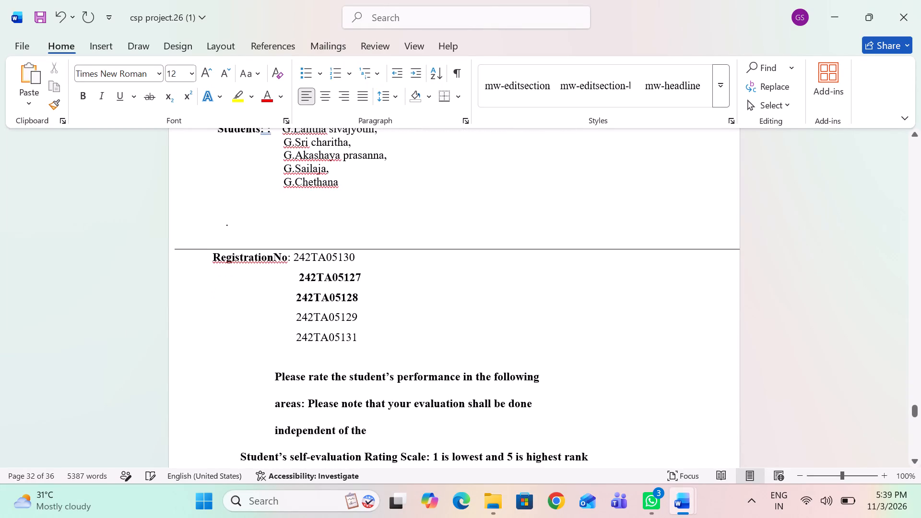
pyautogui.scroll(1, 359, 355)
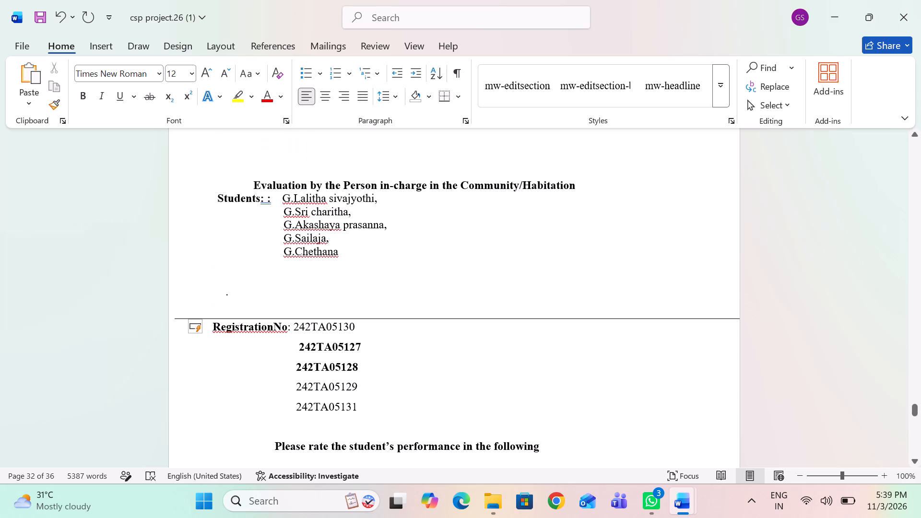
pyautogui.click(296, 237)
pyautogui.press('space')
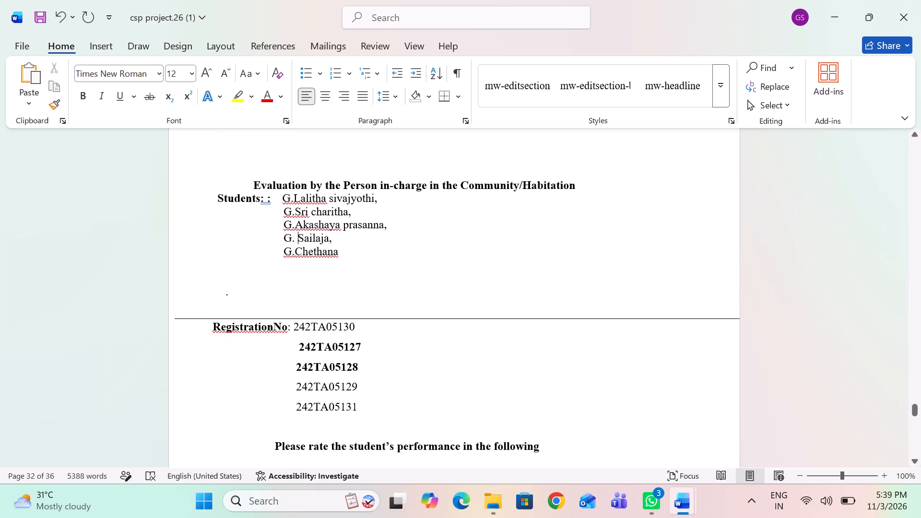
pyautogui.click(295, 227)
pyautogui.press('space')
pyautogui.click(296, 214)
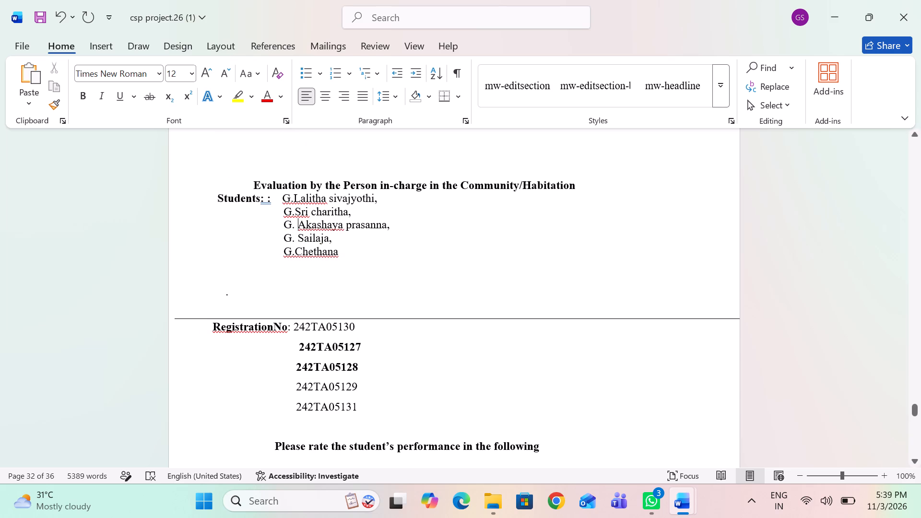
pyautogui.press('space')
pyautogui.click(294, 196)
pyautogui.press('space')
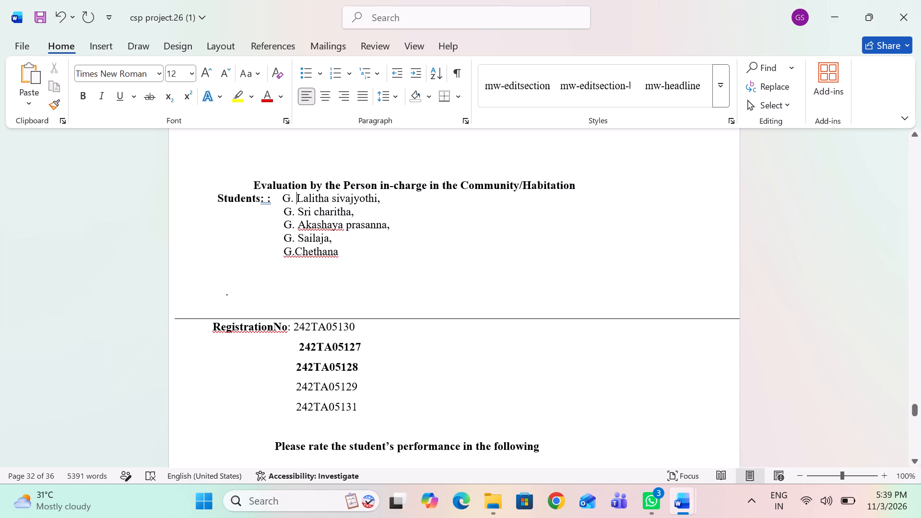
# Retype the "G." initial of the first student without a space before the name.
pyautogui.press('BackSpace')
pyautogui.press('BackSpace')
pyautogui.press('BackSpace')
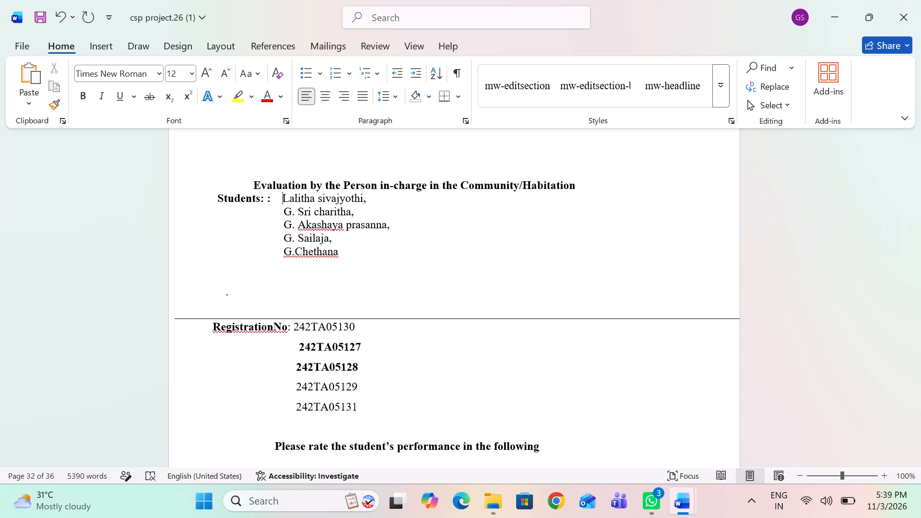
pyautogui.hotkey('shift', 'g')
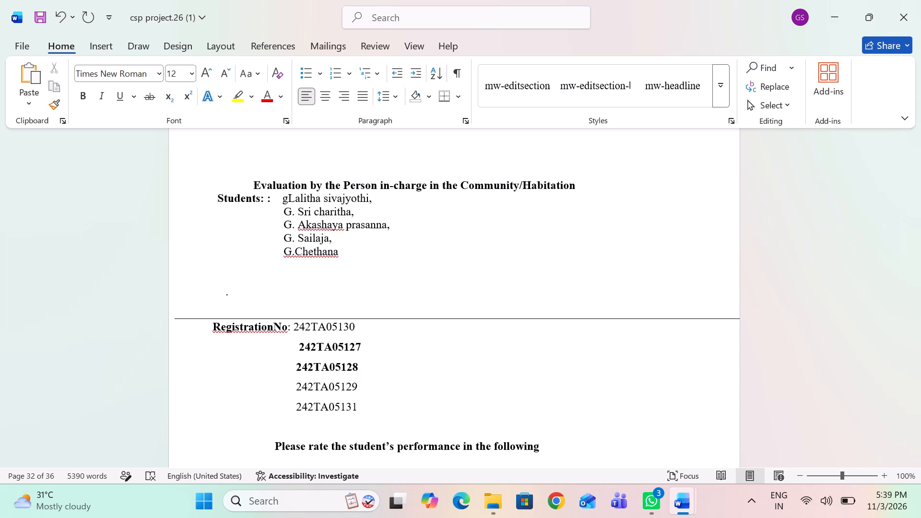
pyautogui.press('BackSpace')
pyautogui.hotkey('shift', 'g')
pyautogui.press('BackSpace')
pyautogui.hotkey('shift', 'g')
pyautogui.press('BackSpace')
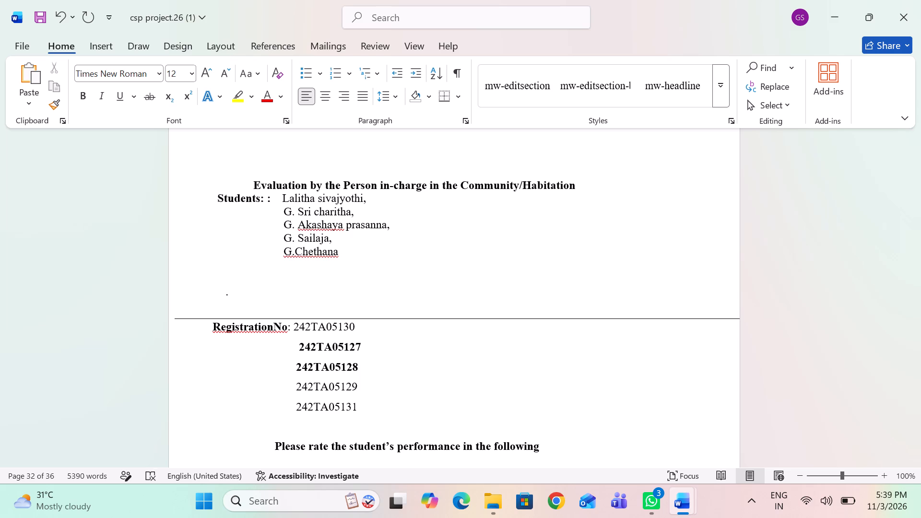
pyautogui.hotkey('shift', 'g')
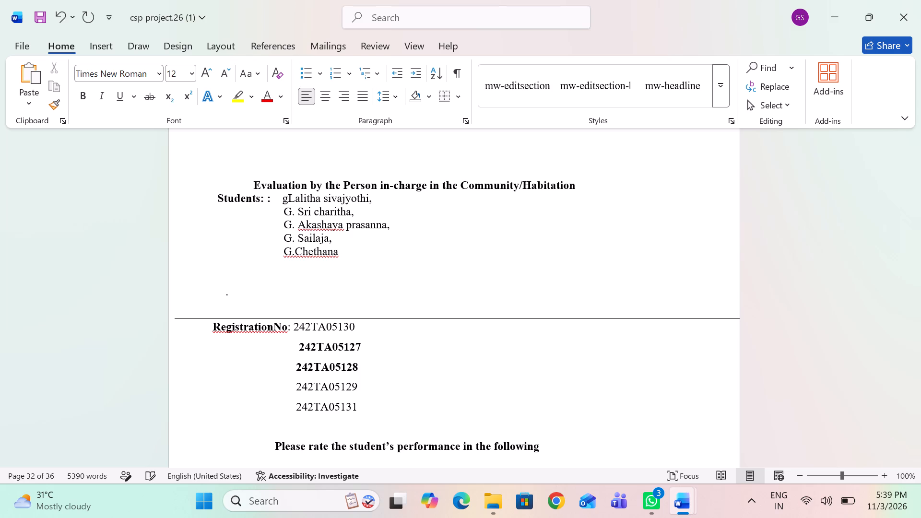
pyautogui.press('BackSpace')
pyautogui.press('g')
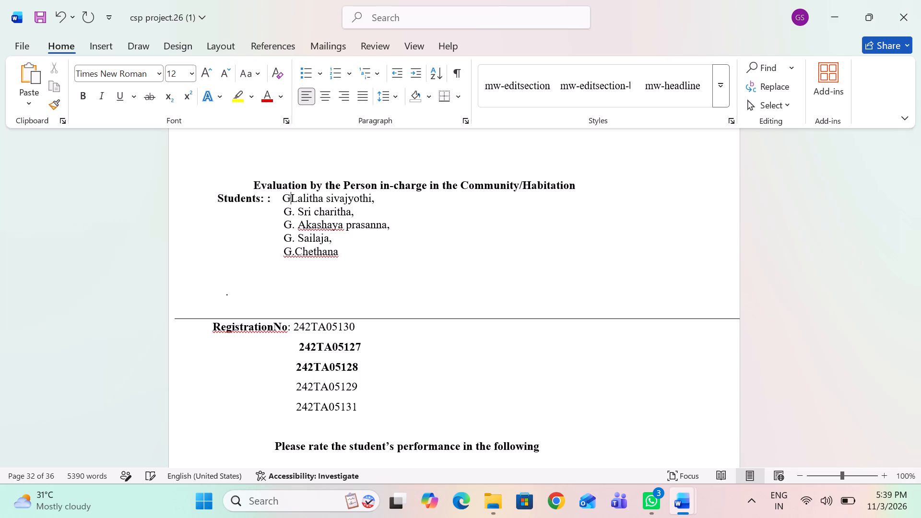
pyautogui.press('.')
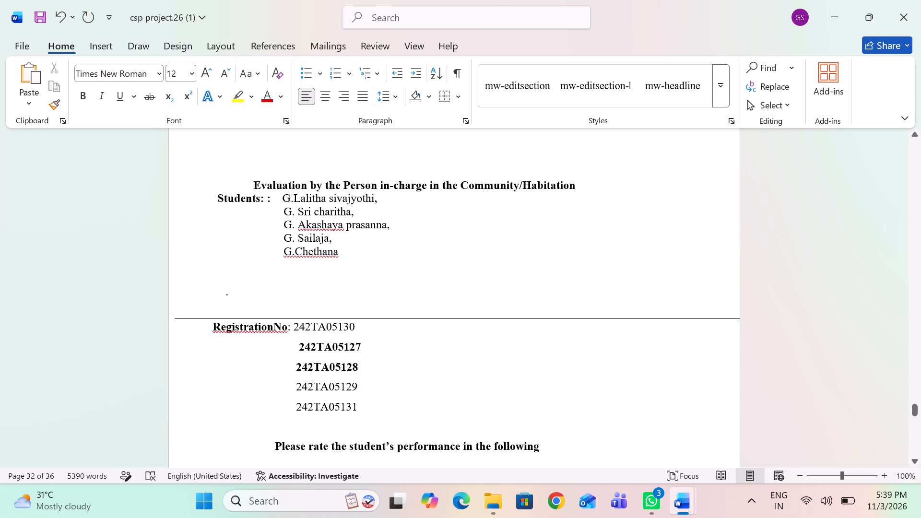
# Replace the first student's name with the name listed fourth, keeping the "G." initial followed by a space and omitting the comma.
pyautogui.click(378, 195)
pyautogui.press('BackSpace')
pyautogui.press('BackSpace')
pyautogui.press('BackSpace')
pyautogui.press('BackSpace')
pyautogui.press('BackSpace')
pyautogui.press('BackSpace')
pyautogui.press('BackSpace')
pyautogui.press('BackSpace')
pyautogui.press('BackSpace')
pyautogui.press('BackSpace')
pyautogui.press('BackSpace')
pyautogui.press('BackSpace')
pyautogui.press('BackSpace')
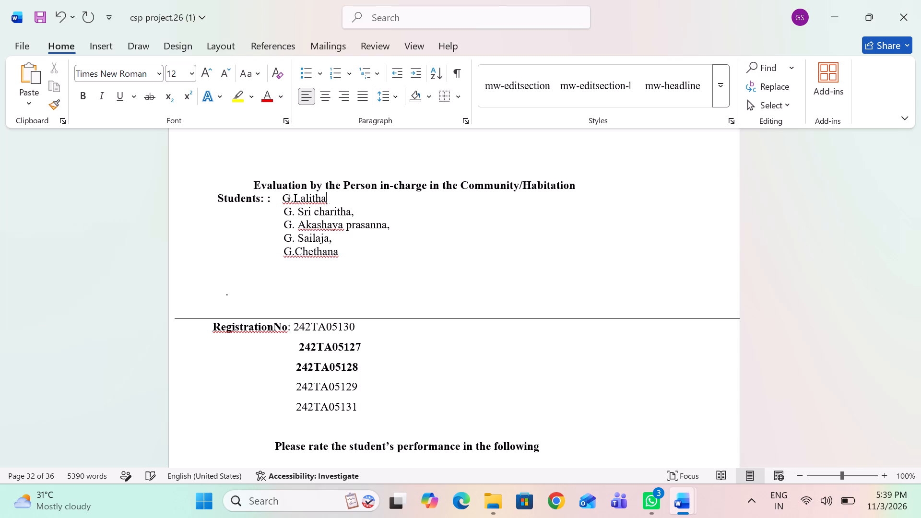
pyautogui.press('BackSpace')
pyautogui.press('BackSpace')
pyautogui.press('BackSpace')
pyautogui.press('BackSpace')
pyautogui.press('BackSpace')
pyautogui.press('BackSpace')
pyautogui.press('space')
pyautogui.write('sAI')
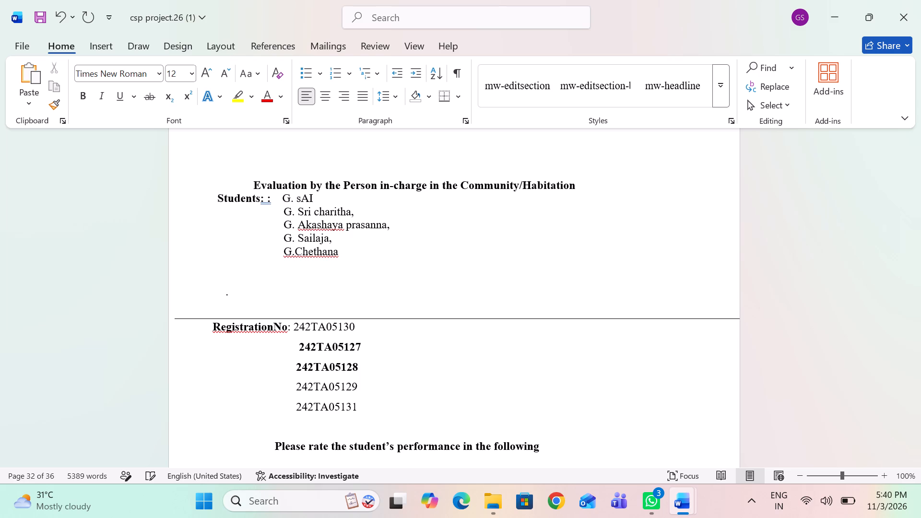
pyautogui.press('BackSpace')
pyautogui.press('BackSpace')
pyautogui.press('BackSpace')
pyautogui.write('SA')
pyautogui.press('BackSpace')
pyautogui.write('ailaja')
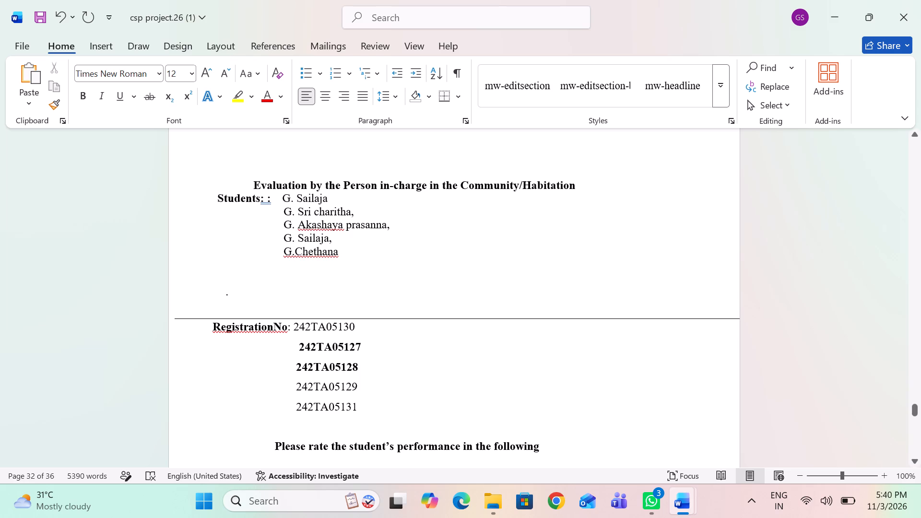
# Remove the trailing comma from the second student's name and capitalise the "C" of its last word.
pyautogui.click(355, 213)
pyautogui.press('BackSpace')
pyautogui.click(317, 213)
pyautogui.press('BackSpace')
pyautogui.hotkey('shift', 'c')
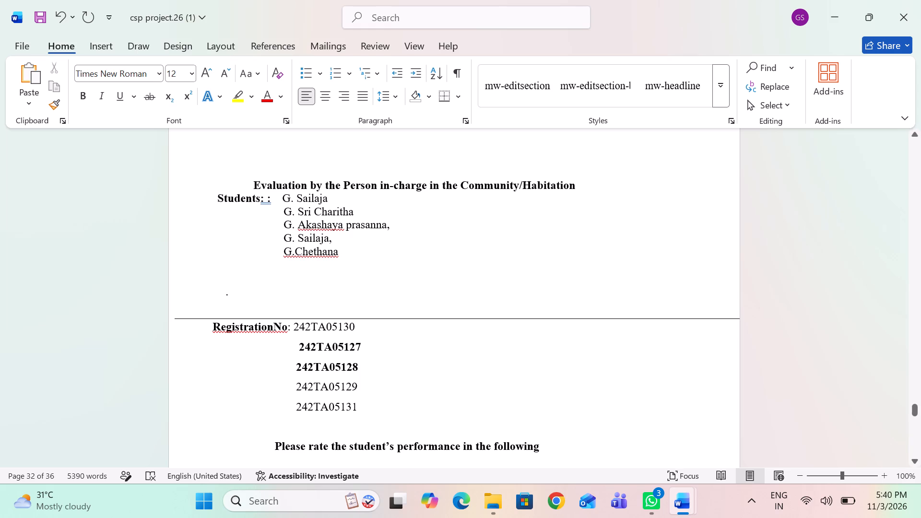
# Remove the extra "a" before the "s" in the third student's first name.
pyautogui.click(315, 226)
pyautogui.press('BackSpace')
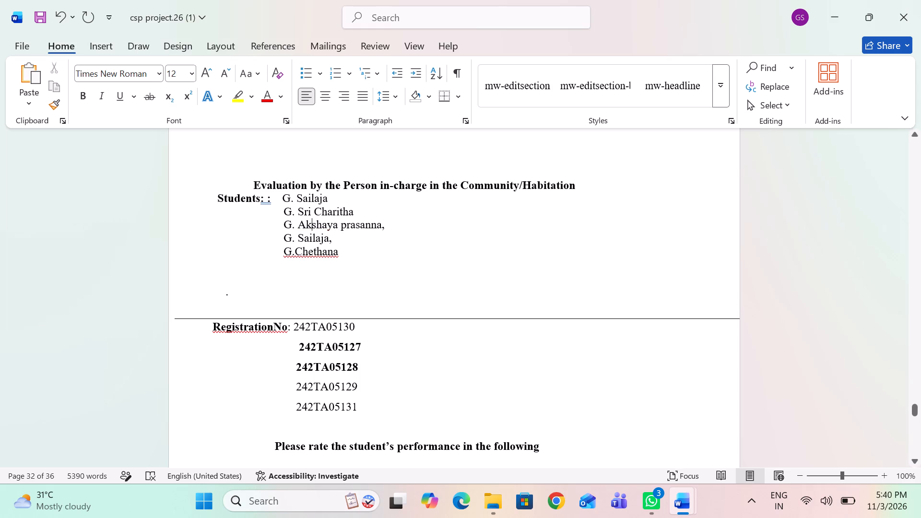
# Clear the fourth student's name and comma, leaving only the "G." initial.
pyautogui.click(331, 240)
pyautogui.press('BackSpace')
pyautogui.press('BackSpace')
pyautogui.press('BackSpace')
pyautogui.press('BackSpace')
pyautogui.press('BackSpace')
pyautogui.press('BackSpace')
pyautogui.press('BackSpace')
pyautogui.press('BackSpace')
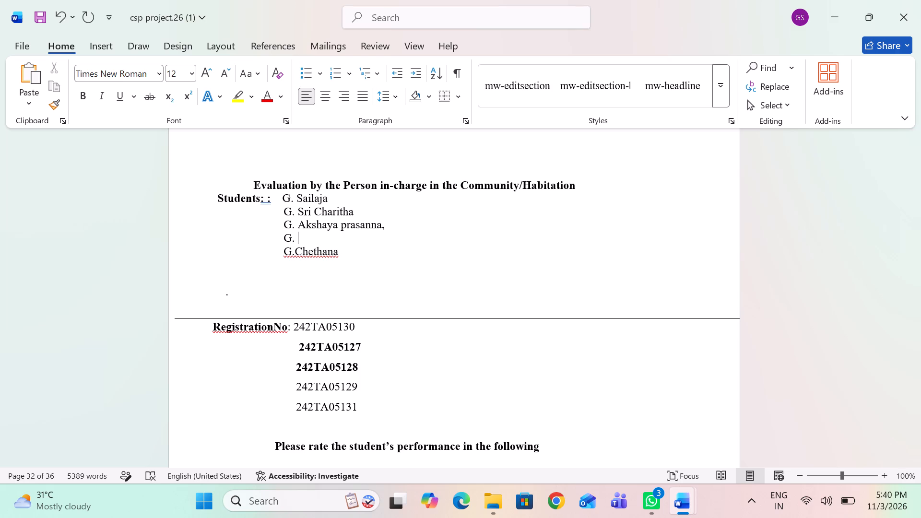
# Replace the third student's name with that of the student originally listed first, as three capitalised words starting with "Lalli", without a comma.
pyautogui.click(383, 226)
pyautogui.press('BackSpace')
pyautogui.press('BackSpace')
pyautogui.press('BackSpace')
pyautogui.press('BackSpace')
pyautogui.press('BackSpace')
pyautogui.press('BackSpace')
pyautogui.press('BackSpace')
pyautogui.press('BackSpace')
pyautogui.press('BackSpace')
pyautogui.press('BackSpace')
pyautogui.press('BackSpace')
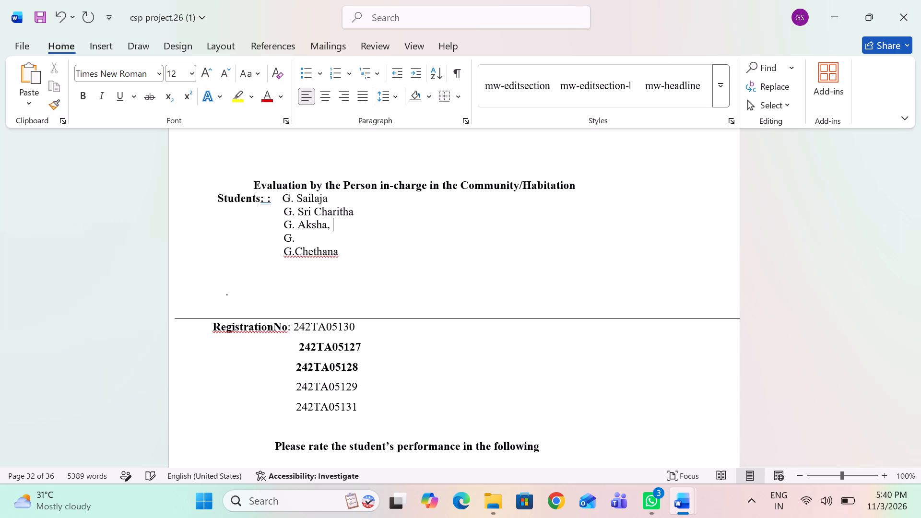
pyautogui.press('BackSpace')
pyautogui.press('BackSpace')
pyautogui.press('BackSpace')
pyautogui.press('BackSpace')
pyautogui.press('BackSpace')
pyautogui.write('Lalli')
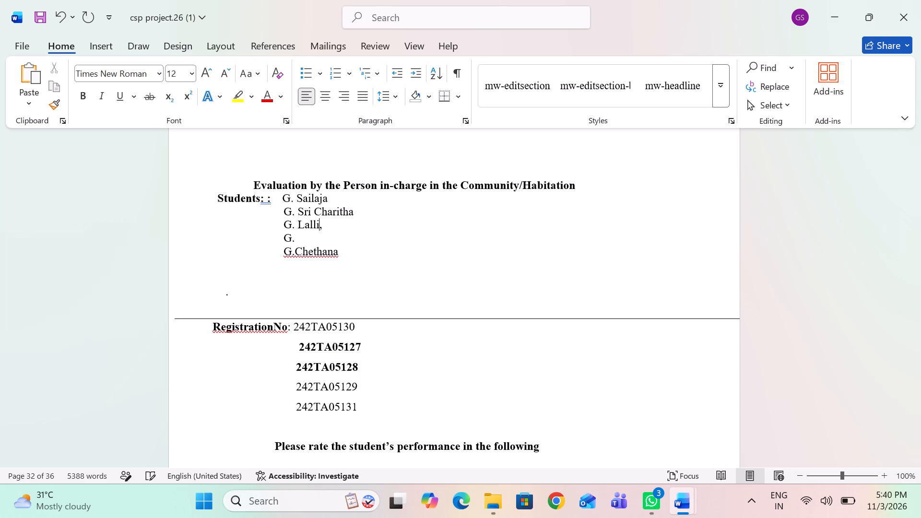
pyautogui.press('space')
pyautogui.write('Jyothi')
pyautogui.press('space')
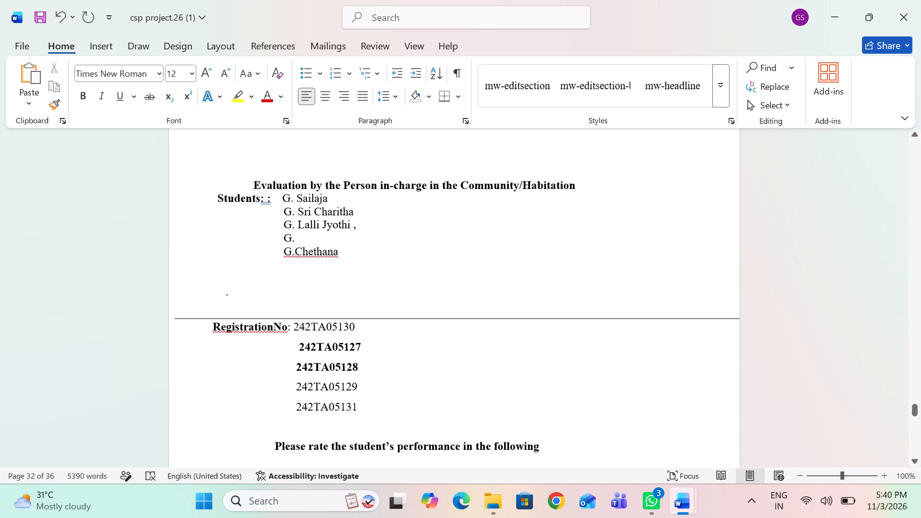
pyautogui.click(321, 221)
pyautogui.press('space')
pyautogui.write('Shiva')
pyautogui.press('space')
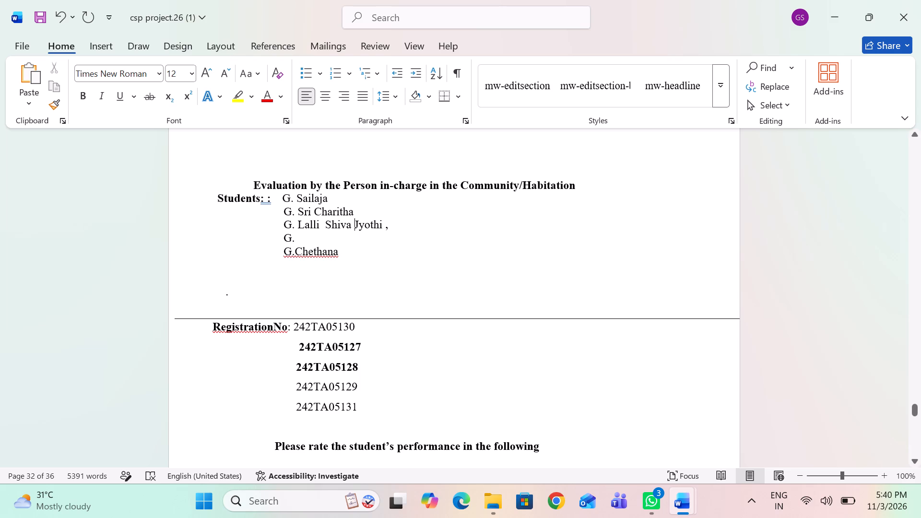
pyautogui.click(394, 221)
pyautogui.press('BackSpace')
# Correct the third student's first given name to "Lalitha" and remove the extra space after it.
pyautogui.click(299, 236)
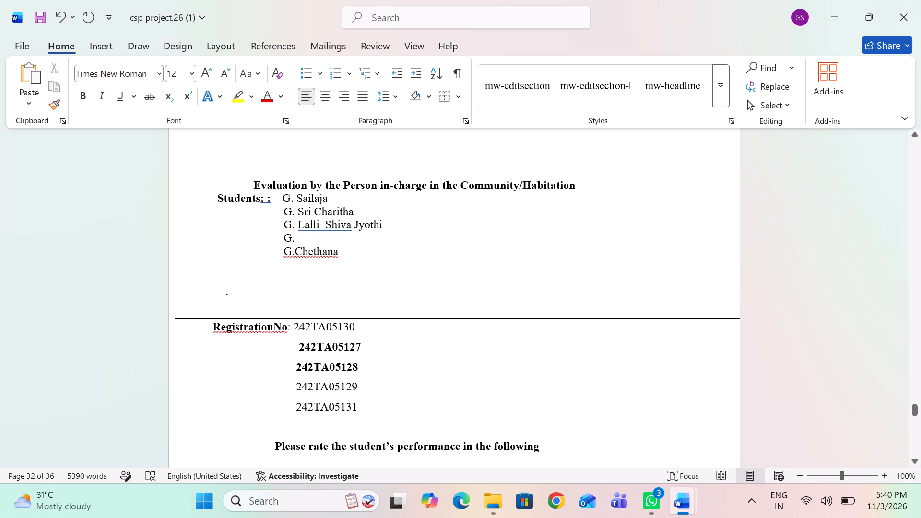
pyautogui.click(319, 226)
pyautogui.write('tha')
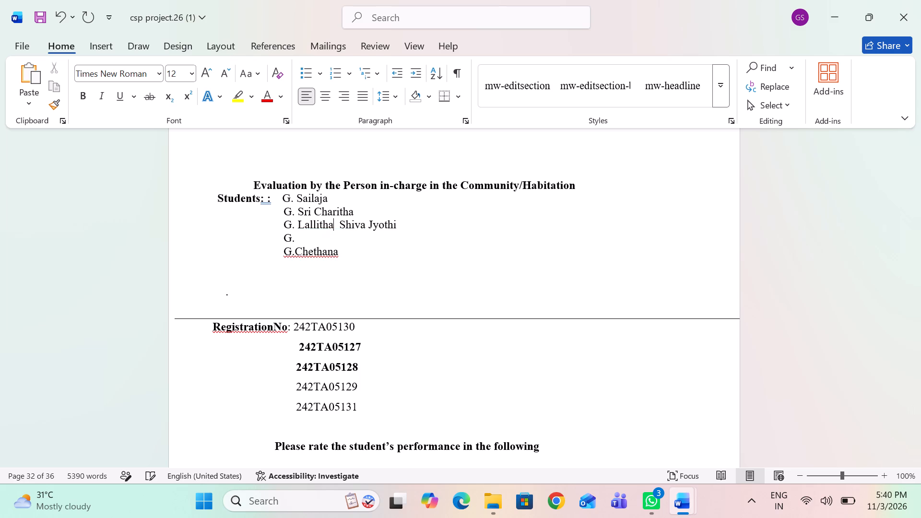
pyautogui.click(342, 224)
pyautogui.press('BackSpace')
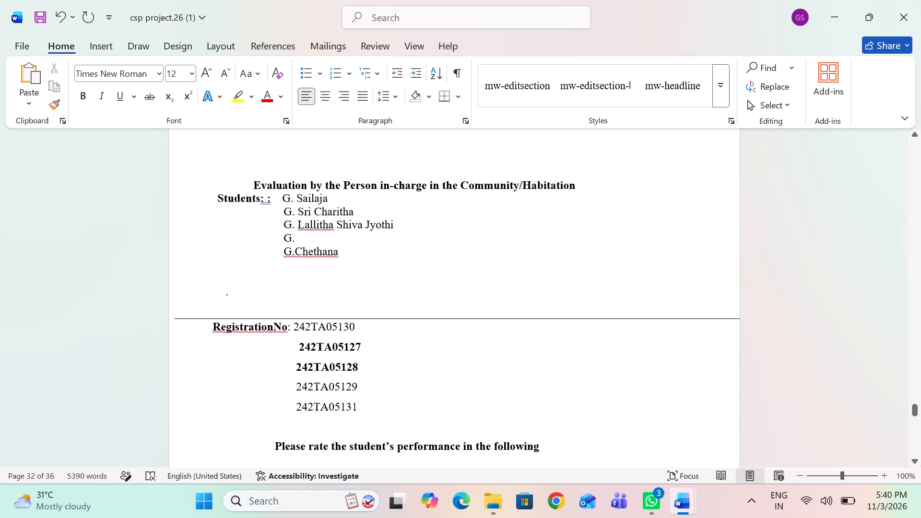
pyautogui.click(314, 224)
pyautogui.press('BackSpace')
pyautogui.click(296, 236)
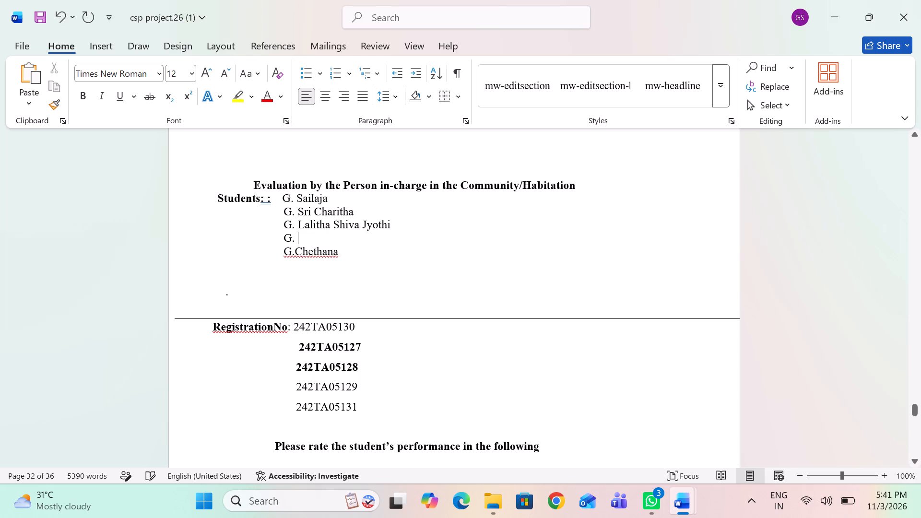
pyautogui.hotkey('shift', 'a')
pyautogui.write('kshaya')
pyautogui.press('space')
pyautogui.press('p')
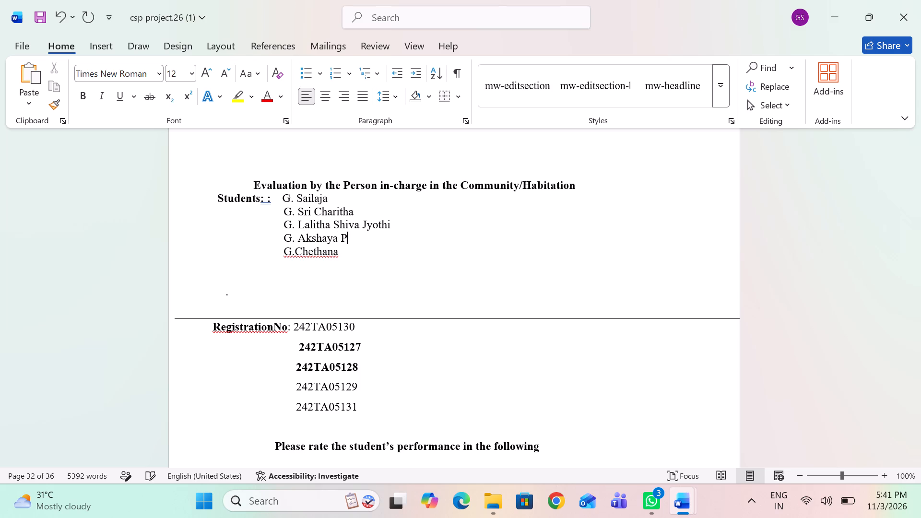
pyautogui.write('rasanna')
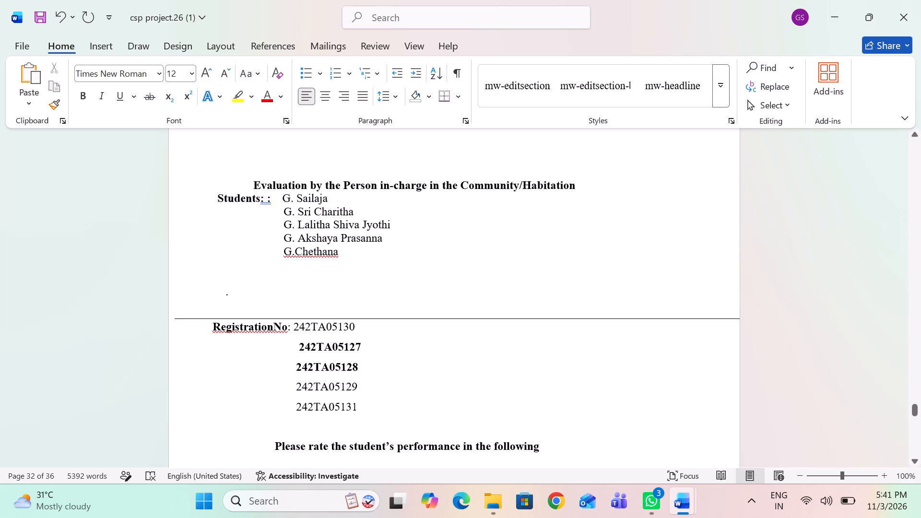
# Insert a space after the "G." initial in the fifth student's name.
pyautogui.click(294, 251)
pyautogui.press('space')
# Tidy the in-charge evaluation labels: separate "Registration No" with a space and leave a single colon after "Students".
pyautogui.scroll(-1, 374, 367)
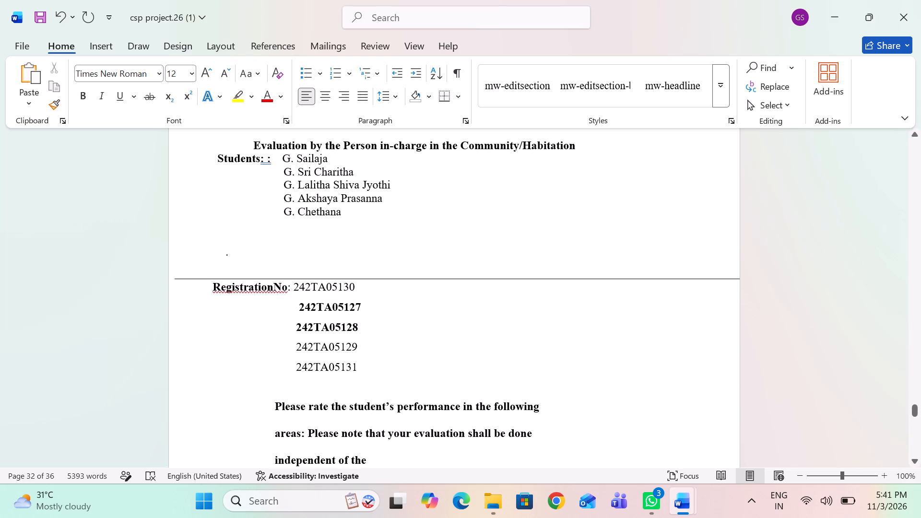
pyautogui.click(272, 286)
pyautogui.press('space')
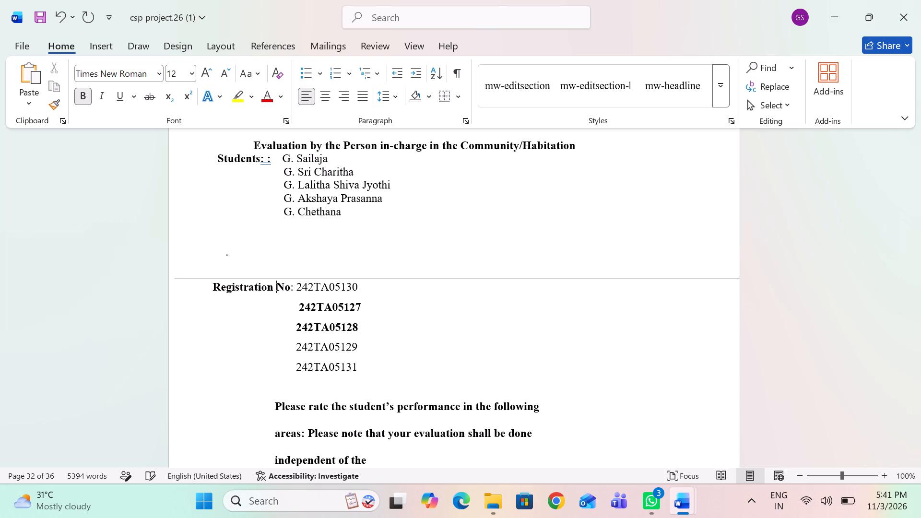
pyautogui.click(266, 159)
pyautogui.press('BackSpace')
pyautogui.press('BackSpace')
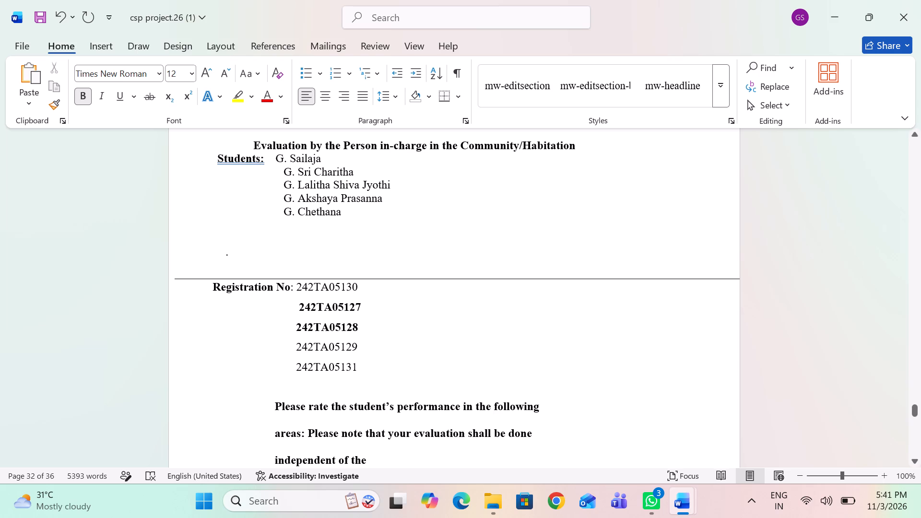
pyautogui.scroll(-1, 303, 211)
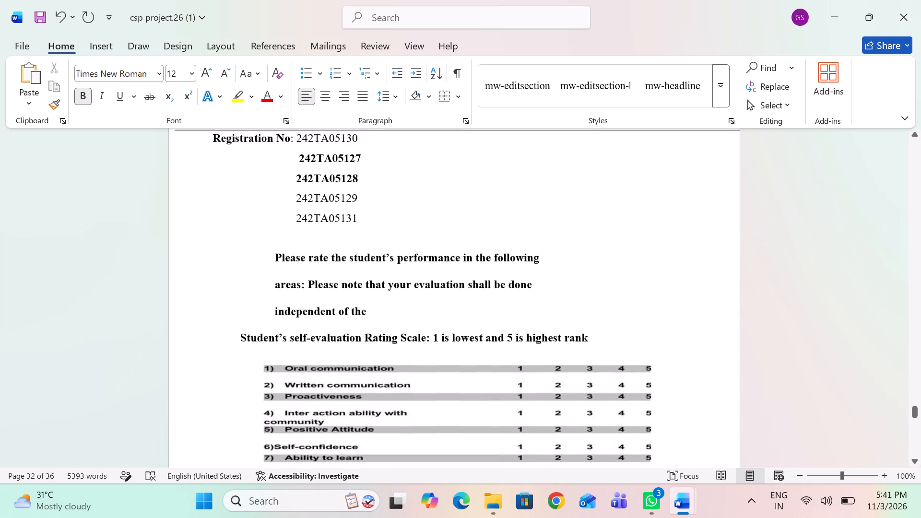
pyautogui.scroll(-5, 307, 194)
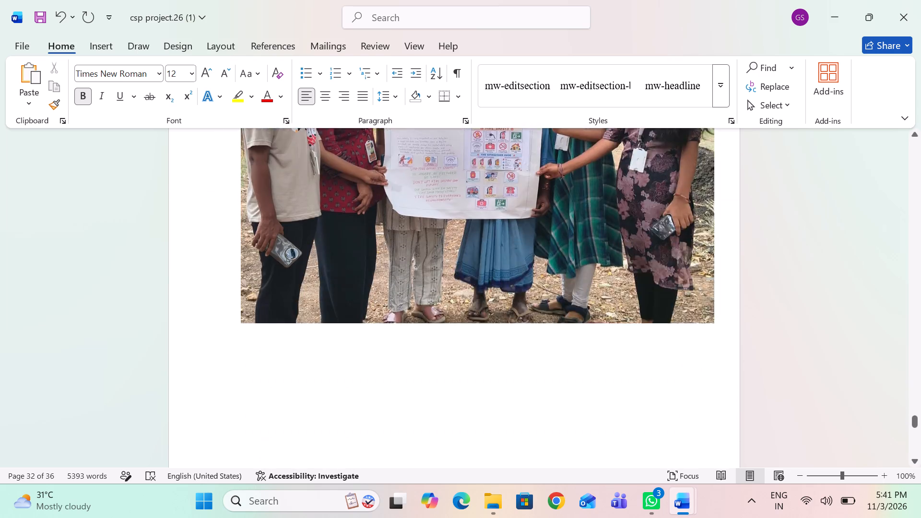
pyautogui.scroll(1, 307, 194)
pyautogui.hscroll(1, 307, 194)
pyautogui.scroll(1, 318, 207)
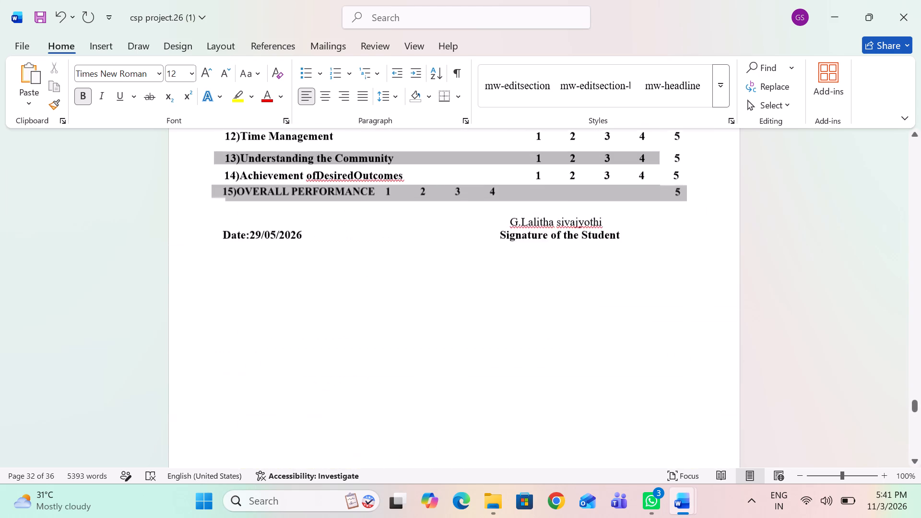
pyautogui.scroll(2, 318, 207)
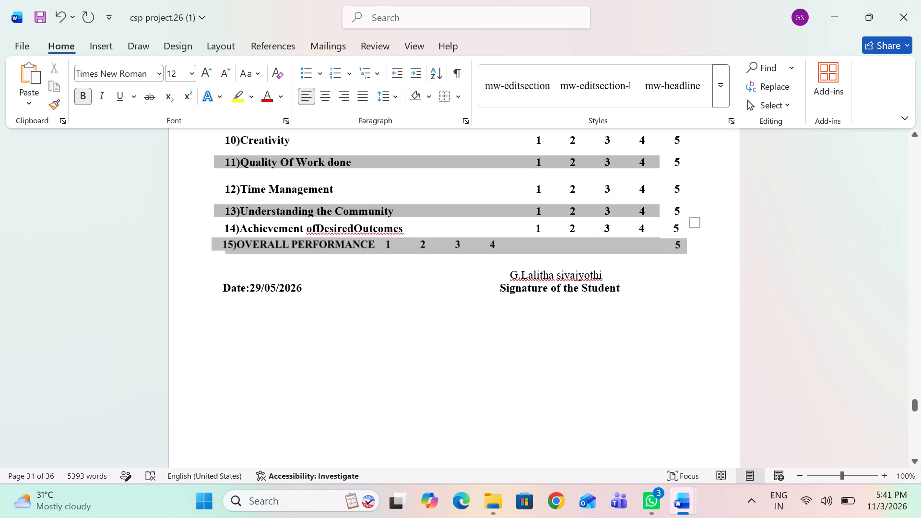
pyautogui.click(607, 275)
pyautogui.press('BackSpace')
pyautogui.press('BackSpace')
pyautogui.press('BackSpace')
pyautogui.press('BackSpace')
pyautogui.press('BackSpace')
pyautogui.press('BackSpace')
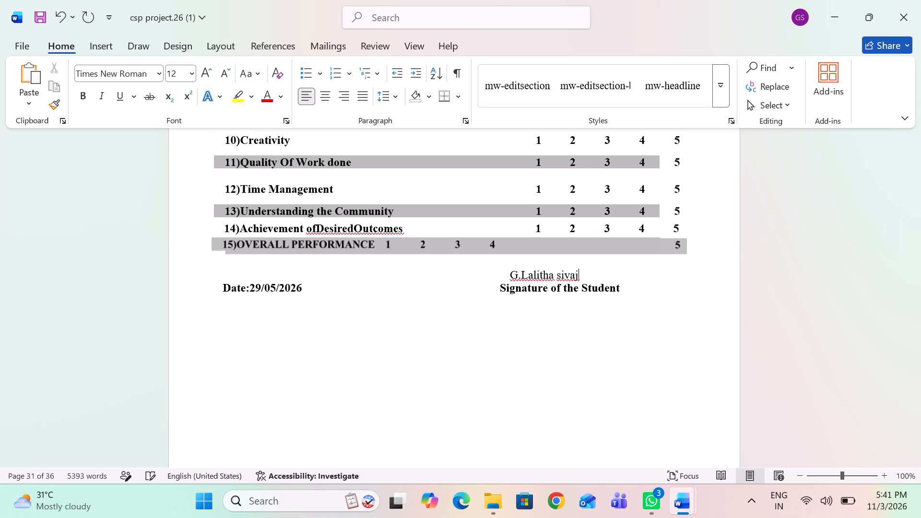
pyautogui.press('BackSpace')
pyautogui.press('BackSpace')
pyautogui.press('BackSpace')
pyautogui.press('BackSpace')
pyautogui.press('BackSpace')
pyautogui.press('BackSpace')
pyautogui.press('BackSpace')
pyautogui.press('BackSpace')
pyautogui.press('BackSpace')
pyautogui.press('BackSpace')
pyautogui.press('BackSpace')
pyautogui.press('BackSpace')
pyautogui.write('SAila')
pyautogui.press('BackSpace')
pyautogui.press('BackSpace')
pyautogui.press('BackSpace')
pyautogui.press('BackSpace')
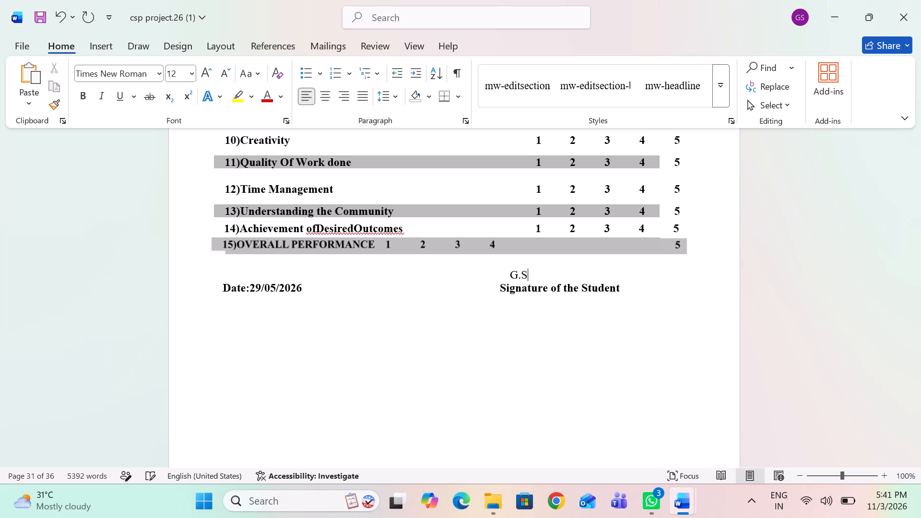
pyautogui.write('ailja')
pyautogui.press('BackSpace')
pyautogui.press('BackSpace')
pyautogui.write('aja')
# Add three spaces before the first student's name on the in-charge evaluation page to align it with the names below.
pyautogui.scroll(-4, 607, 275)
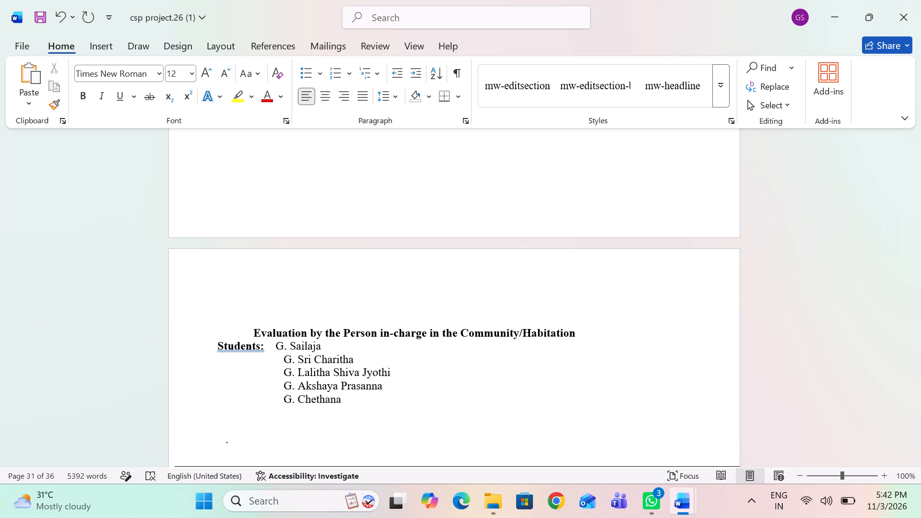
pyautogui.click(276, 346)
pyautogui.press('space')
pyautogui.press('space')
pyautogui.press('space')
# Insert missing spaces in the self-evaluation table for "Work Plan and organization", "With Community", "Written Communication" and "Oral Communication".
pyautogui.scroll(-1, 274, 343)
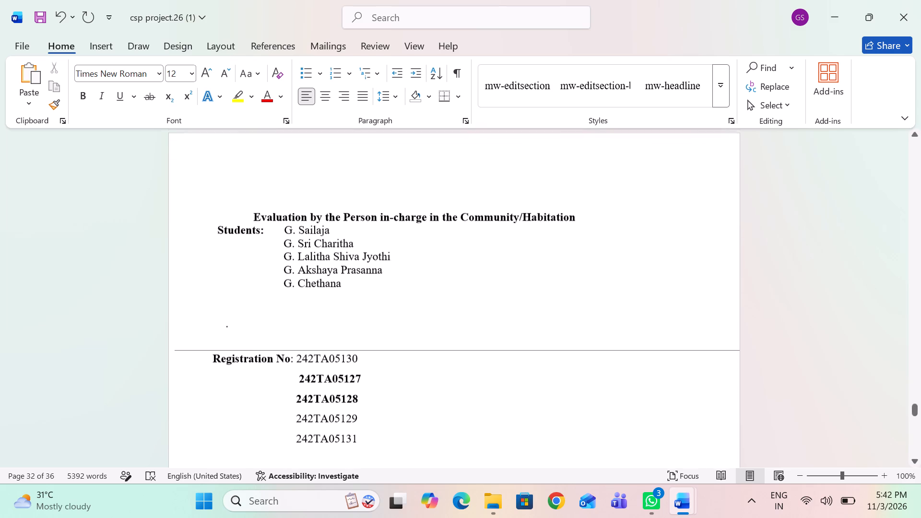
pyautogui.scroll(-4, 274, 343)
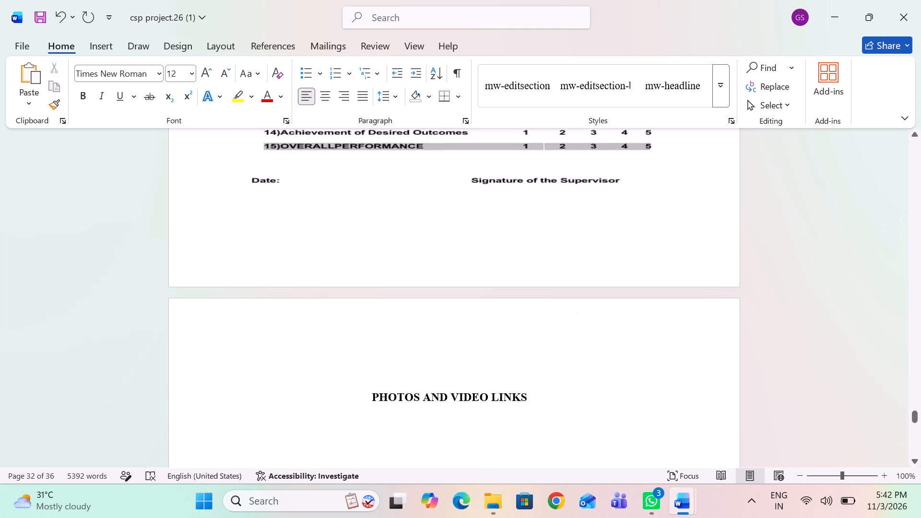
pyautogui.scroll(-2, 274, 343)
pyautogui.scroll(4, 274, 343)
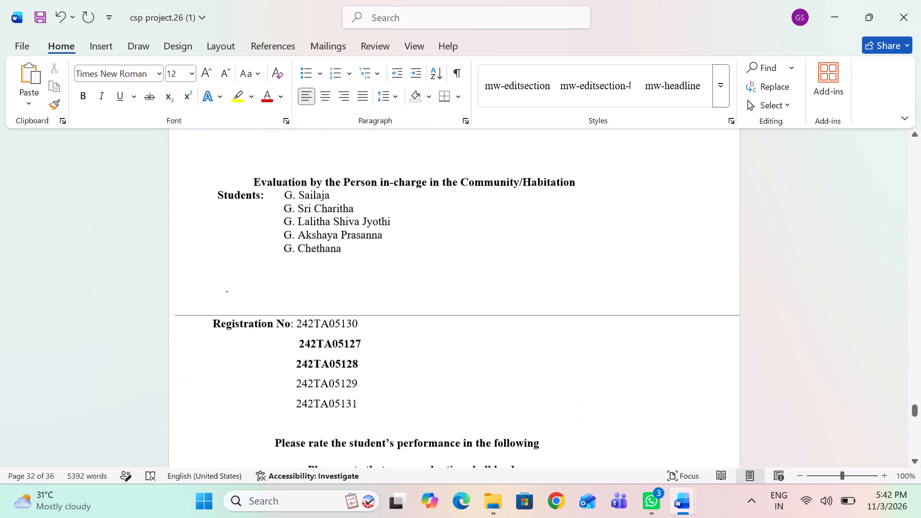
pyautogui.scroll(6, 274, 343)
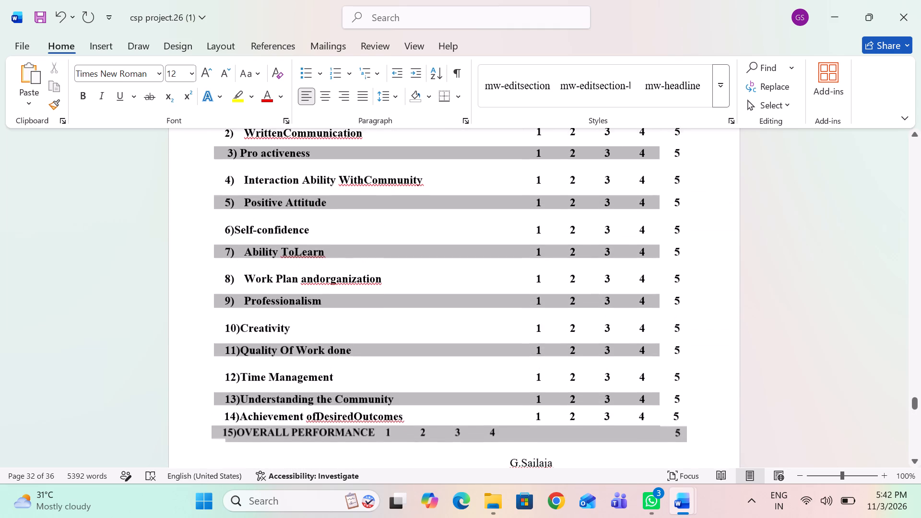
pyautogui.scroll(2, 274, 343)
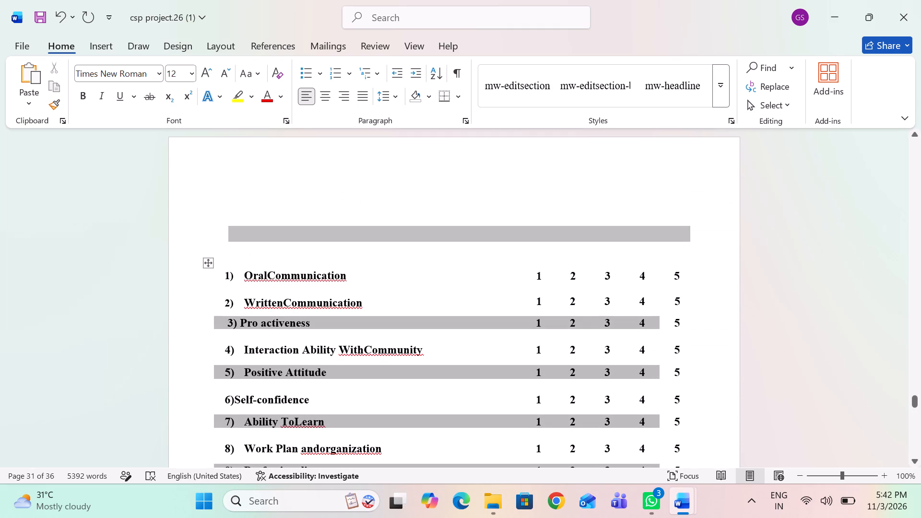
pyautogui.click(326, 450)
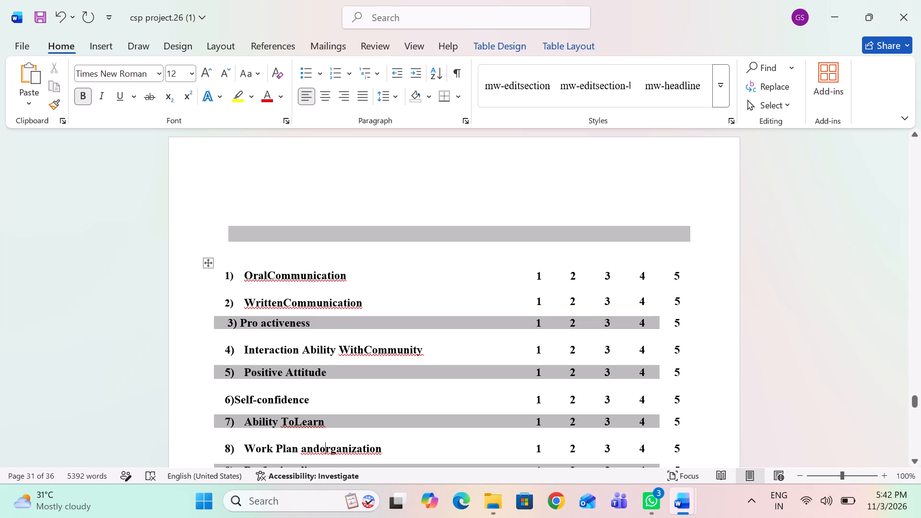
pyautogui.click(319, 451)
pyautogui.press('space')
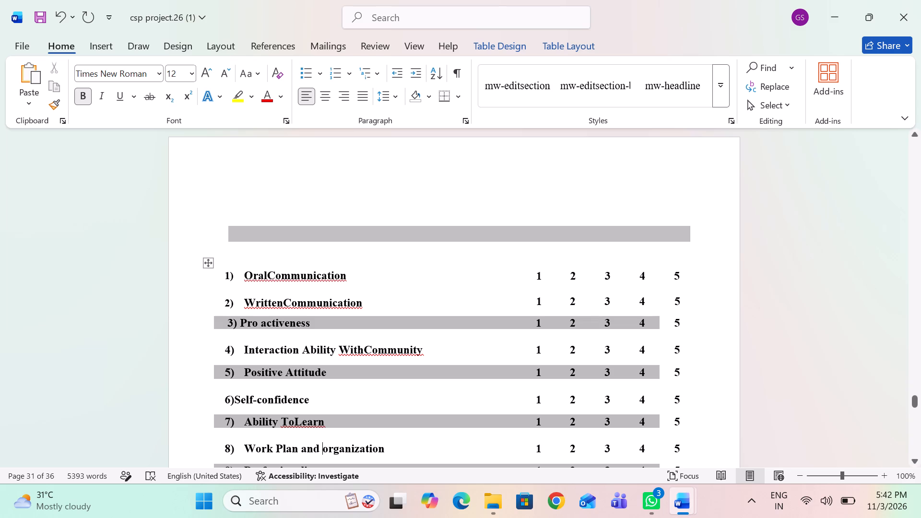
pyautogui.click(365, 347)
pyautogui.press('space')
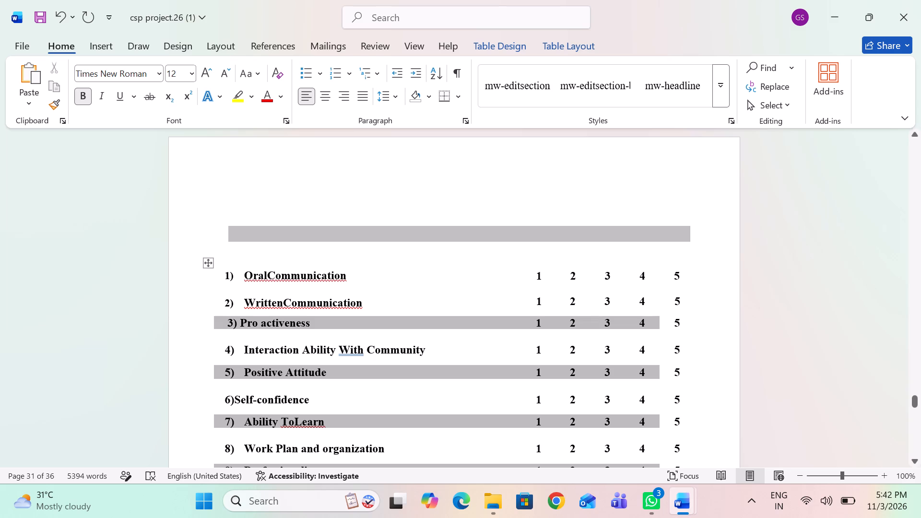
pyautogui.click(285, 301)
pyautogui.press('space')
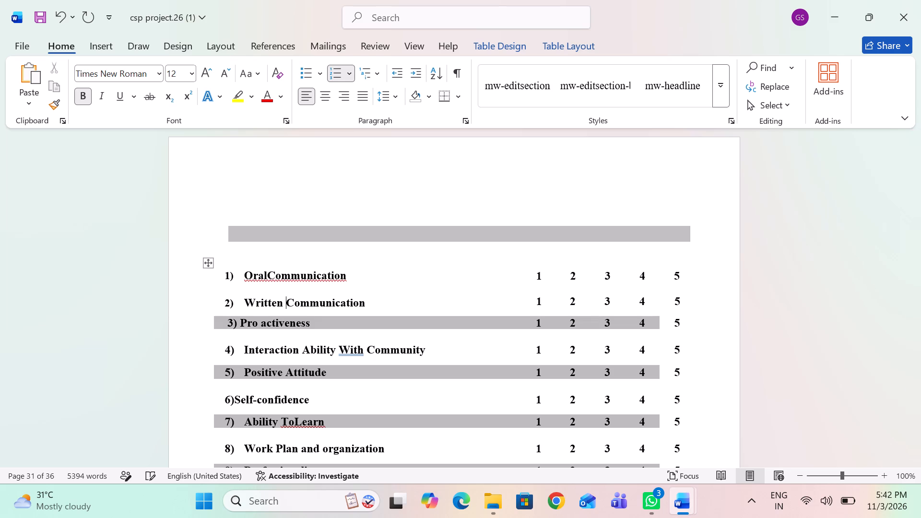
pyautogui.click(268, 273)
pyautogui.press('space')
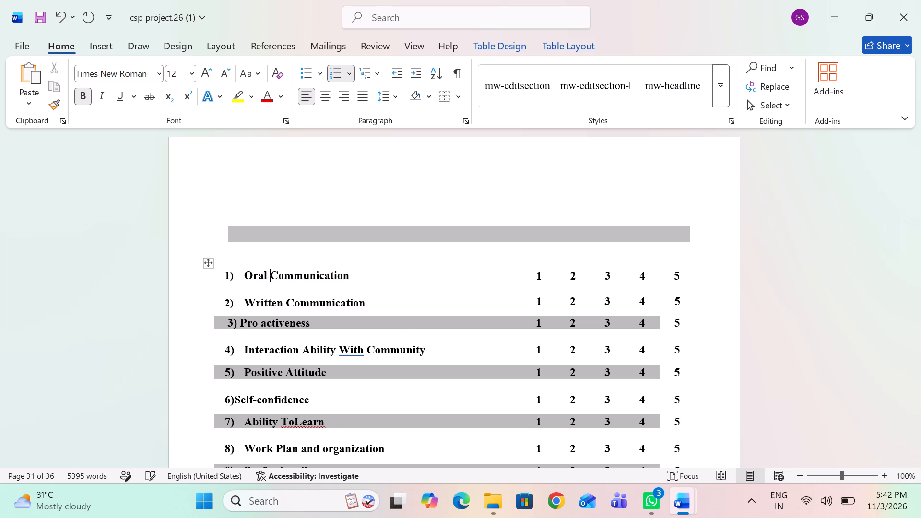
# Separate the words in the "Registration No" label above the Date of Evaluation with a space.
pyautogui.hscroll(2, 268, 273)
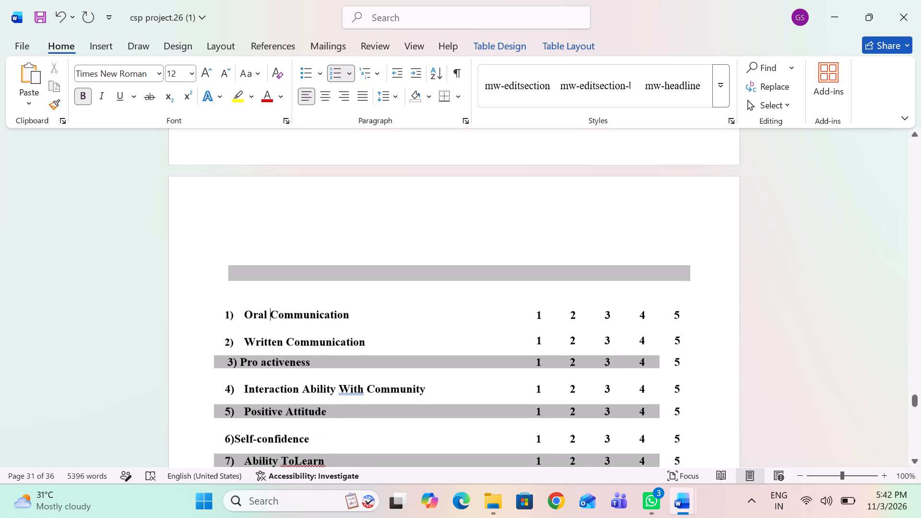
pyautogui.scroll(3, 268, 273)
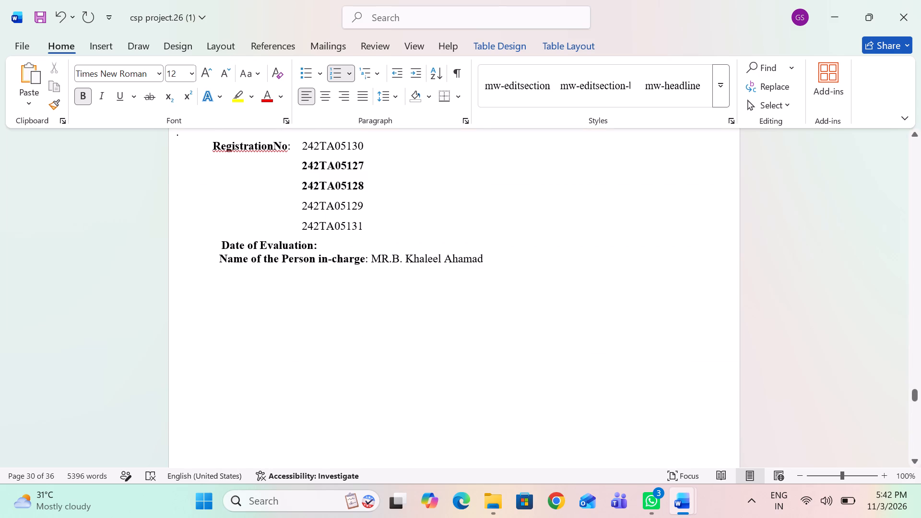
pyautogui.click(274, 147)
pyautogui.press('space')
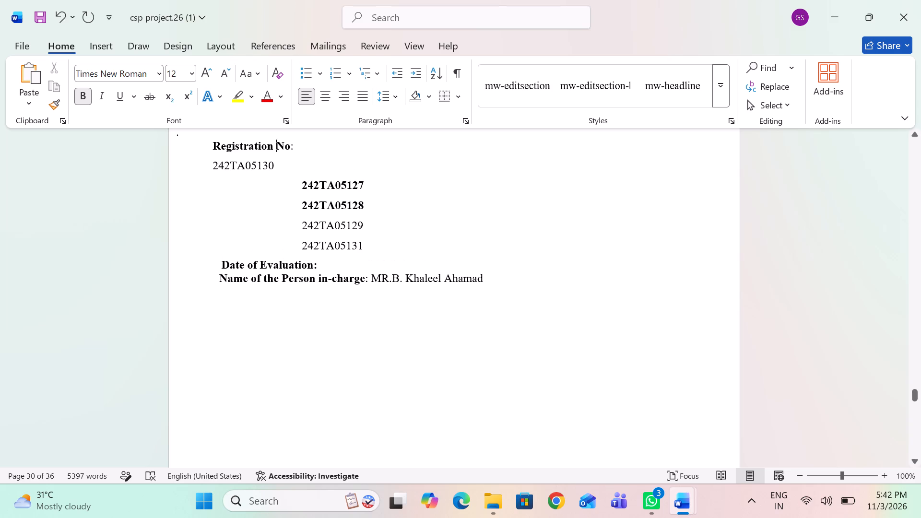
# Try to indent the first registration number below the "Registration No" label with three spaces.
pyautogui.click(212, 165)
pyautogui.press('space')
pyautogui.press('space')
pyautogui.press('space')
# Delete the first registration number and the three extra spaces before it under the "Registration No" label.
pyautogui.press('Right')
pyautogui.press('Right')
pyautogui.press('Right')
pyautogui.press('Right')
pyautogui.press('Right')
pyautogui.press('Right')
pyautogui.press('Right')
pyautogui.press('Right')
pyautogui.press('Right')
pyautogui.press('Right')
pyautogui.press('BackSpace')
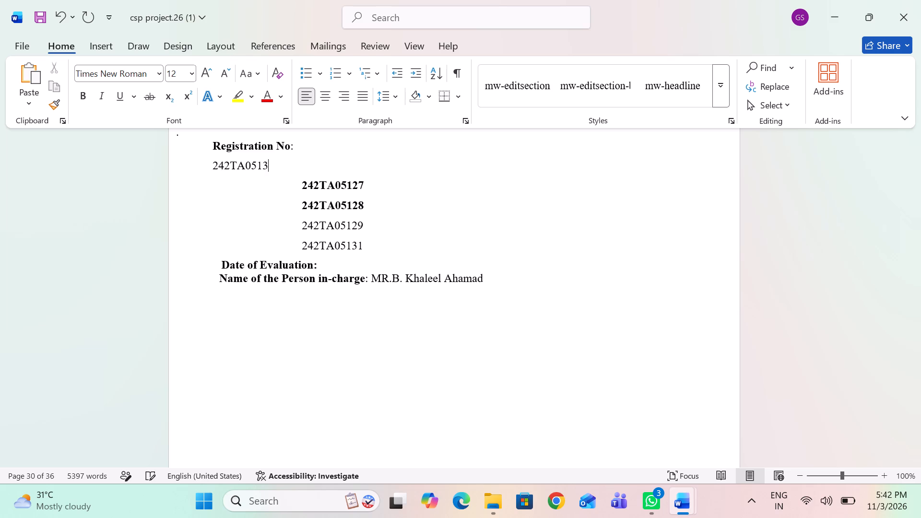
pyautogui.press('BackSpace')
pyautogui.press('BackSpace')
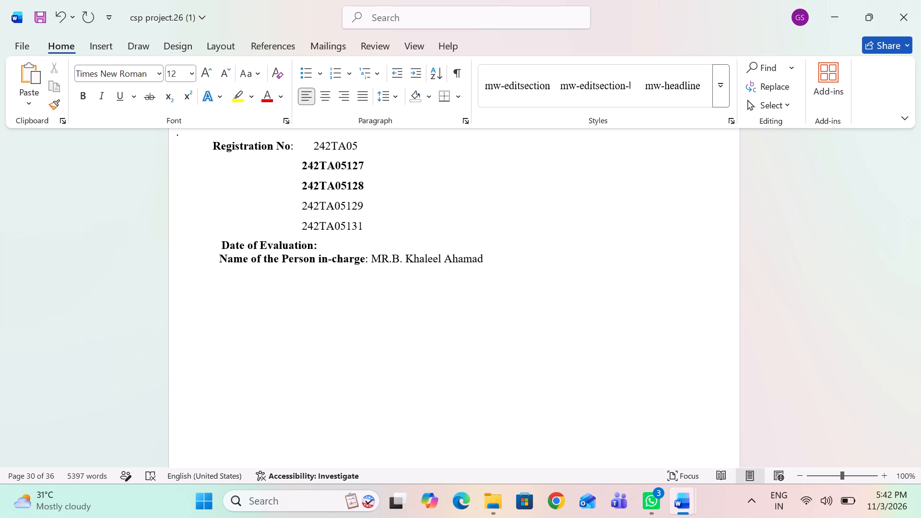
pyautogui.press('BackSpace')
pyautogui.press('BackSpace')
pyautogui.press('BackSpace')
pyautogui.press('BackSpace')
pyautogui.press('BackSpace')
pyautogui.press('BackSpace')
pyautogui.press('BackSpace')
pyautogui.press('BackSpace')
pyautogui.press('BackSpace')
pyautogui.press('BackSpace')
# Re-enter the first student's registration number and remove one space before it so it aligns beside "Registration No:".
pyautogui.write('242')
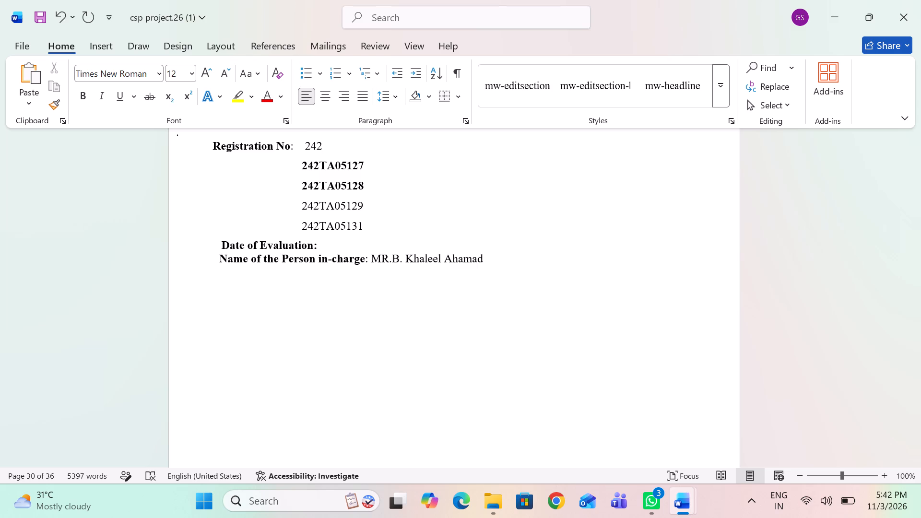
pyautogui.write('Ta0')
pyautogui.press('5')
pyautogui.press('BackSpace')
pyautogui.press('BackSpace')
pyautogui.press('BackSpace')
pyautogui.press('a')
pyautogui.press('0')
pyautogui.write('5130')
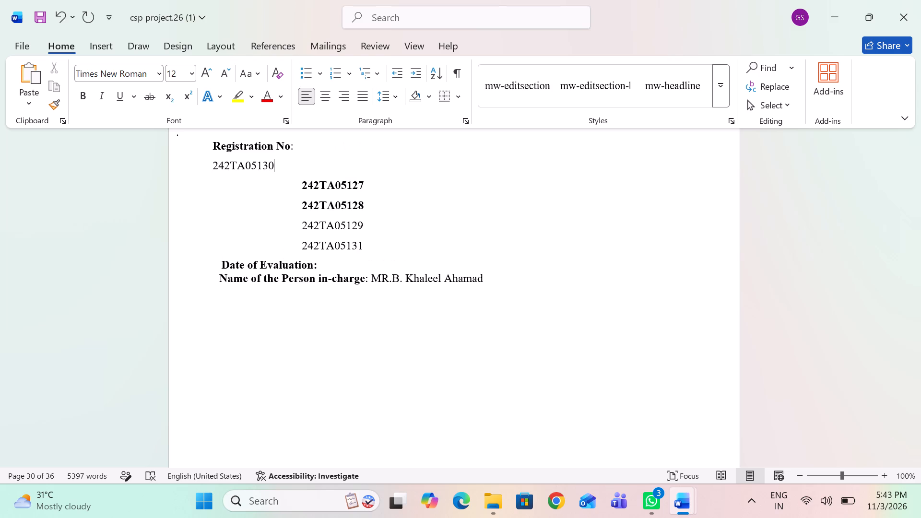
pyautogui.click(212, 165)
pyautogui.press('BackSpace')
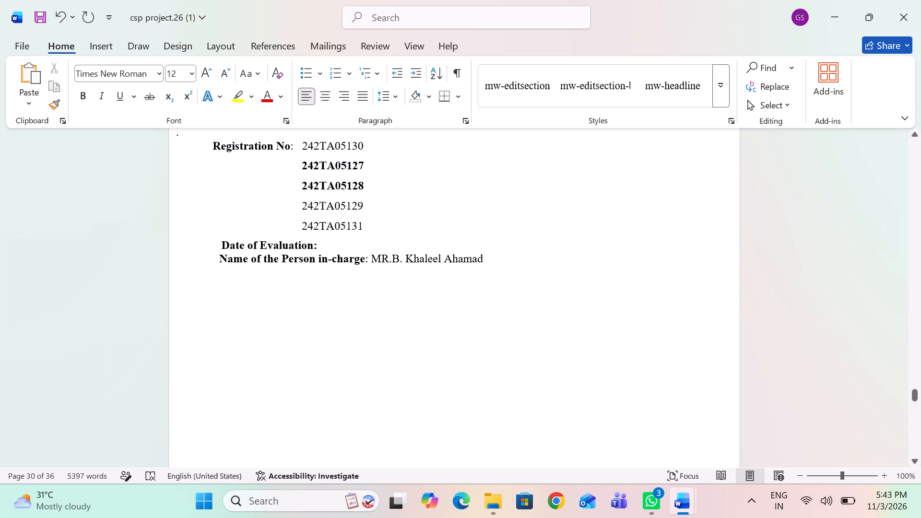
pyautogui.click(366, 142)
# Separate the words in the "StudentName" label on the self-evaluation page with a space.
pyautogui.scroll(2, 366, 231)
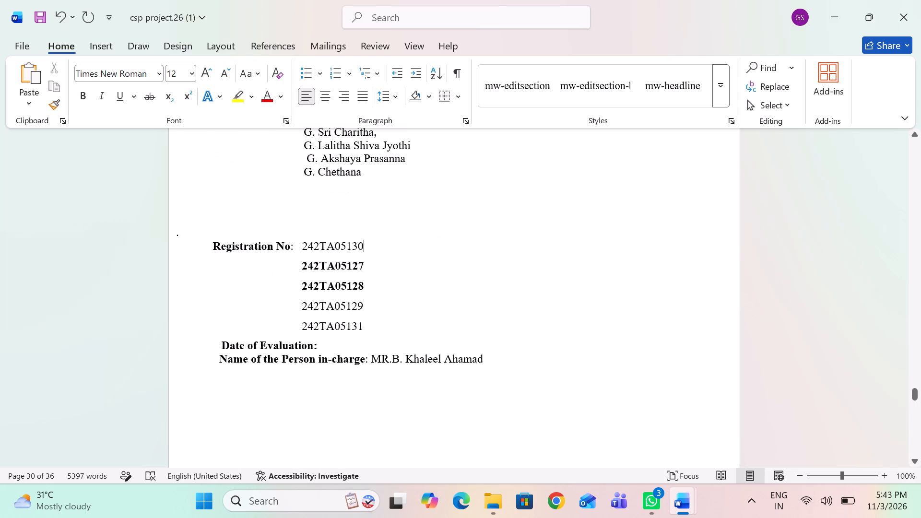
pyautogui.scroll(4, 366, 231)
pyautogui.scroll(-1, 366, 231)
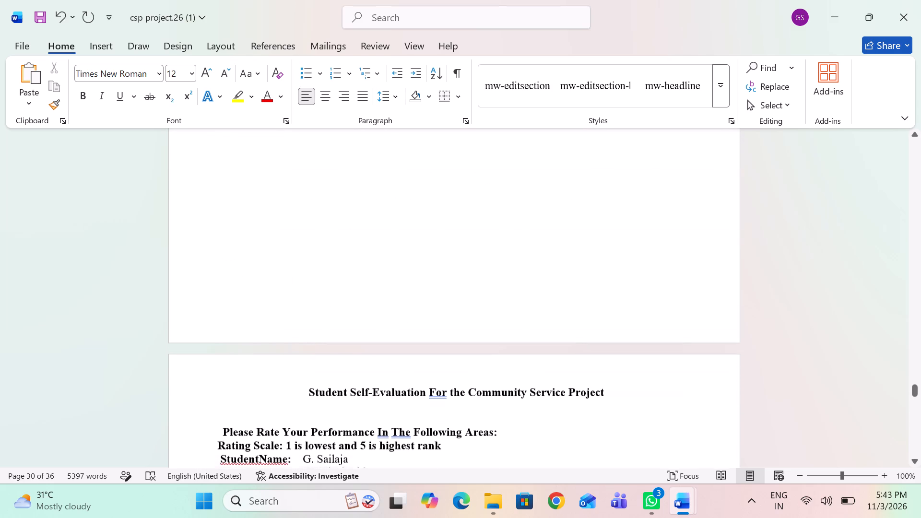
pyautogui.scroll(-2, 366, 231)
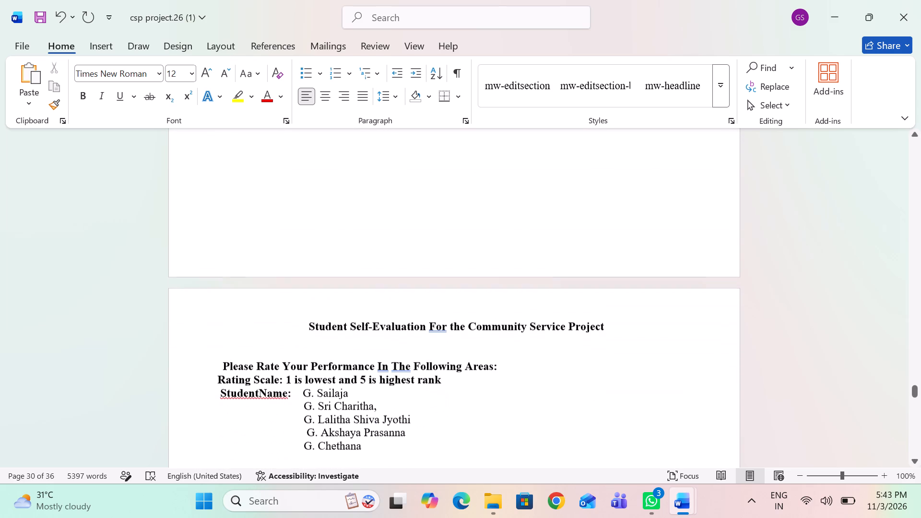
pyautogui.click(260, 397)
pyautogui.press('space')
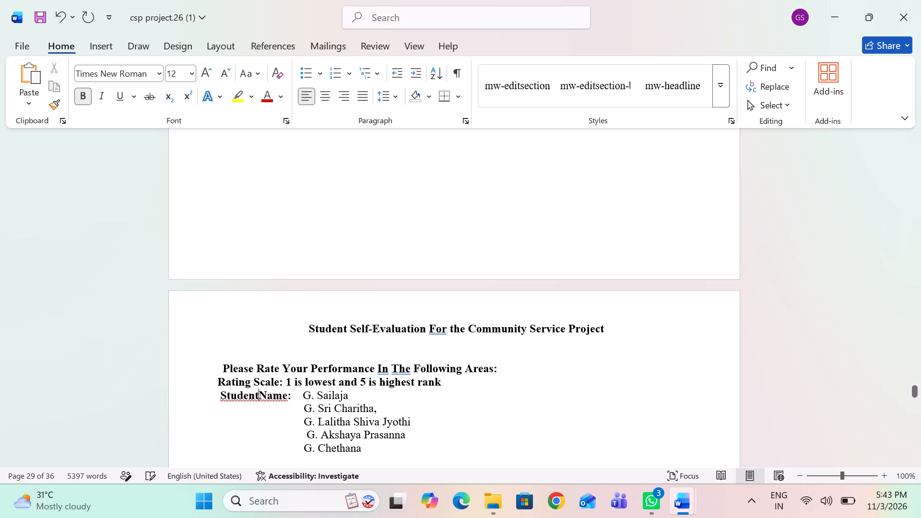
# Correct the Chapter 6 heading by adding a space between "CHAPTER" and "6" and removing the stray opening quotation mark.
pyautogui.hscroll(1, 260, 397)
pyautogui.scroll(2, 260, 397)
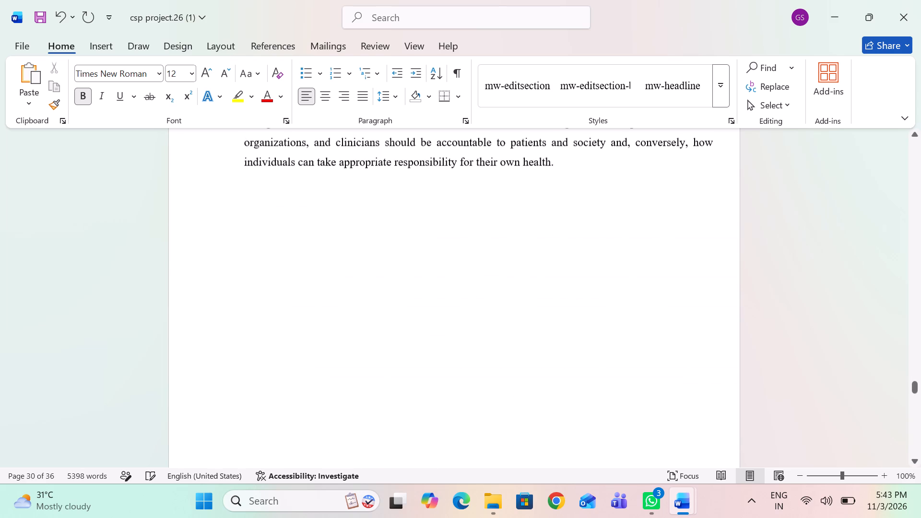
pyautogui.scroll(3, 260, 397)
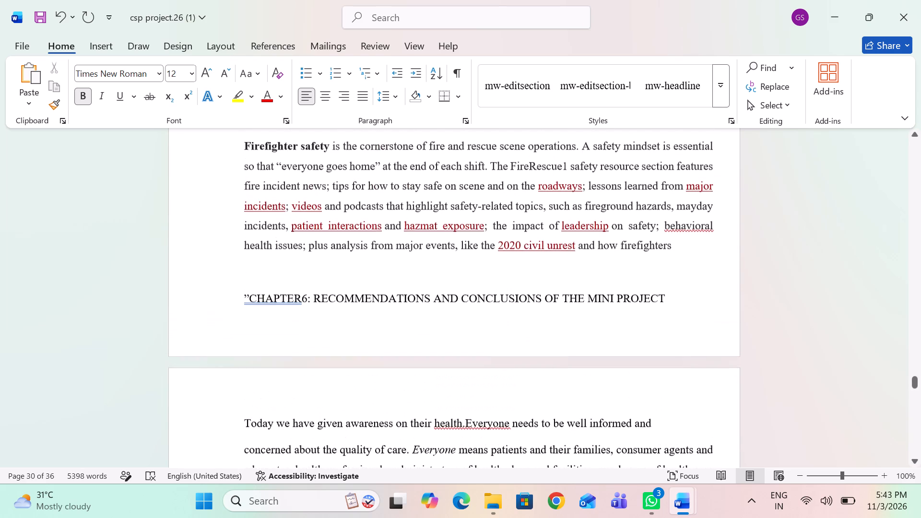
pyautogui.scroll(2, 260, 397)
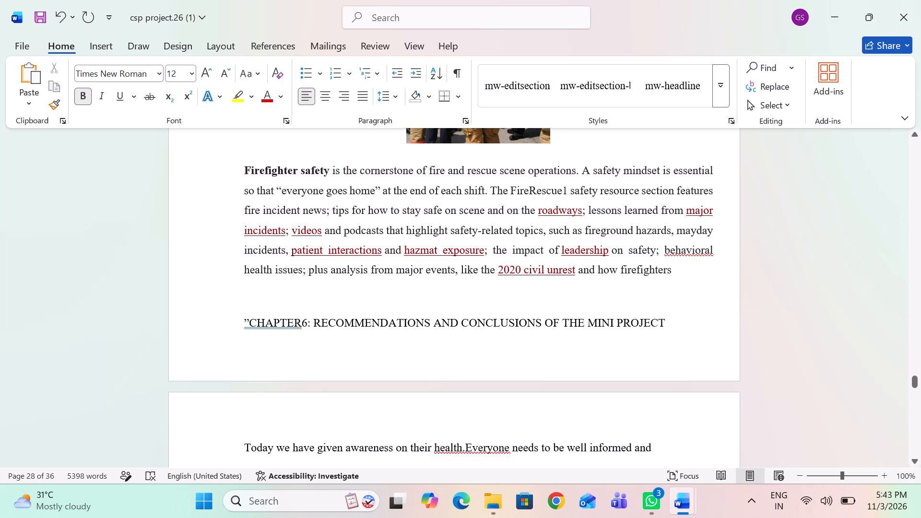
pyautogui.moveTo(303, 316); pyautogui.dragTo(314, 324)
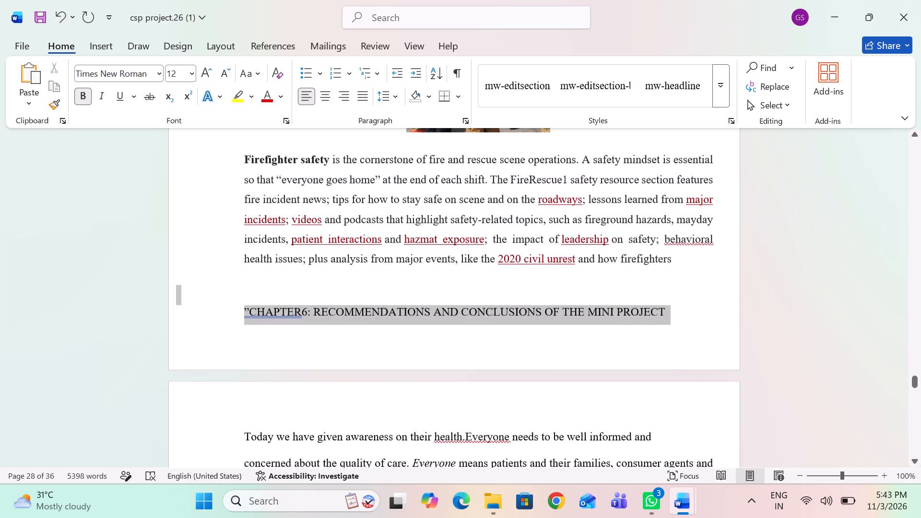
pyautogui.moveTo(314, 324); pyautogui.dragTo(312, 371)
pyautogui.click(312, 371)
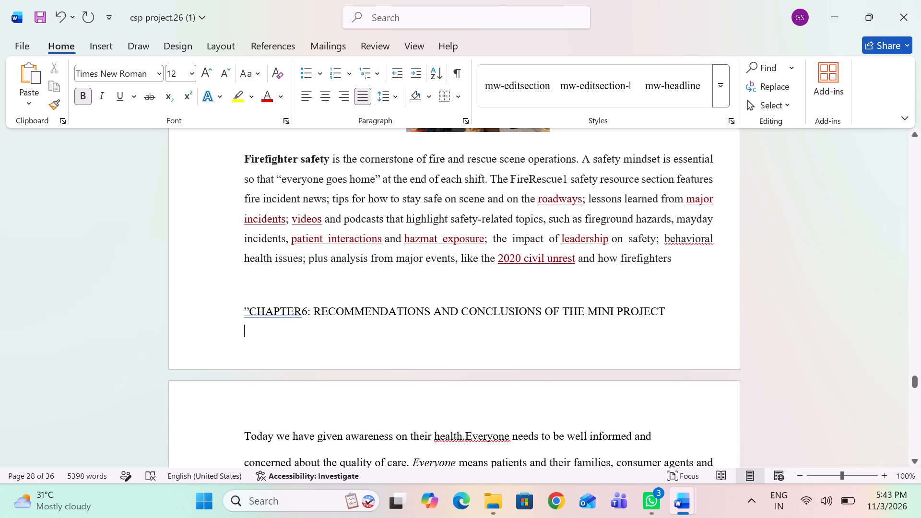
pyautogui.click(302, 310)
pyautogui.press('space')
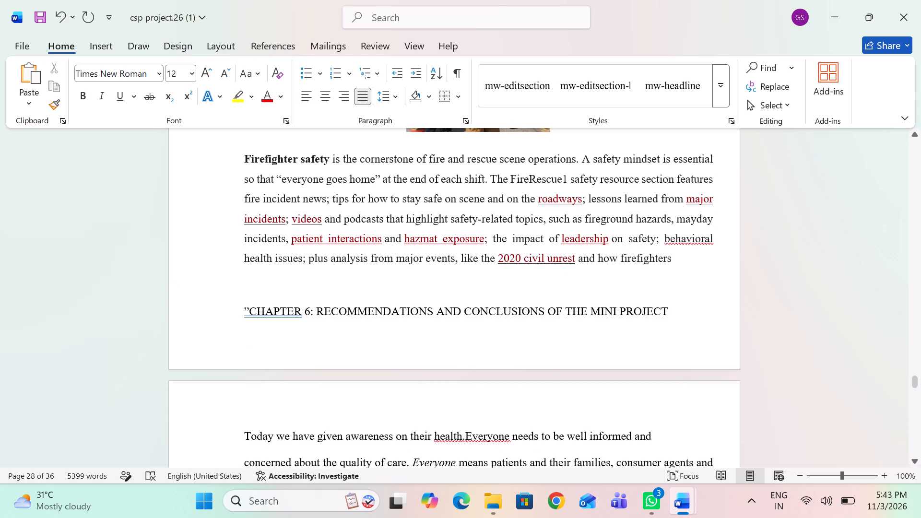
pyautogui.click(248, 309)
pyautogui.press('BackSpace')
# Review the report backwards from the Chapter 6 heading through the outcomes, activity logs, acknowledgement and certificate pages to the cover page.
pyautogui.scroll(4, 248, 309)
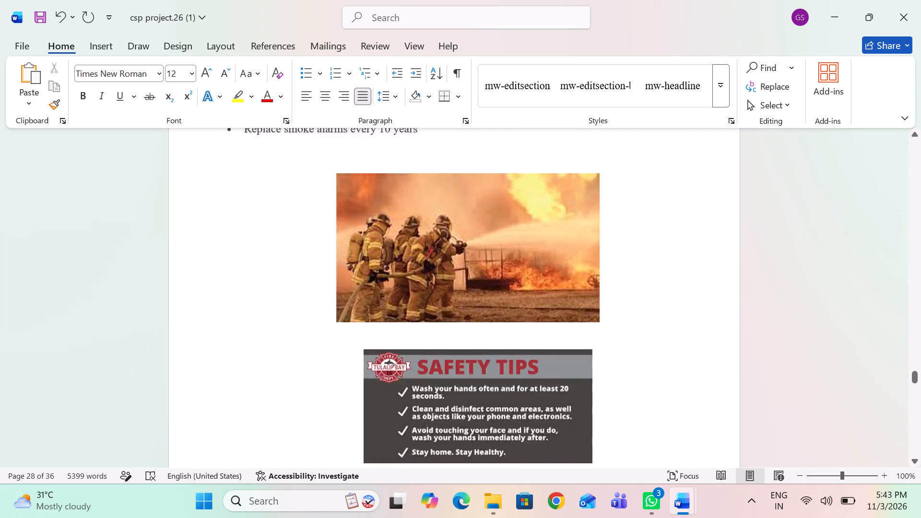
pyautogui.scroll(5, 248, 309)
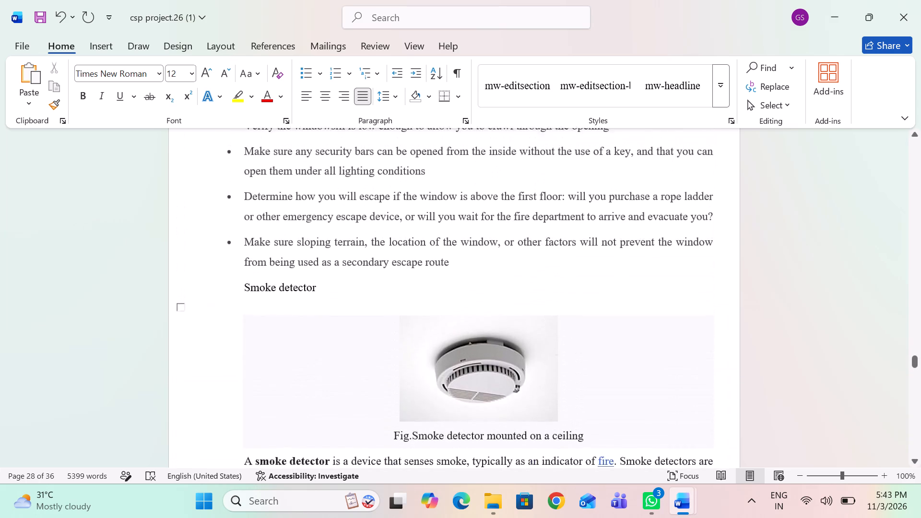
pyautogui.scroll(10, 248, 309)
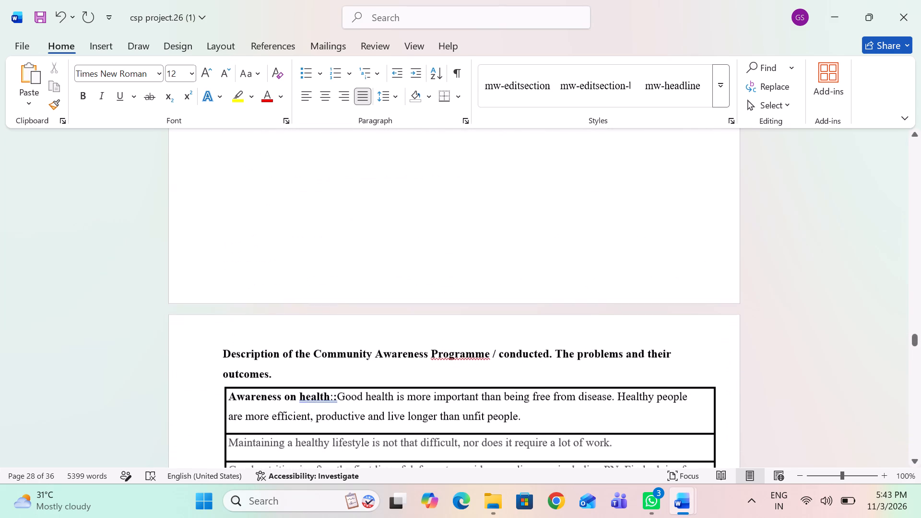
pyautogui.scroll(7, 248, 309)
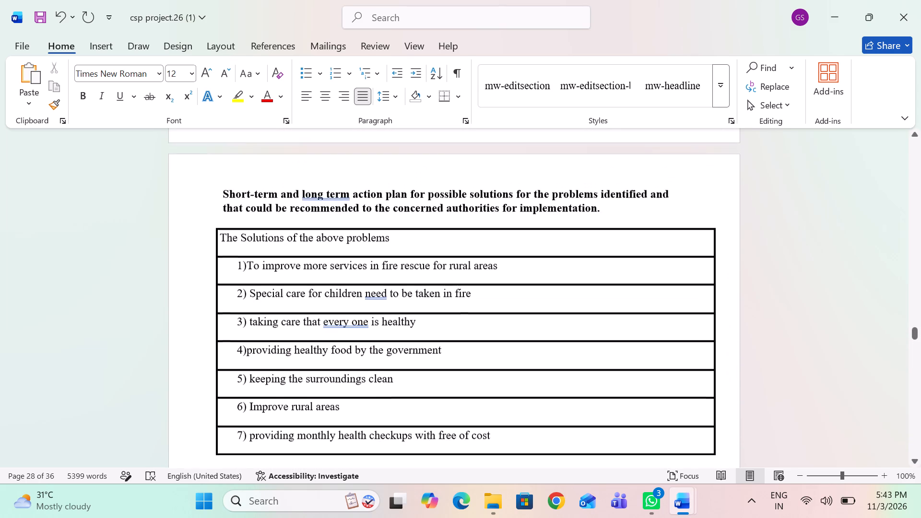
pyautogui.scroll(11, 248, 309)
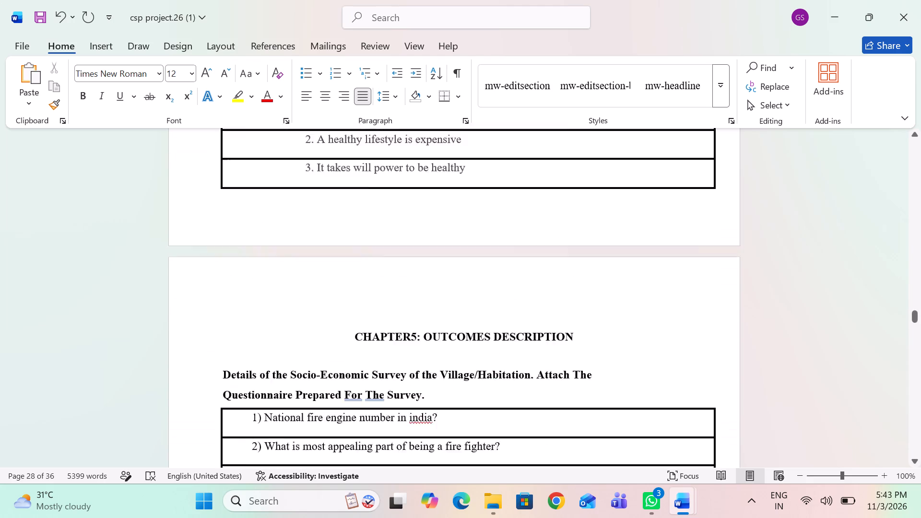
pyautogui.scroll(11, 248, 309)
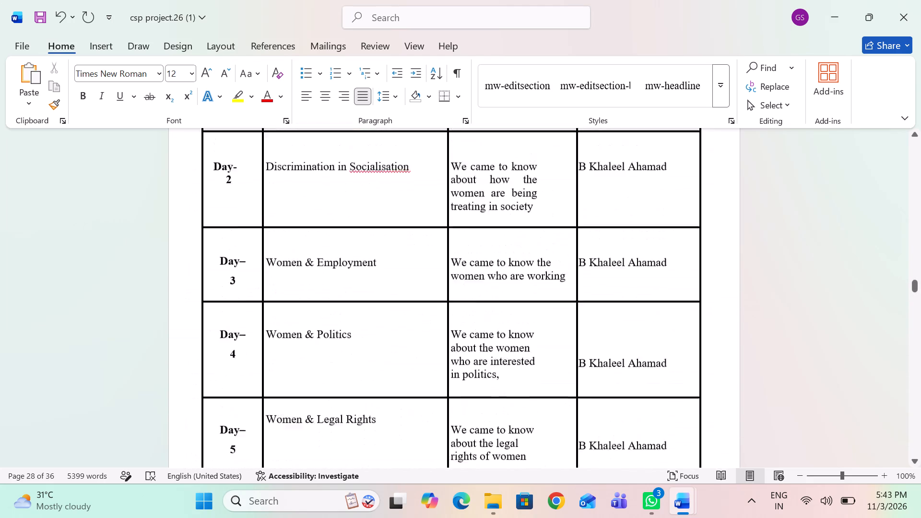
pyautogui.scroll(11, 248, 309)
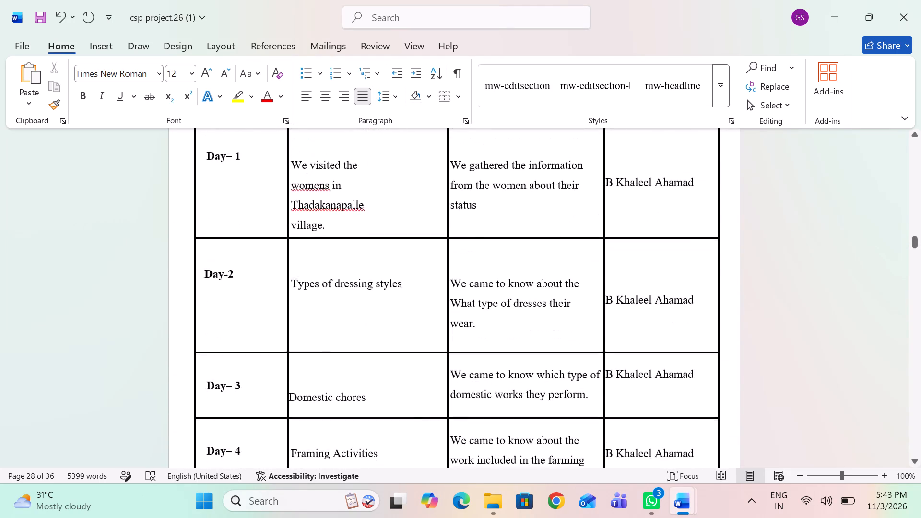
pyautogui.scroll(10, 248, 309)
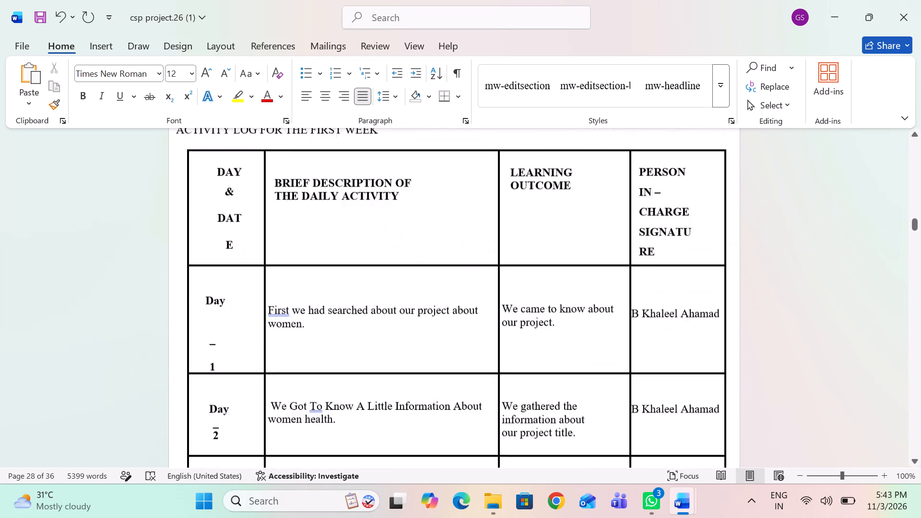
pyautogui.scroll(12, 248, 309)
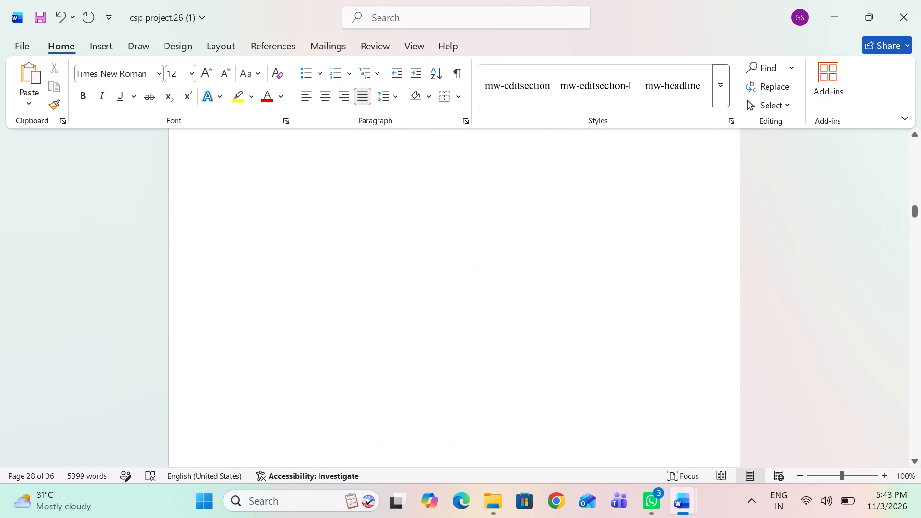
pyautogui.scroll(10, 248, 309)
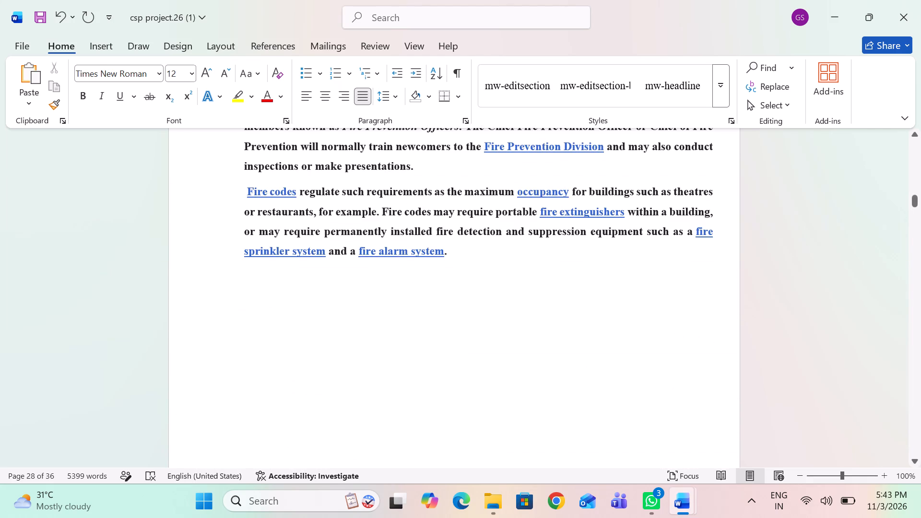
pyautogui.scroll(11, 247, 308)
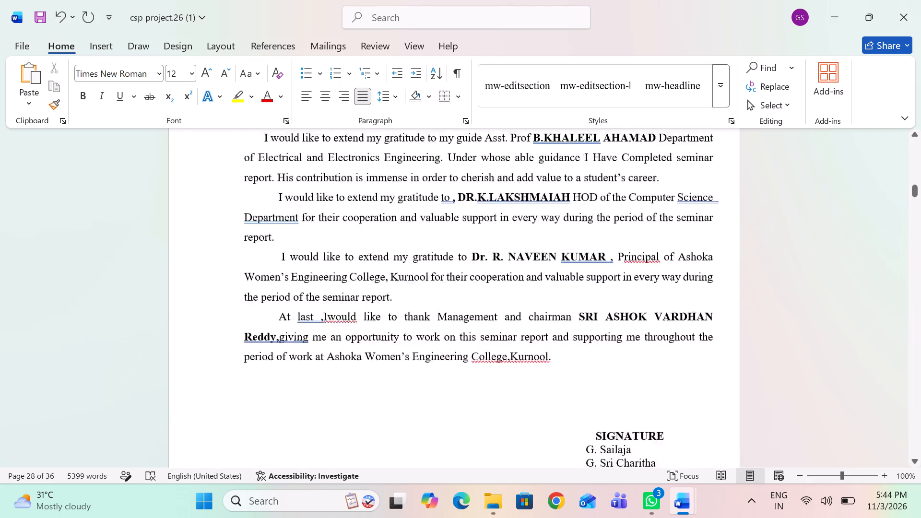
pyautogui.scroll(5, 247, 308)
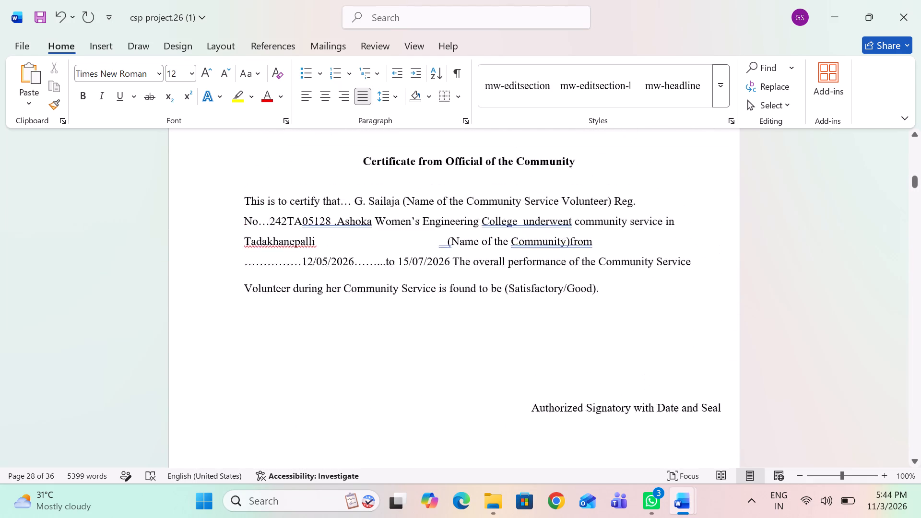
pyautogui.scroll(8, 247, 308)
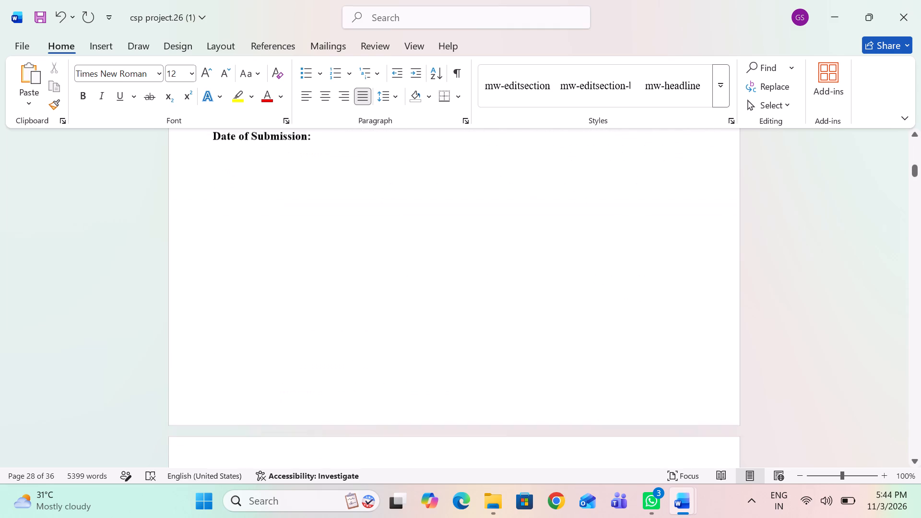
pyautogui.scroll(7, 247, 308)
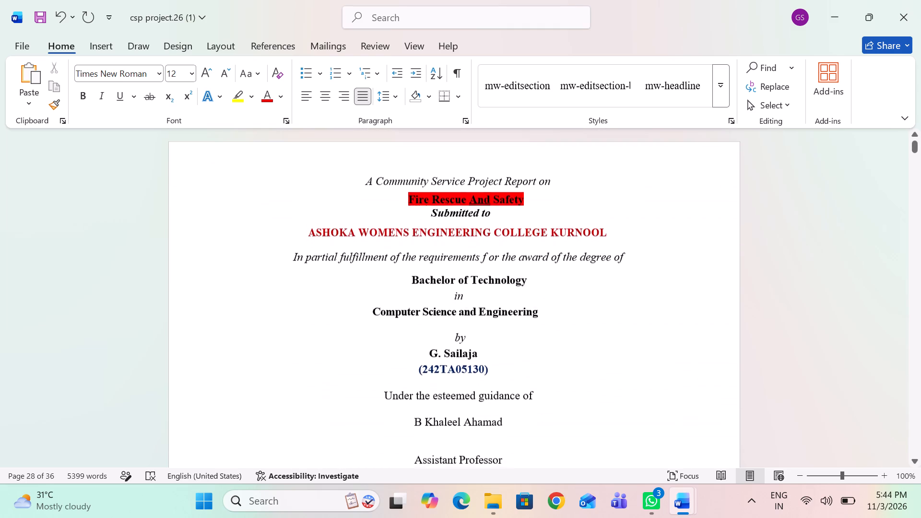
# Examine the cover page's department, college and year lines and the start of the Program Book page.
pyautogui.scroll(-5, 247, 308)
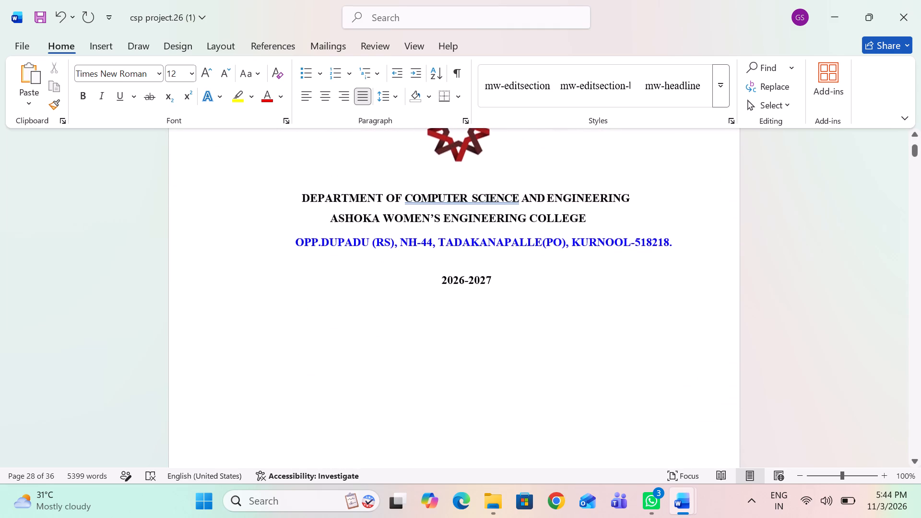
pyautogui.scroll(-3, 247, 308)
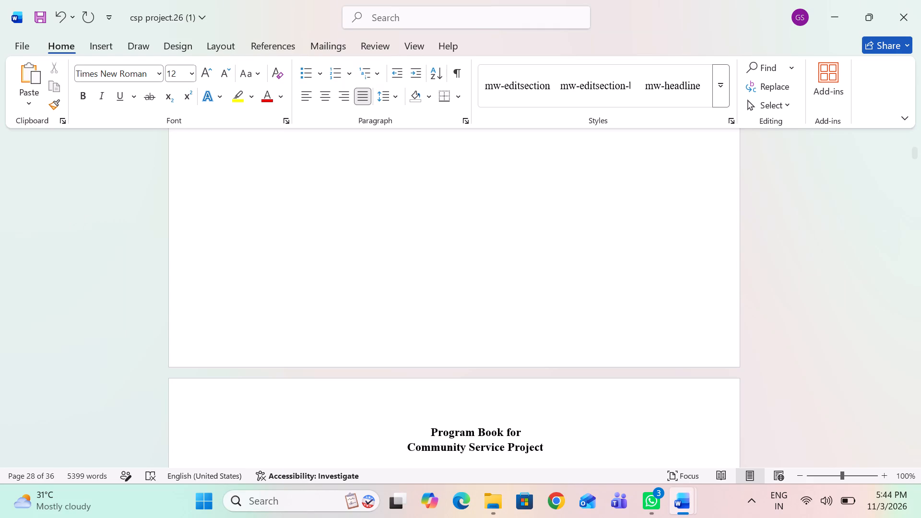
pyautogui.scroll(1, 247, 308)
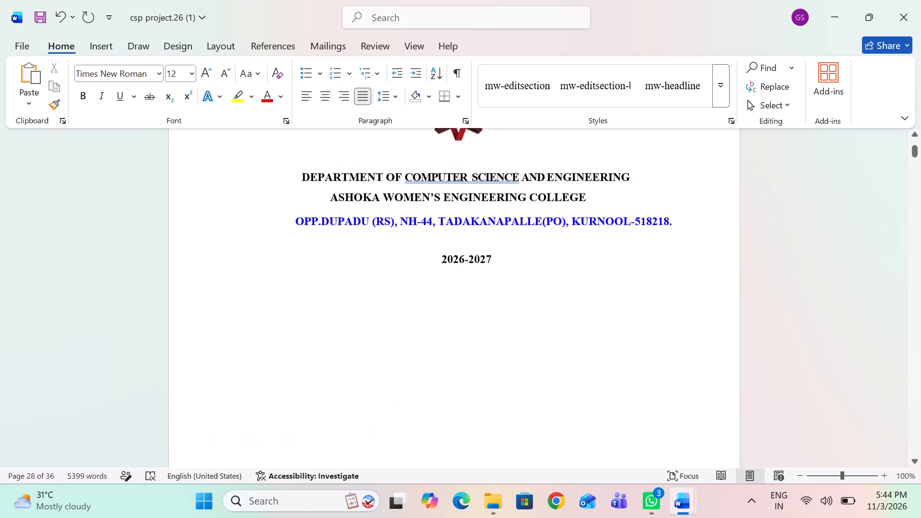
pyautogui.scroll(2, 247, 308)
pyautogui.scroll(-3, 247, 308)
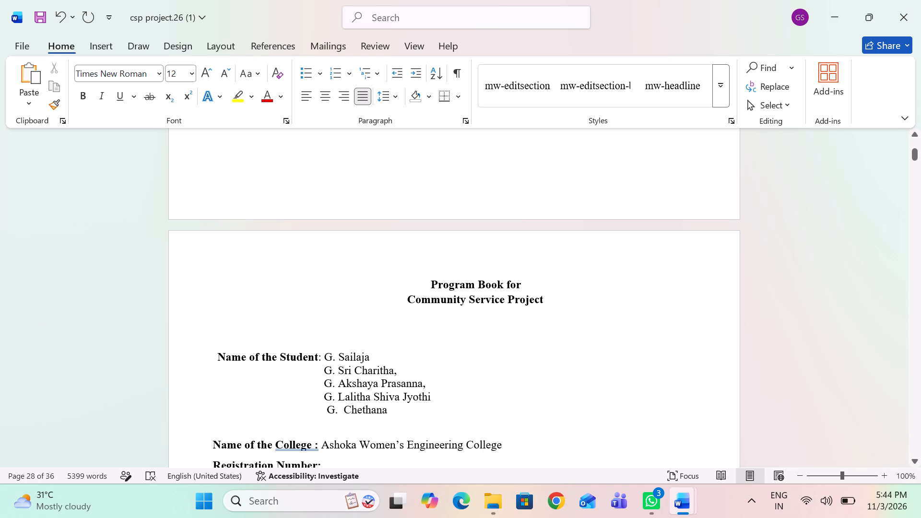
pyautogui.scroll(1, 434, 331)
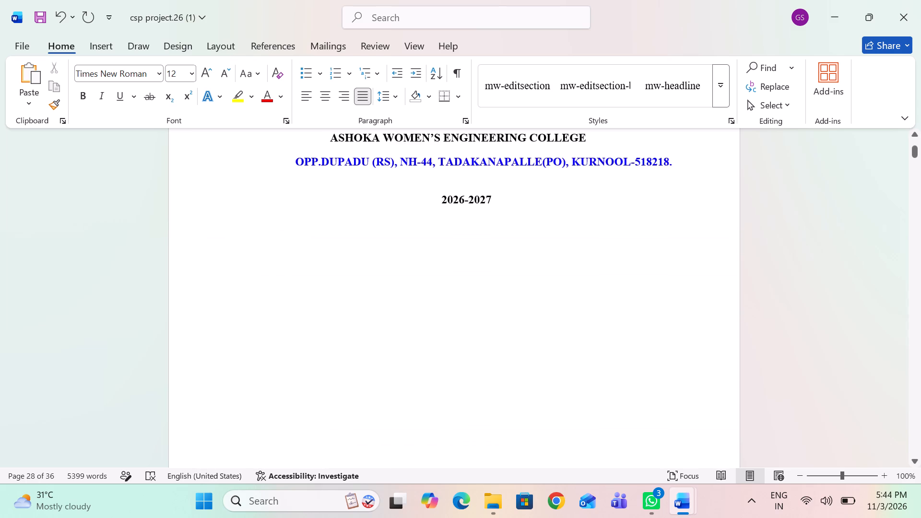
pyautogui.scroll(4, 434, 331)
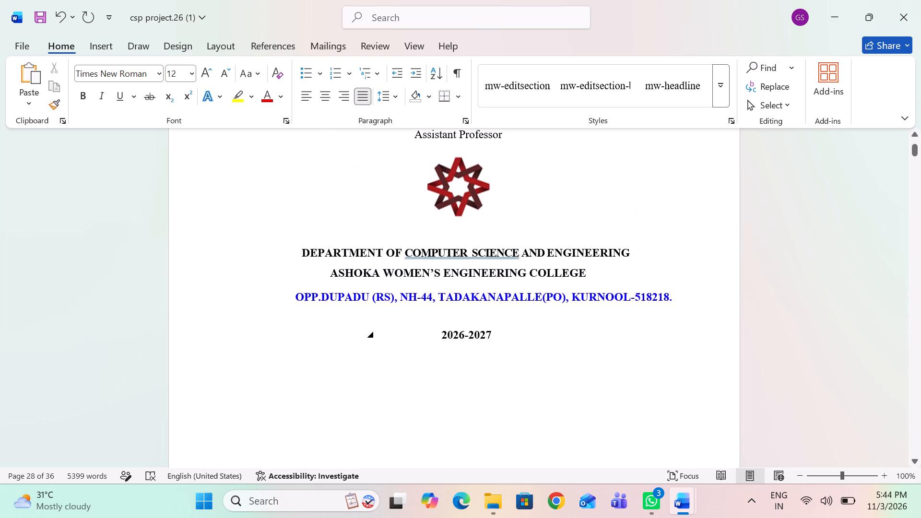
pyautogui.hscroll(1, 434, 331)
pyautogui.scroll(-2, 434, 331)
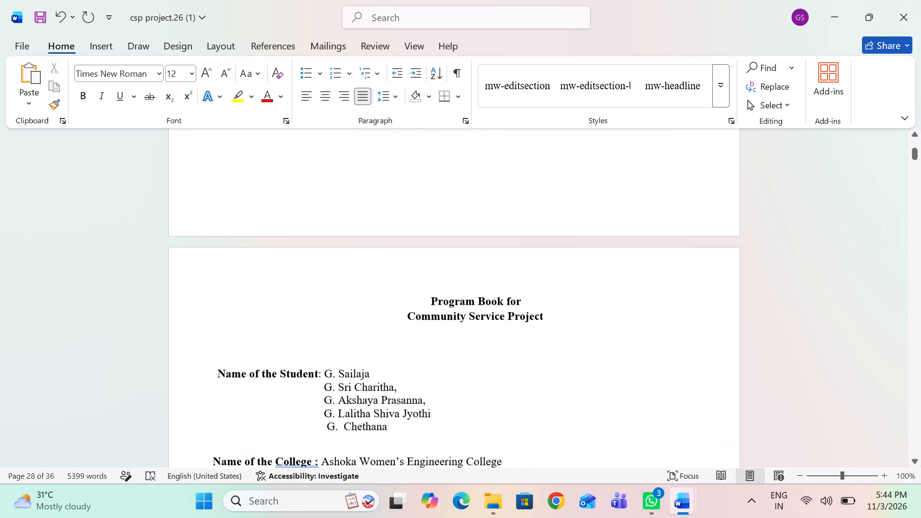
pyautogui.scroll(-3, 434, 331)
pyautogui.scroll(1, 434, 331)
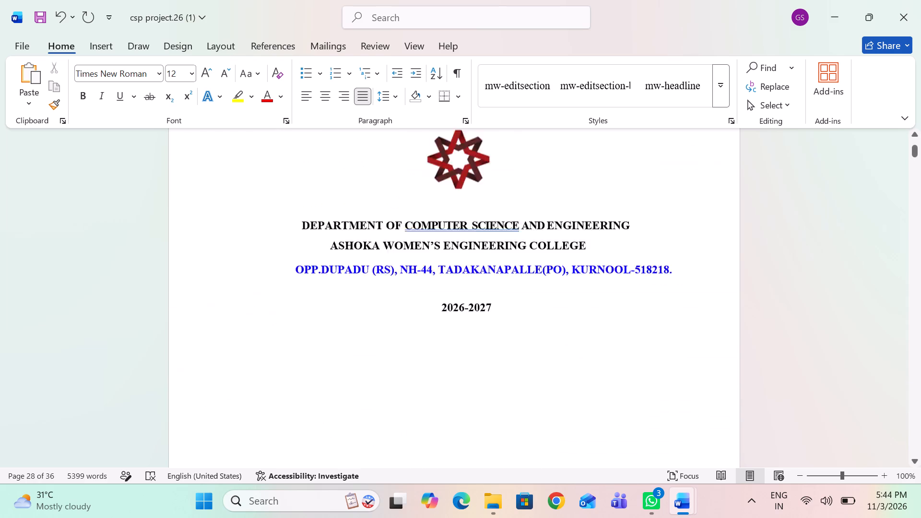
pyautogui.scroll(1, 434, 331)
pyautogui.scroll(-4, 434, 331)
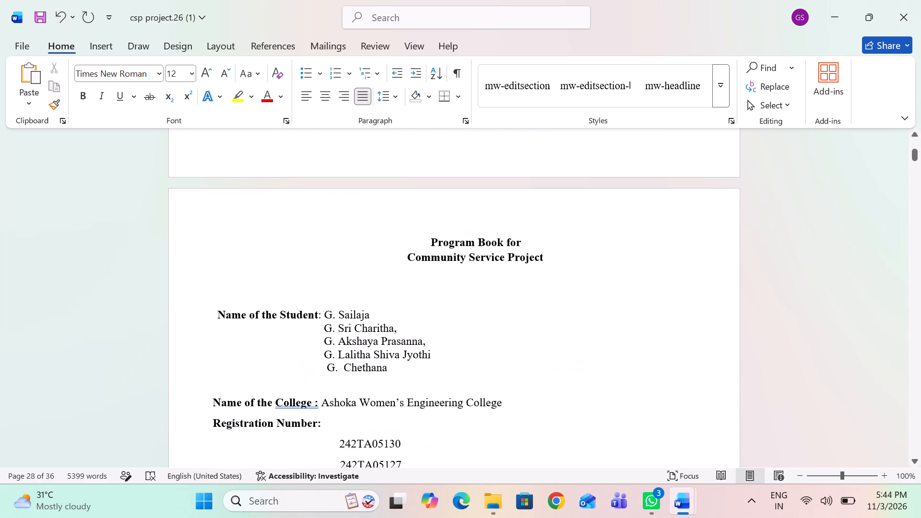
pyautogui.scroll(-3, 434, 331)
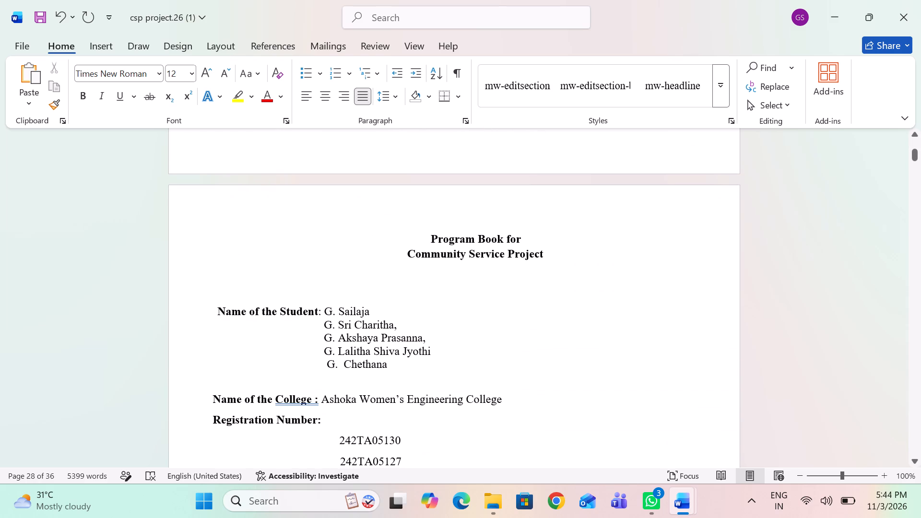
# Check the student names, registration numbers, CSP dates and community details on the Program Book and Community Service Project Report pages.
pyautogui.scroll(-1, 434, 331)
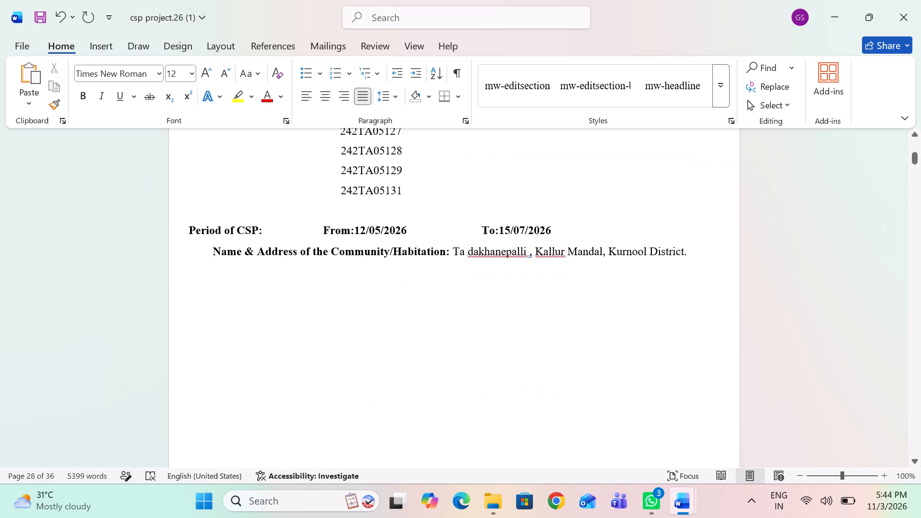
pyautogui.scroll(-1, 434, 331)
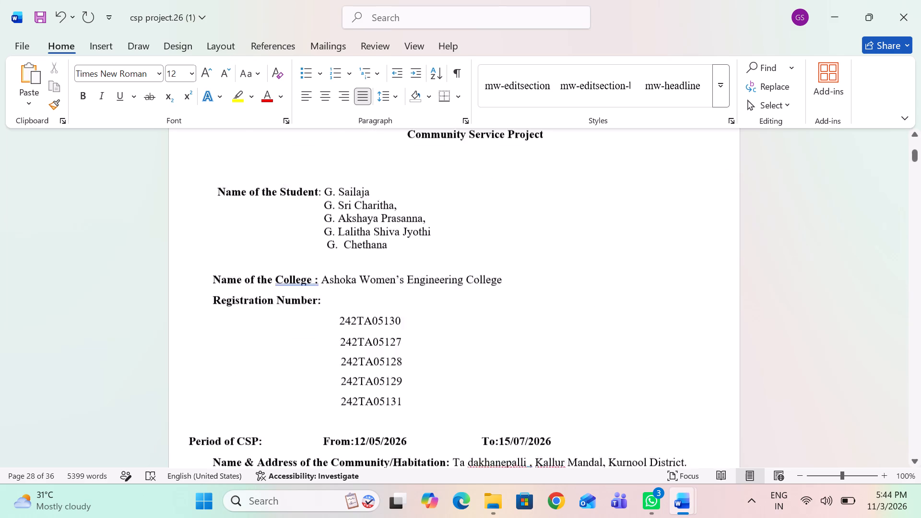
pyautogui.scroll(-3, 434, 331)
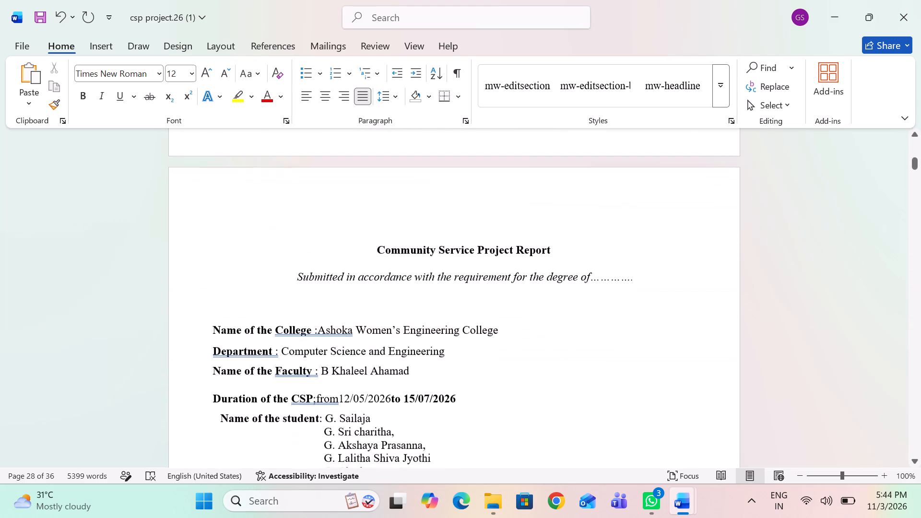
pyautogui.scroll(-3, 434, 331)
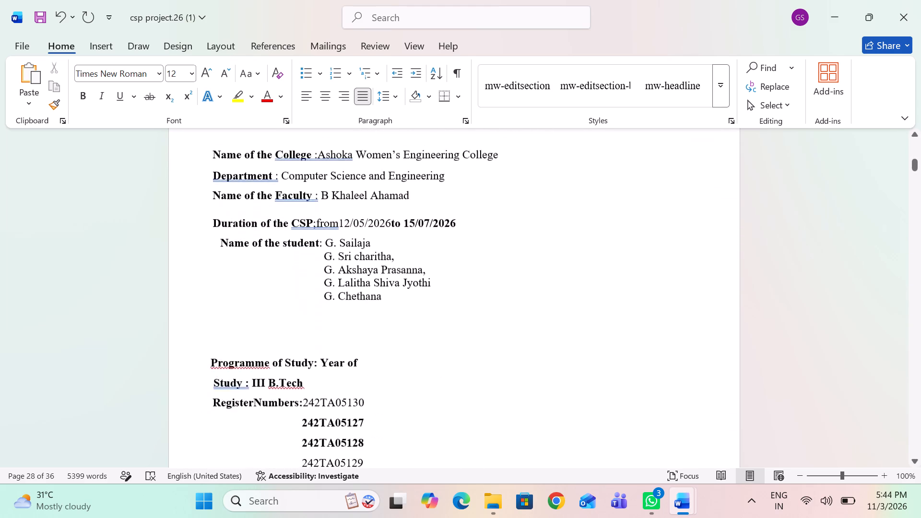
pyautogui.scroll(-3, 434, 331)
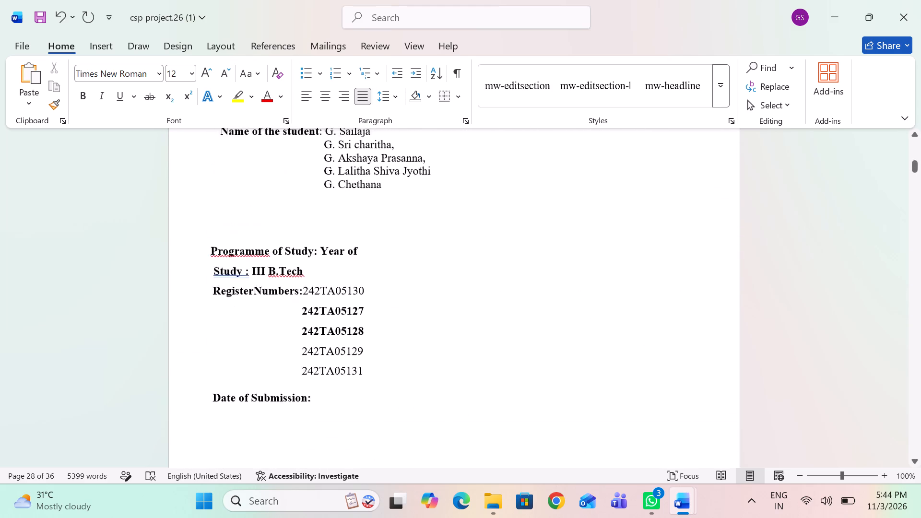
pyautogui.scroll(-1, 434, 331)
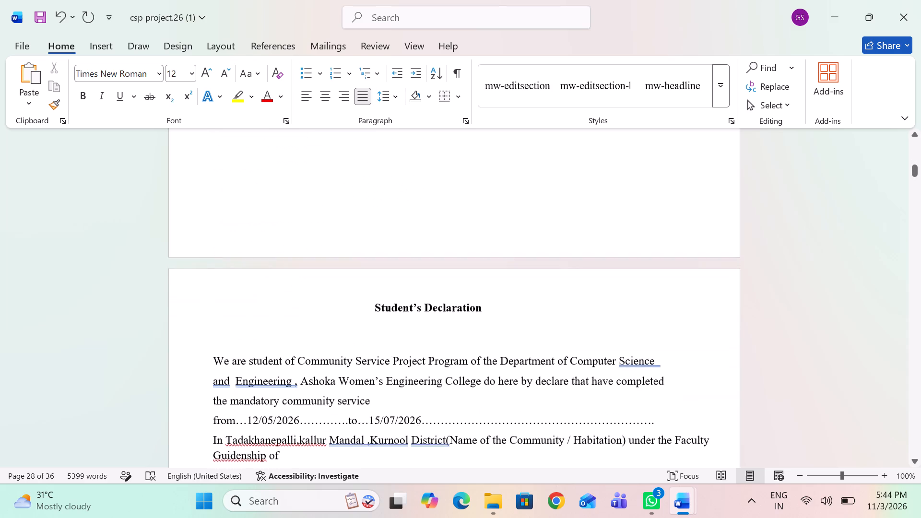
pyautogui.scroll(2, 434, 331)
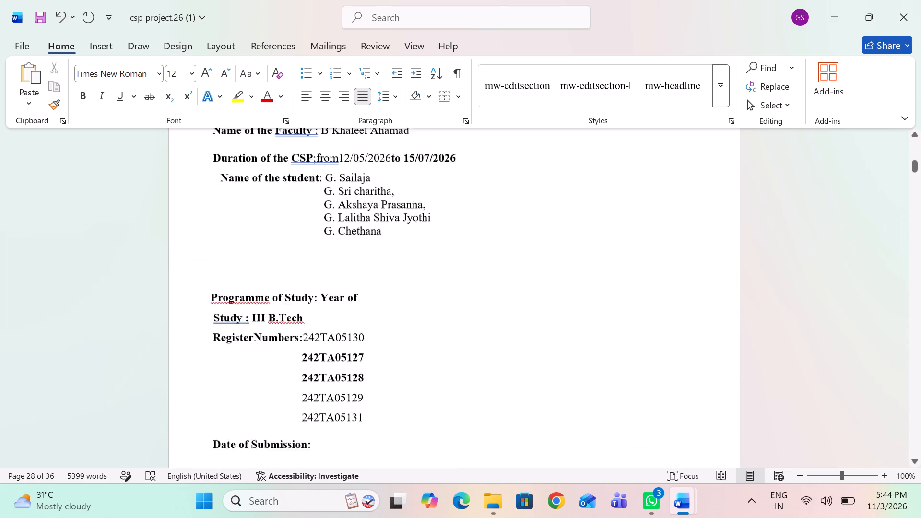
pyautogui.scroll(4, 434, 331)
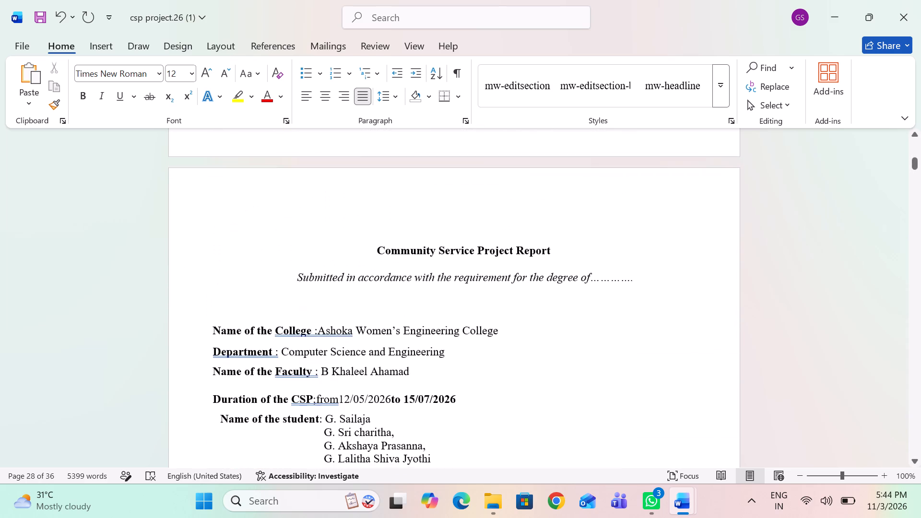
pyautogui.scroll(2, 434, 331)
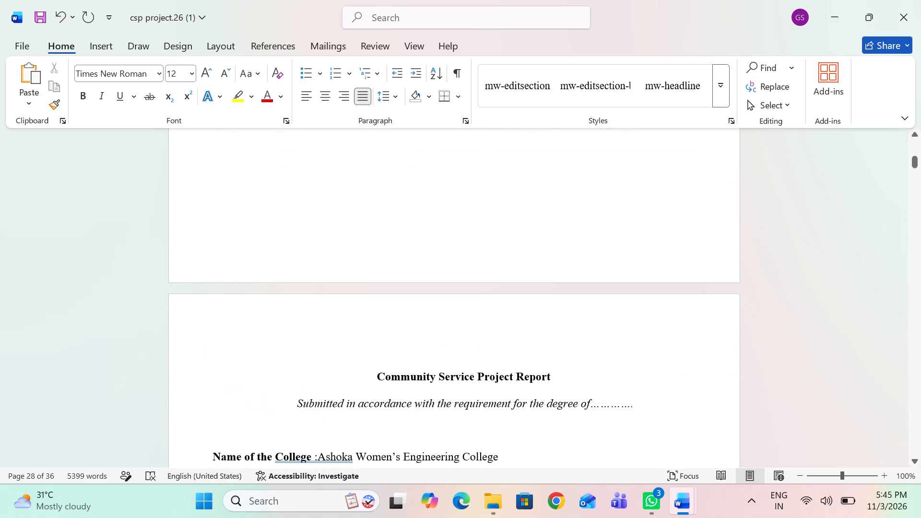
pyautogui.scroll(4, 434, 331)
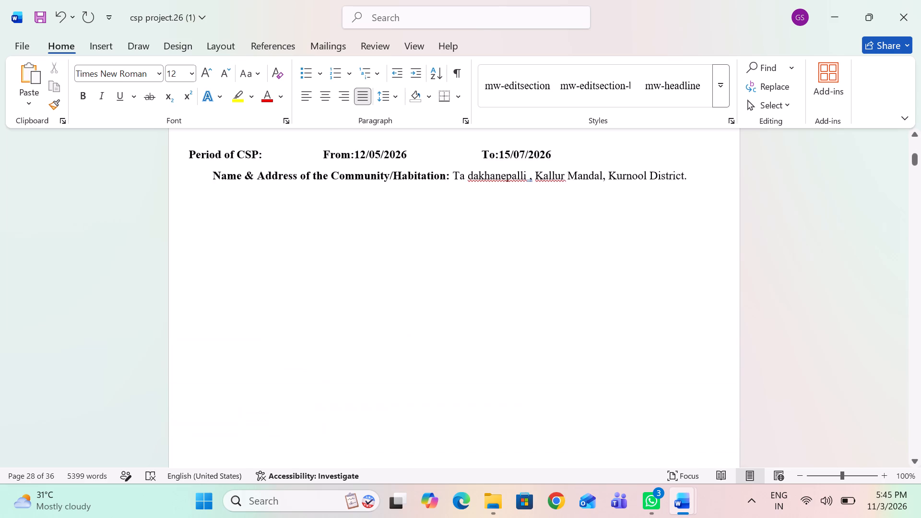
pyautogui.scroll(2, 434, 331)
pyautogui.scroll(-1, 434, 331)
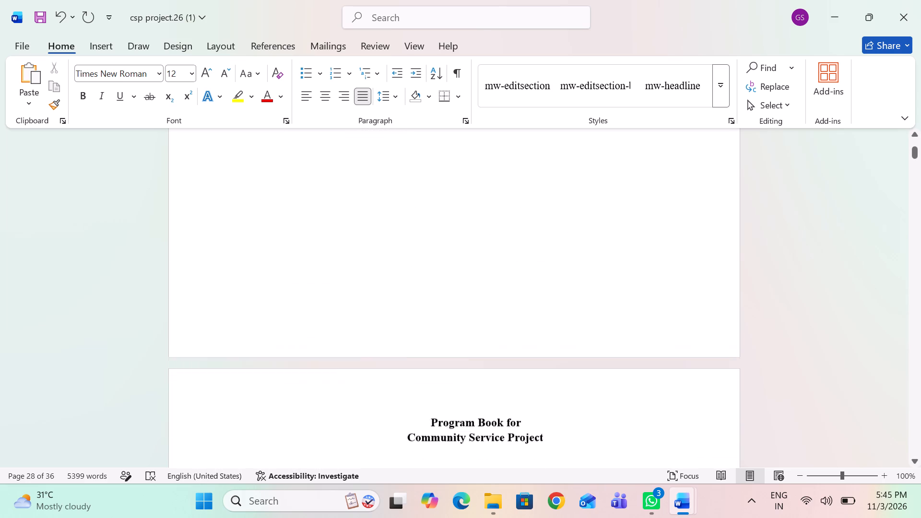
# Review the Student's Declaration and community certificate pages, returning to the names and register numbers on the Community Service Project Report page.
pyautogui.scroll(-2, 434, 331)
pyautogui.scroll(1, 434, 331)
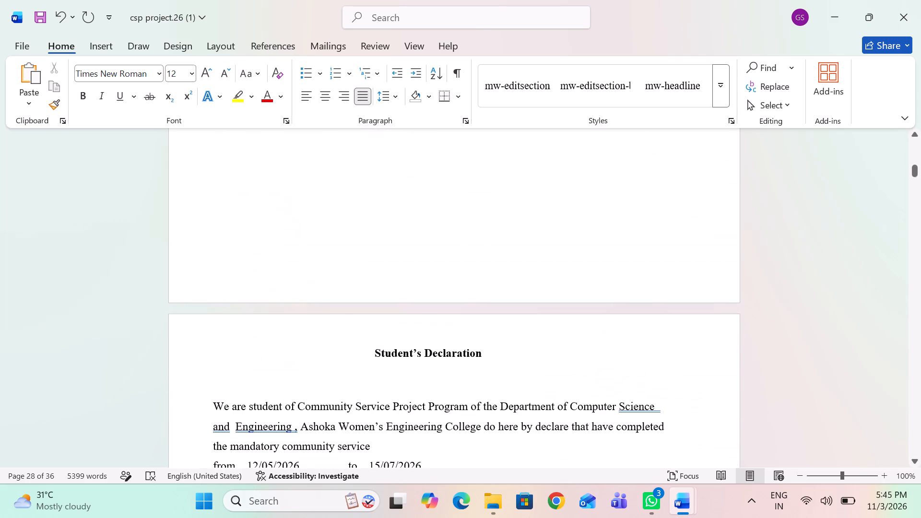
pyautogui.scroll(-4, 434, 331)
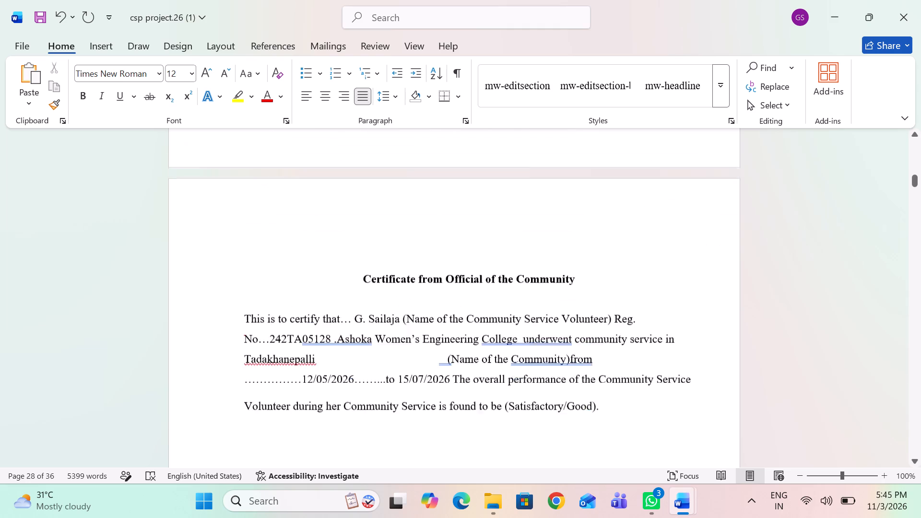
pyautogui.scroll(3, 434, 331)
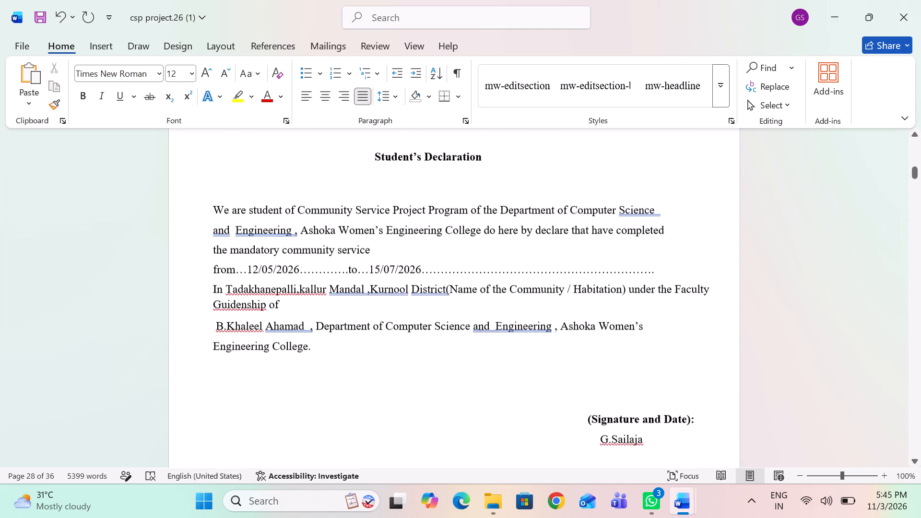
pyautogui.scroll(3, 434, 331)
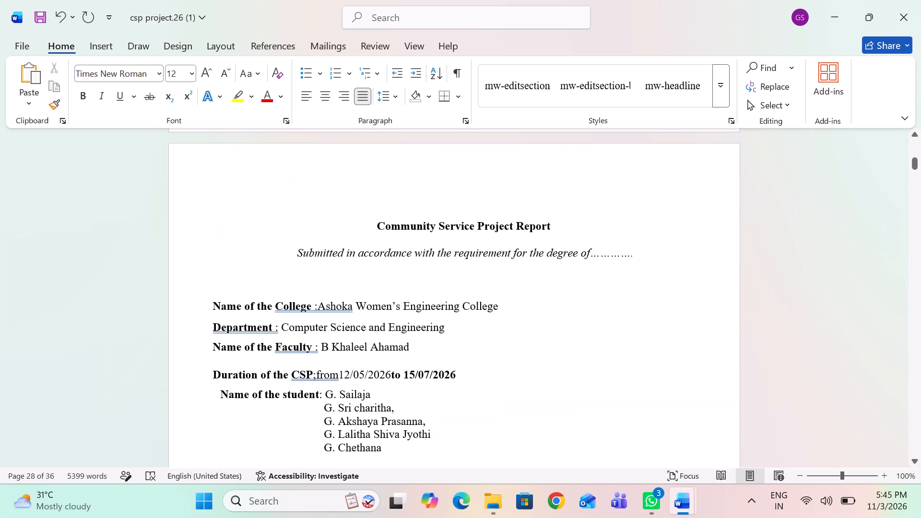
pyautogui.scroll(1, 434, 331)
pyautogui.scroll(-1, 434, 331)
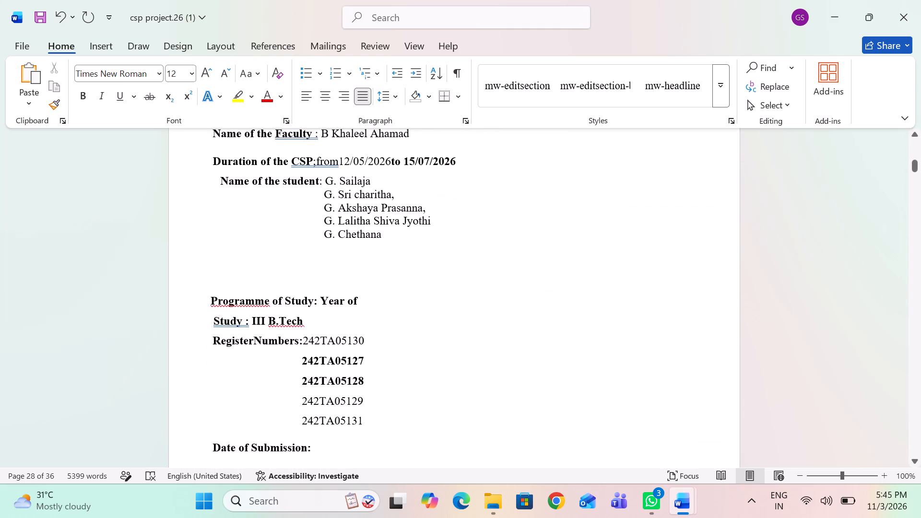
pyautogui.scroll(-1, 434, 331)
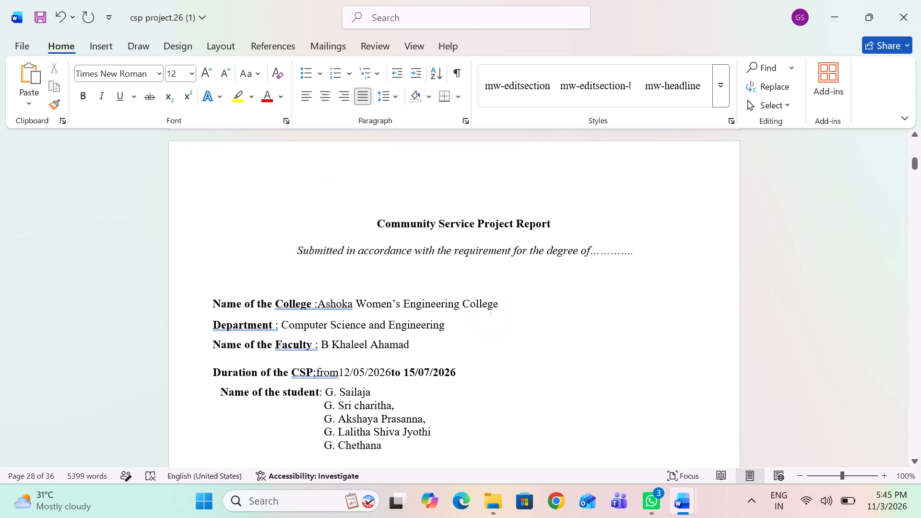
# Copy the Community Service Project Report page text, from its title to "Date of Submission:", and paste it below the Program Book page's community address.
pyautogui.moveTo(375, 226); pyautogui.dragTo(501, 502)
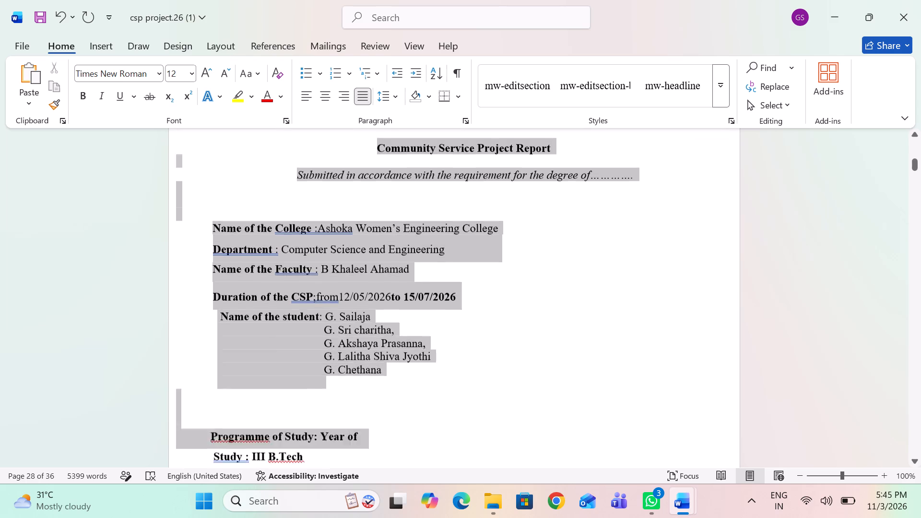
pyautogui.moveTo(501, 502); pyautogui.dragTo(369, 168)
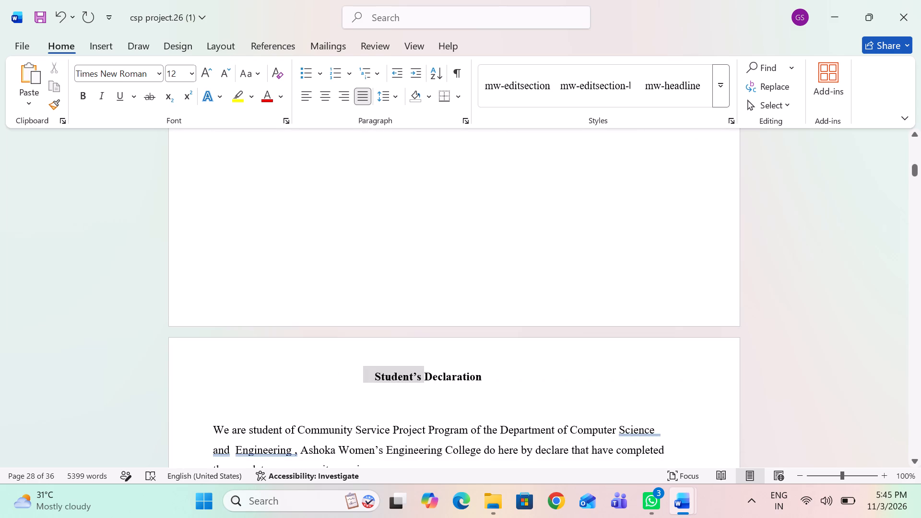
pyautogui.moveTo(369, 168); pyautogui.dragTo(382, 192)
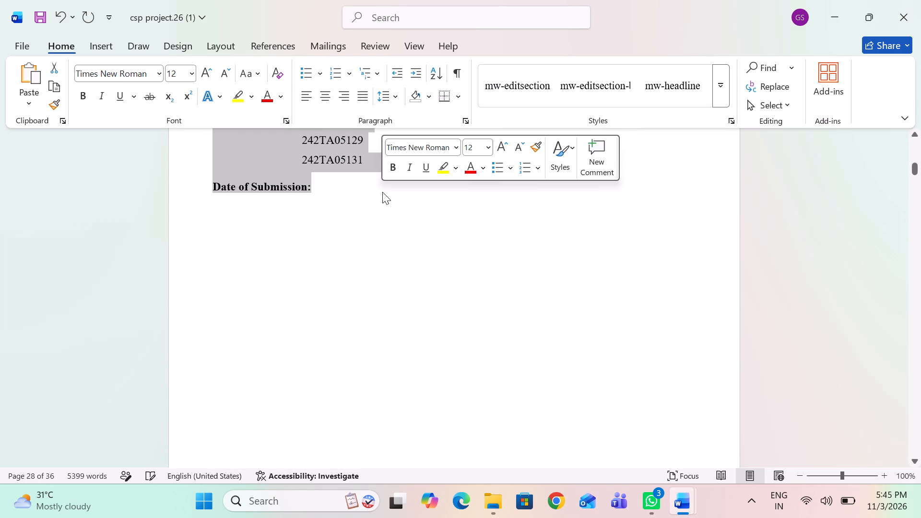
pyautogui.hotkey('ctrl', 'c')
pyautogui.scroll(1, 382, 192)
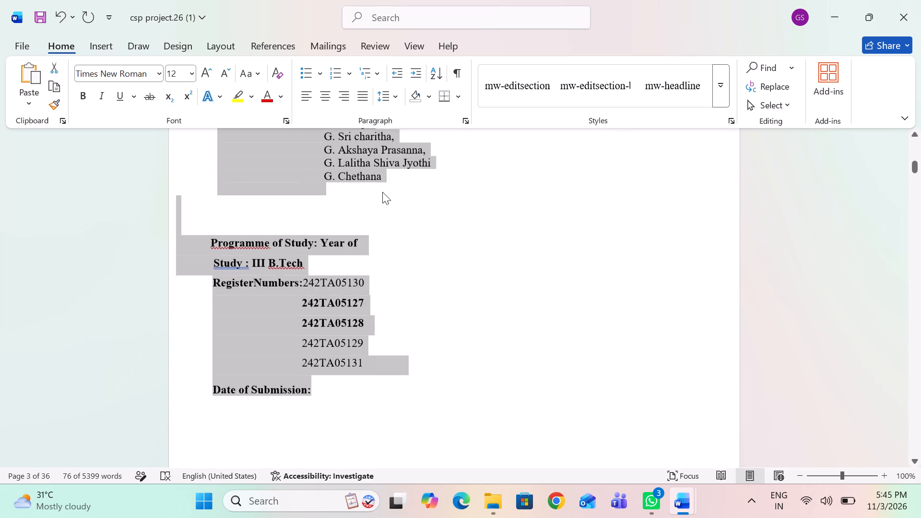
pyautogui.scroll(7, 382, 192)
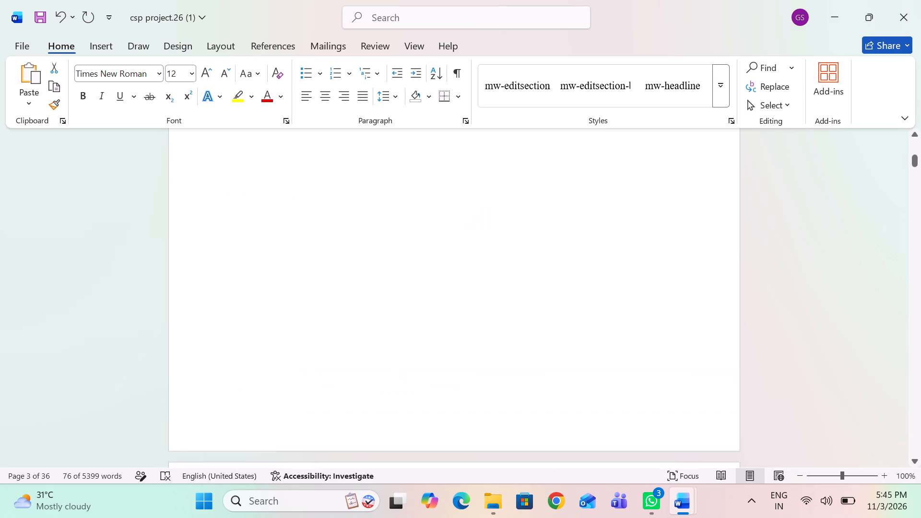
pyautogui.scroll(3, 382, 192)
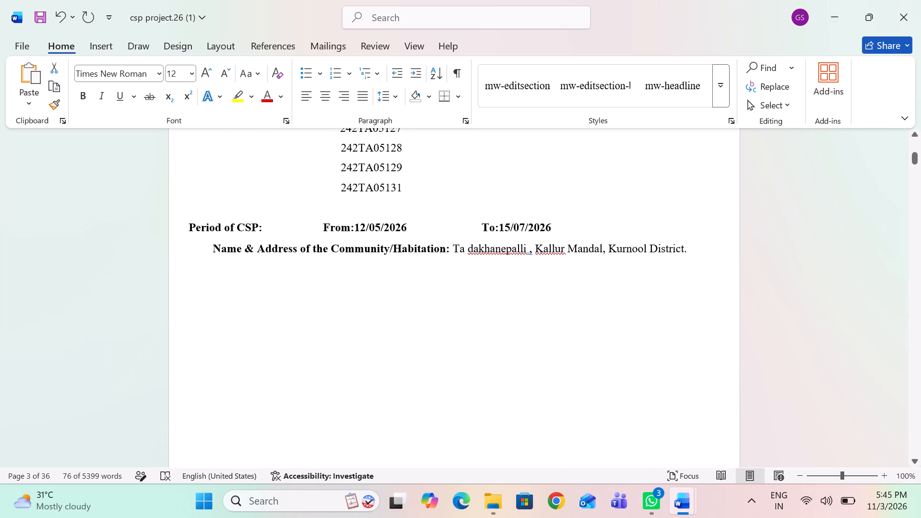
pyautogui.click(686, 251)
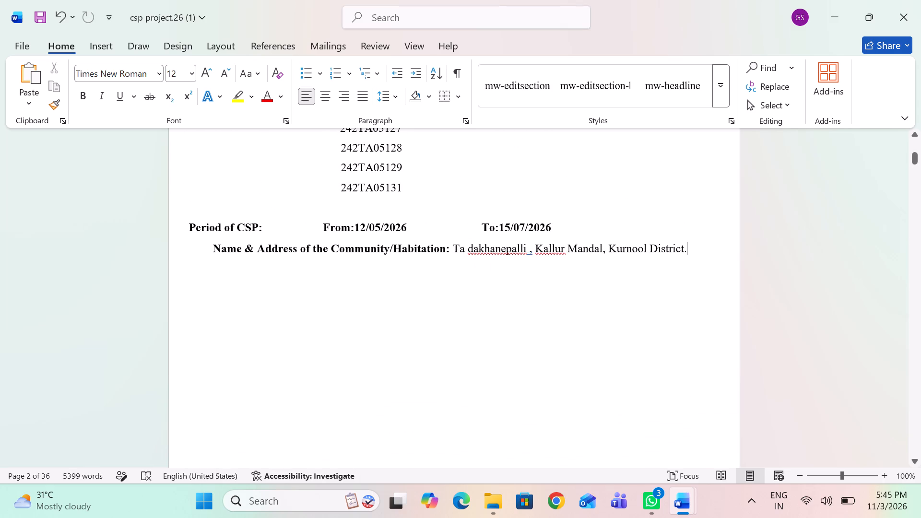
pyautogui.press('Return')
pyautogui.press('Return')
pyautogui.hotkey('ctrl', 'v')
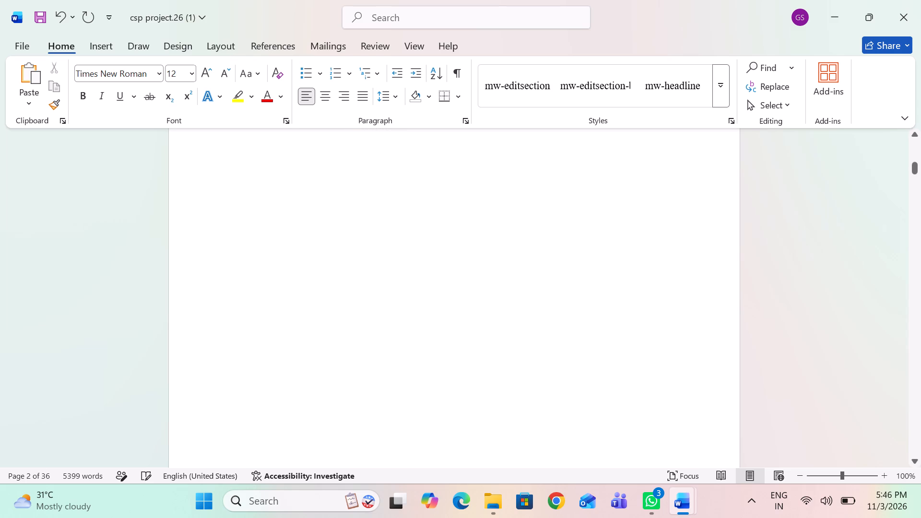
# Examine how the pasted Community Service Project Report text is laid out across the Program Book page and the following page.
pyautogui.scroll(5, 293, 313)
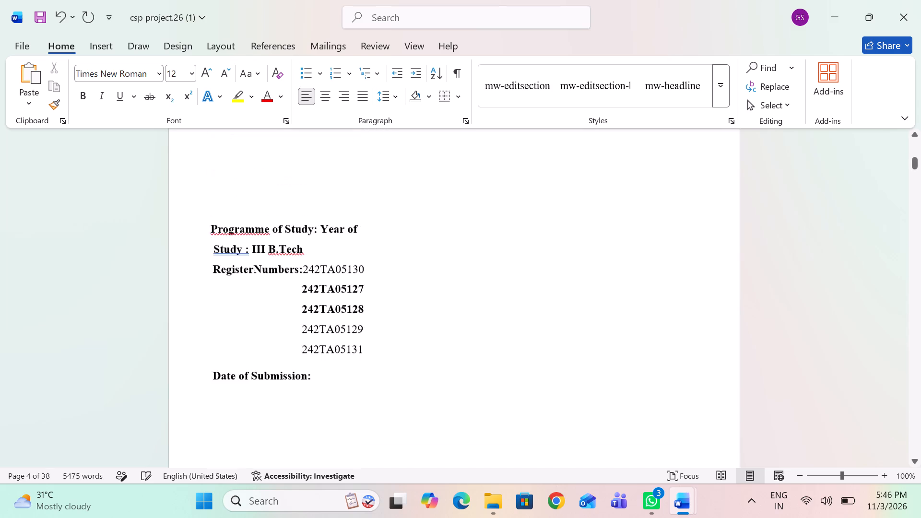
pyautogui.scroll(2, 293, 313)
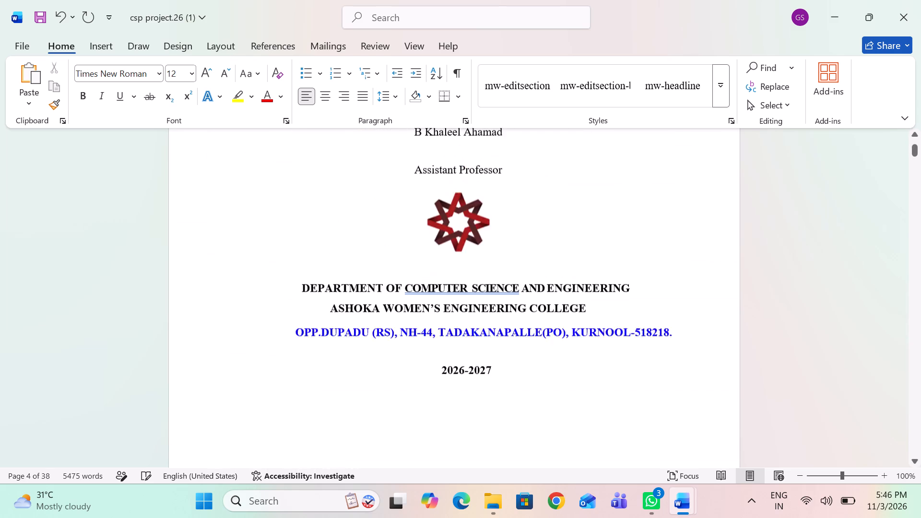
pyautogui.scroll(-4, 293, 313)
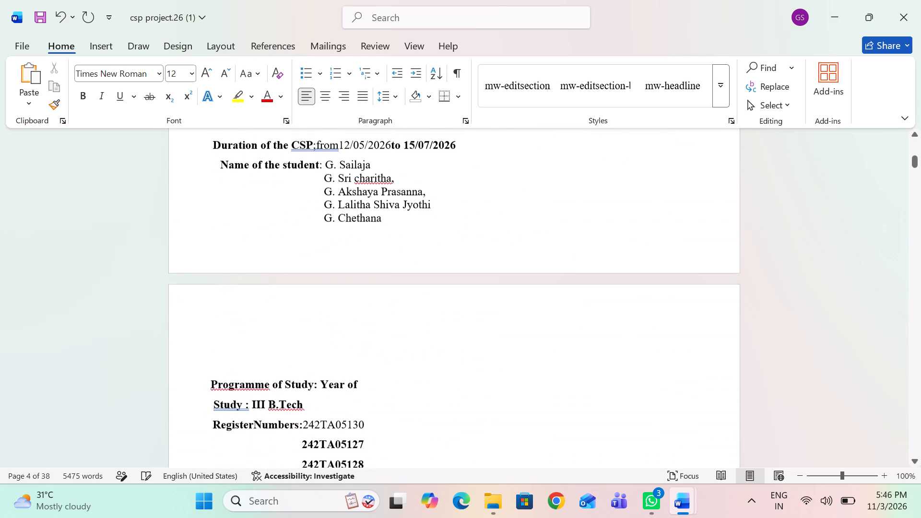
pyautogui.scroll(2, 293, 313)
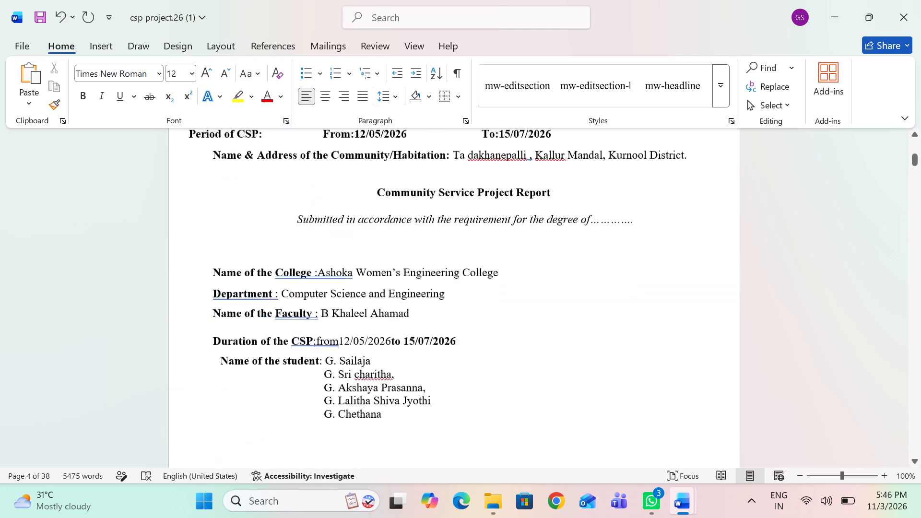
pyautogui.scroll(3, 293, 313)
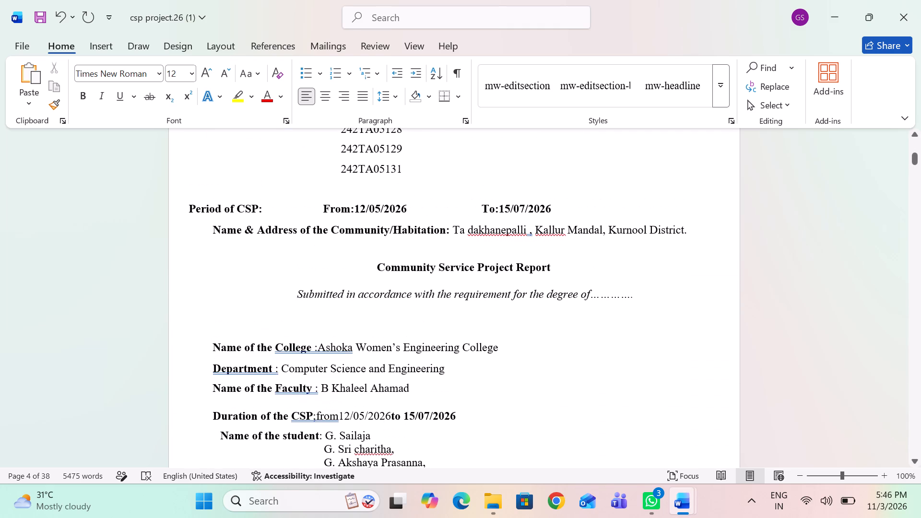
# Remove the extra blank lines above the "Program Book for" heading, keeping the heading at the top of its page.
pyautogui.scroll(2, 293, 313)
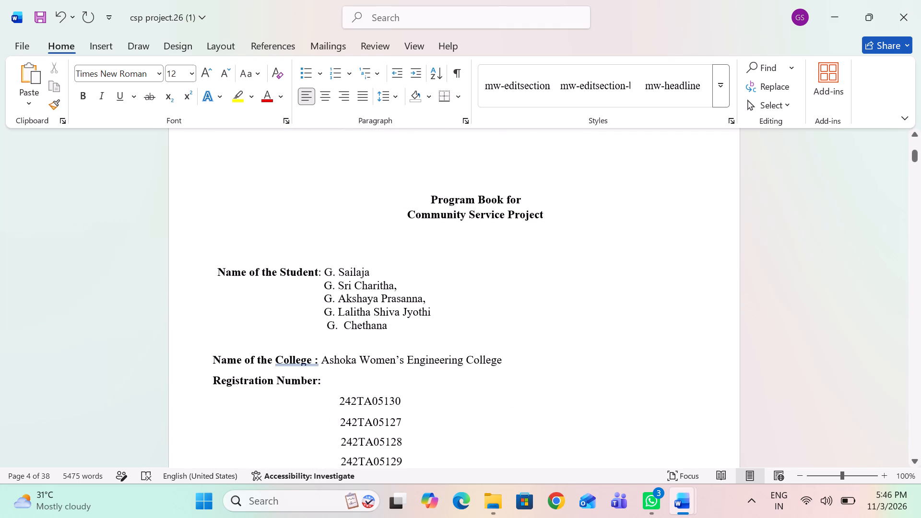
pyautogui.scroll(2, 293, 313)
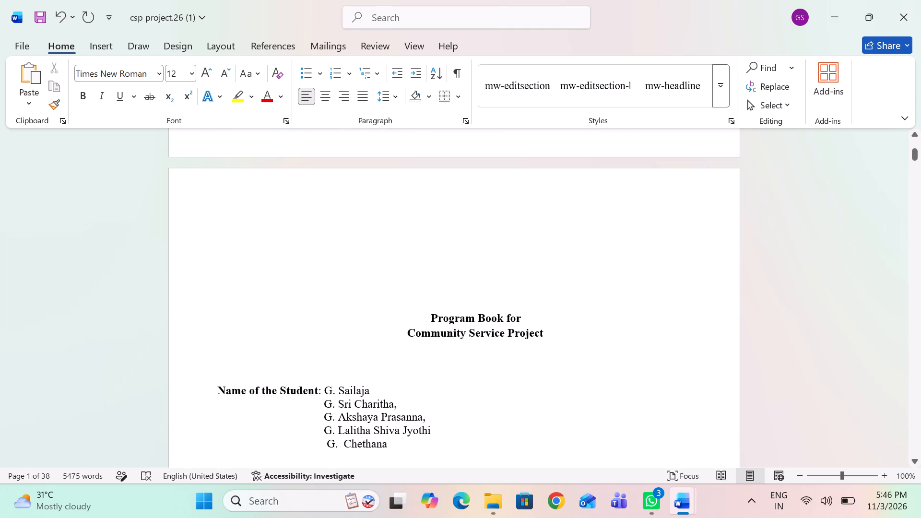
pyautogui.click(427, 314)
pyautogui.press('BackSpace')
pyautogui.press('BackSpace')
pyautogui.press('BackSpace')
pyautogui.press('BackSpace')
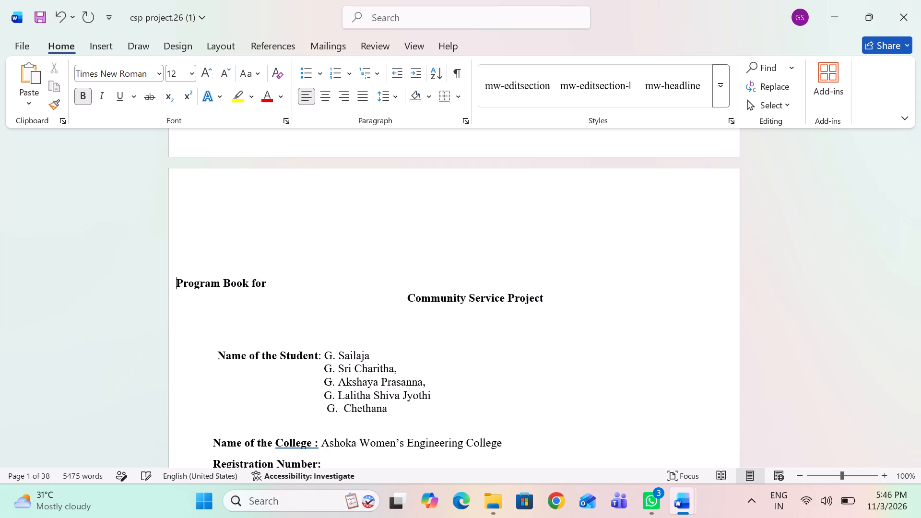
pyautogui.press('BackSpace')
pyautogui.press('BackSpace')
pyautogui.press('BackSpace')
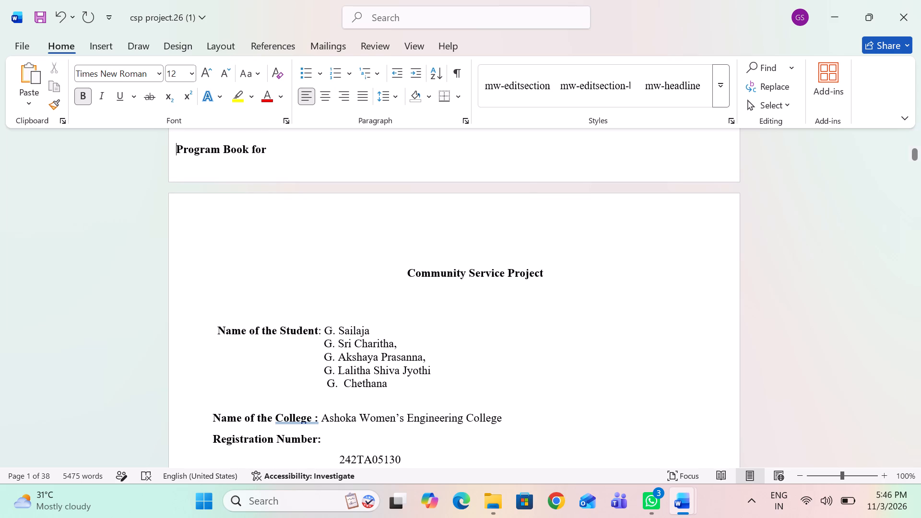
pyautogui.press('Return')
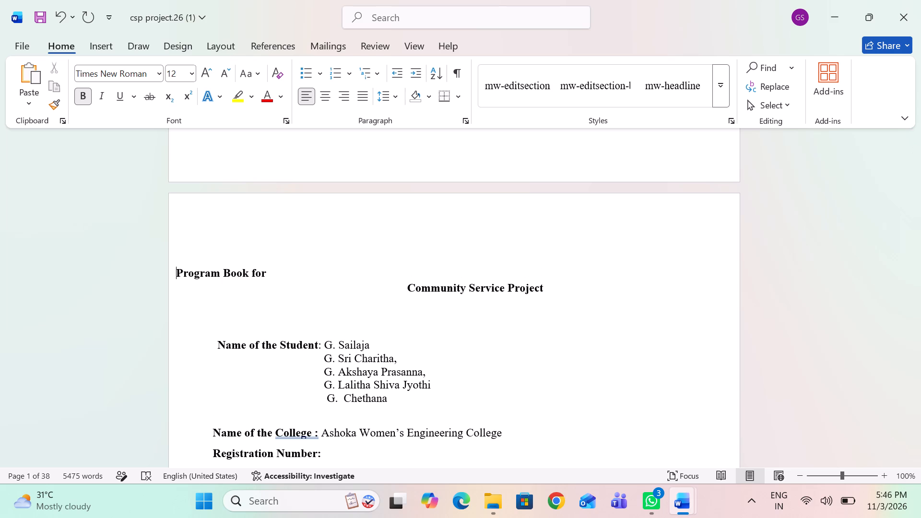
# Indent the "Program Book for" line with spaces so it sits centred above "Community Service Project".
pyautogui.click(175, 271)
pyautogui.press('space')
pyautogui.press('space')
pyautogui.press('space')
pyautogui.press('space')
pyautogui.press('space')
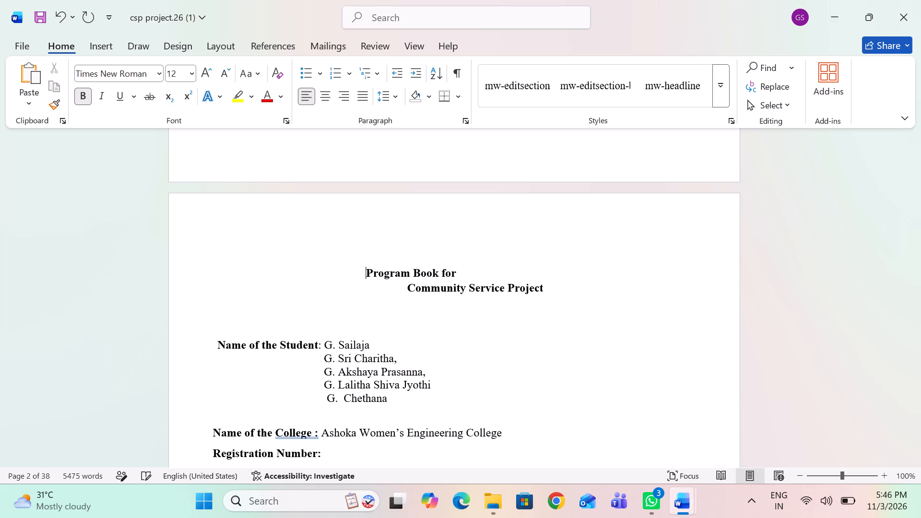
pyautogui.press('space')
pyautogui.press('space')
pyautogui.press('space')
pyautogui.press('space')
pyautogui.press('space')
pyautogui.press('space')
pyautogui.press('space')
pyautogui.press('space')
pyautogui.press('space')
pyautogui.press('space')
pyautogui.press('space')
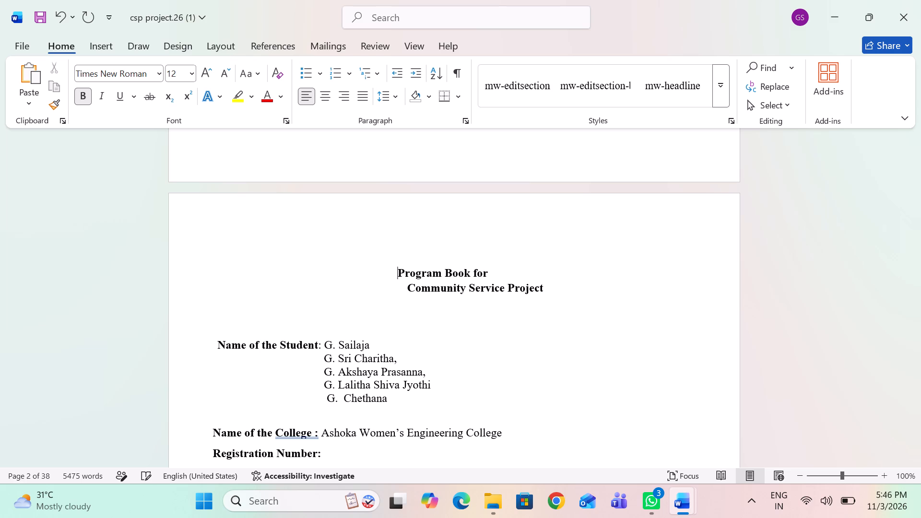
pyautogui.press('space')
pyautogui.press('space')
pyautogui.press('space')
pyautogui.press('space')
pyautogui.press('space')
# Remove the space inside the community name on the Program Book page so it reads "Tadakhanepalli".
pyautogui.scroll(-2, 175, 271)
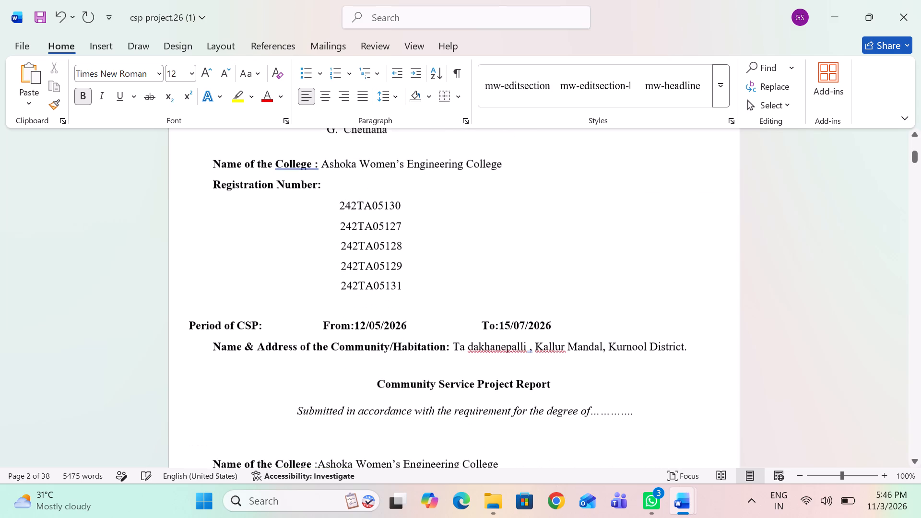
pyautogui.scroll(-3, 175, 271)
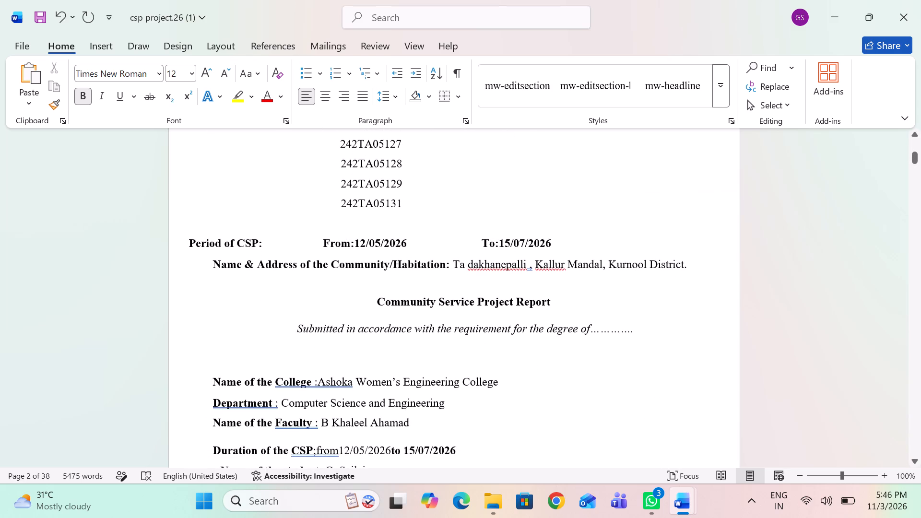
pyautogui.click(469, 263)
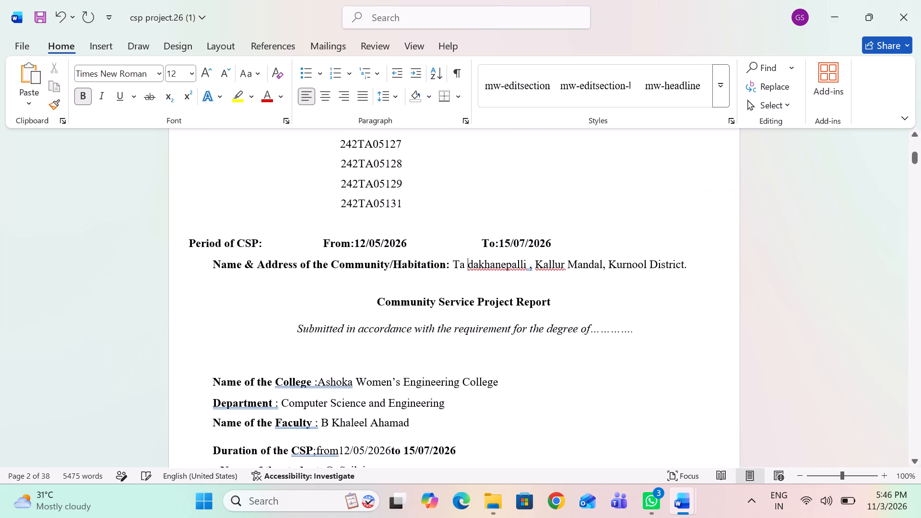
pyautogui.press('BackSpace')
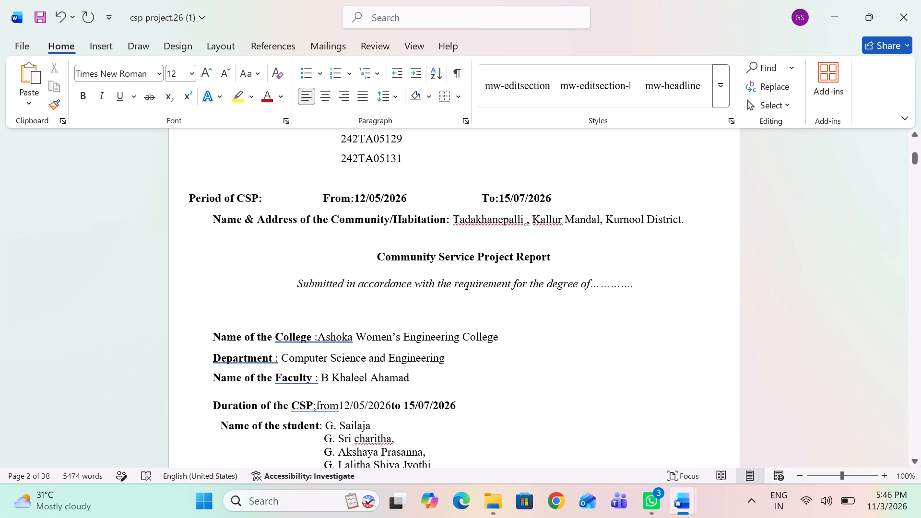
# Delete the blank lines between the last student name and the "Programme of Study" line, keeping the student name intact.
pyautogui.scroll(-2, 469, 263)
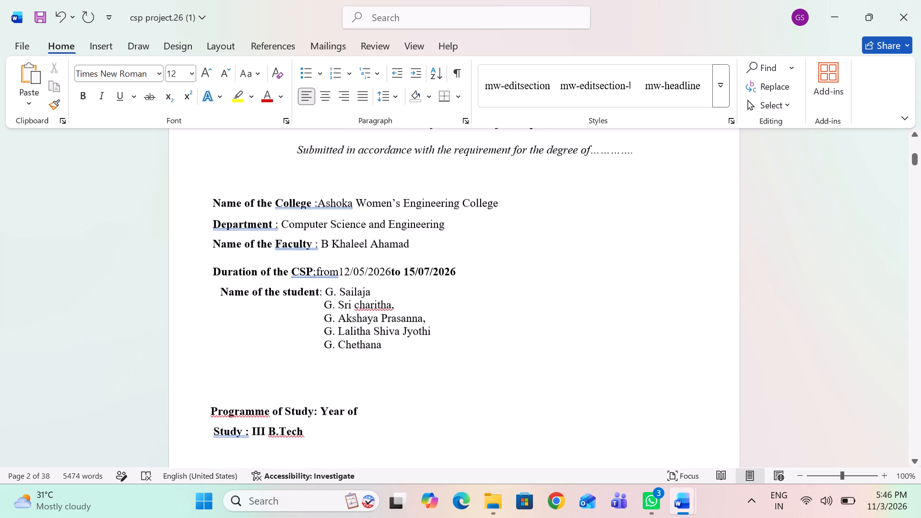
pyautogui.scroll(-3, 469, 263)
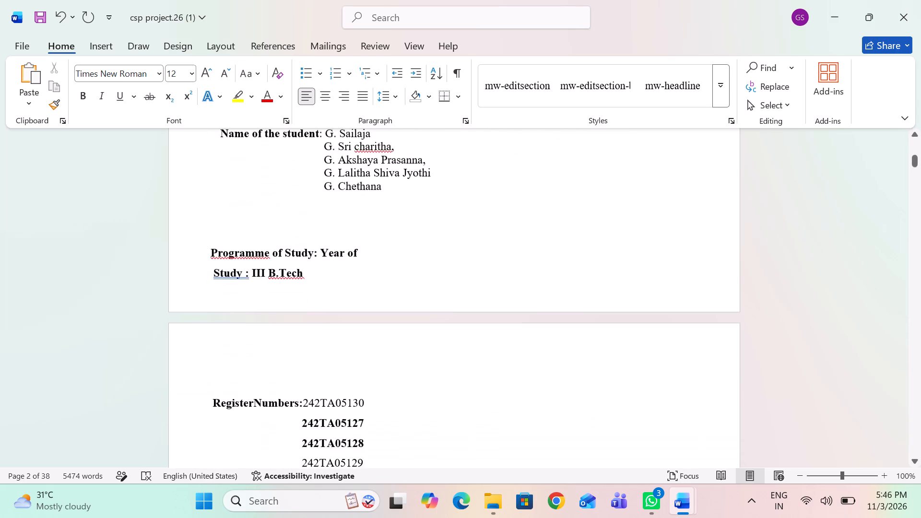
pyautogui.scroll(-1, 469, 263)
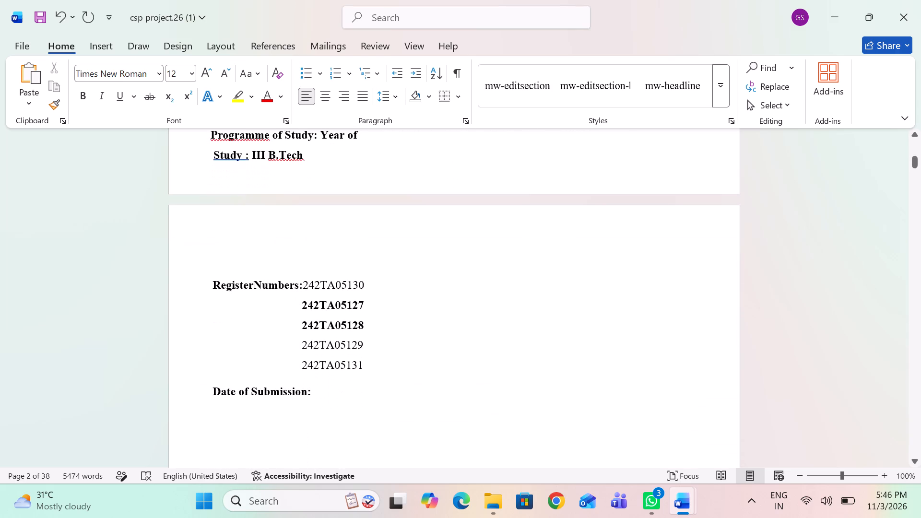
pyautogui.scroll(2, 469, 263)
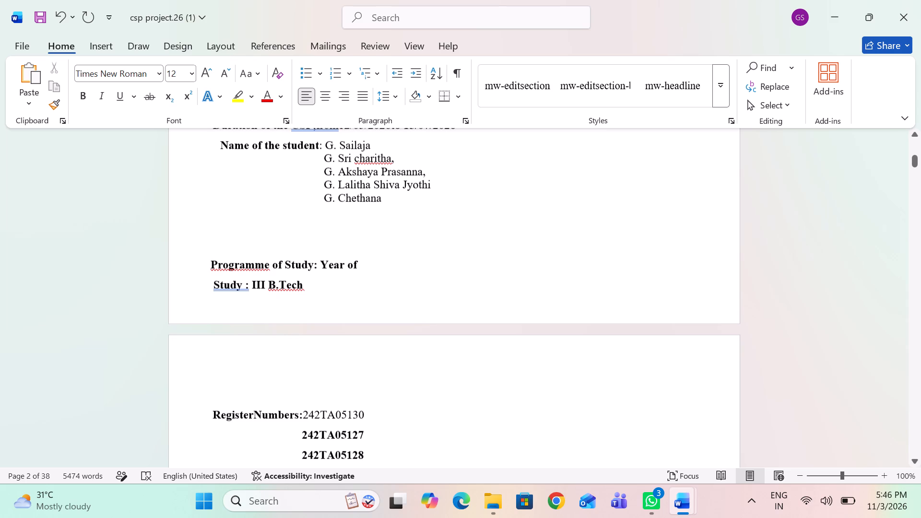
pyautogui.click(296, 242)
pyautogui.press('BackSpace')
pyautogui.press('BackSpace')
pyautogui.press('BackSpace')
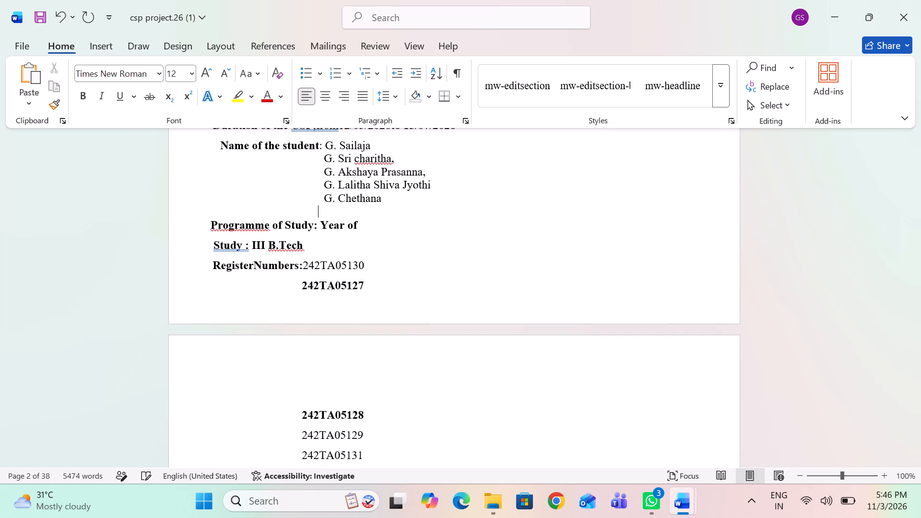
pyautogui.press('BackSpace')
pyautogui.press('BackSpace')
pyautogui.press('BackSpace')
pyautogui.press('BackSpace')
pyautogui.press('BackSpace')
pyautogui.press('BackSpace')
pyautogui.press('BackSpace')
pyautogui.press('BackSpace')
pyautogui.press('BackSpace')
pyautogui.press('BackSpace')
pyautogui.press('BackSpace')
pyautogui.press('BackSpace')
pyautogui.press('BackSpace')
pyautogui.press('BackSpace')
pyautogui.press('BackSpace')
pyautogui.press('BackSpace')
pyautogui.press('BackSpace')
pyautogui.press('BackSpace')
pyautogui.press('BackSpace')
pyautogui.press('BackSpace')
pyautogui.press('BackSpace')
pyautogui.press('BackSpace')
pyautogui.press('BackSpace')
pyautogui.press('BackSpace')
pyautogui.press('BackSpace')
pyautogui.press('BackSpace')
pyautogui.press('BackSpace')
pyautogui.press('BackSpace')
pyautogui.press('BackSpace')
pyautogui.press('BackSpace')
pyautogui.press('BackSpace')
pyautogui.press('BackSpace')
pyautogui.press('BackSpace')
pyautogui.press('BackSpace')
pyautogui.press('BackSpace')
pyautogui.press('BackSpace')
pyautogui.press('BackSpace')
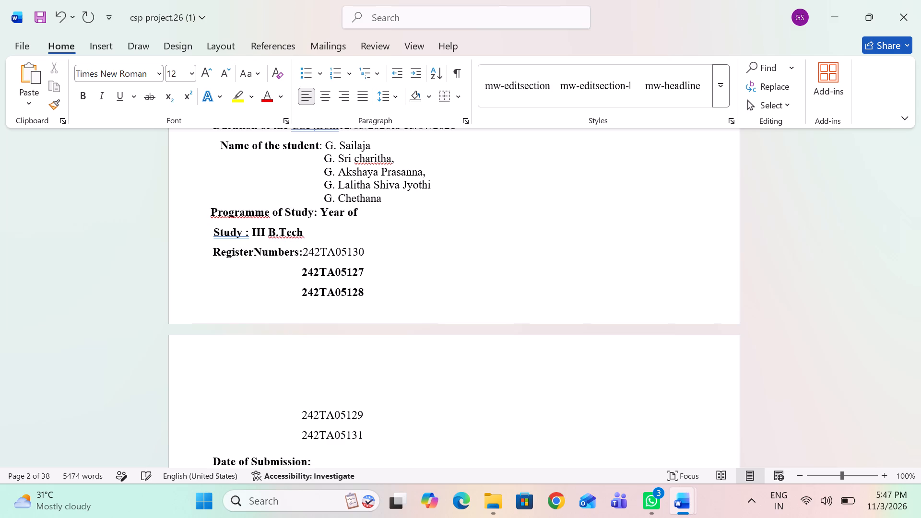
pyautogui.press('BackSpace')
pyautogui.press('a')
# Remove the blank space between the "Submitted in accordance with the requirement" line and "Name of the College" below it.
pyautogui.scroll(-1, 296, 242)
pyautogui.hscroll(1, 296, 242)
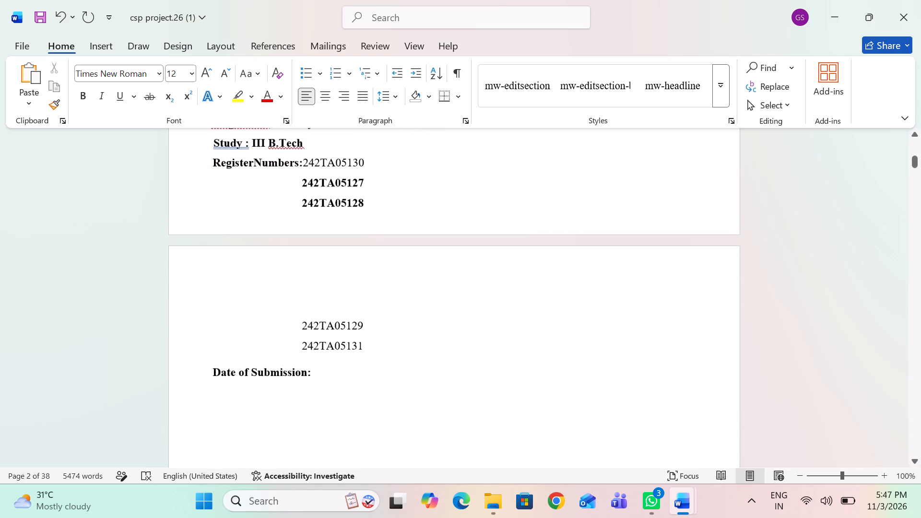
pyautogui.hscroll(1, 296, 242)
pyautogui.scroll(3, 296, 242)
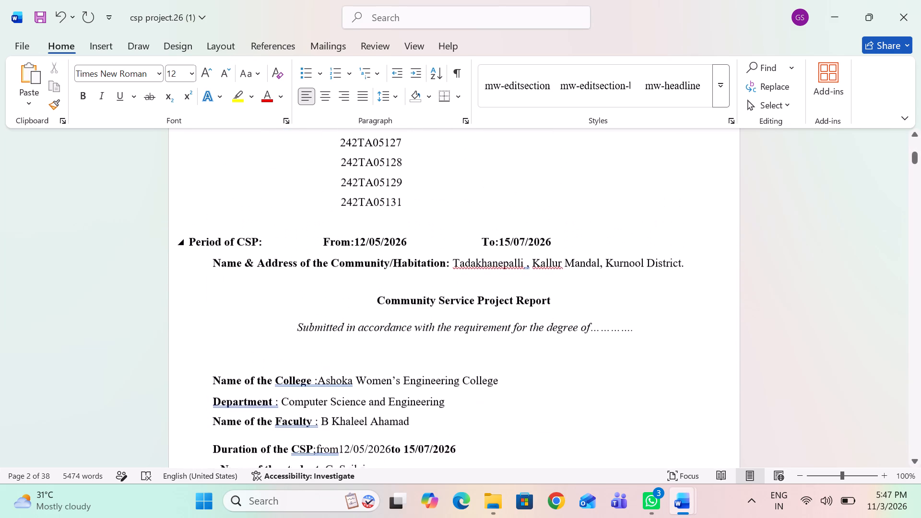
pyautogui.scroll(1, 296, 242)
pyautogui.click(352, 353)
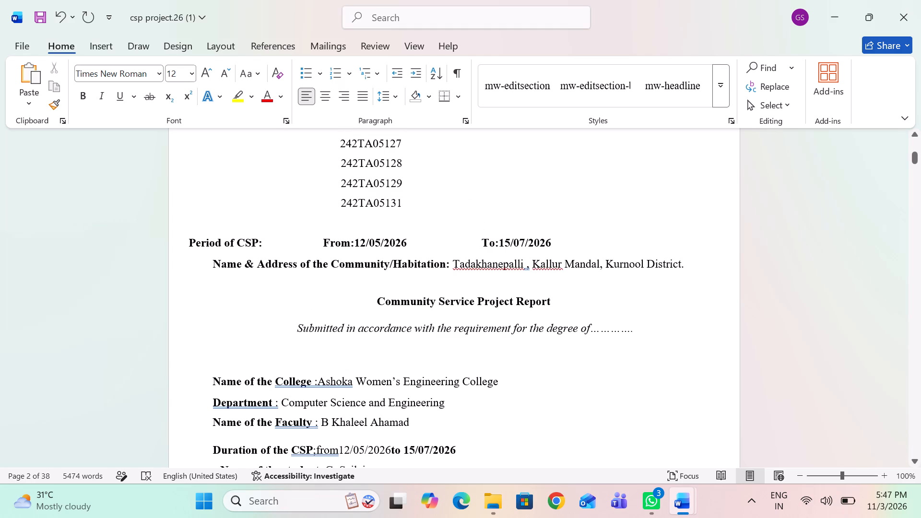
pyautogui.press('BackSpace')
pyautogui.press('BackSpace')
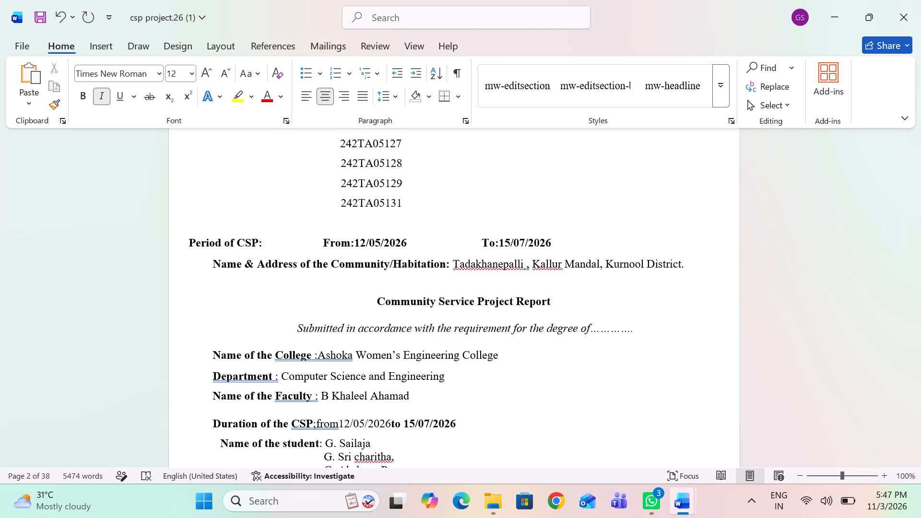
# Remove the blank line between the "Name & Address of the Community/Habitation" line and the "Community Service Project Report" heading.
pyautogui.scroll(-1, 352, 353)
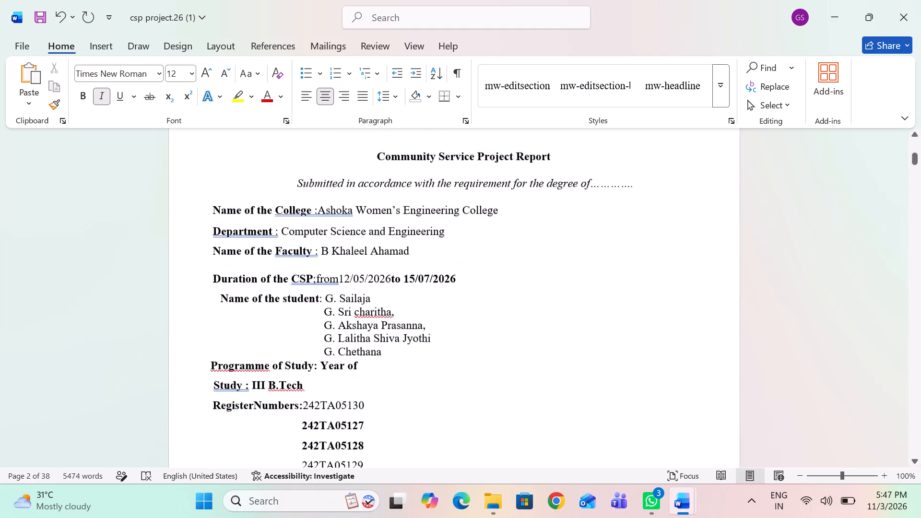
pyautogui.scroll(-4, 352, 353)
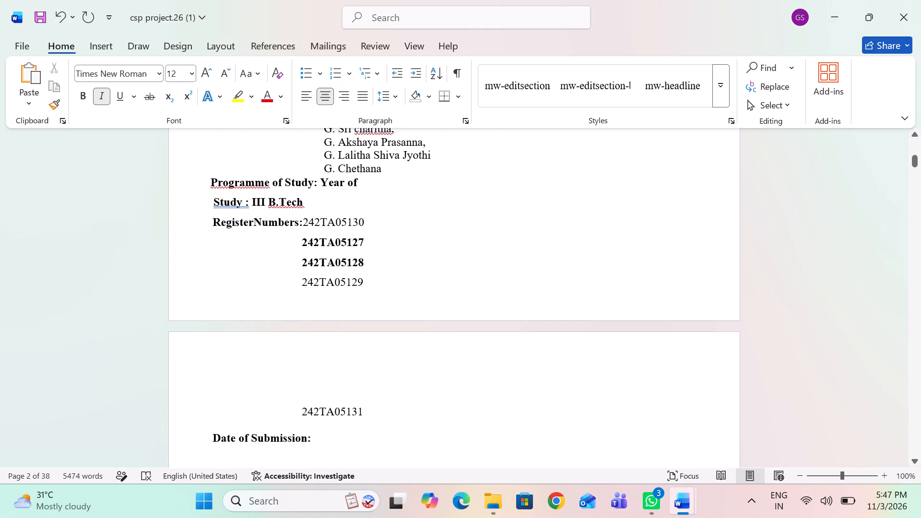
pyautogui.scroll(-2, 352, 353)
pyautogui.scroll(2, 352, 353)
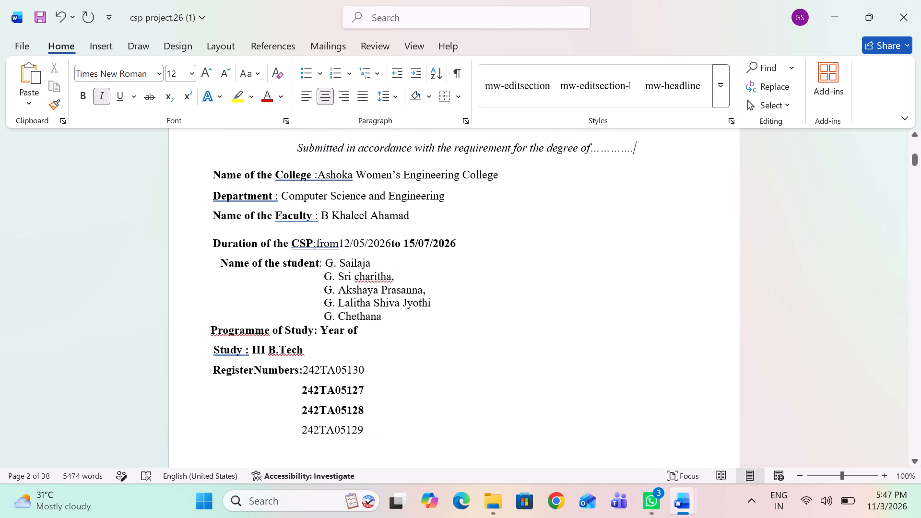
pyautogui.scroll(1, 352, 353)
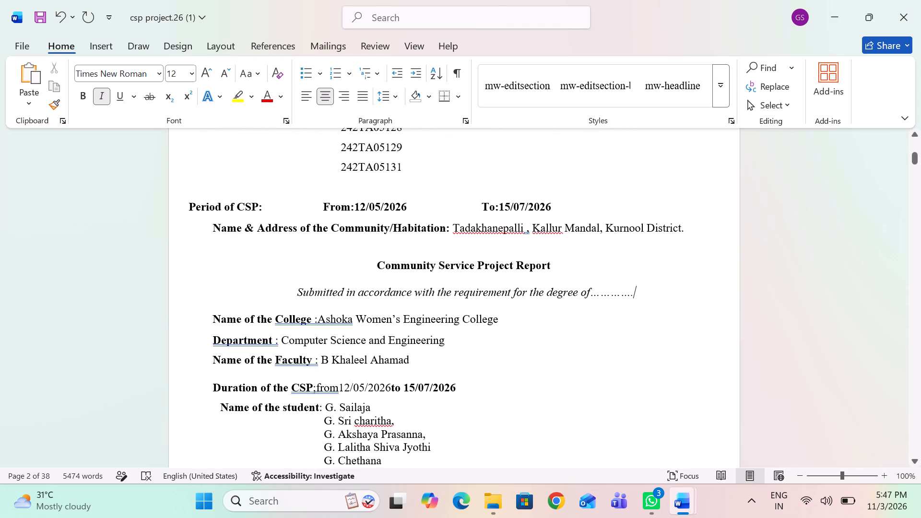
pyautogui.click(415, 253)
pyautogui.press('BackSpace')
pyautogui.press('BackSpace')
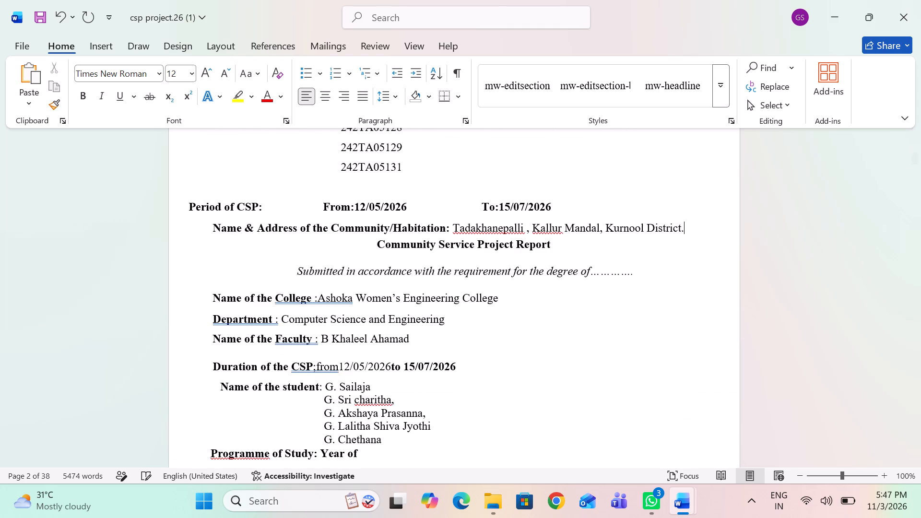
# Delete the blank line between the last registration number and the "Period of CSP" line.
pyautogui.scroll(-1, 418, 325)
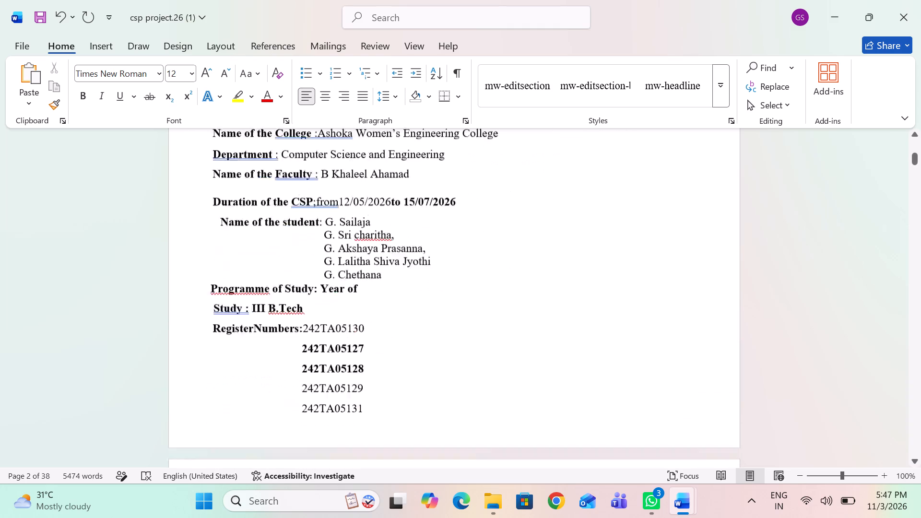
pyautogui.scroll(-1, 418, 325)
pyautogui.scroll(1, 418, 325)
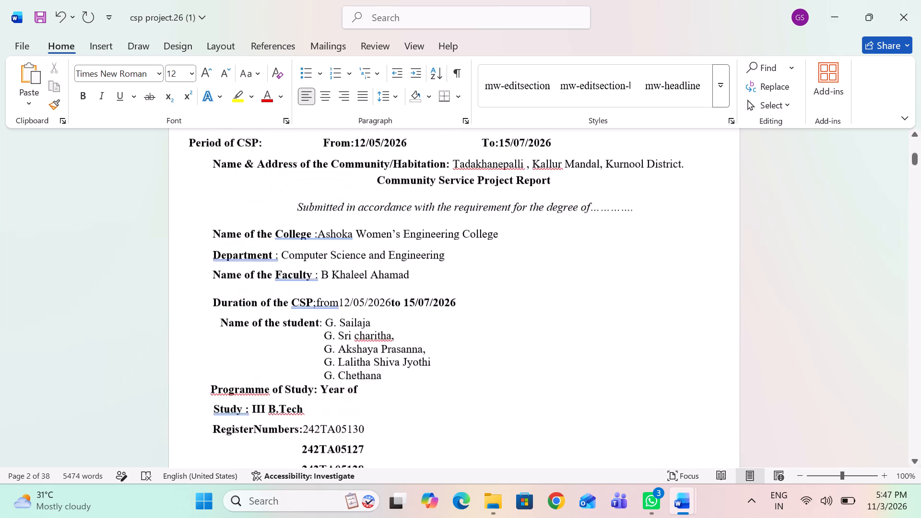
pyautogui.scroll(4, 418, 325)
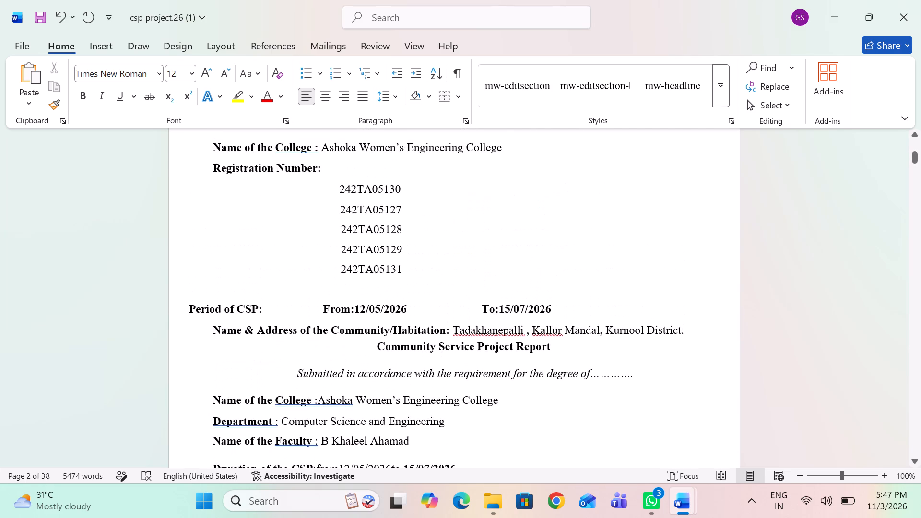
pyautogui.scroll(1, 418, 325)
pyautogui.click(349, 288)
pyautogui.press('BackSpace')
pyautogui.press('BackSpace')
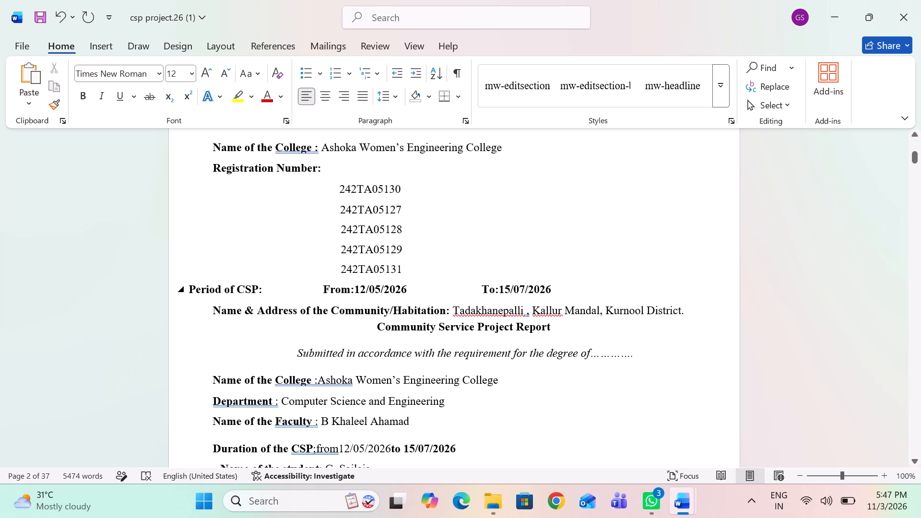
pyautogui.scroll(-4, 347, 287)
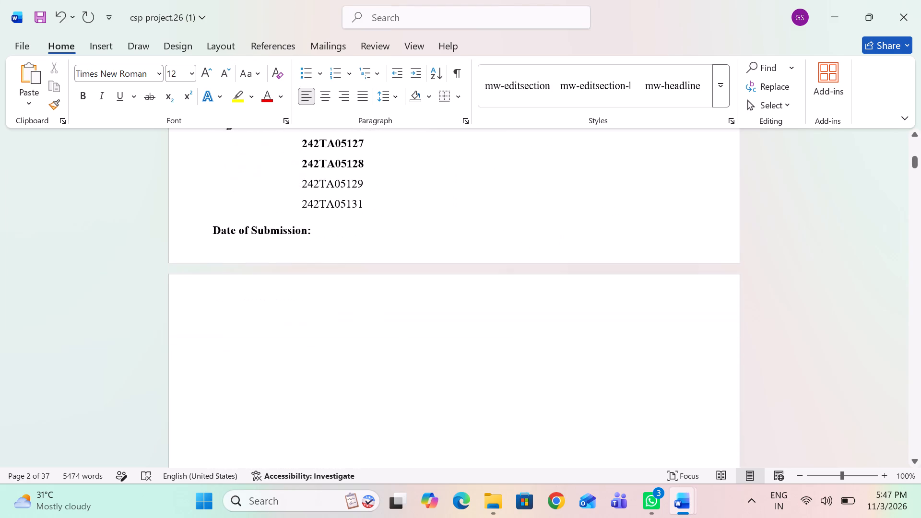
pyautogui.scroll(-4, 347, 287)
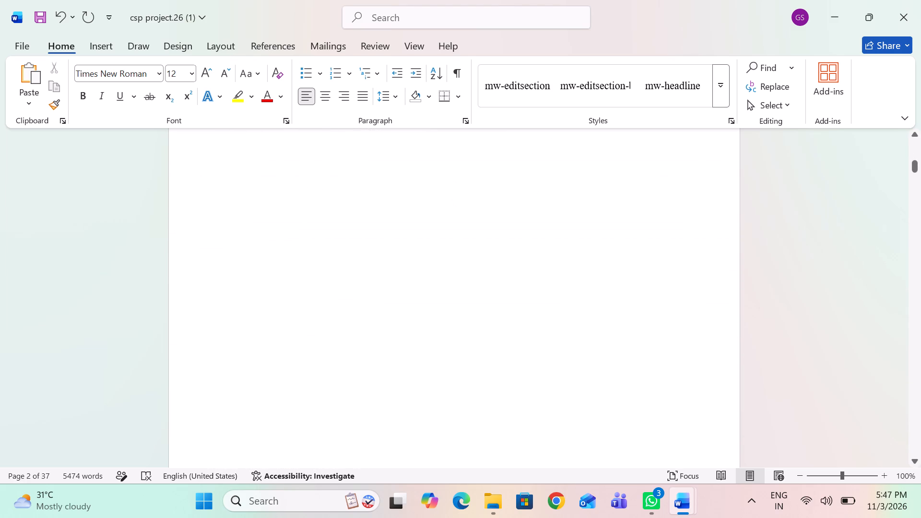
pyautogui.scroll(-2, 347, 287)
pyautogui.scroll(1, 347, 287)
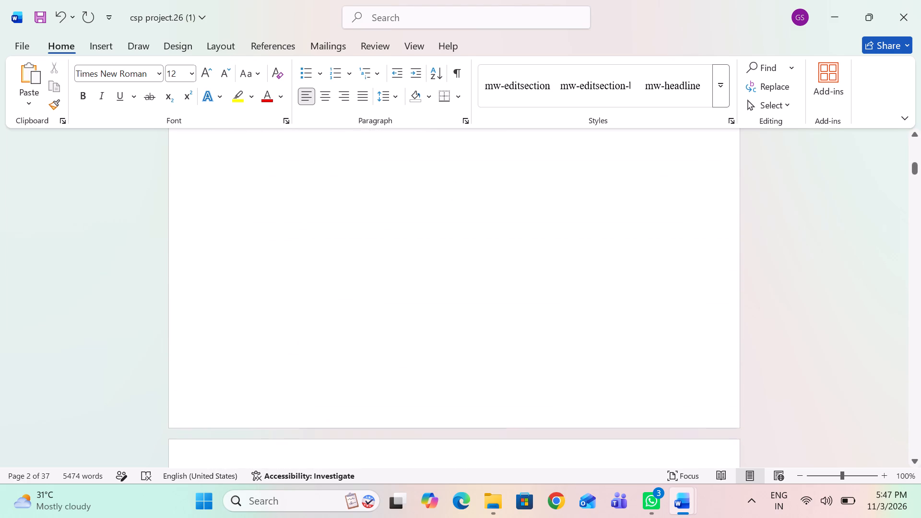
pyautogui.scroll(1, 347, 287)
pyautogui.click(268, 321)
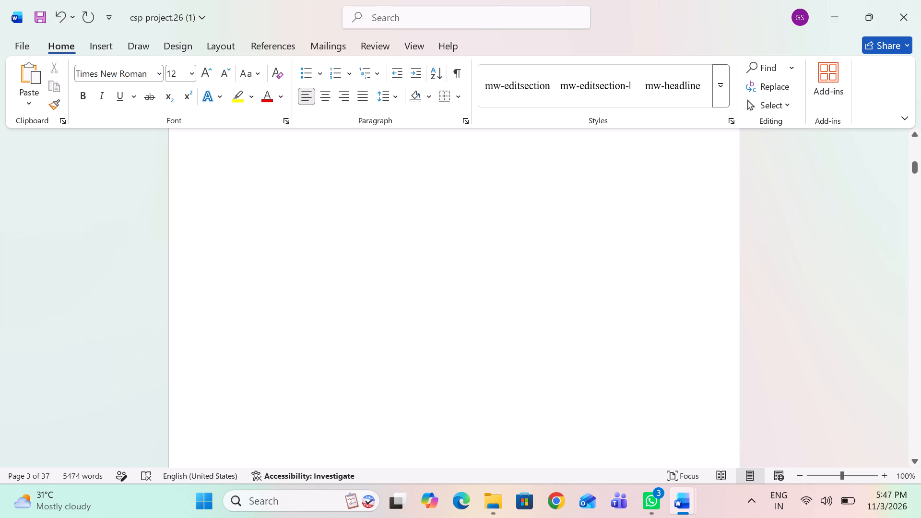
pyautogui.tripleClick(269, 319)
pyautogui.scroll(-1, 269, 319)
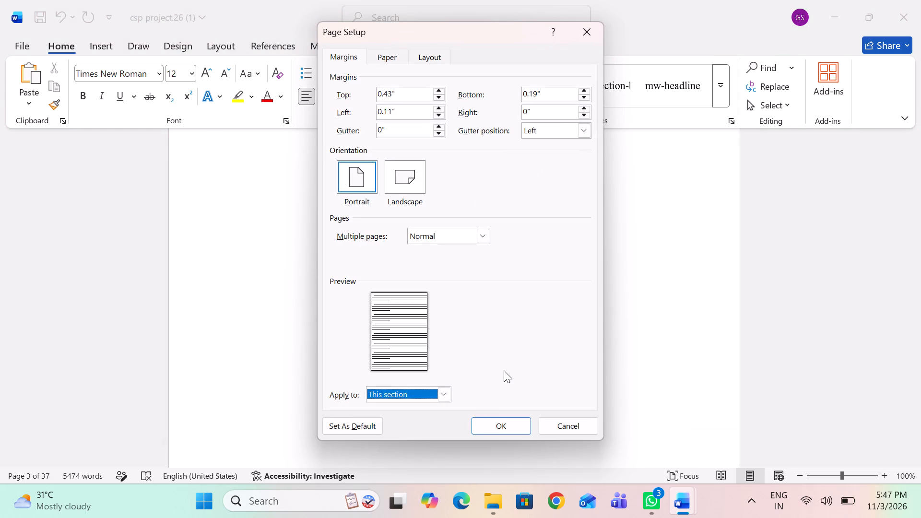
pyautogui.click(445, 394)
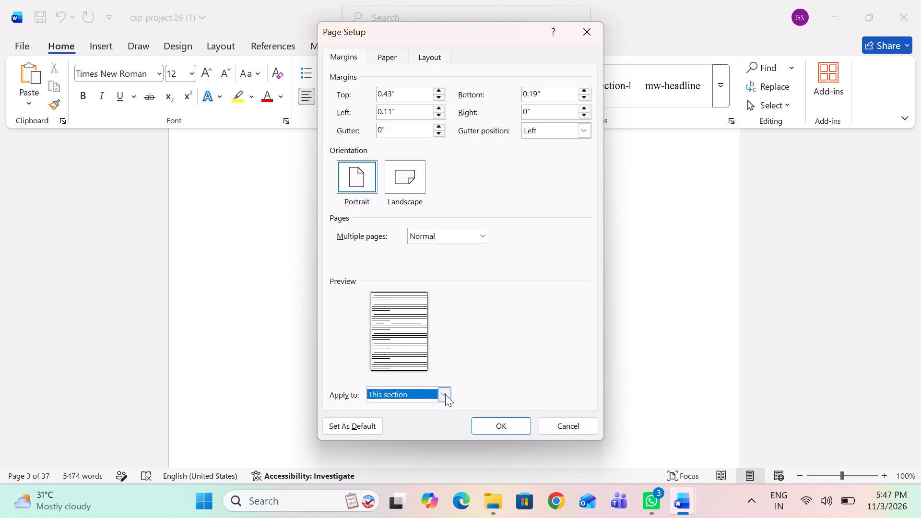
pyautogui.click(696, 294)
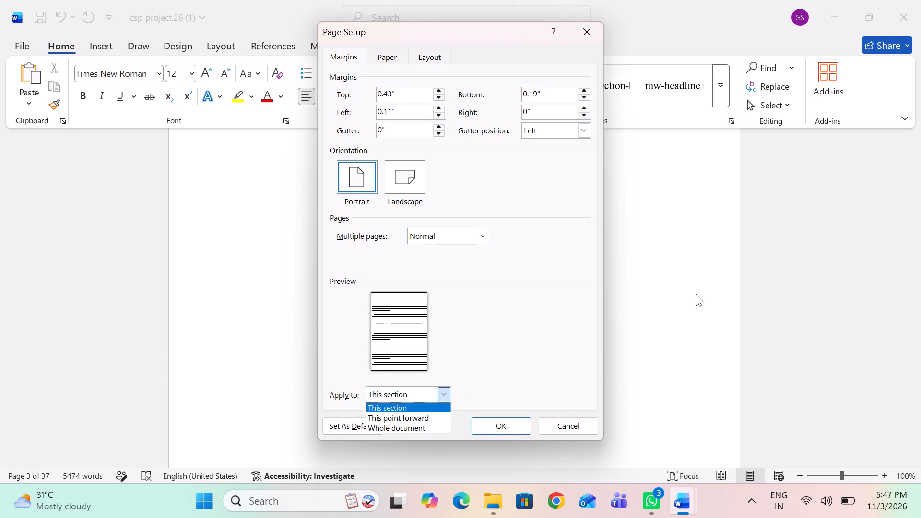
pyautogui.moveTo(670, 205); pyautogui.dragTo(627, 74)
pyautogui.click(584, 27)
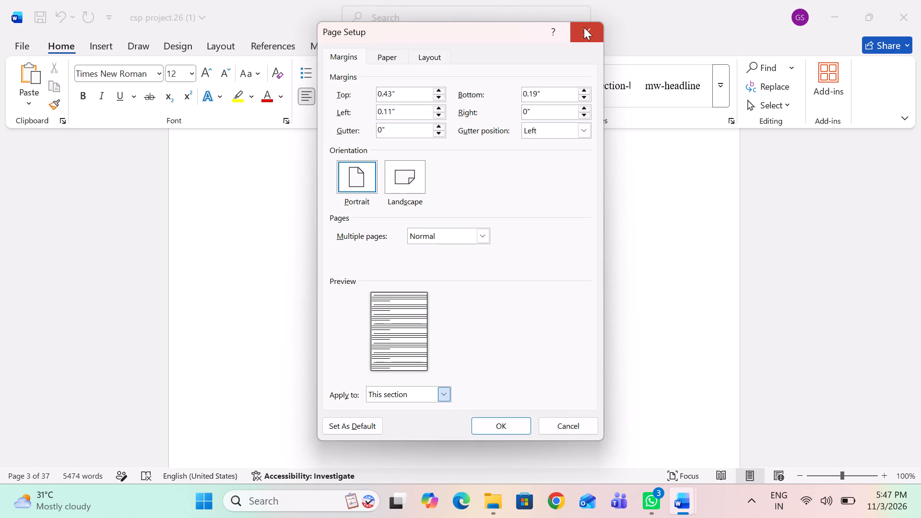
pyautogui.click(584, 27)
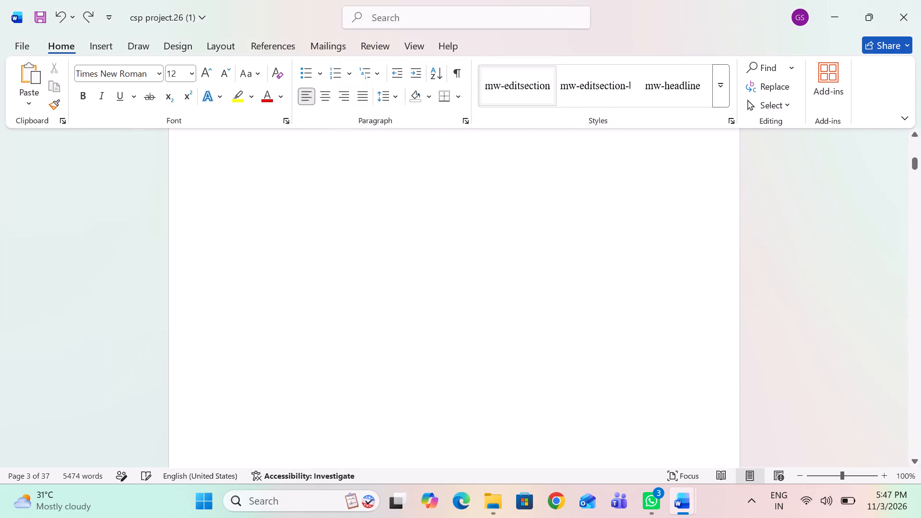
# Check the blank space on the front pages around the "Date of Submission" line, dismissing the chat notification.
pyautogui.scroll(-2, 433, 268)
pyautogui.scroll(5, 431, 268)
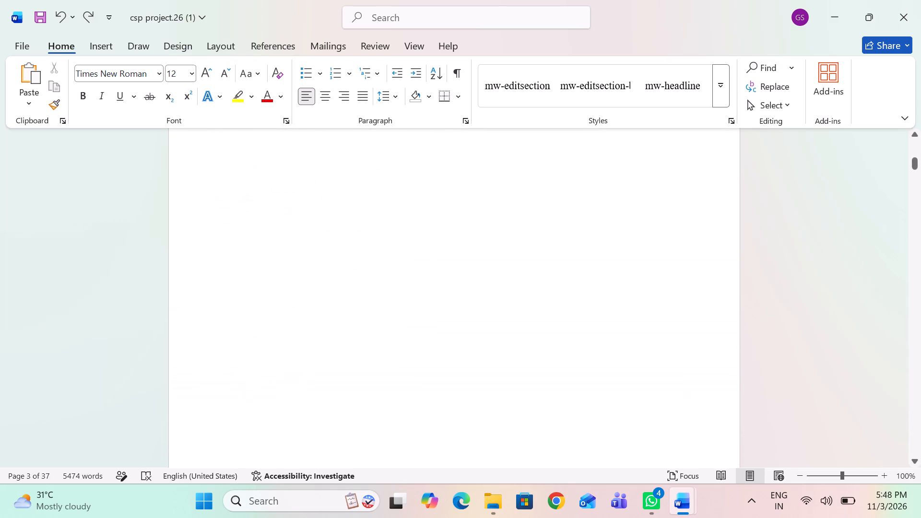
pyautogui.scroll(-2, 431, 268)
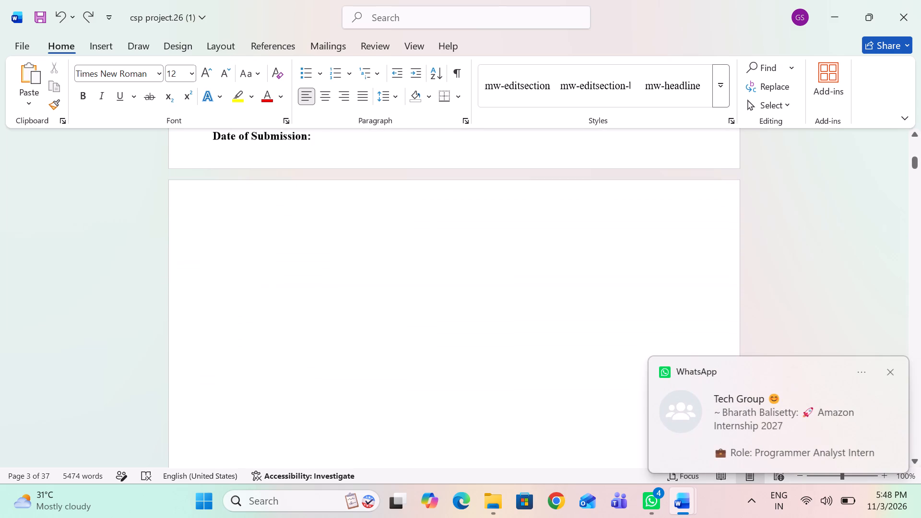
pyautogui.scroll(-1, 431, 268)
pyautogui.click(893, 370)
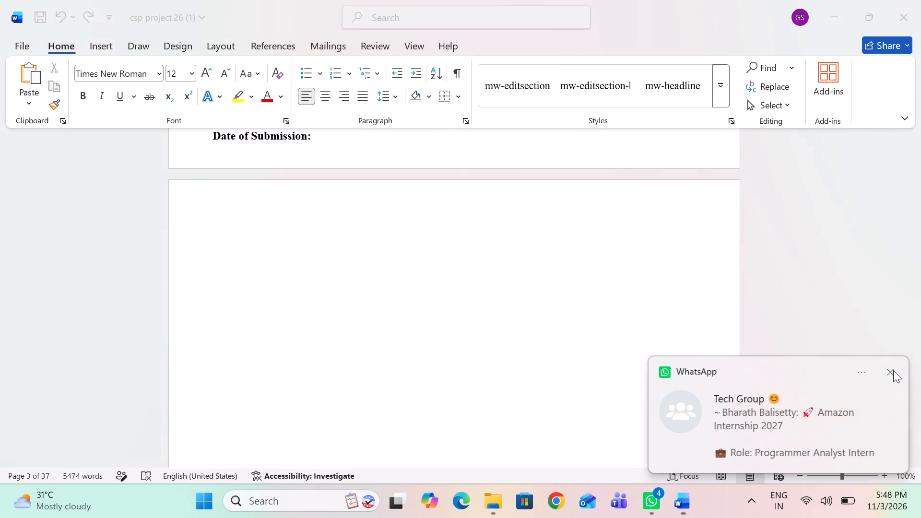
pyautogui.scroll(-2, 651, 350)
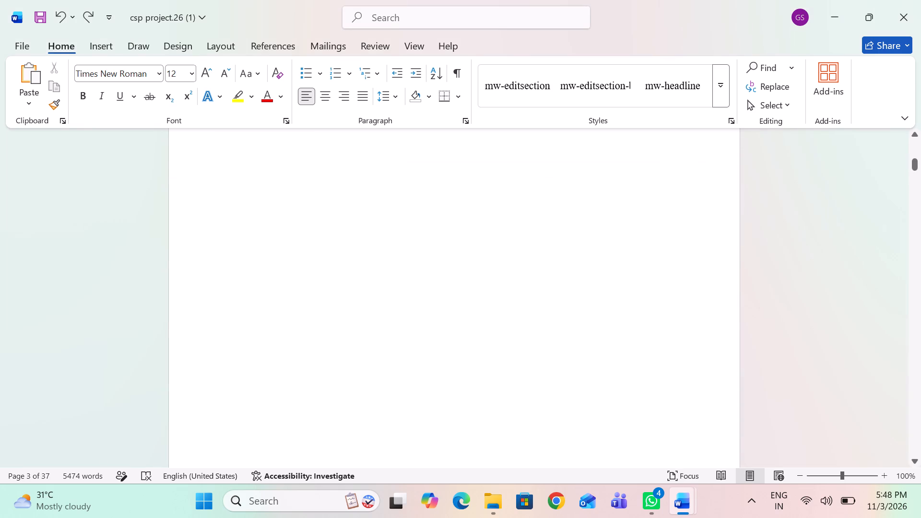
pyautogui.scroll(-2, 651, 350)
pyautogui.scroll(1, 651, 350)
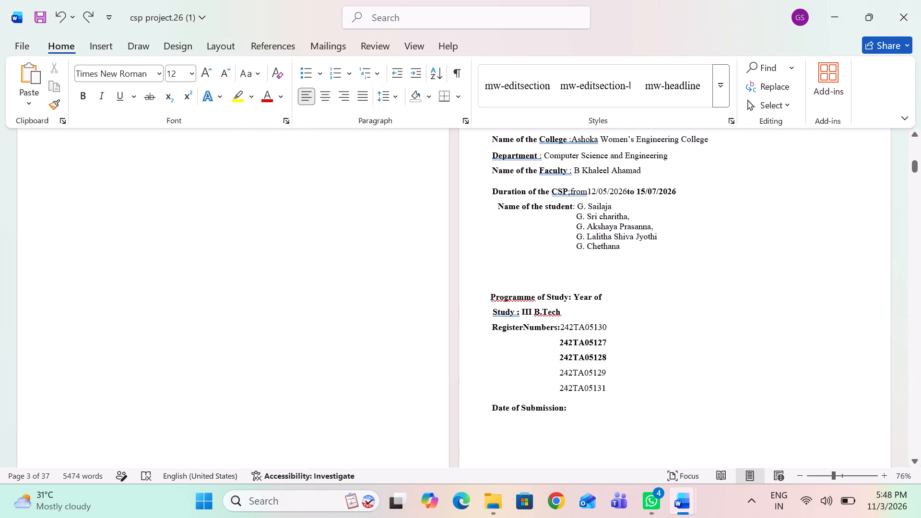
# Undo the latest blank-line deletions above the "Period of CSP" line and the "Community Service Project Report" heading.
pyautogui.click(543, 324)
pyautogui.click(59, 17)
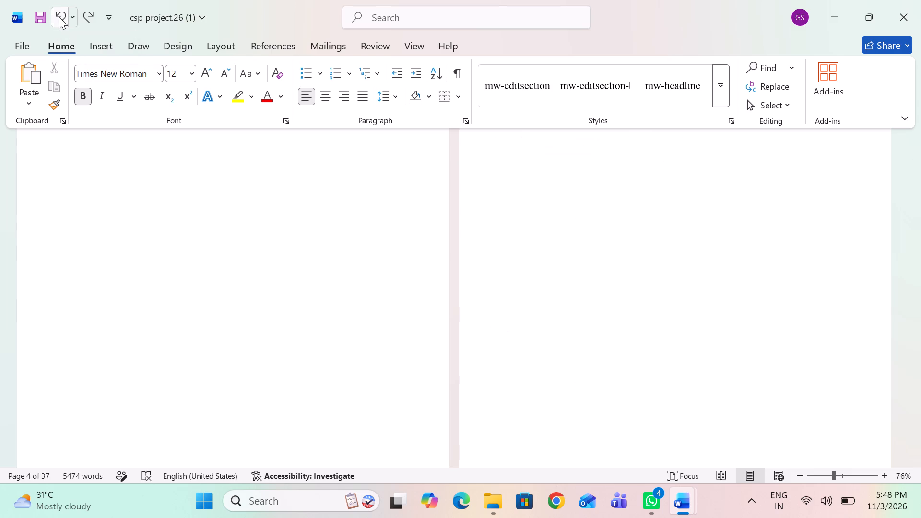
pyautogui.click(59, 17)
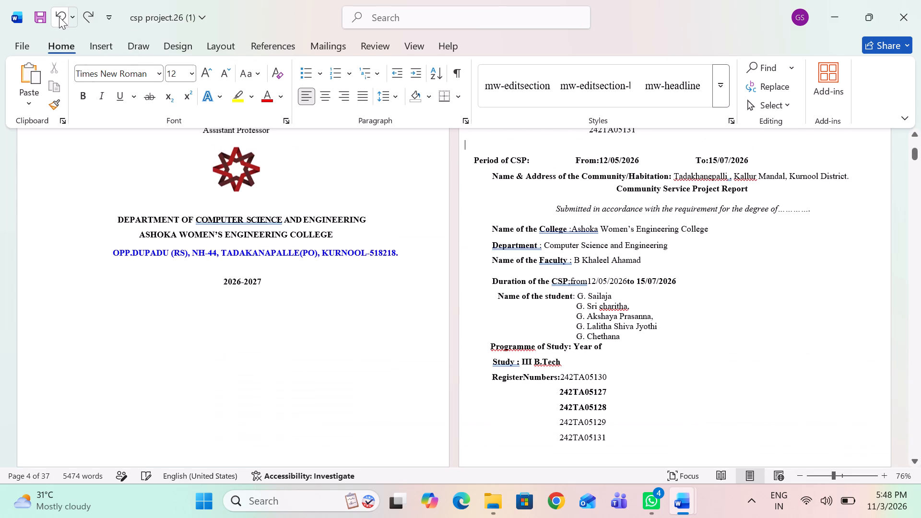
pyautogui.click(59, 17)
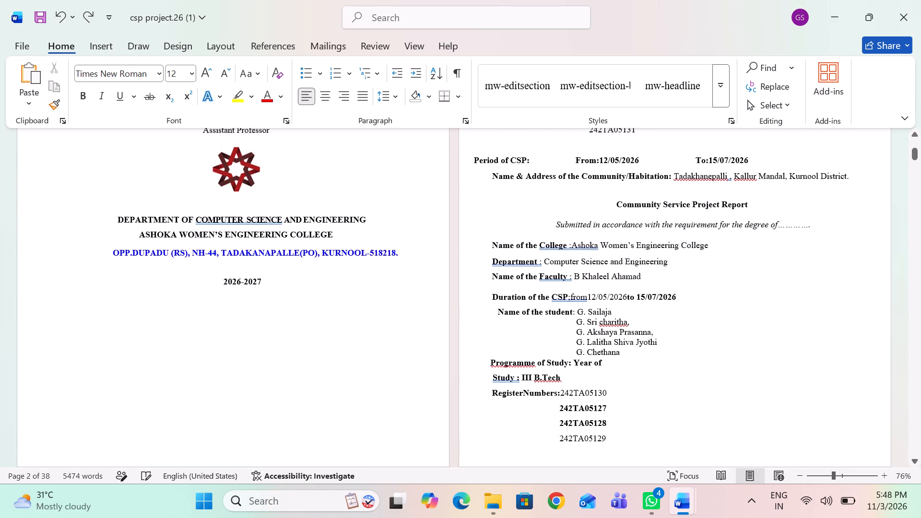
# Review the report from the title page through the acknowledgements in Read Mode, and return to Print Layout.
pyautogui.click(716, 480)
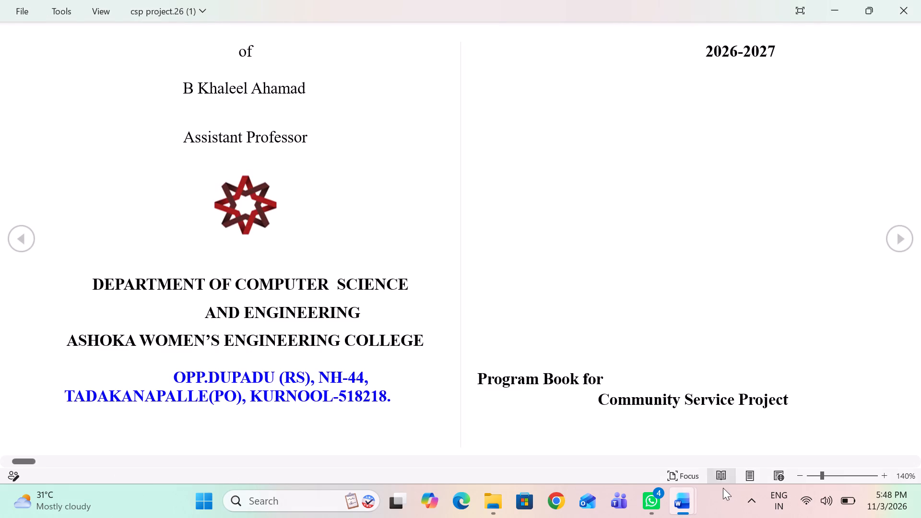
pyautogui.click(721, 477)
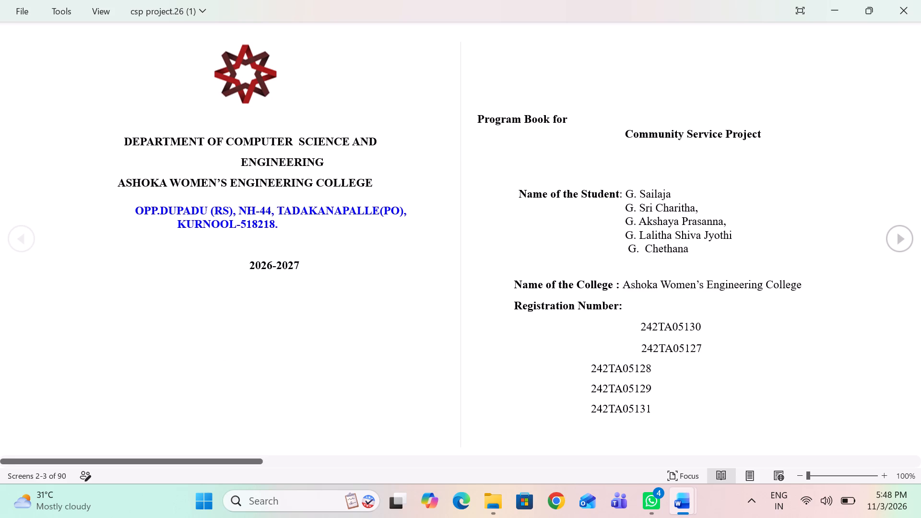
pyautogui.click(540, 306)
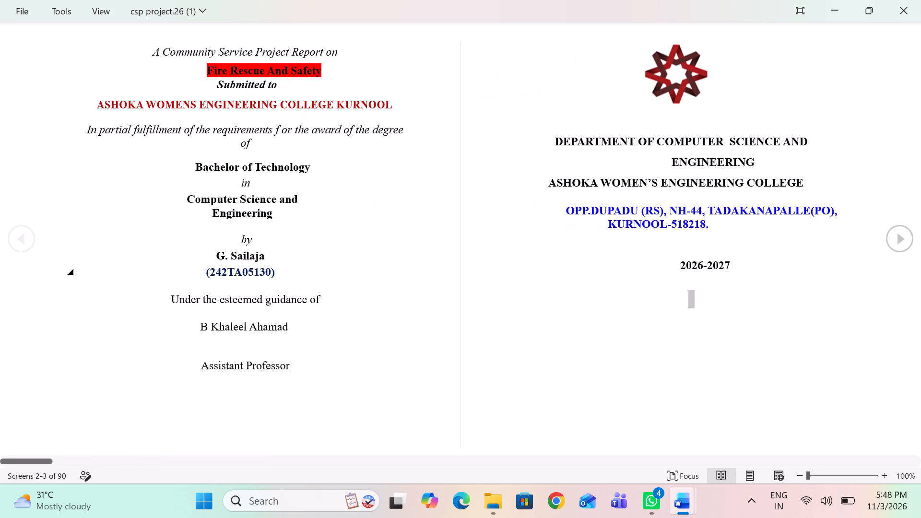
pyautogui.click(393, 277)
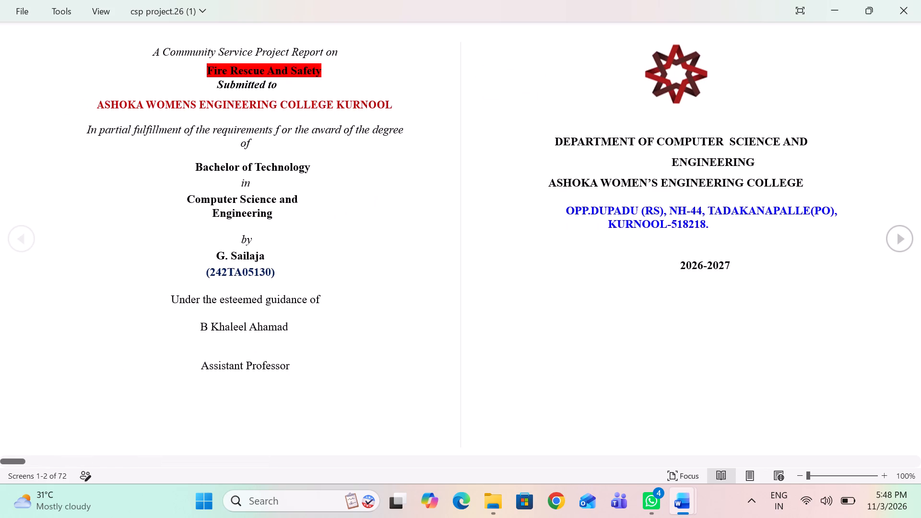
pyautogui.click(900, 239)
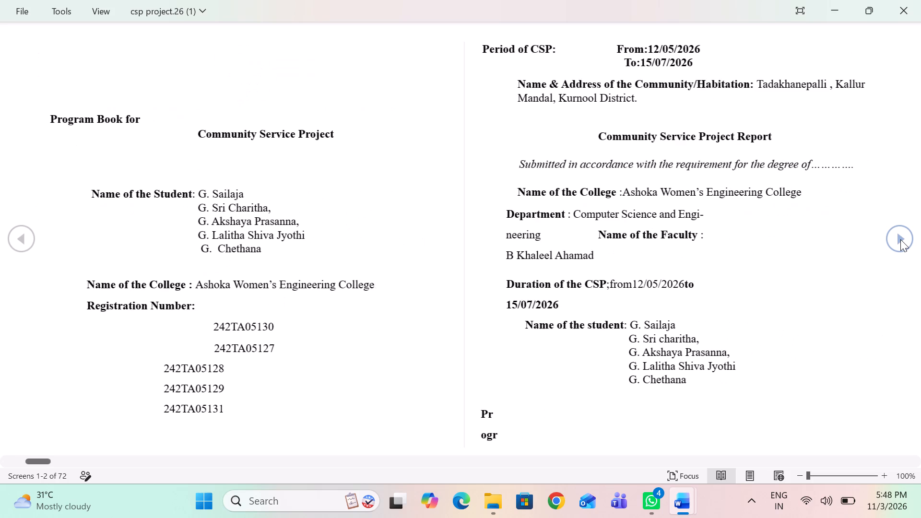
pyautogui.scroll(-1, 900, 239)
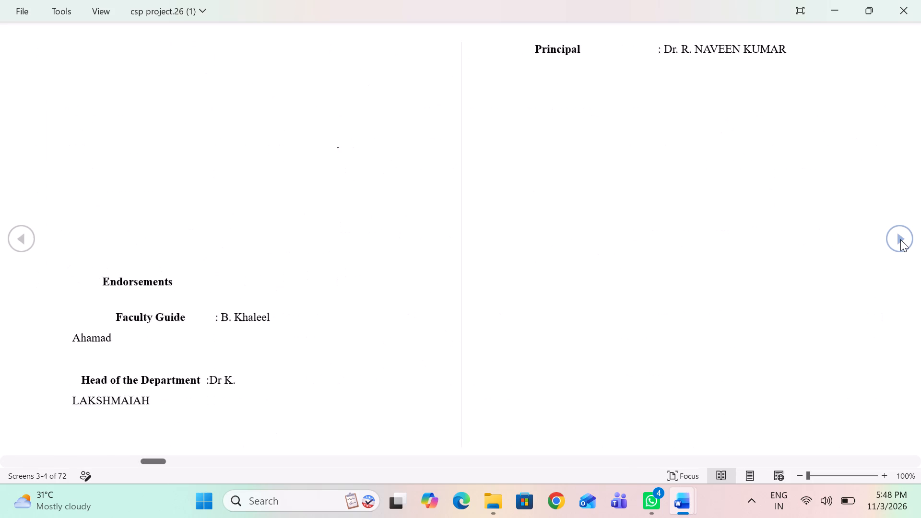
pyautogui.scroll(-1, 900, 239)
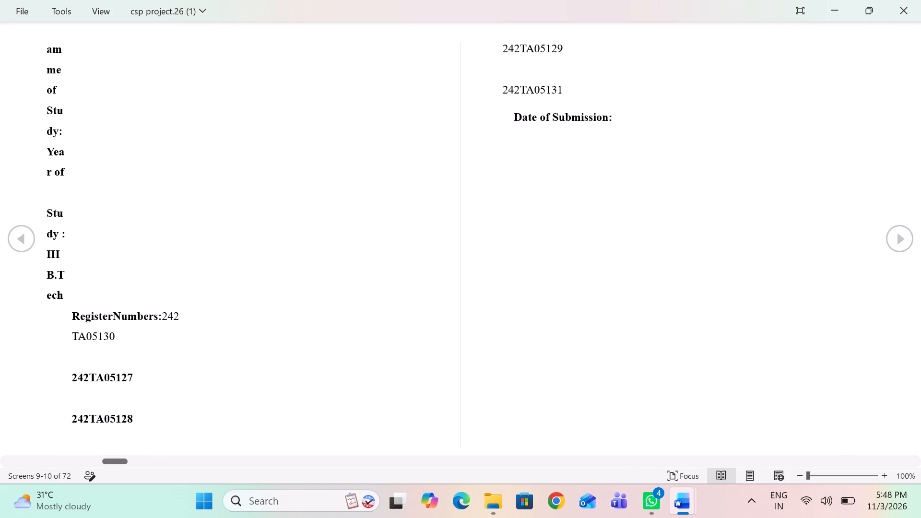
pyautogui.hscroll(-1, 671, 243)
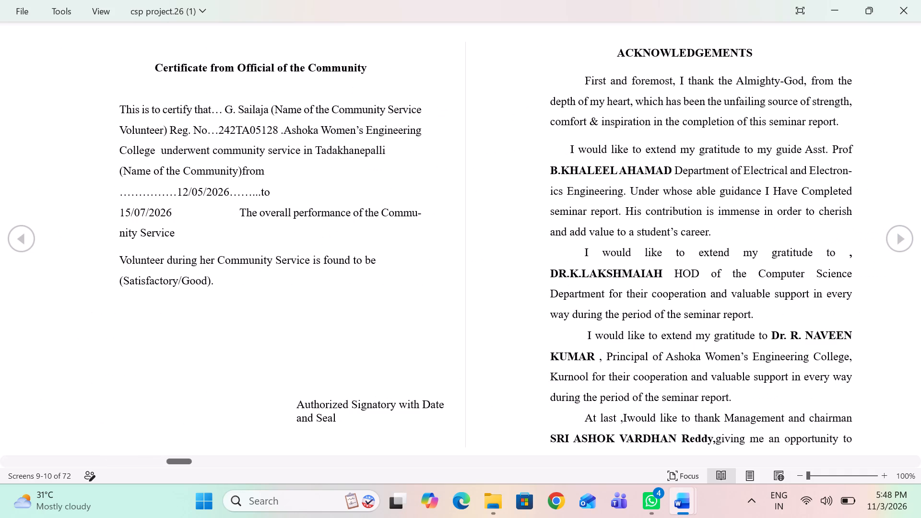
pyautogui.hscroll(-1, 671, 243)
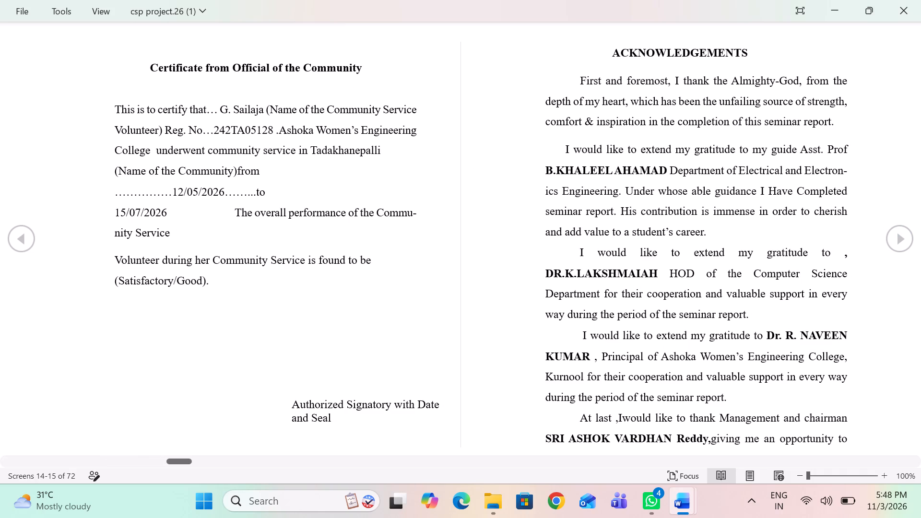
pyautogui.click(749, 478)
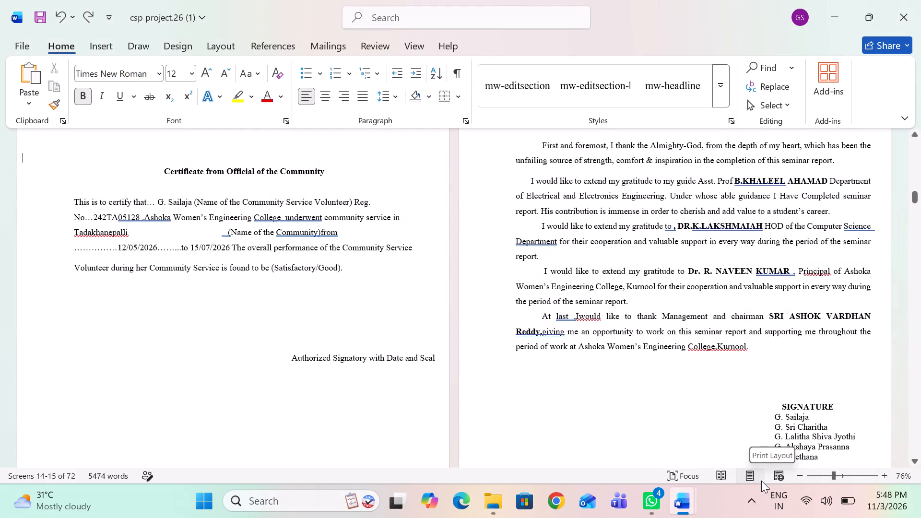
# Switch to Web Layout and look over the report from the community certificate back to the "Program Book for Community Service Project" heading.
pyautogui.click(774, 480)
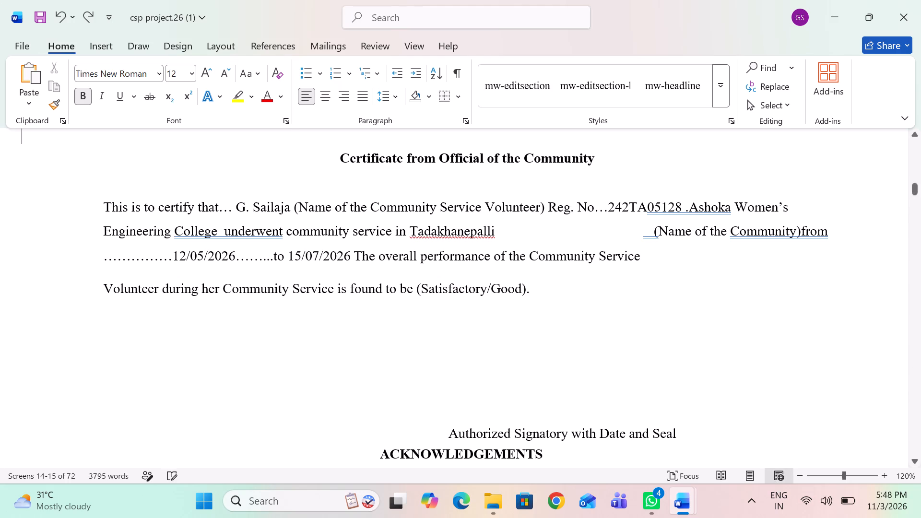
pyautogui.scroll(1, 519, 370)
pyautogui.keyDown('ctrl'); pyautogui.scroll(-1, 519, 370); pyautogui.keyUp('ctrl')
pyautogui.keyDown('ctrl'); pyautogui.scroll(1, 519, 370); pyautogui.keyUp('ctrl')
pyautogui.keyDown('ctrl'); pyautogui.scroll(-1, 519, 370); pyautogui.keyUp('ctrl')
pyautogui.keyDown('ctrl'); pyautogui.scroll(3, 519, 370); pyautogui.keyUp('ctrl')
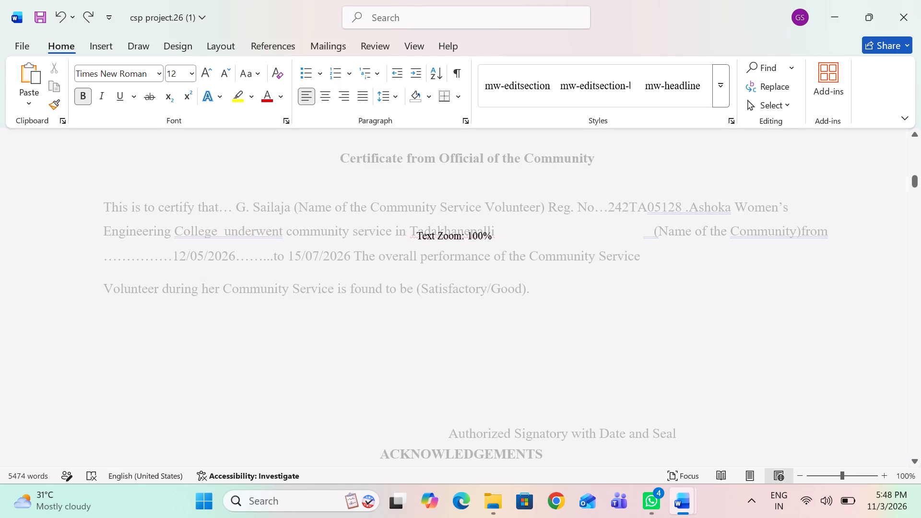
pyautogui.keyDown('ctrl'); pyautogui.scroll(-17, 519, 371); pyautogui.keyUp('ctrl')
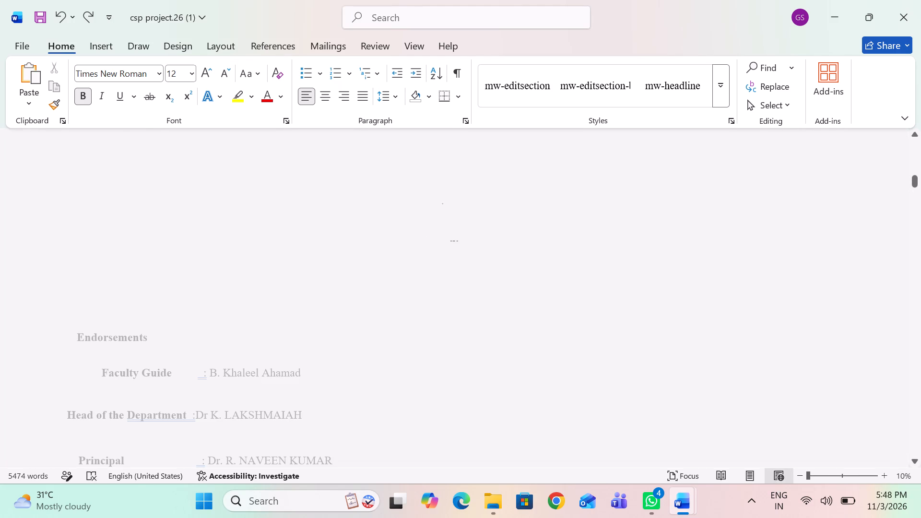
pyautogui.scroll(-1, 519, 371)
pyautogui.keyDown('ctrl'); pyautogui.scroll(6, 520, 282); pyautogui.keyUp('ctrl')
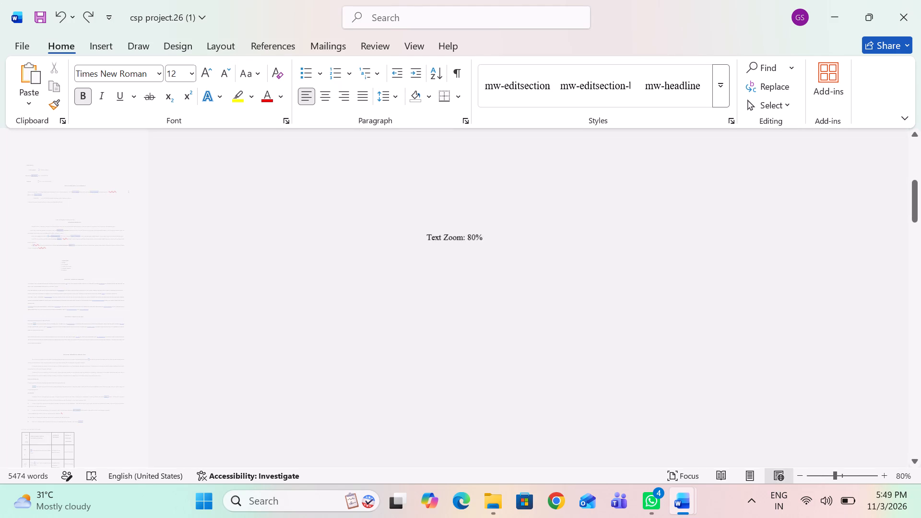
pyautogui.keyDown('ctrl'); pyautogui.scroll(5, 520, 282); pyautogui.keyUp('ctrl')
pyautogui.scroll(1, 520, 282)
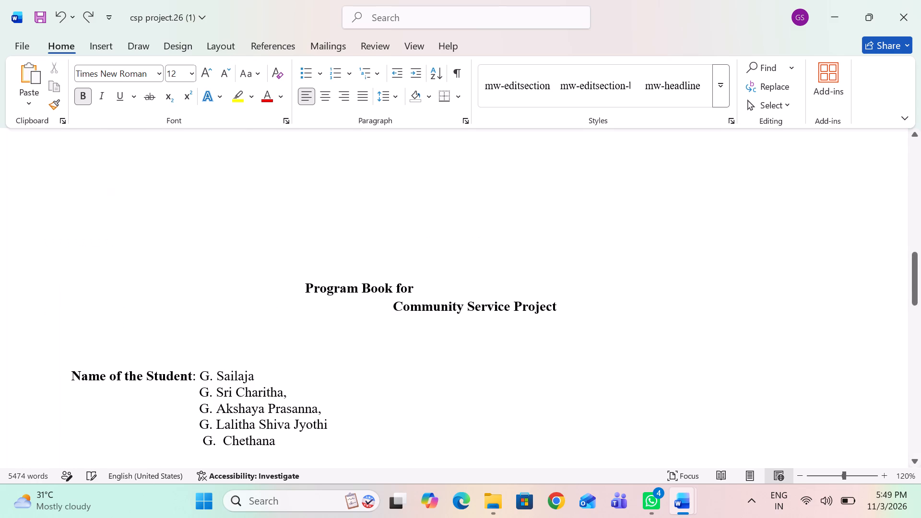
# Examine the spacing in Web Layout from the "2026-2027" line through the student, registration and CSP period details.
pyautogui.scroll(-3, 327, 320)
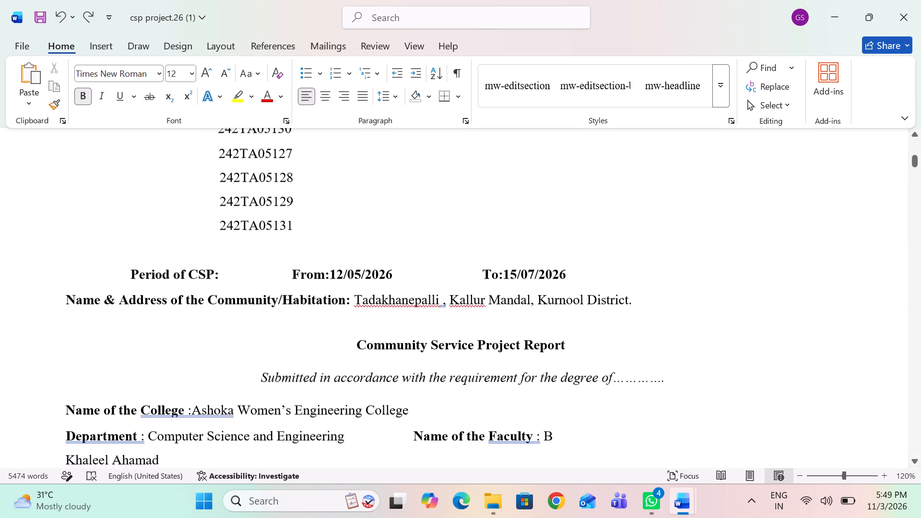
pyautogui.keyDown('ctrl'); pyautogui.scroll(-2, 327, 320); pyautogui.keyUp('ctrl')
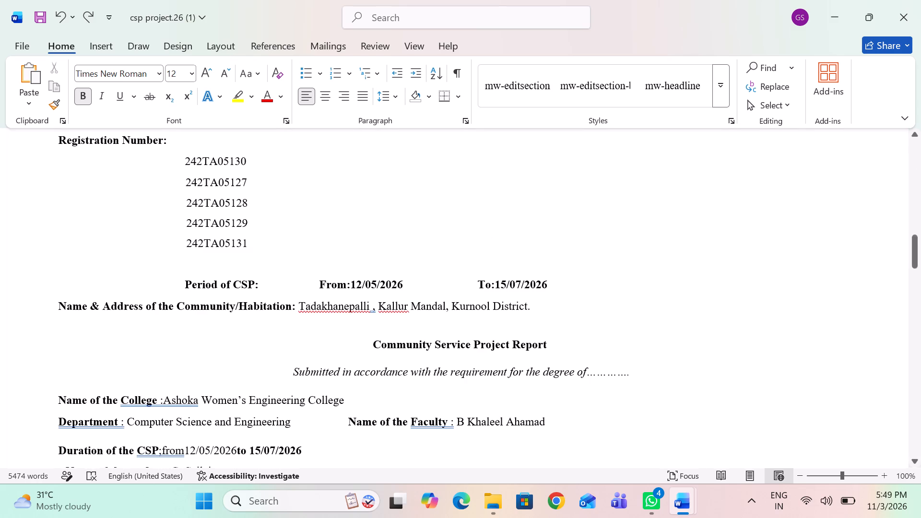
pyautogui.scroll(3, 367, 295)
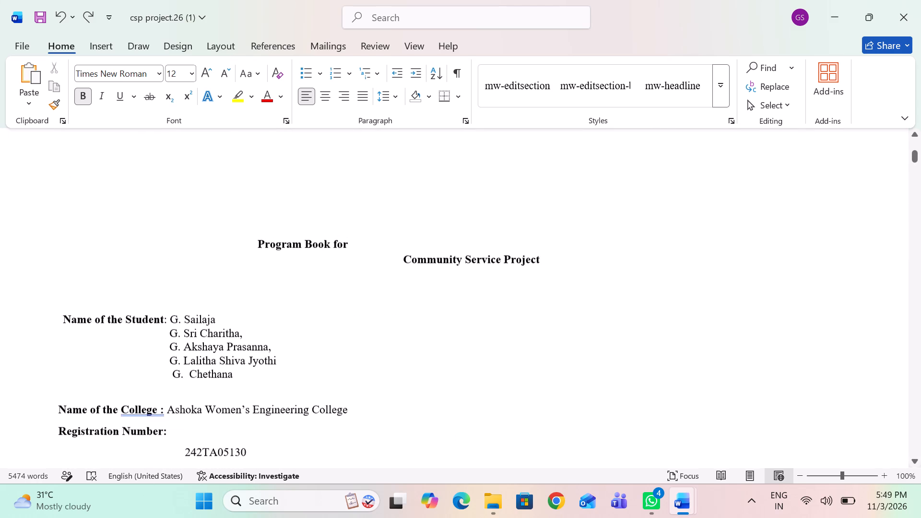
pyautogui.scroll(2, 367, 295)
pyautogui.scroll(-1, 367, 295)
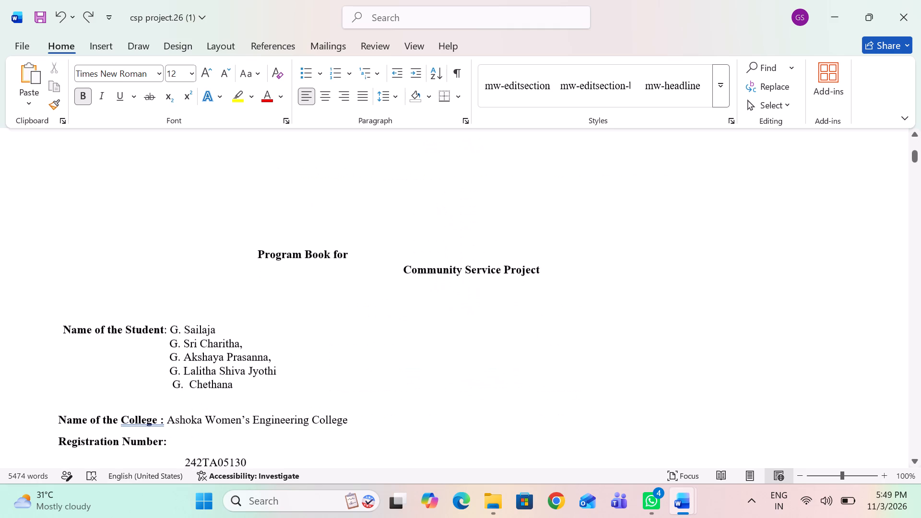
pyautogui.scroll(3, 373, 334)
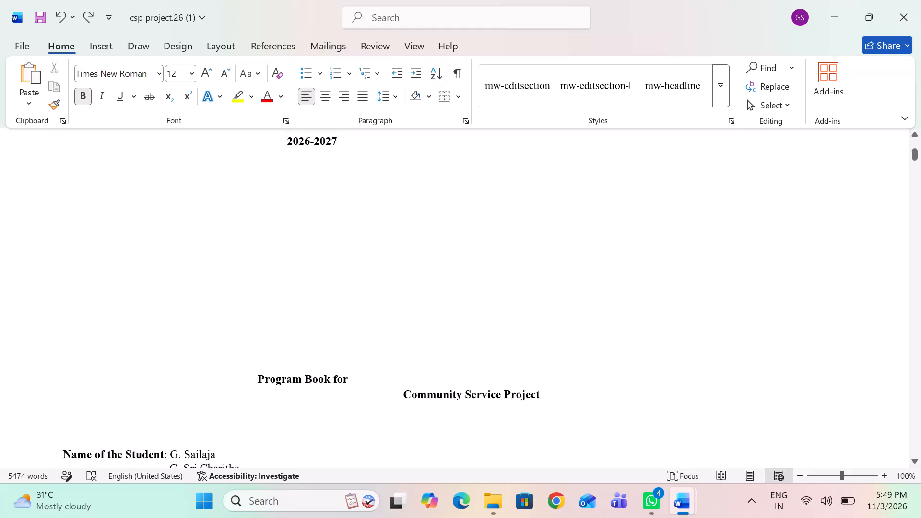
pyautogui.scroll(1, 374, 338)
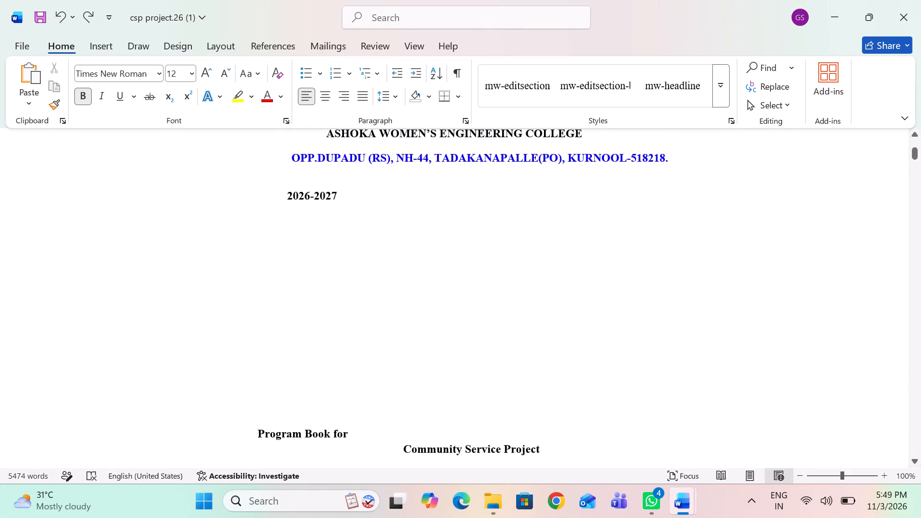
pyautogui.scroll(3, 374, 338)
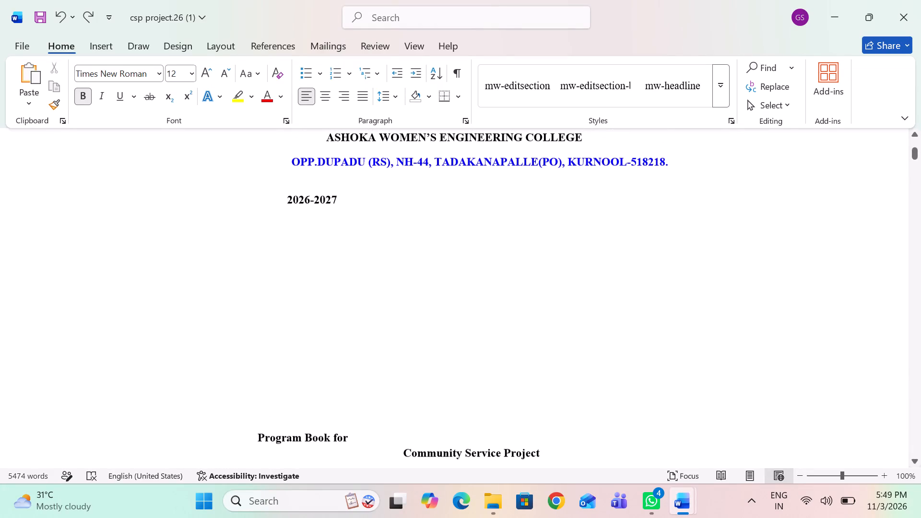
pyautogui.scroll(2, 374, 338)
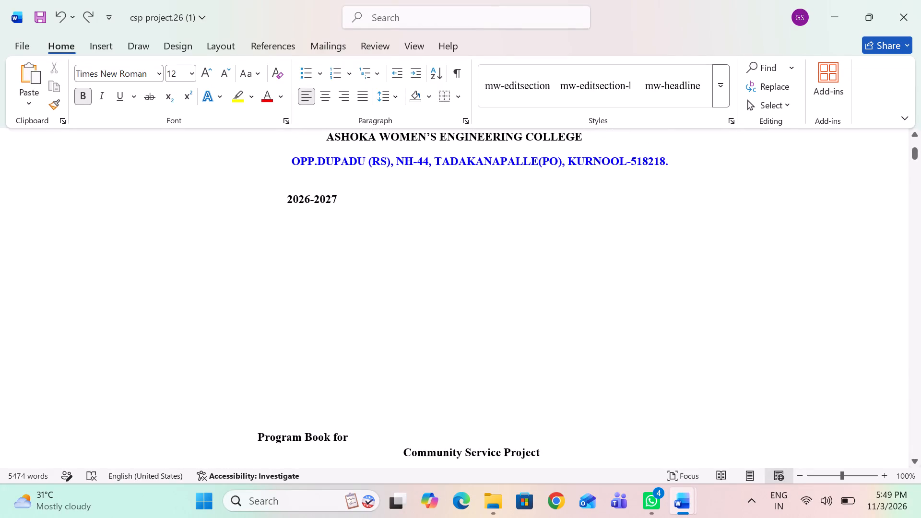
pyautogui.scroll(1, 374, 338)
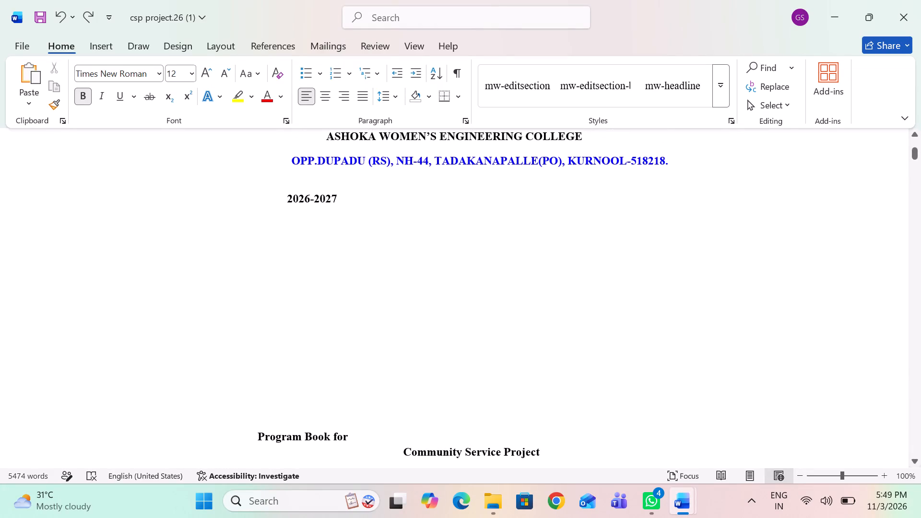
pyautogui.scroll(1, 374, 338)
pyautogui.scroll(-1, 374, 338)
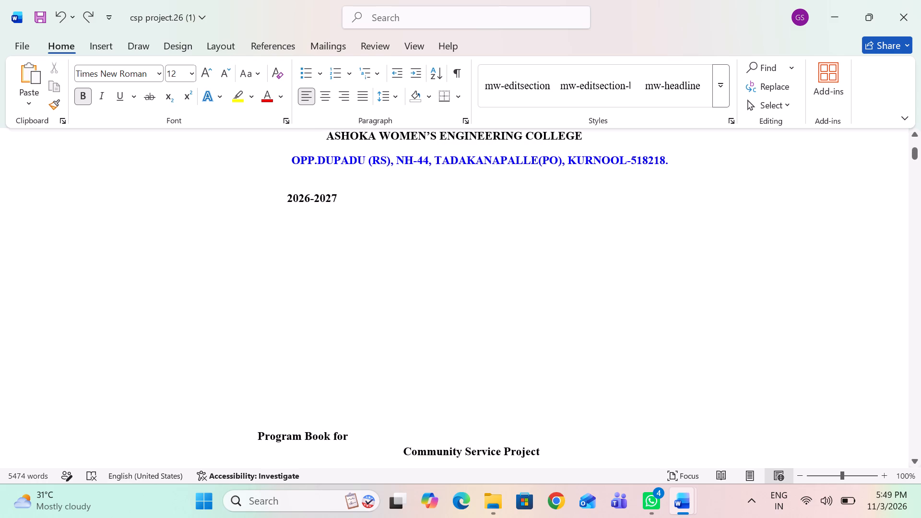
pyautogui.scroll(-1, 374, 338)
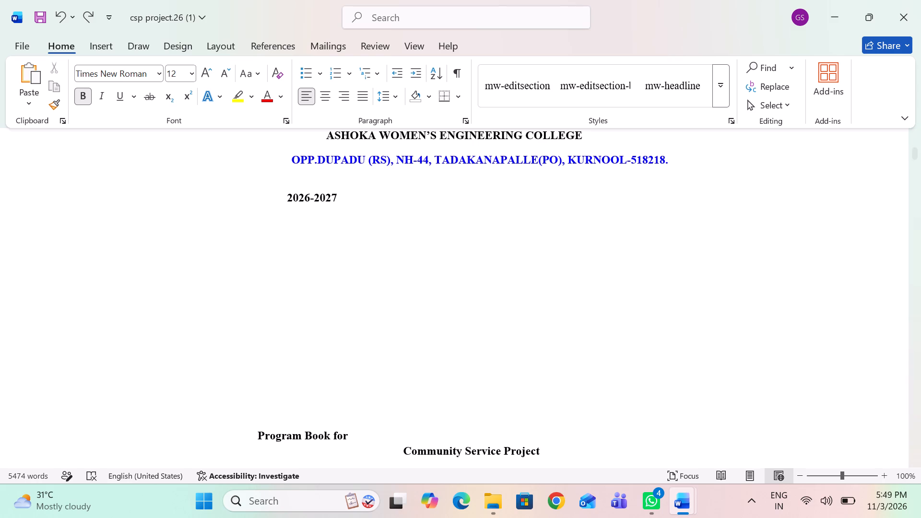
pyautogui.scroll(-1, 374, 338)
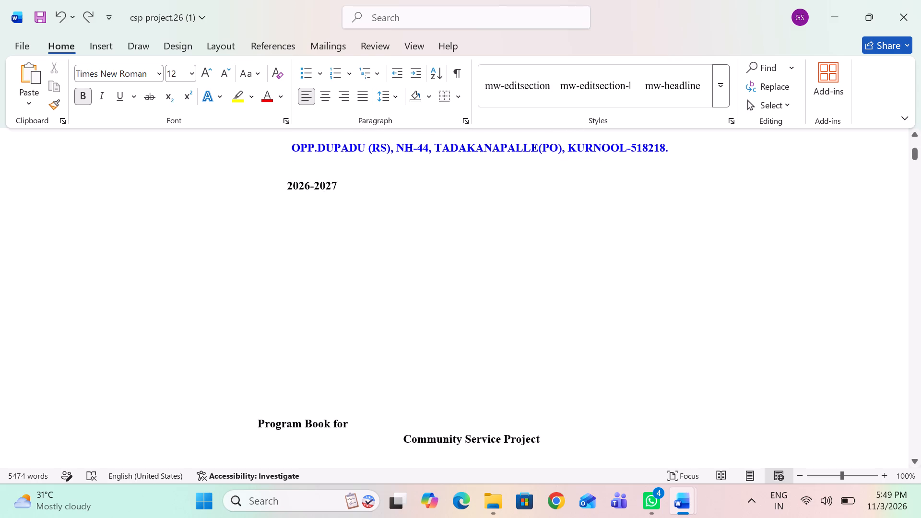
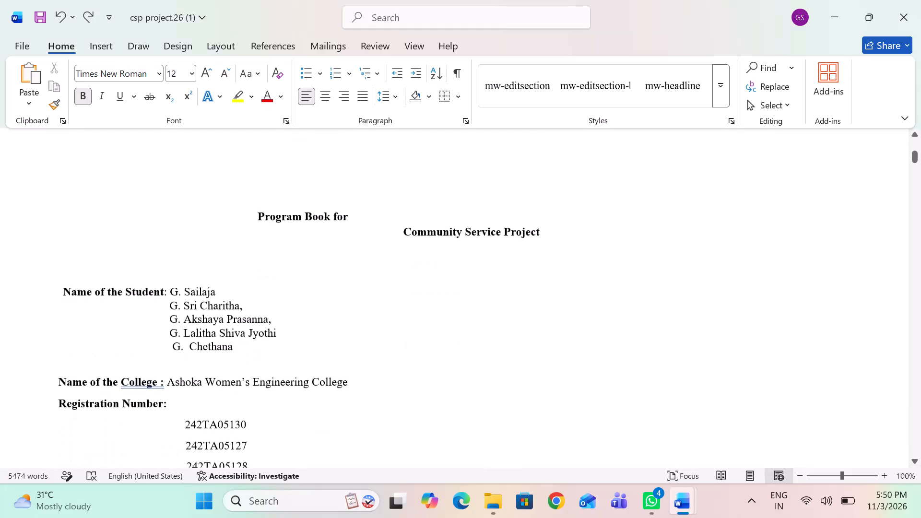
# Look through the report in Web Layout from the "Program Book for Community Service Project" heading to the group photos at the end.
pyautogui.scroll(-2, 374, 338)
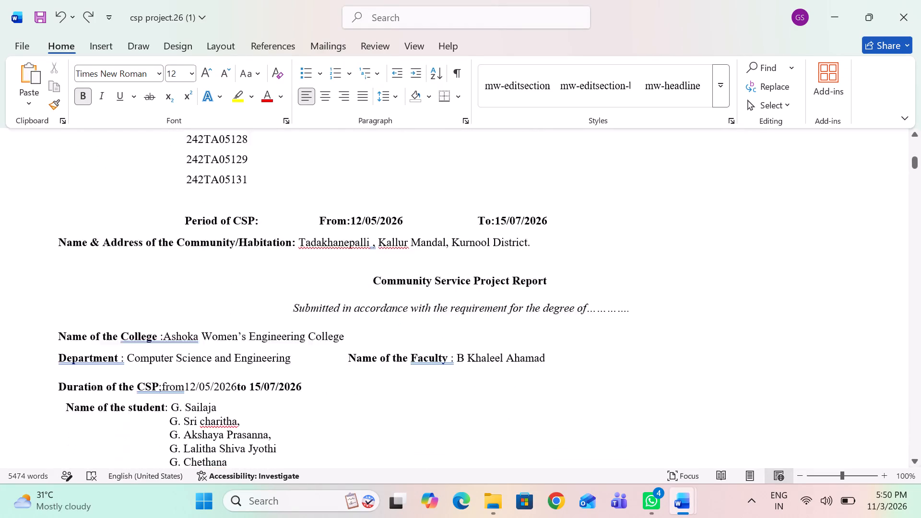
pyautogui.scroll(-6, 374, 338)
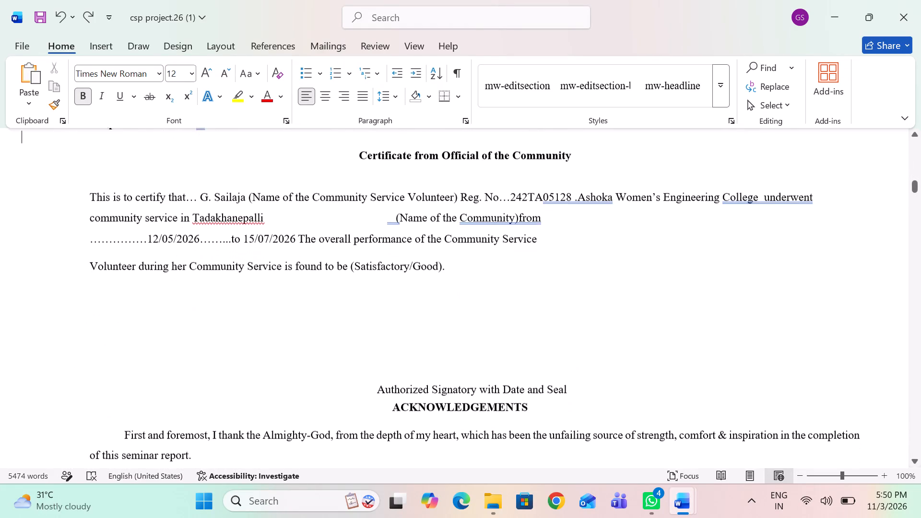
pyautogui.click(374, 338)
pyautogui.scroll(-4, 374, 338)
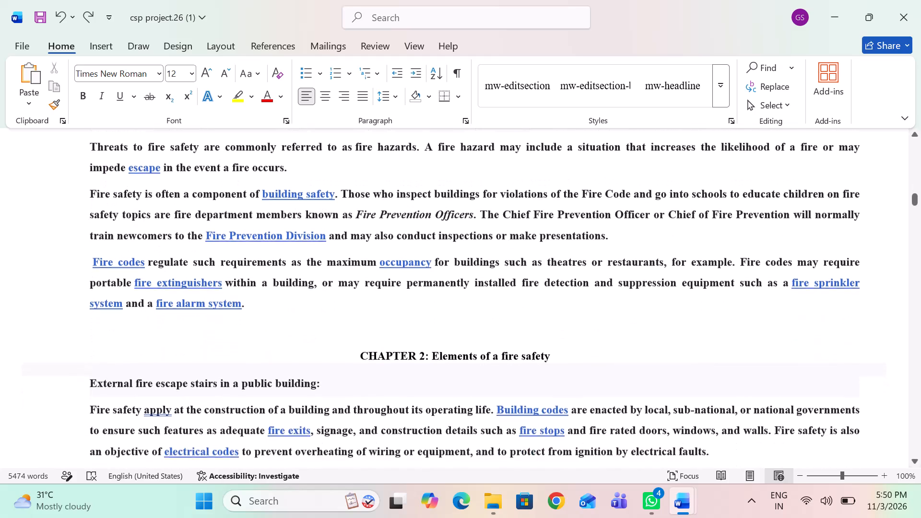
pyautogui.scroll(-2, 374, 338)
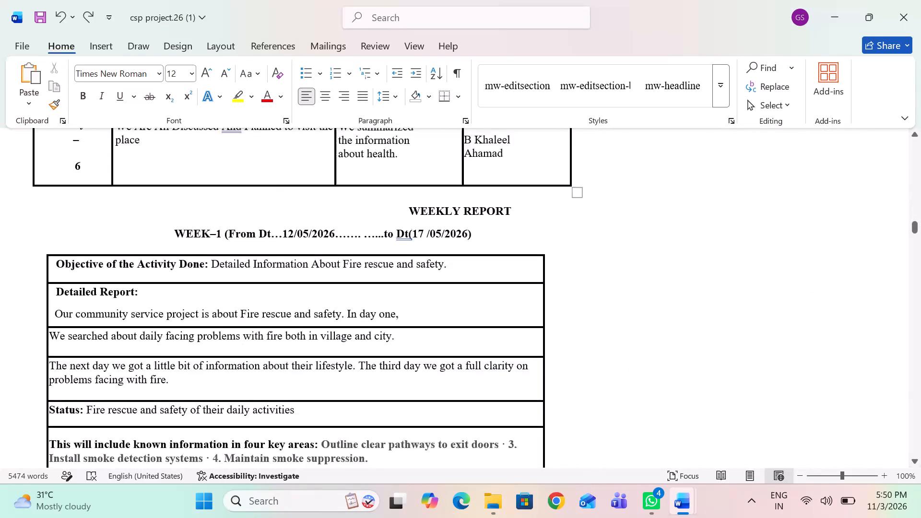
pyautogui.scroll(-6, 374, 338)
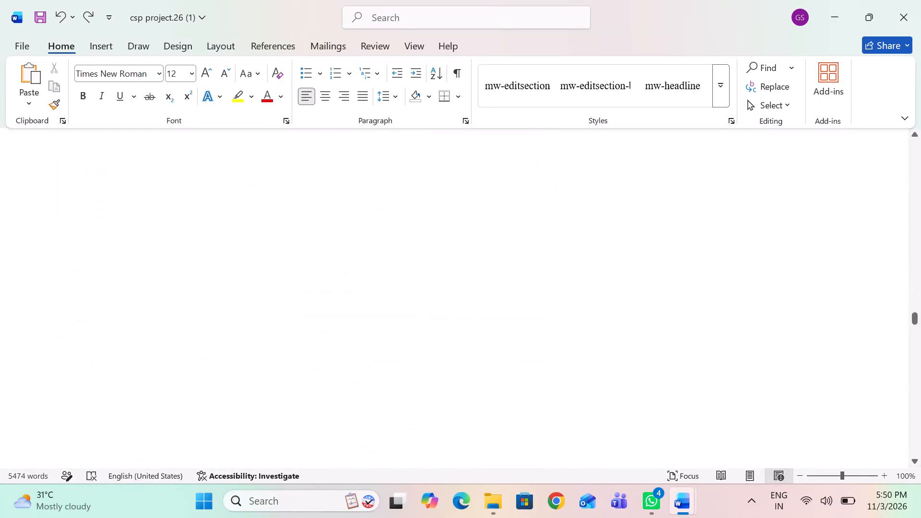
pyautogui.scroll(-5, 374, 338)
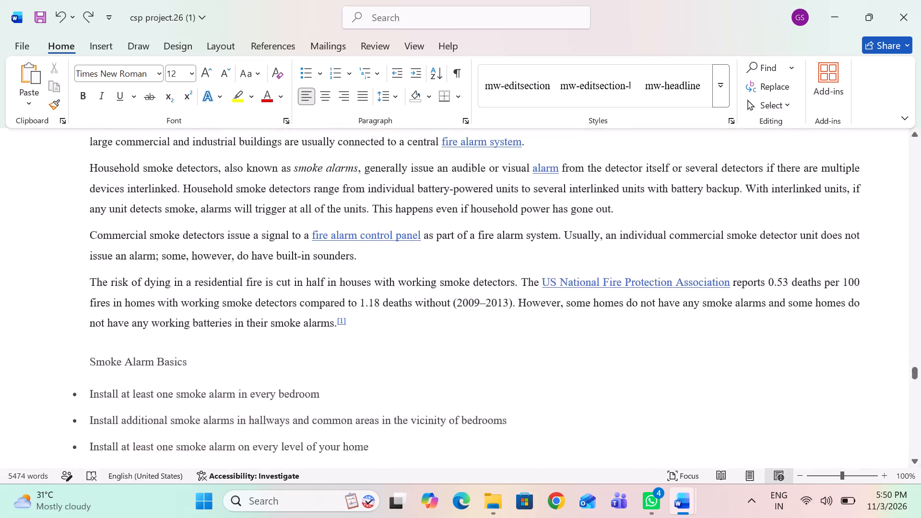
pyautogui.scroll(-10, 374, 338)
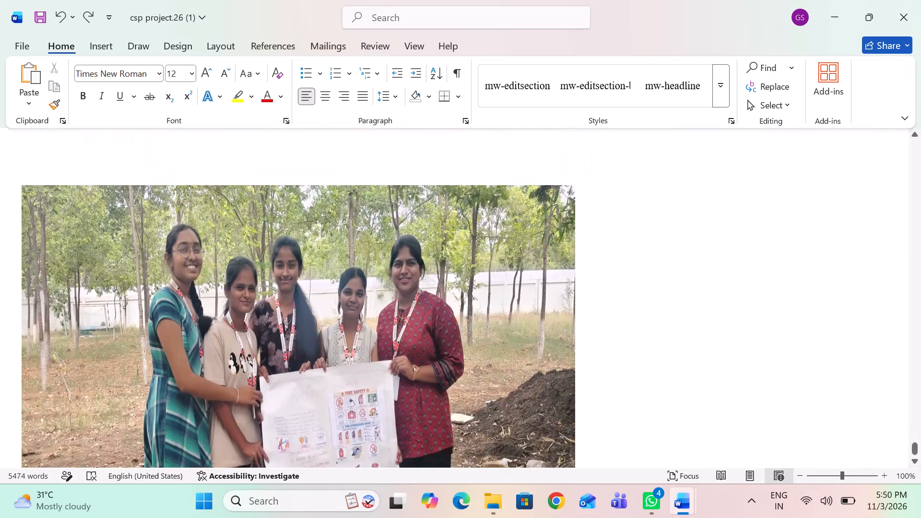
pyautogui.scroll(-2, 374, 338)
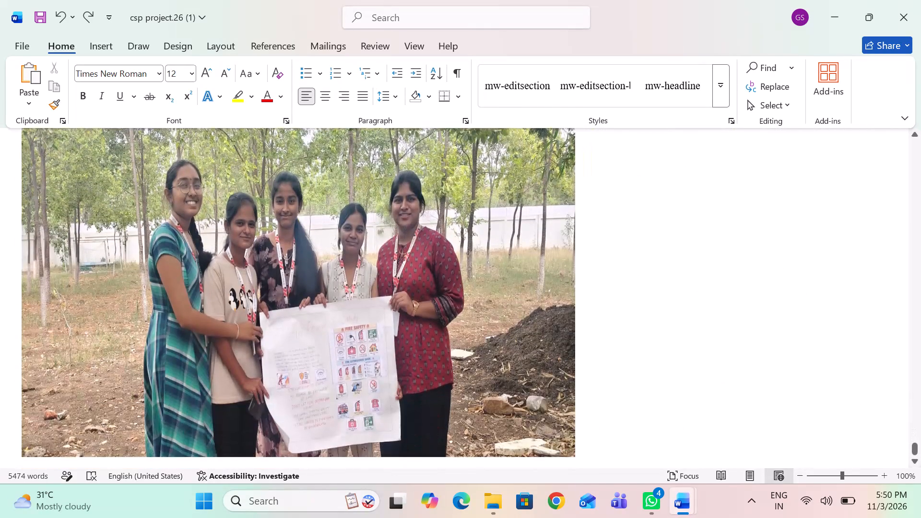
# Look back from the closing group photos to the "Activity Log for the Fifth Week" table.
pyautogui.scroll(-1, 374, 338)
pyautogui.scroll(1, 374, 338)
pyautogui.keyDown('ctrl'); pyautogui.scroll(-1, 374, 338); pyautogui.keyUp('ctrl')
pyautogui.keyDown('ctrl'); pyautogui.scroll(1, 374, 338); pyautogui.keyUp('ctrl')
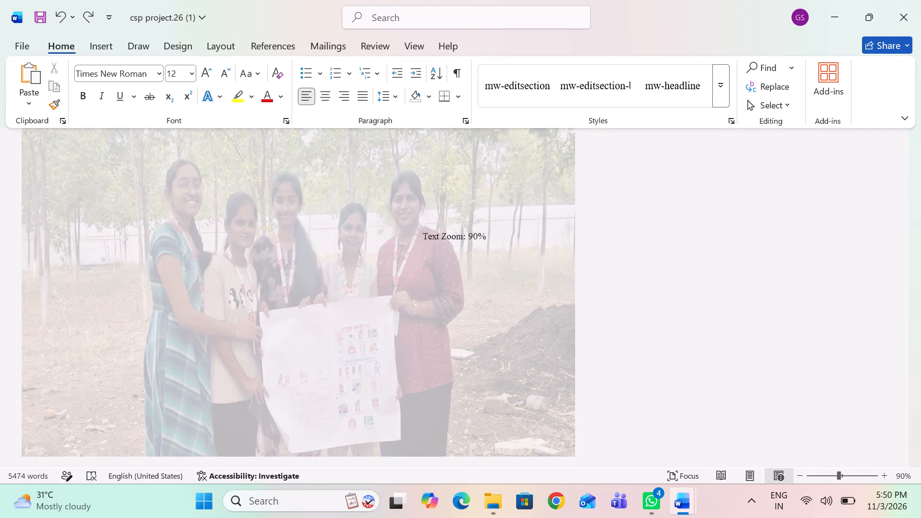
pyautogui.scroll(1, 374, 338)
pyautogui.scroll(4, 472, 334)
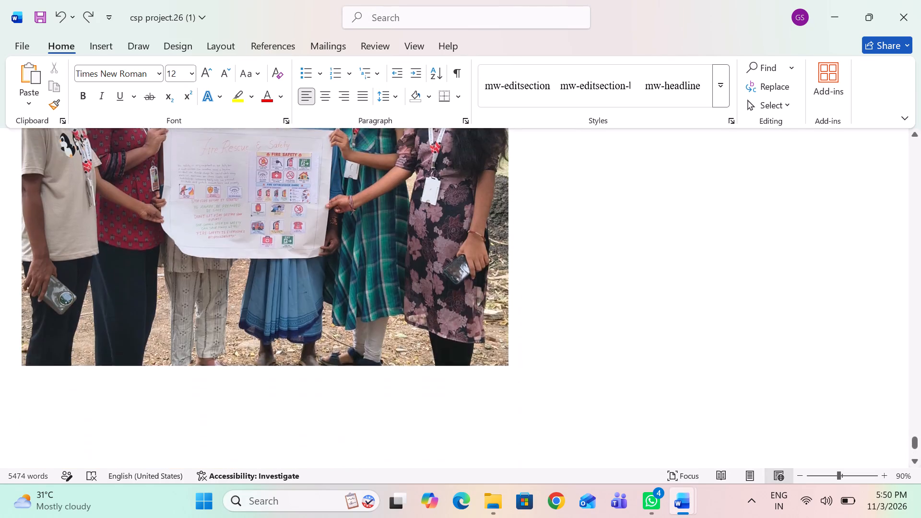
pyautogui.scroll(2, 472, 334)
pyautogui.scroll(20, 472, 334)
pyautogui.scroll(16, 472, 334)
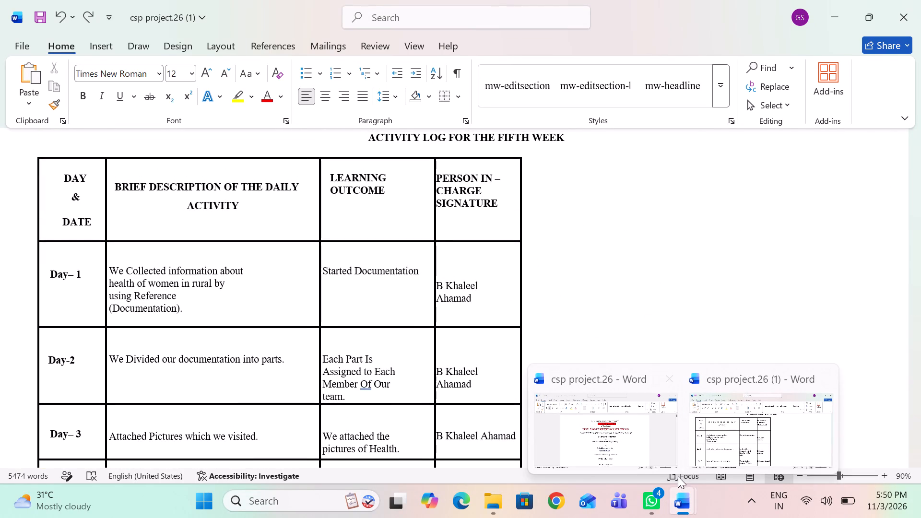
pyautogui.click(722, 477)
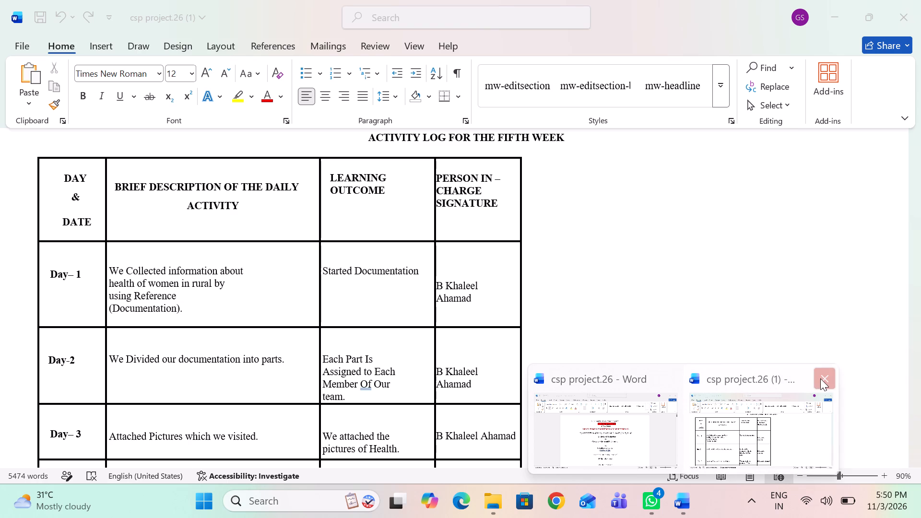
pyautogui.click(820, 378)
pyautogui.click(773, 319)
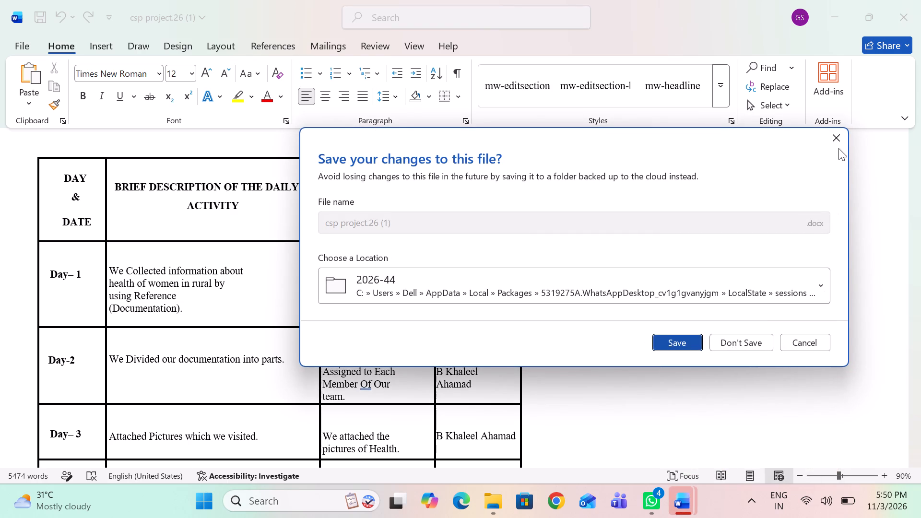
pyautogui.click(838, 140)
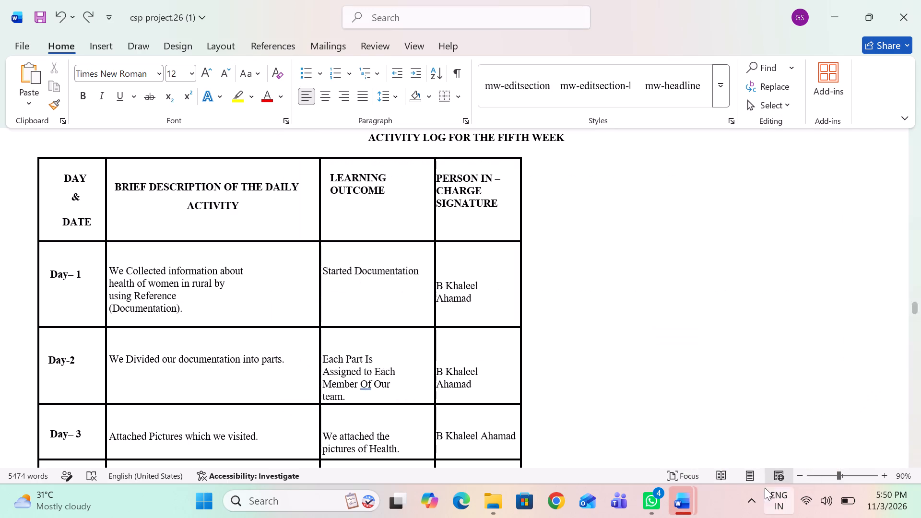
# Switch the report back to Print Layout.
pyautogui.click(749, 473)
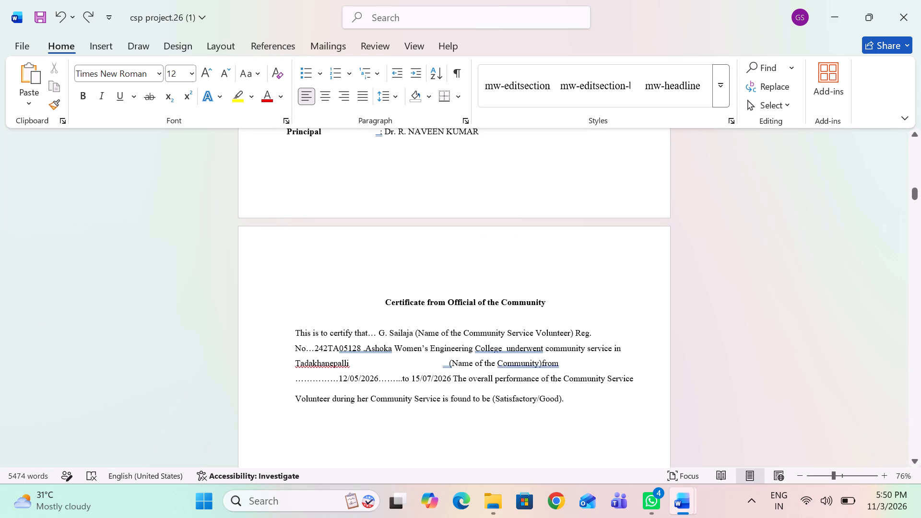
# Insert a space between the colon and the name on the "Head of the Department" line under Endorsements.
pyautogui.scroll(1, 557, 388)
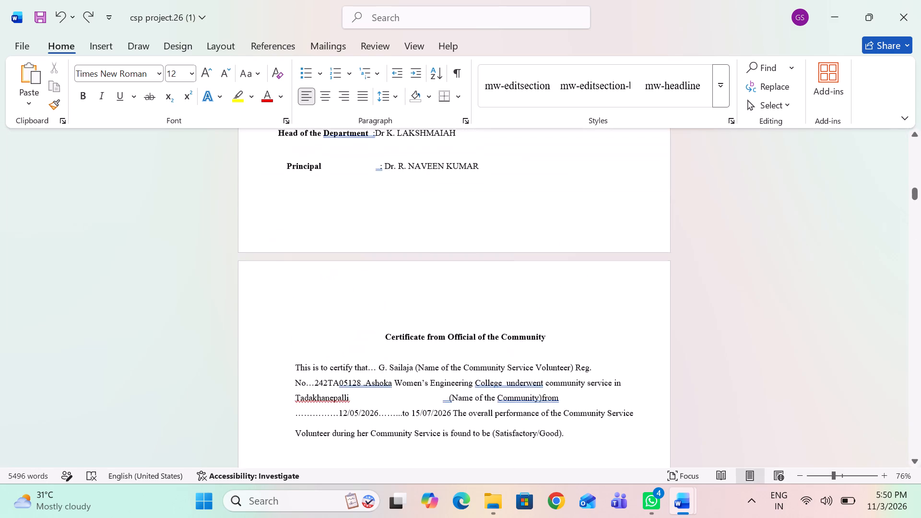
pyautogui.scroll(3, 557, 388)
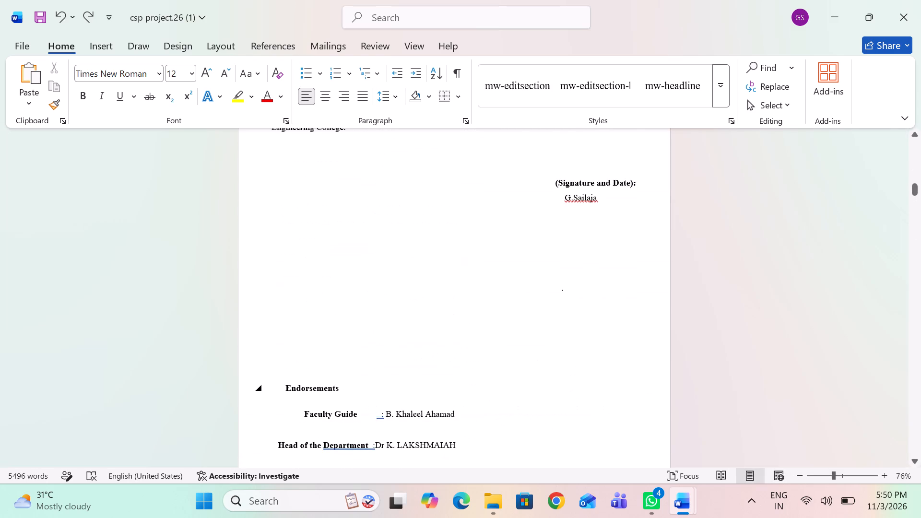
pyautogui.scroll(1, 557, 388)
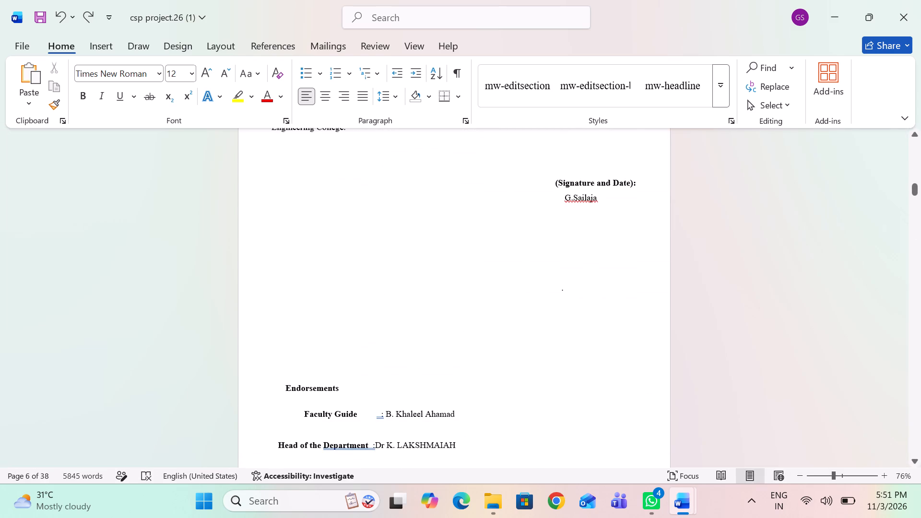
pyautogui.click(375, 446)
pyautogui.press('space')
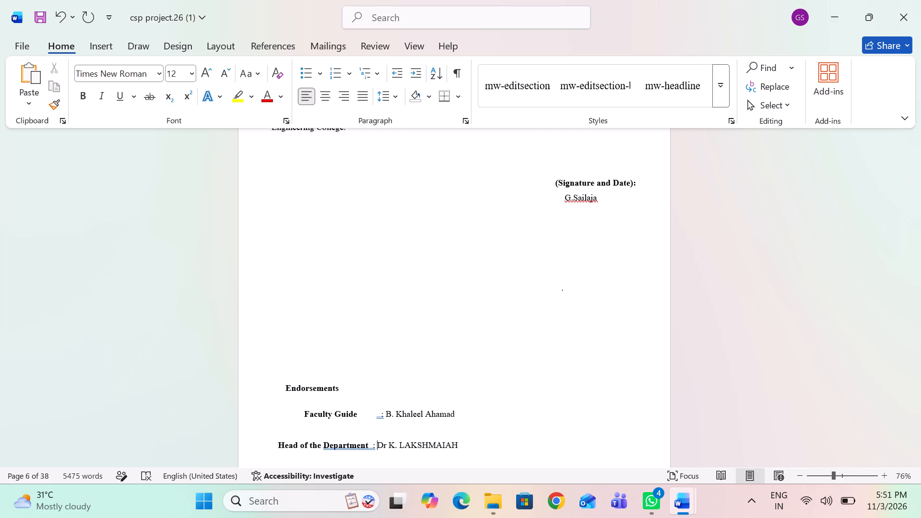
# Insert a space after the initial in the student's name below "(Signature and Date):" in the declaration.
pyautogui.hscroll(1, 384, 447)
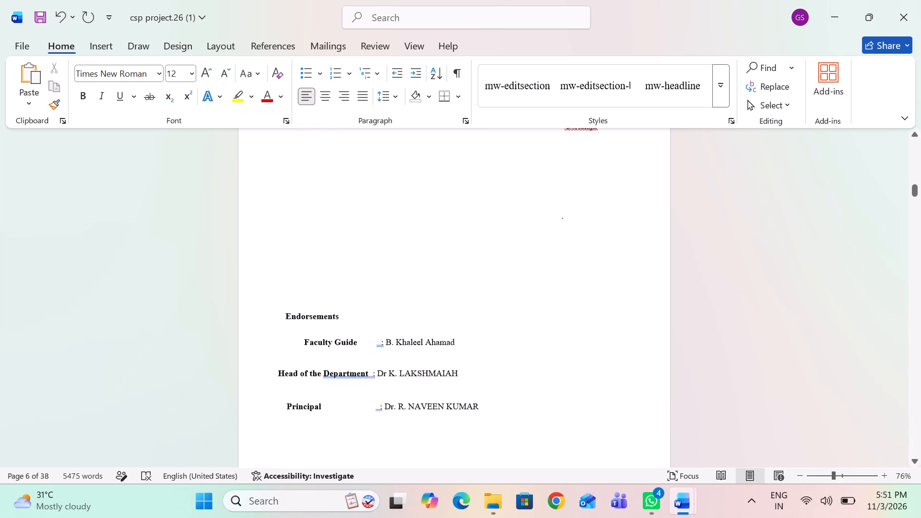
pyautogui.scroll(2, 384, 447)
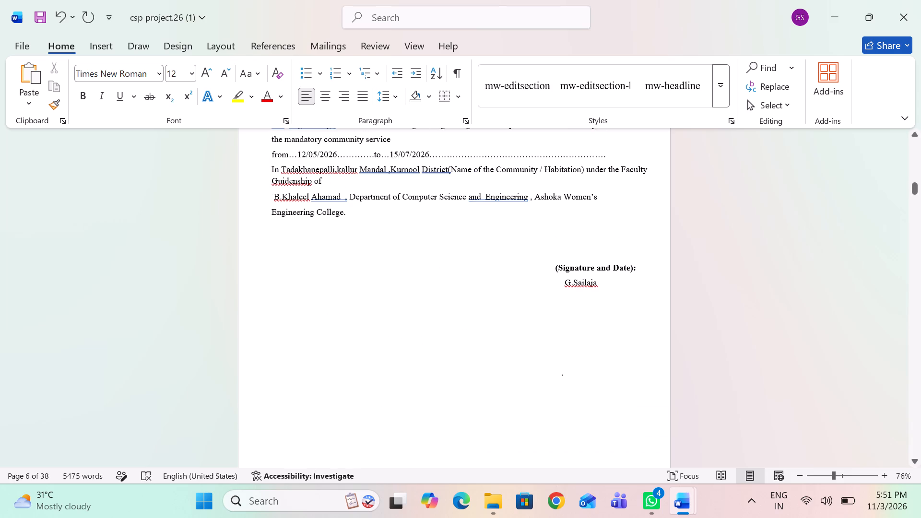
pyautogui.click(573, 280)
pyautogui.press('space')
# Review the page layout from the declaration to the Chapter 1 executive summary and back up to the "Community Service Project Report" page.
pyautogui.scroll(-4, 583, 314)
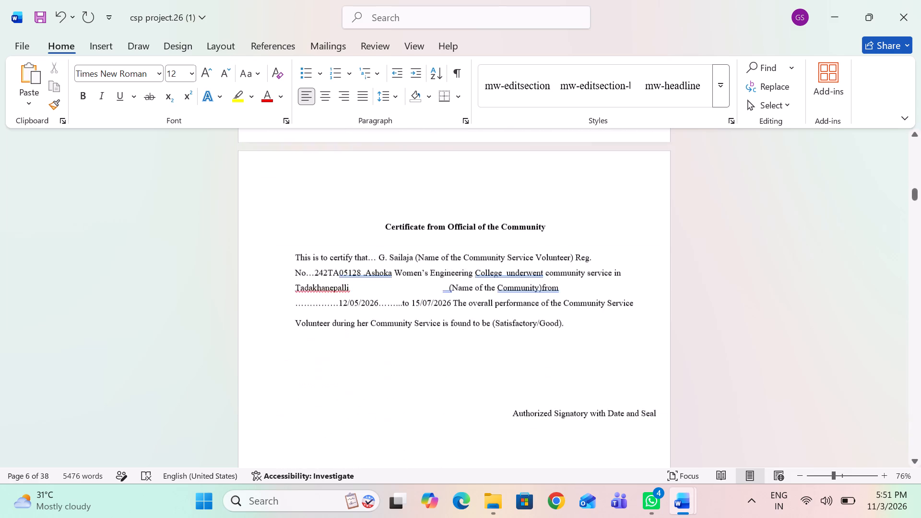
pyautogui.scroll(-5, 583, 314)
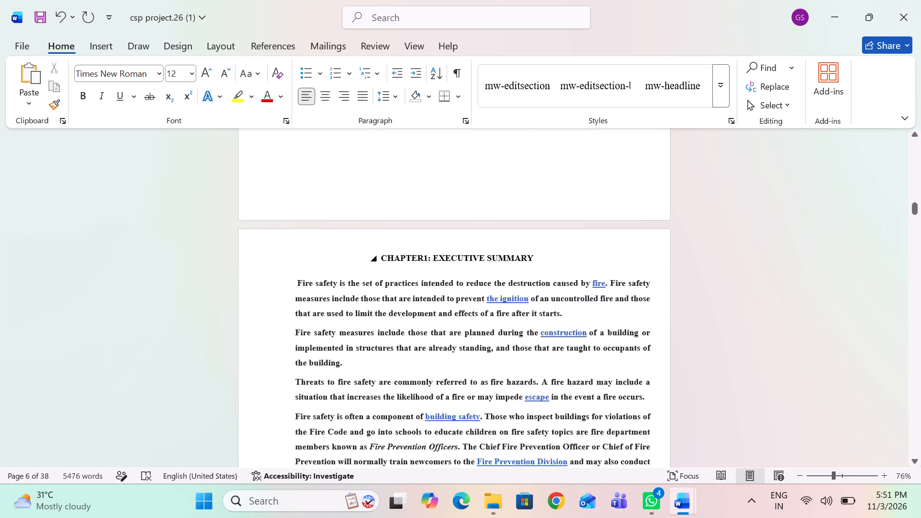
pyautogui.scroll(2, 583, 314)
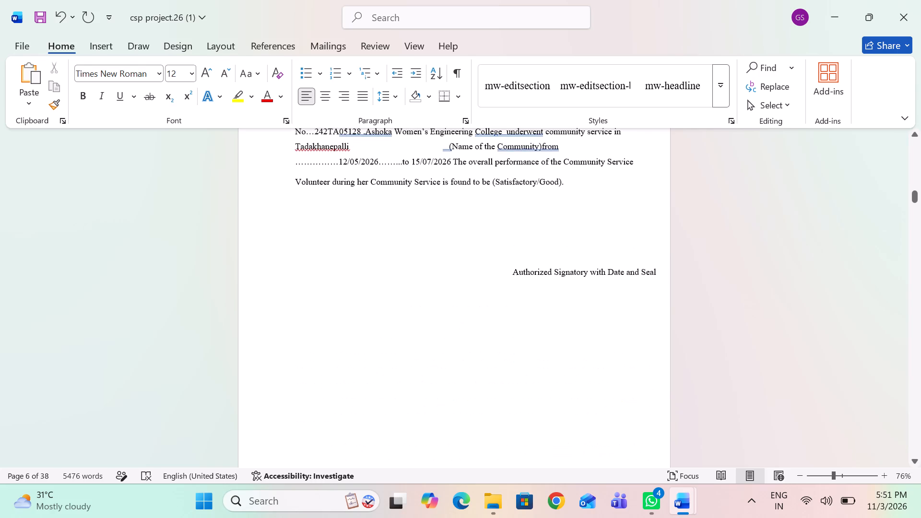
pyautogui.scroll(2, 583, 314)
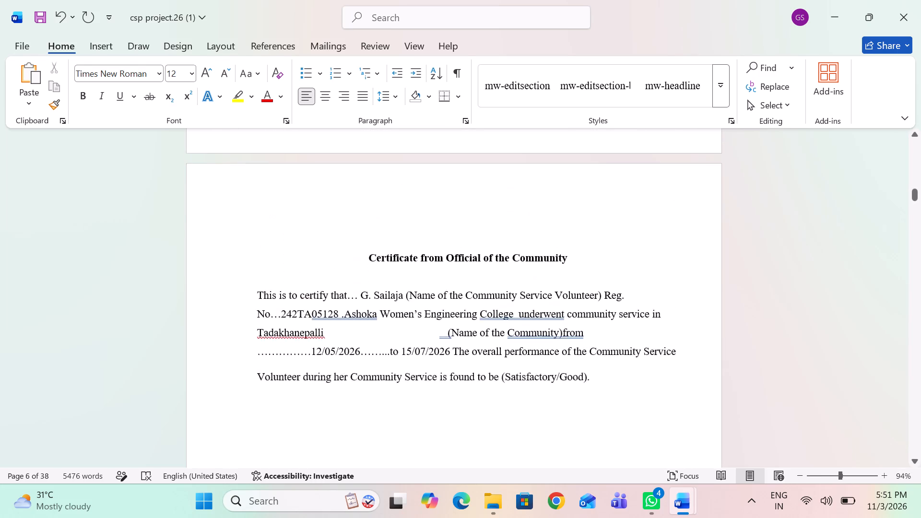
pyautogui.scroll(6, 583, 314)
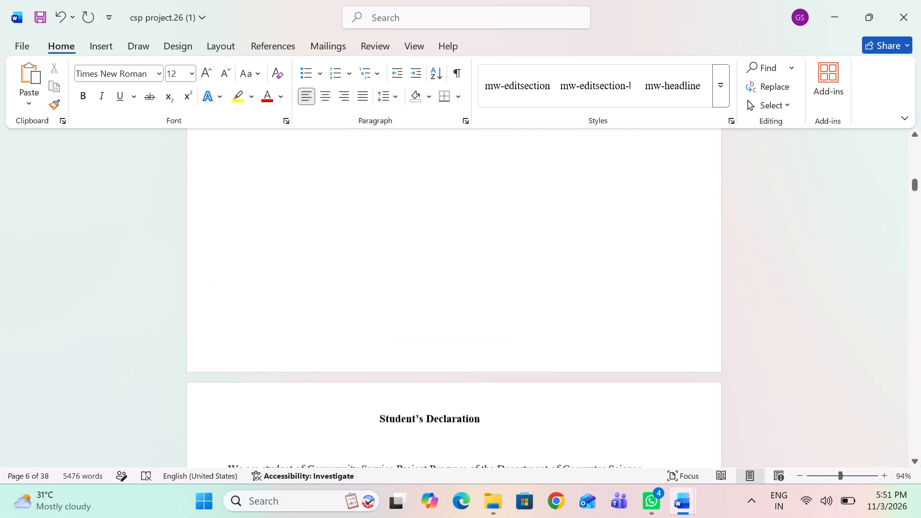
pyautogui.scroll(5, 583, 314)
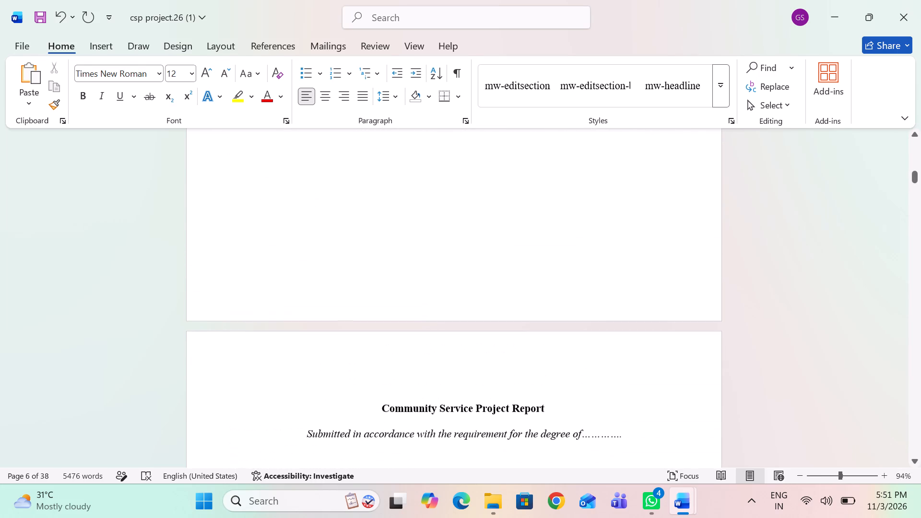
pyautogui.scroll(6, 583, 314)
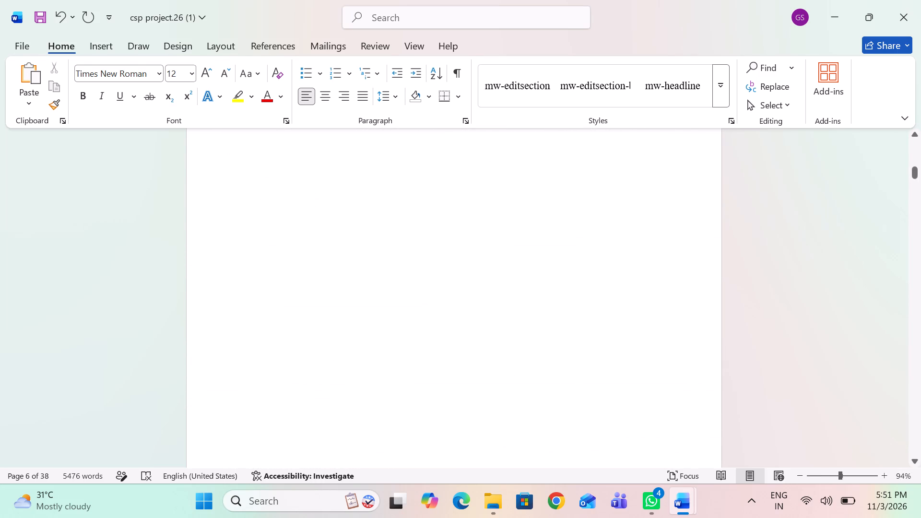
pyautogui.scroll(3, 583, 314)
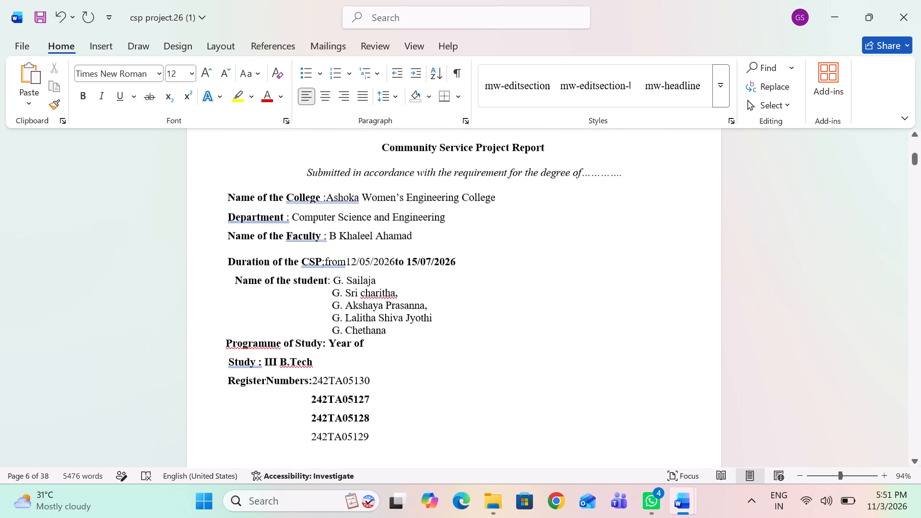
pyautogui.scroll(1, 583, 314)
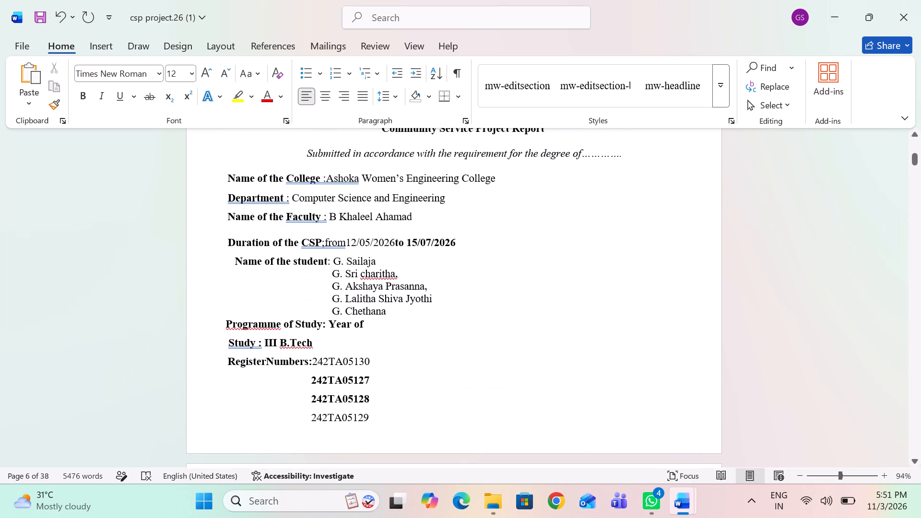
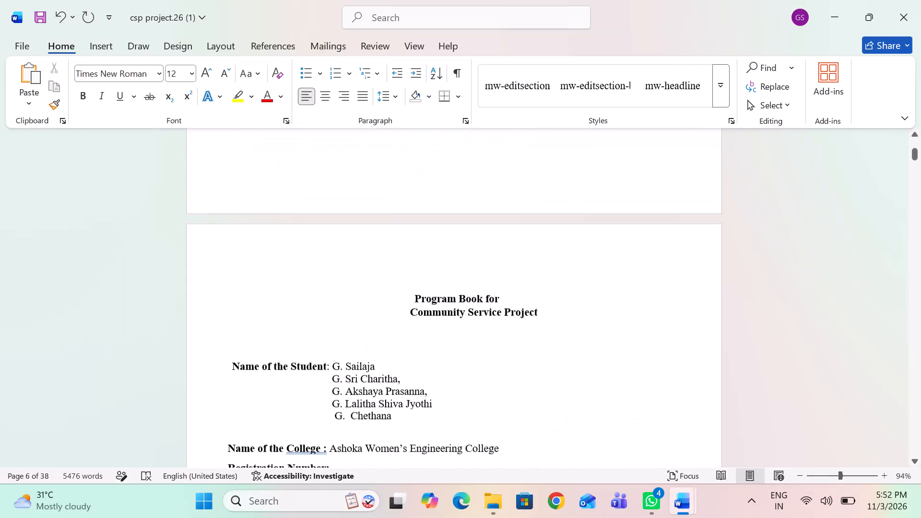
# Review the layout of the front pages from "Program Book for Community Service Project" back up to the report's title page.
pyautogui.scroll(5, 583, 314)
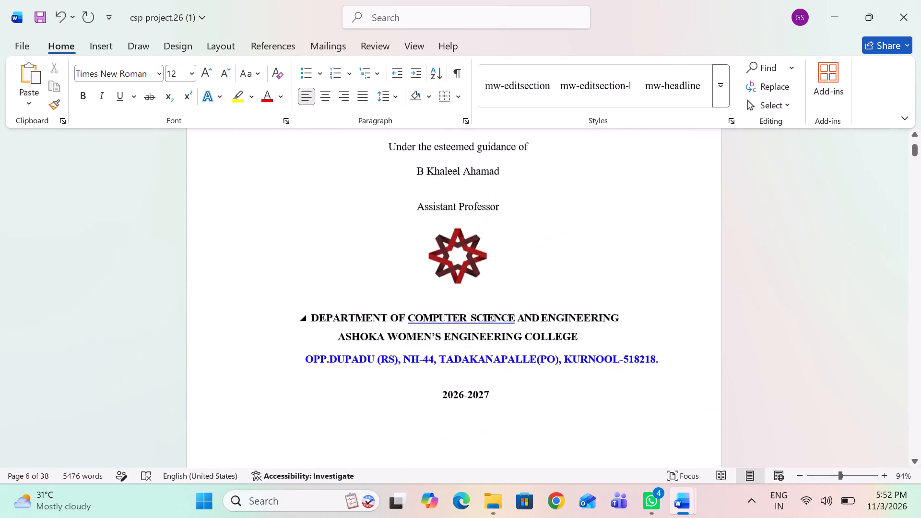
pyautogui.scroll(3, 583, 314)
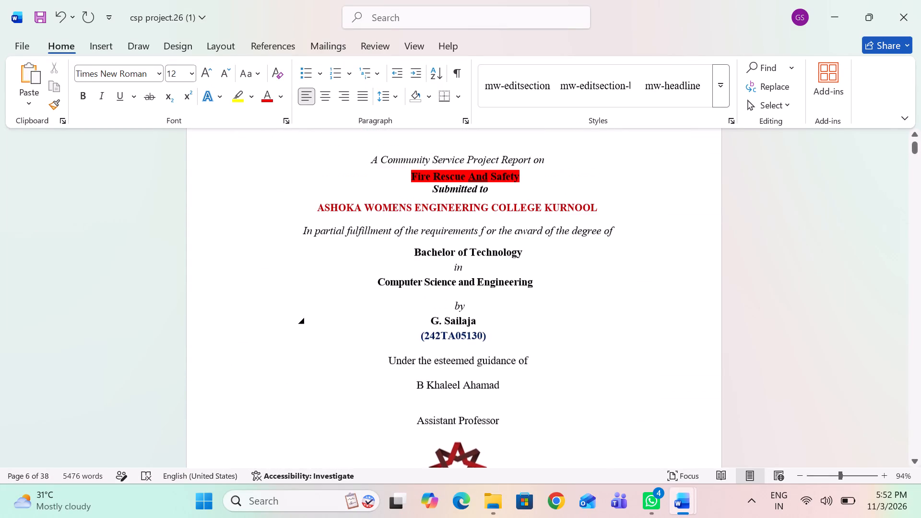
pyautogui.scroll(1, 583, 314)
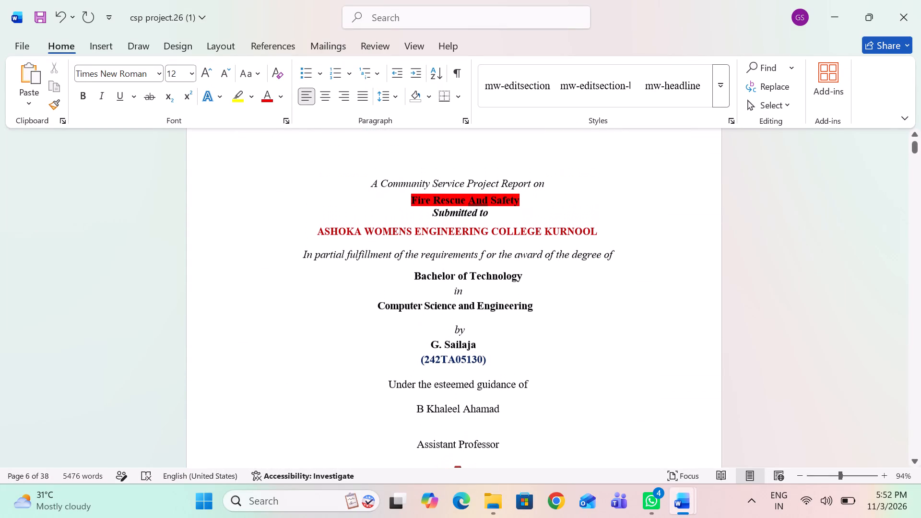
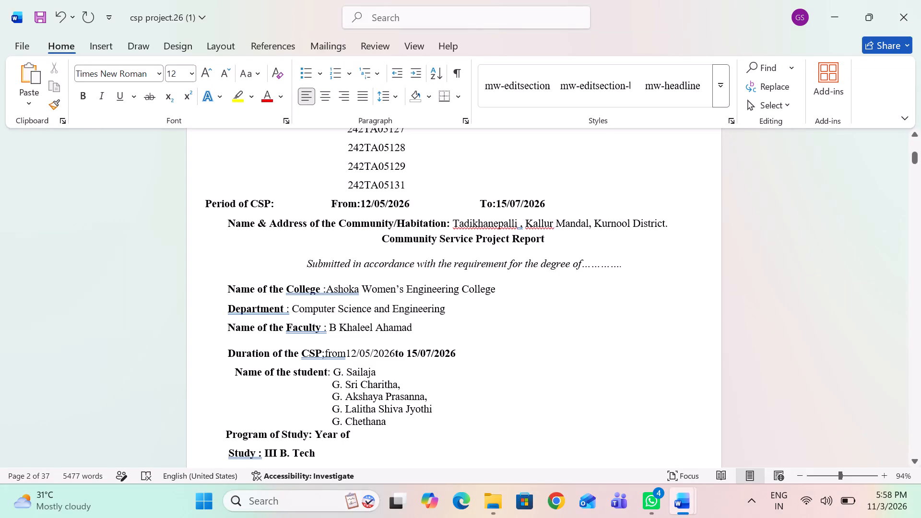
# Correct the village name in the "Name & Address of the Community/Habitation" line to "Thadakanapalli".
pyautogui.click(470, 223)
pyautogui.click(472, 222)
pyautogui.press('BackSpace')
pyautogui.press('a')
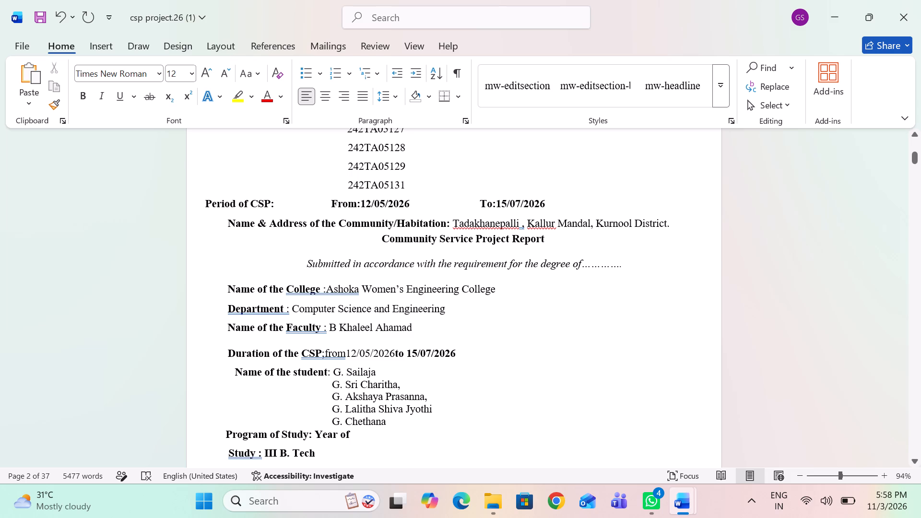
pyautogui.click(490, 227)
pyautogui.press('BackSpace')
pyautogui.press('a')
pyautogui.click(498, 224)
pyautogui.press('BackSpace')
pyautogui.press('a')
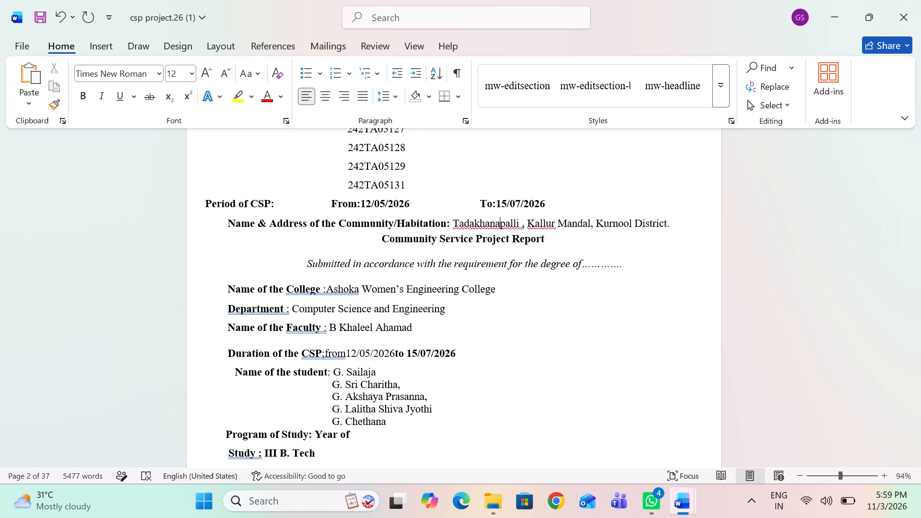
pyautogui.click(460, 225)
pyautogui.press('h')
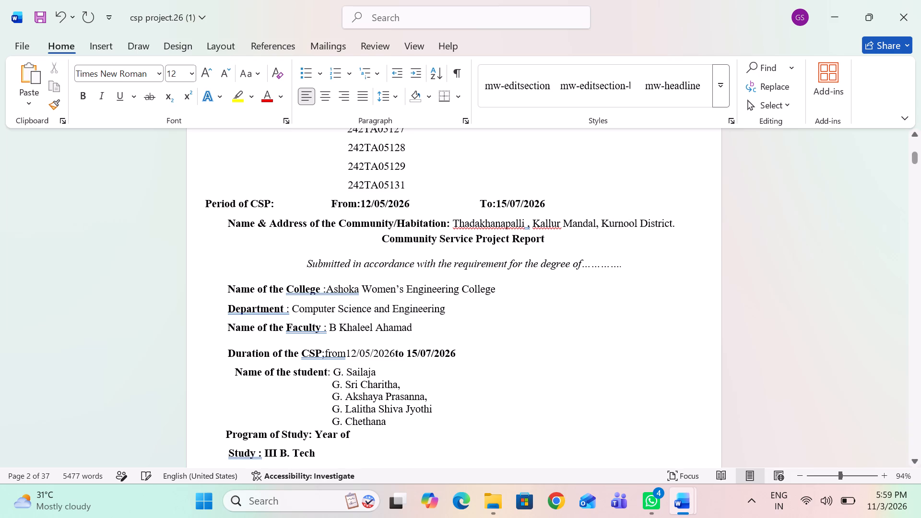
pyautogui.click(491, 225)
pyautogui.press('BackSpace')
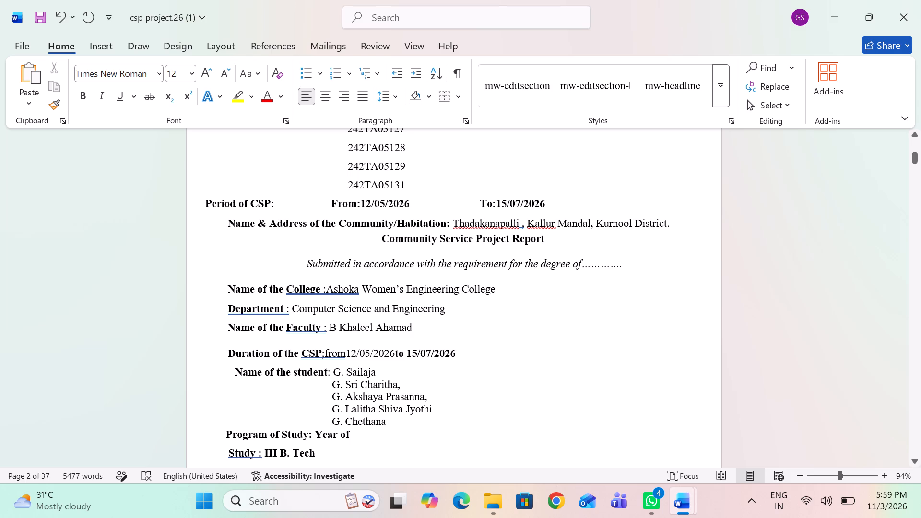
# Examine the layout from the end of the second page through the blank third page.
pyautogui.scroll(-5, 504, 229)
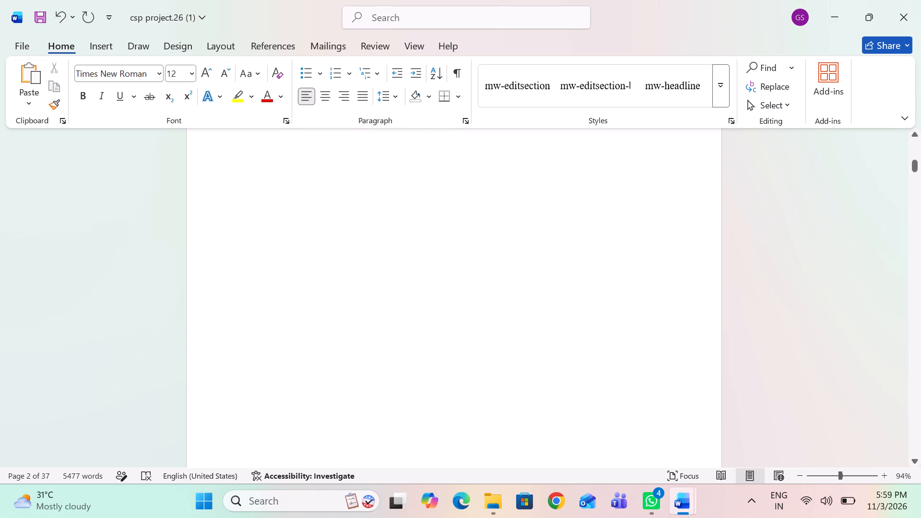
pyautogui.scroll(1, 502, 221)
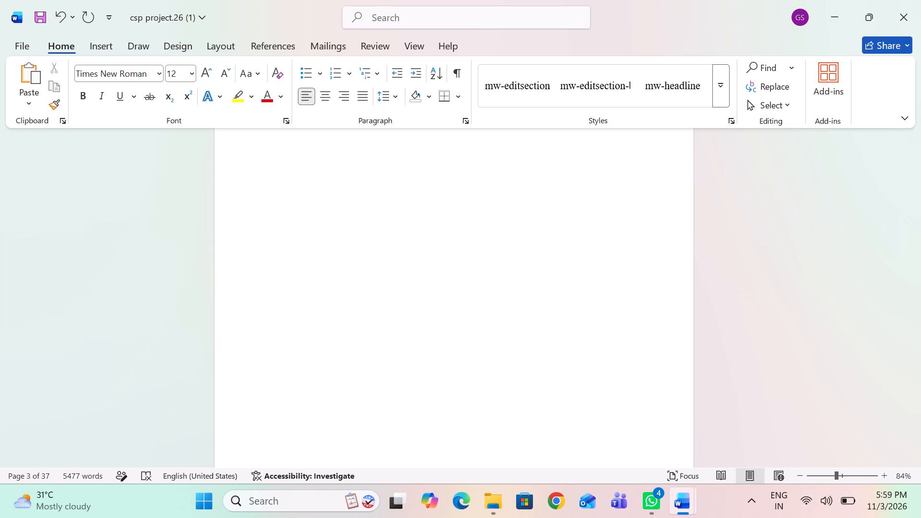
pyautogui.scroll(-1, 502, 221)
pyautogui.scroll(1, 502, 221)
pyautogui.scroll(-1, 502, 221)
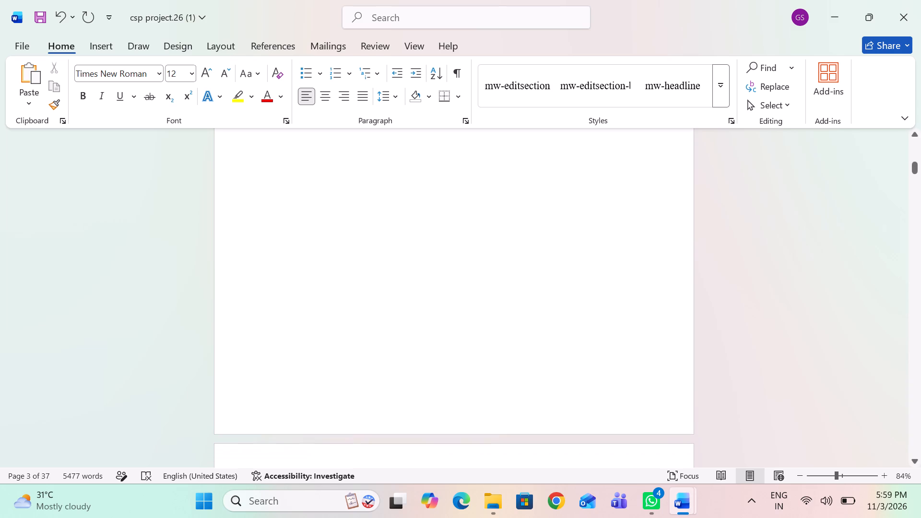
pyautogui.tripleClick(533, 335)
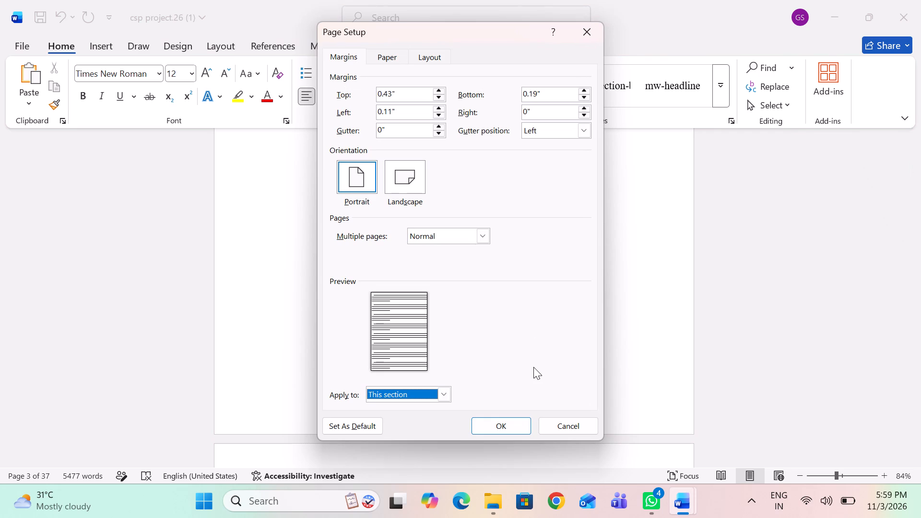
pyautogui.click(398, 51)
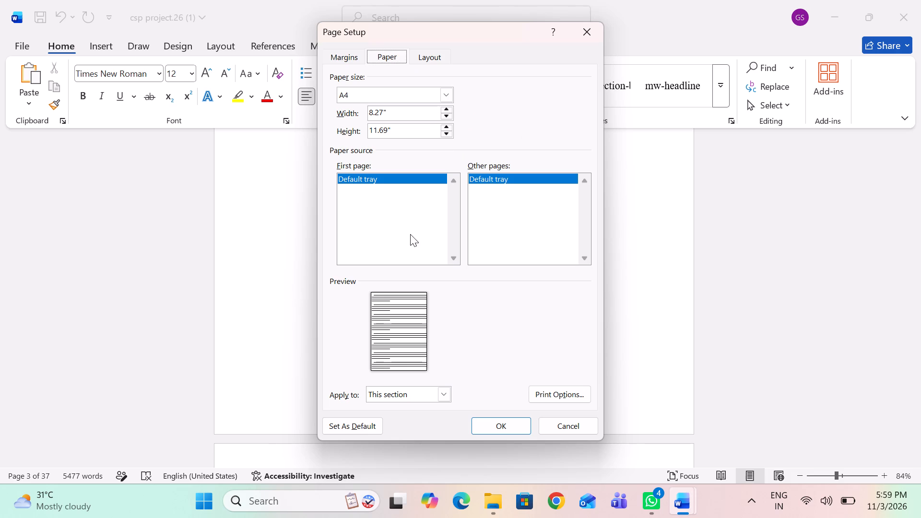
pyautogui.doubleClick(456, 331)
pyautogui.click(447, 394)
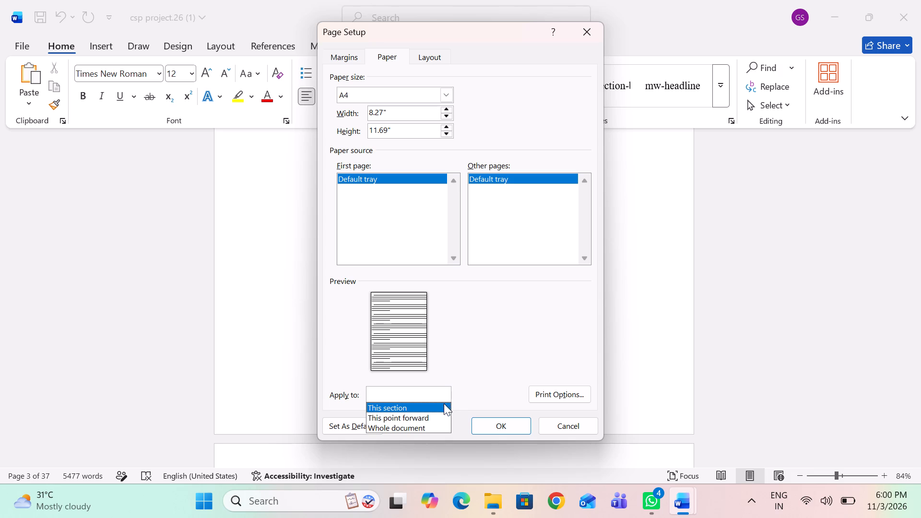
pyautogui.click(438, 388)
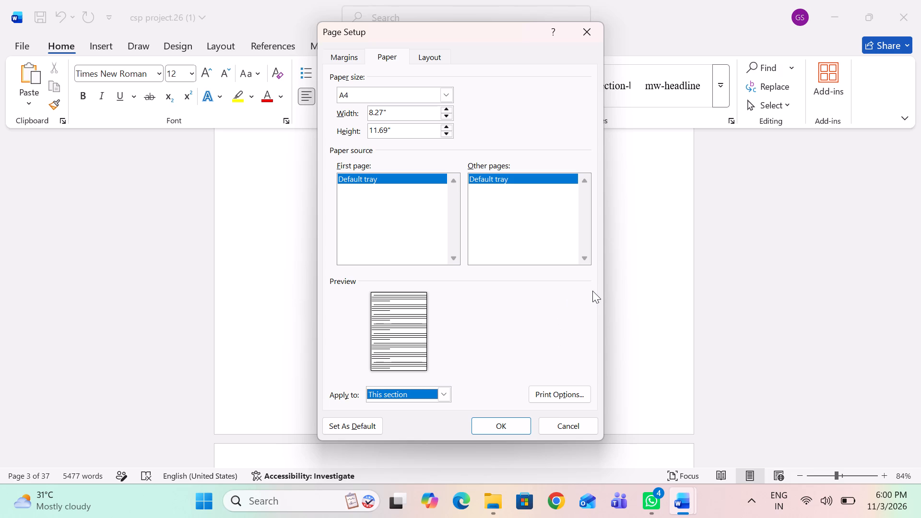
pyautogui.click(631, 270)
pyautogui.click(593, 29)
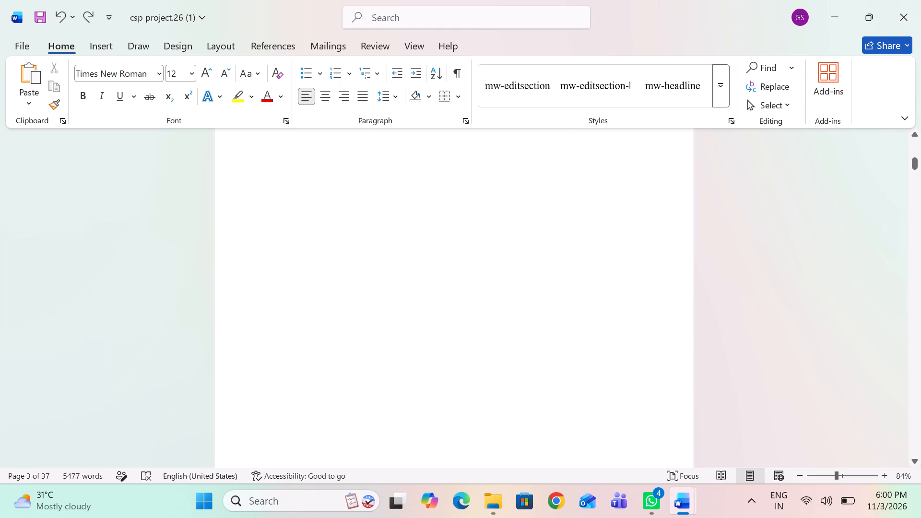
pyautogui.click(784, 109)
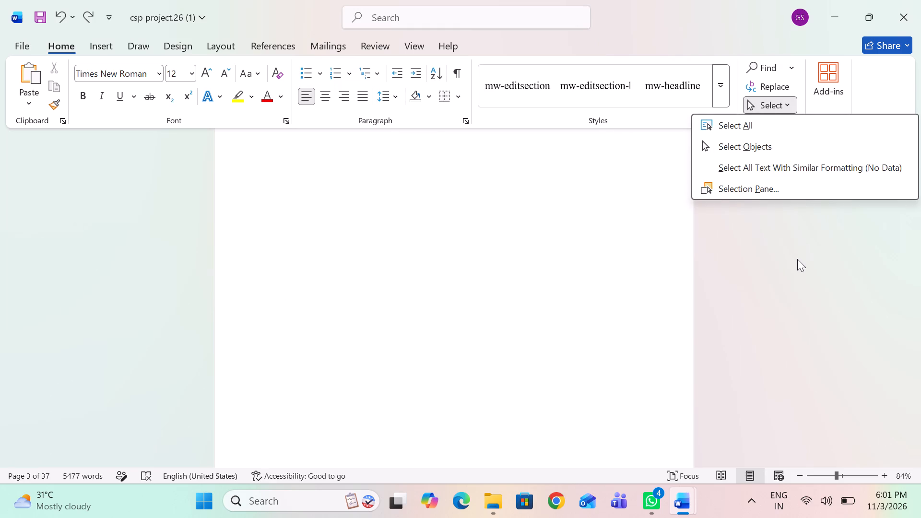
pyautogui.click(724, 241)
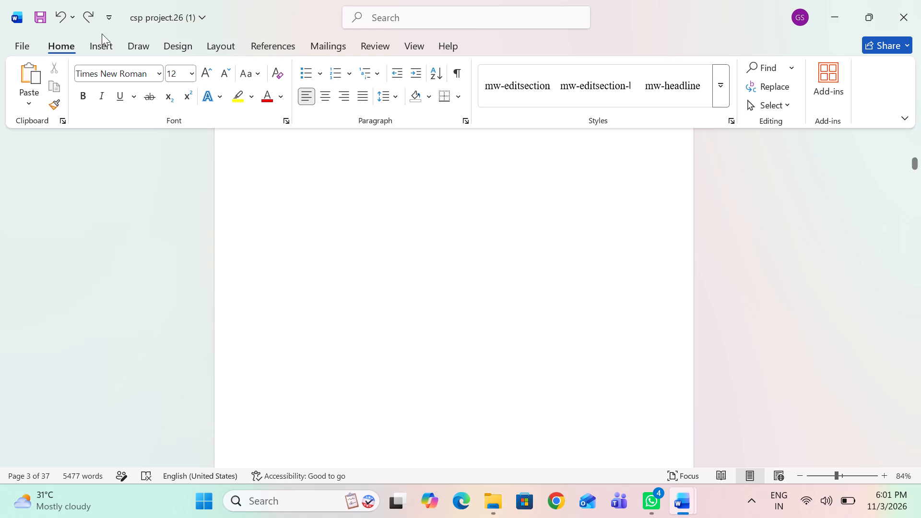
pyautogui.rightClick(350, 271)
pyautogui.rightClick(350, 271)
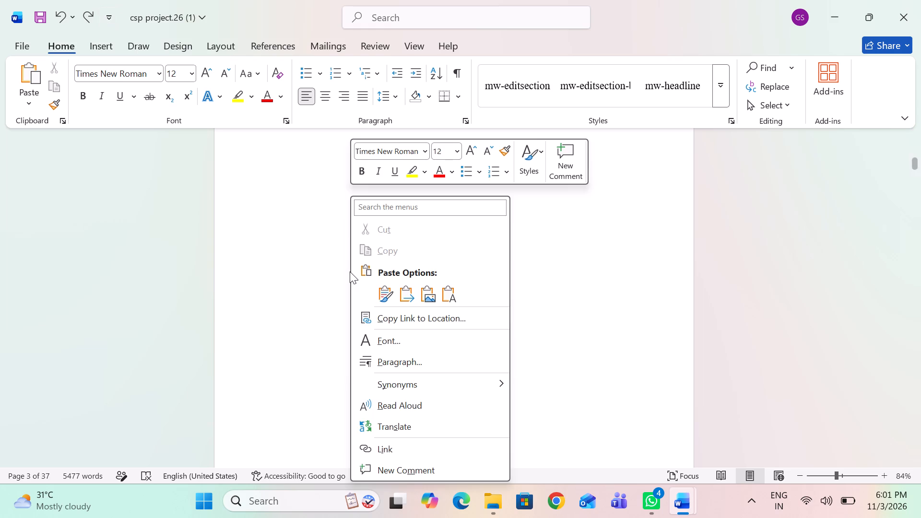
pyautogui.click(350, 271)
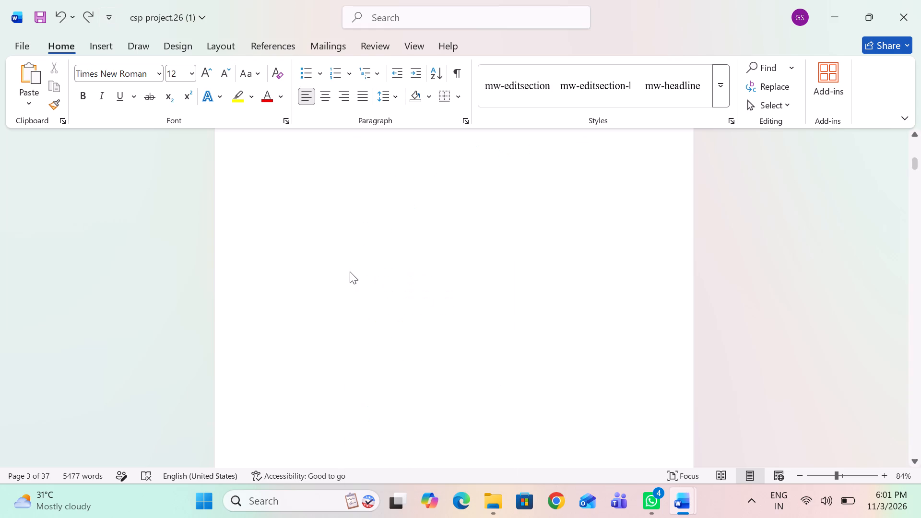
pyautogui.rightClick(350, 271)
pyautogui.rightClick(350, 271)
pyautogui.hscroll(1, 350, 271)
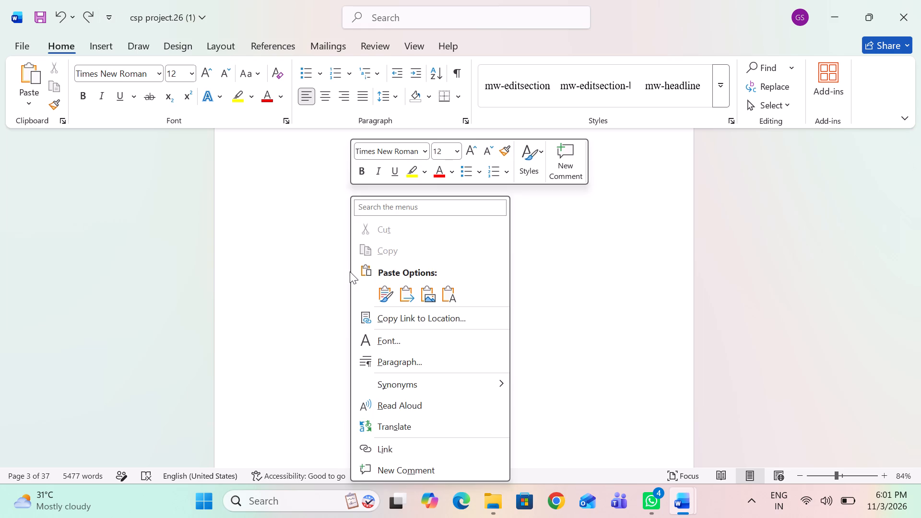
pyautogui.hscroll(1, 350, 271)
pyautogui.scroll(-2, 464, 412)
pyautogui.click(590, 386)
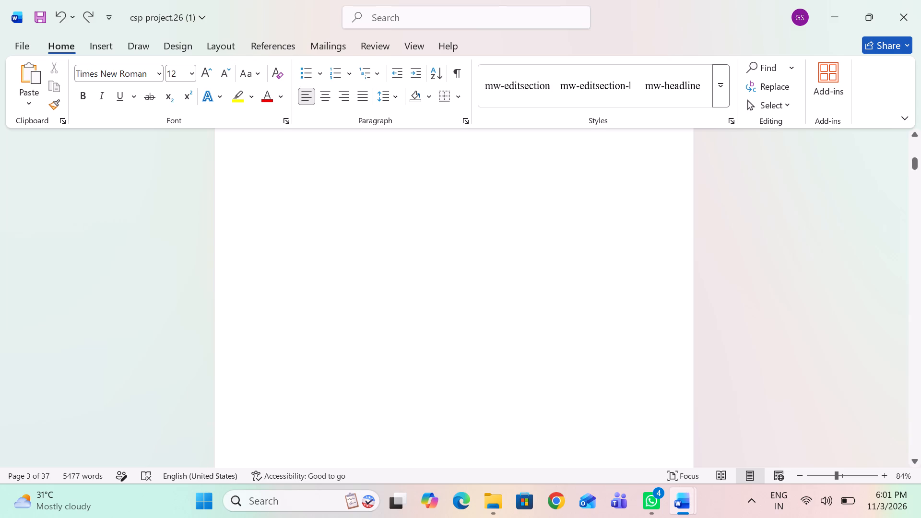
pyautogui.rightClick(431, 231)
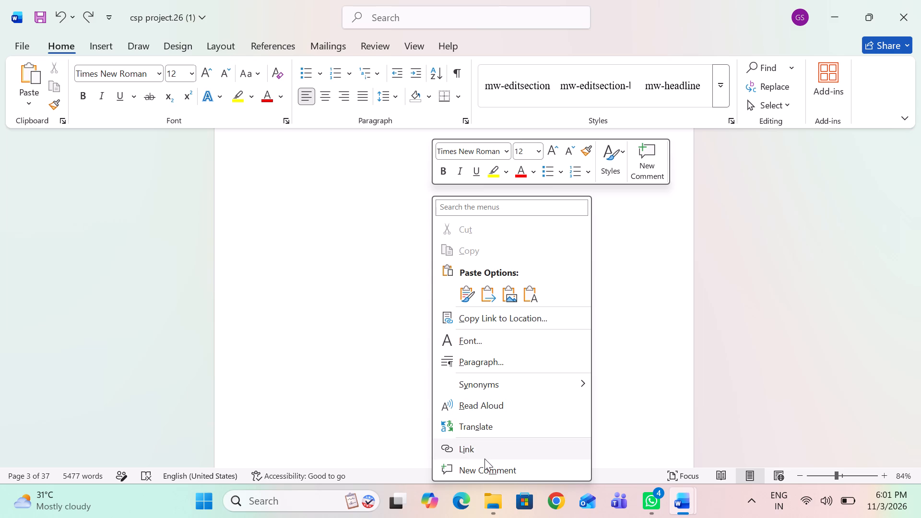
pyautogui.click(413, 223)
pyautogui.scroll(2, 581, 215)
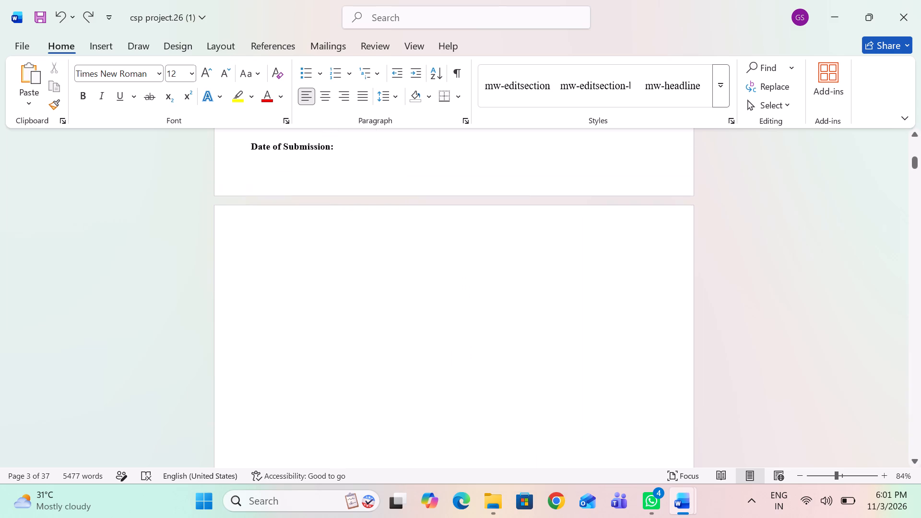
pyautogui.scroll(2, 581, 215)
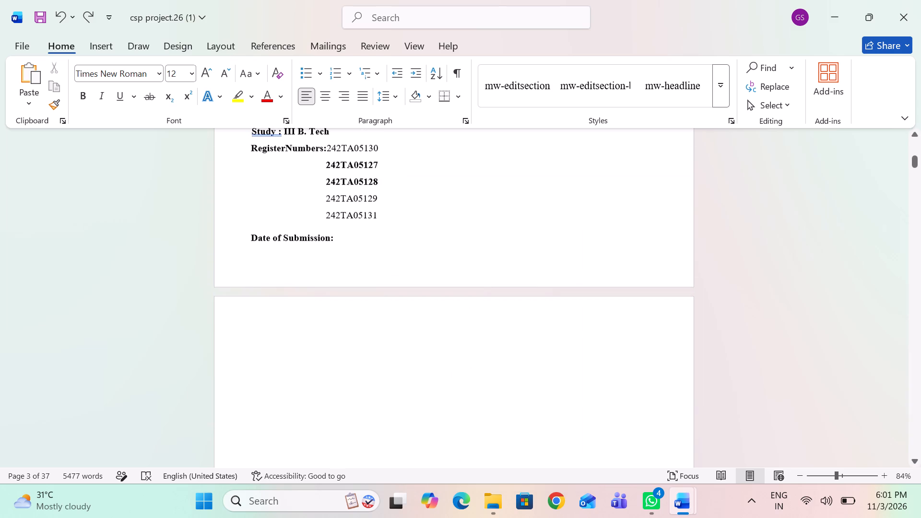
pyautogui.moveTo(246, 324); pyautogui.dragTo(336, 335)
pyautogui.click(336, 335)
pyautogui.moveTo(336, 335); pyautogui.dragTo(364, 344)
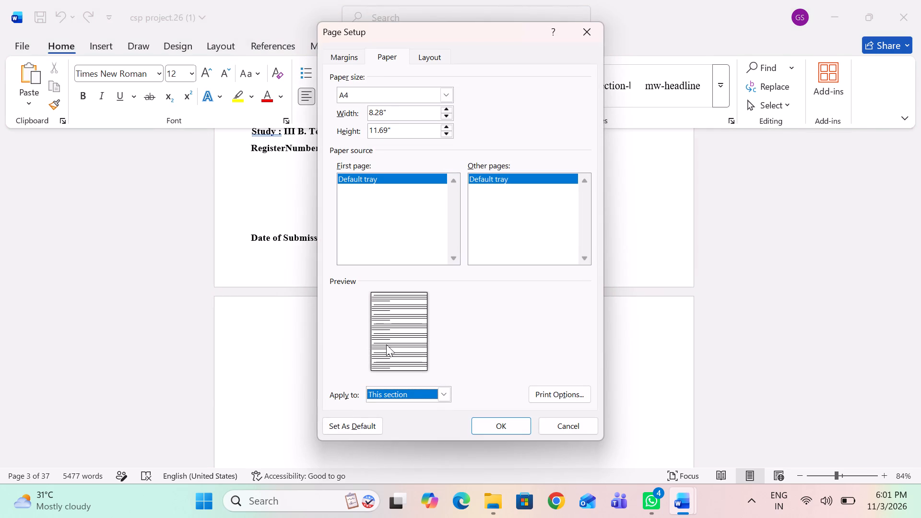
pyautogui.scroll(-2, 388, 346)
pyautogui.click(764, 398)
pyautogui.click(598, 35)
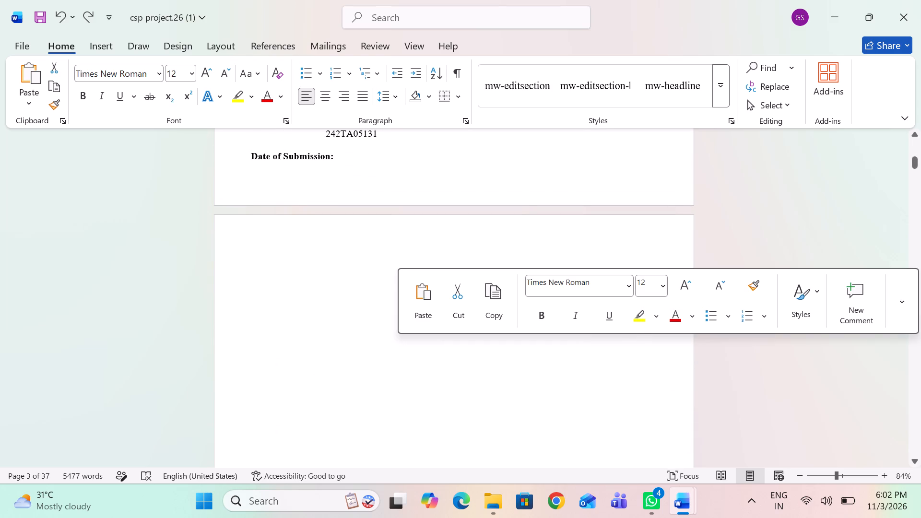
# Delete the duplicate "Community Service Project Report" page, from its heading down to "Date of Submission:", just before the Student's Declaration.
pyautogui.click(469, 283)
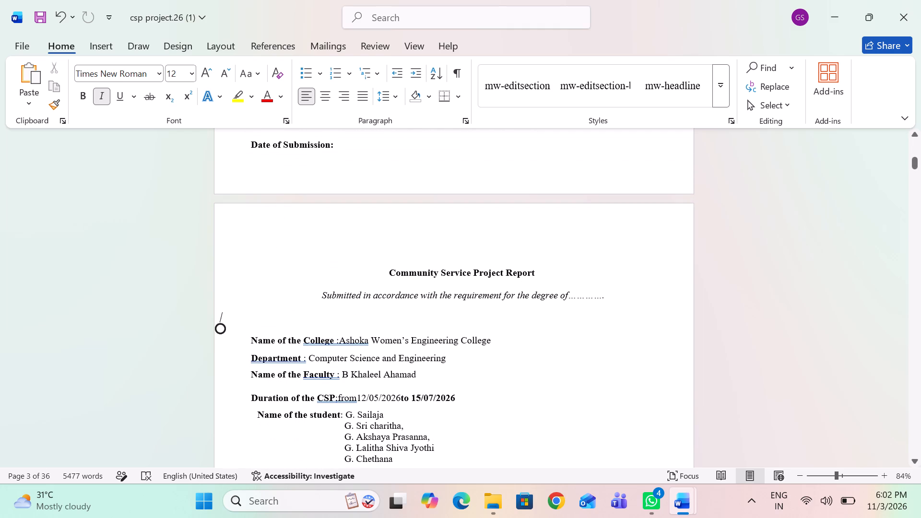
pyautogui.click(388, 272)
pyautogui.click(388, 273)
pyautogui.moveTo(388, 273); pyautogui.dragTo(401, 280)
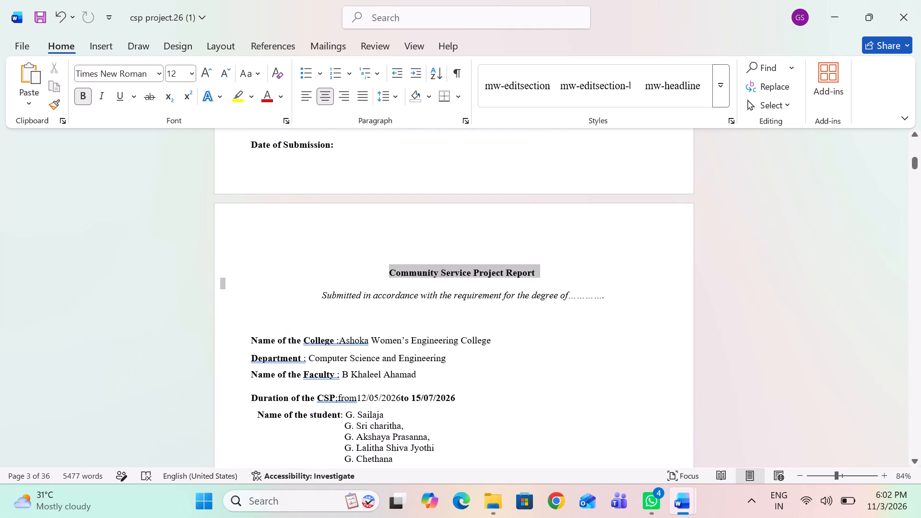
pyautogui.moveTo(401, 280); pyautogui.dragTo(405, 319)
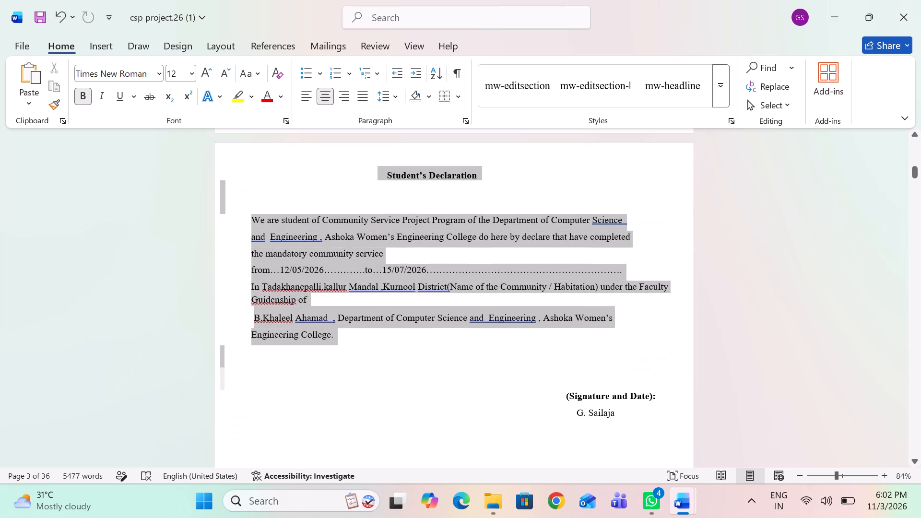
pyautogui.moveTo(405, 319); pyautogui.dragTo(437, 211)
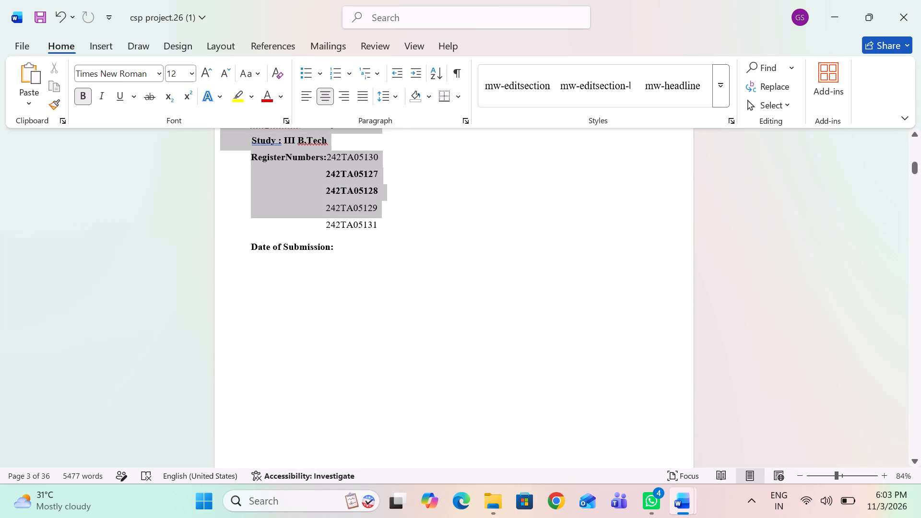
pyautogui.moveTo(437, 211); pyautogui.dragTo(432, 254)
pyautogui.press('BackSpace')
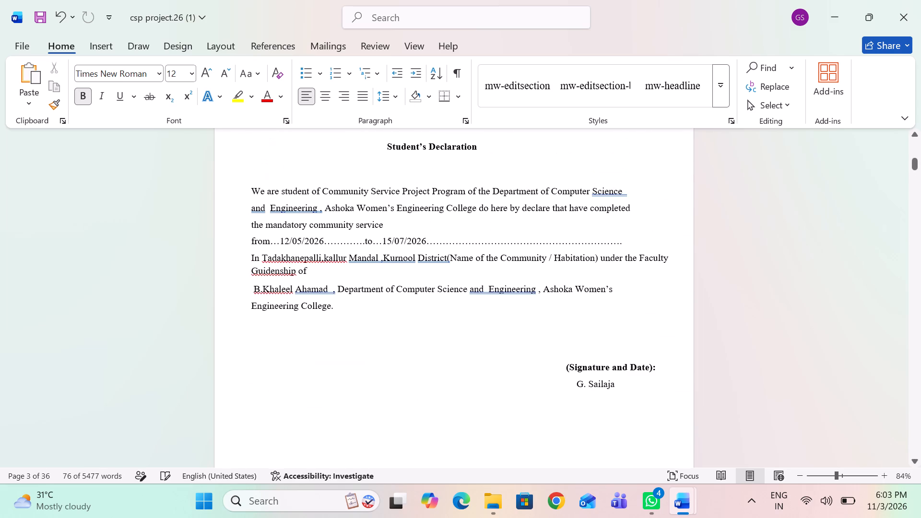
# Review the pages around the deletion, from the Program Book page through the Student's Declaration and its endorsements.
pyautogui.scroll(-6, 432, 254)
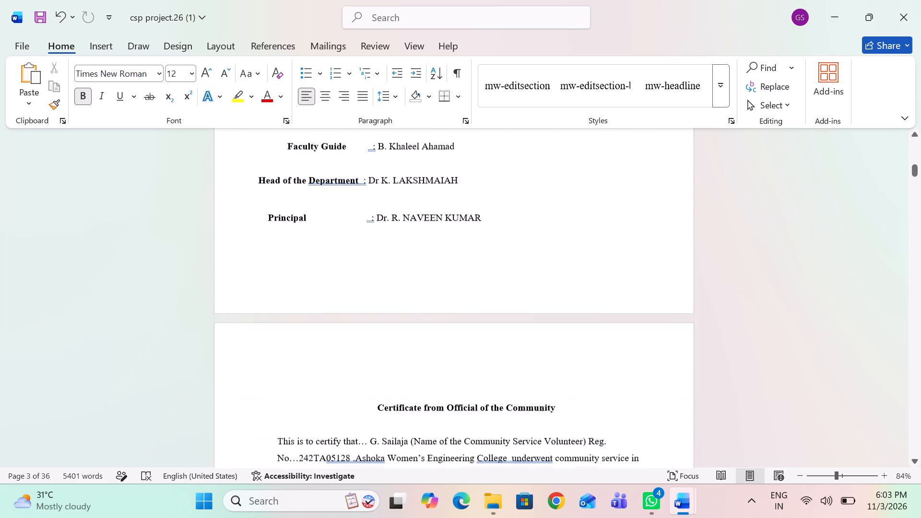
pyautogui.scroll(-3, 432, 254)
pyautogui.scroll(2, 432, 254)
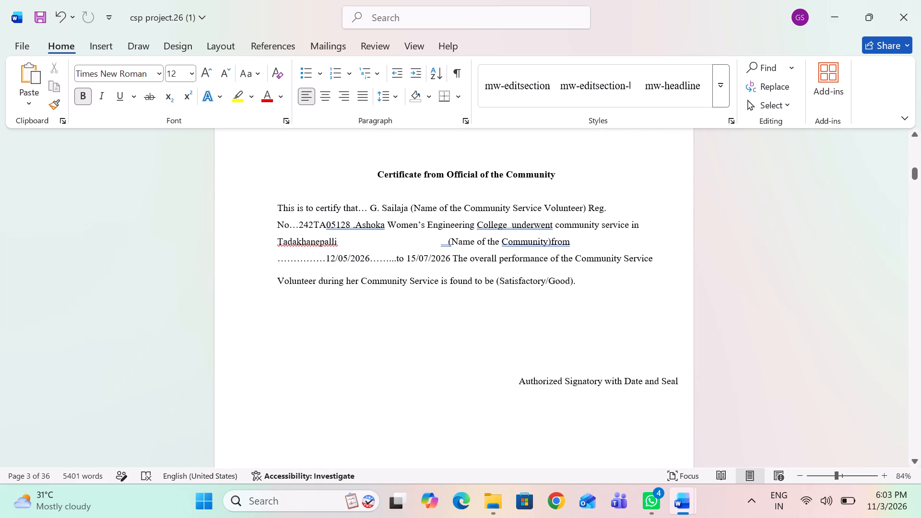
pyautogui.scroll(3, 432, 254)
pyautogui.scroll(-1, 432, 254)
pyautogui.scroll(1, 432, 254)
pyautogui.scroll(-1, 432, 254)
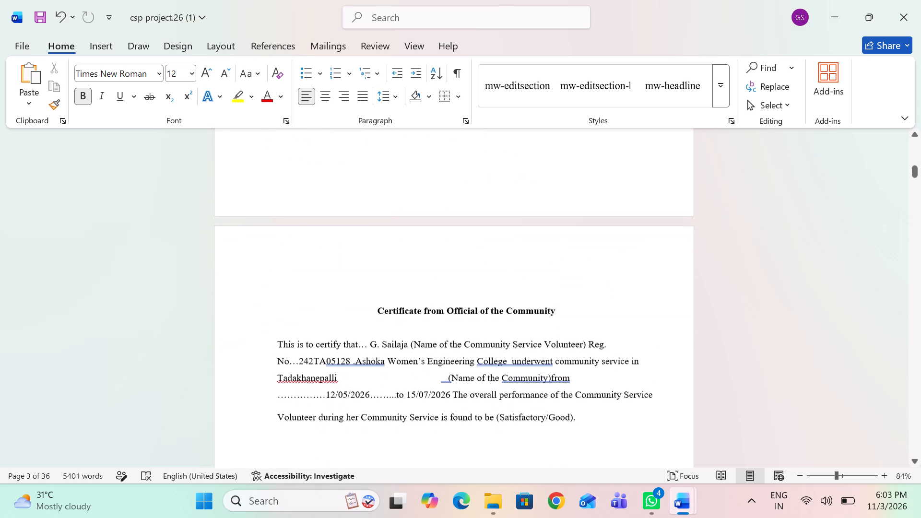
pyautogui.scroll(1, 433, 241)
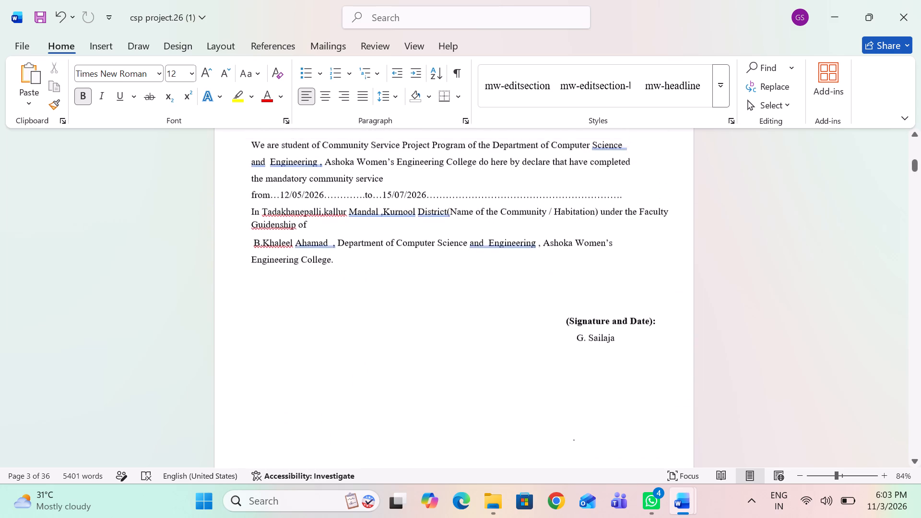
pyautogui.scroll(3, 433, 241)
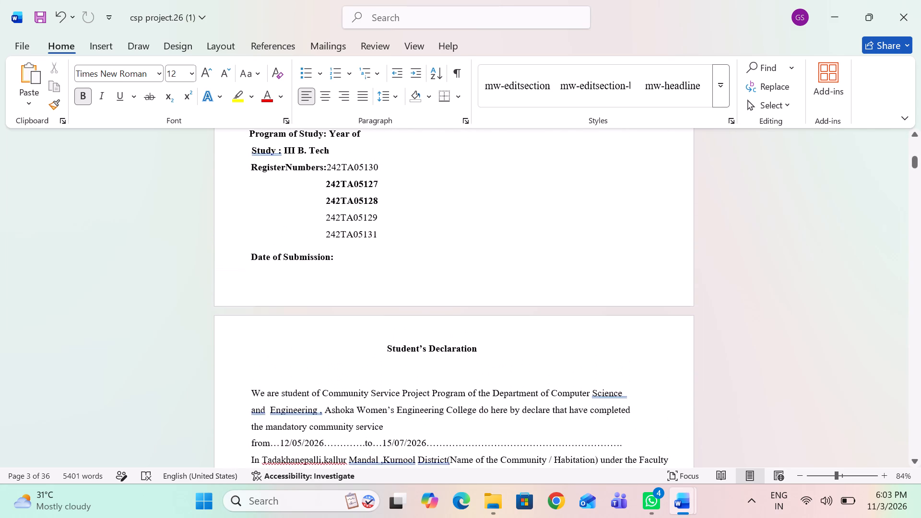
pyautogui.scroll(2, 433, 241)
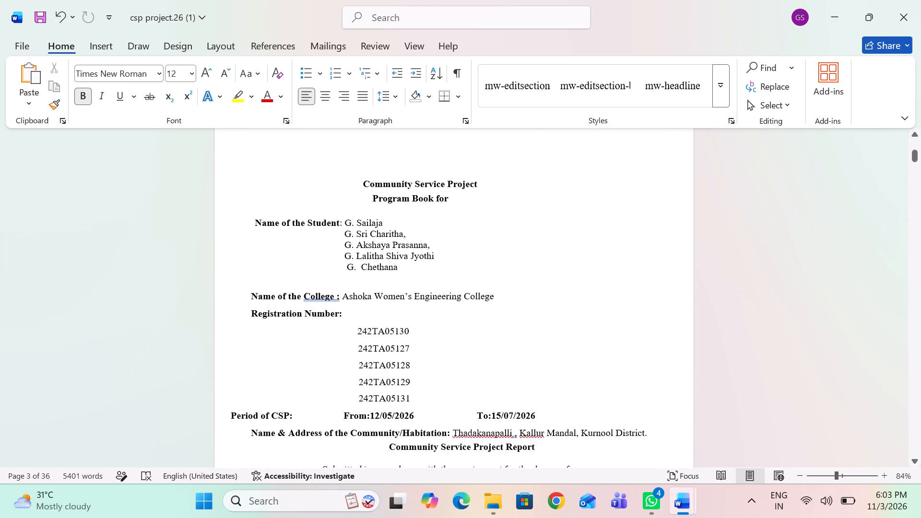
pyautogui.scroll(-5, 435, 236)
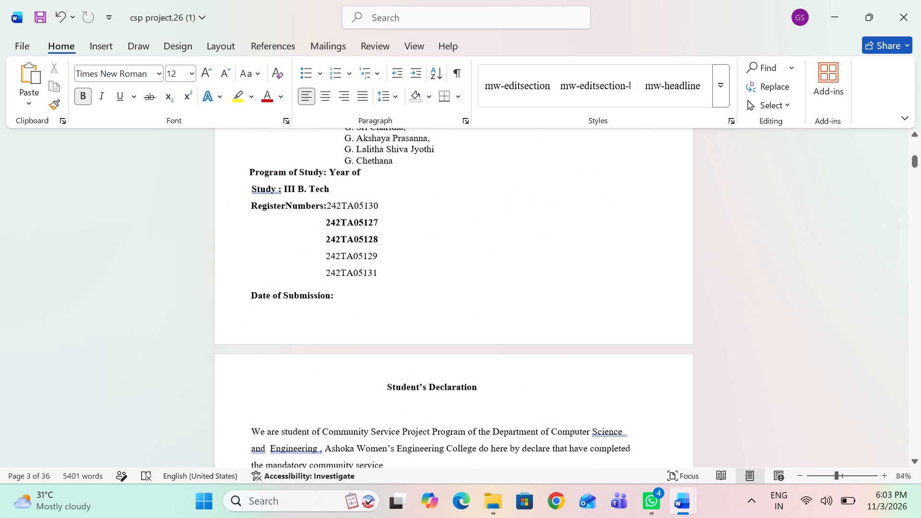
pyautogui.scroll(-1, 435, 236)
pyautogui.scroll(1, 435, 236)
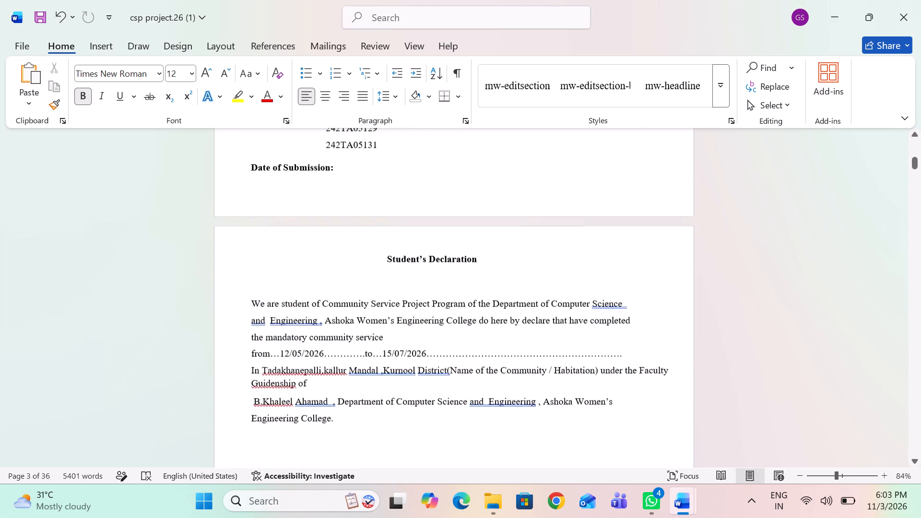
pyautogui.scroll(-1, 435, 236)
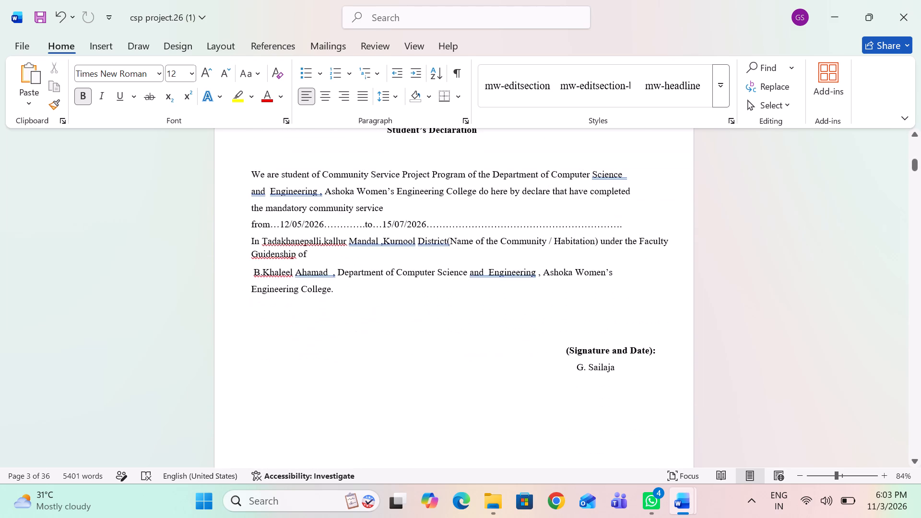
pyautogui.scroll(-1, 435, 236)
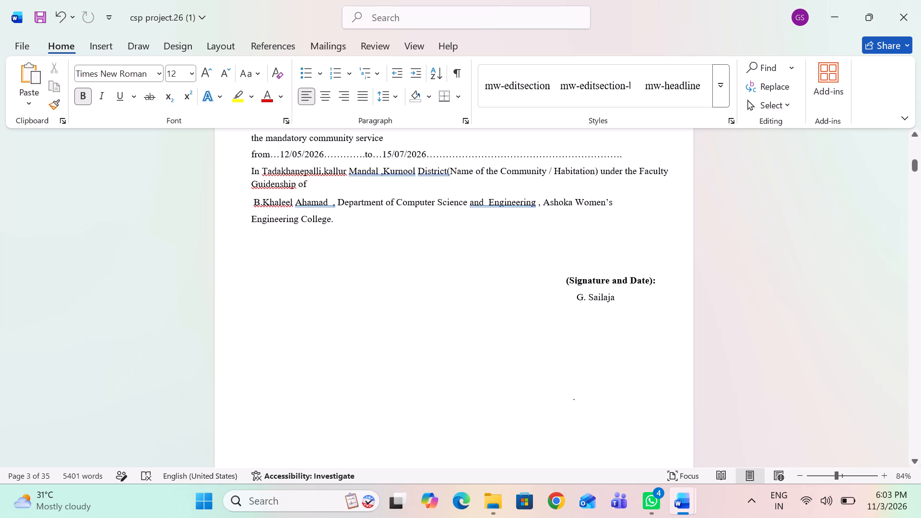
pyautogui.scroll(-2, 435, 236)
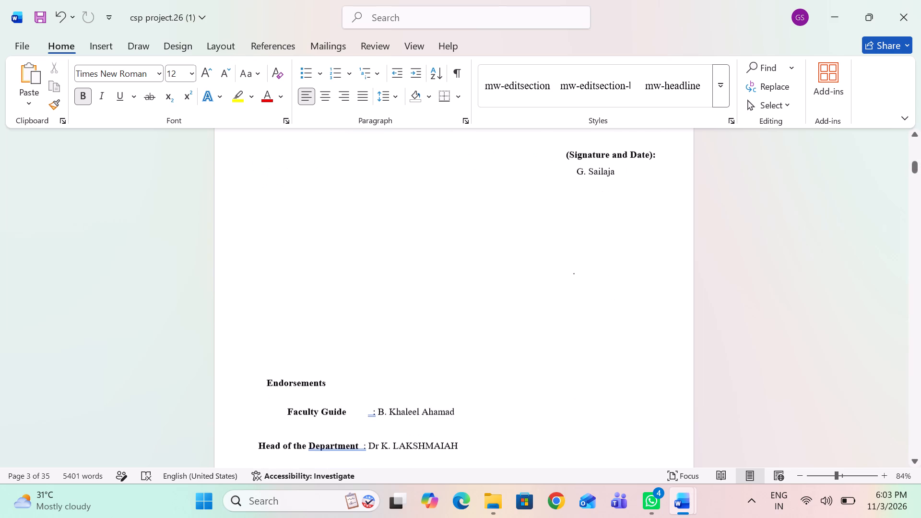
pyautogui.scroll(-3, 435, 236)
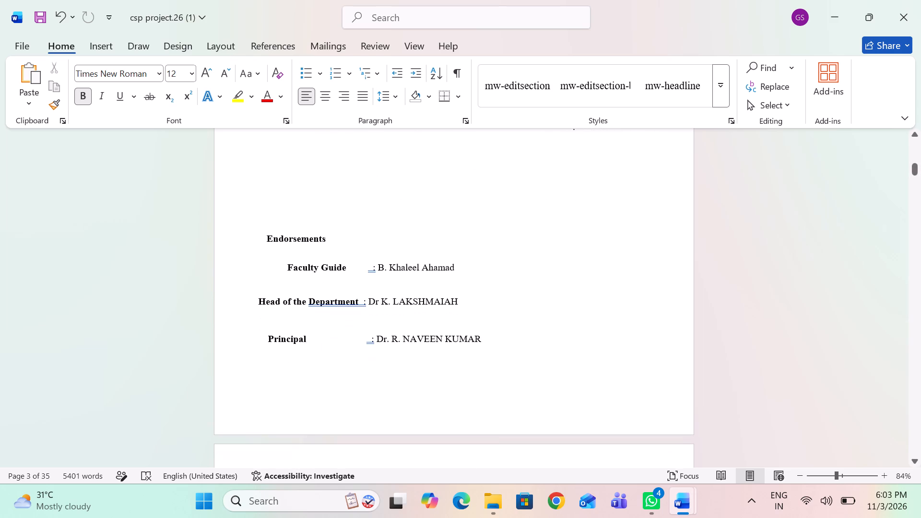
# Change the last two digits of the registration number in the "Certificate from Official of the Community" to 30.
pyautogui.scroll(-3, 437, 225)
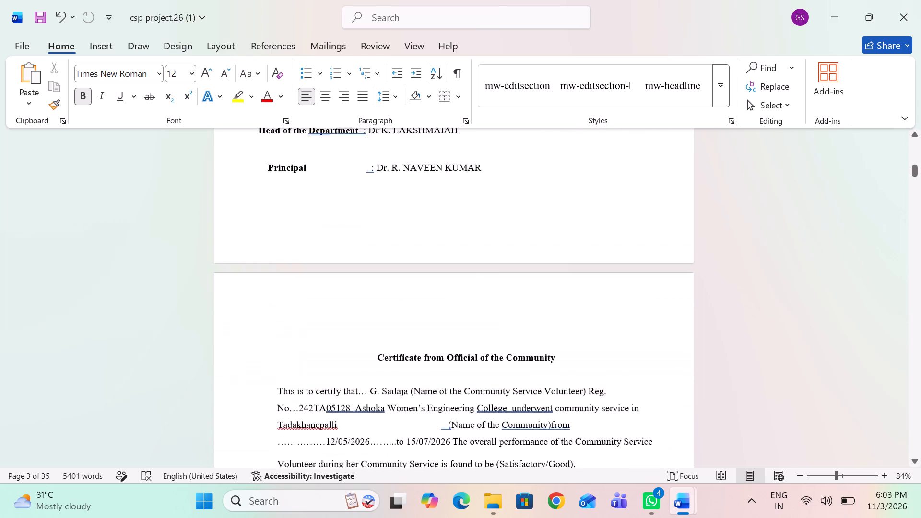
pyautogui.scroll(-2, 437, 225)
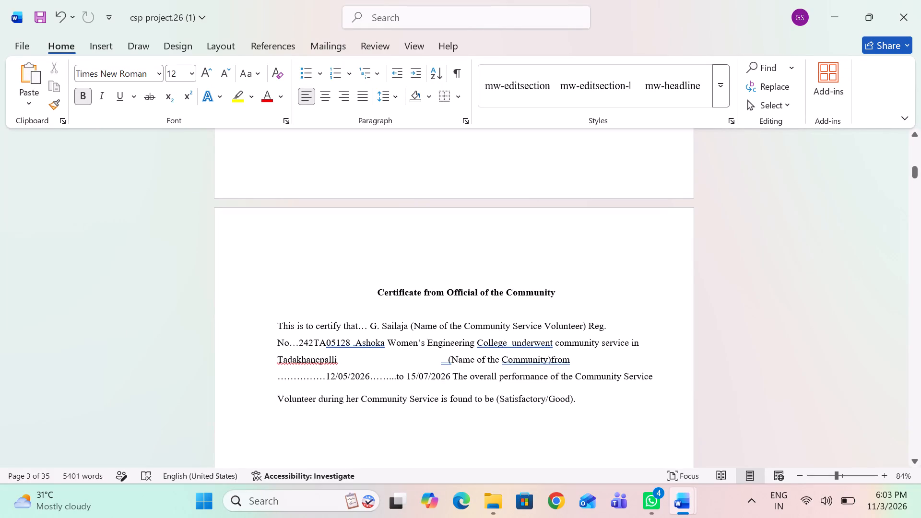
pyautogui.click(350, 342)
pyautogui.press('BackSpace')
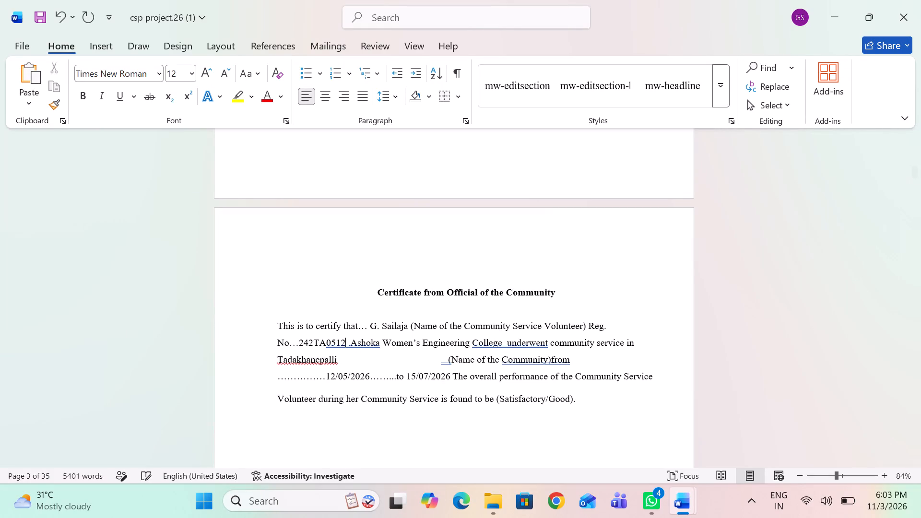
pyautogui.press('BackSpace')
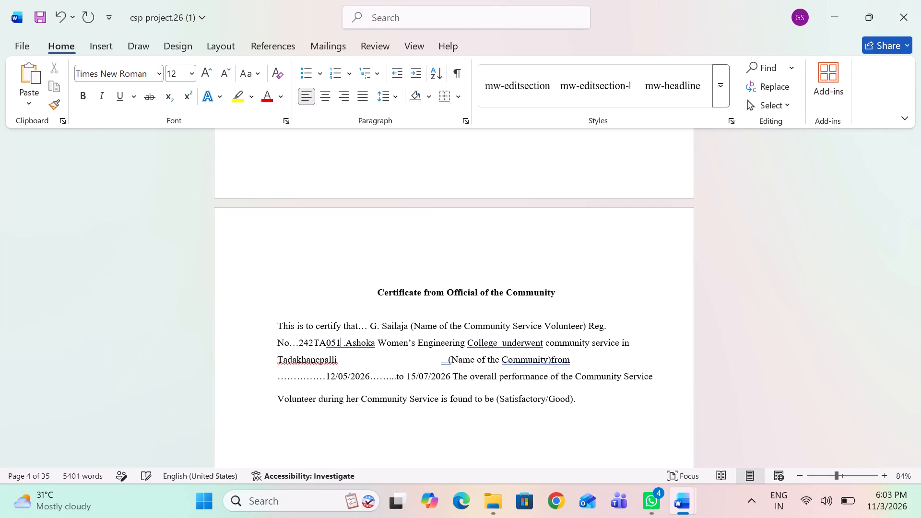
pyautogui.write('30')
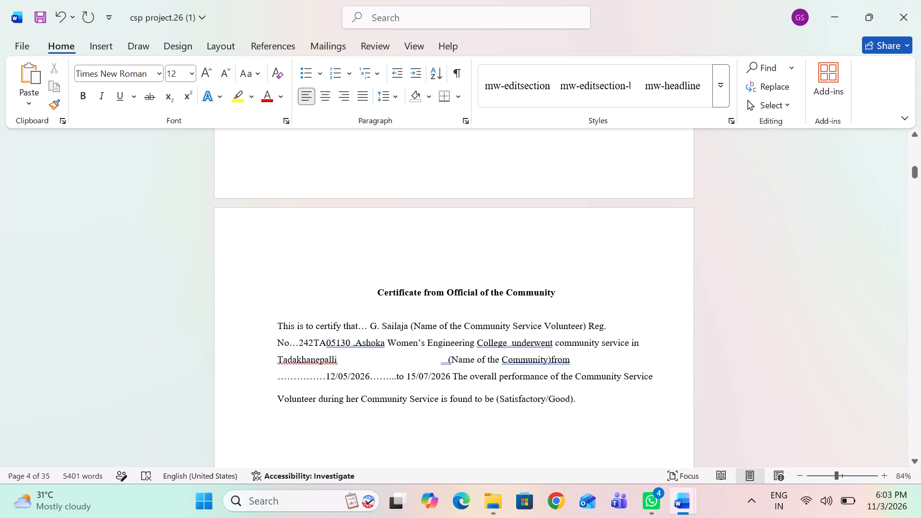
# Split "underwent" into "under went" in the text of the "Certificate from Official of the Community".
pyautogui.scroll(-1, 403, 430)
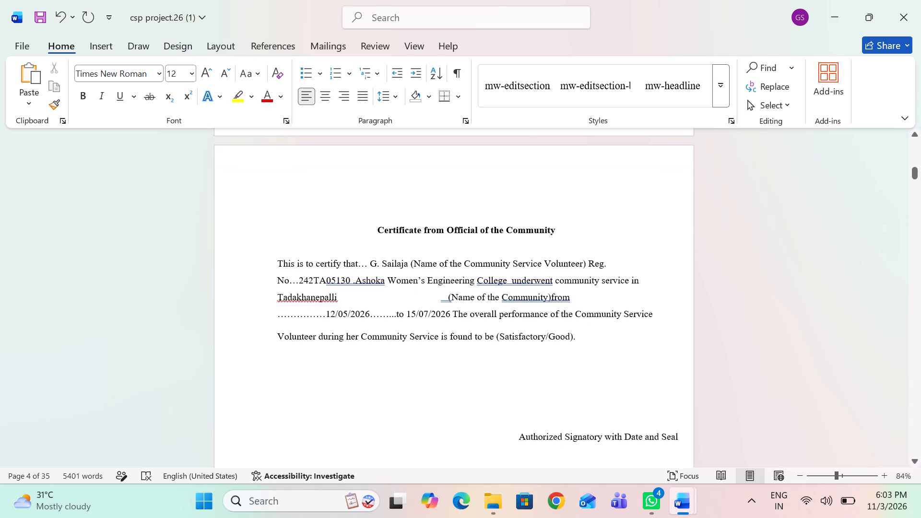
pyautogui.scroll(-3, 403, 430)
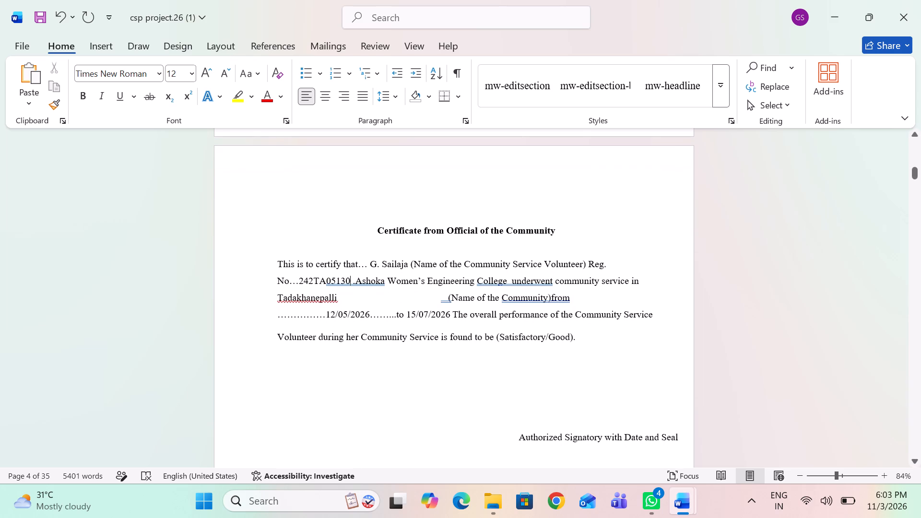
pyautogui.click(534, 281)
pyautogui.press('space')
# Look through the pages following the community official's certificate, including the acknowledgement text and its signature list.
pyautogui.scroll(-1, 519, 347)
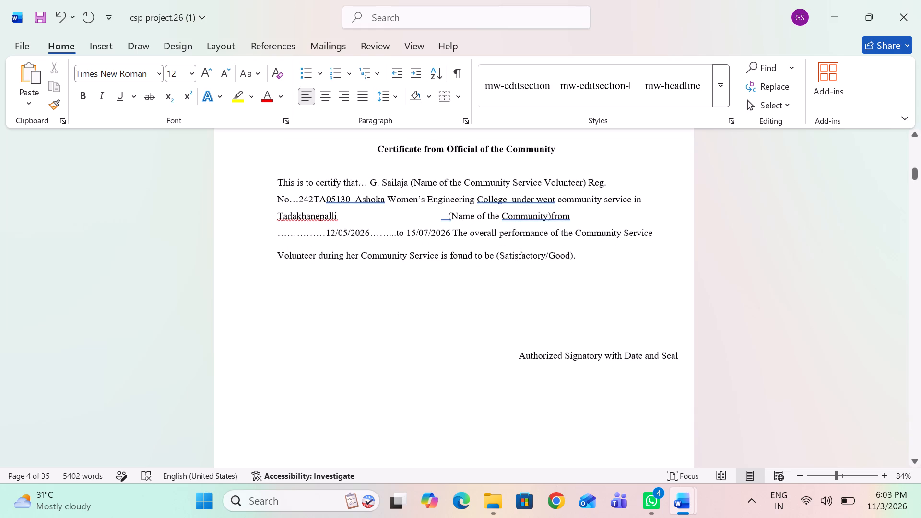
pyautogui.scroll(-3, 519, 347)
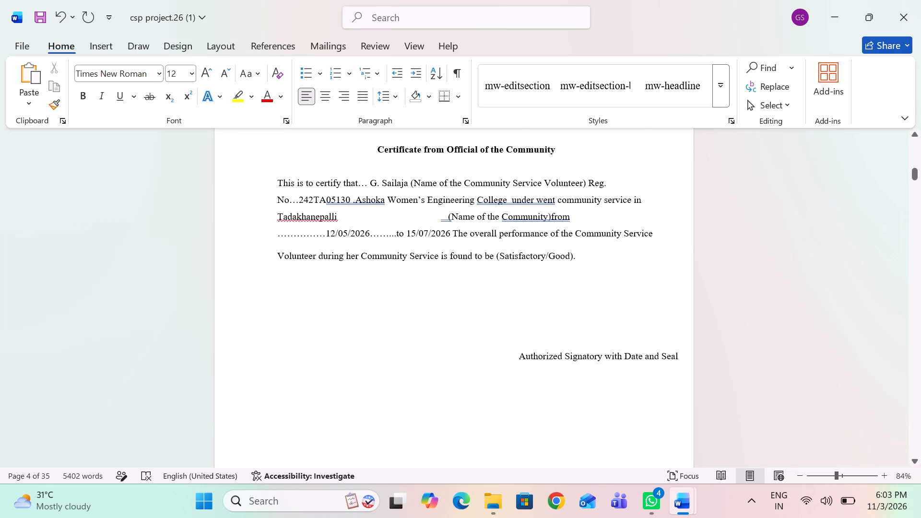
pyautogui.scroll(-5, 519, 347)
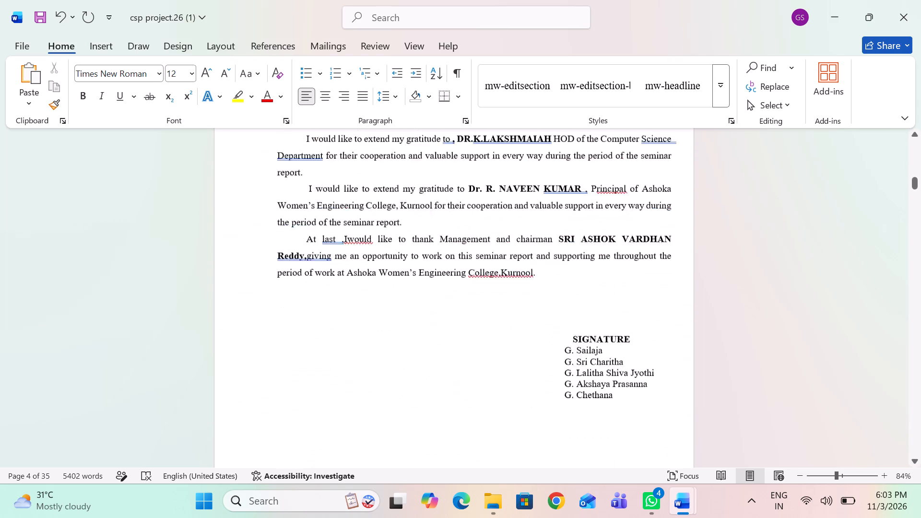
pyautogui.scroll(-2, 519, 347)
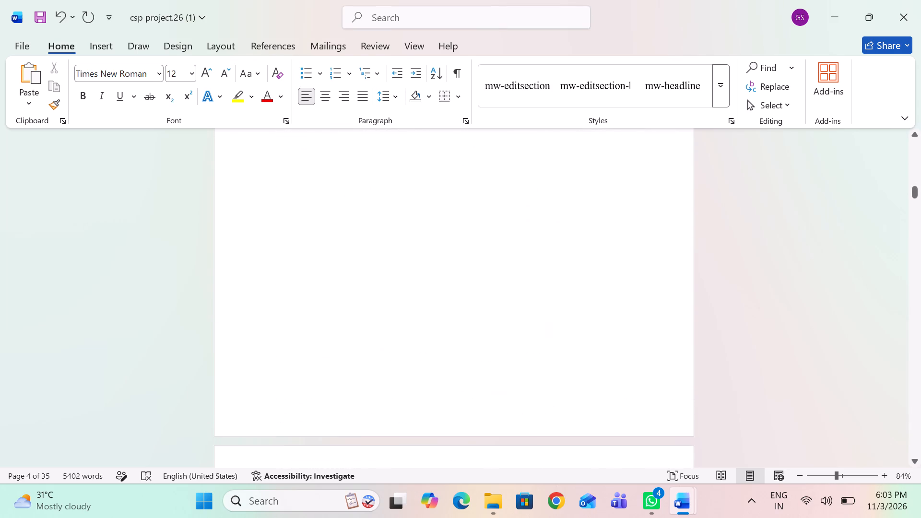
# Review the front pages from the report's title page down to the "Community Service Project Report" details on the second page.
pyautogui.scroll(1, 519, 347)
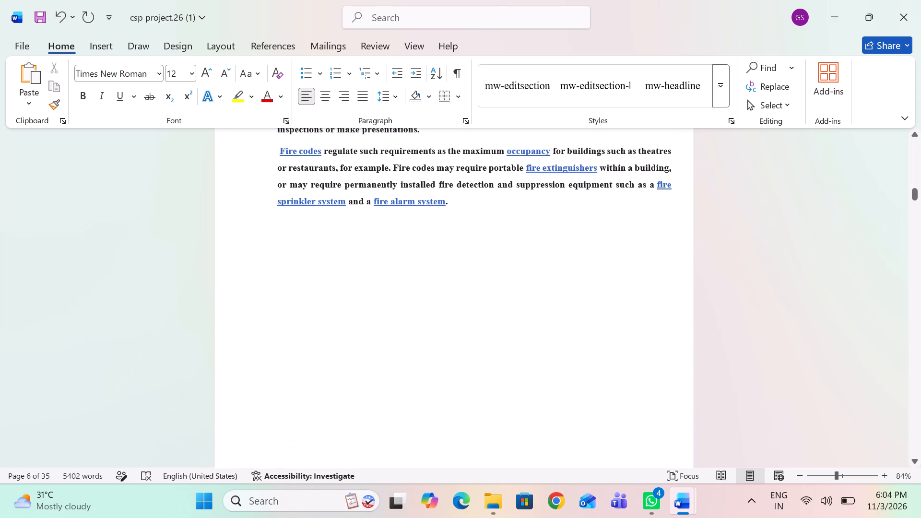
pyautogui.scroll(19, 519, 347)
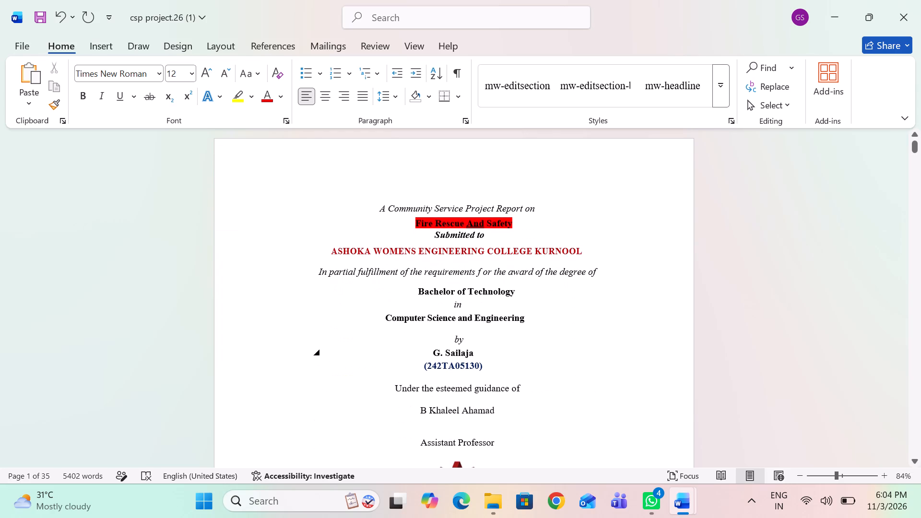
pyautogui.scroll(-5, 522, 291)
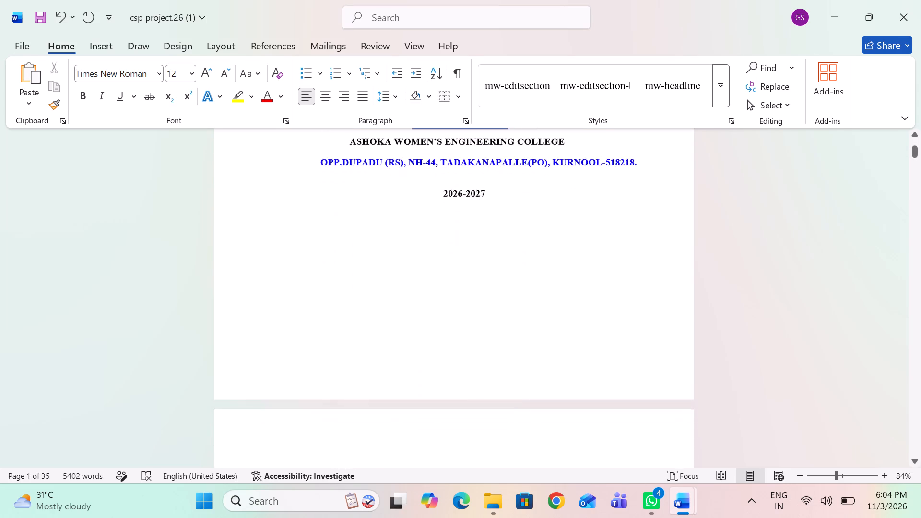
pyautogui.scroll(-6, 522, 291)
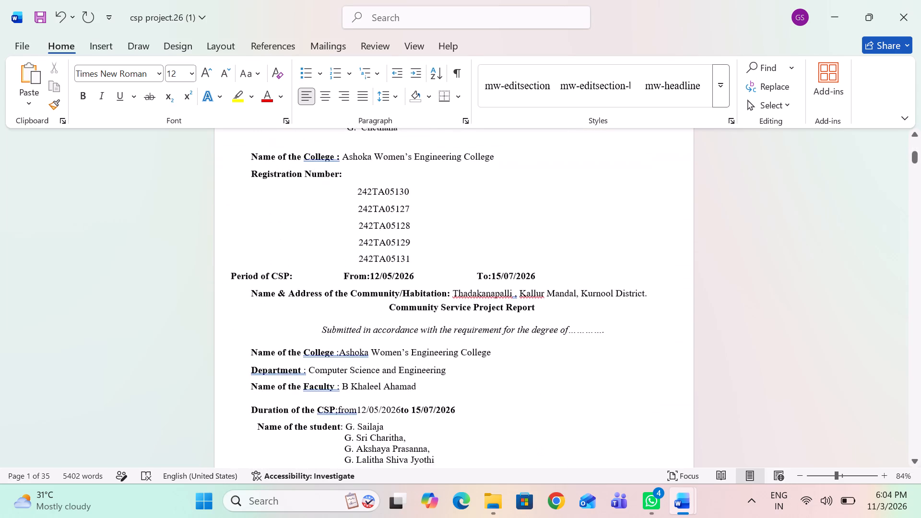
pyautogui.scroll(-2, 522, 291)
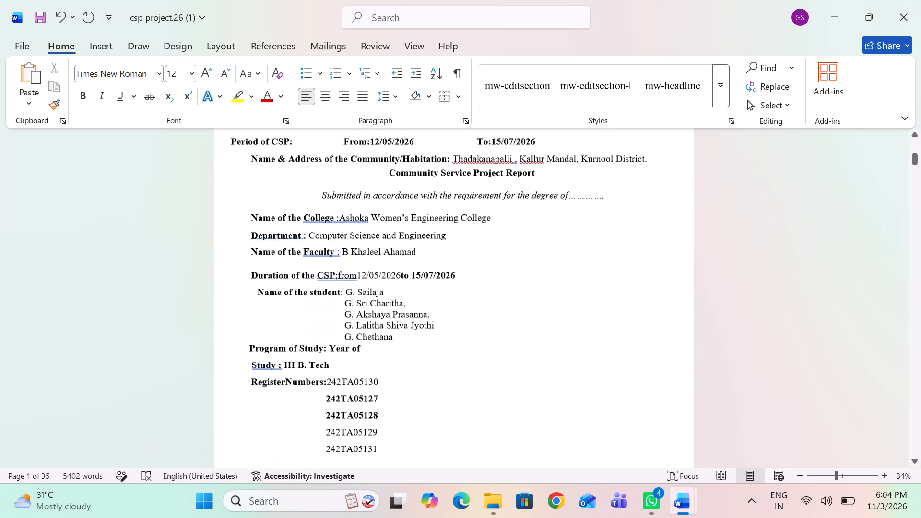
pyautogui.scroll(-2, 522, 291)
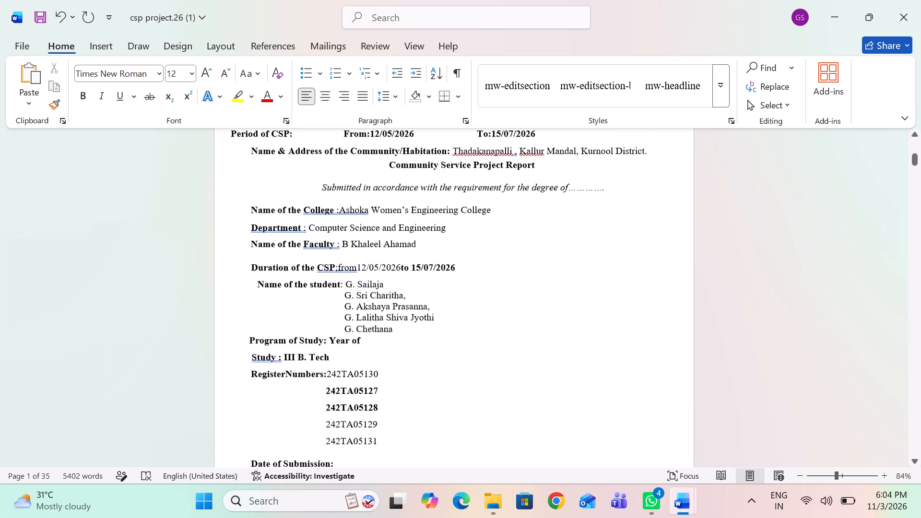
# Insert a blank line above the "Community Service Project Report" heading on the second page.
pyautogui.scroll(4, 522, 291)
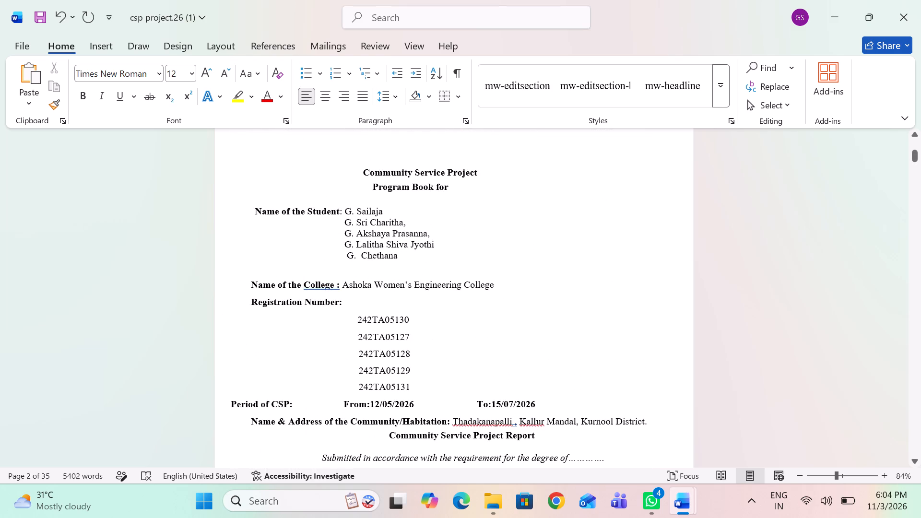
pyautogui.click(389, 433)
pyautogui.press('Return')
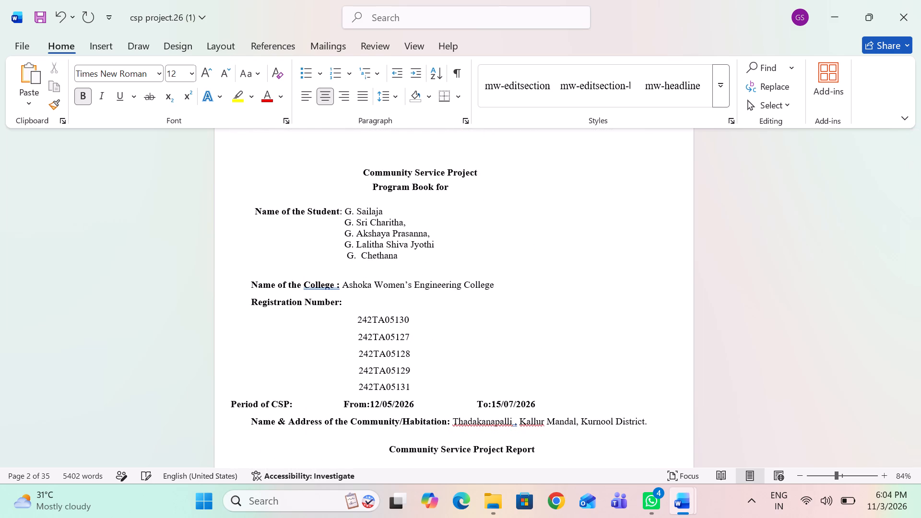
# Review the second page from the "Program Book for" details down to "Date of Submission" and the start of the Student's Declaration.
pyautogui.scroll(-4, 389, 433)
pyautogui.scroll(2, 389, 433)
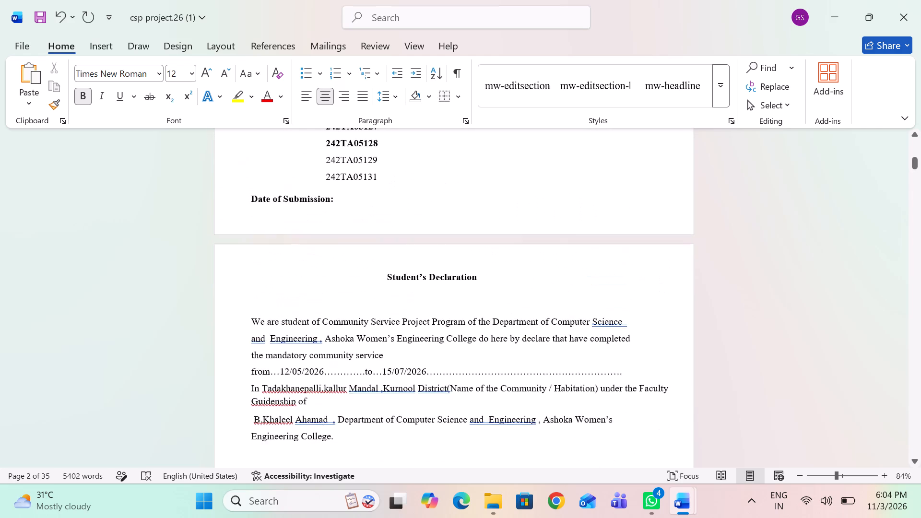
pyautogui.scroll(5, 389, 433)
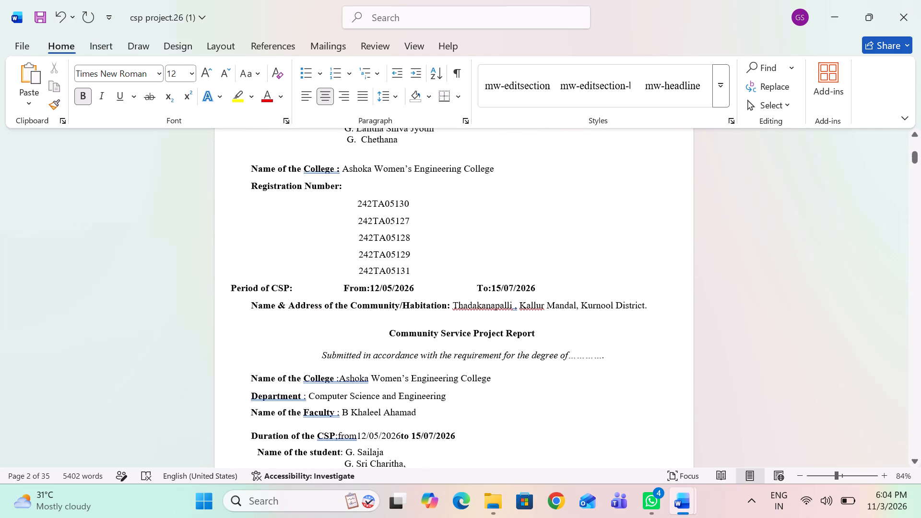
pyautogui.scroll(2, 389, 433)
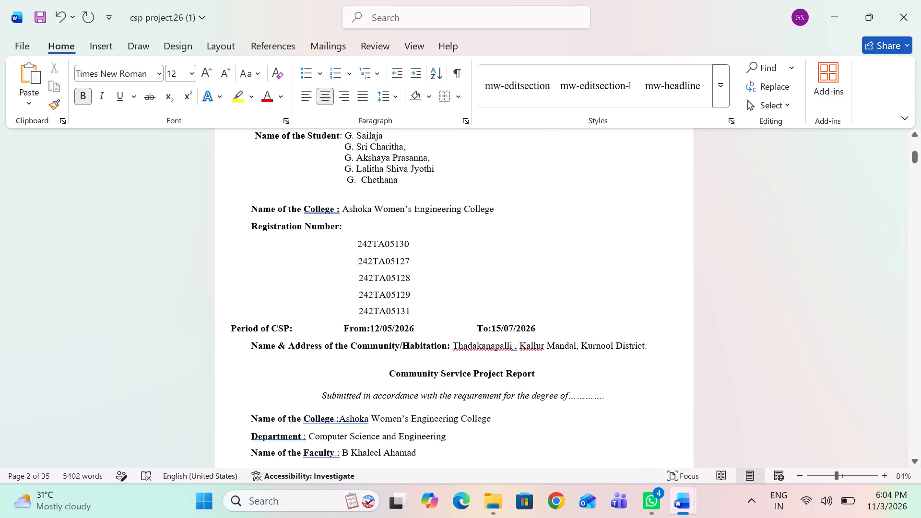
pyautogui.scroll(2, 389, 433)
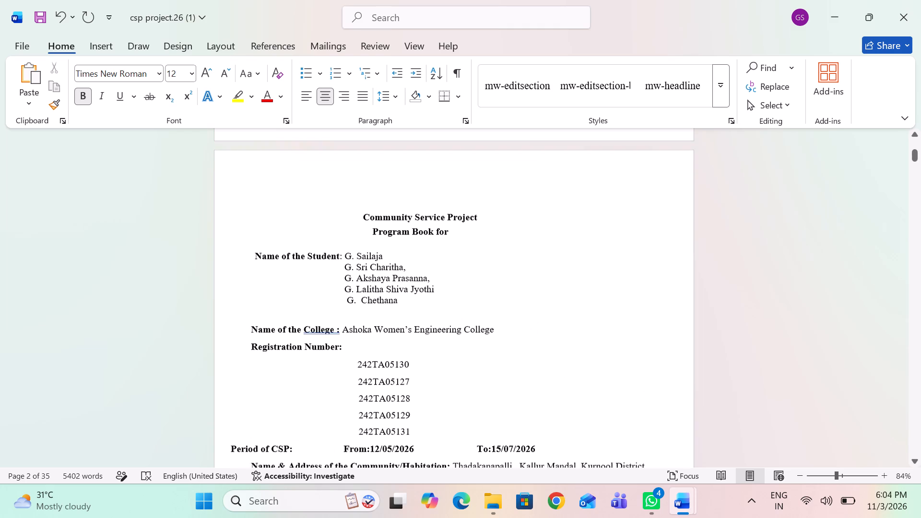
pyautogui.scroll(-1, 389, 433)
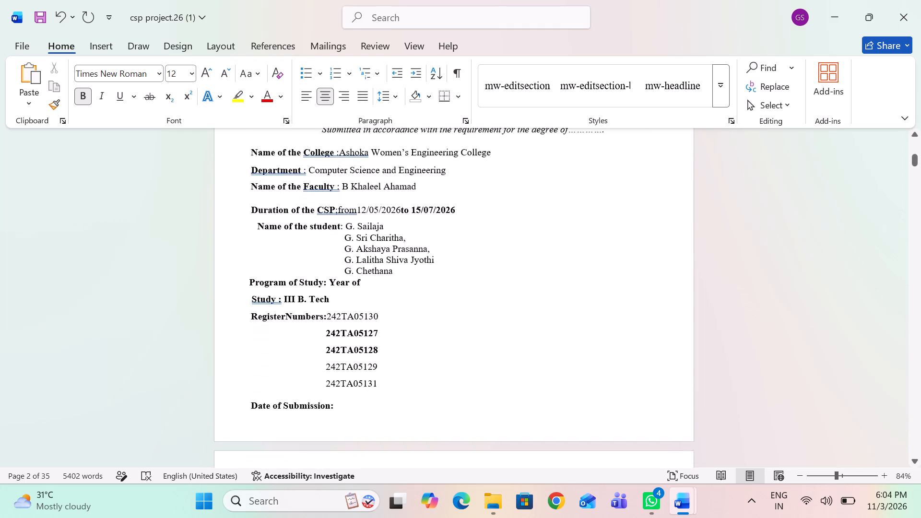
pyautogui.scroll(-2, 389, 433)
pyautogui.scroll(2, 389, 433)
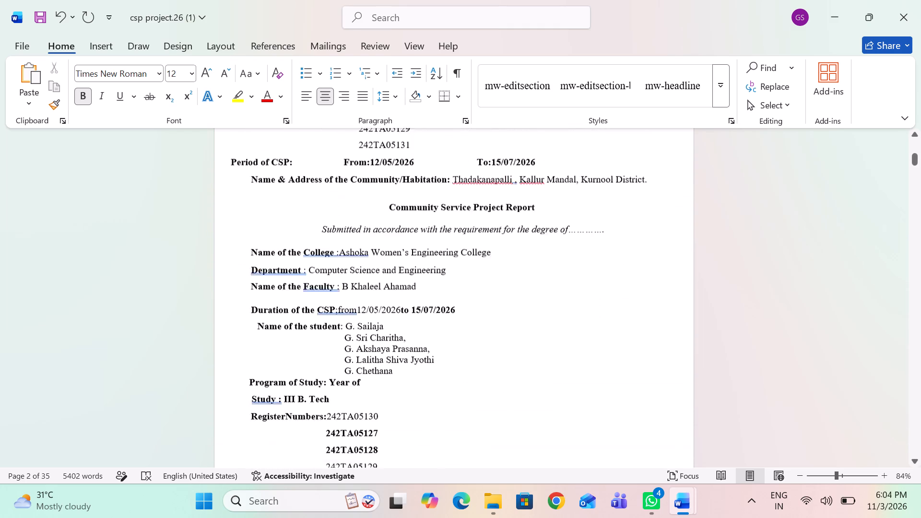
pyautogui.scroll(1, 389, 433)
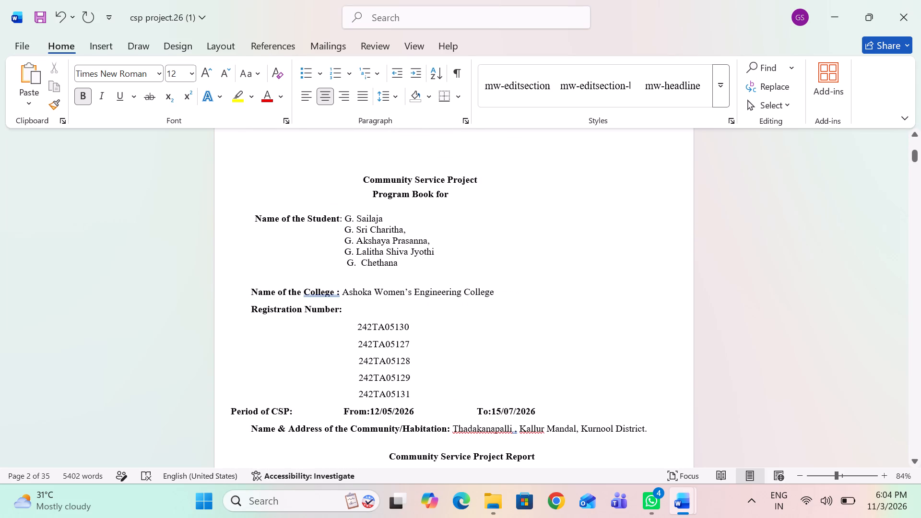
# Delete the program book block on the second page, from the "Community Service Project" heading through the last registration number above "Period of CSP".
pyautogui.click(360, 177)
pyautogui.moveTo(360, 177); pyautogui.dragTo(412, 347)
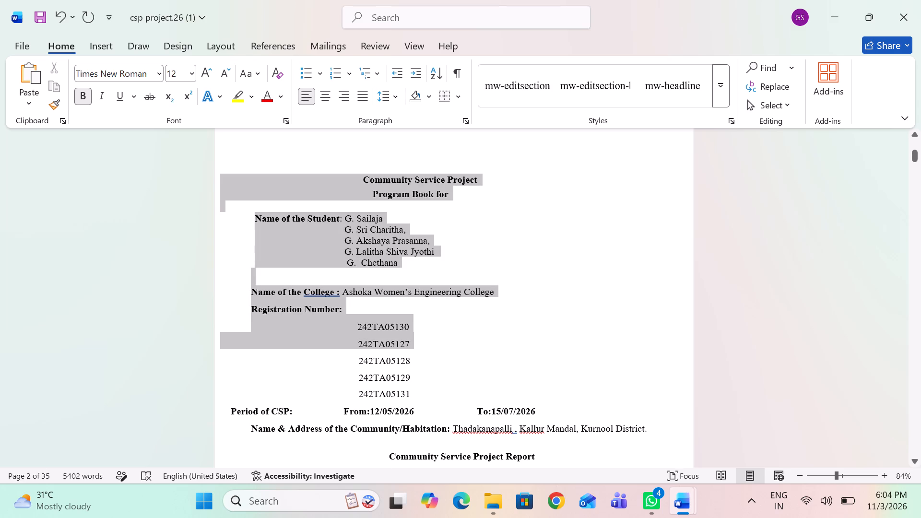
pyautogui.moveTo(412, 347); pyautogui.dragTo(411, 395)
pyautogui.press('BackSpace')
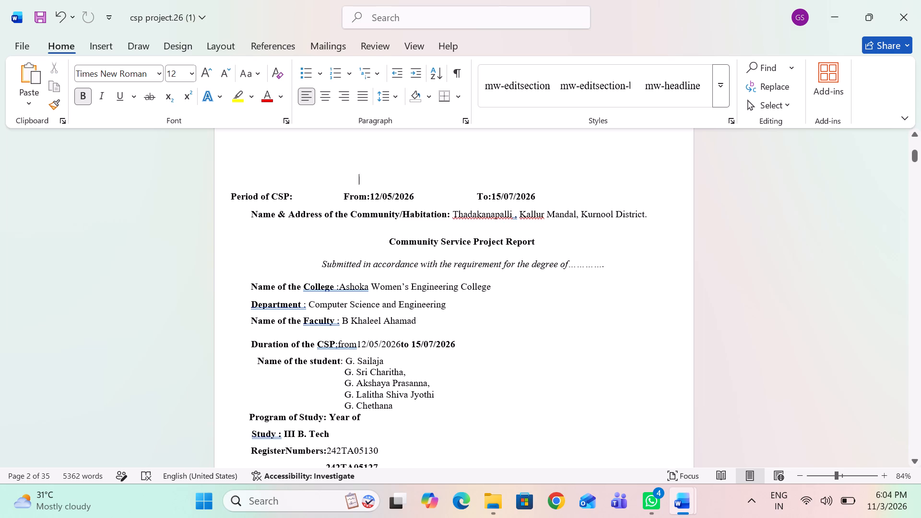
# Remove the empty space above the "Period of CSP" line, pulling it up onto the title page.
pyautogui.scroll(-1, 402, 265)
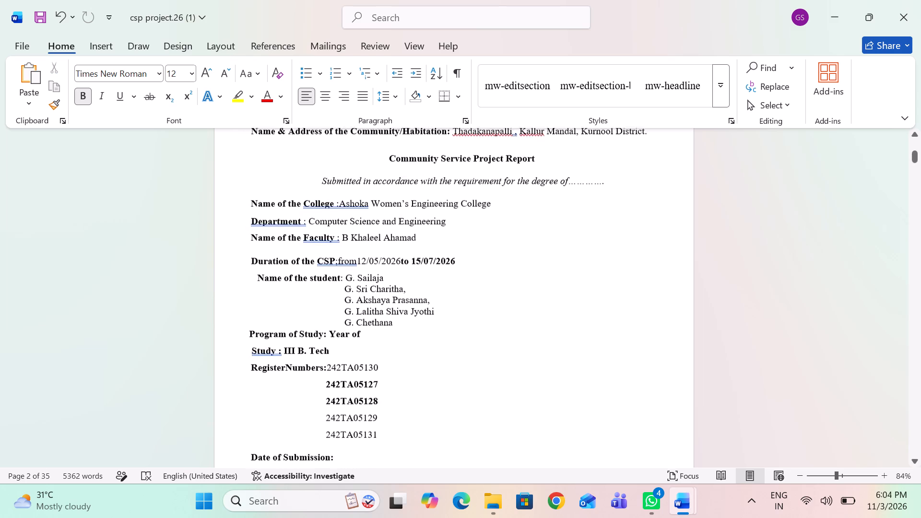
pyautogui.scroll(-1, 402, 265)
pyautogui.scroll(1, 402, 265)
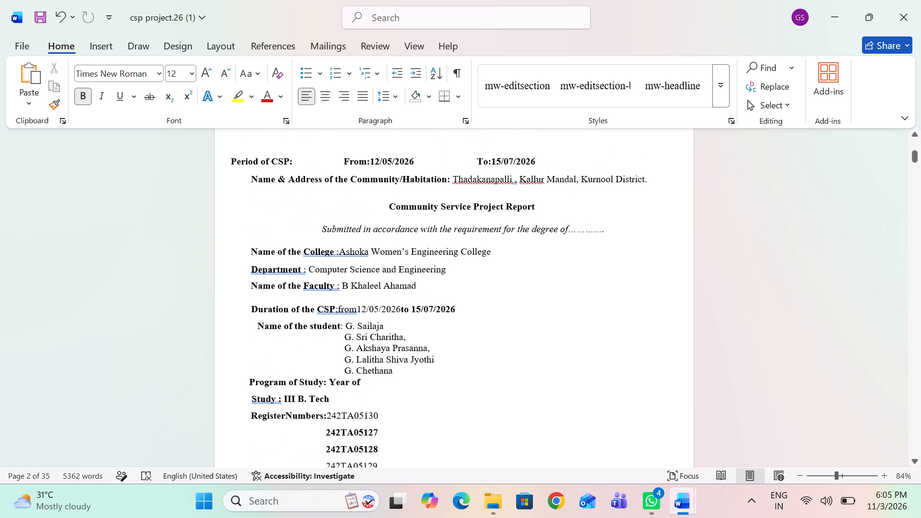
pyautogui.scroll(1, 402, 265)
pyautogui.click(379, 210)
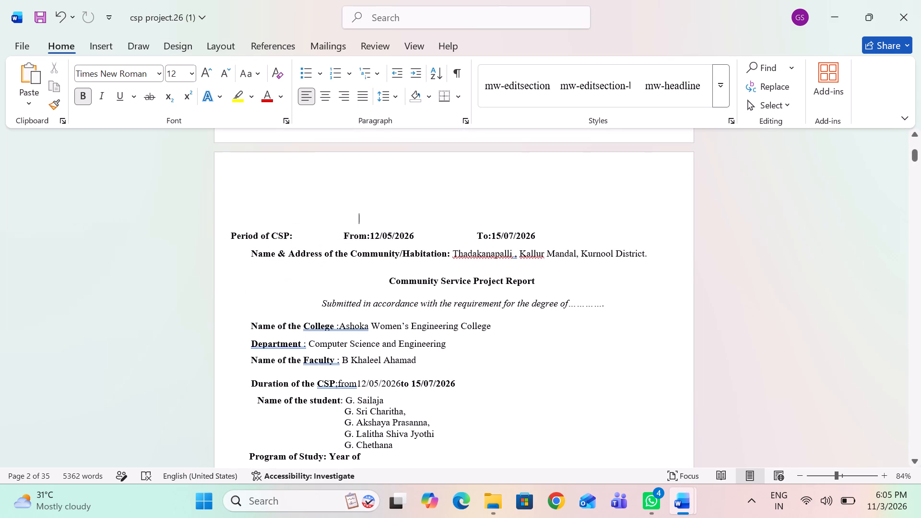
pyautogui.press('BackSpace')
pyautogui.press('BackSpace')
pyautogui.press('BackSpace')
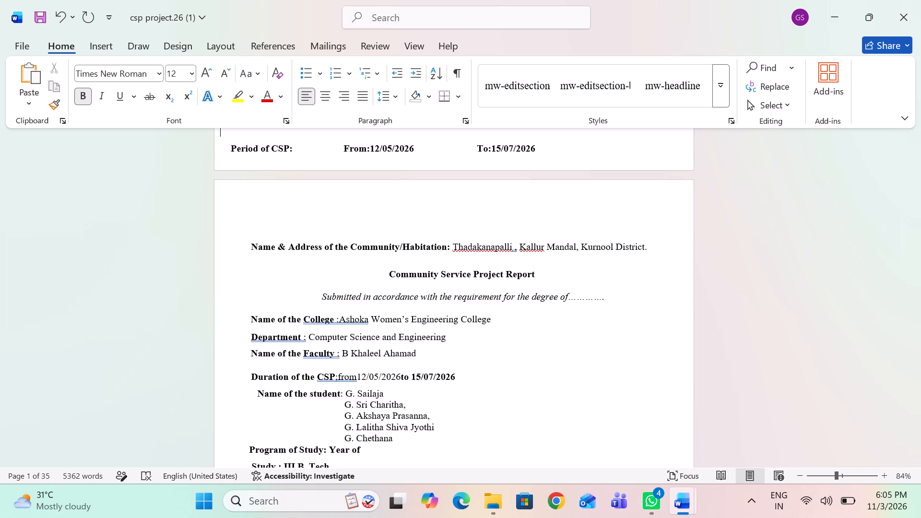
pyautogui.press('BackSpace')
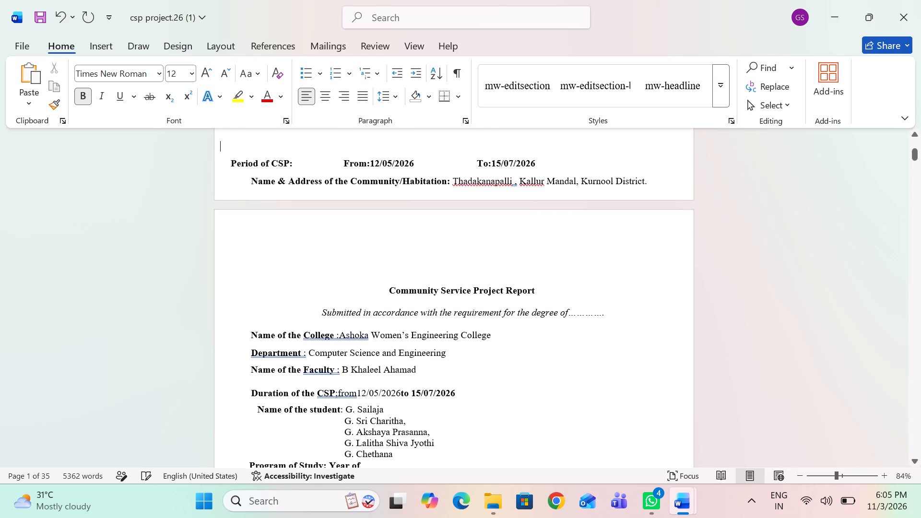
pyautogui.press('BackSpace')
pyautogui.press('BackSpace')
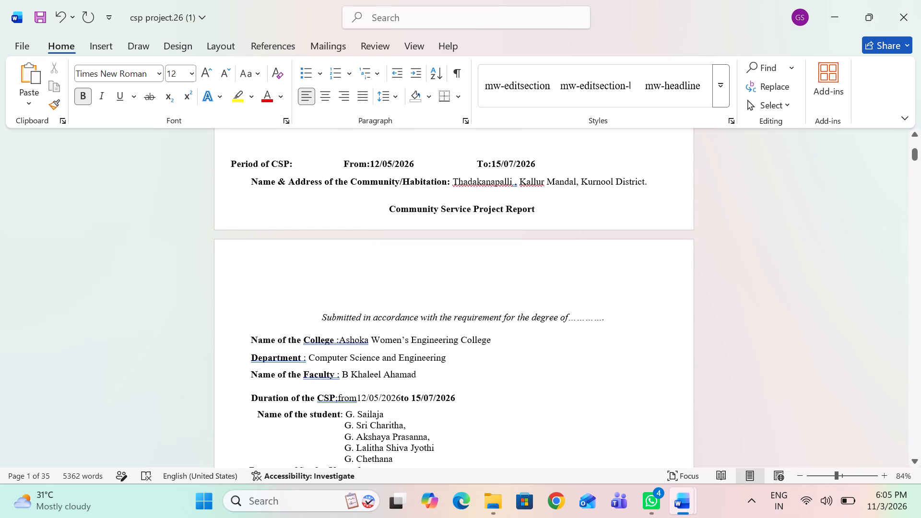
# Insert five blank lines between "2026-2027" and "Period of CSP" to push the CSP details onto the second page.
pyautogui.scroll(3, 379, 210)
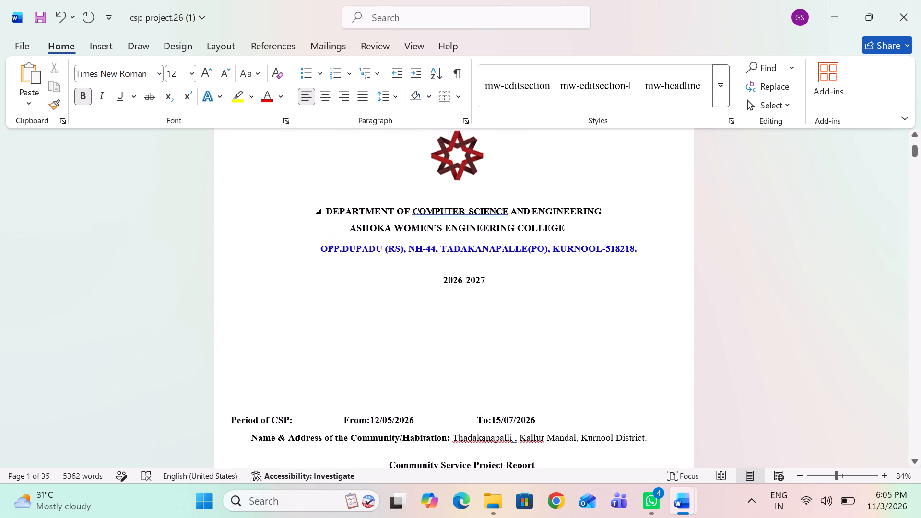
pyautogui.scroll(1, 379, 210)
pyautogui.click(229, 388)
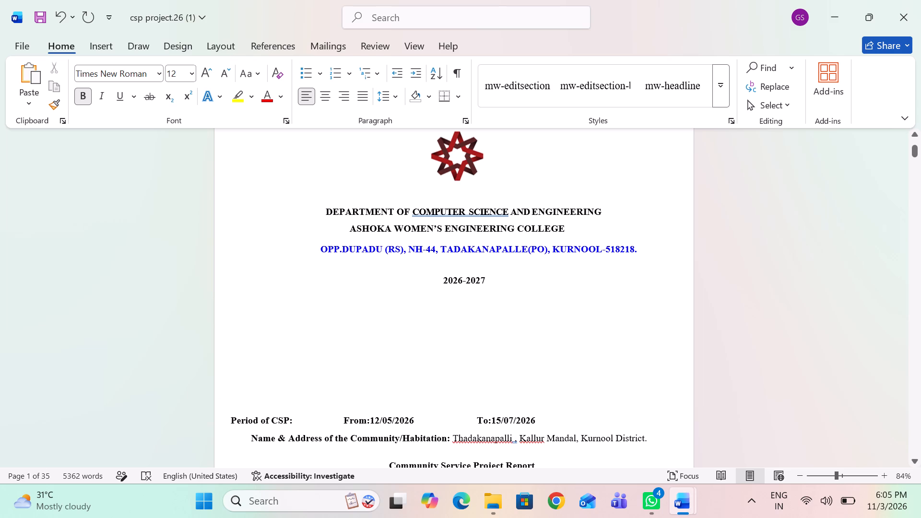
pyautogui.press('Return')
pyautogui.press('Return')
pyautogui.press('Return')
pyautogui.press('Return')
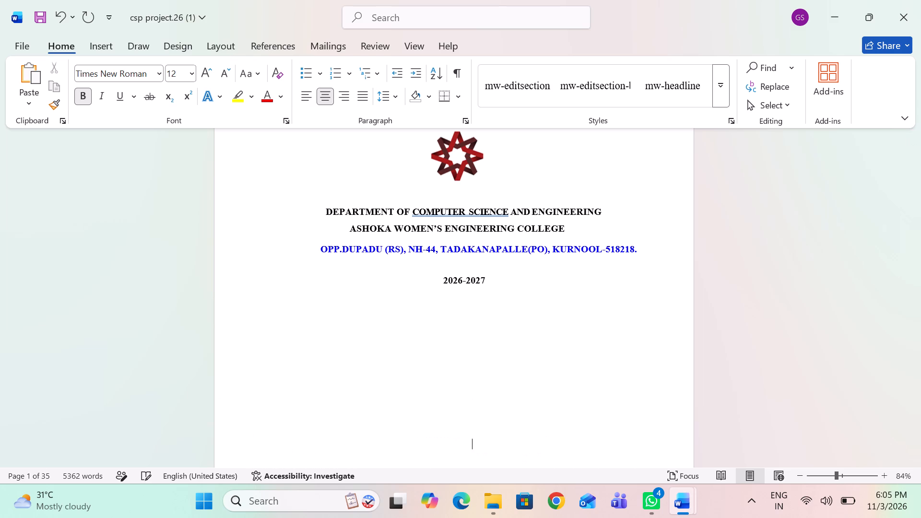
pyautogui.press('Return')
# Examine the second page's layout from "Period of CSP" down to "Date of Submission", including the spacing around the "Community Service Project Report" heading.
pyautogui.scroll(-4, 229, 388)
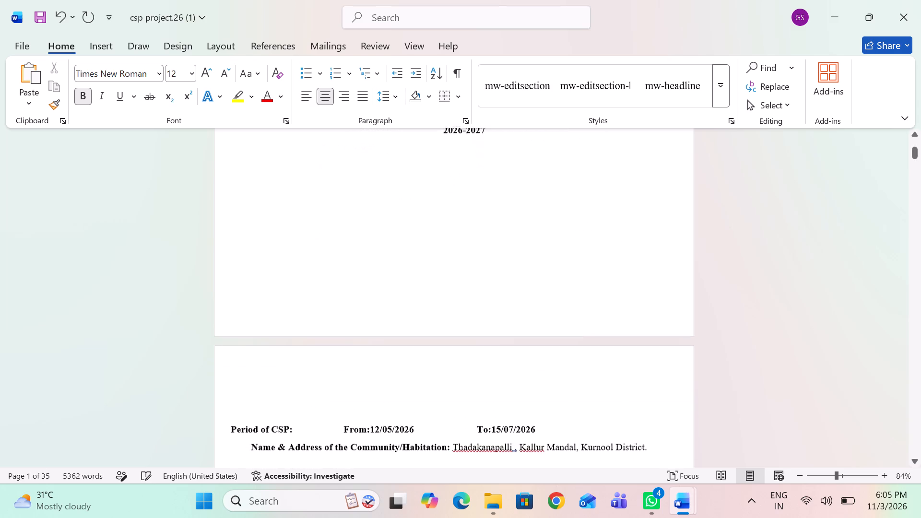
pyautogui.scroll(-2, 229, 388)
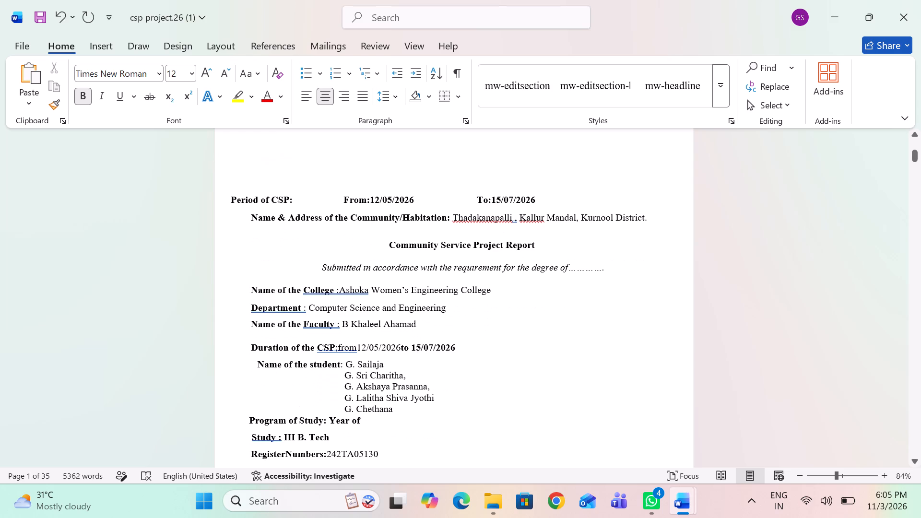
pyautogui.scroll(1, 229, 388)
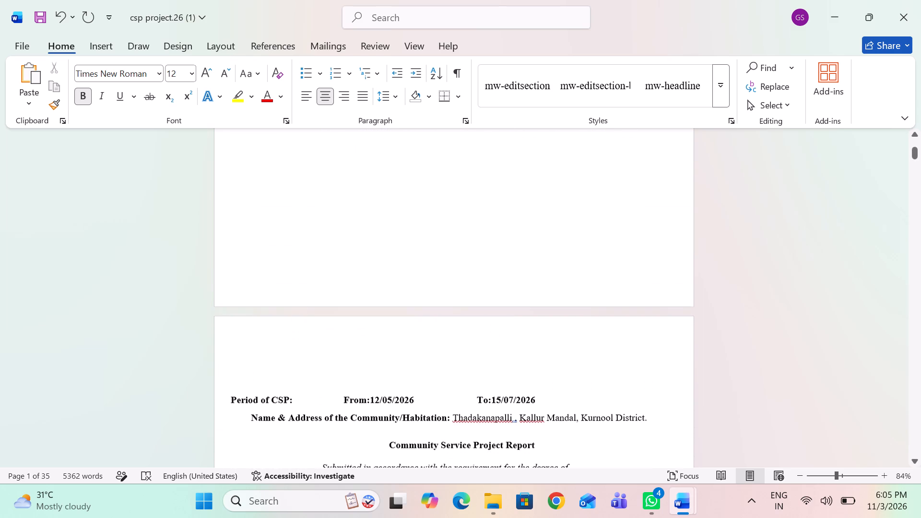
pyautogui.scroll(-1, 229, 388)
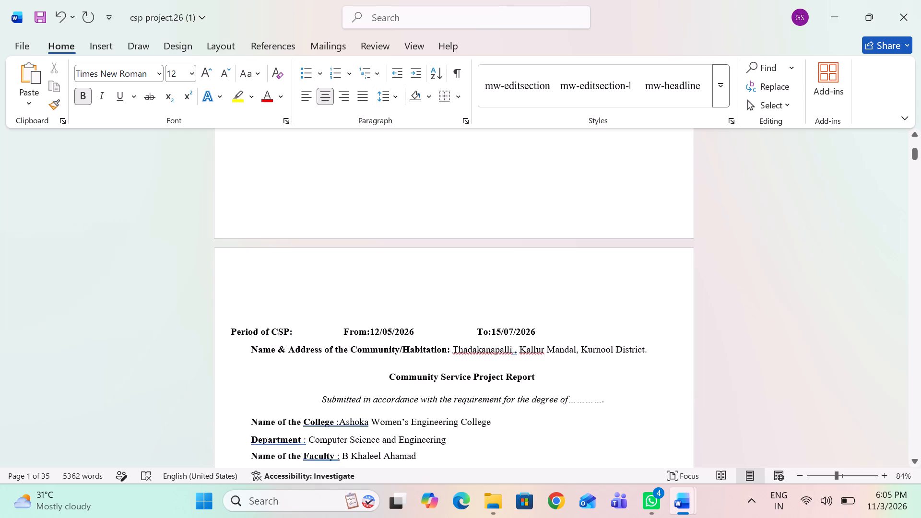
pyautogui.scroll(-3, 229, 388)
pyautogui.scroll(1, 229, 388)
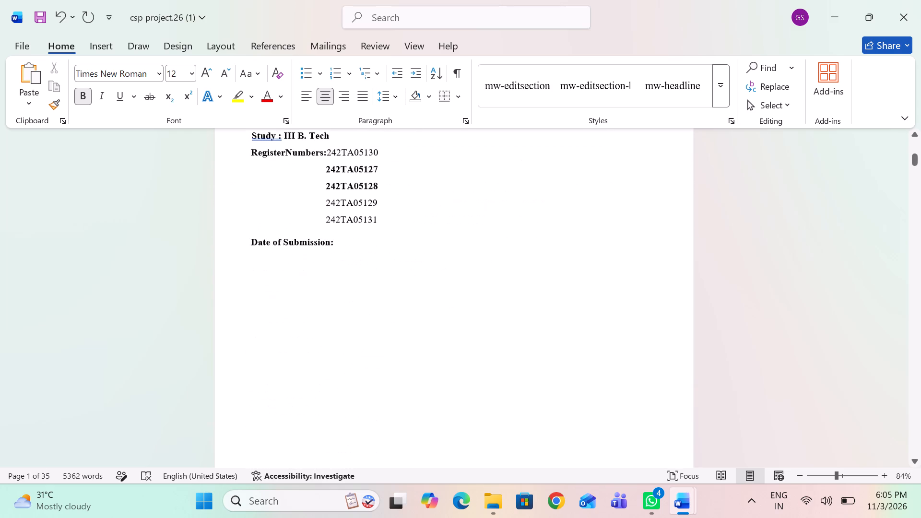
pyautogui.scroll(3, 229, 388)
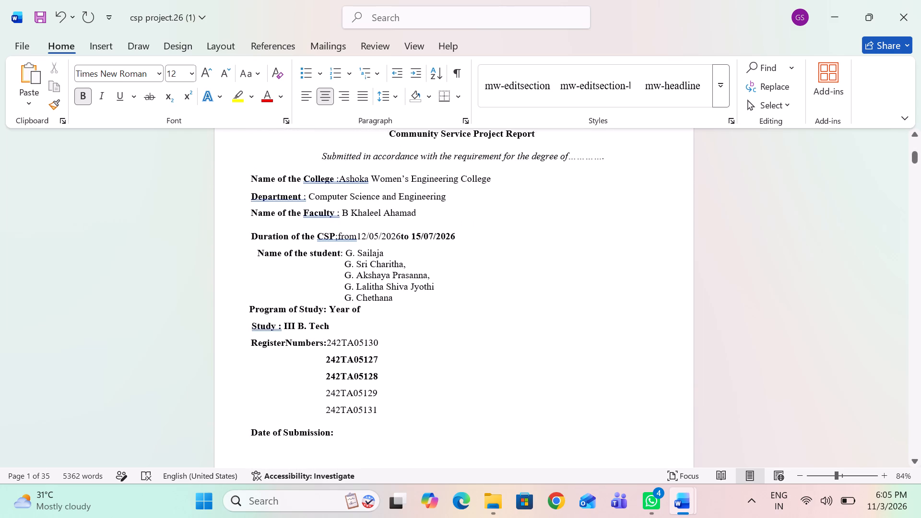
pyautogui.scroll(2, 229, 388)
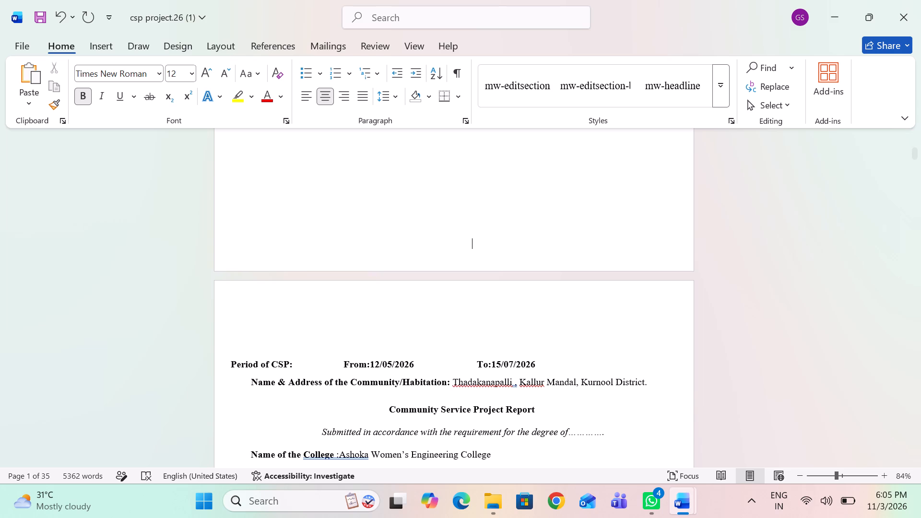
pyautogui.scroll(-2, 229, 388)
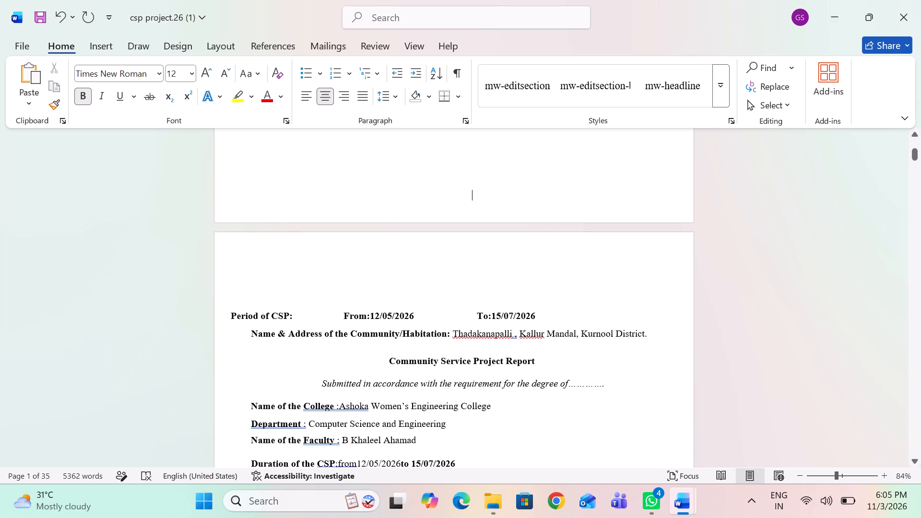
pyautogui.scroll(-1, 296, 440)
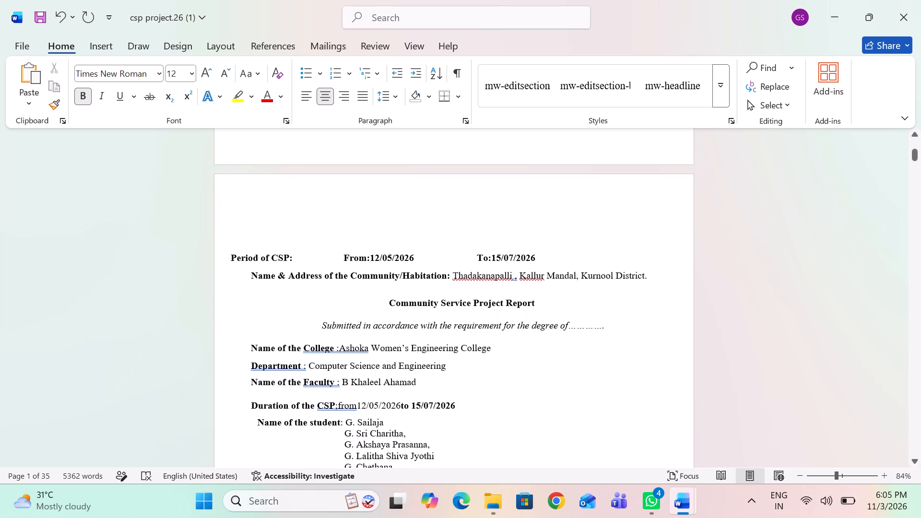
pyautogui.scroll(-3, 296, 440)
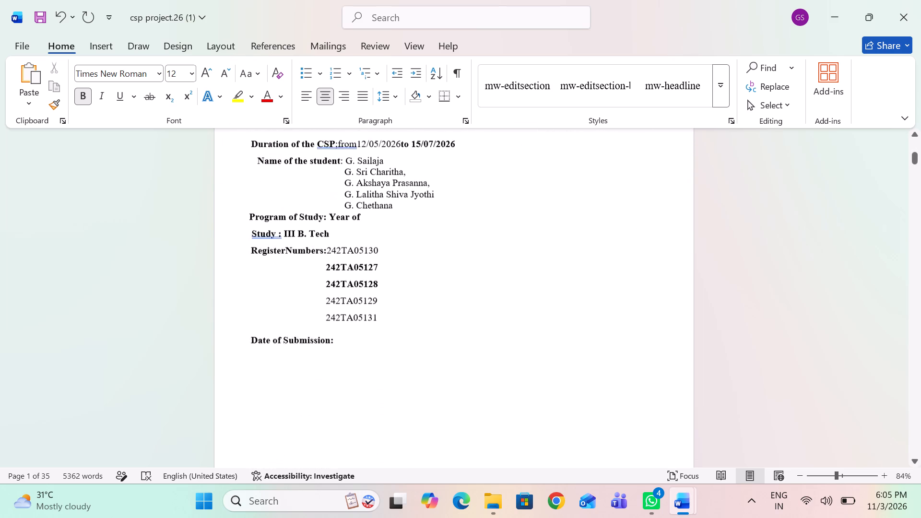
pyautogui.scroll(1, 296, 440)
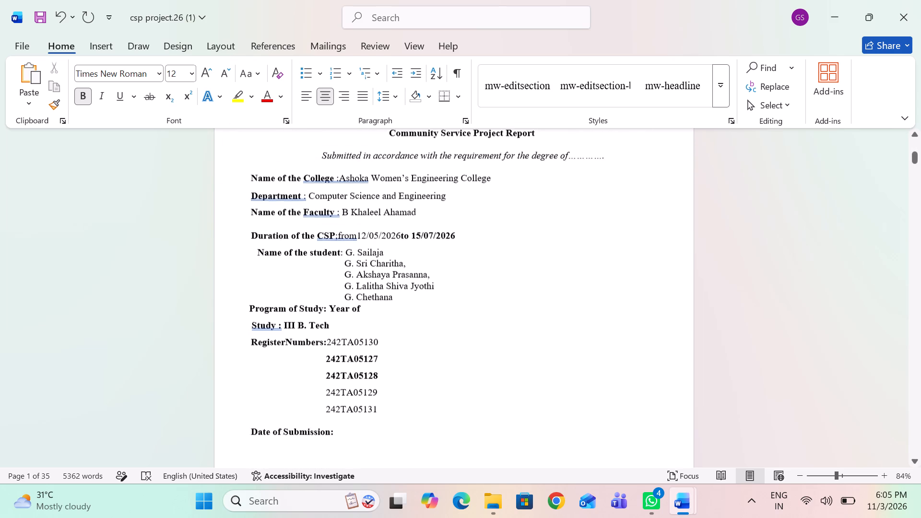
pyautogui.scroll(1, 296, 440)
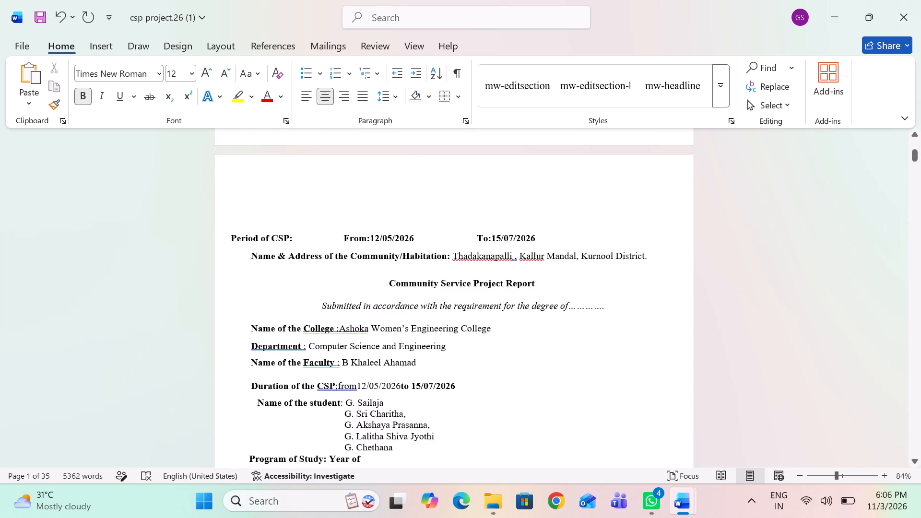
pyautogui.scroll(1, 296, 440)
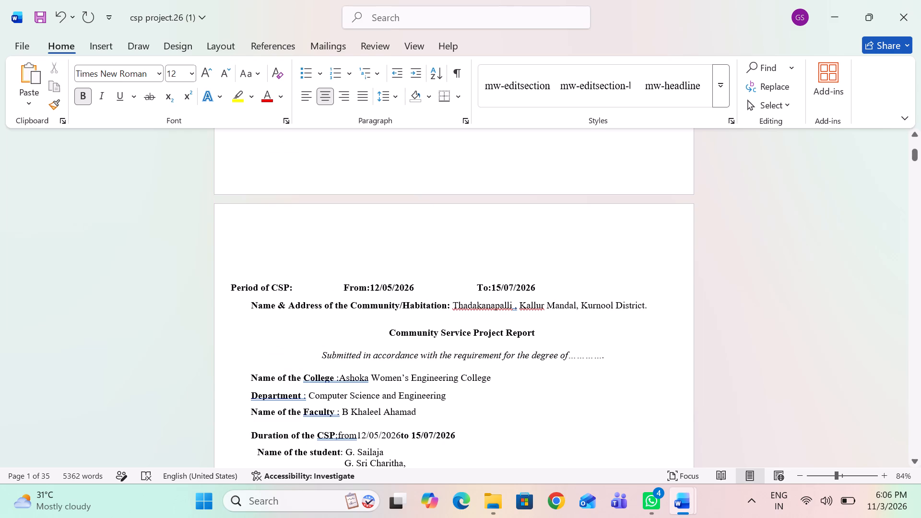
pyautogui.click(386, 334)
pyautogui.scroll(1, 248, 286)
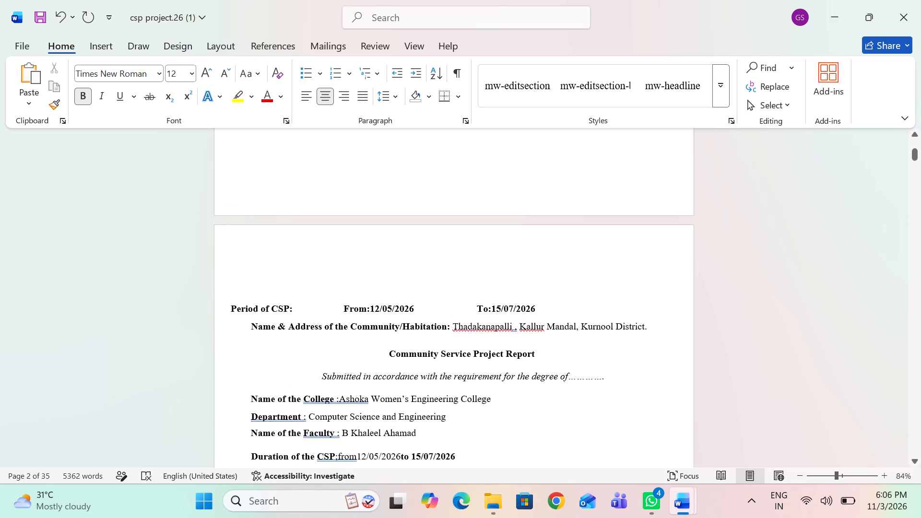
# Review the second page's CSP details from "Period of CSP" down to "Date of Submission" and the page break above them.
pyautogui.scroll(1, 248, 286)
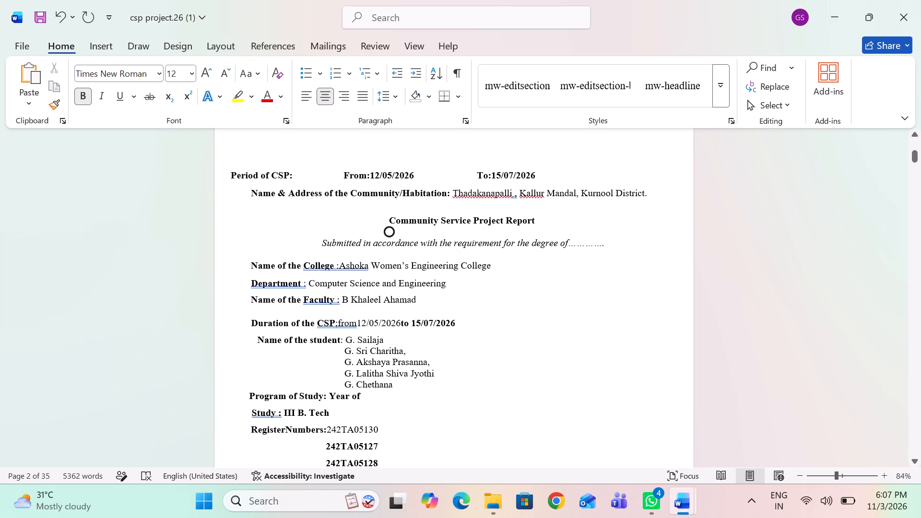
pyautogui.scroll(-3, 392, 224)
pyautogui.scroll(-1, 522, 442)
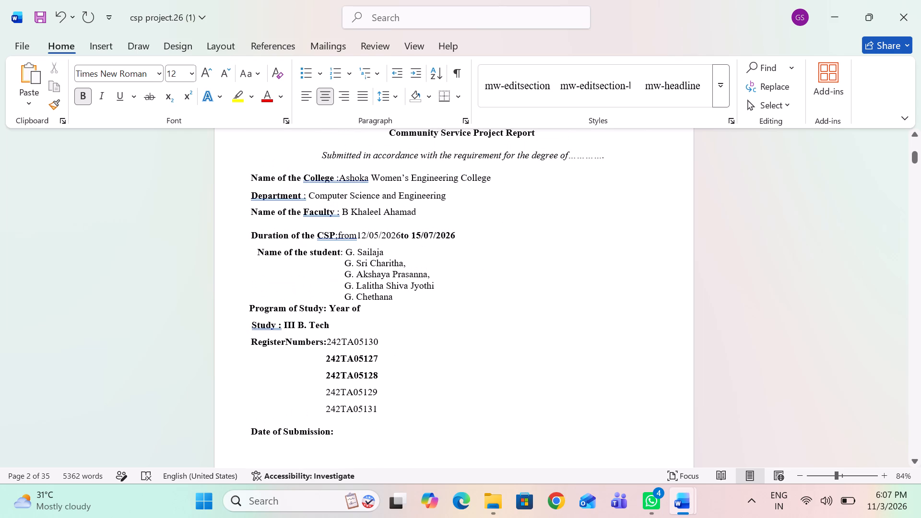
pyautogui.scroll(-2, 522, 442)
pyautogui.scroll(1, 522, 442)
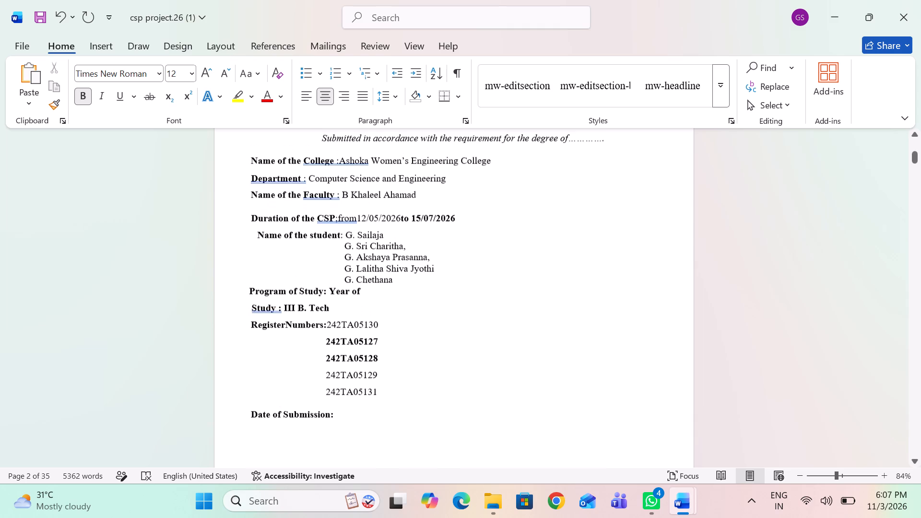
pyautogui.scroll(3, 522, 442)
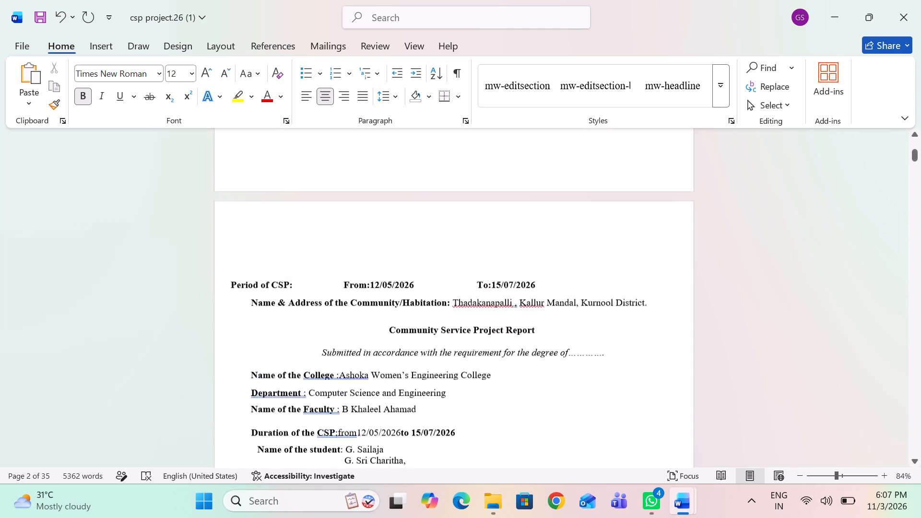
pyautogui.scroll(1, 522, 442)
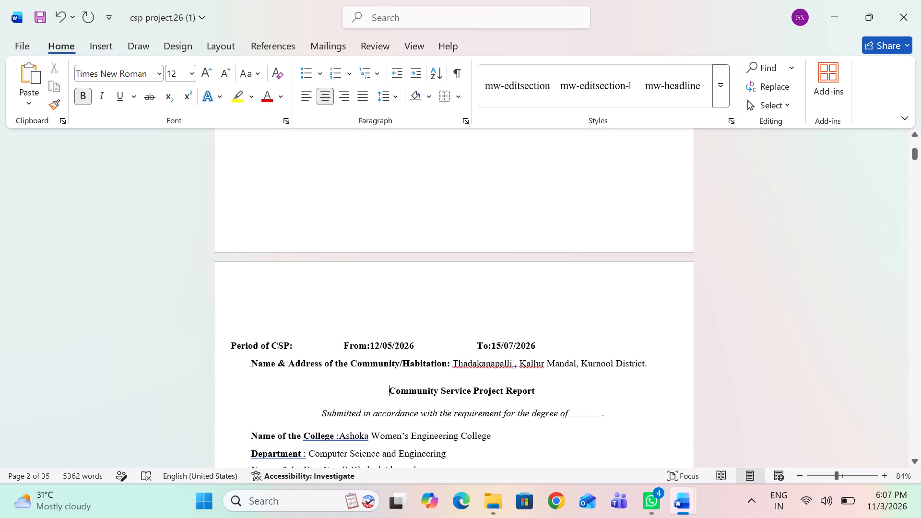
# Correct the village name in the "Name & Address of the Community/Habitation" line to "Tadakanapalli".
pyautogui.click(463, 364)
pyautogui.press('BackSpace')
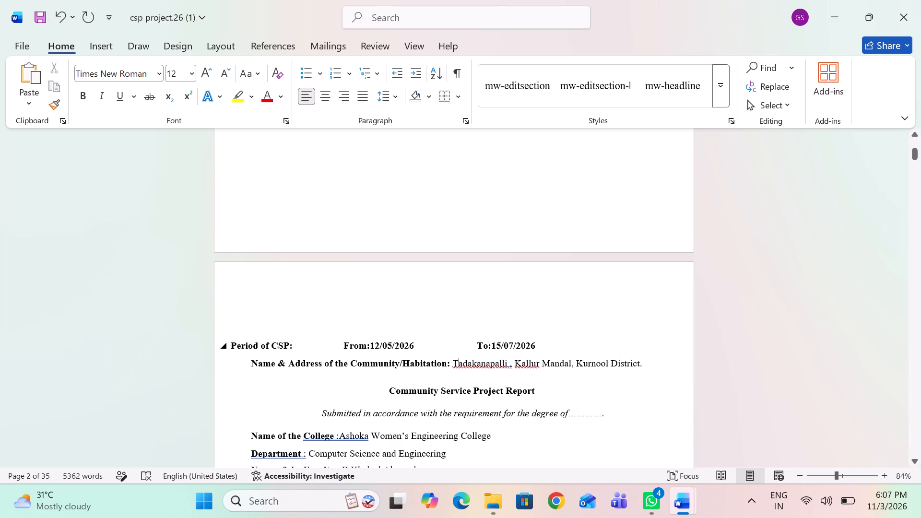
# Move the "Period of CSP" and "Name & Address of the Community/Habitation" lines onto the title page, between the college address and "2026-2027".
pyautogui.moveTo(231, 342); pyautogui.dragTo(234, 344)
pyautogui.moveTo(234, 344); pyautogui.dragTo(323, 369)
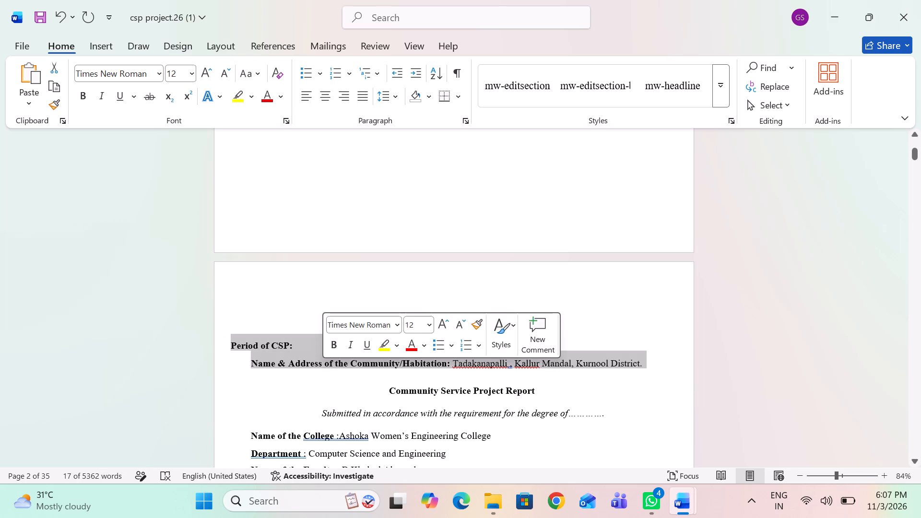
pyautogui.hotkey('ctrl', 'c')
pyautogui.press('BackSpace')
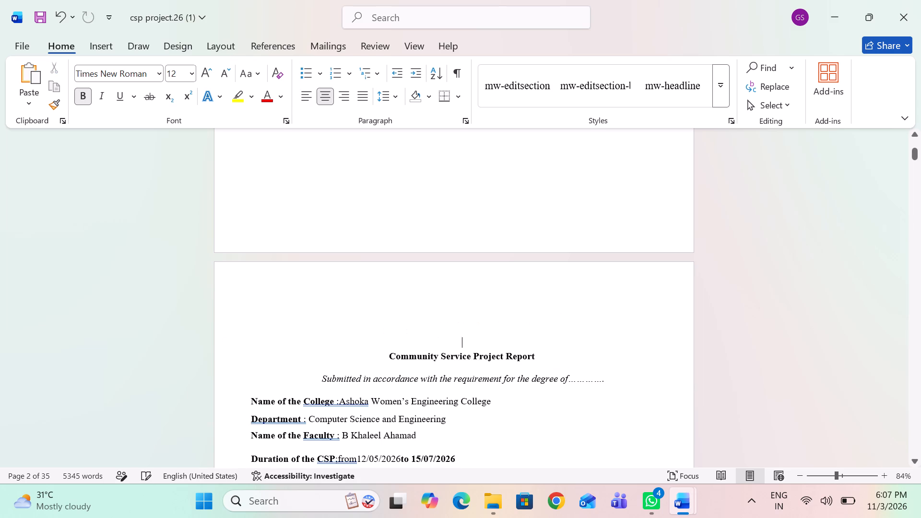
pyautogui.scroll(2, 307, 254)
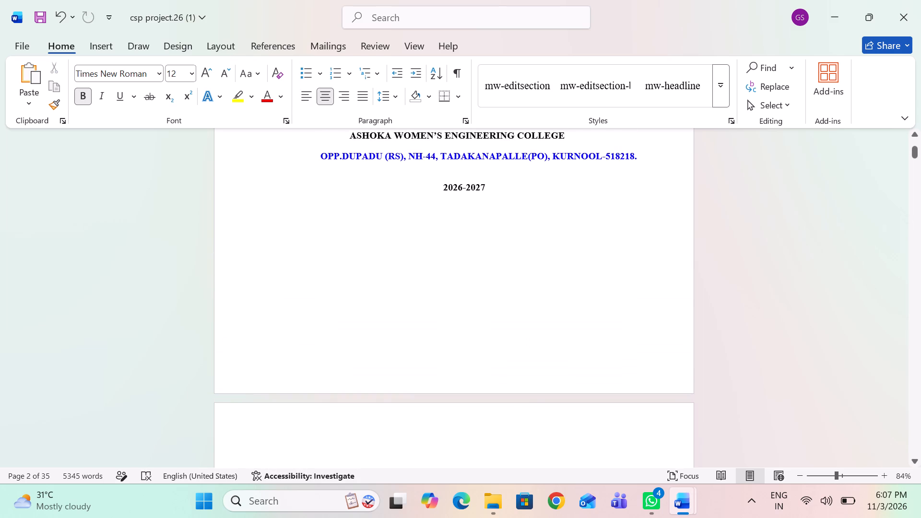
pyautogui.scroll(1, 307, 254)
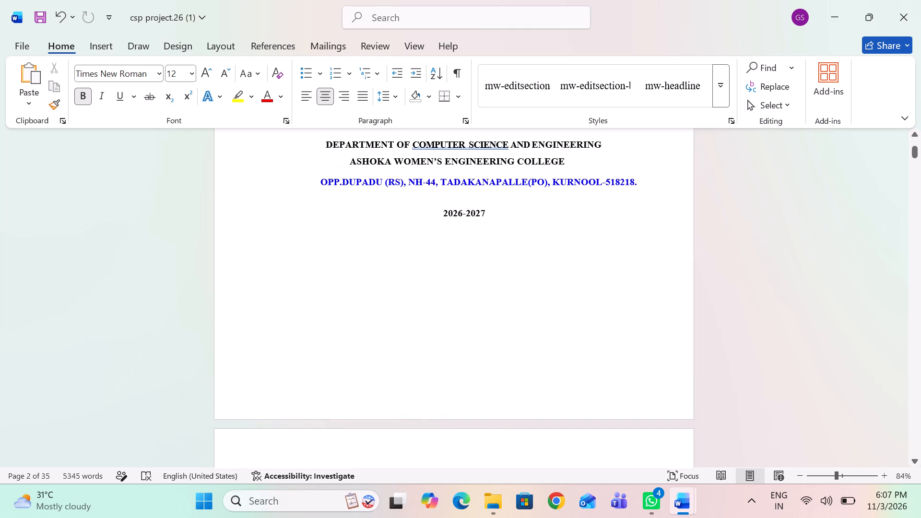
pyautogui.click(330, 200)
pyautogui.hotkey('ctrl', 'v')
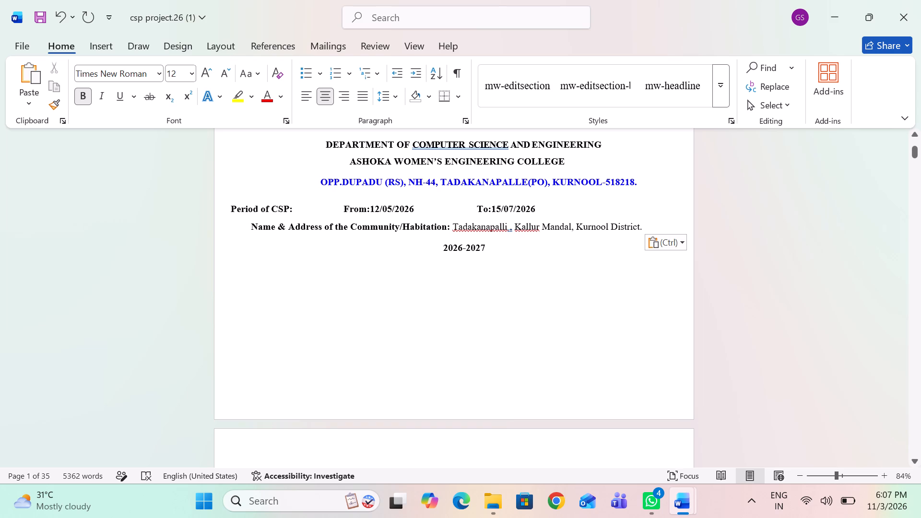
# Review the layout from the title page through the project report details and endorsements to the start of the Executive Summary chapter.
pyautogui.scroll(1, 534, 256)
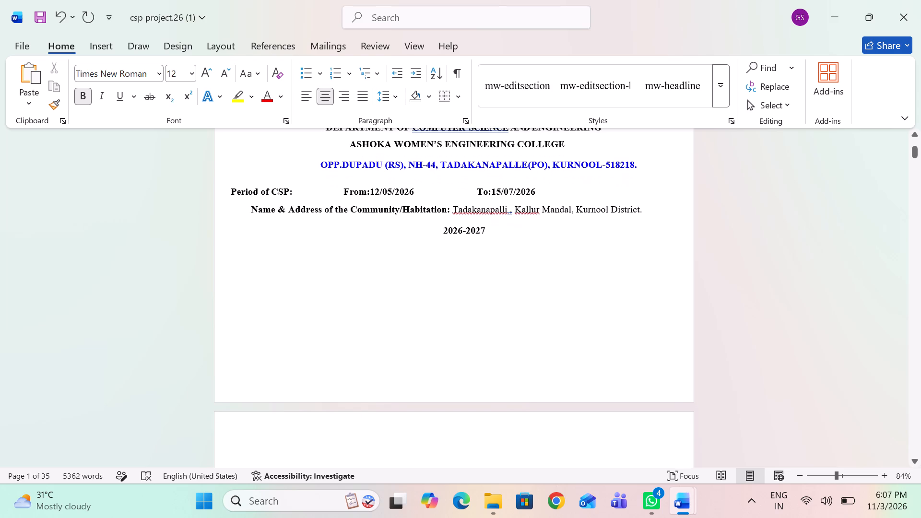
pyautogui.scroll(3, 534, 256)
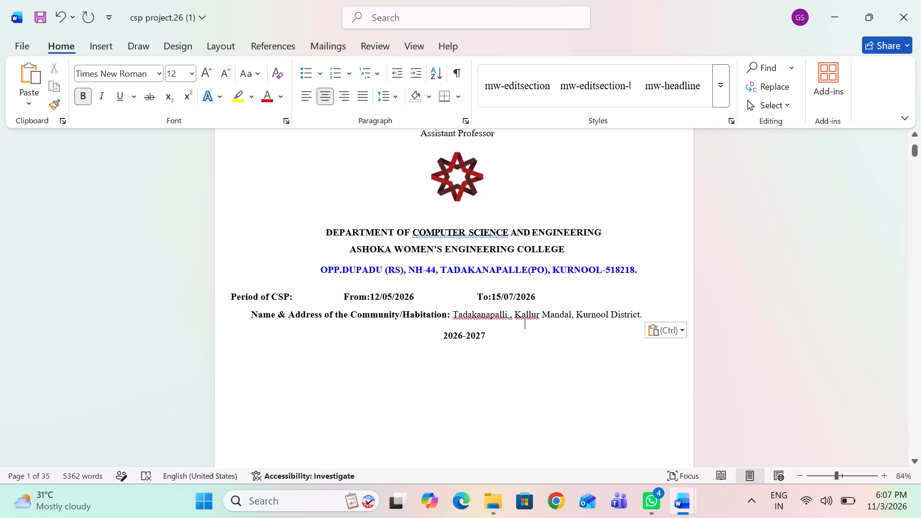
pyautogui.scroll(1, 534, 256)
pyautogui.scroll(-4, 534, 256)
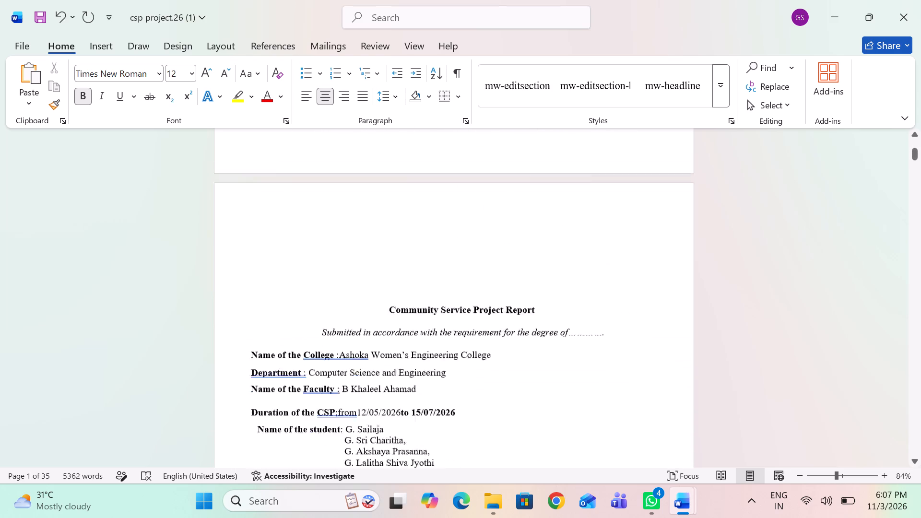
pyautogui.scroll(-3, 534, 256)
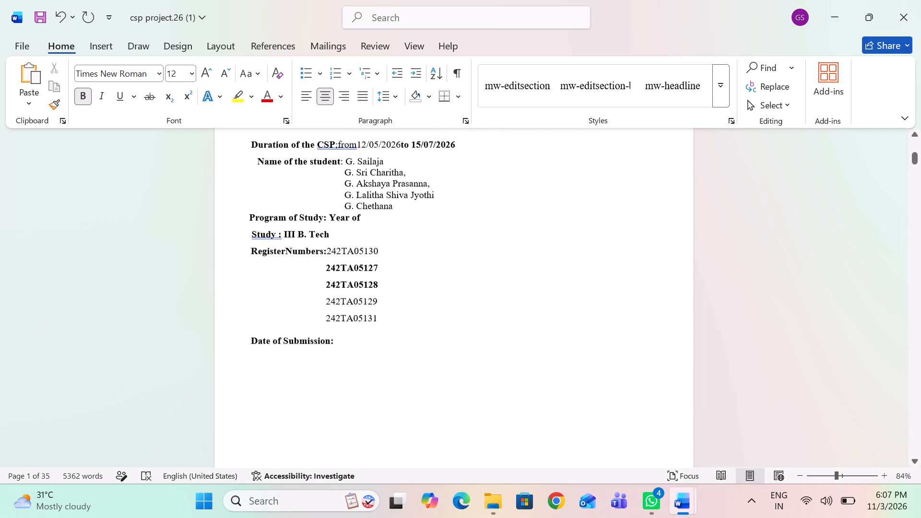
pyautogui.scroll(-4, 534, 256)
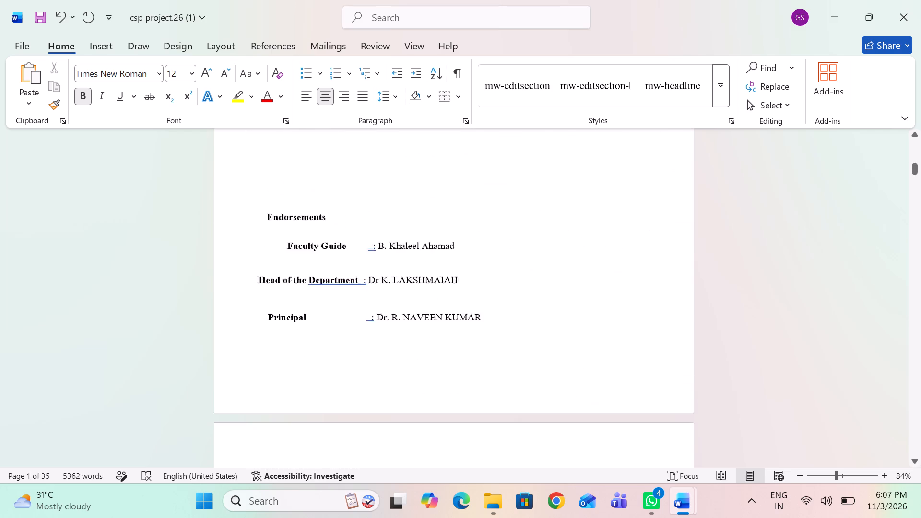
pyautogui.scroll(-4, 534, 256)
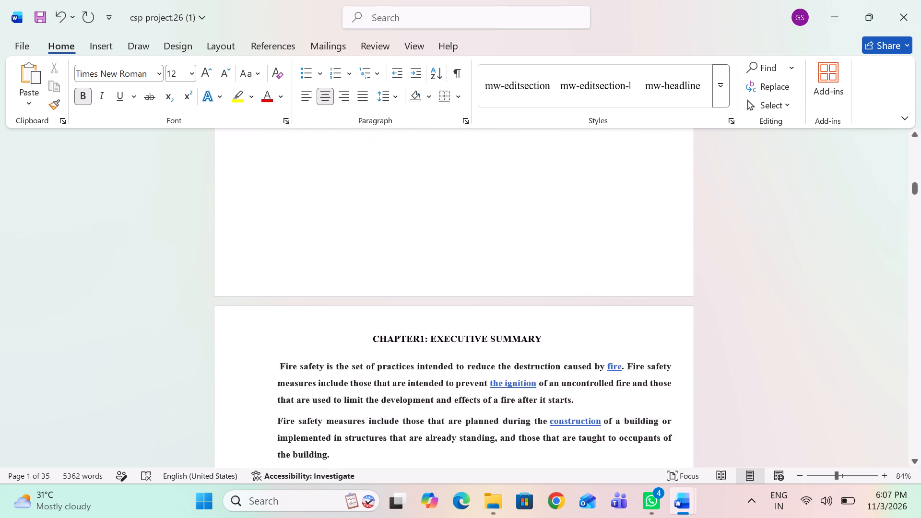
pyautogui.scroll(-3, 517, 226)
pyautogui.scroll(5, 517, 226)
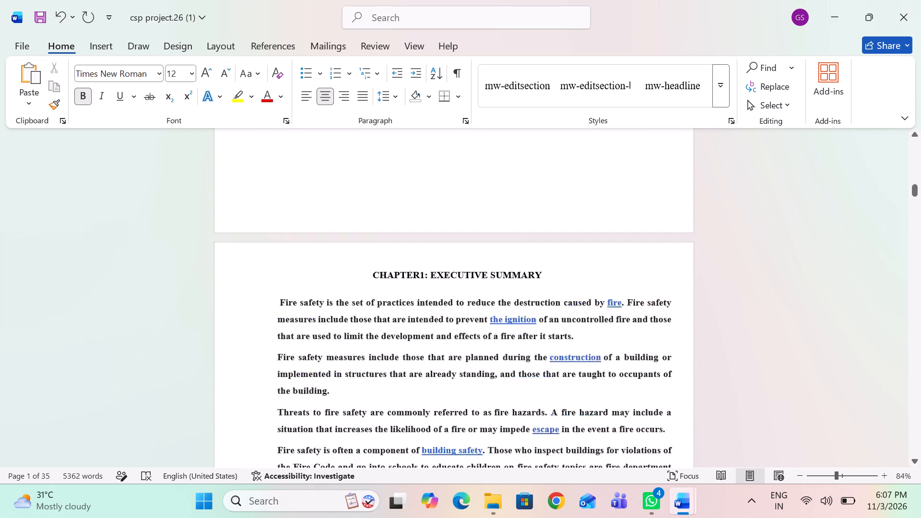
pyautogui.scroll(7, 517, 226)
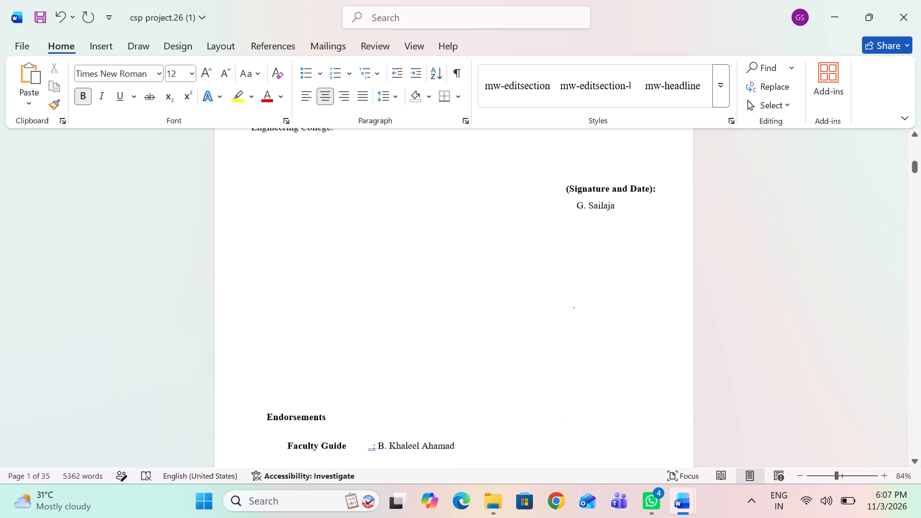
pyautogui.scroll(6, 517, 226)
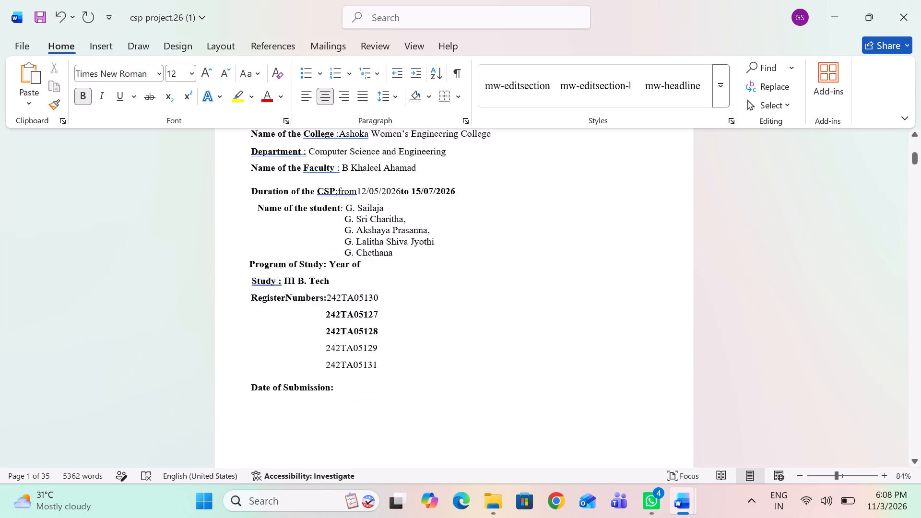
pyautogui.scroll(4, 517, 226)
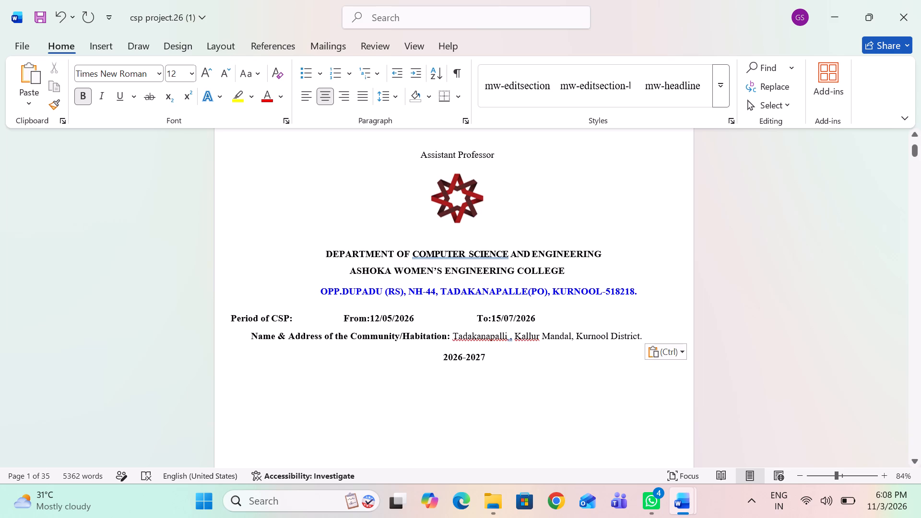
# Move the academic year "2026-2027" on the title page from below the community address line to directly under the college address.
pyautogui.moveTo(439, 356); pyautogui.dragTo(481, 365)
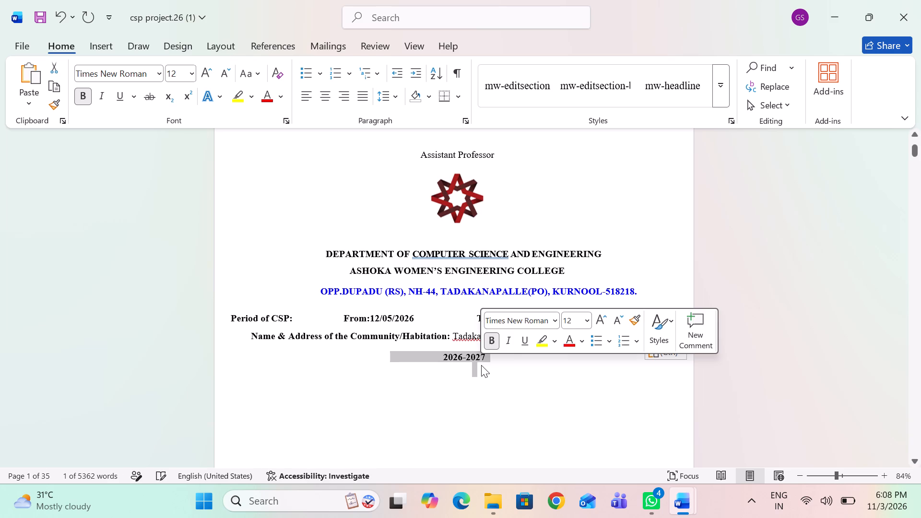
pyautogui.press('BackSpace')
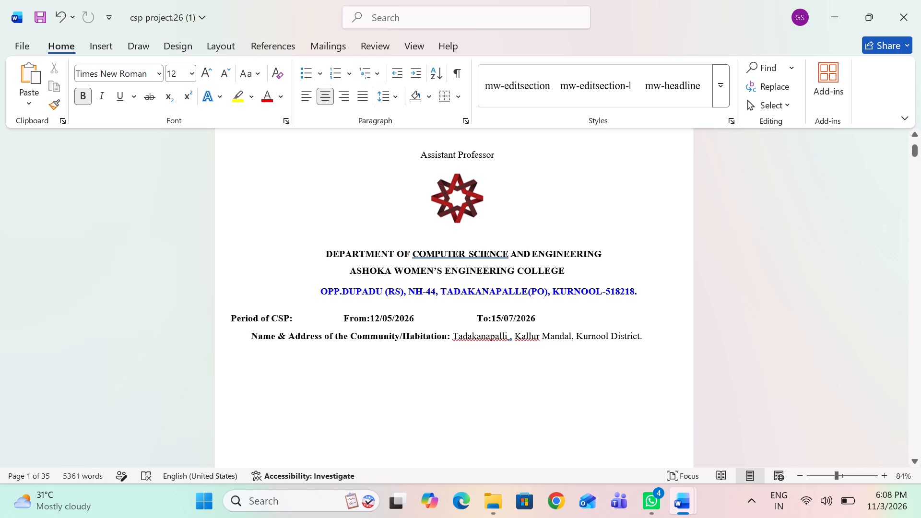
pyautogui.click(430, 303)
pyautogui.write('202')
pyautogui.press('6')
pyautogui.press('-')
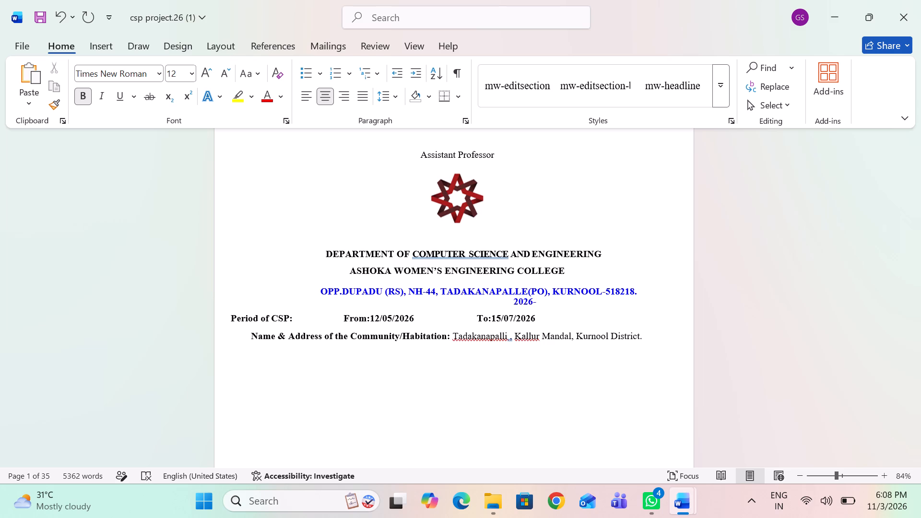
pyautogui.write('200')
pyautogui.press('BackSpace')
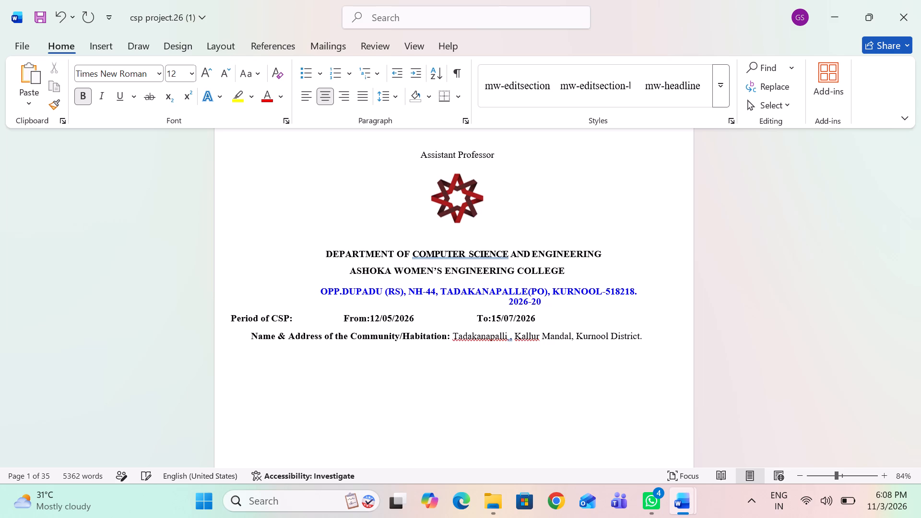
pyautogui.write('27')
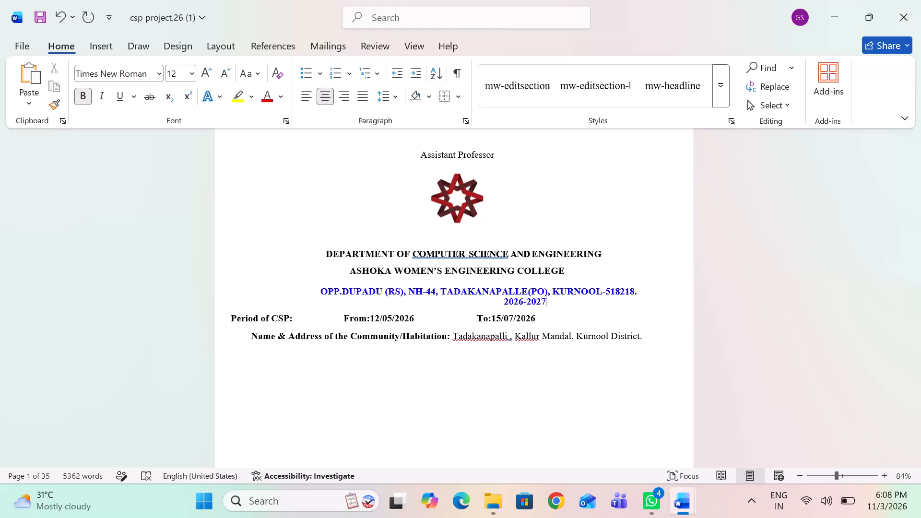
pyautogui.click(499, 301)
# Realign the academic year "2026-2027" with leading spaces so it sits roughly centred beneath the college address on the title page.
pyautogui.press('BackSpace')
pyautogui.press('BackSpace')
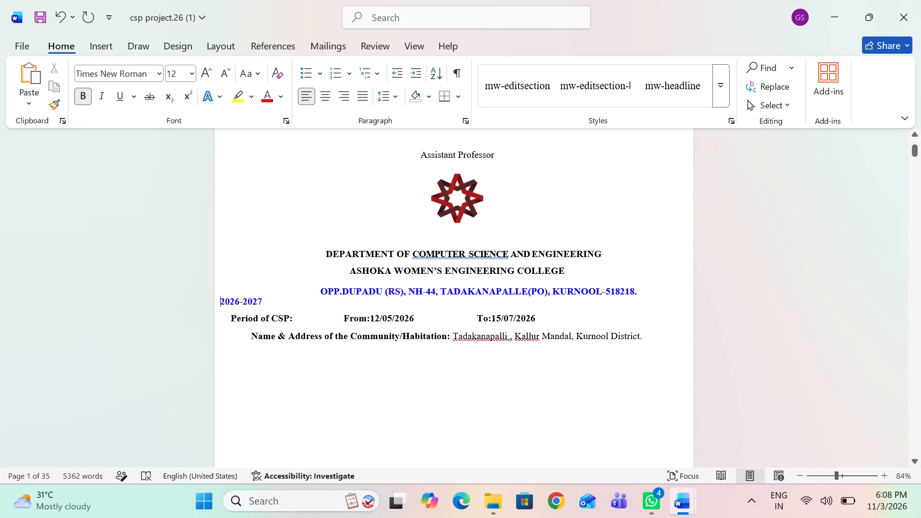
pyautogui.press('space')
pyautogui.press('space')
pyautogui.press('space')
pyautogui.press('space')
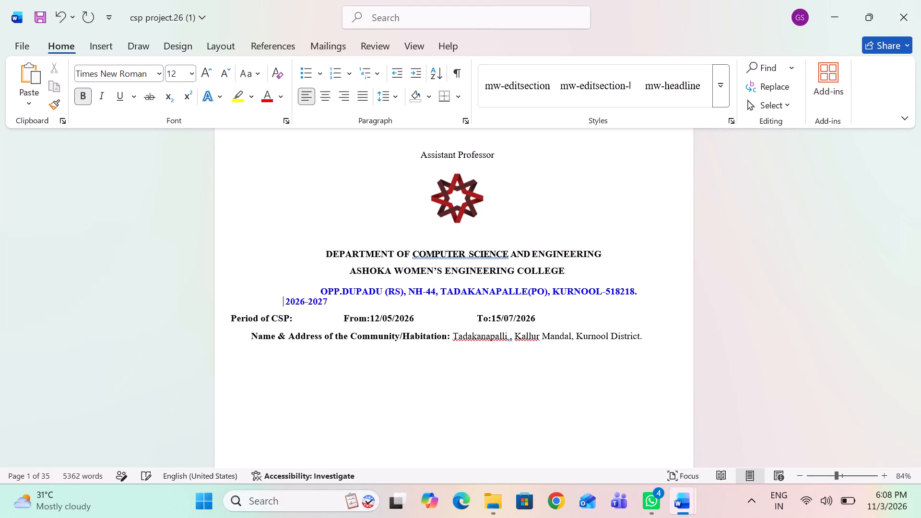
pyautogui.press('space')
pyautogui.press('space')
pyautogui.press('space')
pyautogui.press('space')
pyautogui.press('space')
pyautogui.press('space')
pyautogui.press('space')
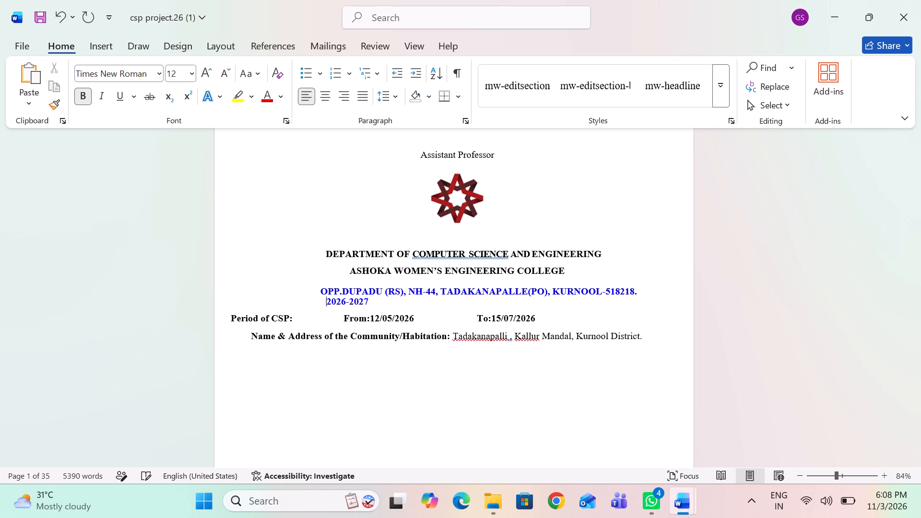
pyautogui.press('space')
pyautogui.press('space')
pyautogui.press('space')
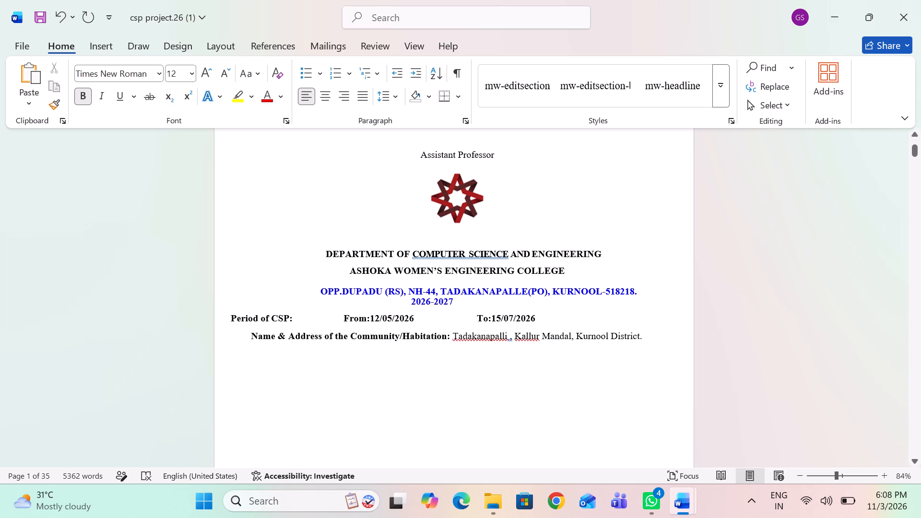
# Insert four blank lines above the "Period of CSP" line on the title page to separate it from "2026-2027".
pyautogui.click(230, 316)
pyautogui.press('Return')
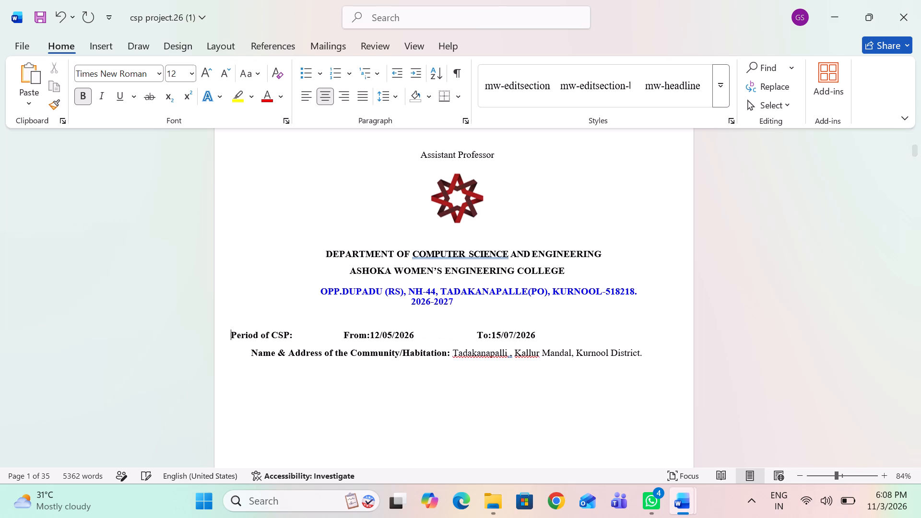
pyautogui.press('Return')
pyautogui.press('Return')
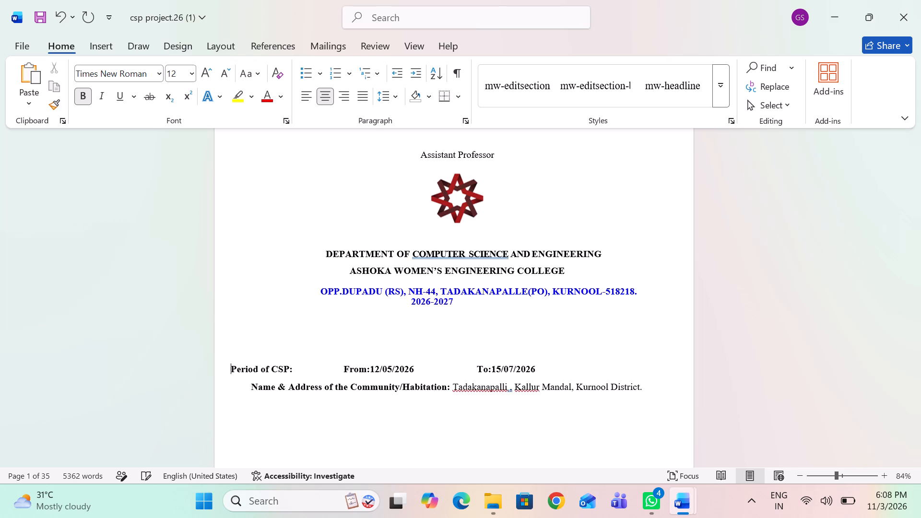
pyautogui.press('Return')
# Insert a paragraph break before "2026-2027" to space it from the college address, and recentre it with leading spaces.
pyautogui.hscroll(1, 230, 316)
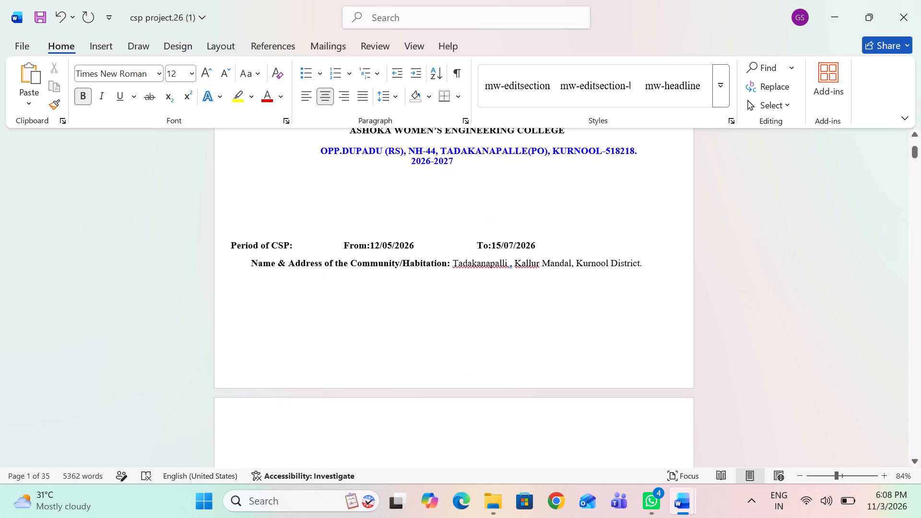
pyautogui.hscroll(1, 230, 316)
pyautogui.scroll(3, 230, 316)
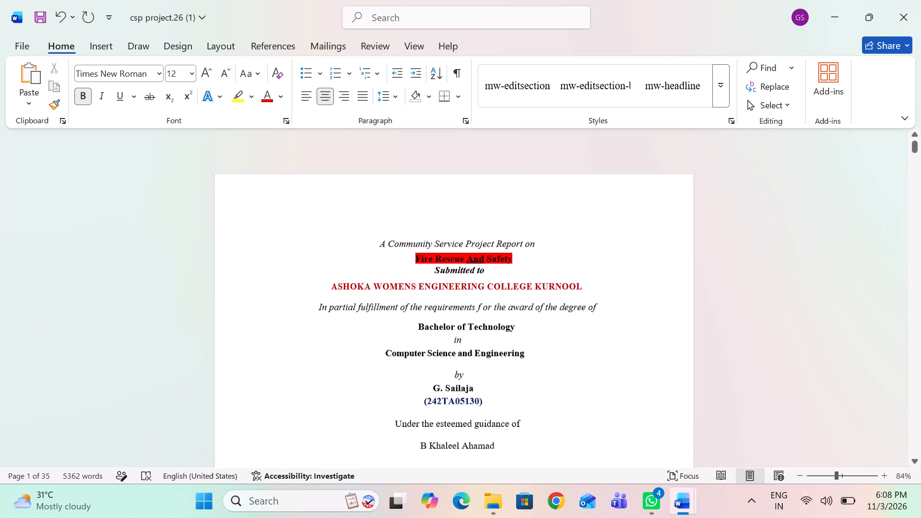
pyautogui.scroll(-1, 230, 316)
pyautogui.scroll(1, 230, 316)
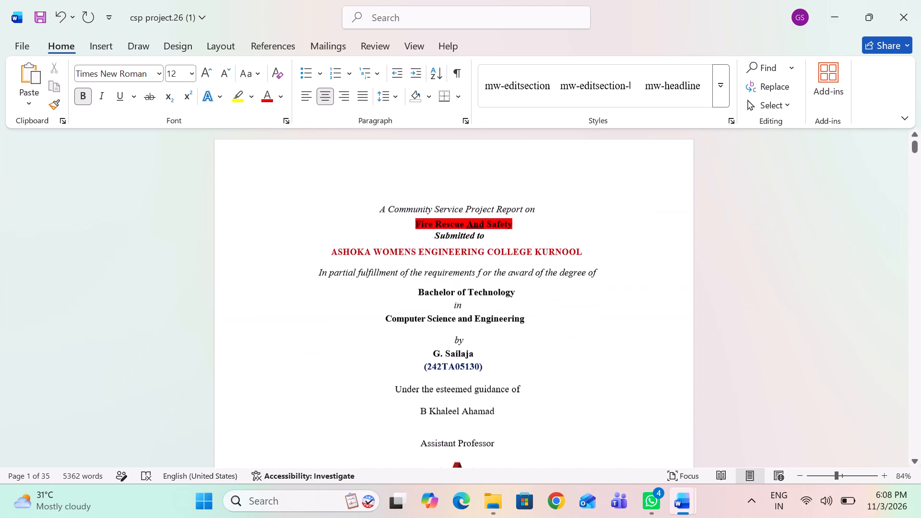
pyautogui.scroll(-3, 230, 316)
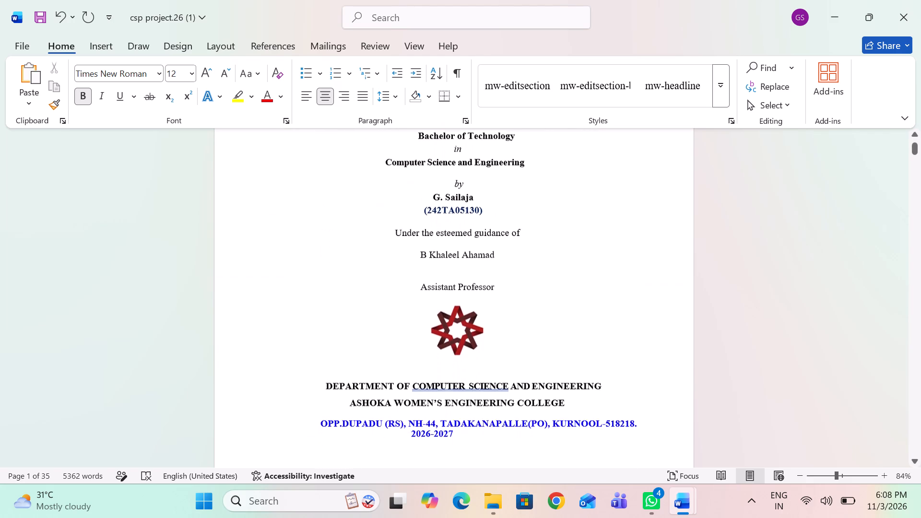
pyautogui.scroll(-1, 230, 316)
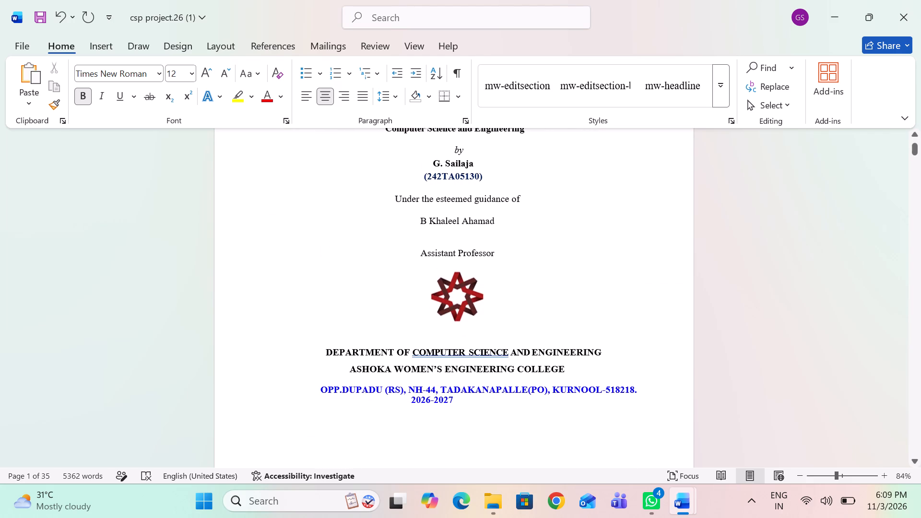
pyautogui.click(409, 401)
pyautogui.press('Return')
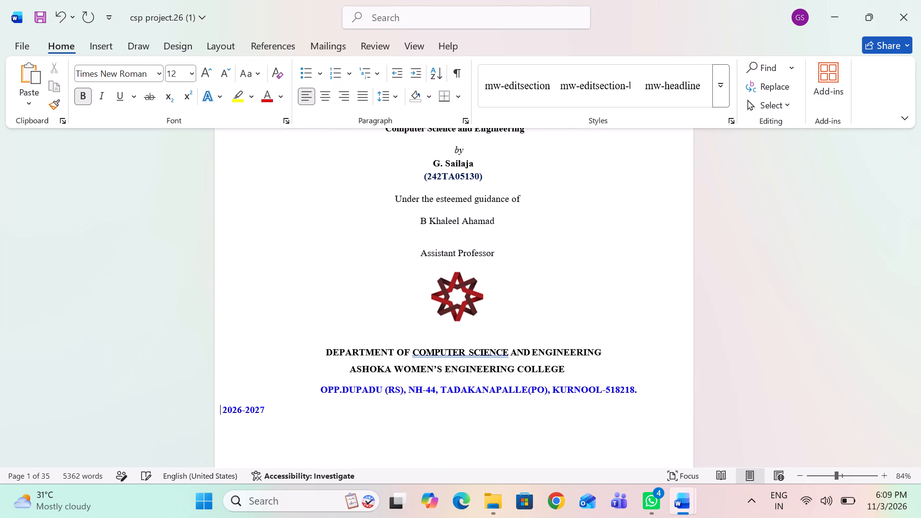
pyautogui.press('space')
pyautogui.press('space')
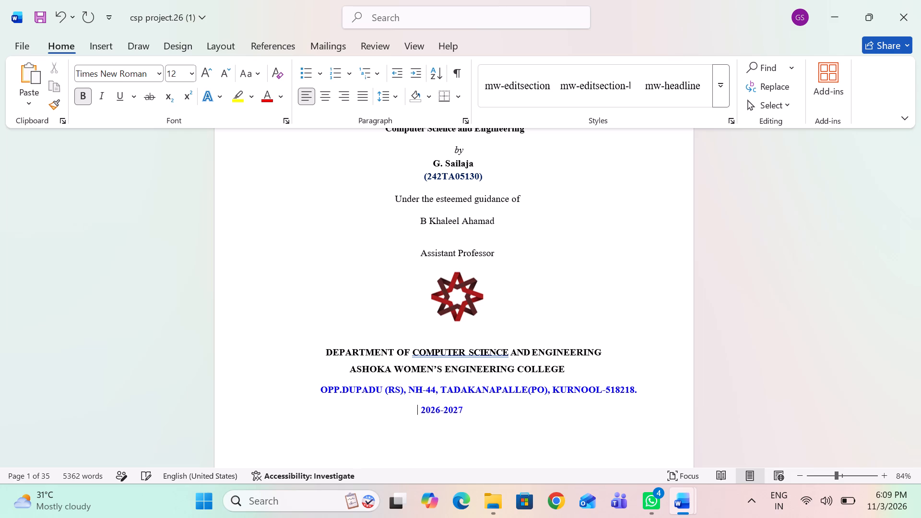
# Review the spacing of the lower title page and the Community Service Project Report details page that follows.
pyautogui.scroll(-1, 406, 377)
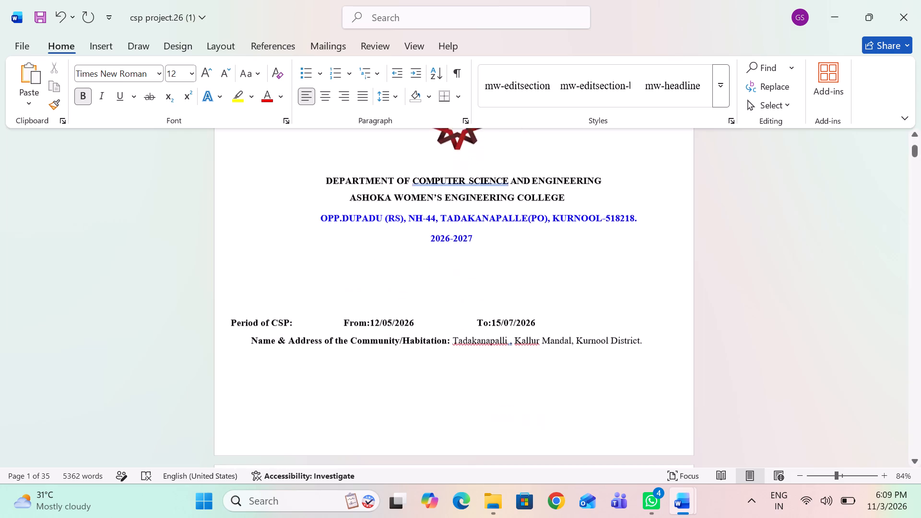
pyautogui.scroll(-1, 406, 377)
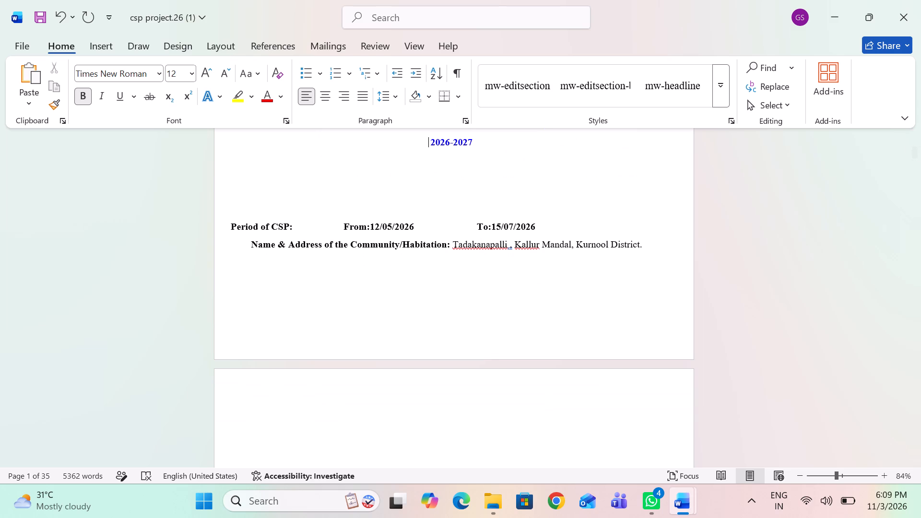
pyautogui.scroll(-1, 406, 377)
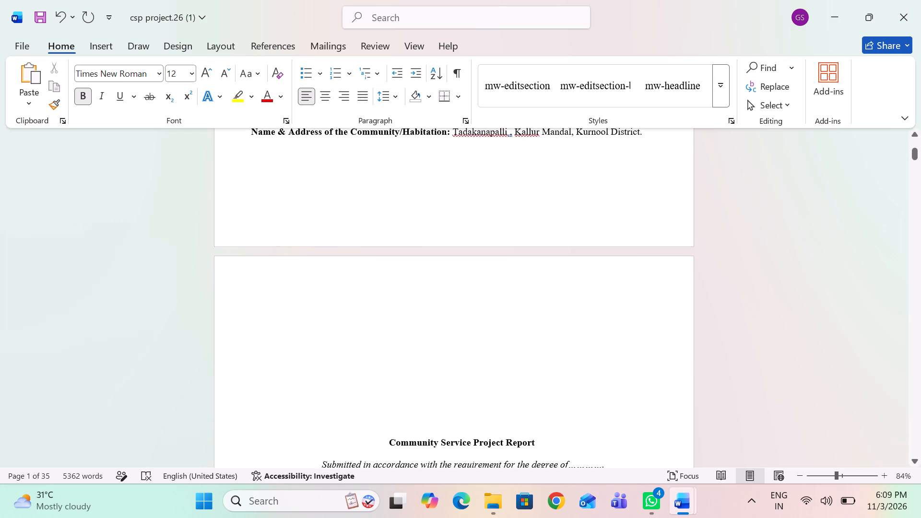
pyautogui.scroll(-4, 406, 377)
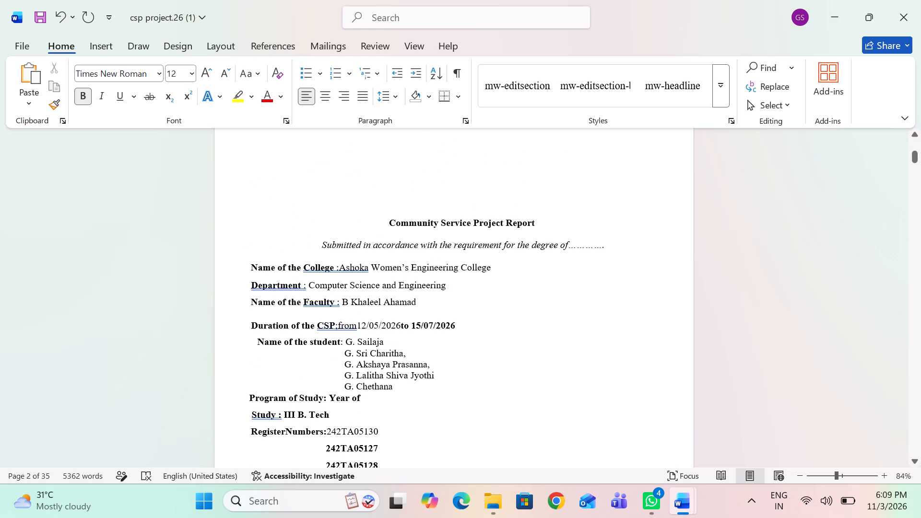
pyautogui.scroll(-2, 415, 420)
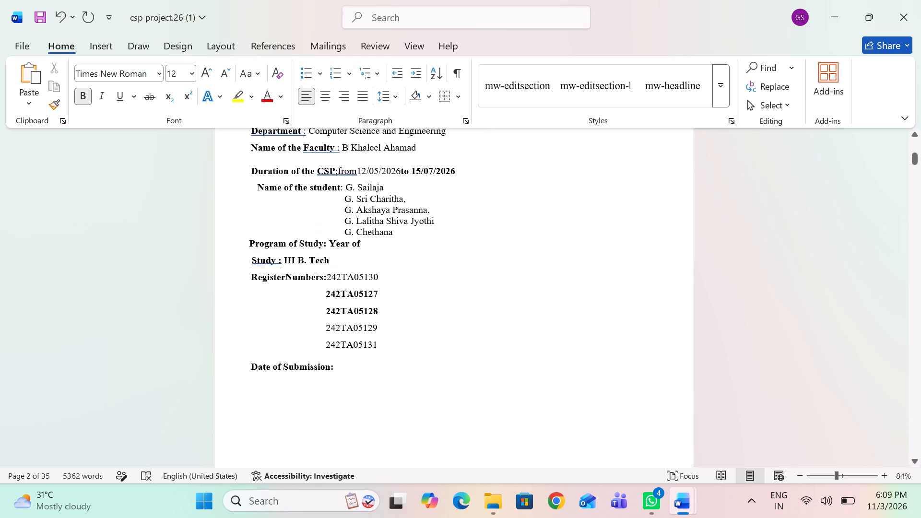
pyautogui.scroll(2, 415, 420)
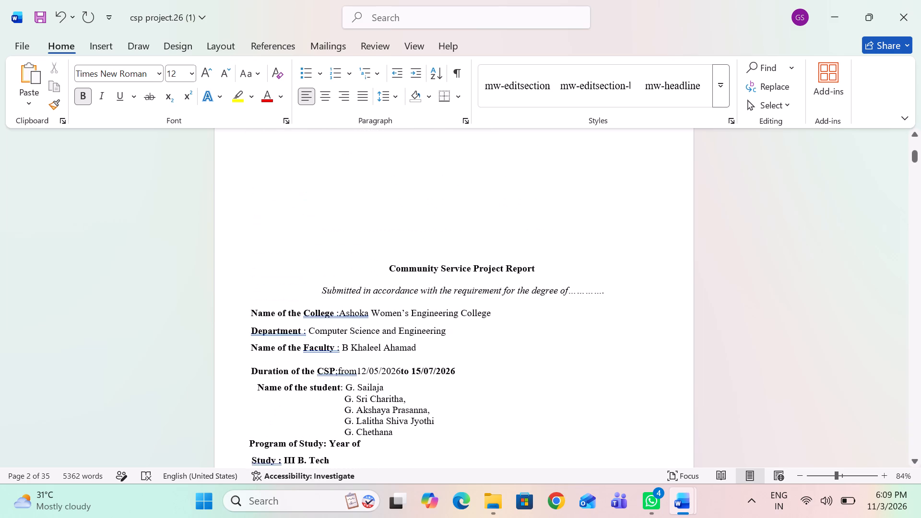
pyautogui.scroll(2, 415, 420)
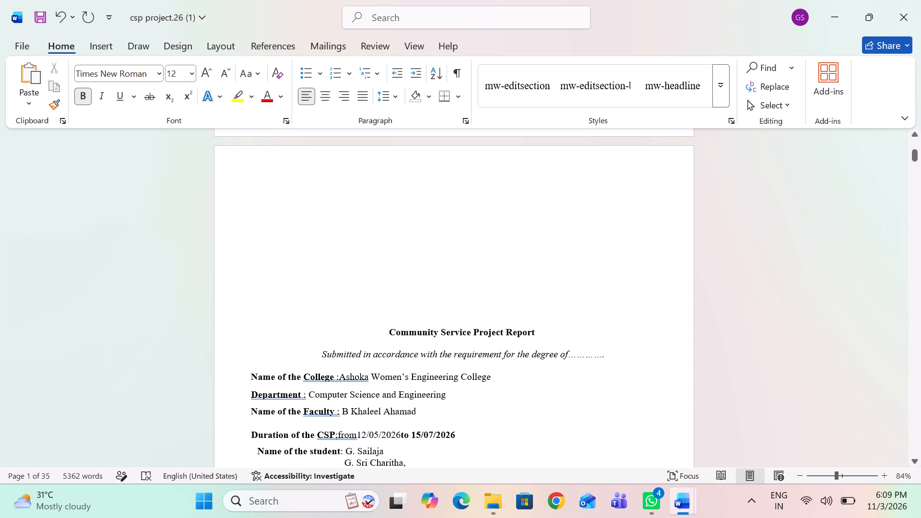
pyautogui.scroll(1, 384, 345)
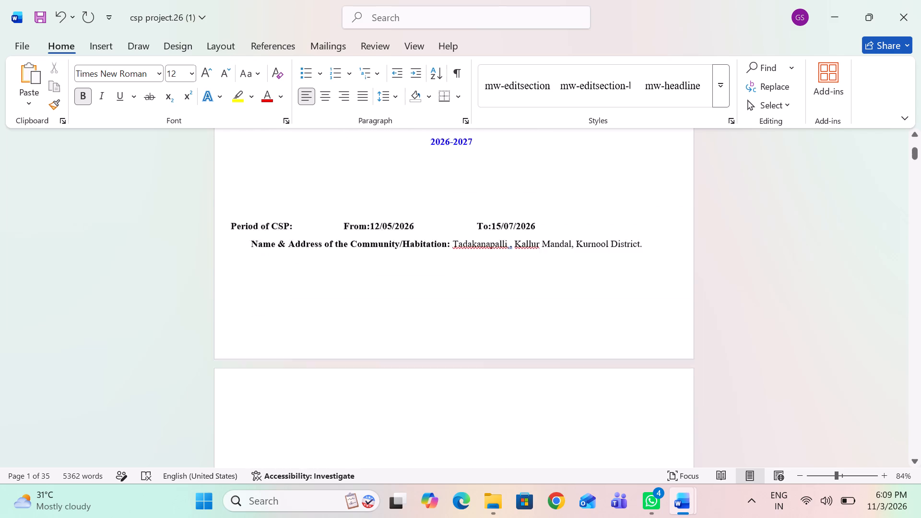
pyautogui.scroll(1, 384, 345)
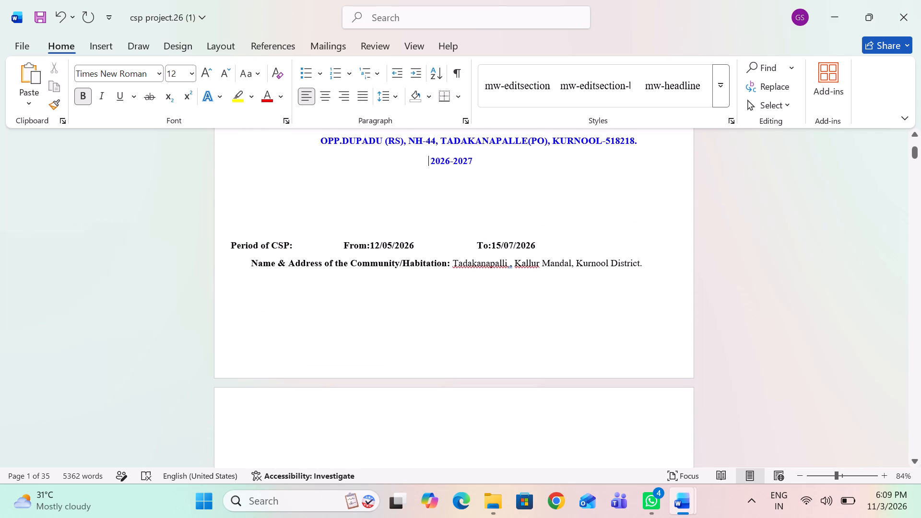
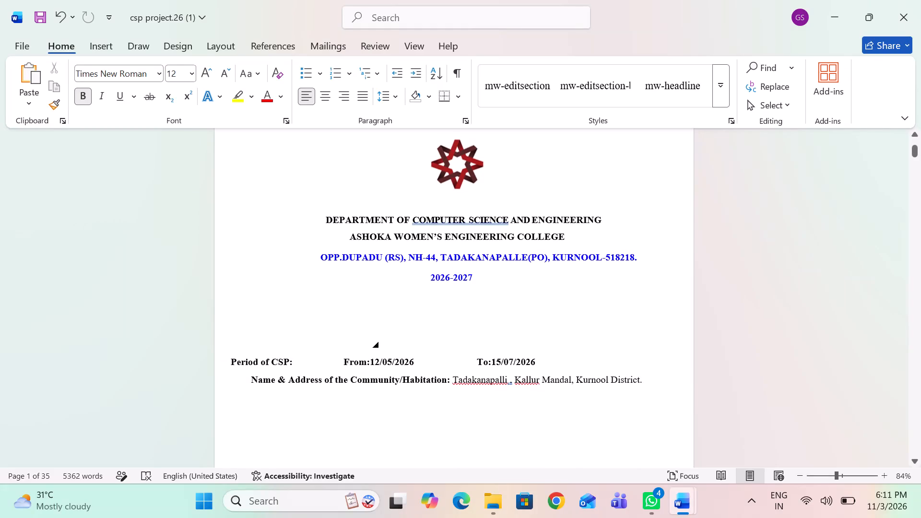
# Review the report's front pages, from the cover page through the declaration, certificate and acknowledgements to the start of Chapter 1.
pyautogui.moveTo(228, 360); pyautogui.dragTo(277, 380)
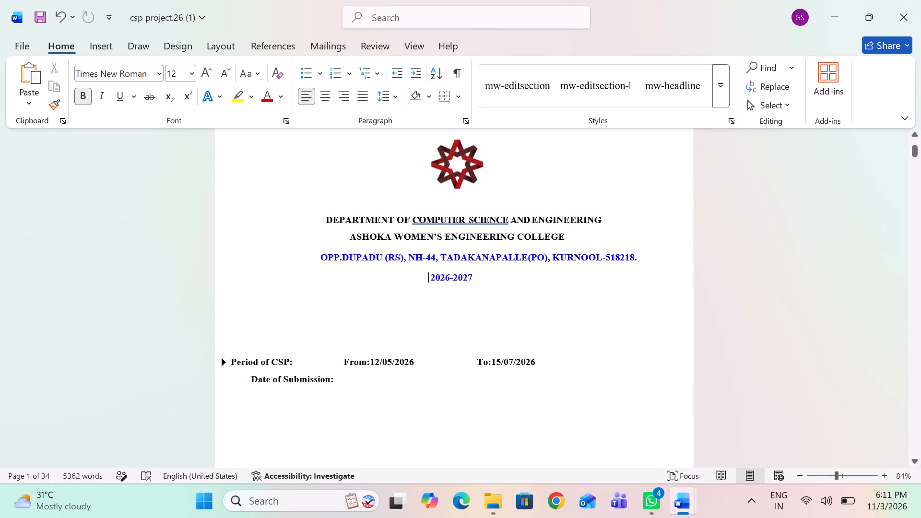
pyautogui.scroll(-3, 283, 368)
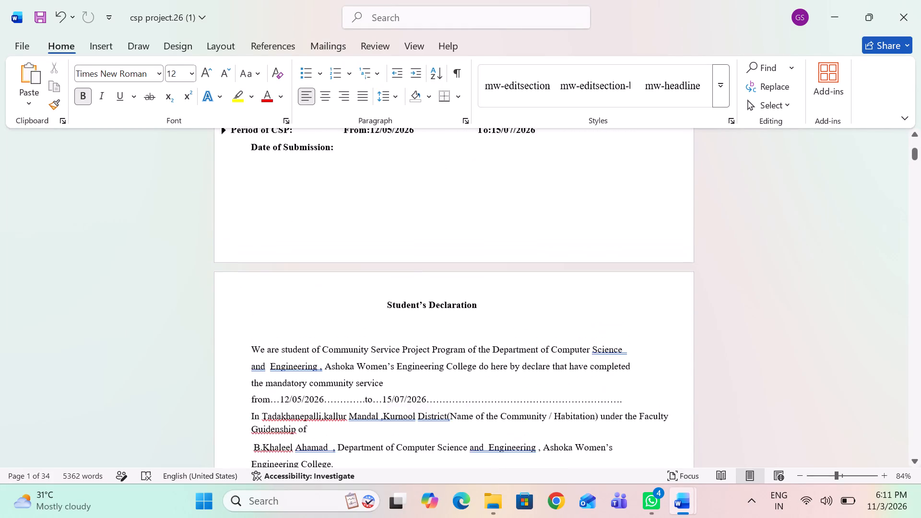
pyautogui.scroll(4, 283, 368)
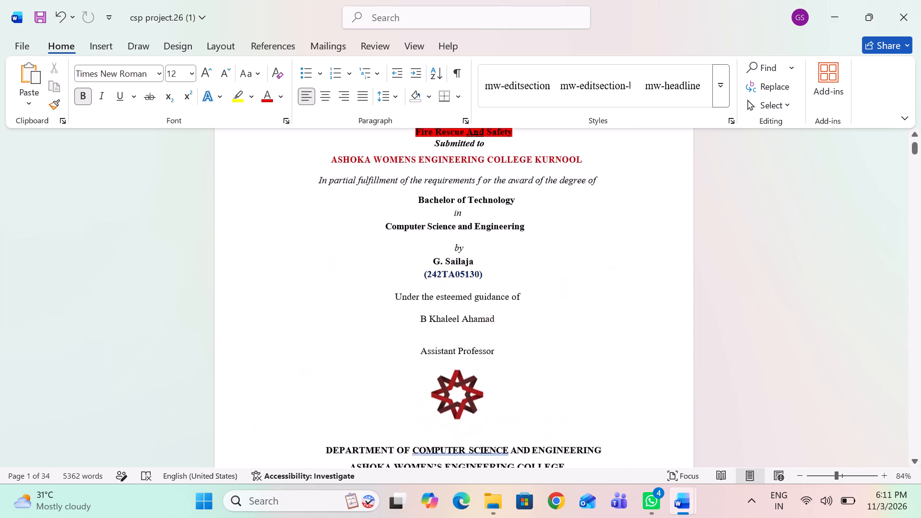
pyautogui.scroll(1, 283, 368)
pyautogui.hscroll(1, 283, 368)
pyautogui.scroll(-3, 283, 368)
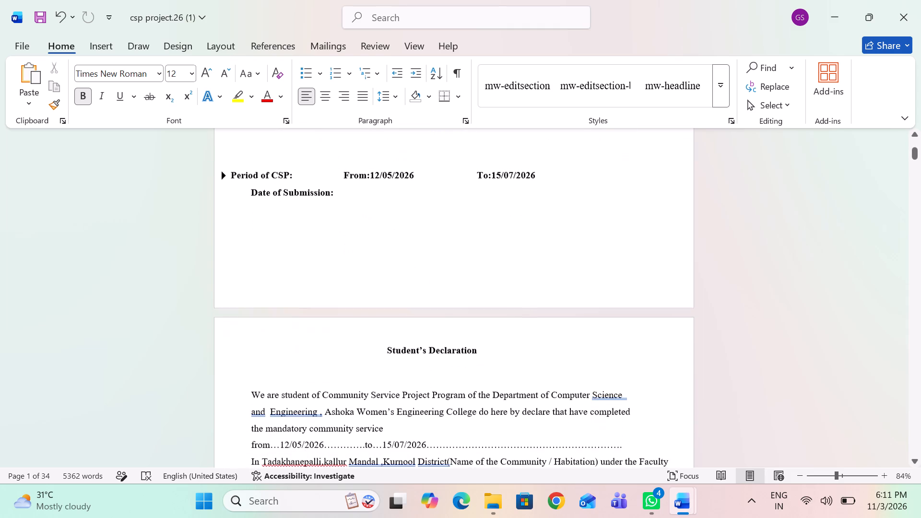
pyautogui.scroll(-3, 283, 368)
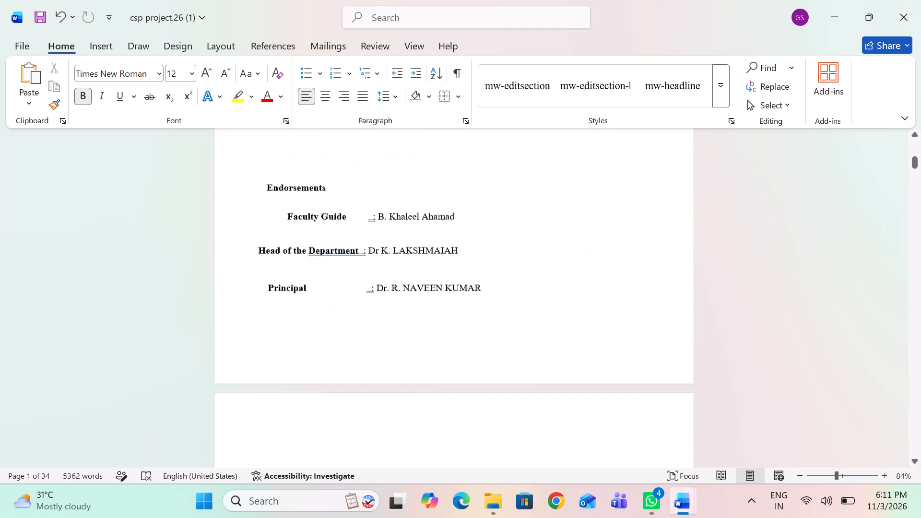
pyautogui.scroll(2, 283, 368)
pyautogui.scroll(-1, 283, 368)
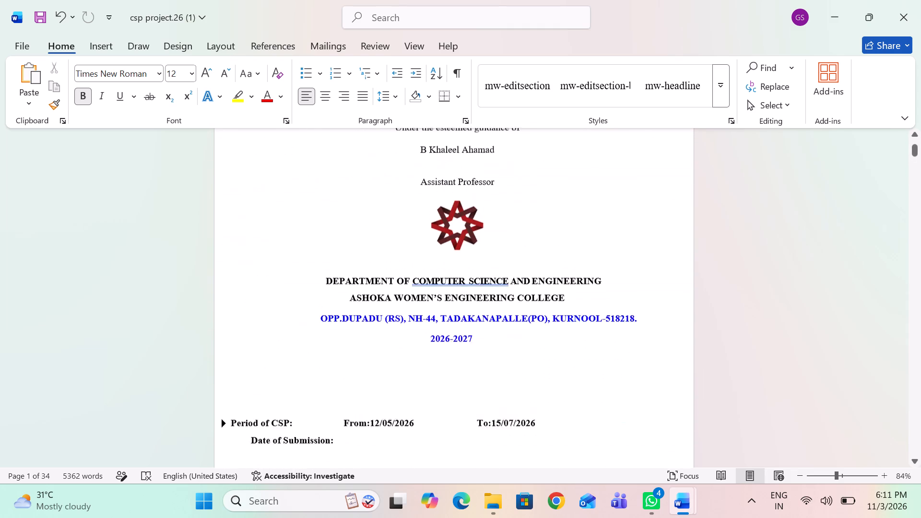
pyautogui.scroll(-3, 283, 368)
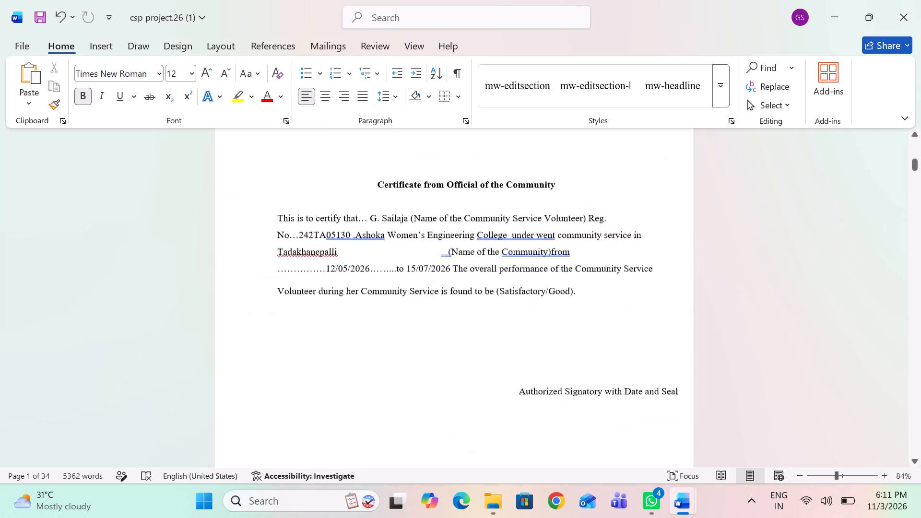
pyautogui.scroll(-1, 283, 368)
pyautogui.scroll(1, 283, 368)
pyautogui.scroll(-2, 283, 368)
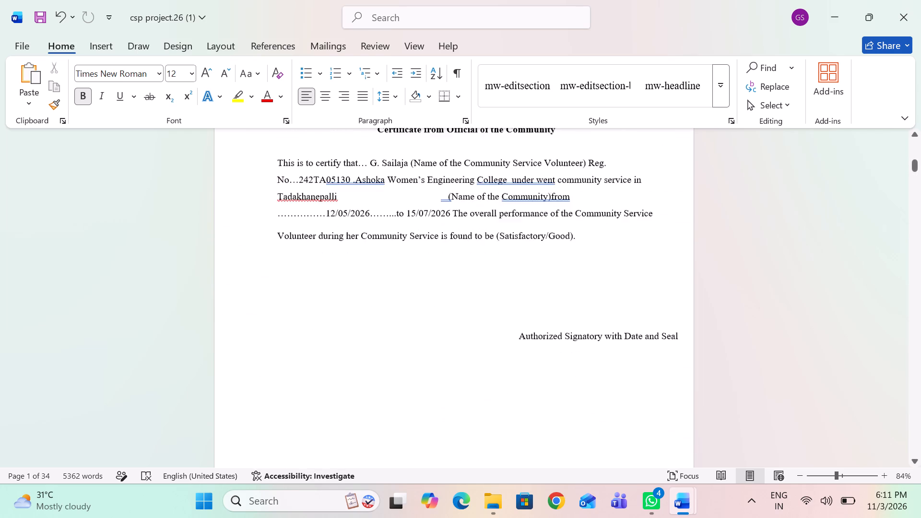
pyautogui.scroll(-5, 283, 368)
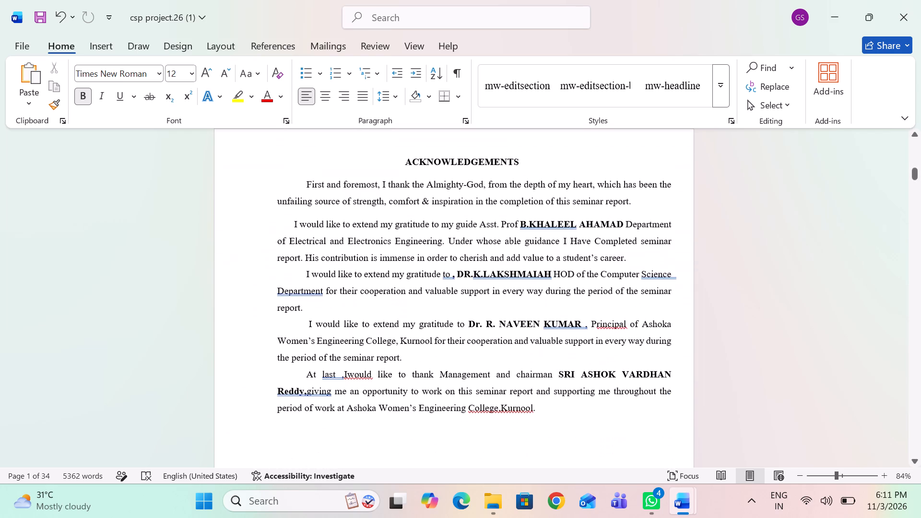
pyautogui.scroll(-1, 283, 368)
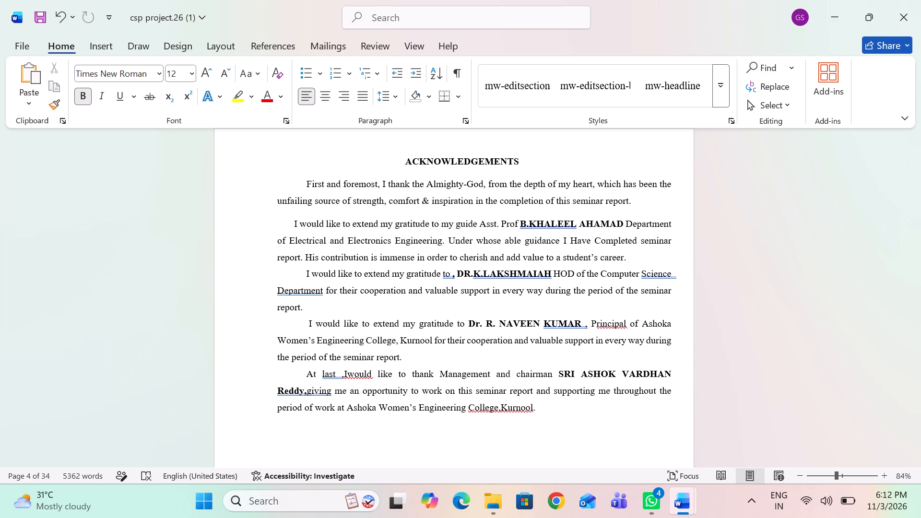
pyautogui.scroll(-4, 283, 368)
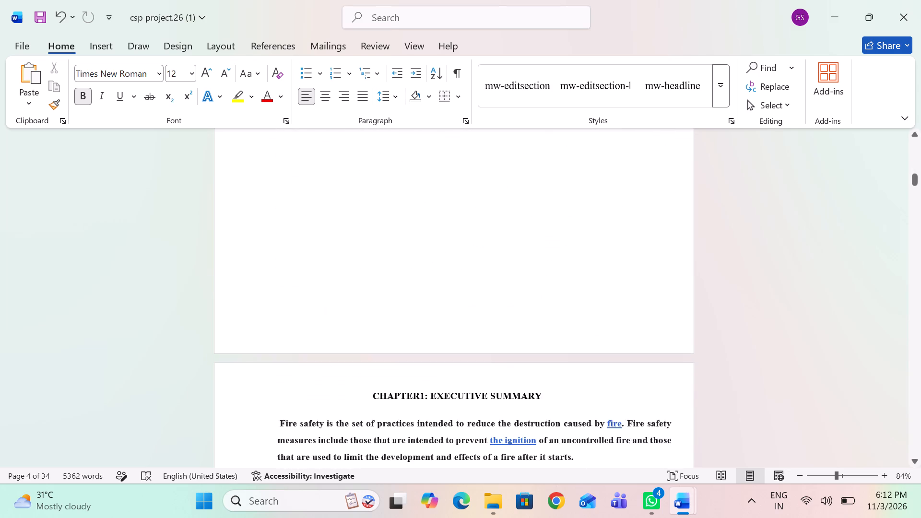
pyautogui.scroll(-1, 283, 368)
pyautogui.scroll(1, 283, 368)
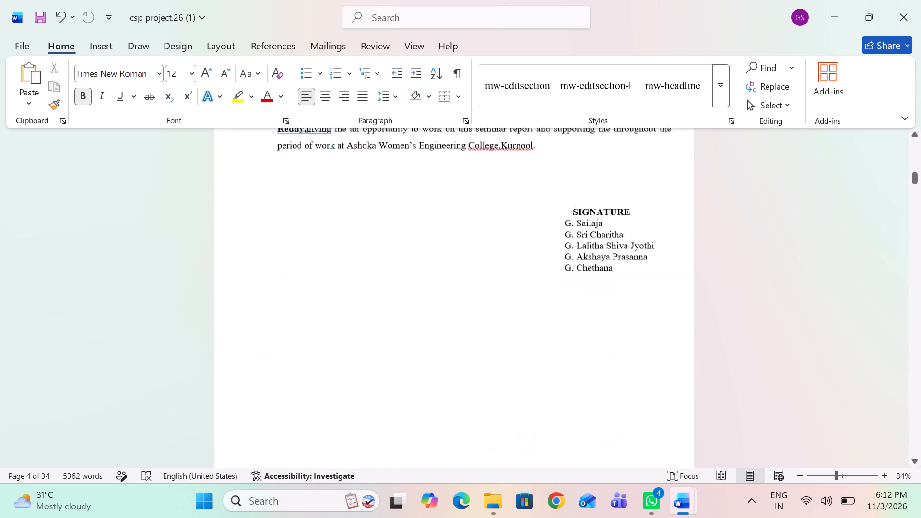
pyautogui.scroll(4, 283, 368)
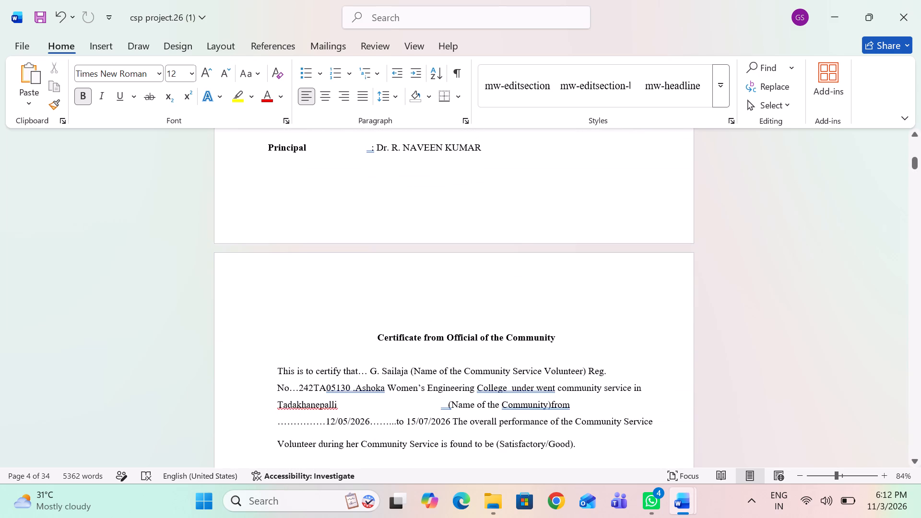
pyautogui.scroll(1, 283, 368)
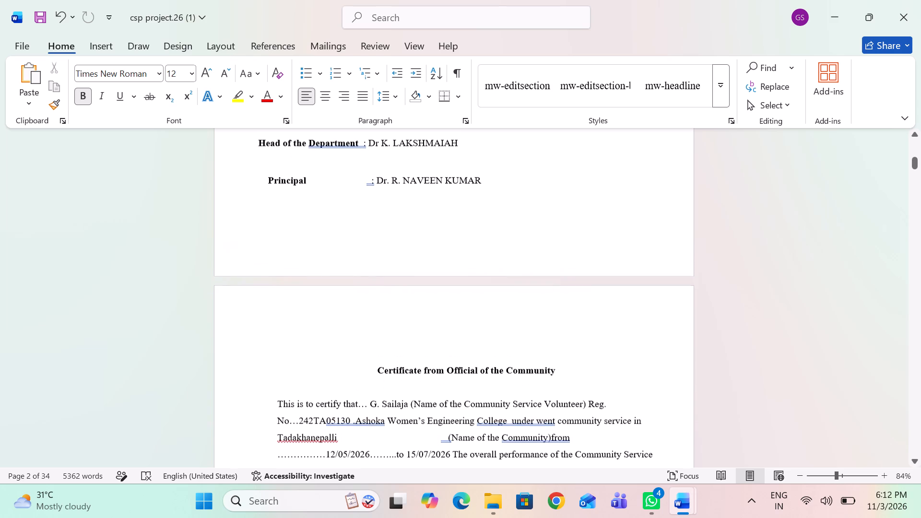
pyautogui.scroll(3, 283, 368)
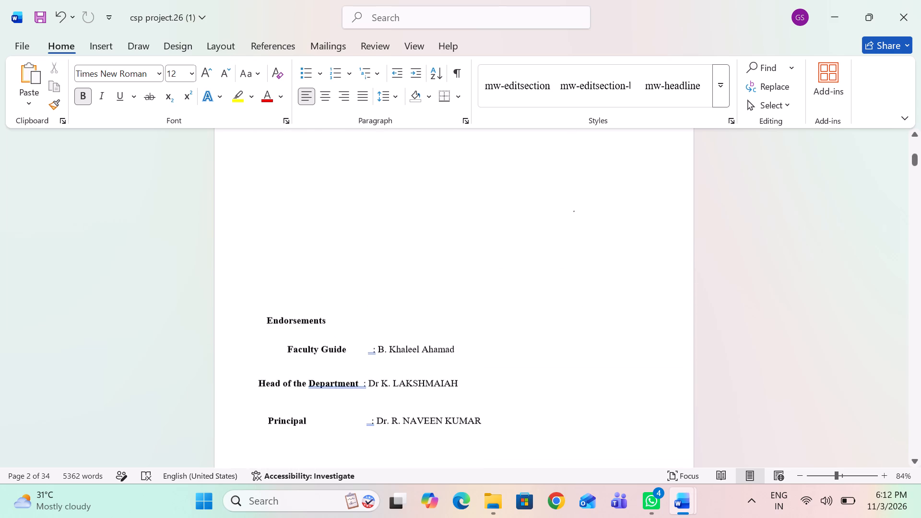
pyautogui.scroll(3, 283, 368)
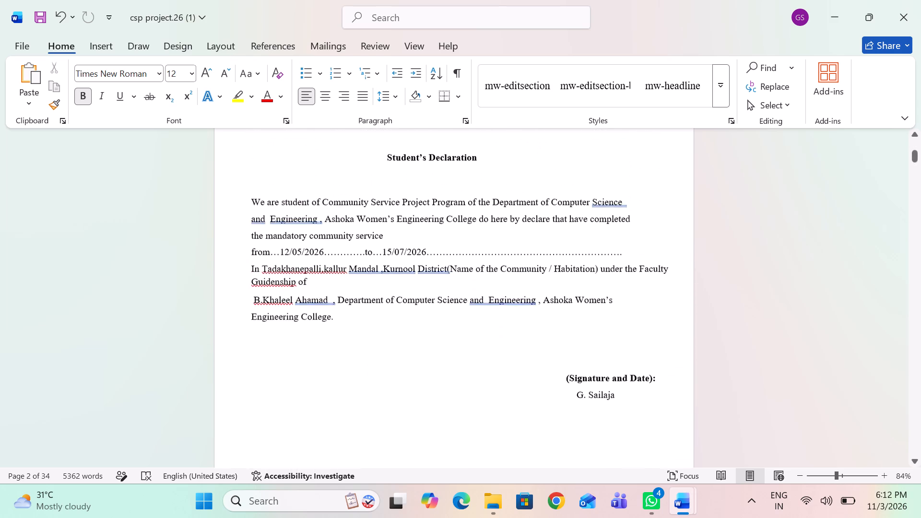
pyautogui.scroll(4, 283, 368)
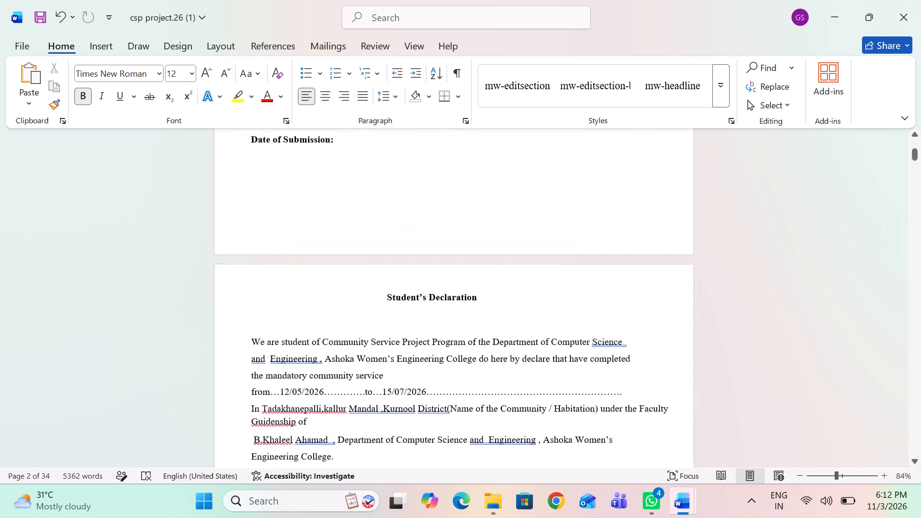
pyautogui.scroll(3, 283, 368)
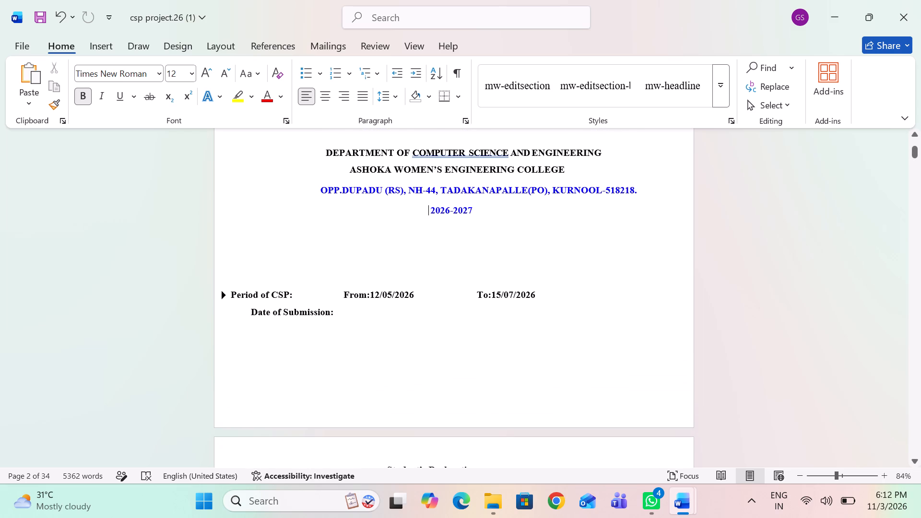
pyautogui.scroll(2, 283, 368)
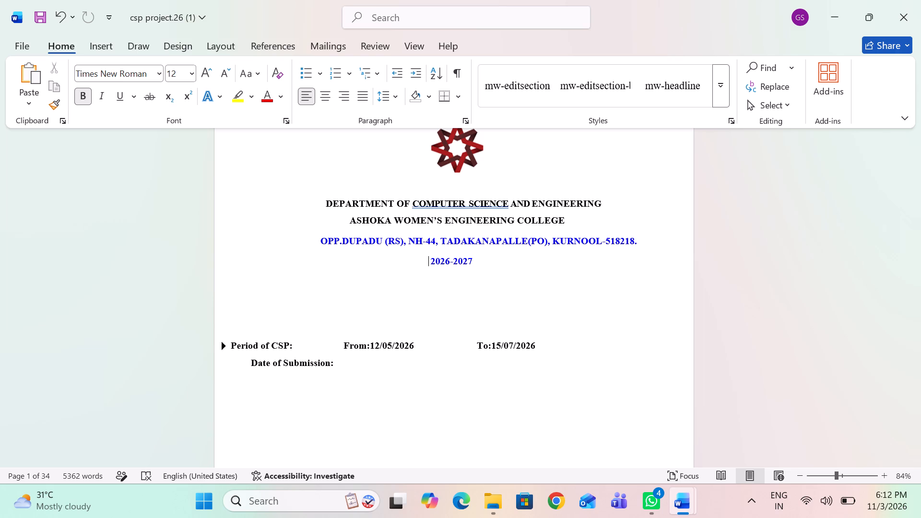
# Recheck the Student's Declaration, Endorsements, community certificate and Acknowledgements pages.
pyautogui.scroll(-2, 283, 368)
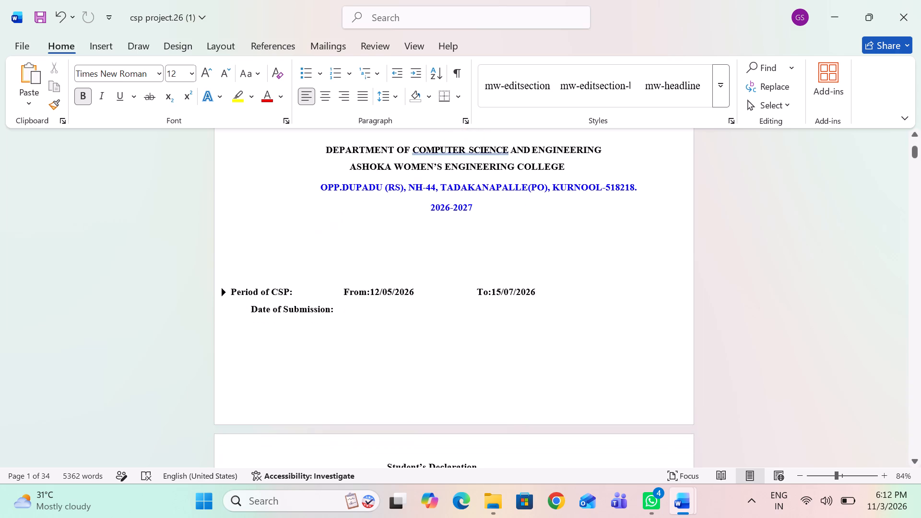
pyautogui.scroll(-3, 283, 368)
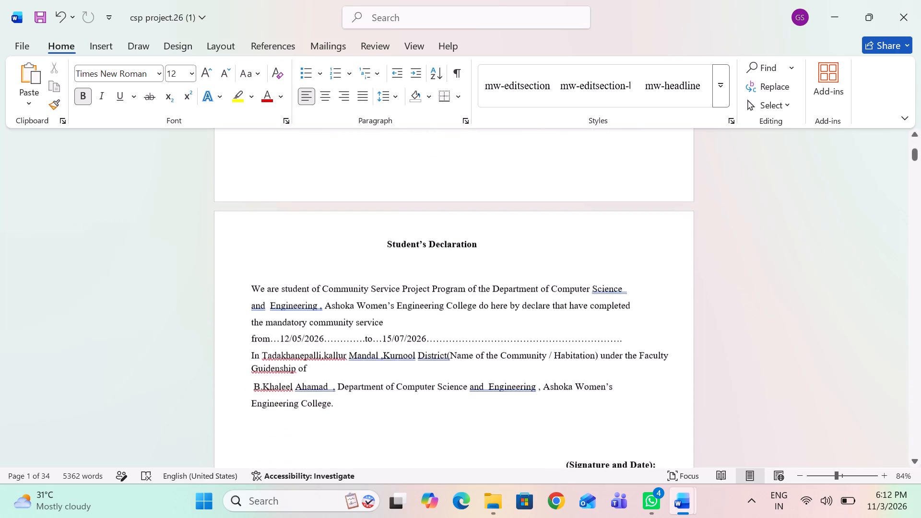
pyautogui.scroll(-4, 283, 368)
pyautogui.scroll(1, 283, 368)
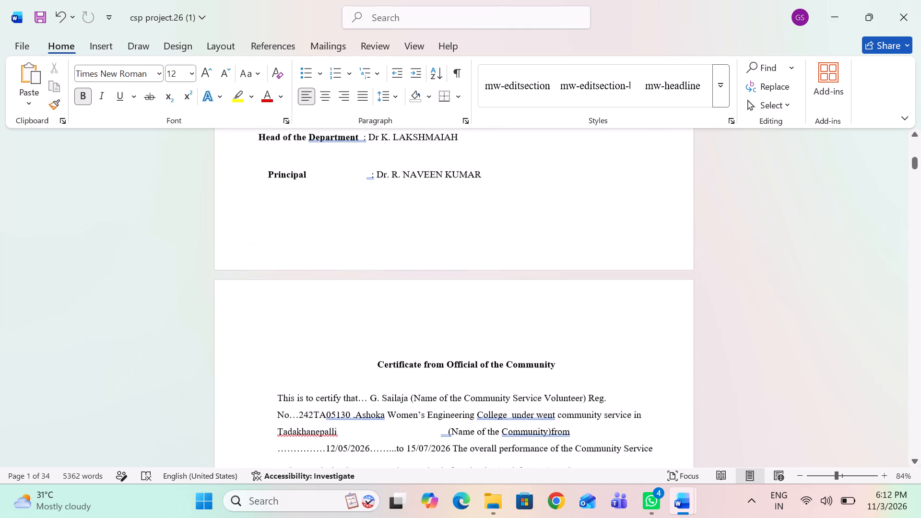
pyautogui.scroll(1, 283, 368)
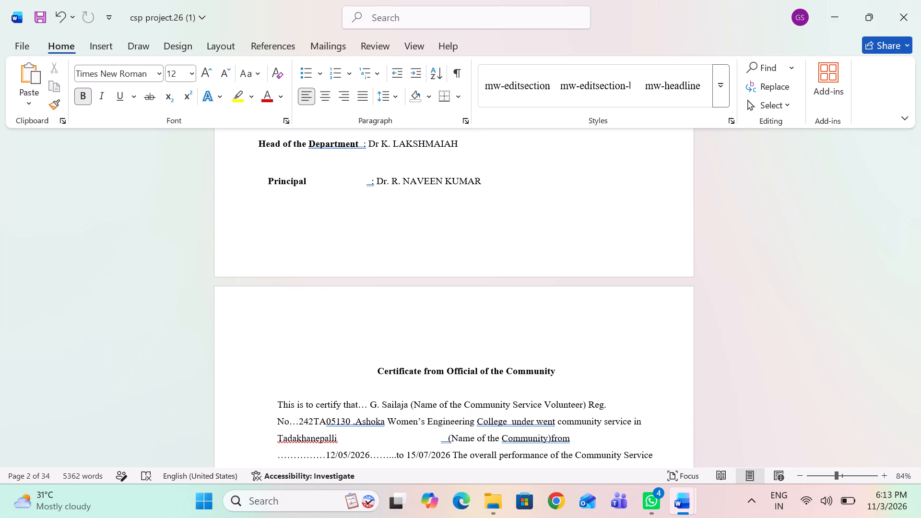
pyautogui.scroll(1, 283, 368)
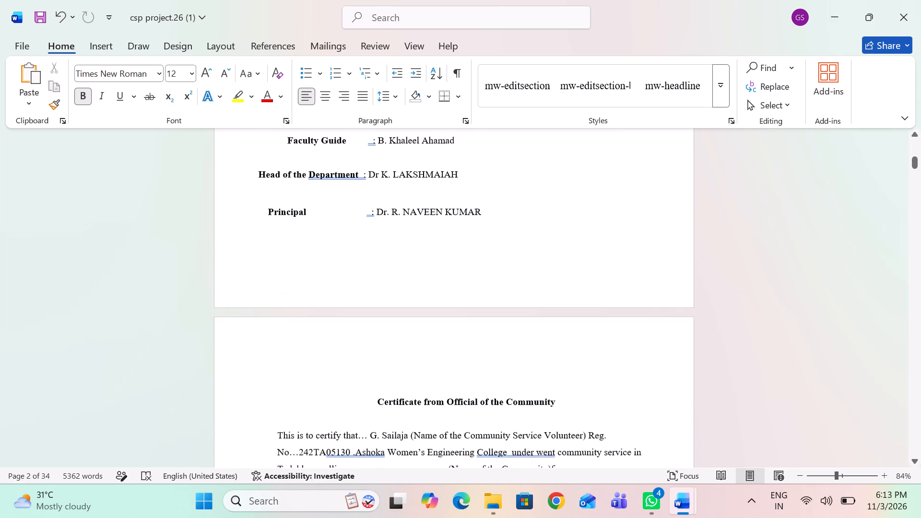
pyautogui.hscroll(1, 283, 368)
pyautogui.scroll(-1, 283, 368)
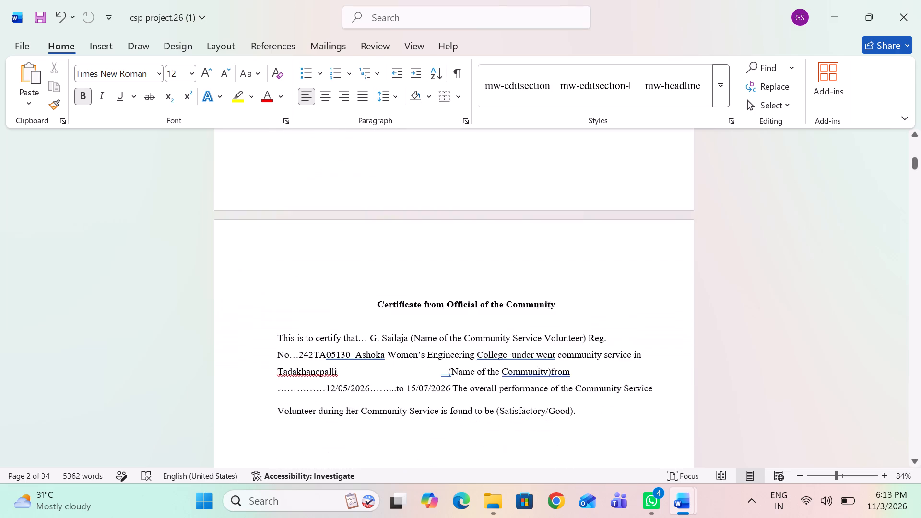
pyautogui.scroll(-5, 283, 368)
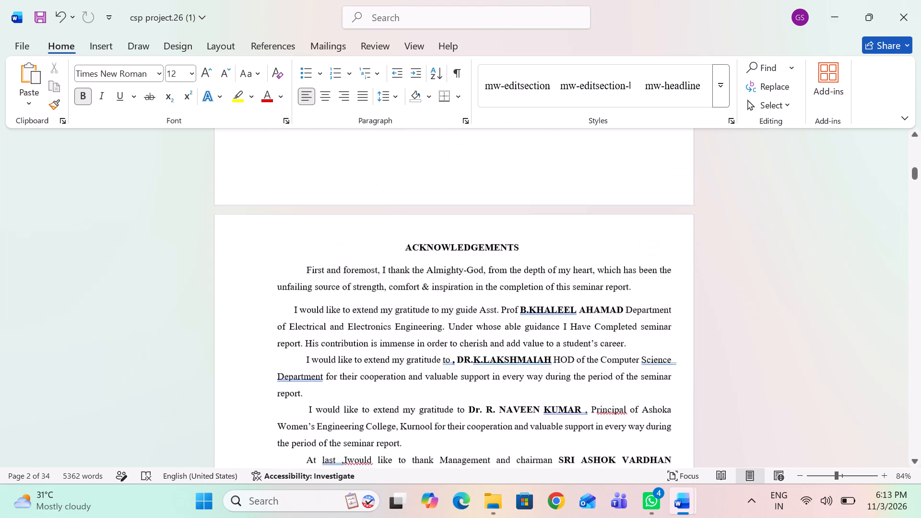
# Copy the whole "Certificate from Official of the Community" section, from its heading through the authorized signatory line.
pyautogui.scroll(4, 283, 368)
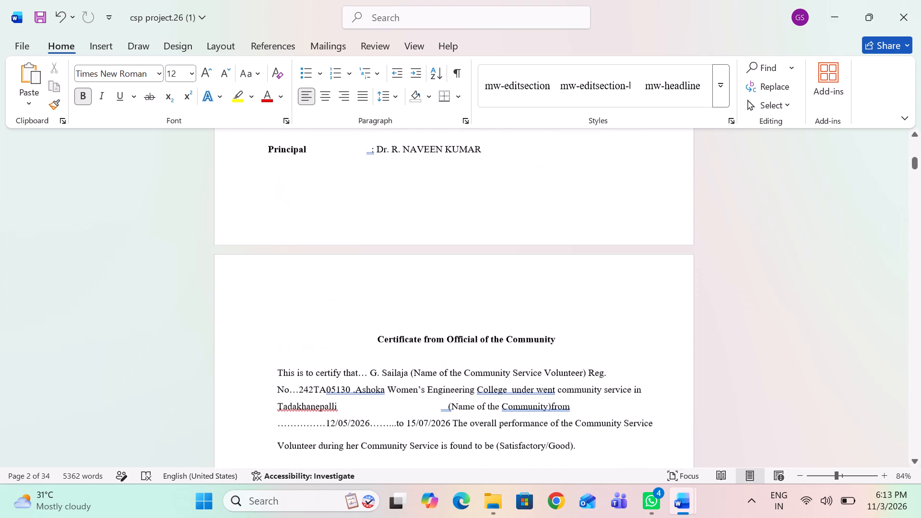
pyautogui.moveTo(378, 337); pyautogui.dragTo(387, 361)
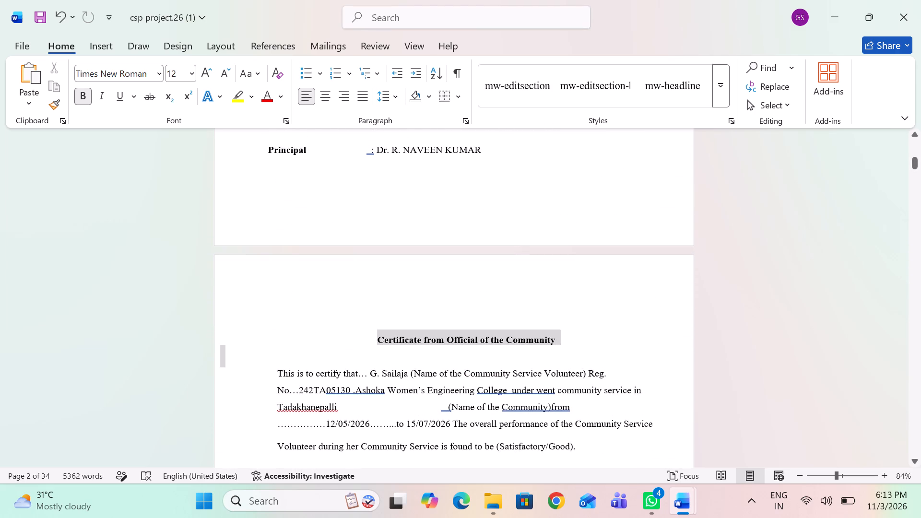
pyautogui.moveTo(387, 361); pyautogui.dragTo(682, 436)
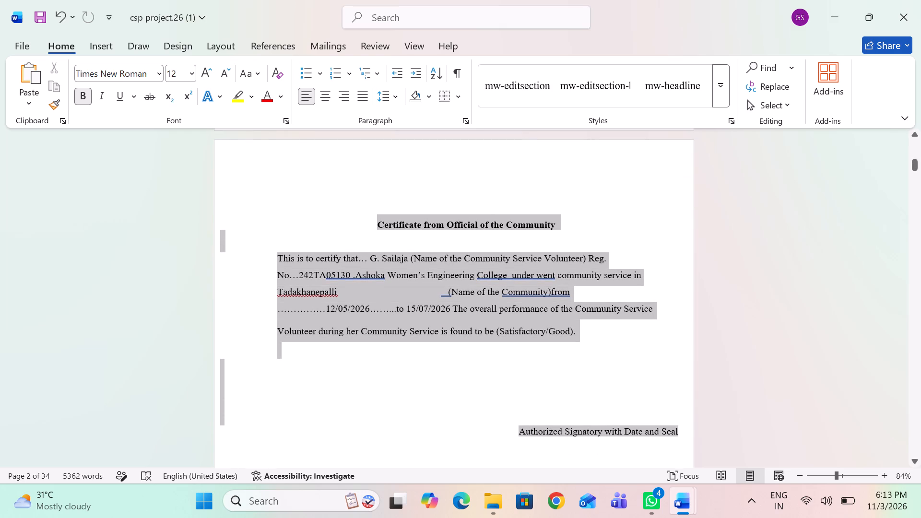
pyautogui.moveTo(682, 436); pyautogui.dragTo(701, 436)
pyautogui.hotkey('ctrl', 'c')
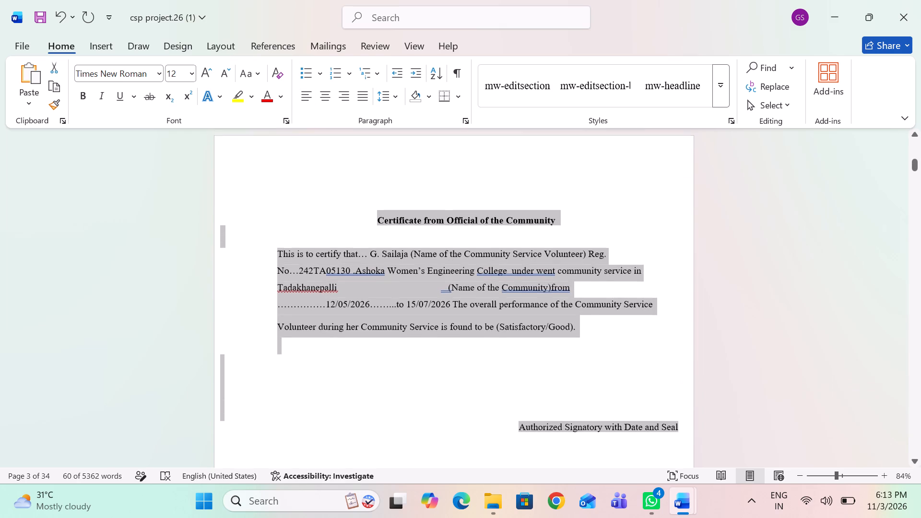
# Paste the copied community certificate section below the "Date of Submission:" line at the end of the cover page.
pyautogui.scroll(3, 701, 436)
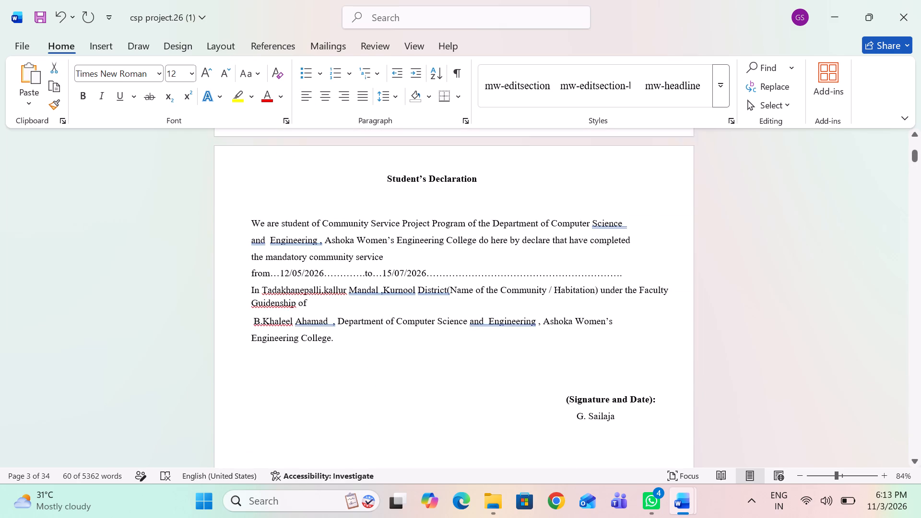
pyautogui.scroll(2, 701, 436)
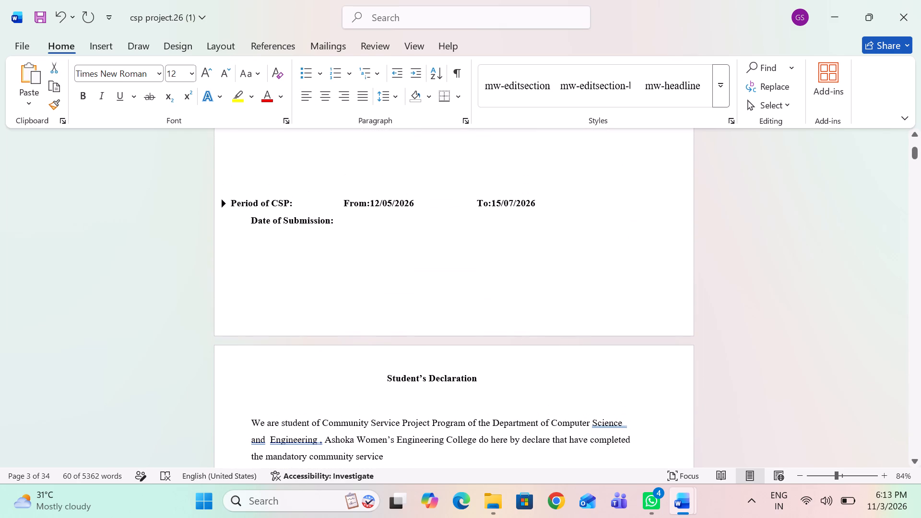
pyautogui.click(359, 267)
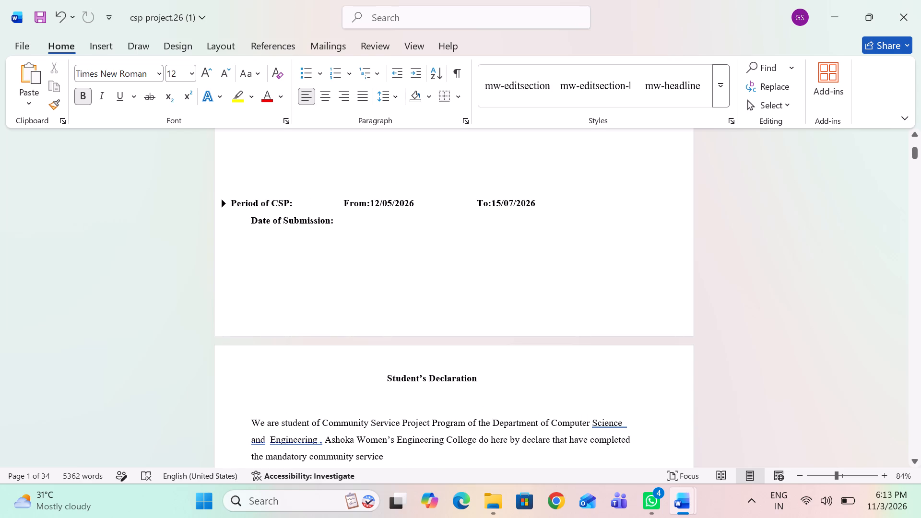
pyautogui.press('Return')
pyautogui.doubleClick(350, 259)
pyautogui.hotkey('ctrl', 'v')
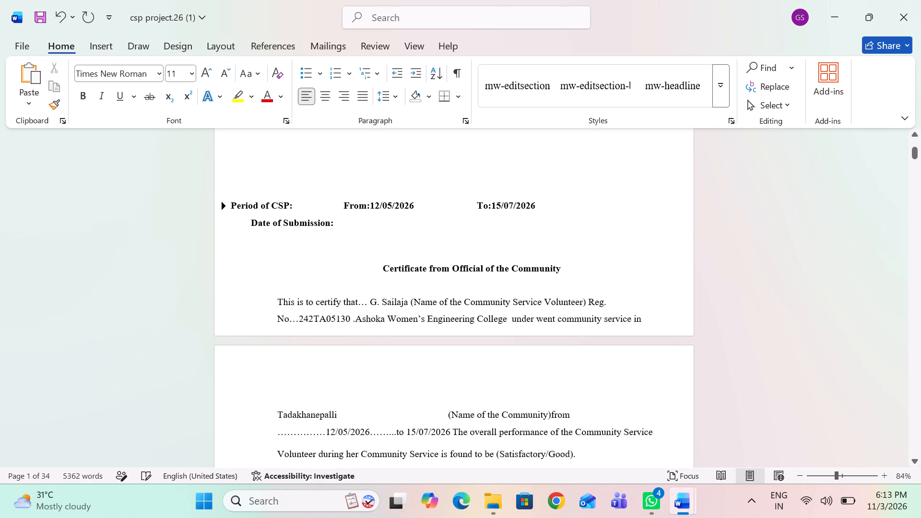
# Insert blank lines before "Period of CSP:" on the cover page until that line starts on the following page.
pyautogui.scroll(5, 350, 259)
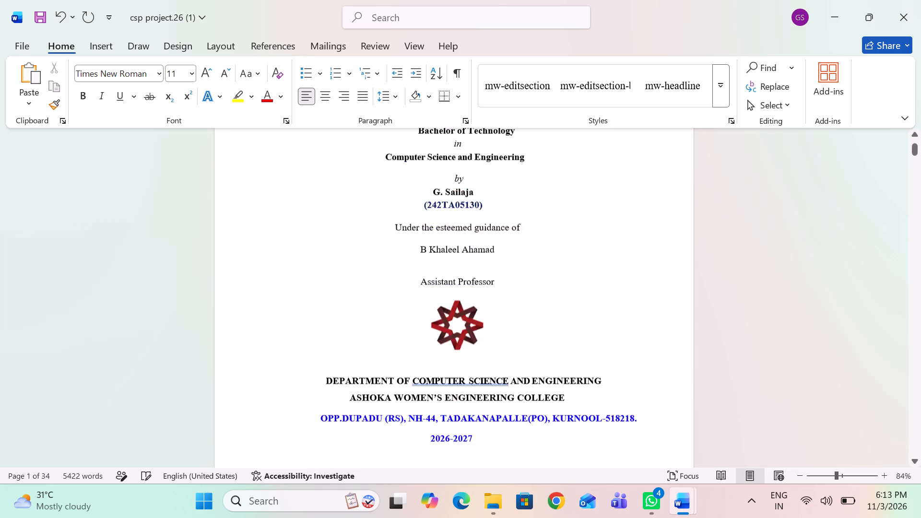
pyautogui.scroll(-2, 350, 259)
pyautogui.scroll(1, 350, 259)
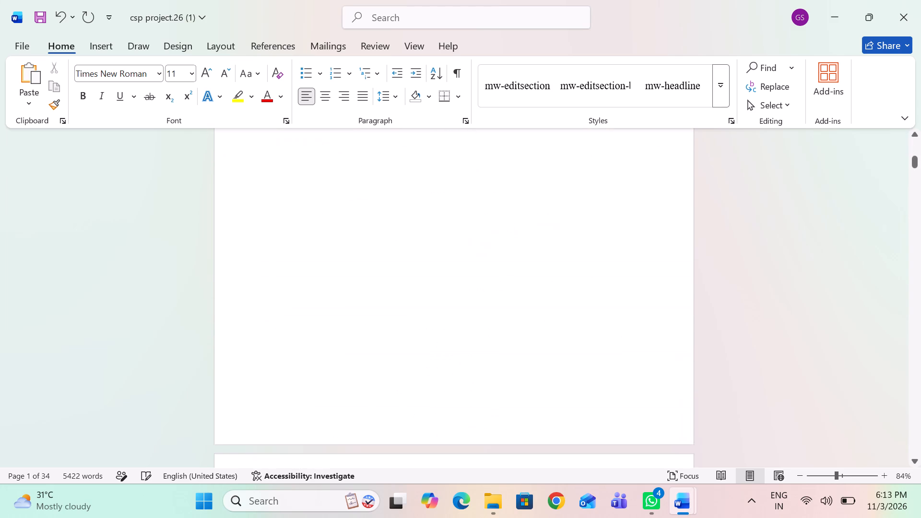
pyautogui.scroll(2, 350, 259)
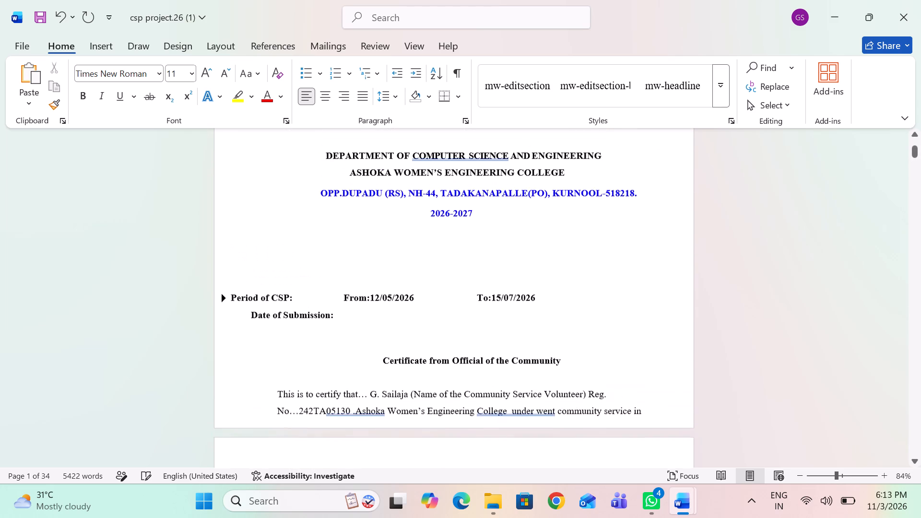
pyautogui.scroll(2, 350, 259)
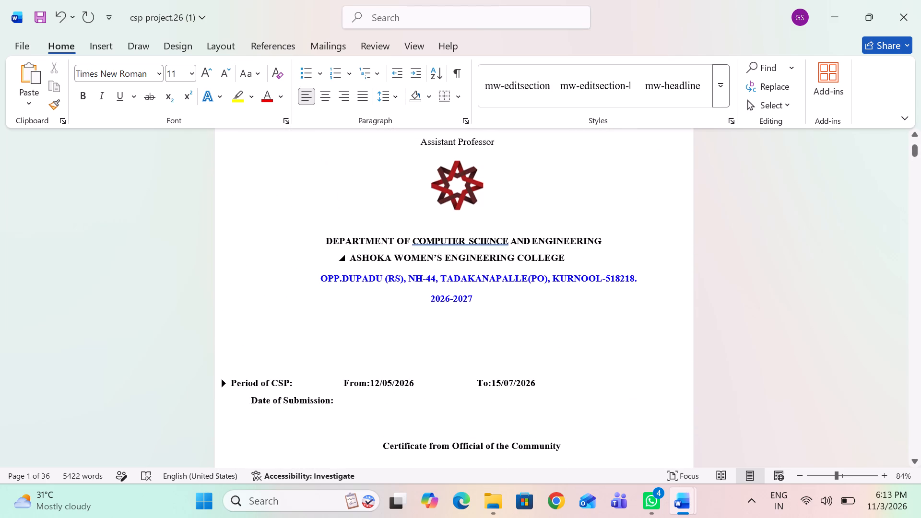
pyautogui.click(230, 382)
pyautogui.press('Return')
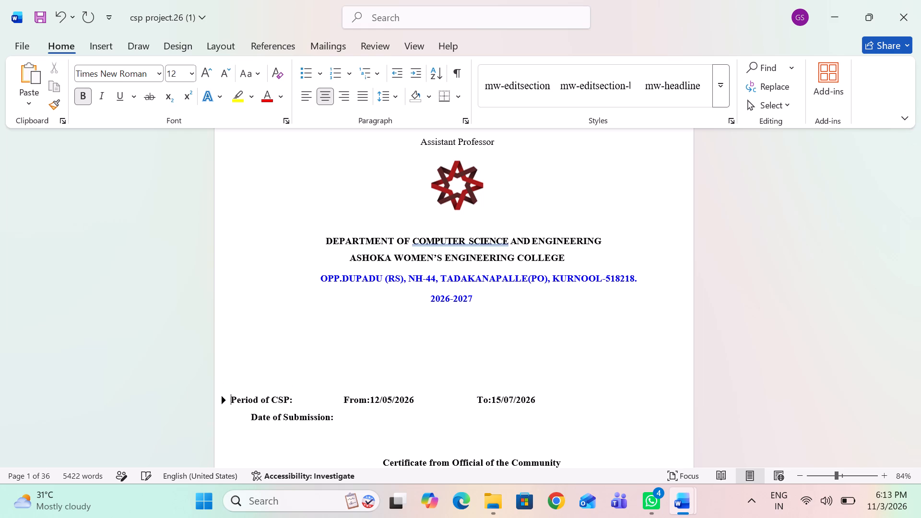
pyautogui.press('Return')
pyautogui.press('Return')
pyautogui.press('Return')
pyautogui.press('Return')
pyautogui.press('Return')
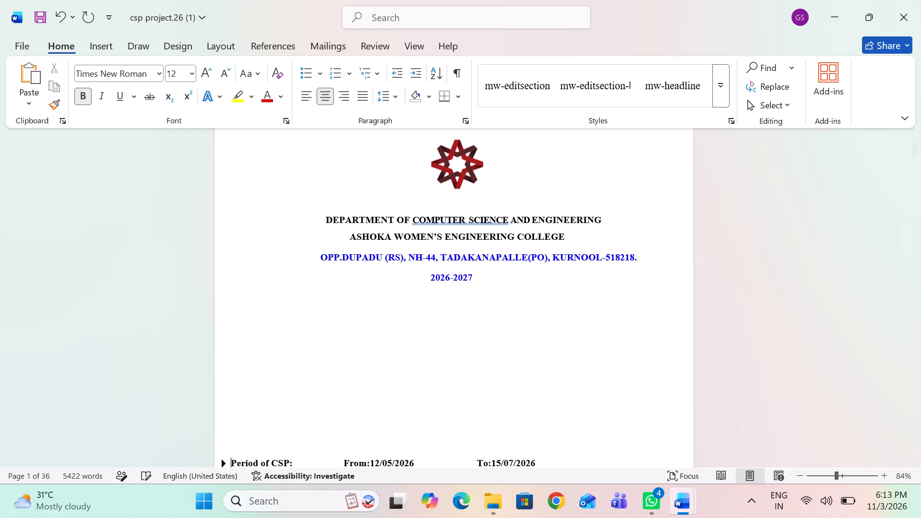
pyautogui.press('Return')
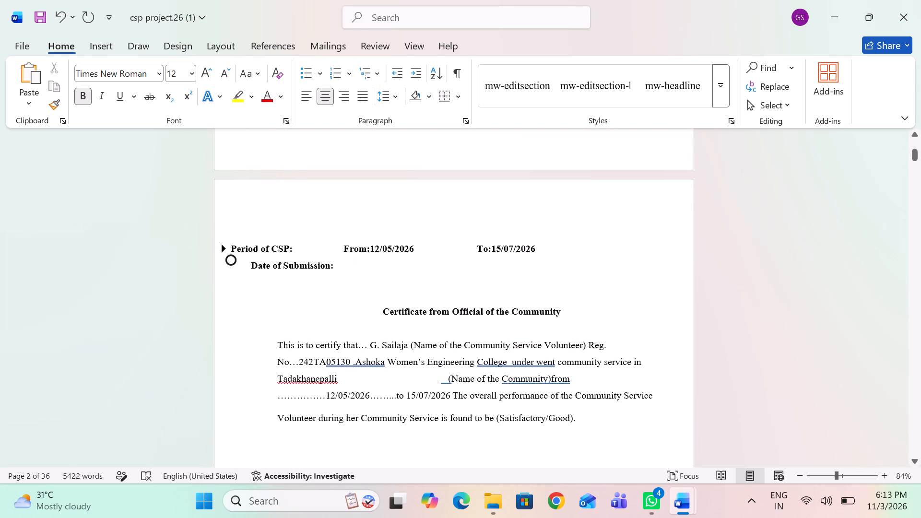
# Indent the "Period of CSP:" label with six spaces, bringing it nearly in line with "Date of Submission:".
pyautogui.click(231, 246)
pyautogui.press('space')
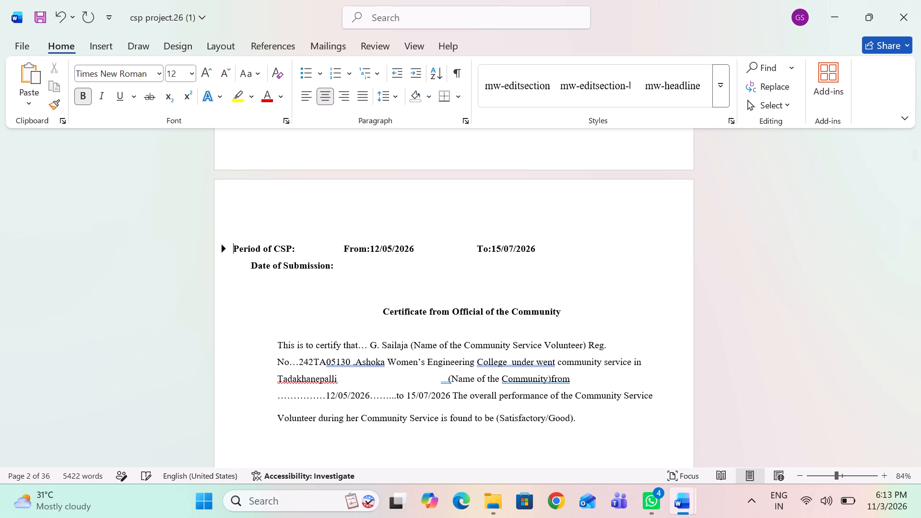
pyautogui.press('space')
pyautogui.press('space')
pyautogui.press('space')
pyautogui.press('space')
pyautogui.press('space')
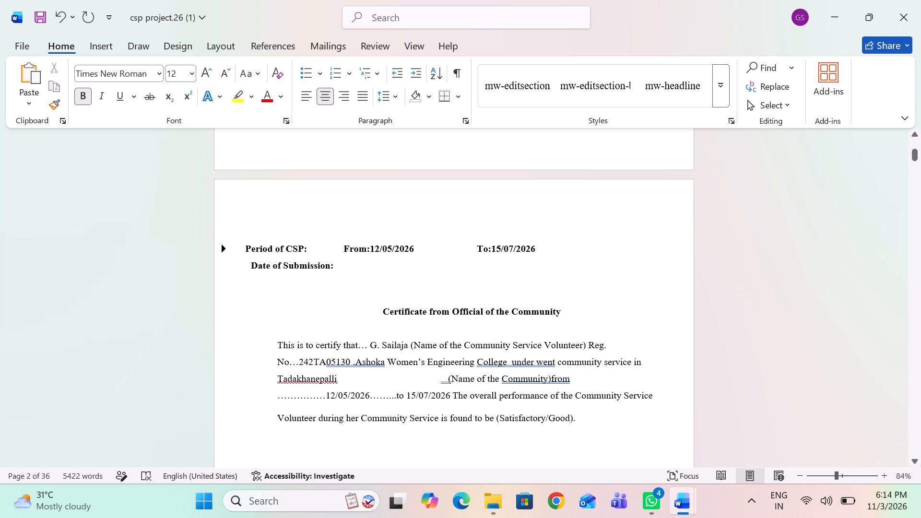
# Add one more line break directly in front of "Period of CSP:".
pyautogui.click(310, 223)
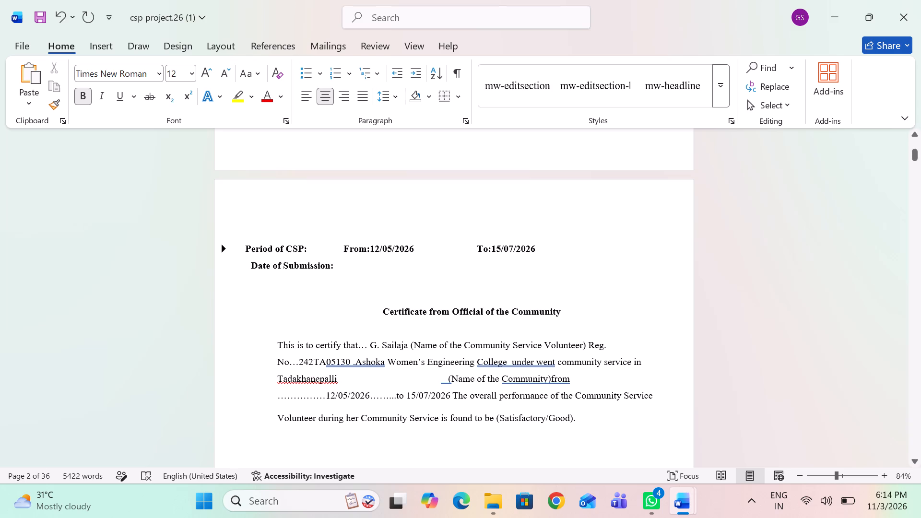
pyautogui.click(338, 221)
pyautogui.click(245, 243)
pyautogui.press('Return')
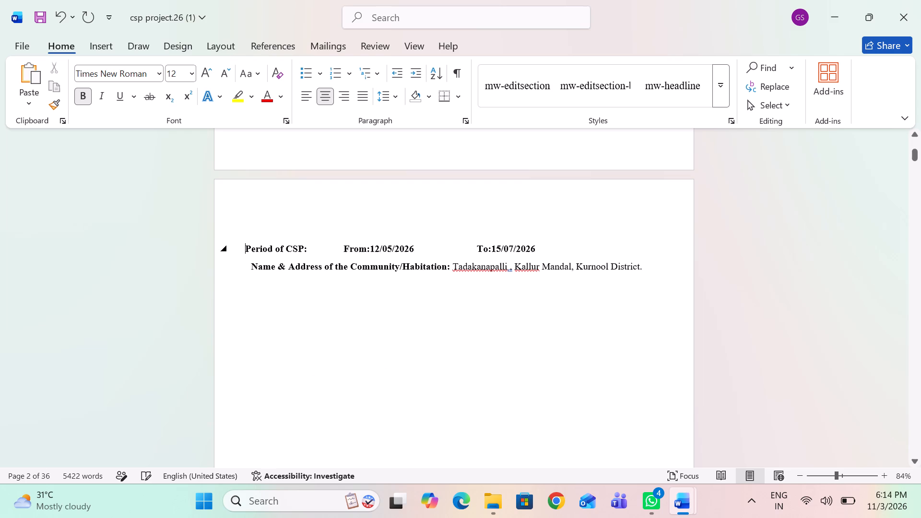
# Check the layout of the project report details page and the pasted community certificate across the following pages.
pyautogui.scroll(-2, 316, 234)
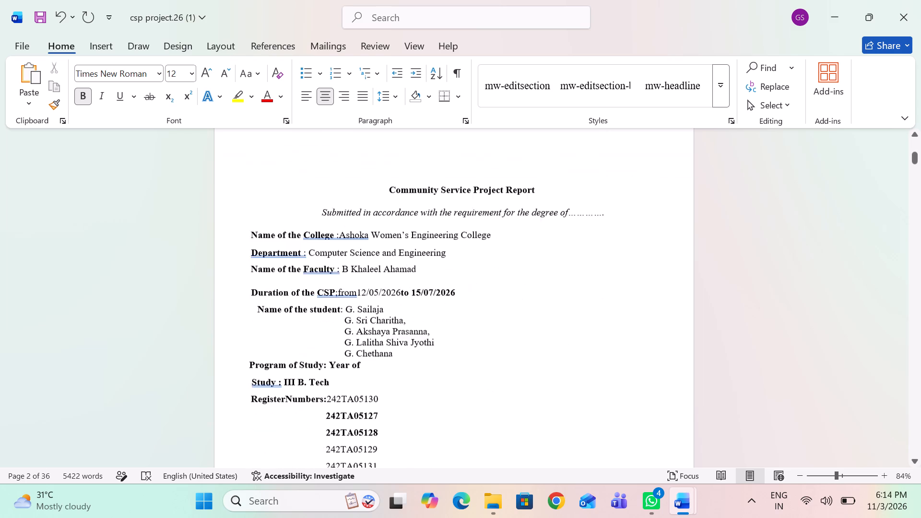
pyautogui.scroll(1, 316, 234)
pyautogui.scroll(-1, 316, 234)
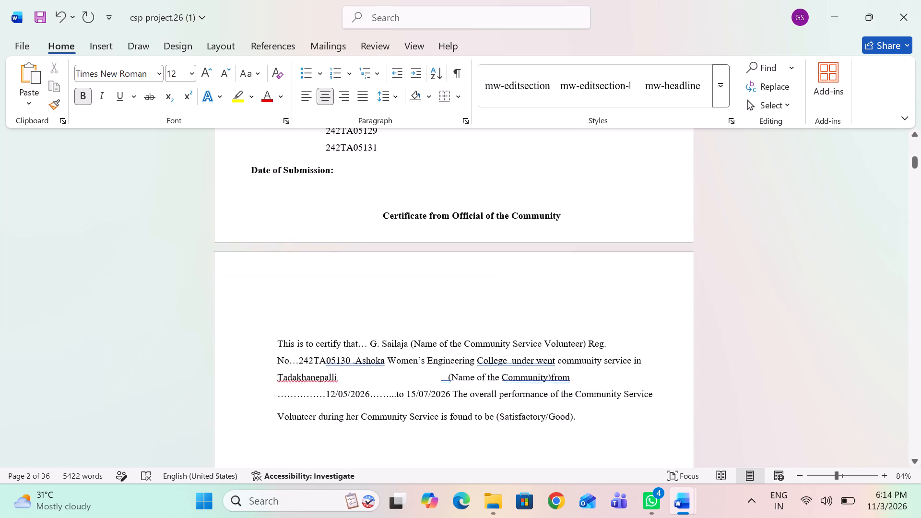
pyautogui.scroll(2, 316, 234)
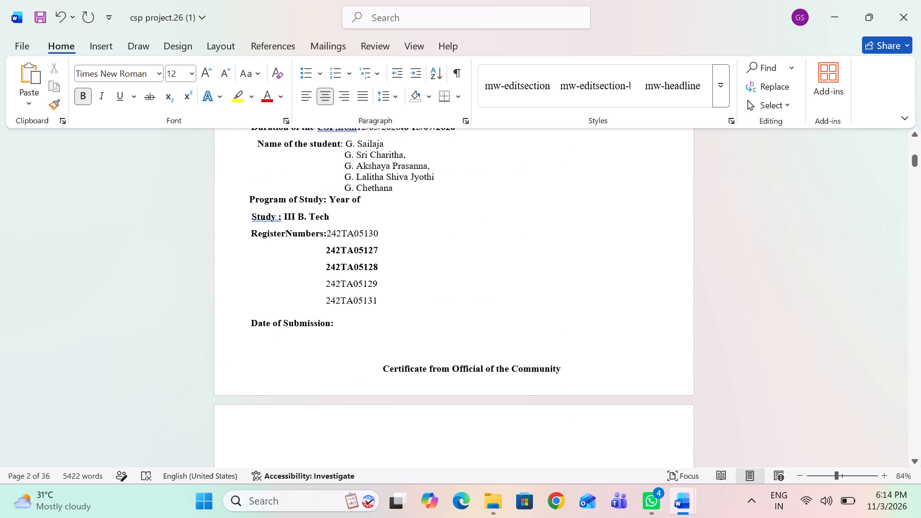
pyautogui.scroll(3, 316, 234)
pyautogui.hscroll(1, 316, 234)
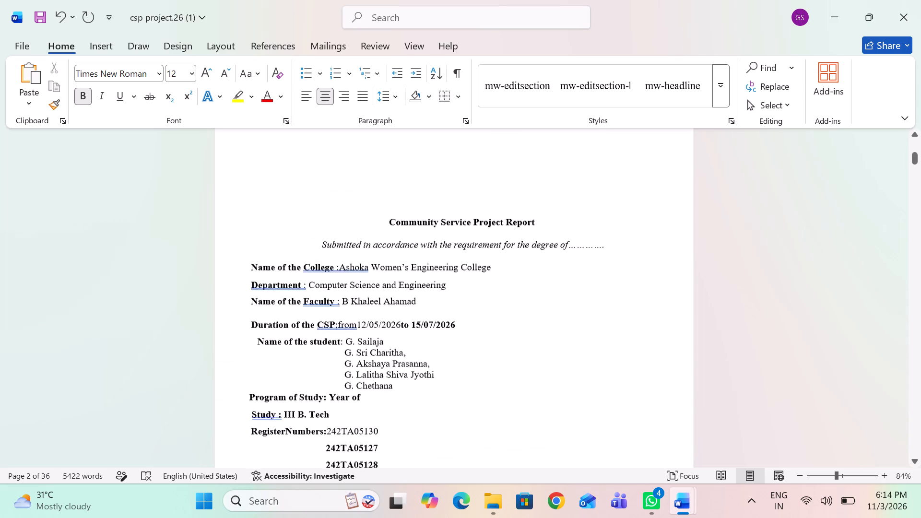
pyautogui.hscroll(1, 316, 234)
pyautogui.scroll(-3, 316, 234)
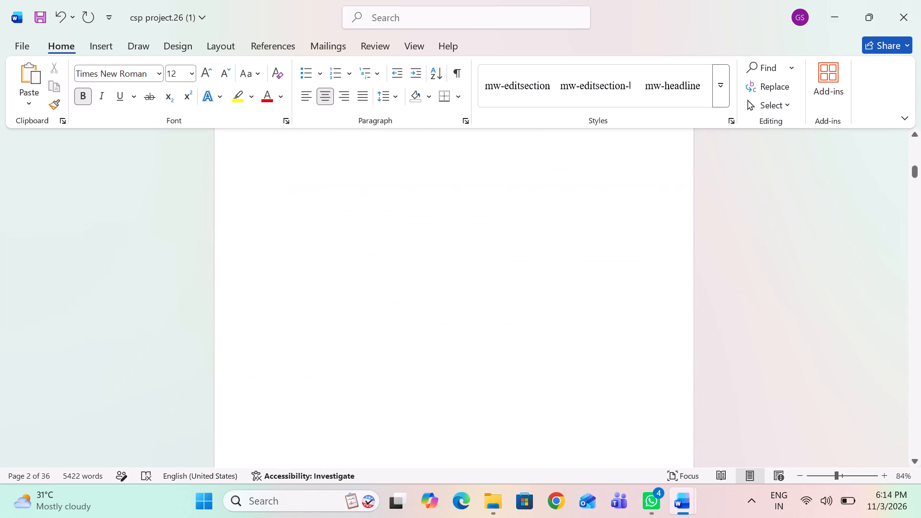
pyautogui.scroll(3, 316, 234)
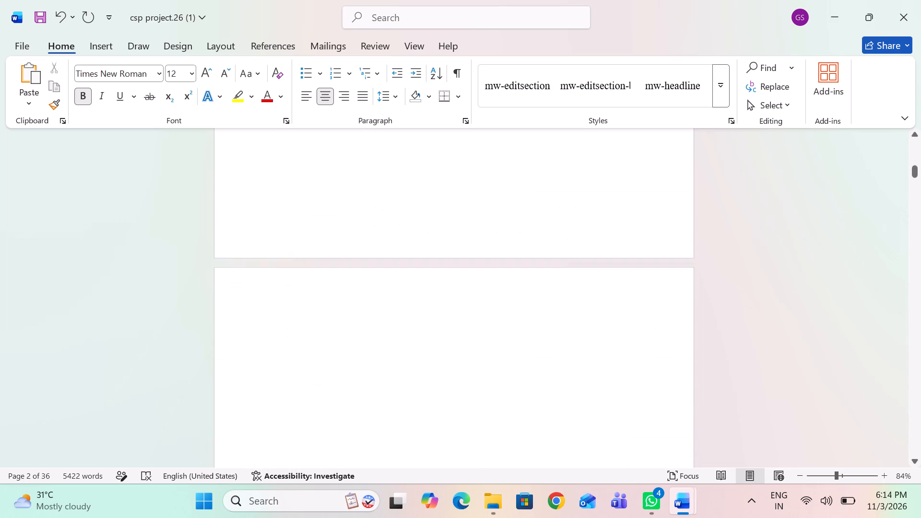
pyautogui.scroll(2, 316, 234)
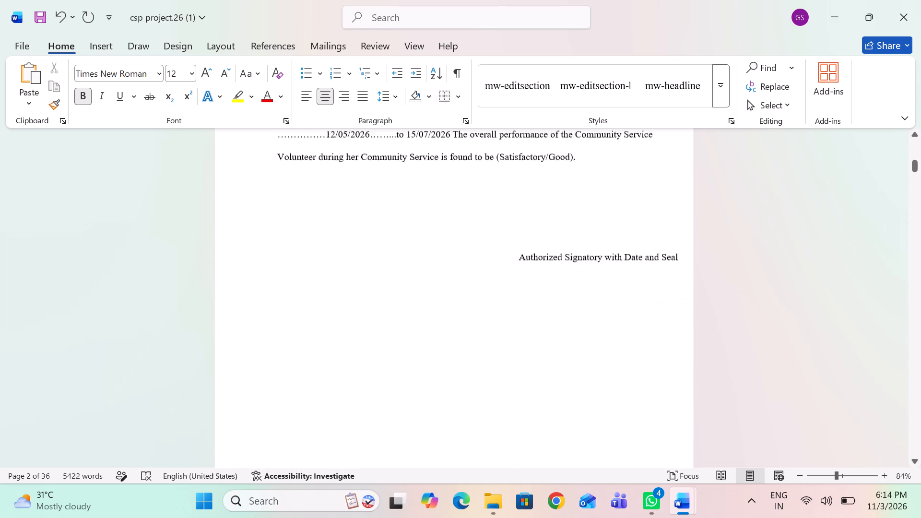
pyautogui.scroll(2, 316, 234)
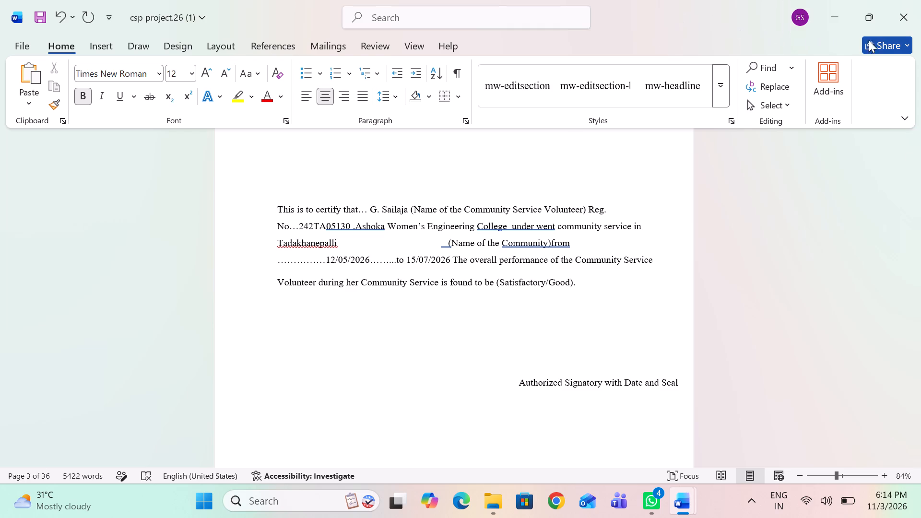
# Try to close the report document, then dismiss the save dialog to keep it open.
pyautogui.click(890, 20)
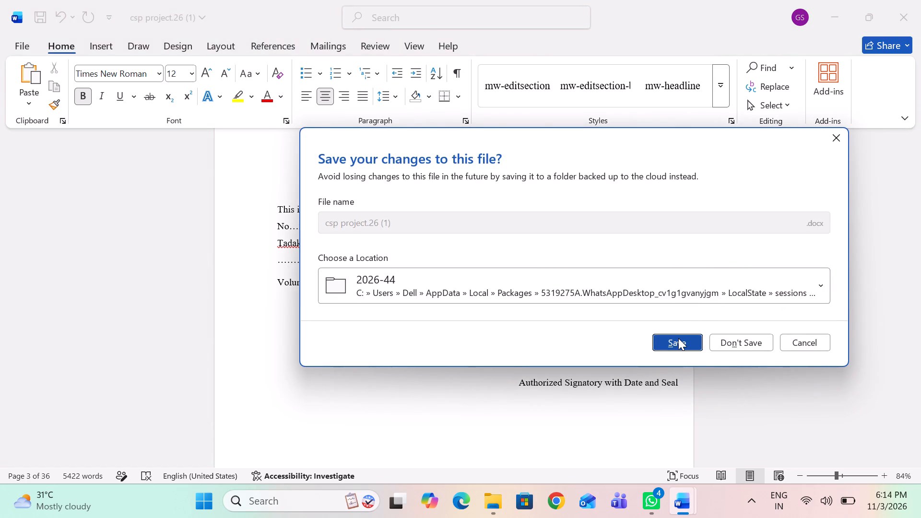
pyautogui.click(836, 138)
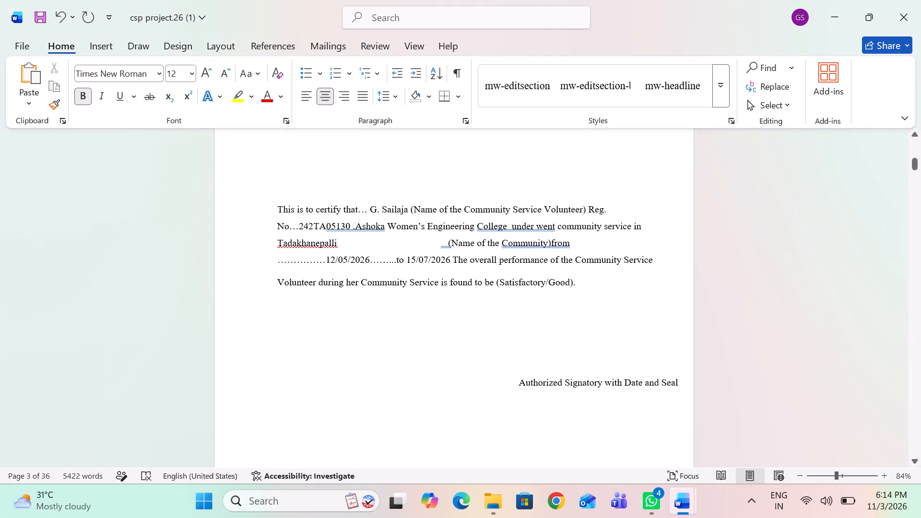
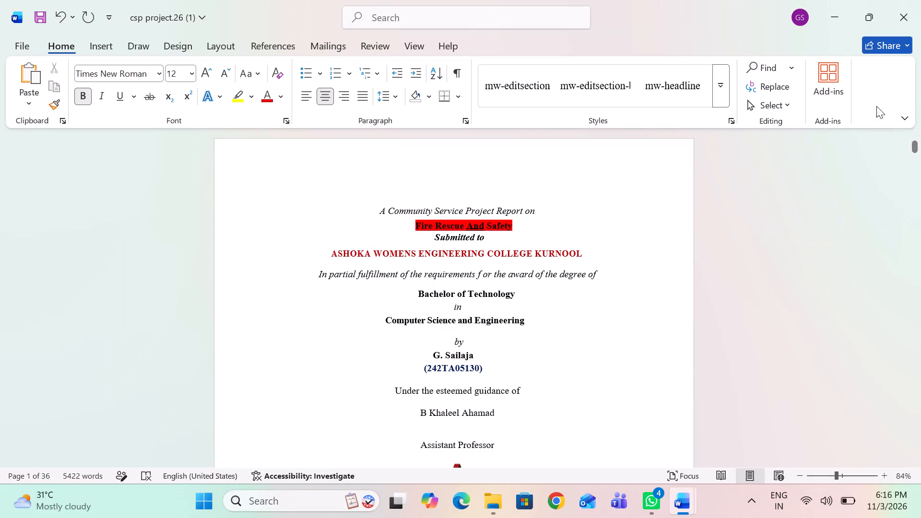
# Close the "csp project.26 (1)" report document without saving its changes.
pyautogui.click(898, 32)
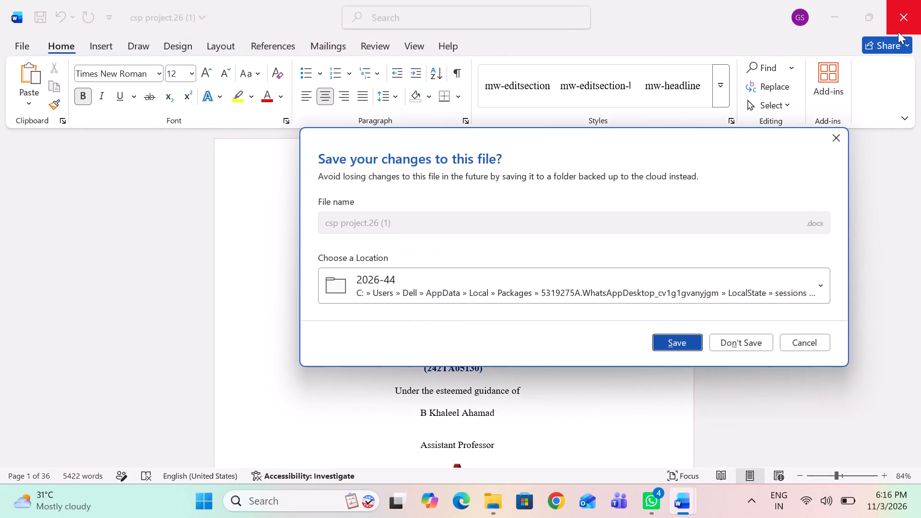
pyautogui.click(759, 339)
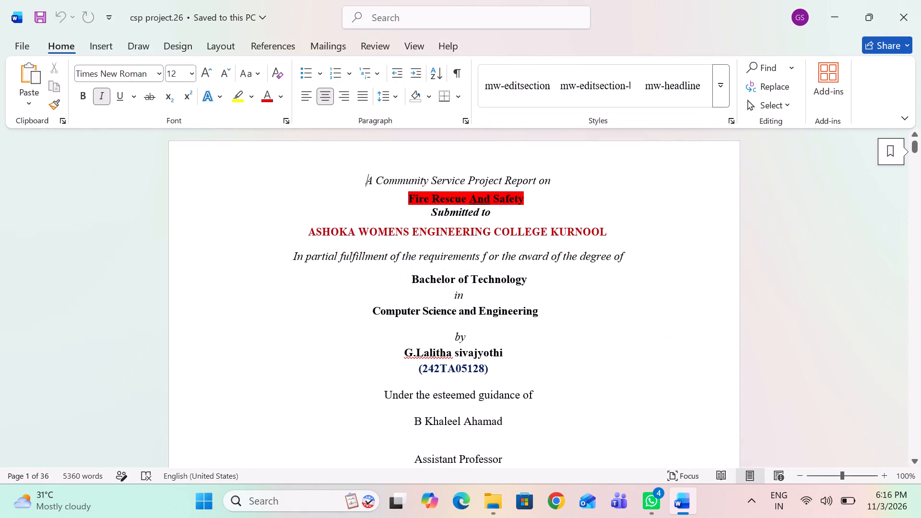